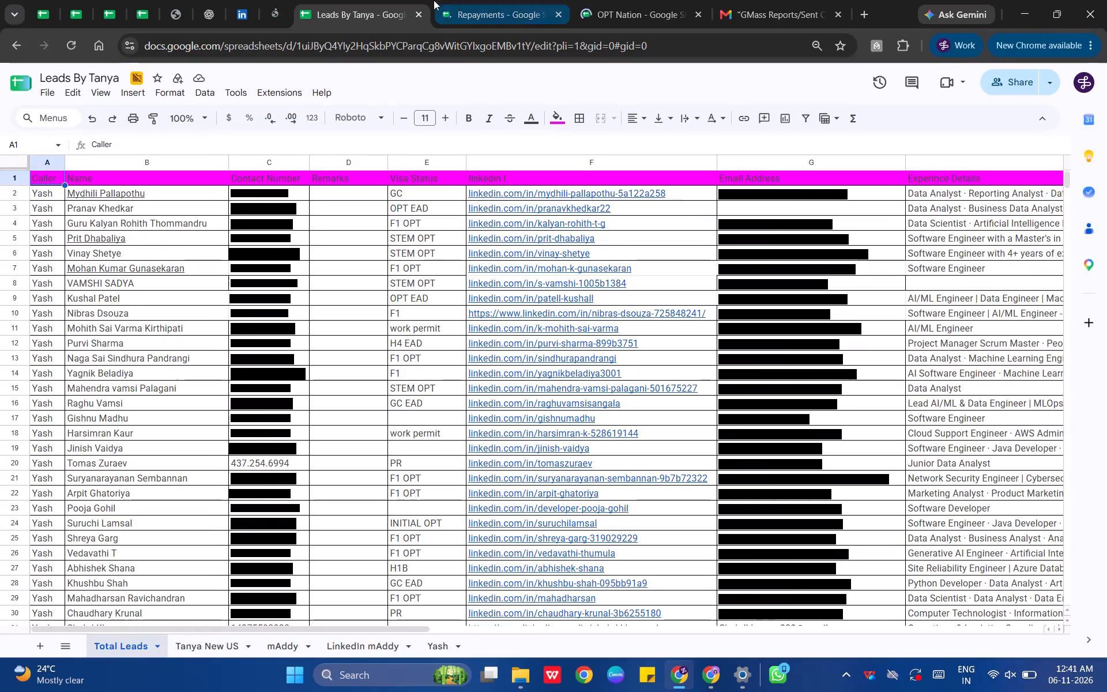
Look through the open spreadsheets and find the August salary table in the Income And Expense Sheet.
left_click(92, 0)
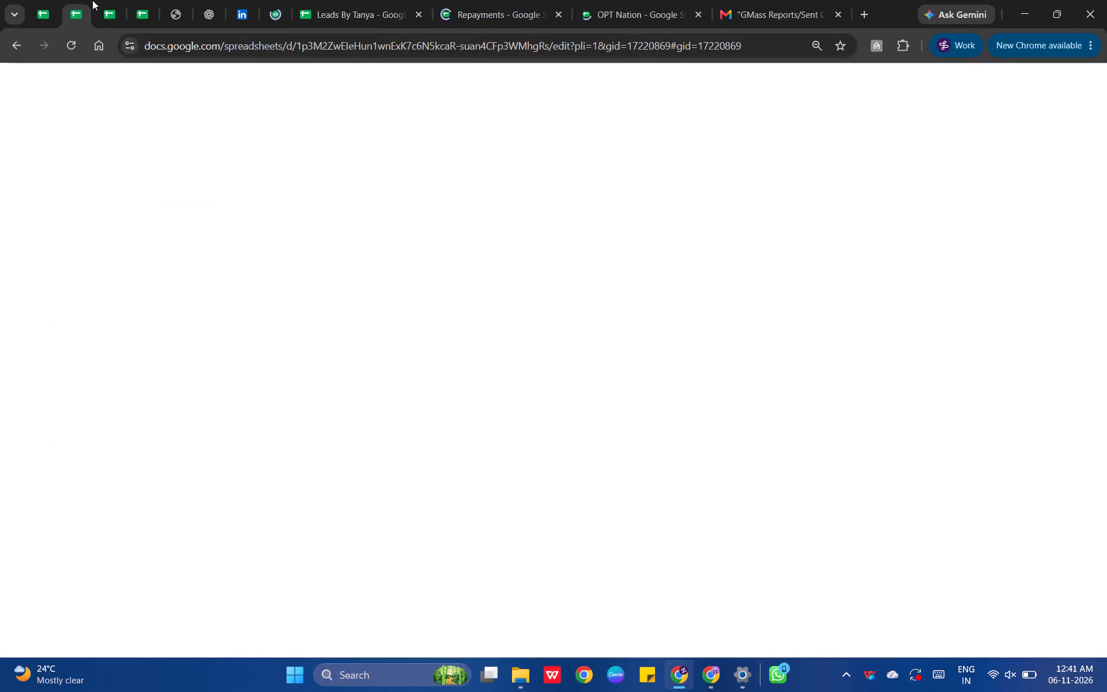
left_click(43, 1)
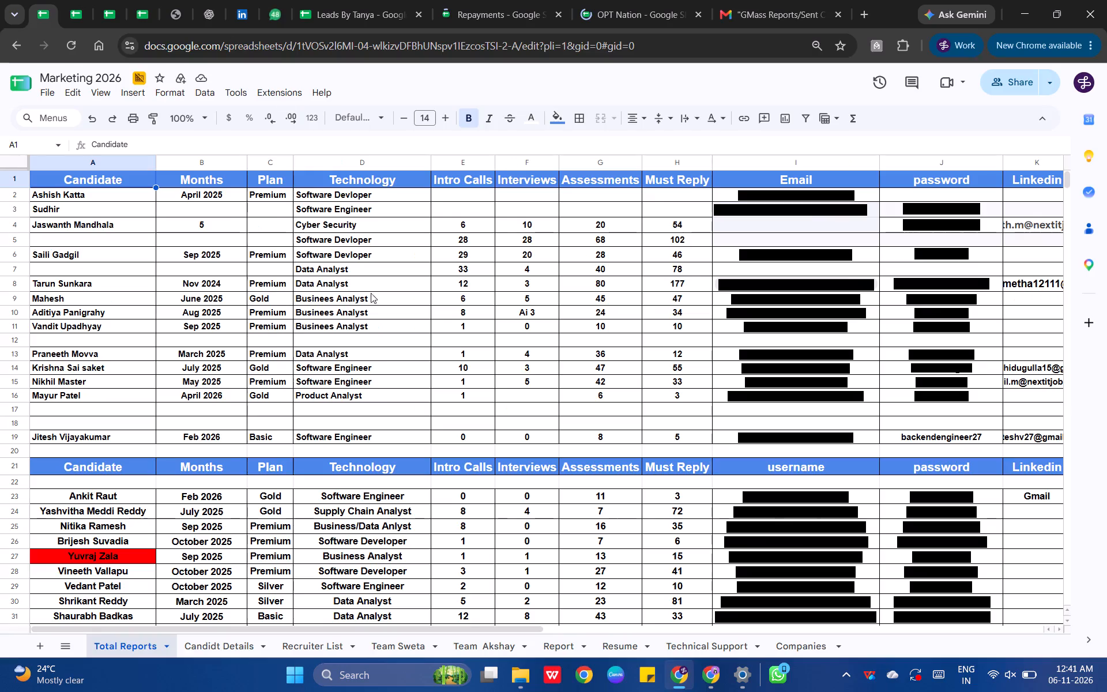
left_click(91, 2)
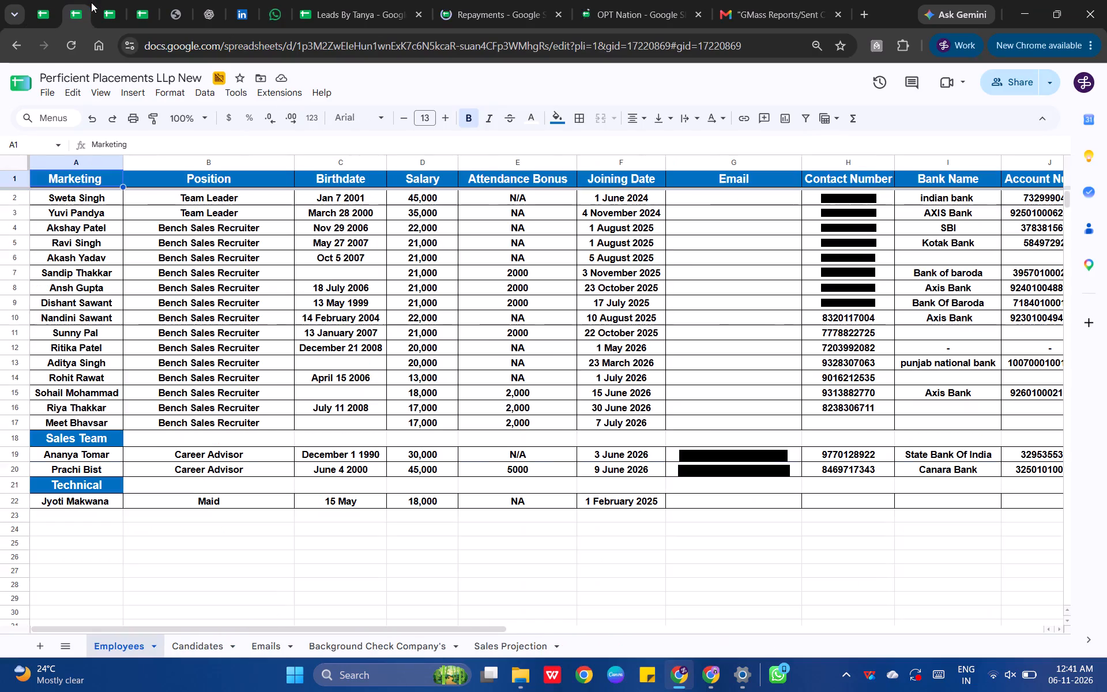
left_click(118, 0)
scroll(266, 429, "right", 2)
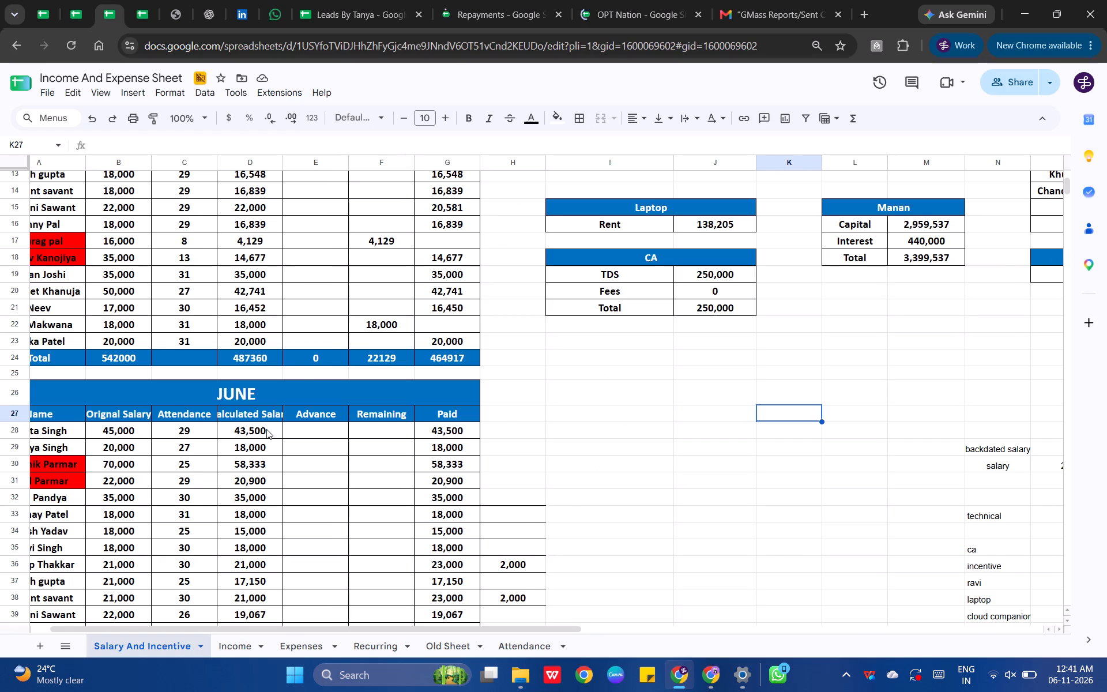
scroll(266, 429, "right", 3)
scroll(266, 429, "down", 8)
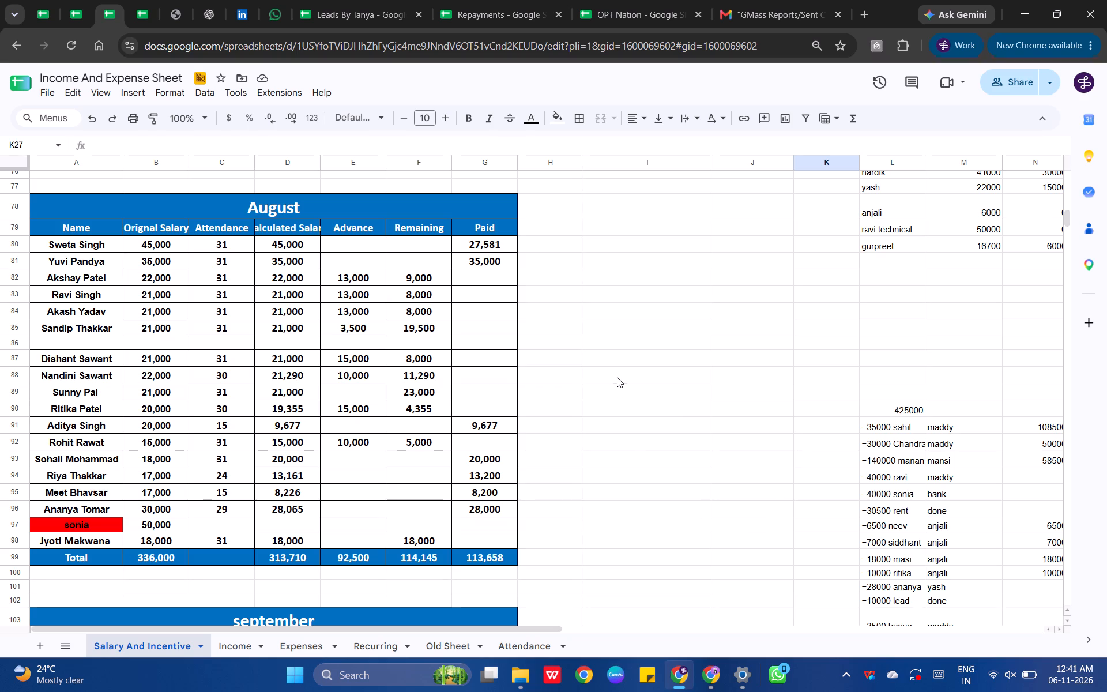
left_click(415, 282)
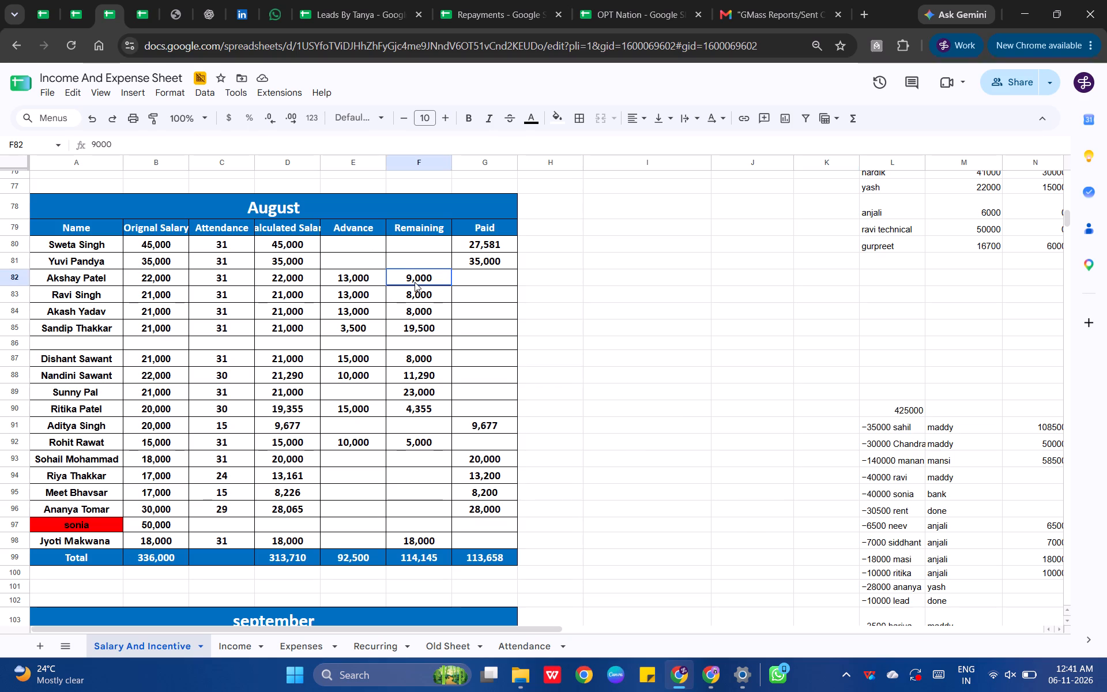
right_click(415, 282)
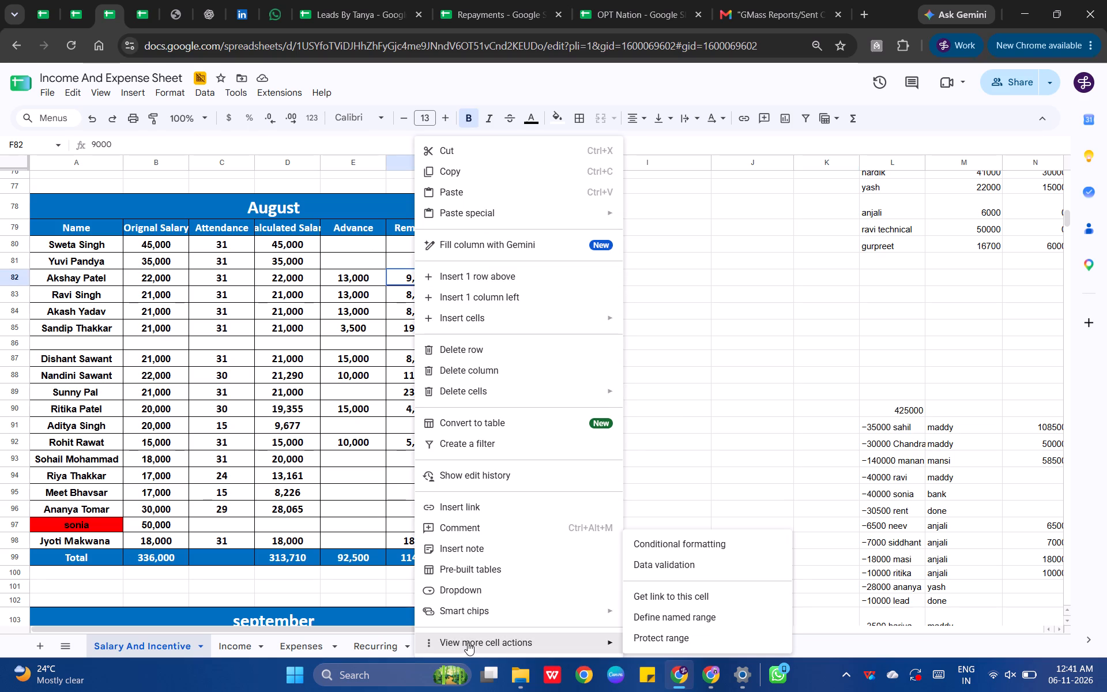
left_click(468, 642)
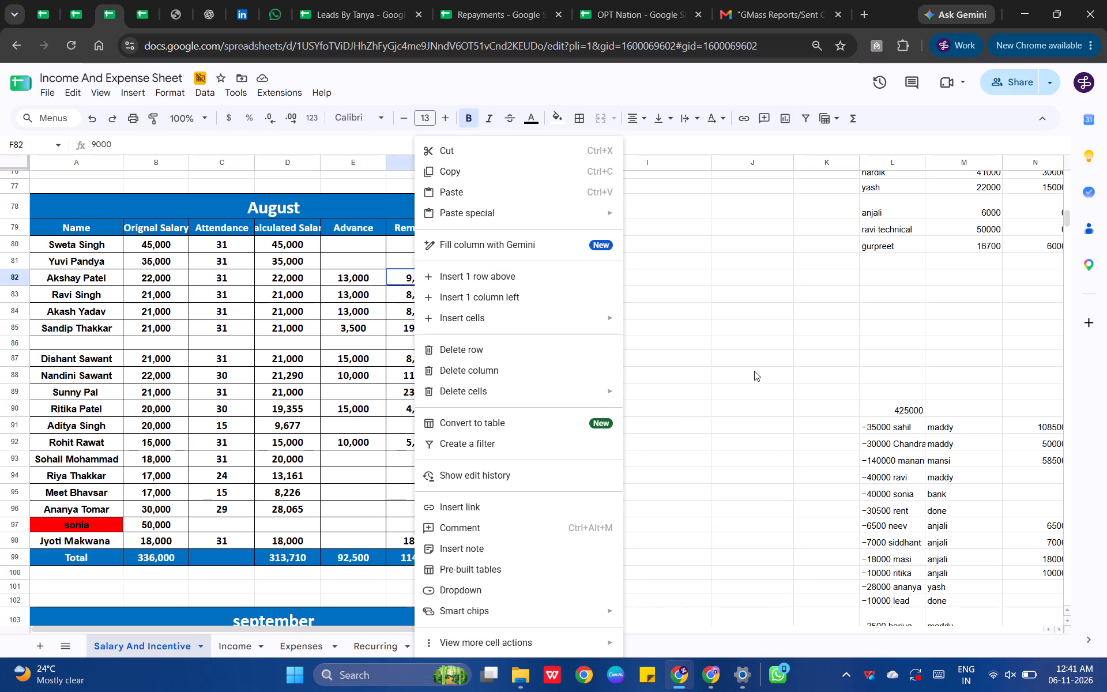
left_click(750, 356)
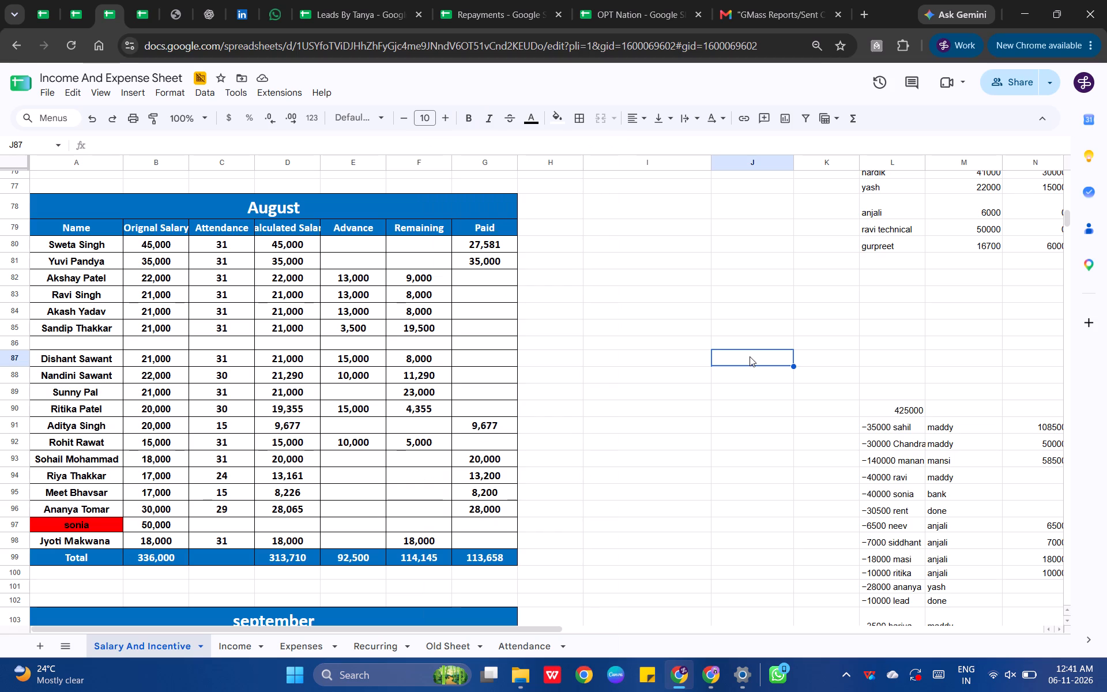
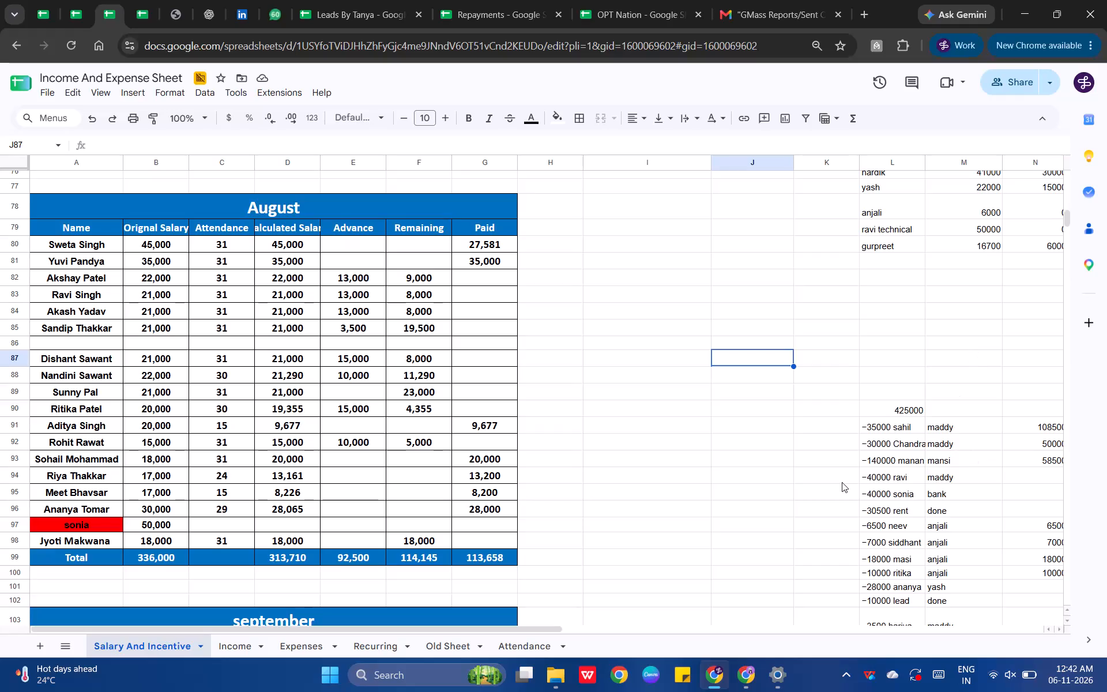
Examine the August, September and October salary tables and the adjacent expense lists in the Salary And Incentive sheet.
scroll(842, 482, "down", 7)
scroll(842, 482, "right", 1)
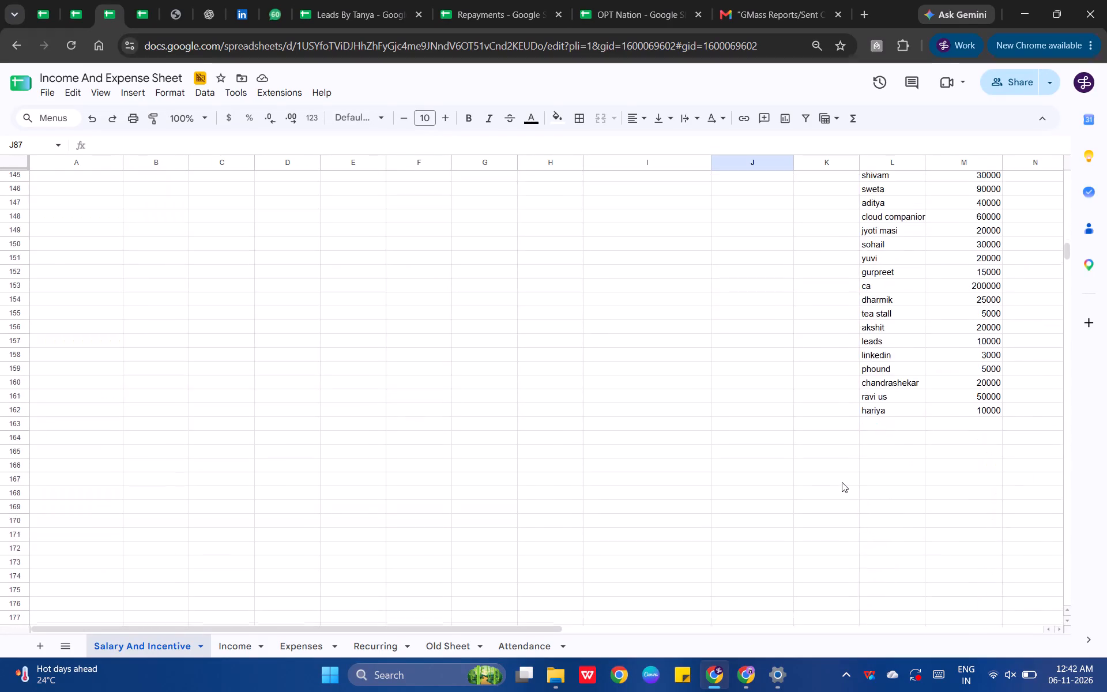
scroll(842, 482, "right", 1)
scroll(842, 482, "up", 3)
scroll(842, 482, "right", 1)
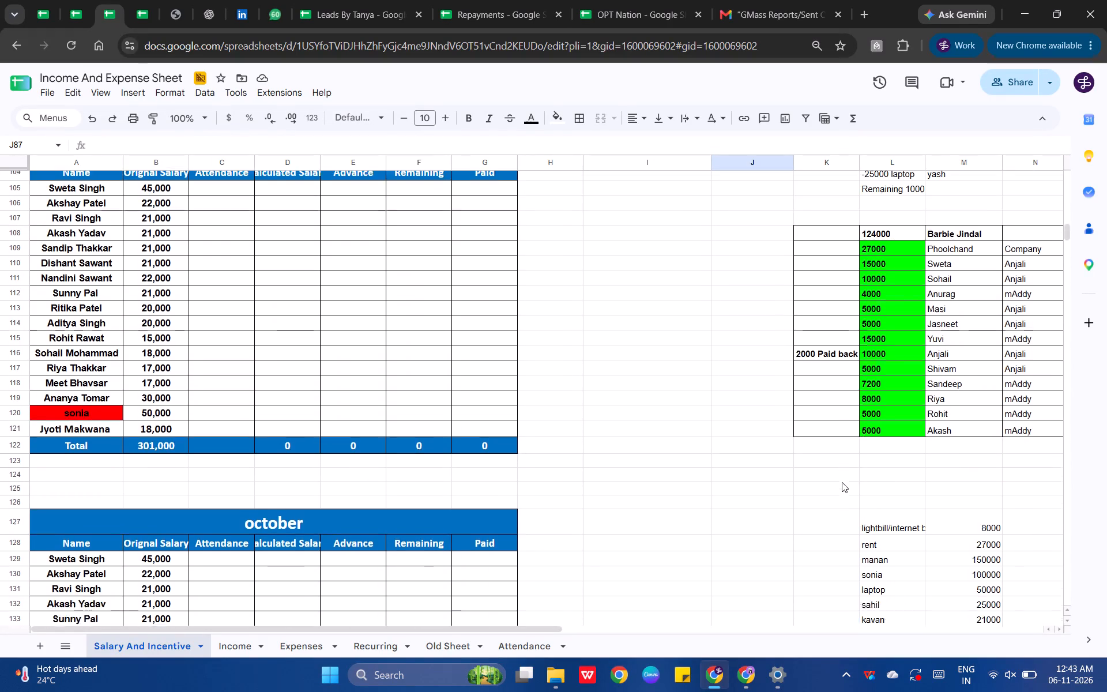
scroll(842, 482, "right", 1)
scroll(557, 446, "up", 1)
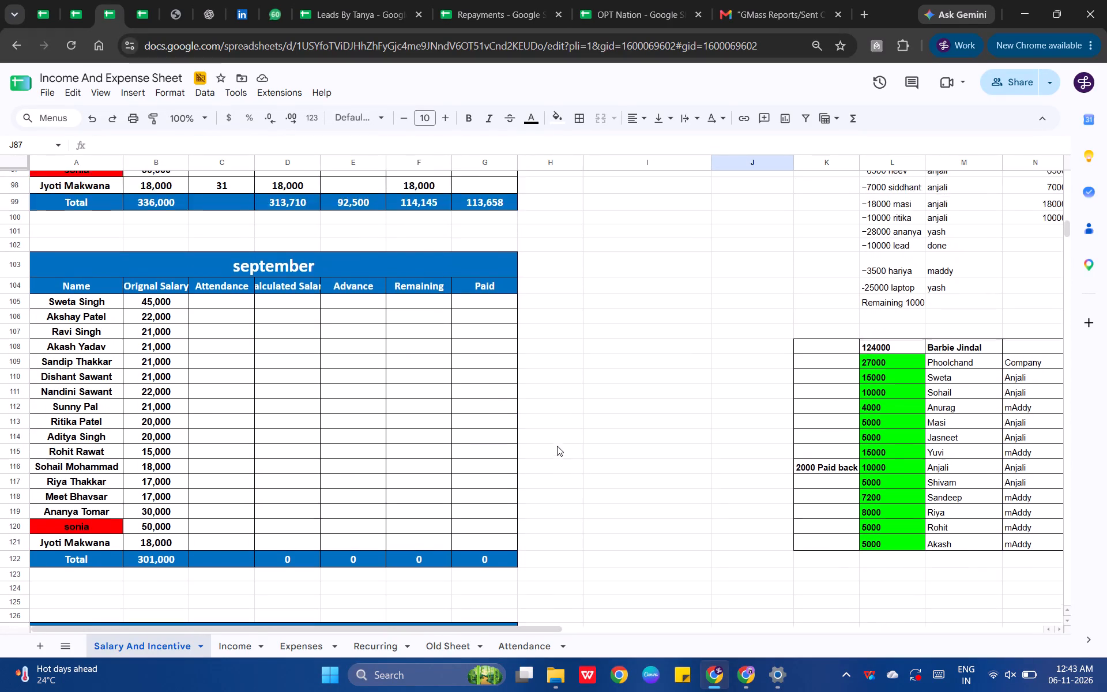
scroll(557, 446, "up", 4)
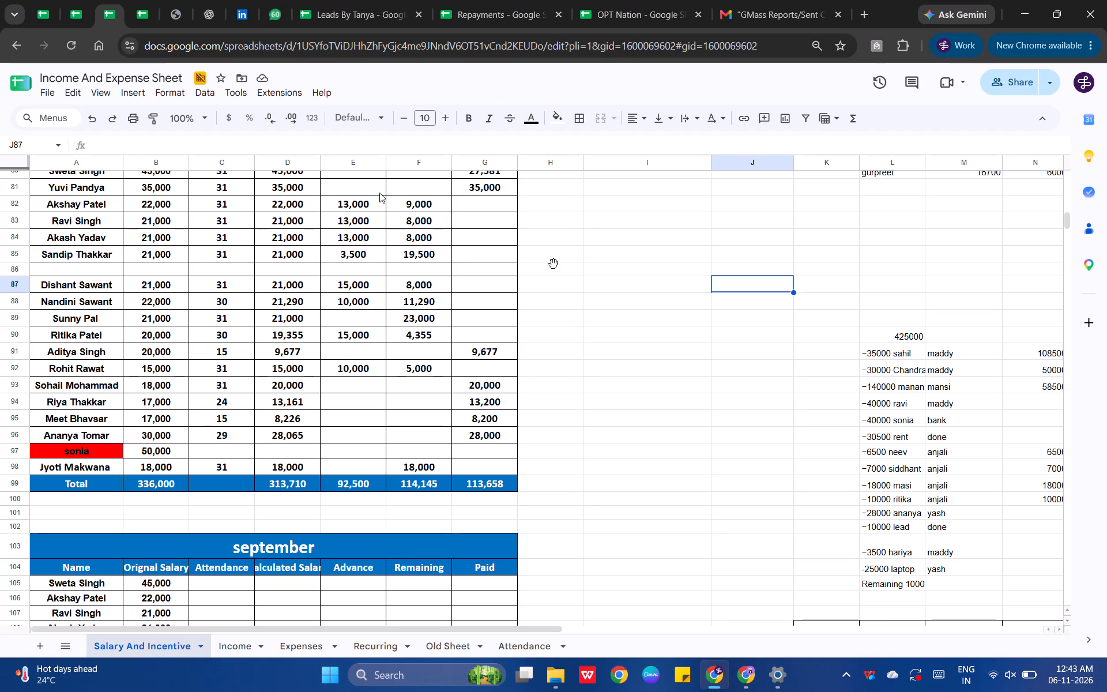
scroll(375, 252, "up", 1)
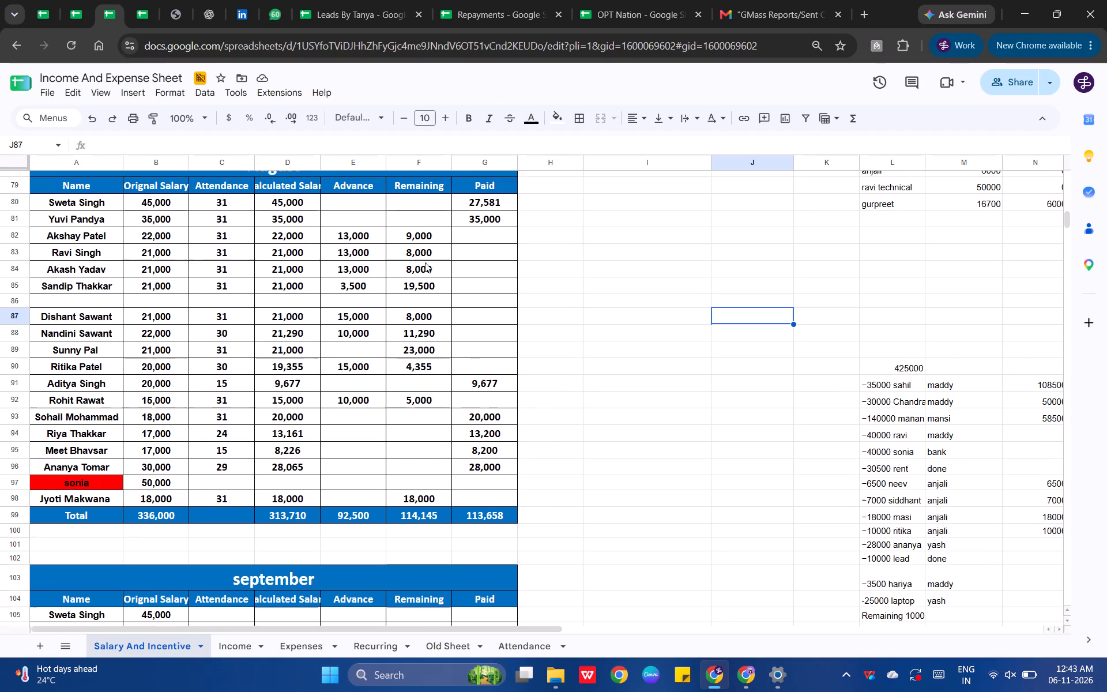
scroll(451, 419, "down", 1)
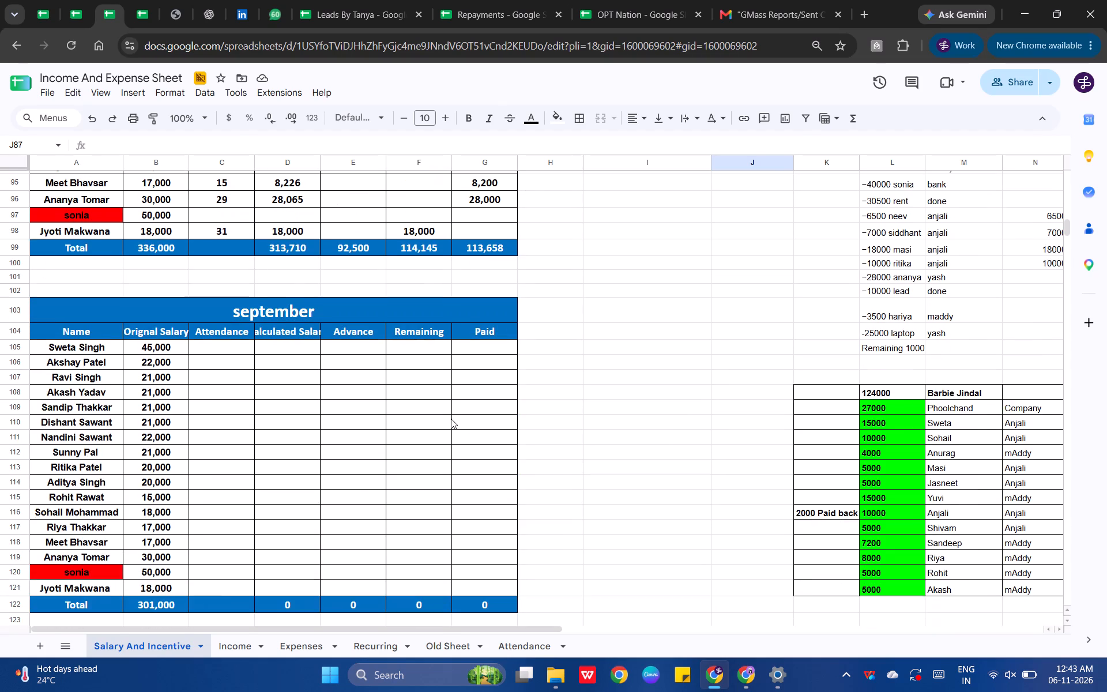
scroll(451, 419, "down", 1)
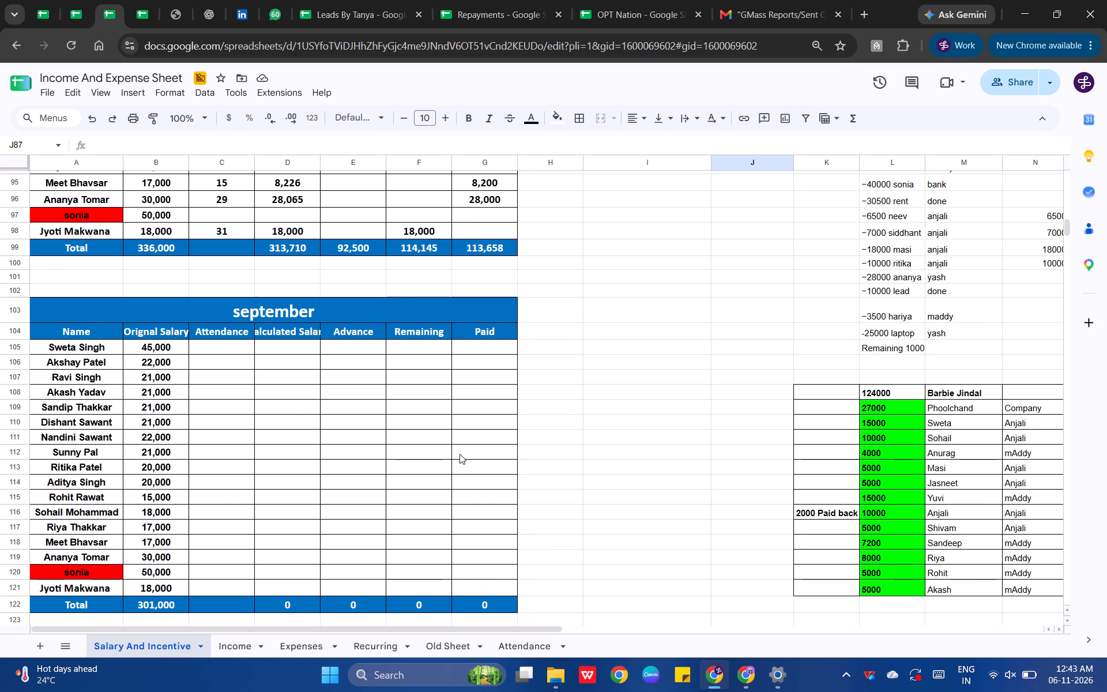
scroll(460, 454, "down", 2)
scroll(460, 454, "right", 1)
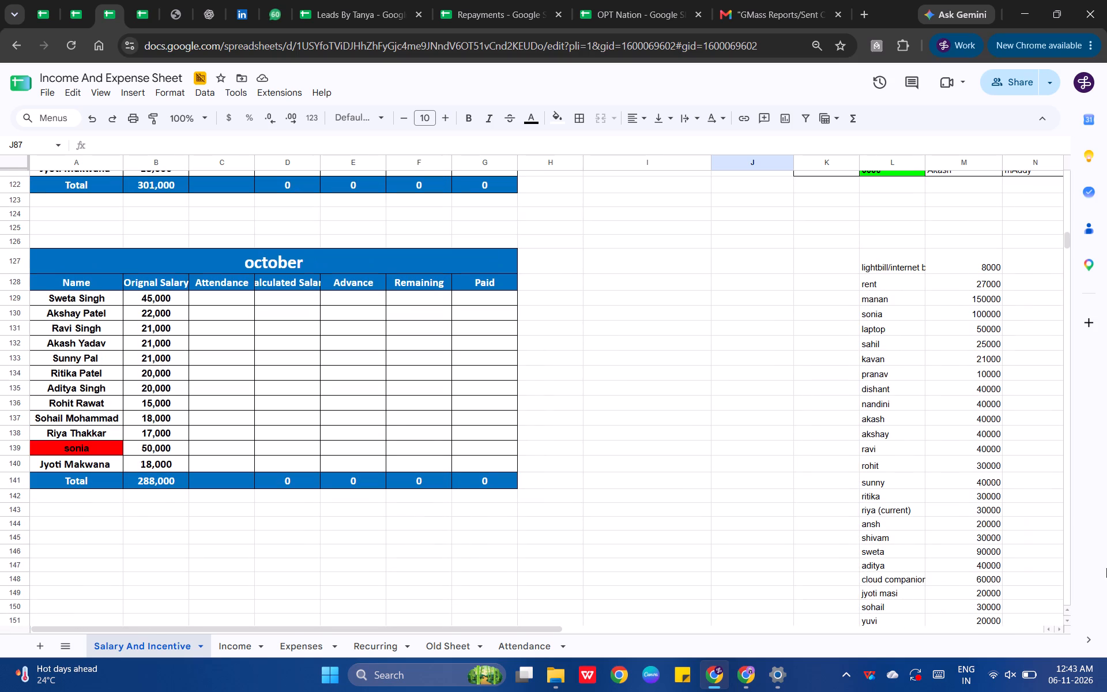
Check the October and September 2026 months in the Windows calendar, and return to the salary sheet.
left_click(1065, 675)
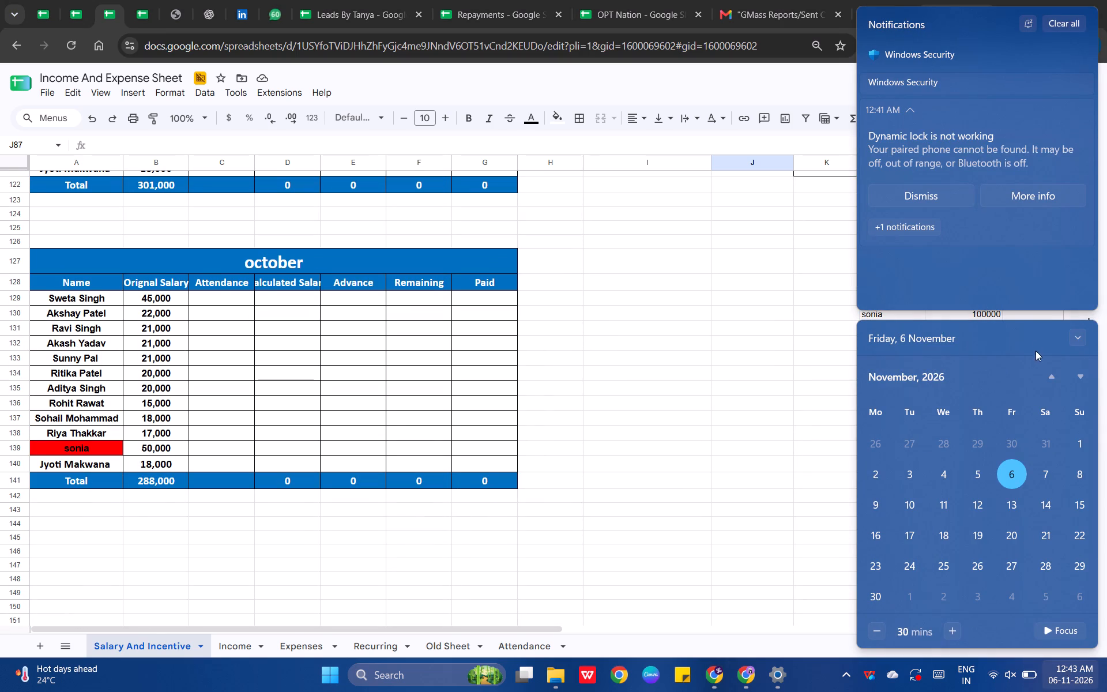
left_click(1052, 386)
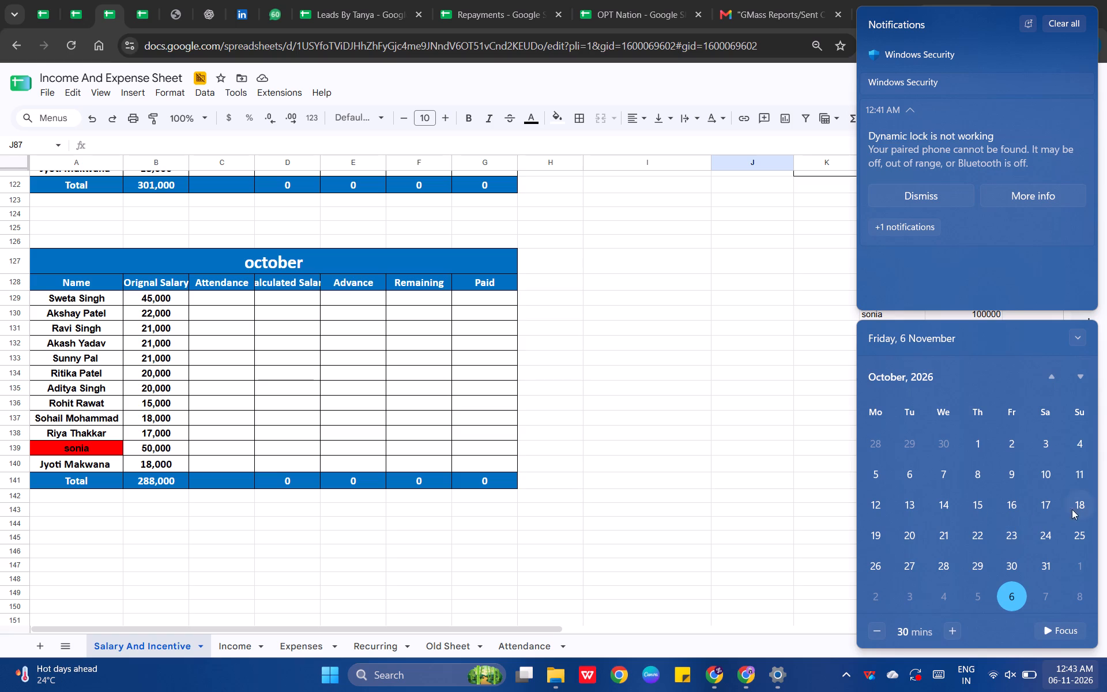
left_click(1050, 381)
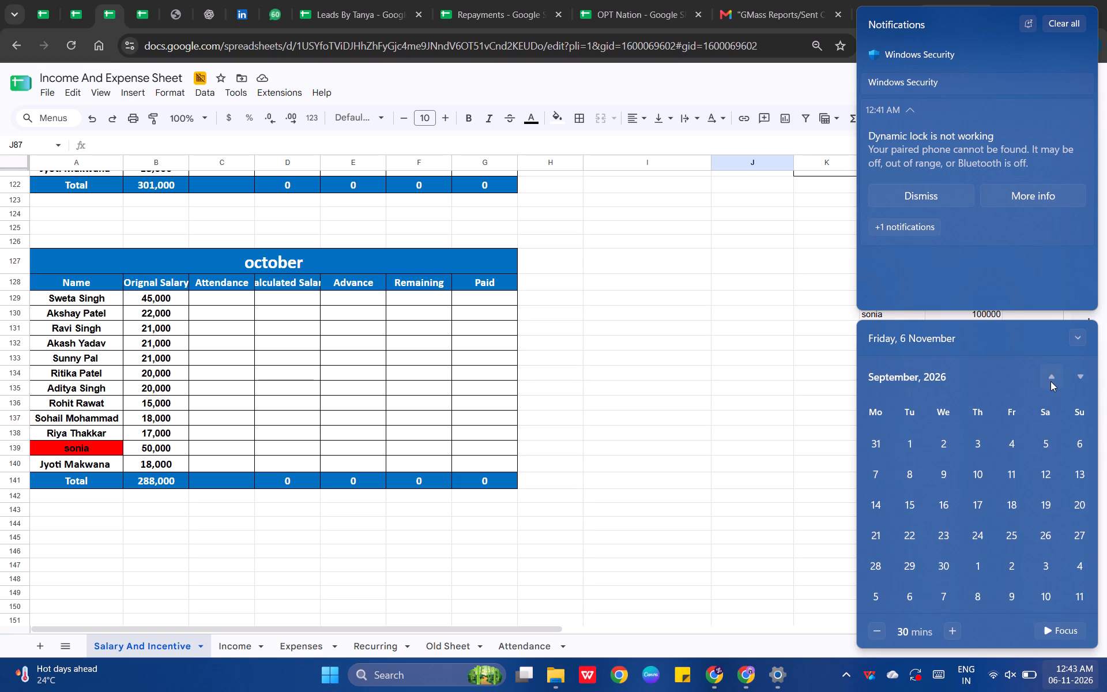
left_click(1074, 369)
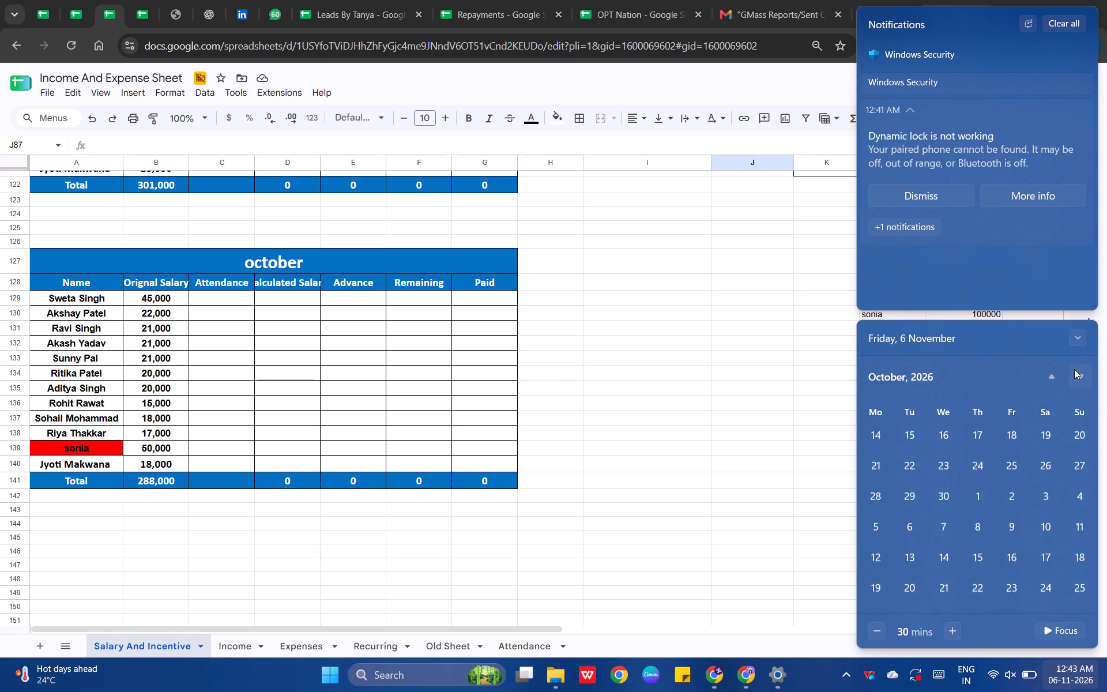
left_click(680, 356)
Review the September and October salary tables against the August table in the Salary And Incentive sheet.
scroll(680, 356, "up", 5)
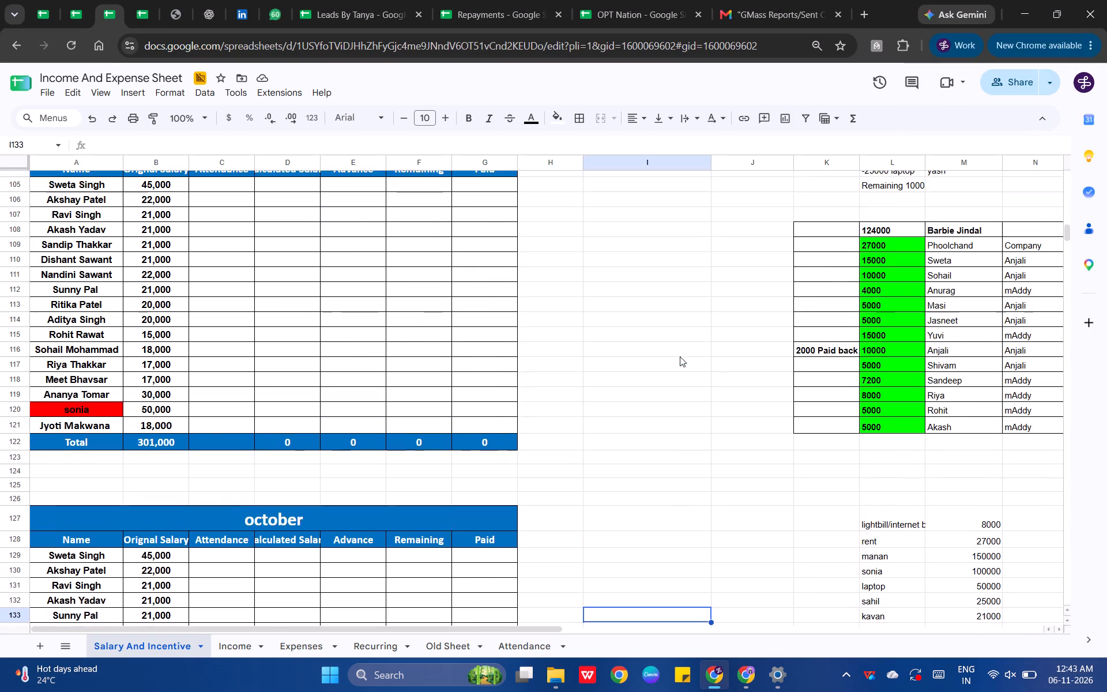
scroll(680, 356, "up", 4)
scroll(680, 356, "down", 1)
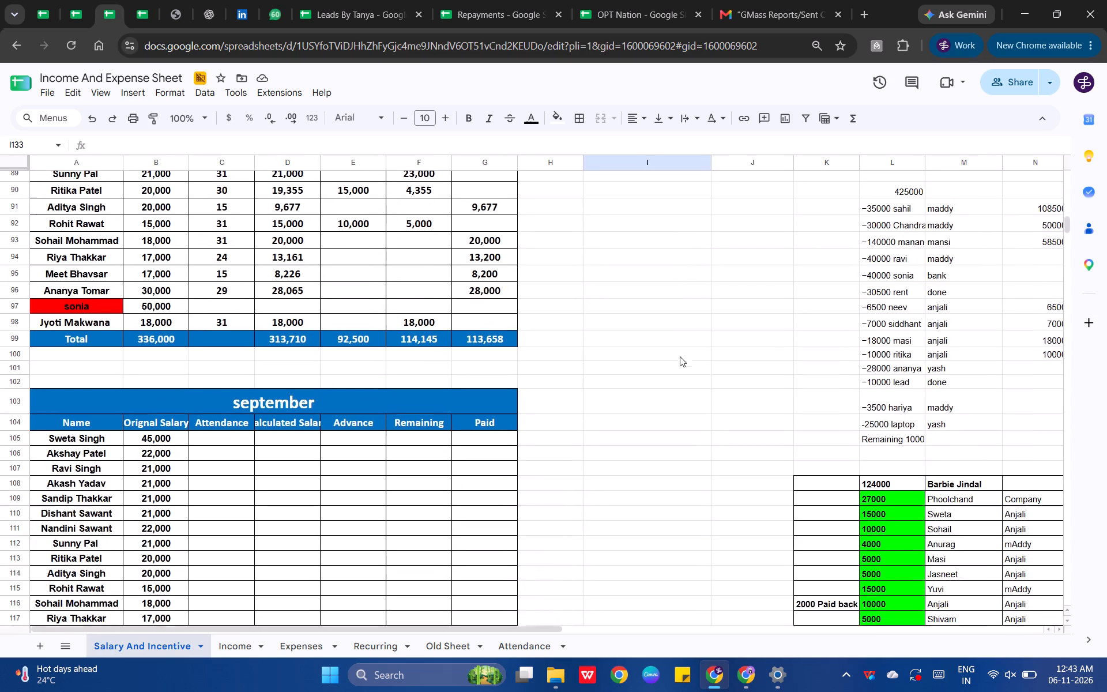
scroll(680, 356, "down", 1)
scroll(680, 356, "right", 2)
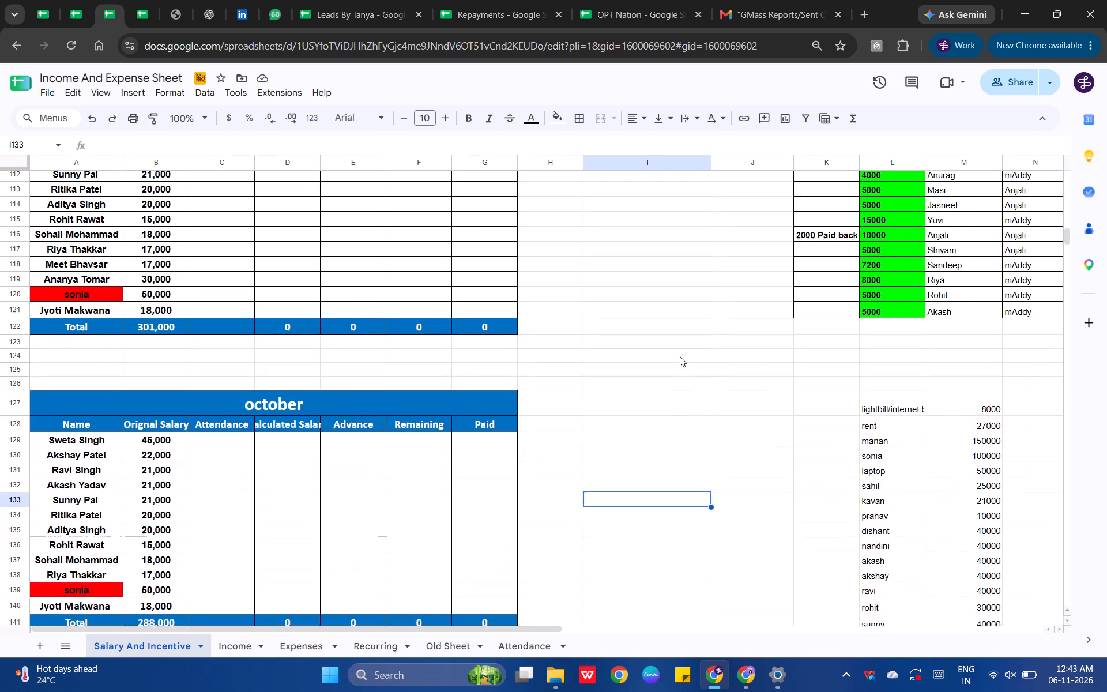
scroll(680, 356, "right", 1)
scroll(680, 356, "down", 2)
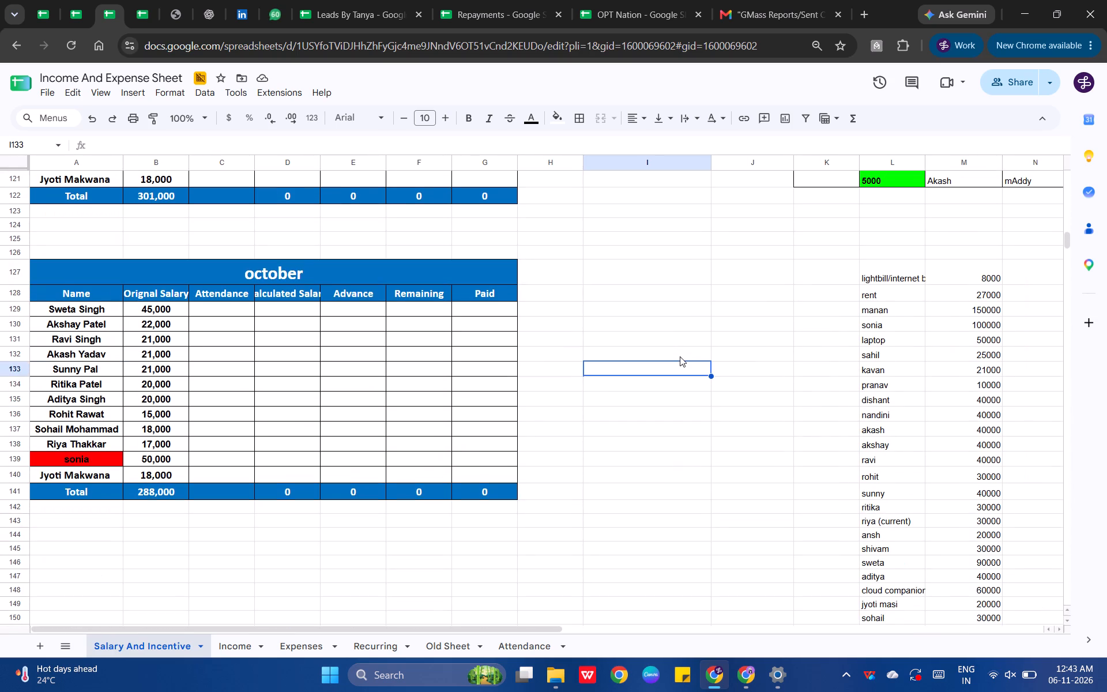
scroll(680, 356, "up", 3)
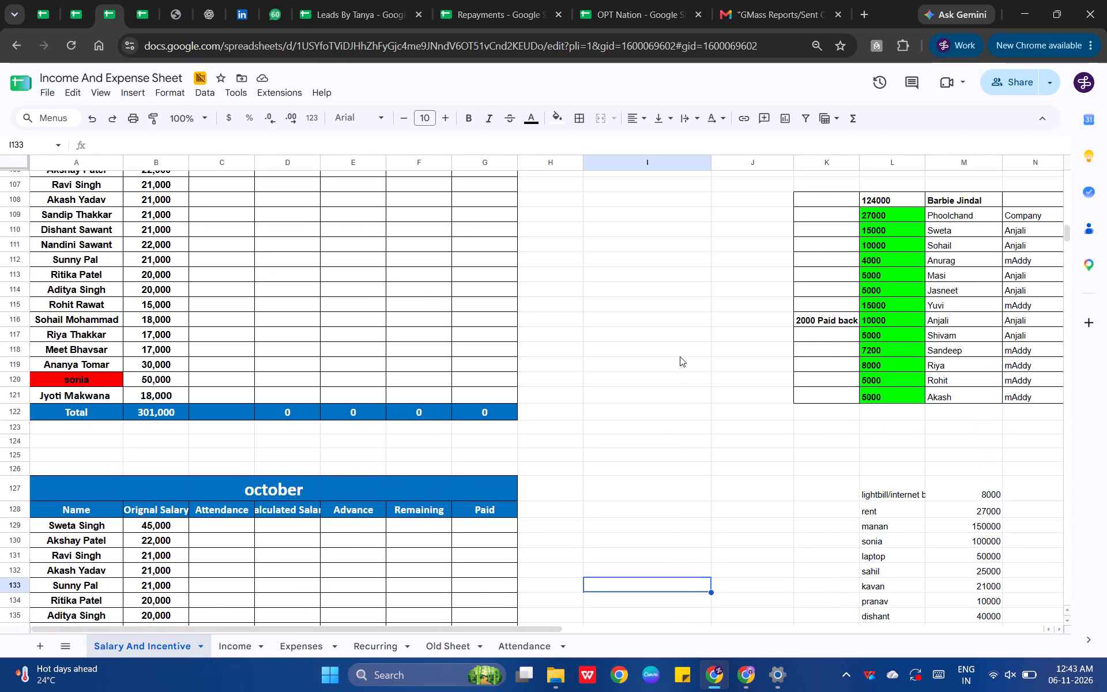
scroll(680, 356, "up", 5)
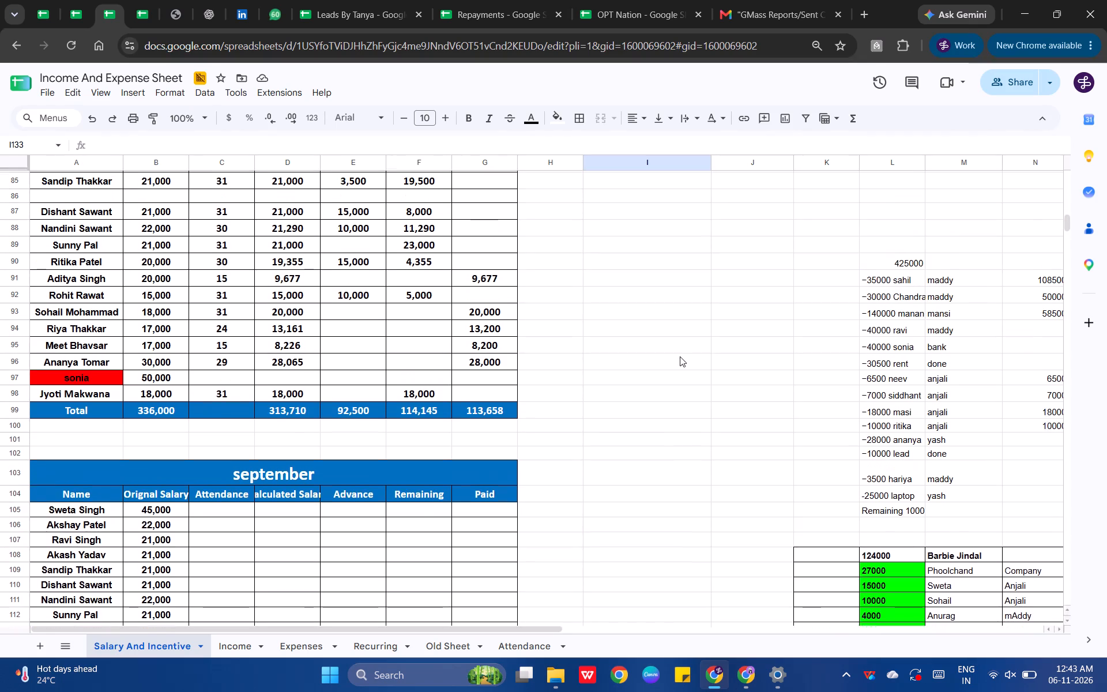
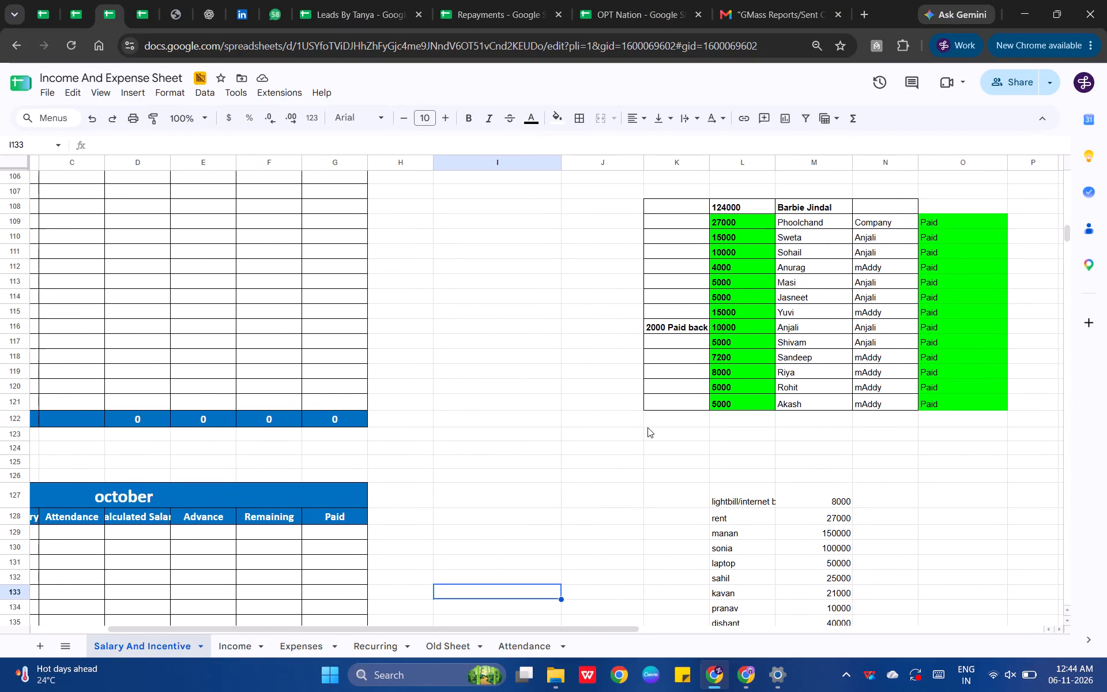
Clear the expense notes beside the August salary table, covering cells L89:O105.
scroll(647, 427, "up", 2)
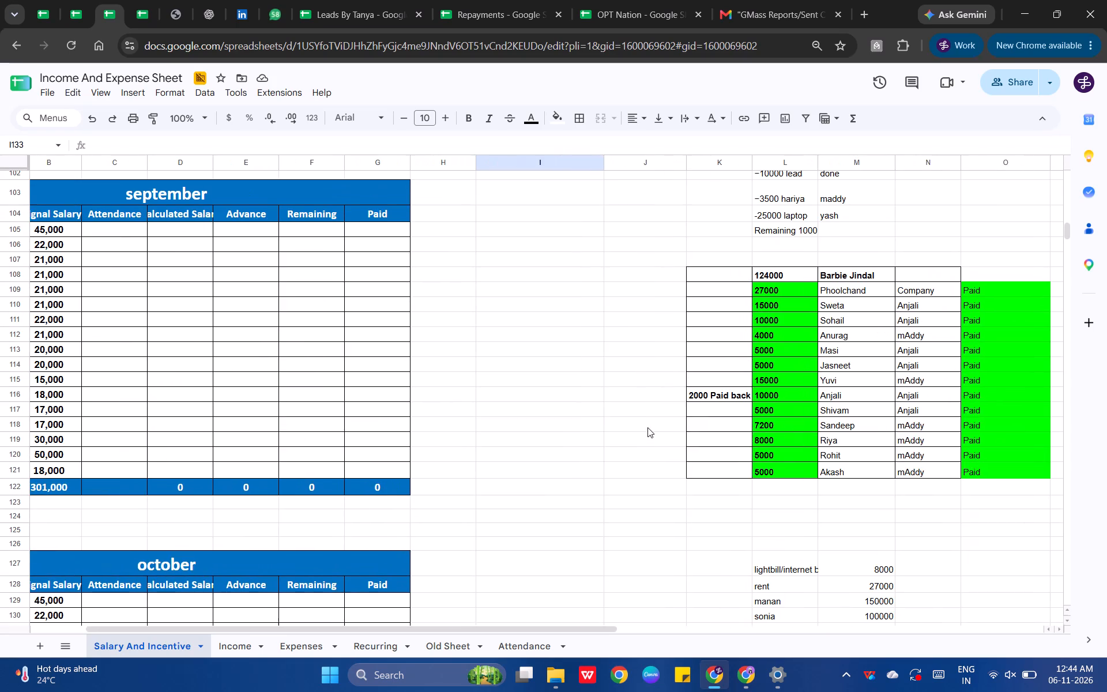
scroll(647, 427, "up", 5)
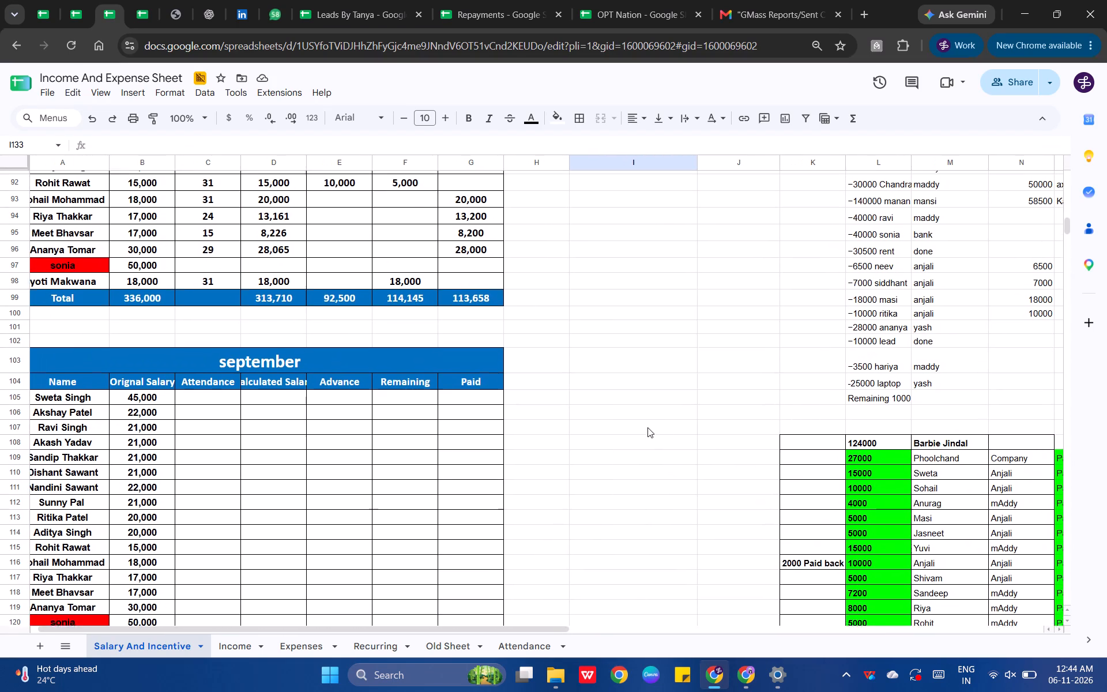
scroll(647, 427, "up", 2)
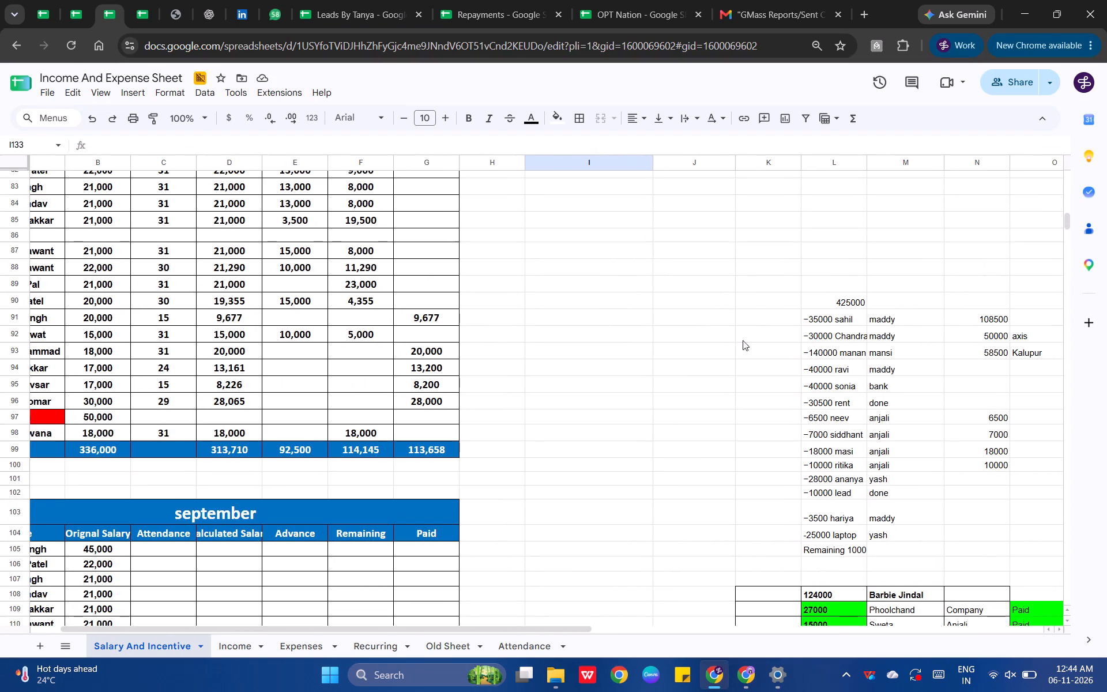
left_click_drag(805, 280, 997, 577)
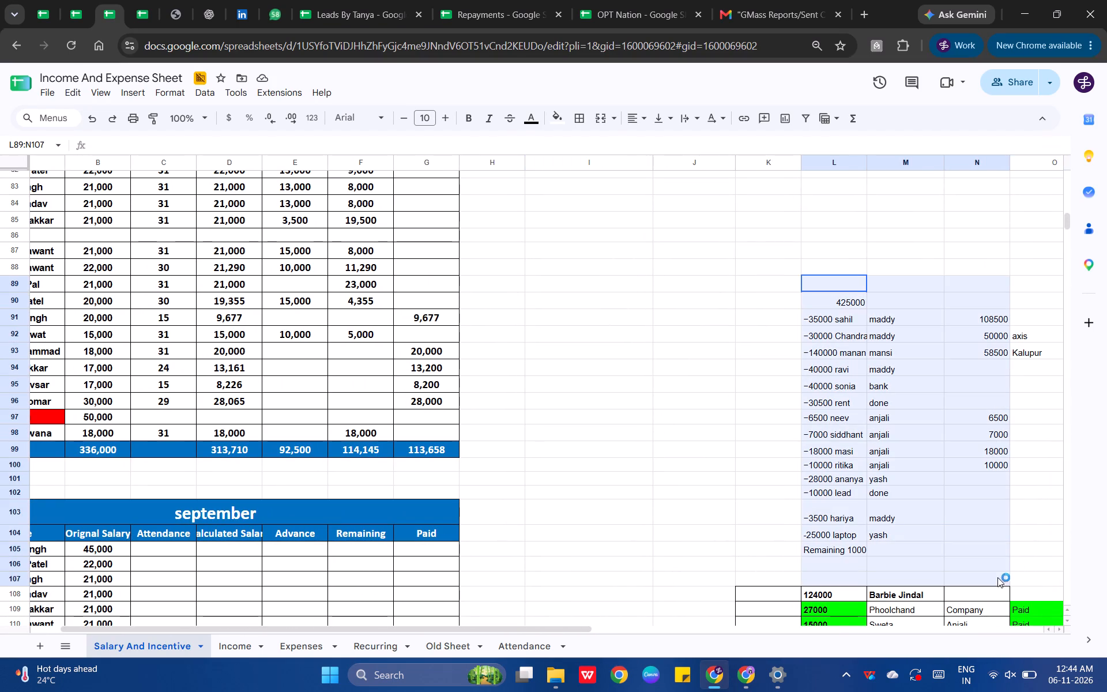
left_click_drag(997, 577, 1043, 555)
key("Delete")
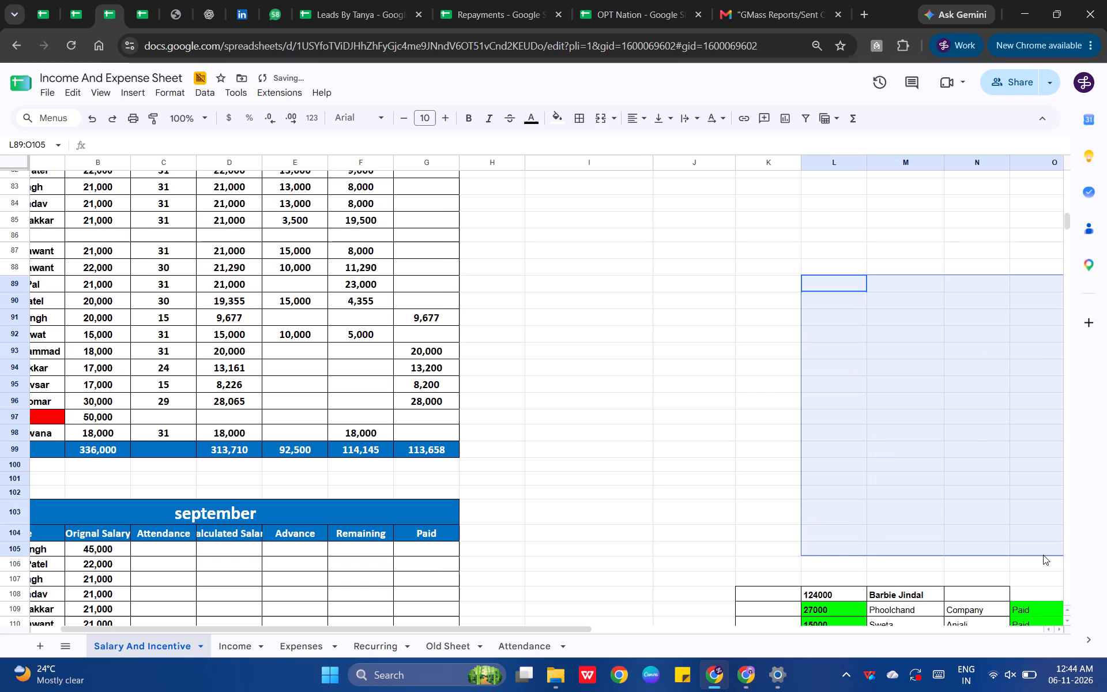
left_click(722, 571)
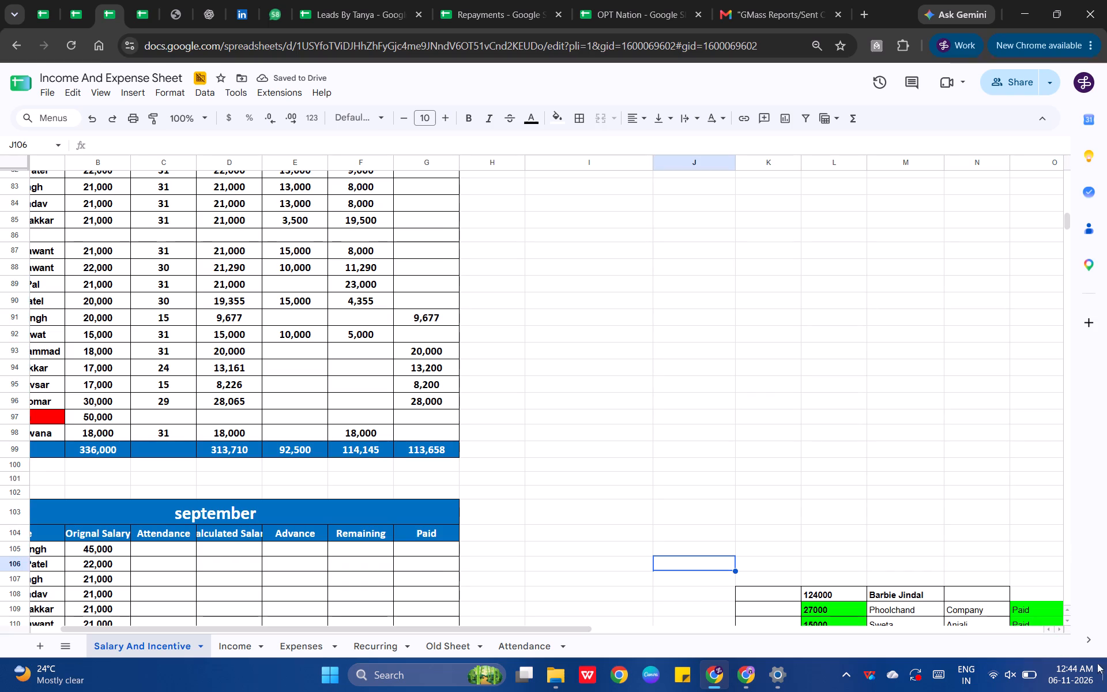
Move the green-marked paid list in K107:O124 up beside the August salary table, starting at cell J84.
scroll(888, 519, "down", 2)
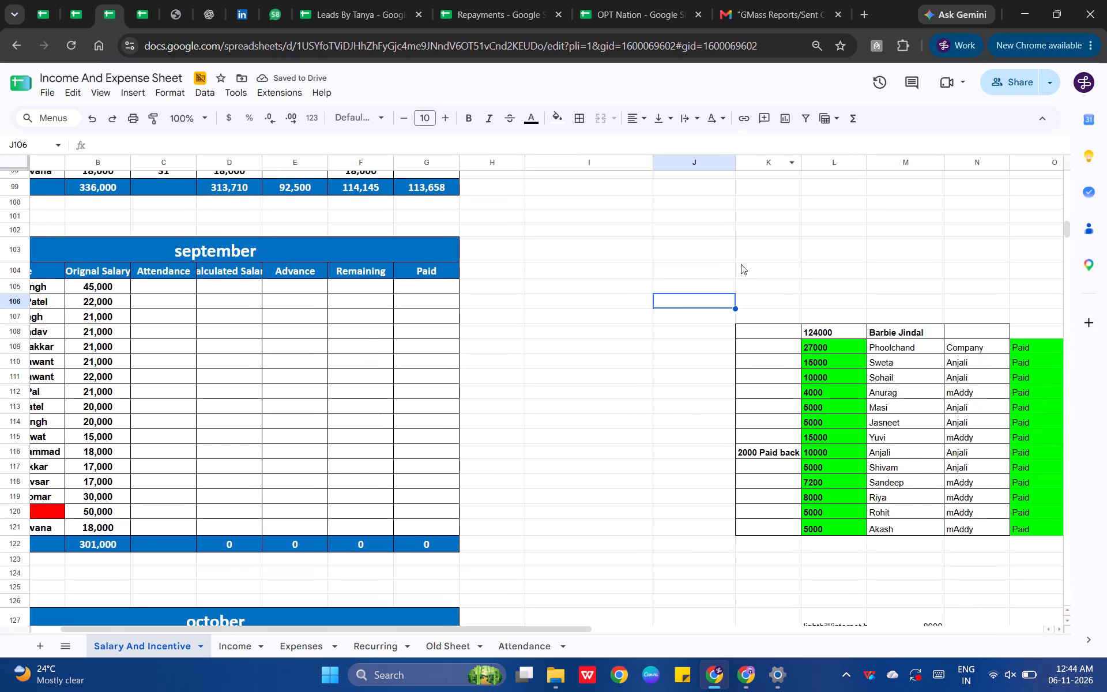
left_click_drag(735, 292, 676, 157)
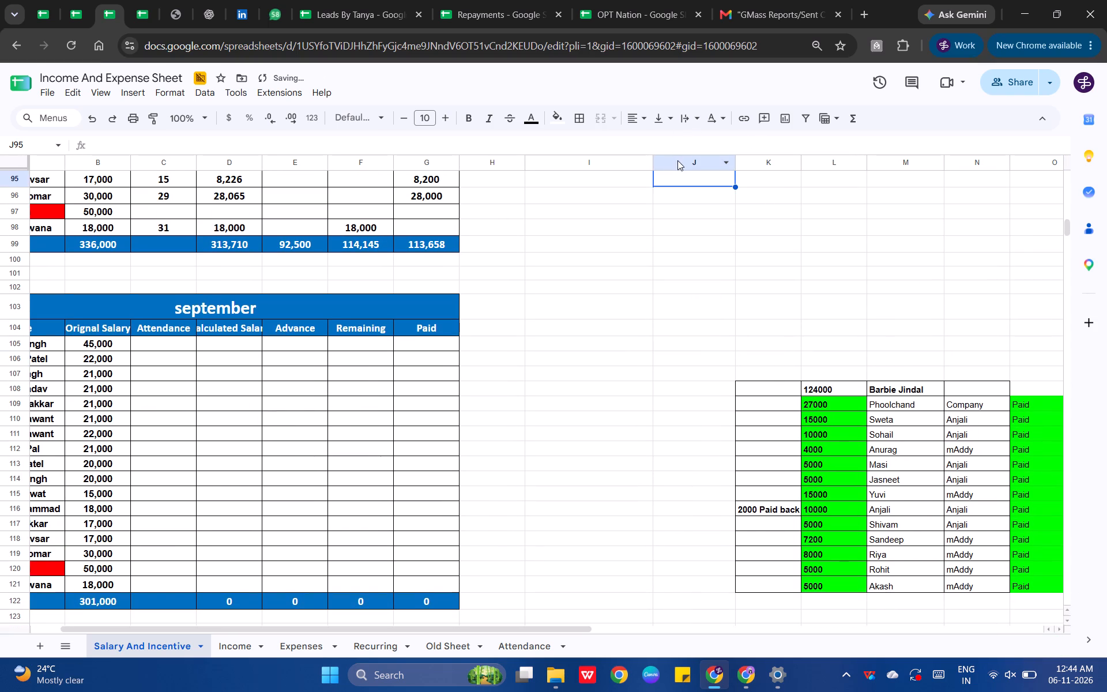
left_click_drag(748, 368, 1083, 633)
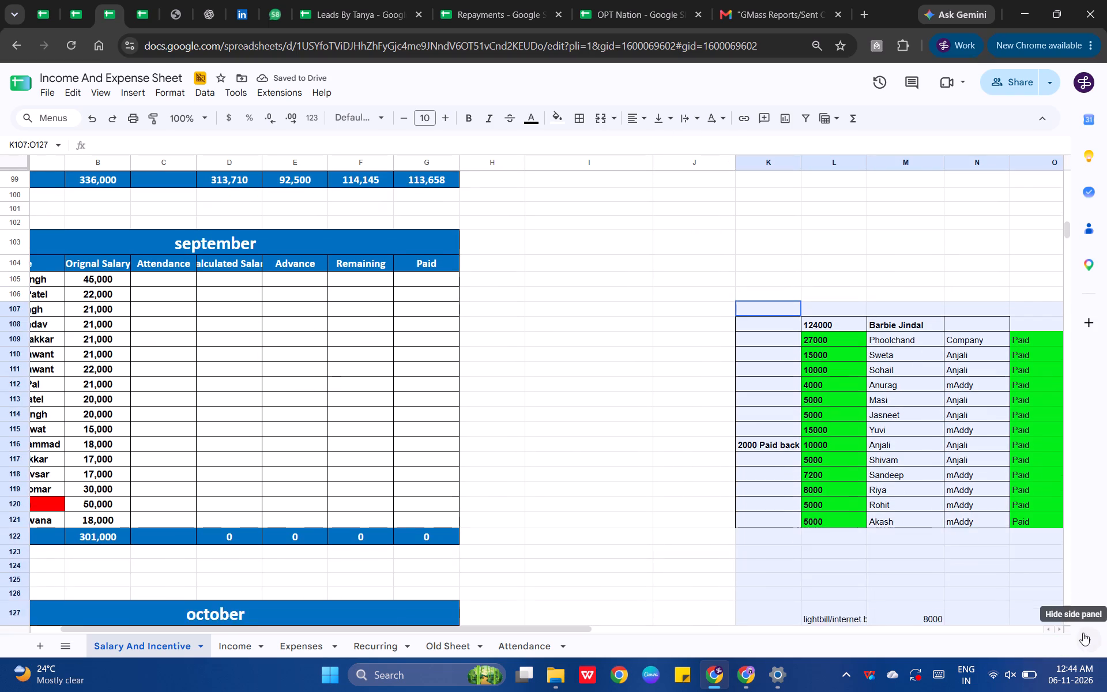
left_click_drag(1083, 633, 876, 552)
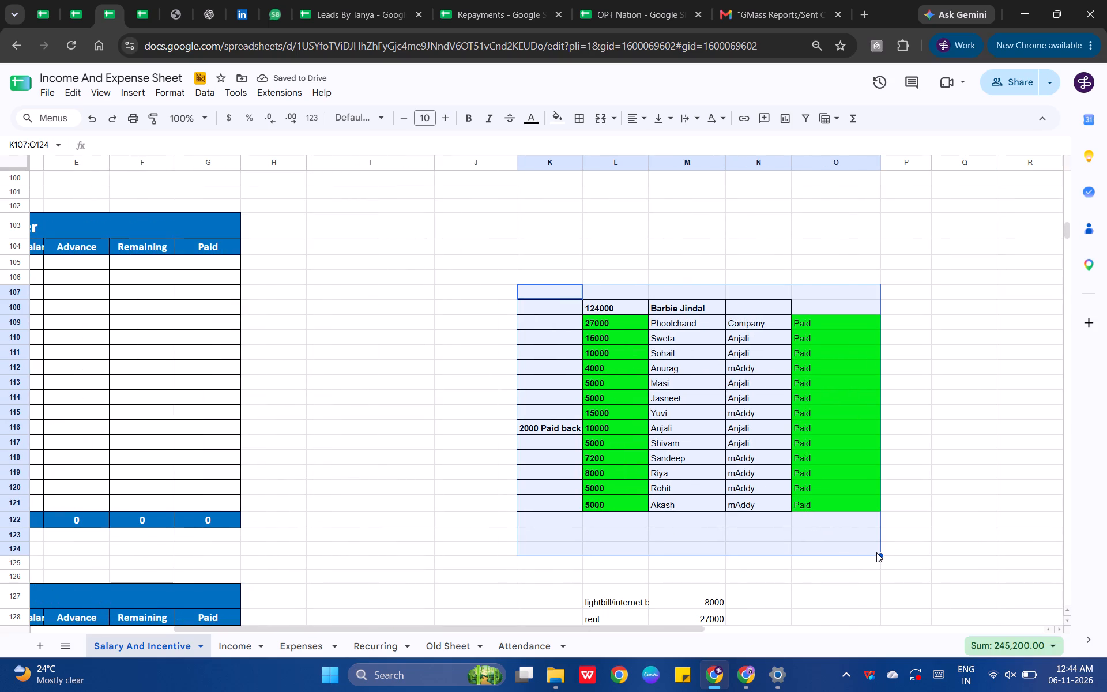
key("ctrl+x")
key("Up")
key("Up")
key("Up")
key("Up")
key("Up")
key("Up")
key("Up")
key("Up")
key("Up")
key("Up")
key("Up")
key("Up")
key("Up")
key("Up")
key("Up")
key("Up")
key("Up")
key("Up")
key("Up")
key("Up")
key("Left")
key("Left")
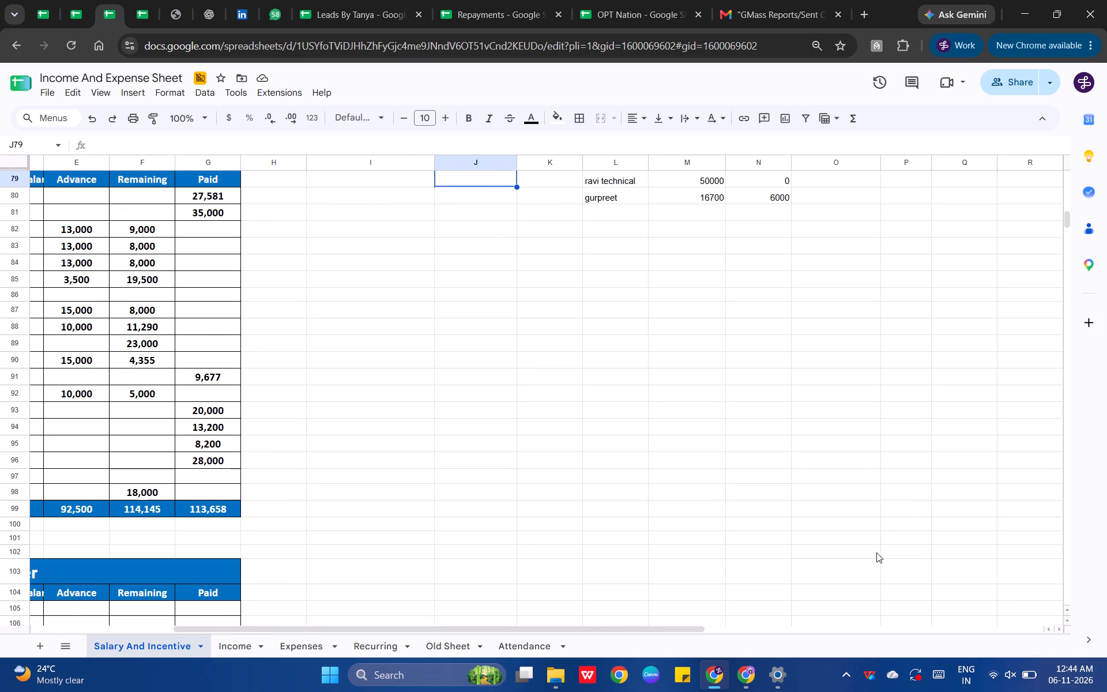
key("Left")
key("Down")
key("Down")
key("Down")
key("Down")
key("Down")
key("Down")
key("Right")
key("Down")
key("Right")
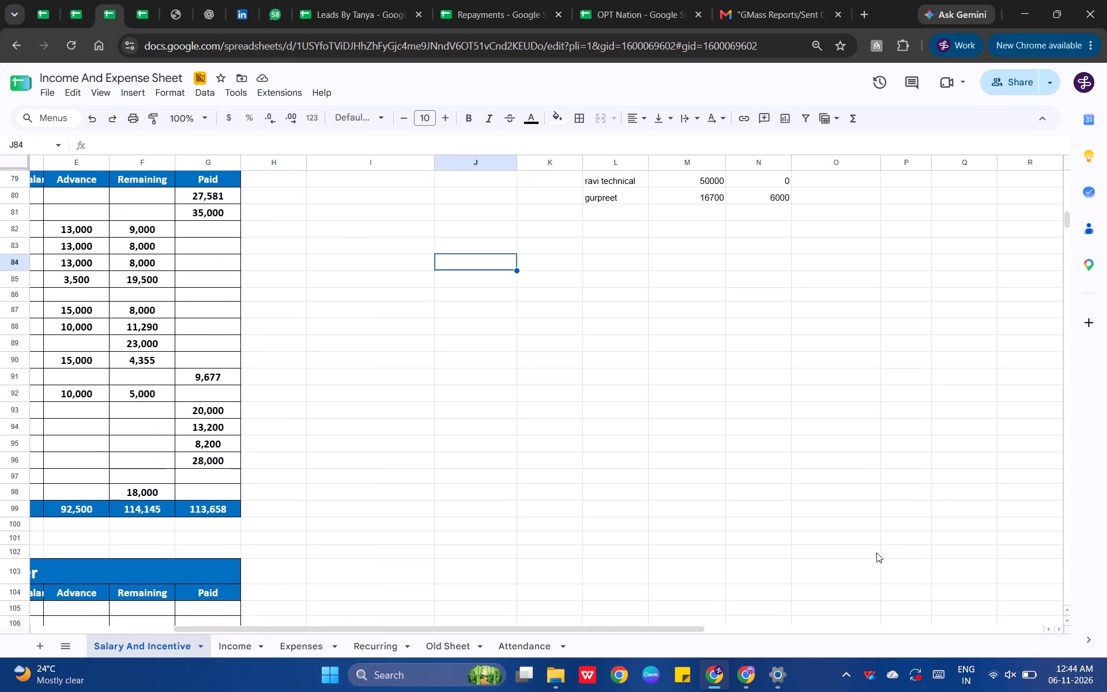
key("ctrl+v")
Examine the August salary table's calculated salary, advance, remaining and paid columns row by row.
key("Left")
key("Left")
key("Left")
key("Left")
key("Left")
key("Left")
key("Left")
key("Left")
key("Left")
key("Left")
key("Left")
key("Left")
key("Left")
key("Left")
key("Left")
key("Left")
key("Left")
key("Left")
key("Left")
key("Left")
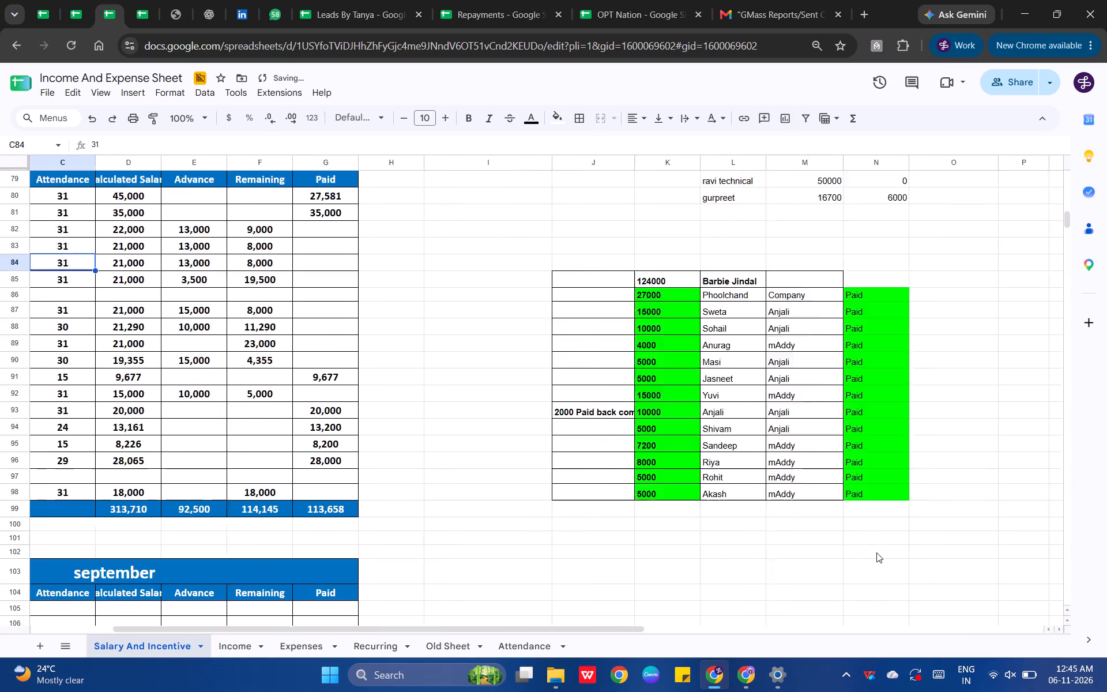
key("Right")
key("Right")
key("Right")
key("Right")
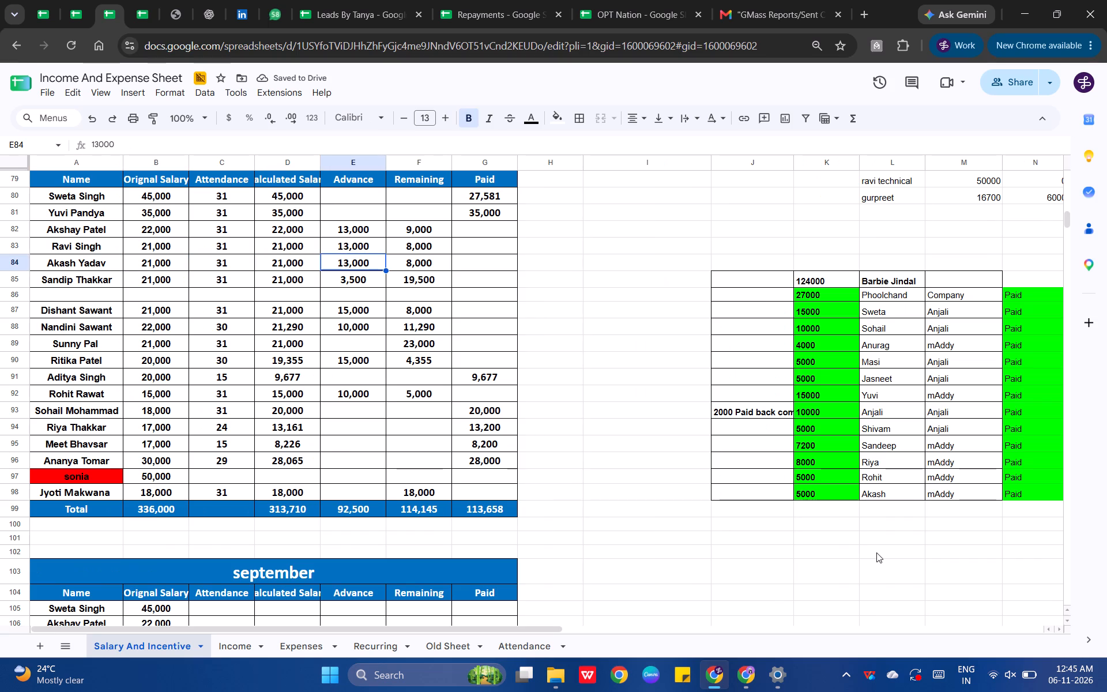
key("Down")
key("Up")
key("Up")
key("Up")
key("Up")
key("Up")
key("Right")
key("Right")
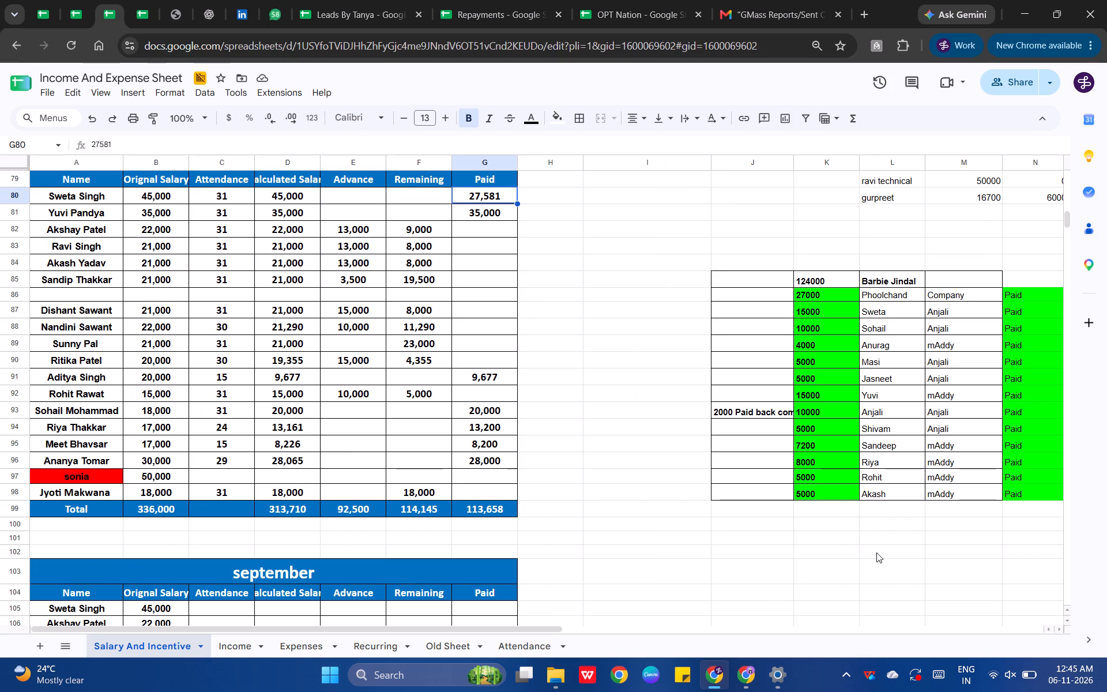
key("Left")
key("Left")
key("Left")
key("Right")
key("Right")
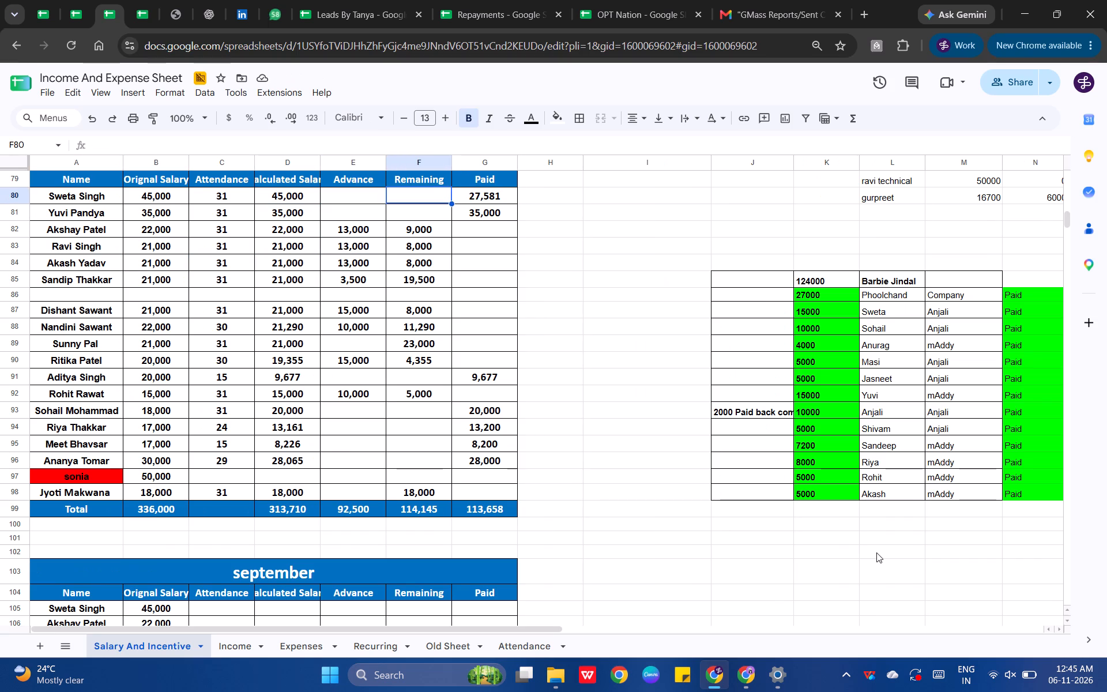
key("Right")
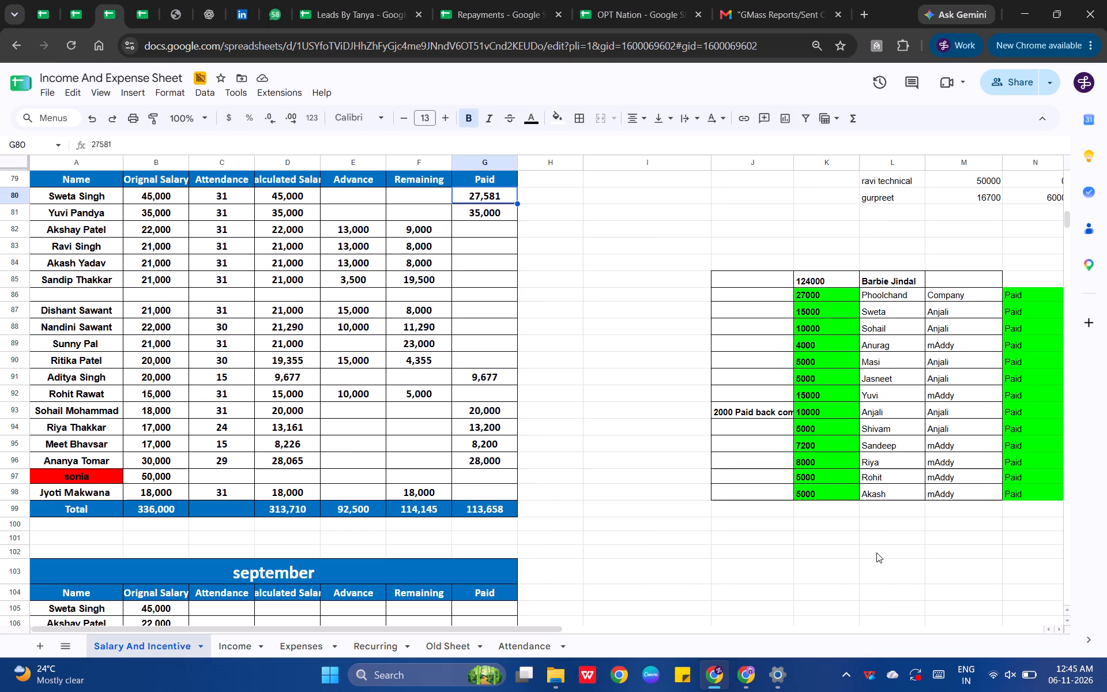
key("Down")
key("Down")
key("Left")
key("Left")
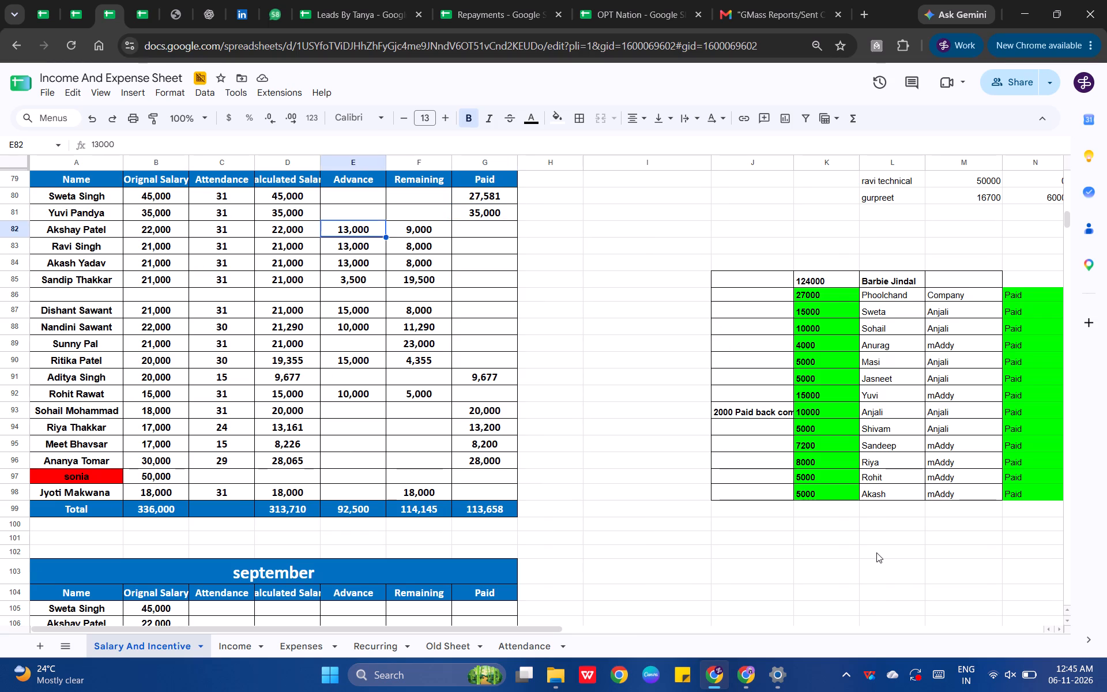
key("Left")
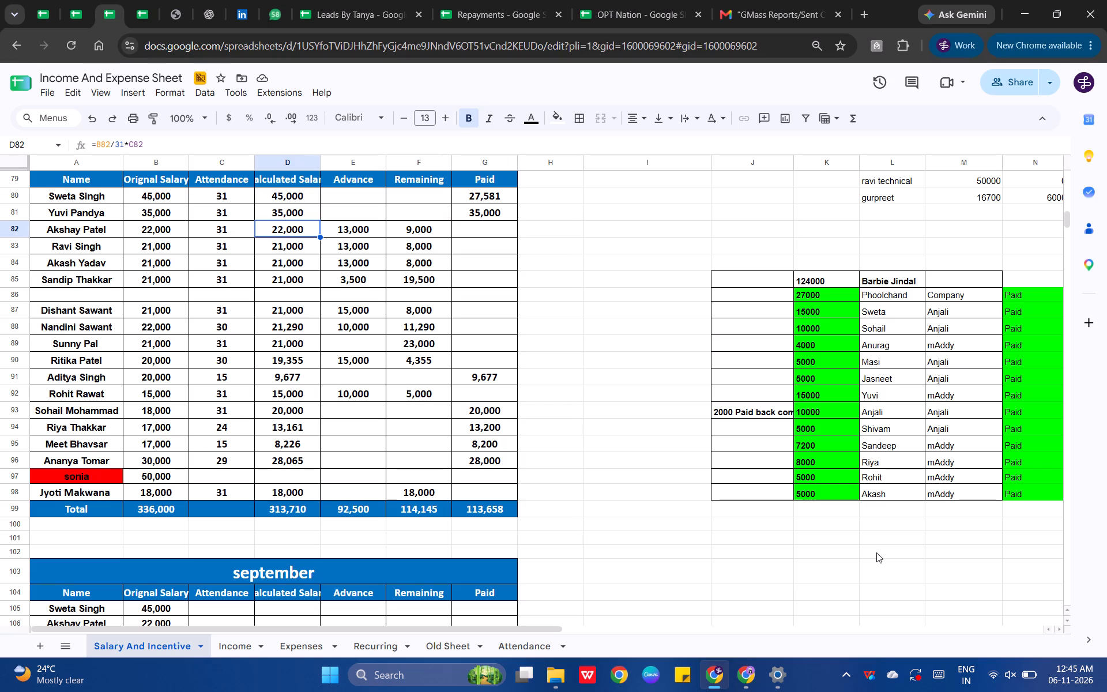
key("Down")
key("Down")
key("Down")
key("Down")
key("Down")
key("Down")
key("Down")
key("Down")
key("Down")
key("Down")
key("Down")
key("Down")
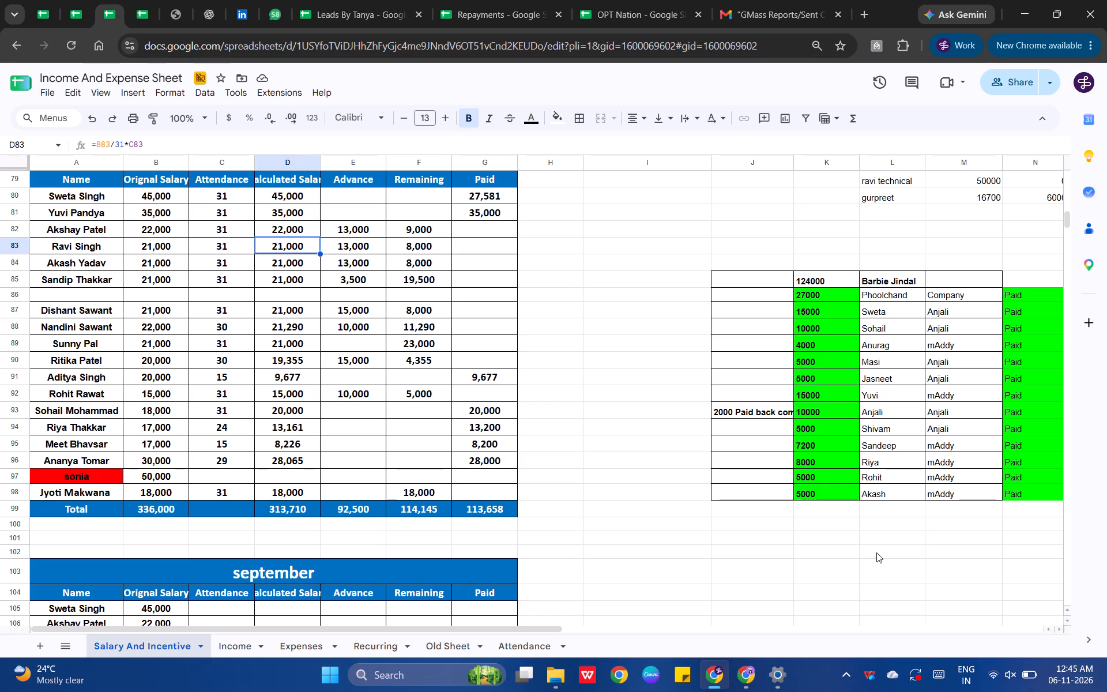
key("Down")
key("Down")
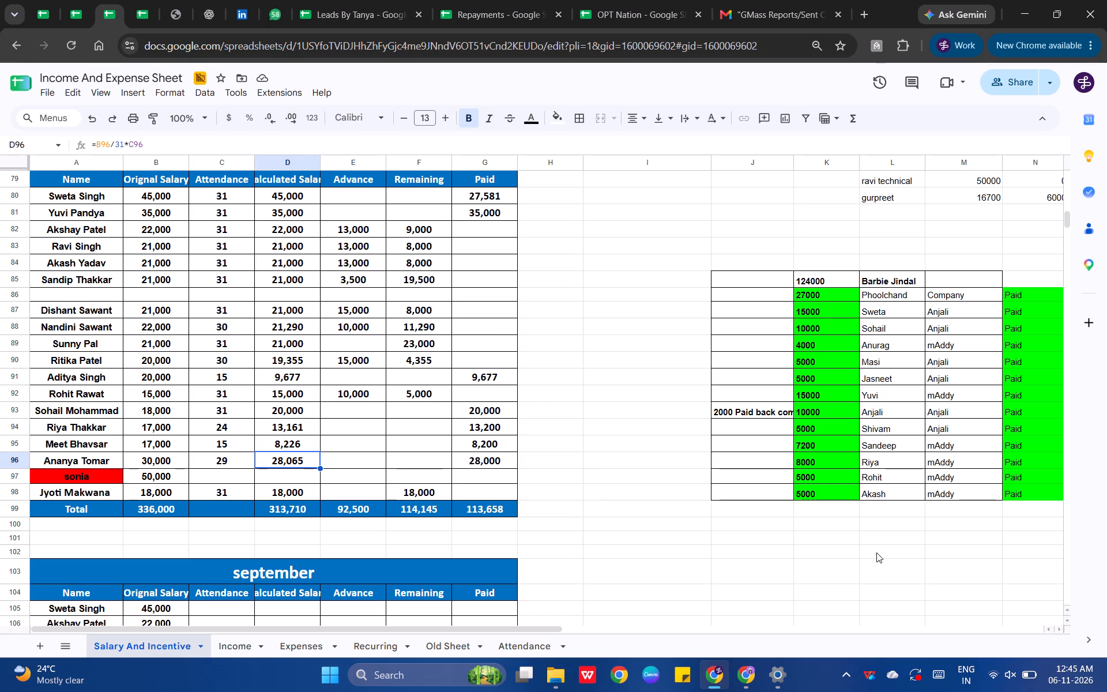
key("Down")
key("Up")
key("Up")
key("Up")
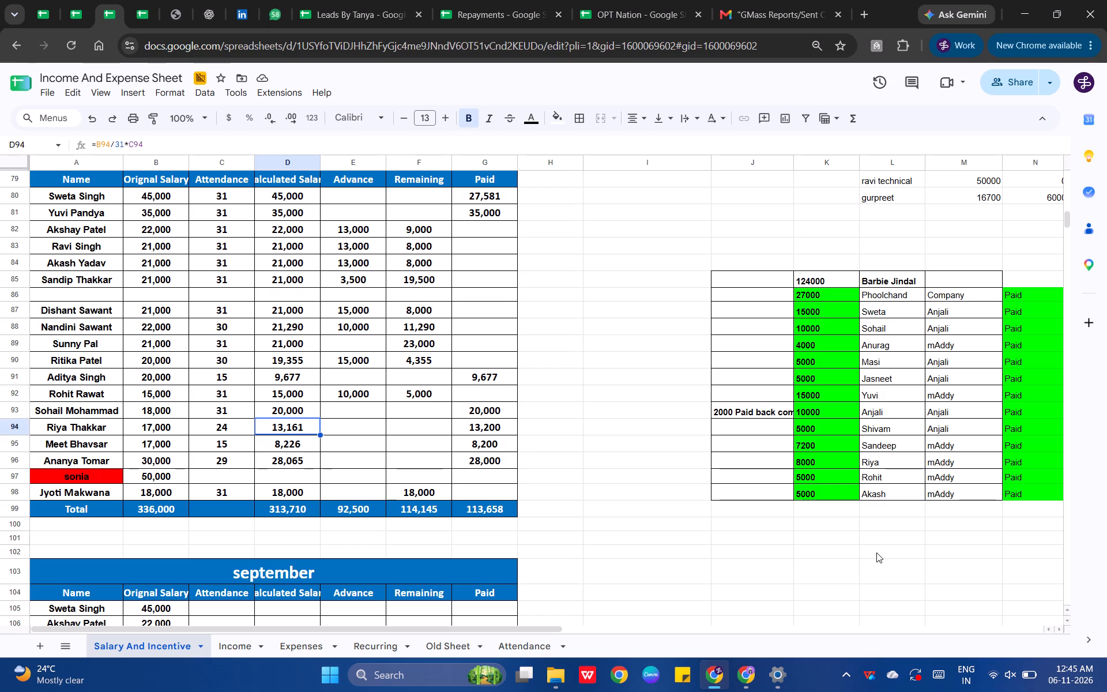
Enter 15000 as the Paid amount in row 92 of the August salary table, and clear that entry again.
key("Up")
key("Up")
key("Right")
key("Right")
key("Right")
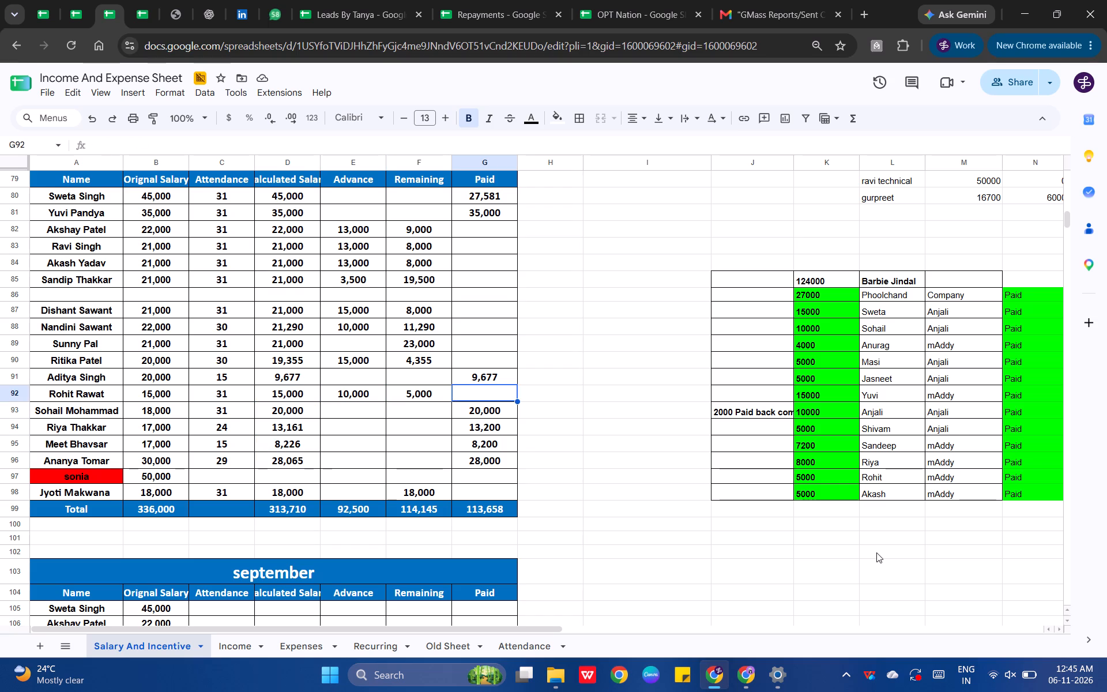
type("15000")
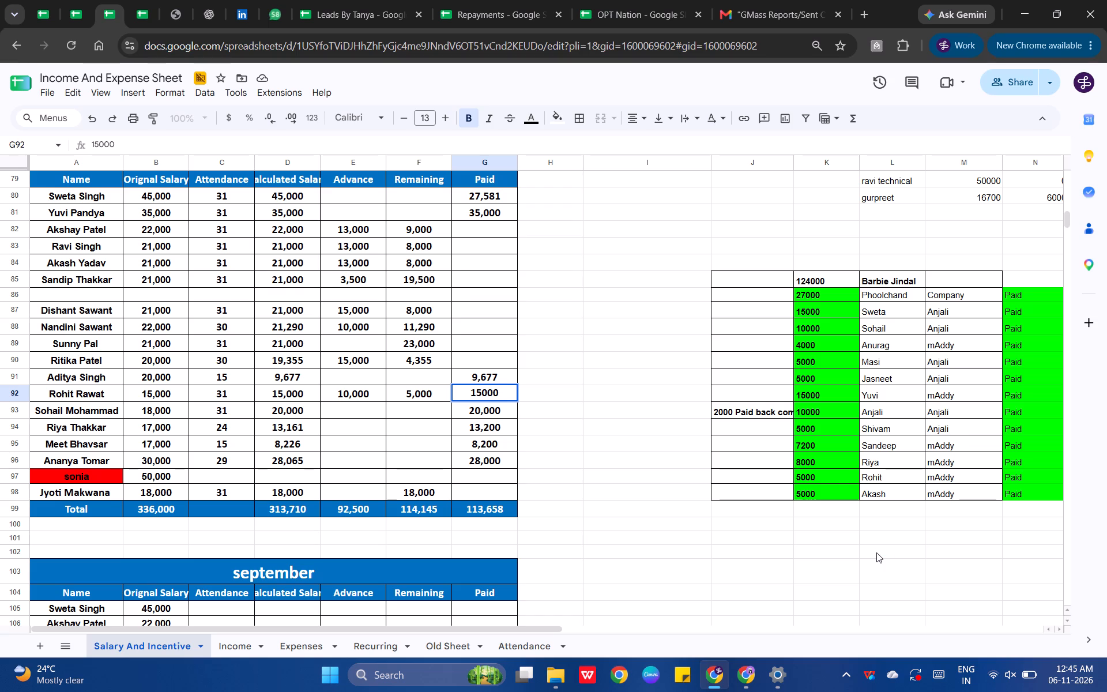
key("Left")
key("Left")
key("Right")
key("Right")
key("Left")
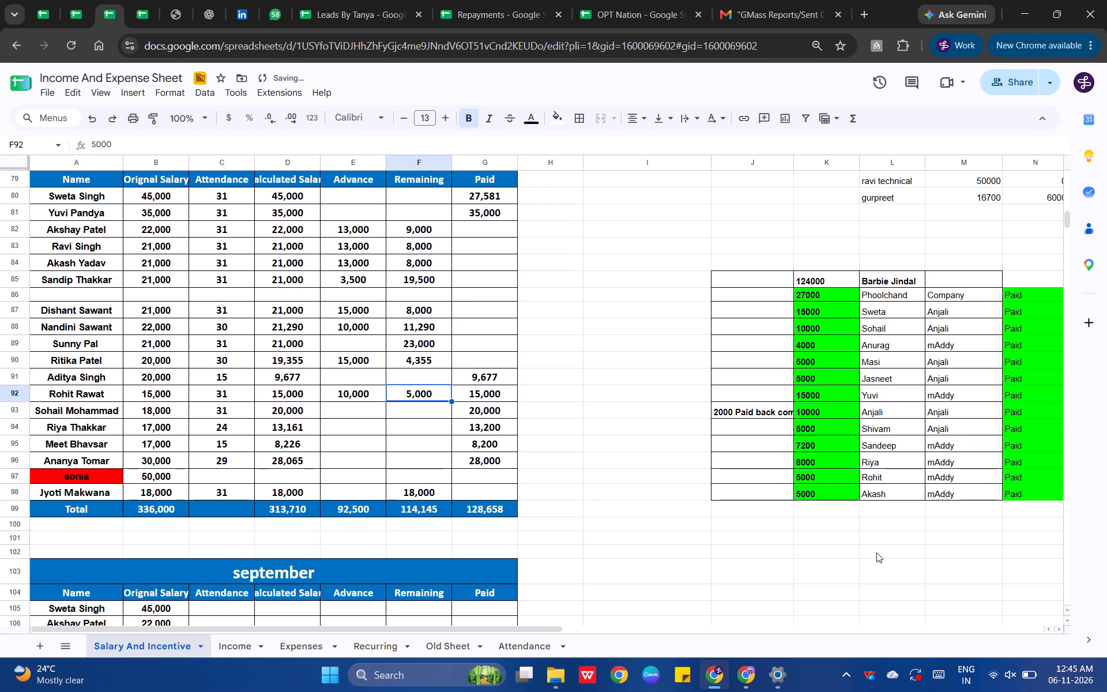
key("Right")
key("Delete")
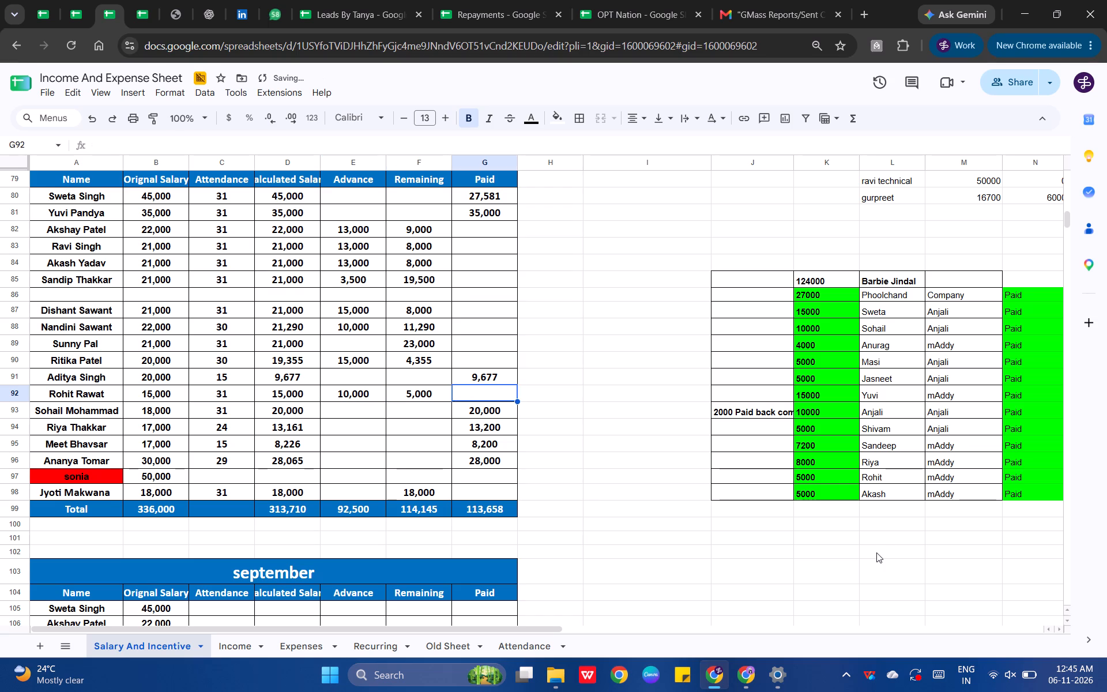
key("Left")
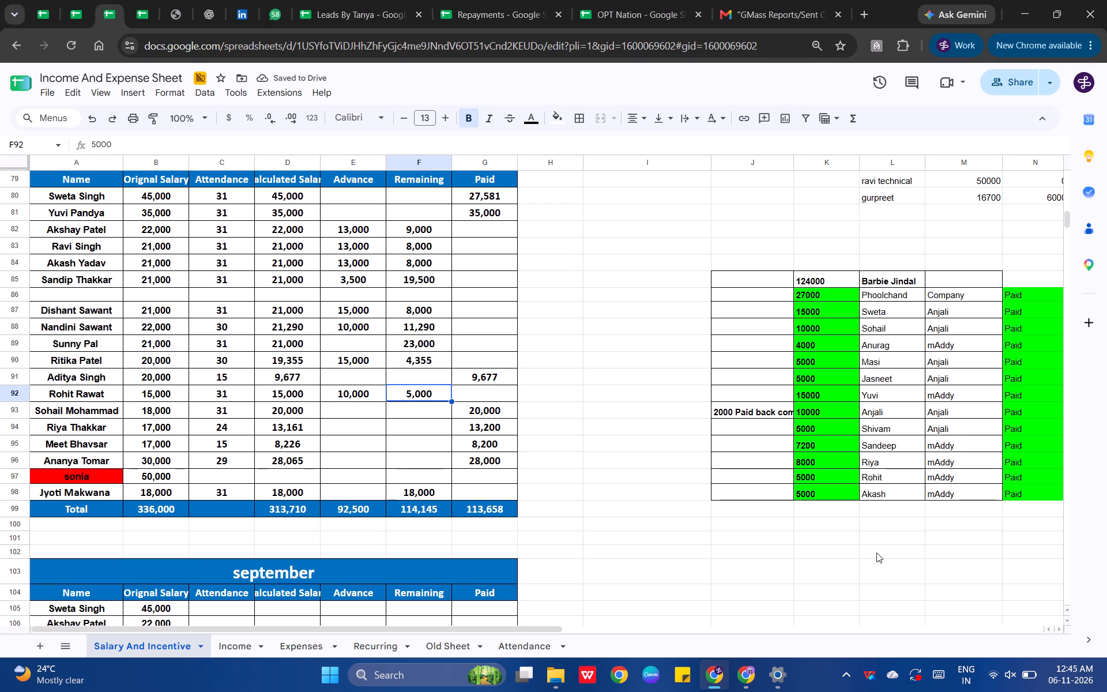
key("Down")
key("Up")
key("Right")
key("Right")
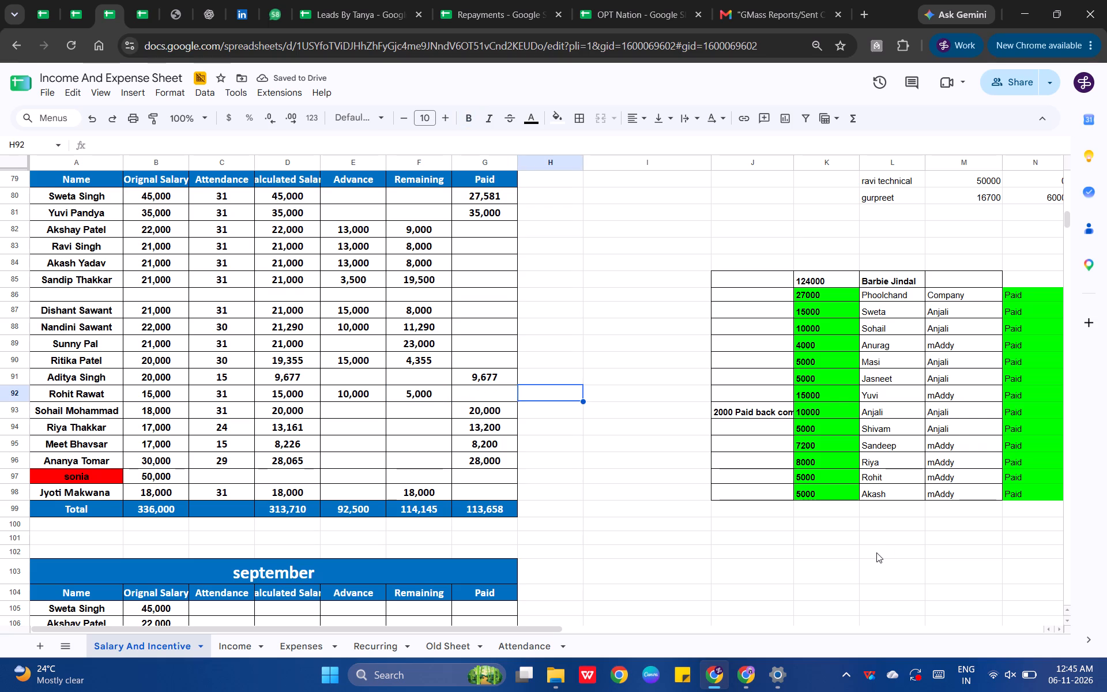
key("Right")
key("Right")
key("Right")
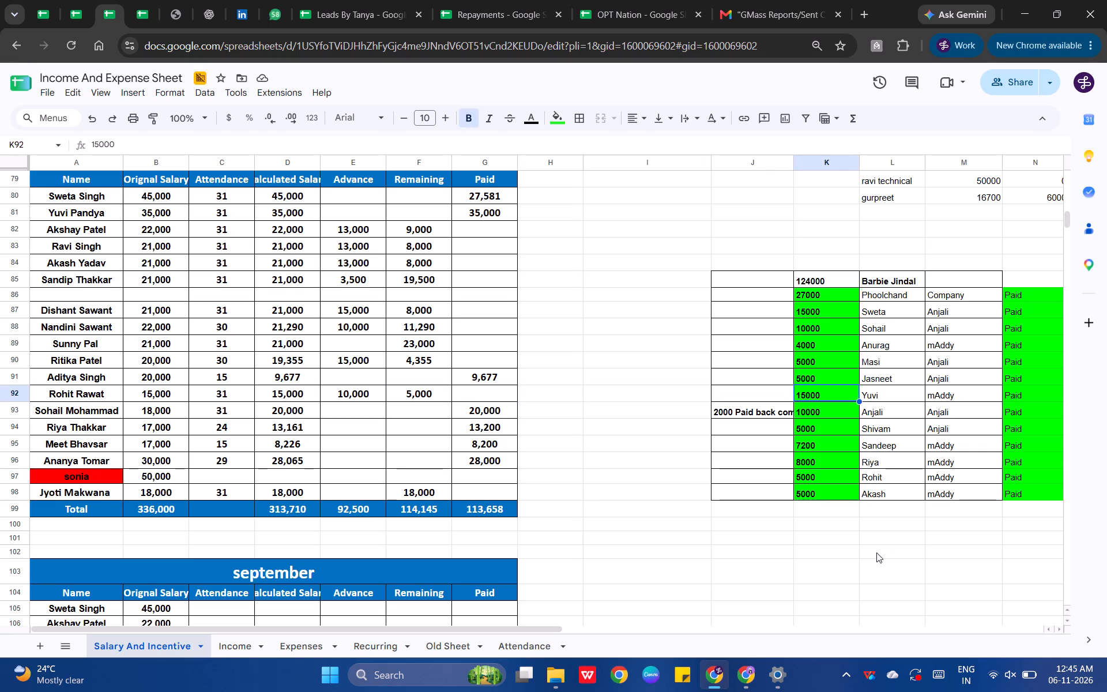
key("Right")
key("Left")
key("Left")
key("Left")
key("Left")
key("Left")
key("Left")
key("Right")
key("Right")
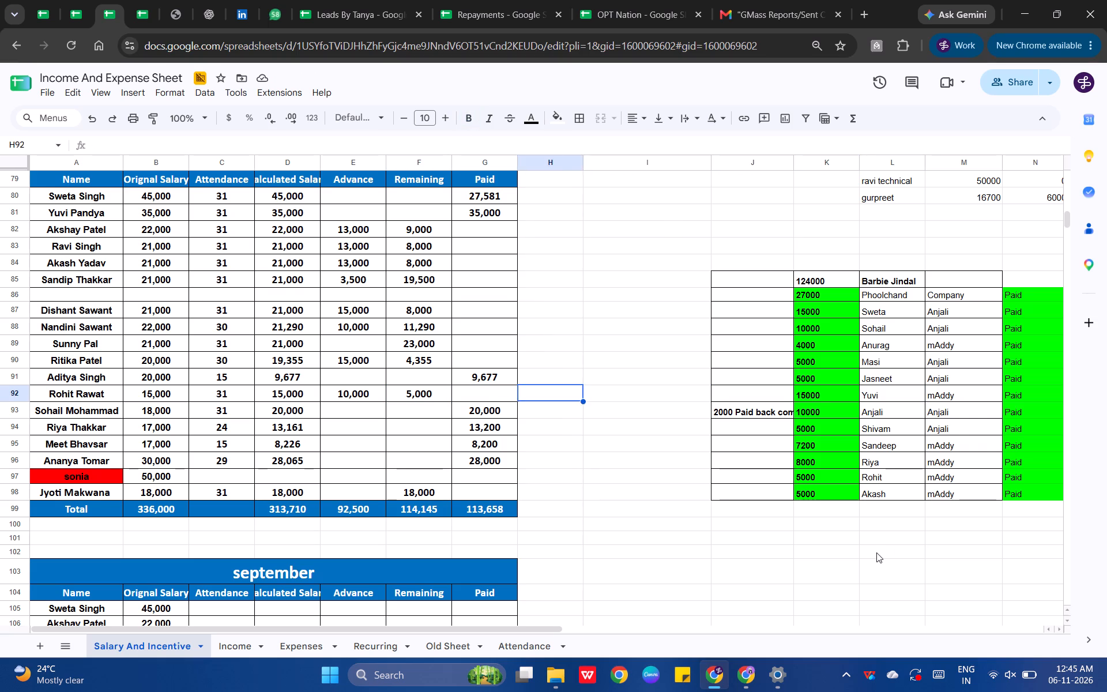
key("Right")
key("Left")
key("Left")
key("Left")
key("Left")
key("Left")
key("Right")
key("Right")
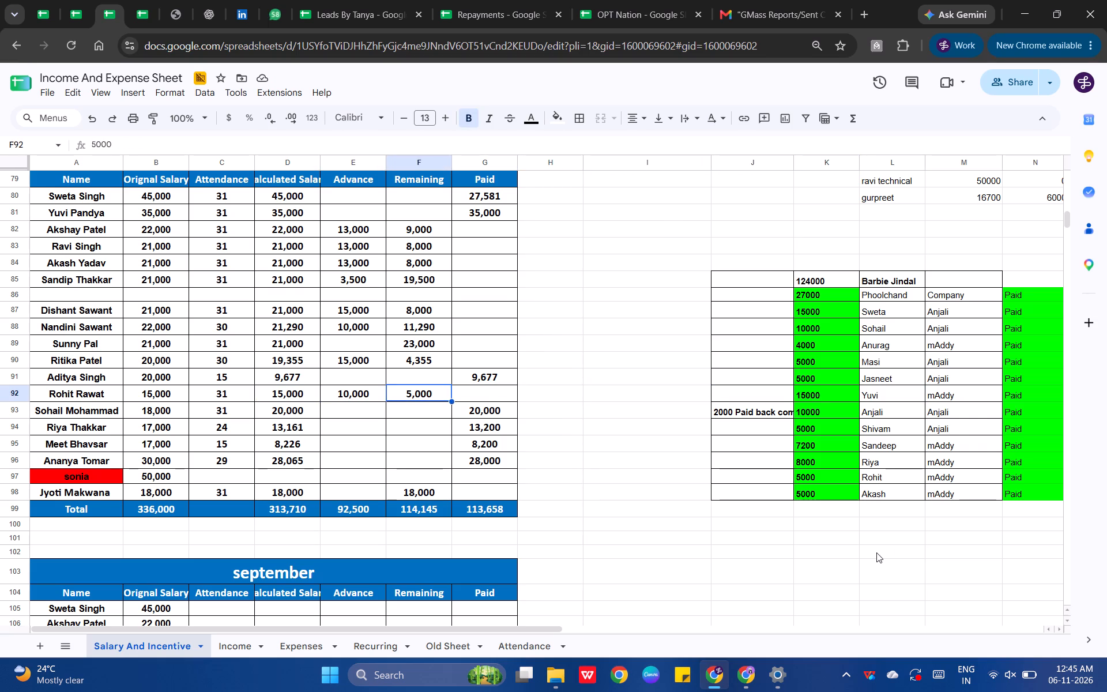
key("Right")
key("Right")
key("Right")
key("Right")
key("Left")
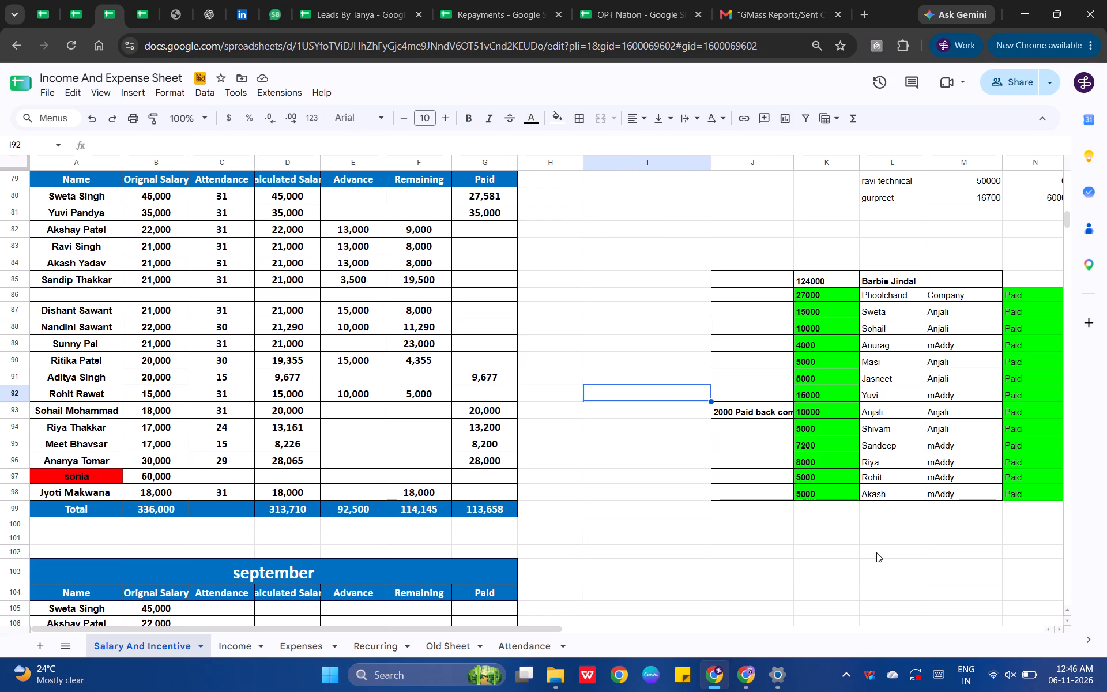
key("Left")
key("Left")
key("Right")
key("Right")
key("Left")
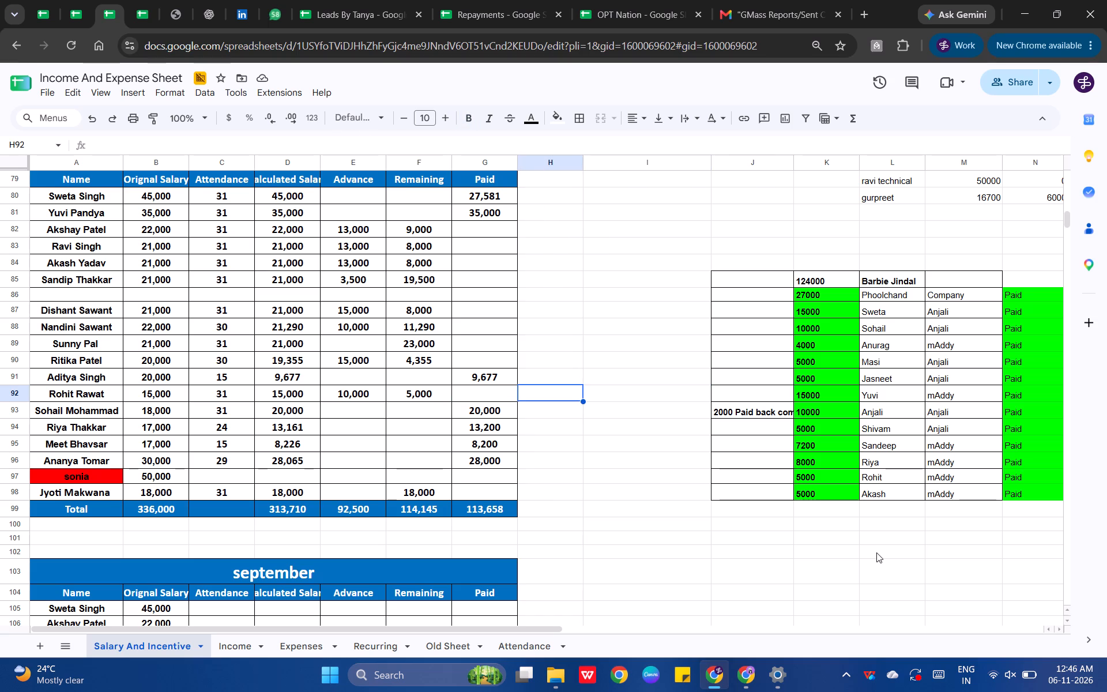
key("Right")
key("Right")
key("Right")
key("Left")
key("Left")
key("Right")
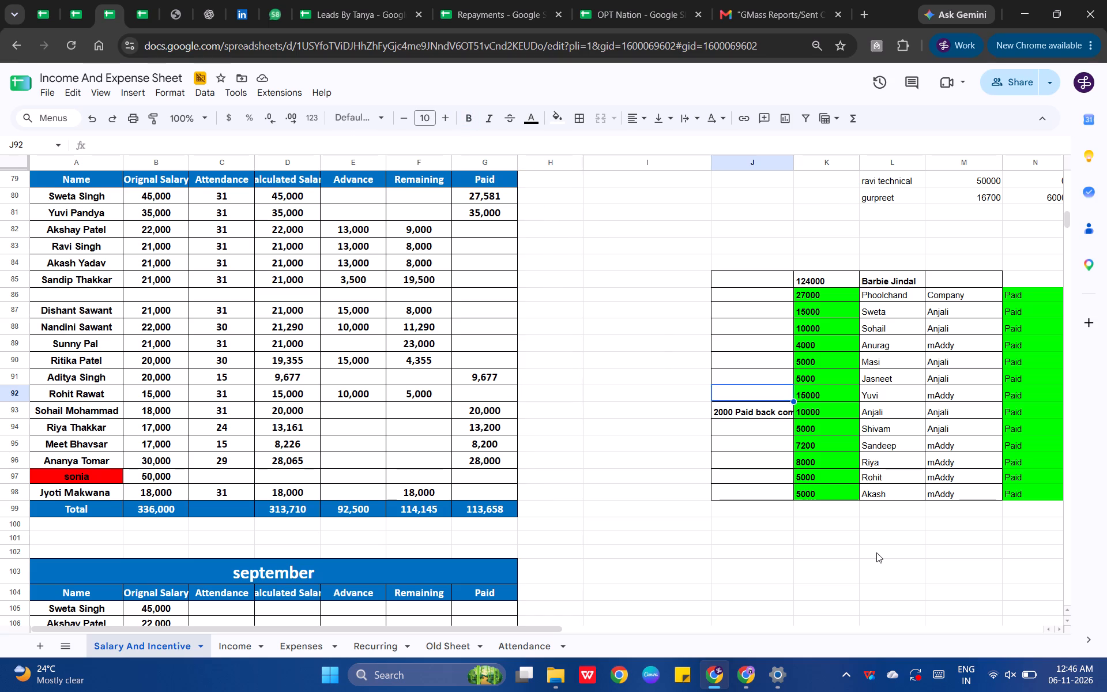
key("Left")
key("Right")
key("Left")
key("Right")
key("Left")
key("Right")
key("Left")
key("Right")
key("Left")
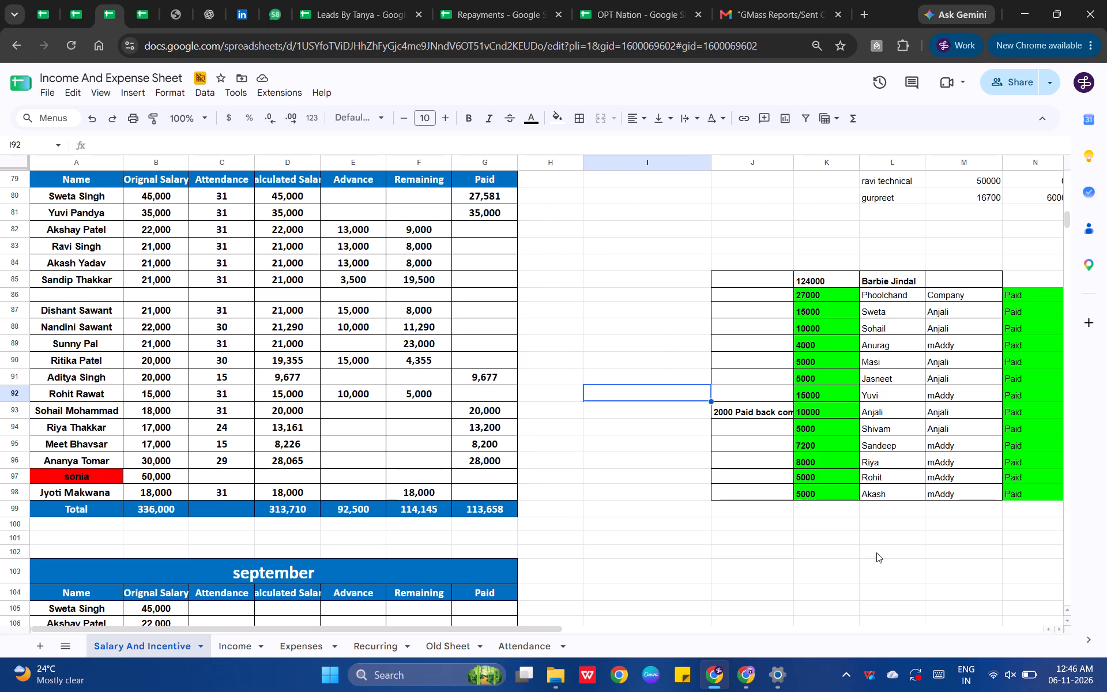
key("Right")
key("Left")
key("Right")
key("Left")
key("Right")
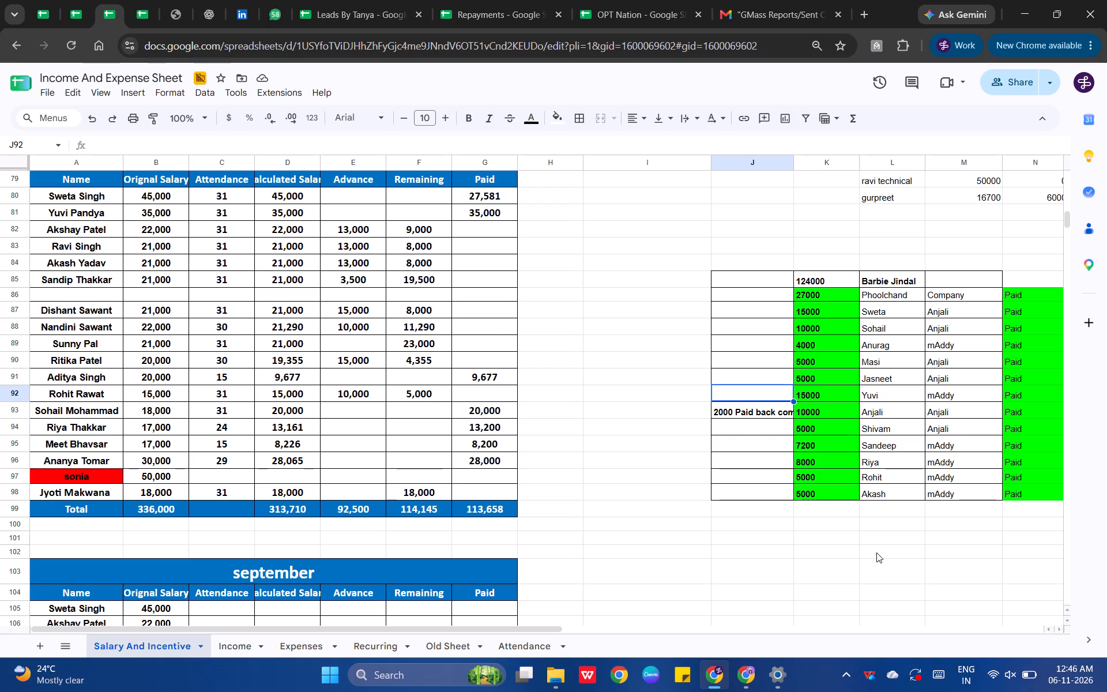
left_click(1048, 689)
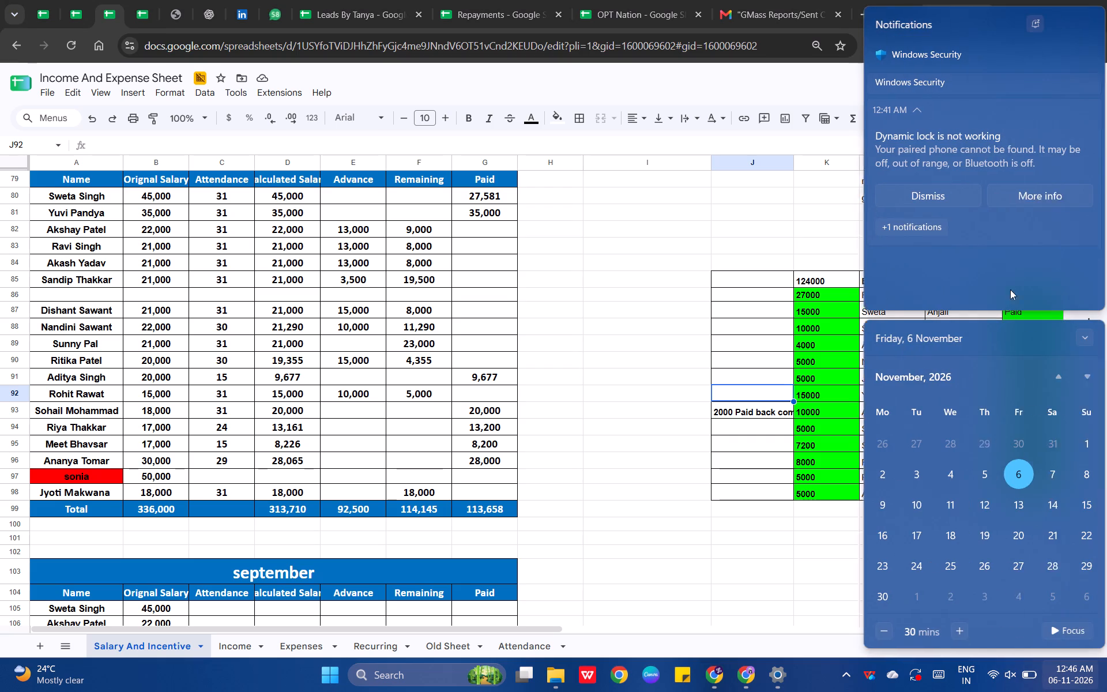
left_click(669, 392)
Examine row 92 of the August salary table, from original salary through paid, and across to the adjacent green-marked payment list.
key("Left")
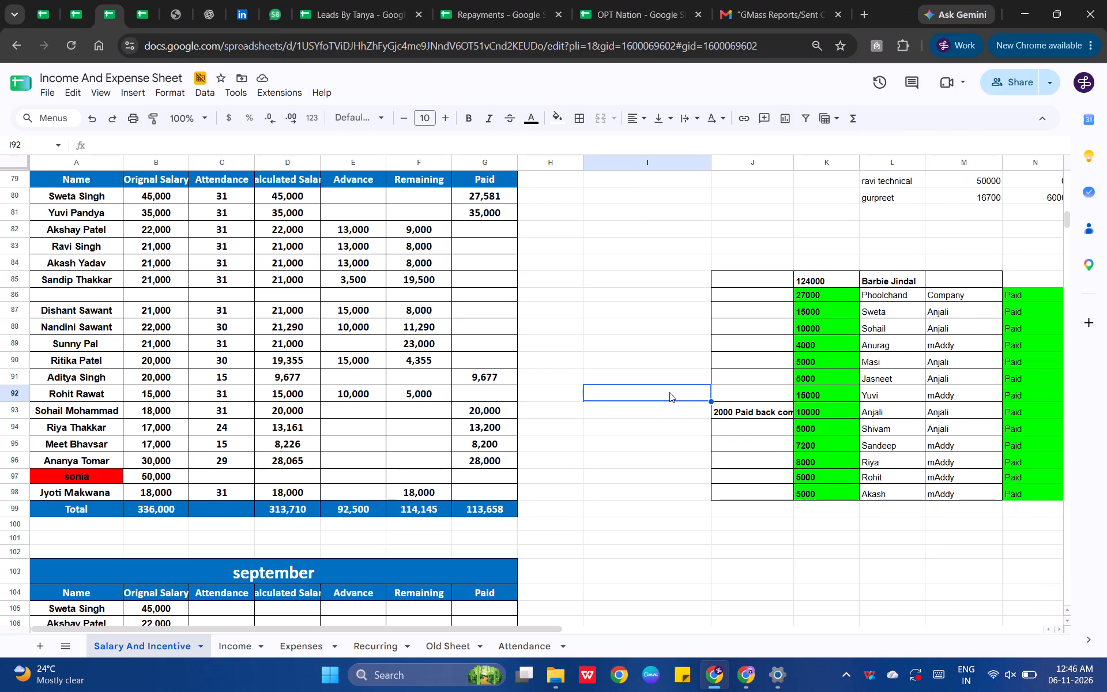
key("Right")
key("Right")
key("Right")
key("Right")
key("Left")
key("Left")
key("Left")
key("Left")
key("Left")
key("Left")
key("Left")
key("Left")
key("Left")
key("Left")
key("Left")
key("Left")
key("Left")
key("Left")
key("Left")
key("Left")
key("Left")
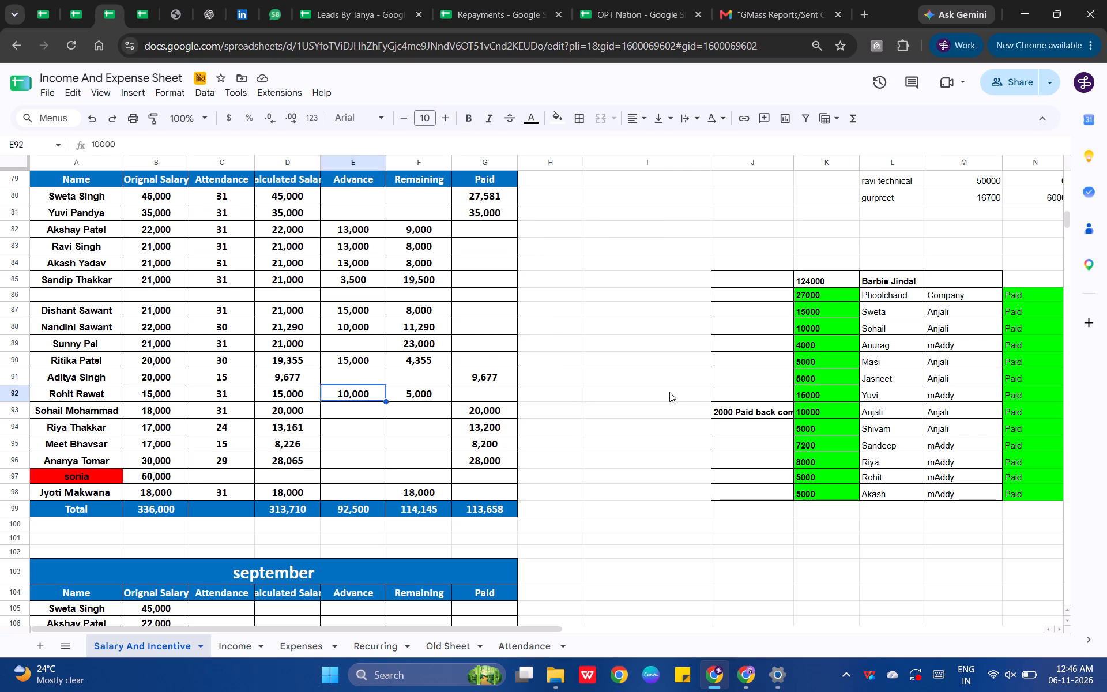
key("Right")
key("Right")
key("Right")
key("Right")
key("Right")
key("Right")
key("Right")
key("Left")
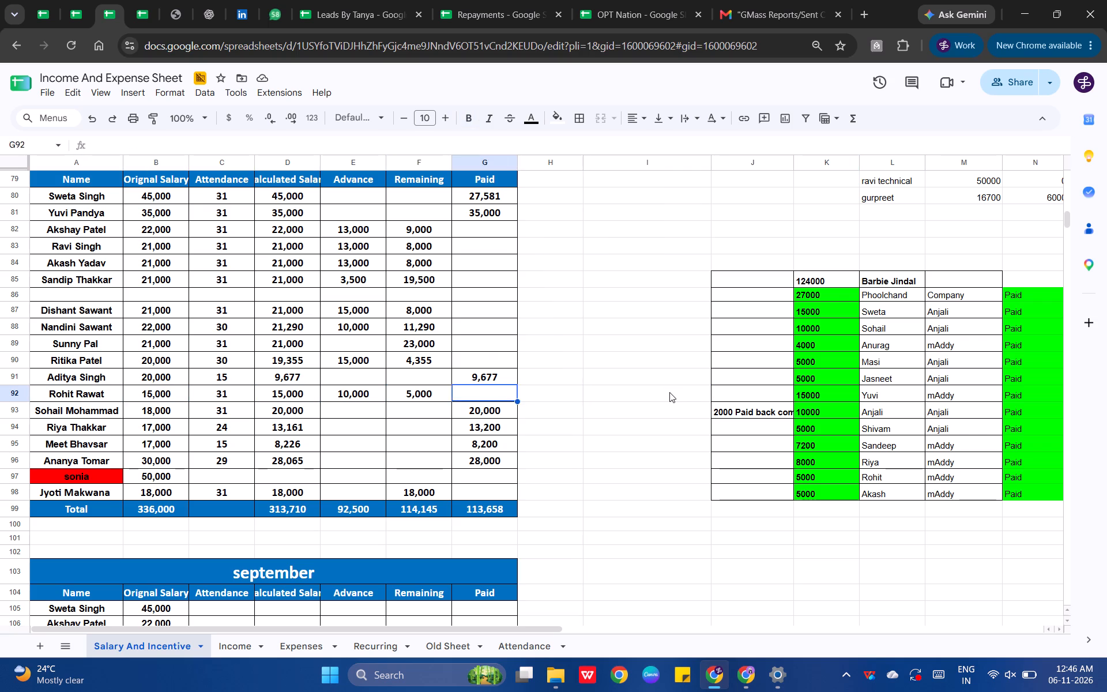
key("Left")
key("Left")
key("Left")
key("Left")
key("Right")
key("Right")
key("Right")
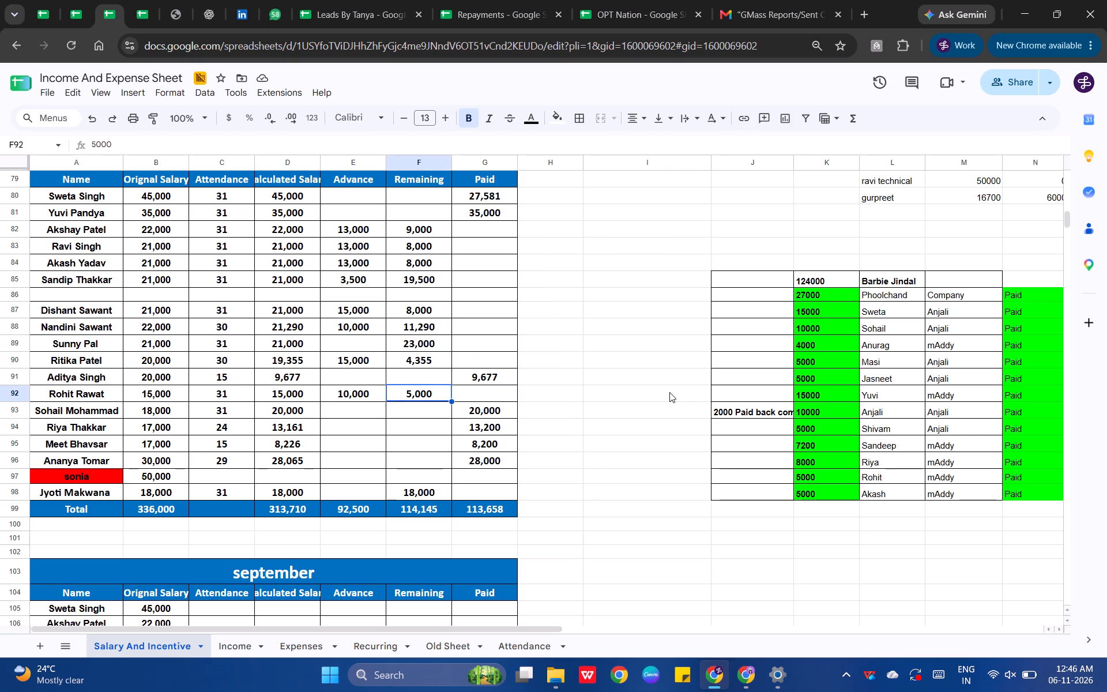
key("Right")
key("Right")
key("Right")
key("Left")
key("Left")
key("Left")
key("Left")
key("Left")
key("Left")
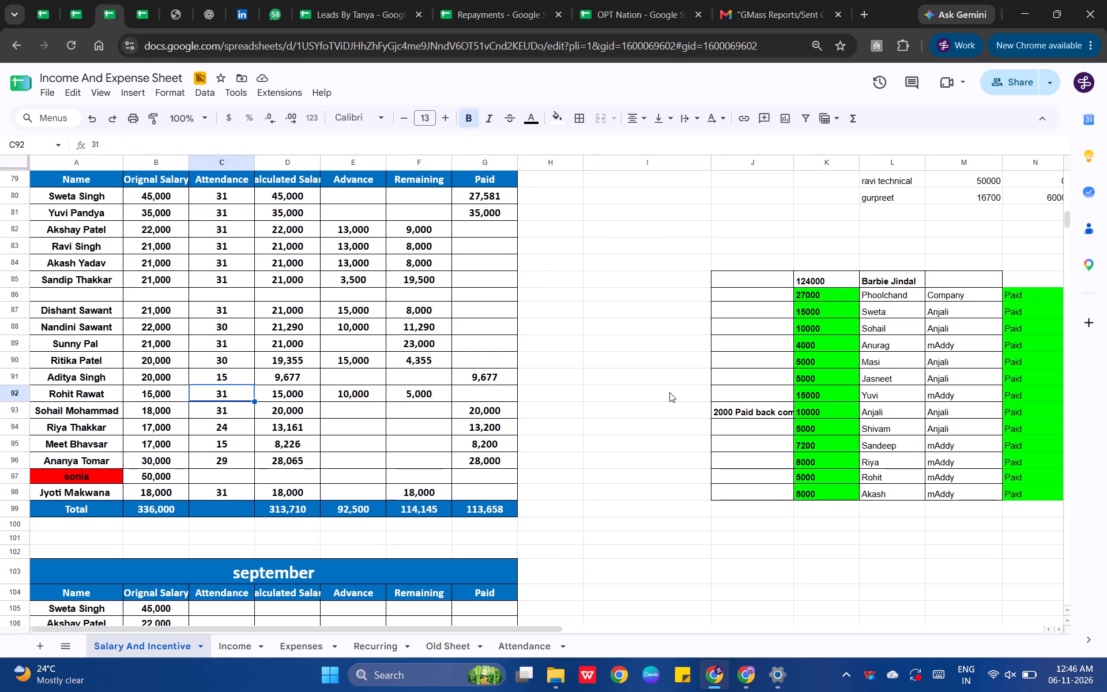
key("Left")
key("Right")
key("Right")
key("Right")
key("Right")
key("Right")
key("Right")
key("Right")
key("Right")
key("Right")
key("Right")
key("Right")
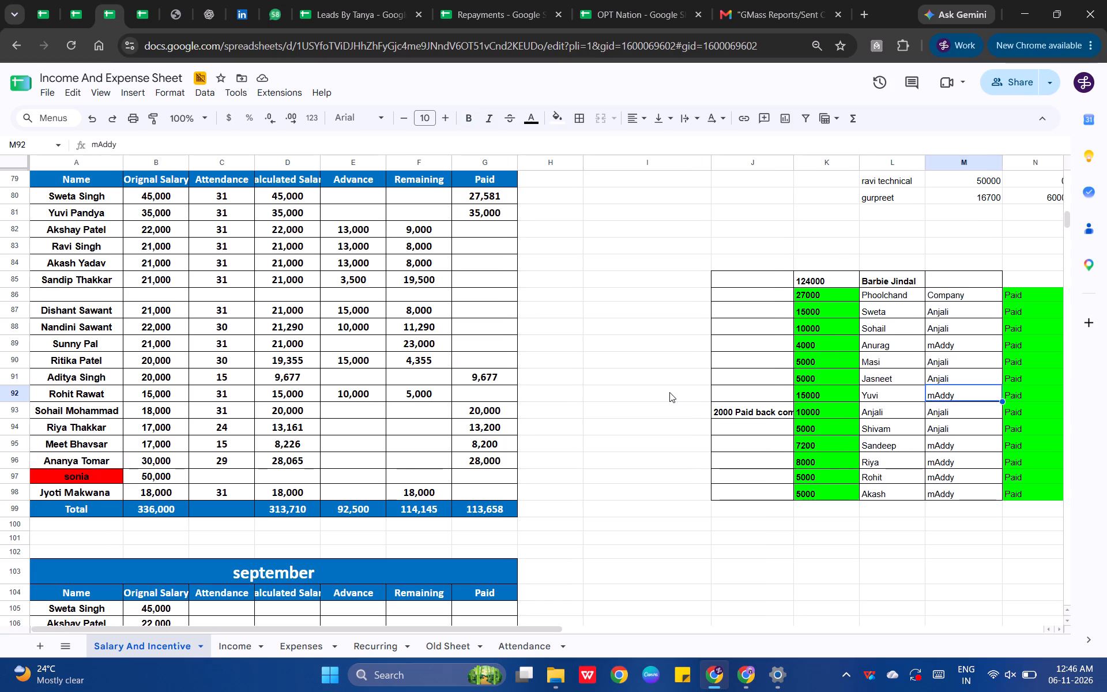
key("Right")
key("Right")
key("Left")
key("Left")
key("Left")
key("Left")
key("Left")
key("Left")
key("Left")
key("Left")
key("Left")
key("Left")
key("Left")
key("Left")
key("Left")
key("Left")
key("Left")
key("Left")
key("Left")
key("Left")
key("Left")
key("Left")
key("Right")
key("Right")
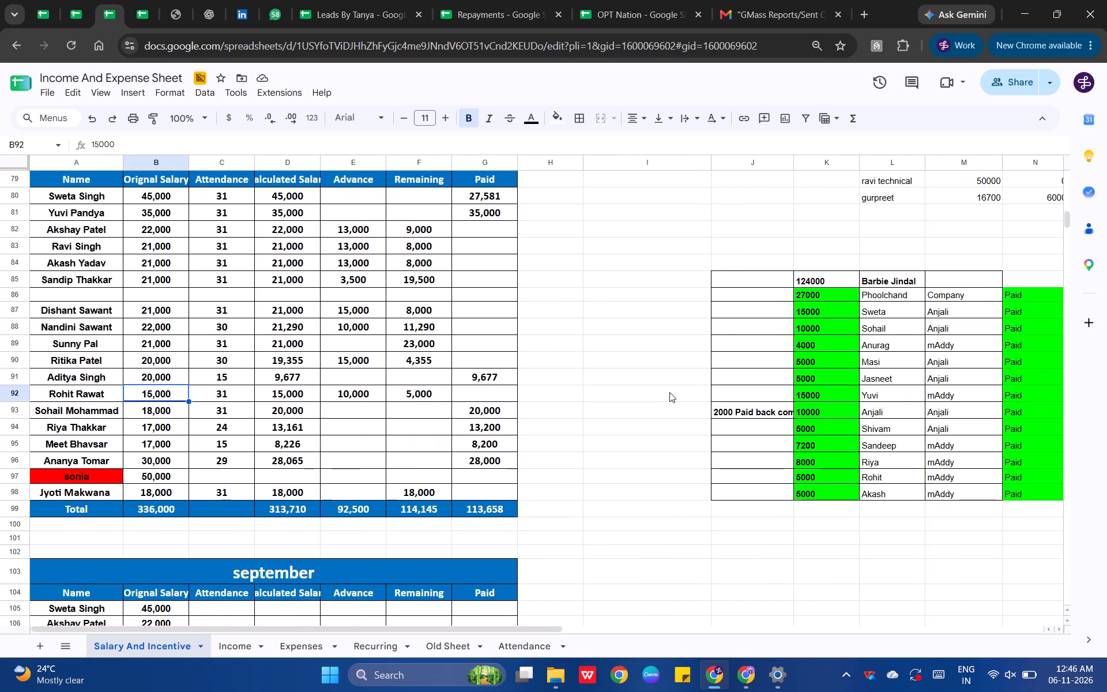
Examine the attendance and advance cells in rows 93 to 98 of the August salary table.
key("Down")
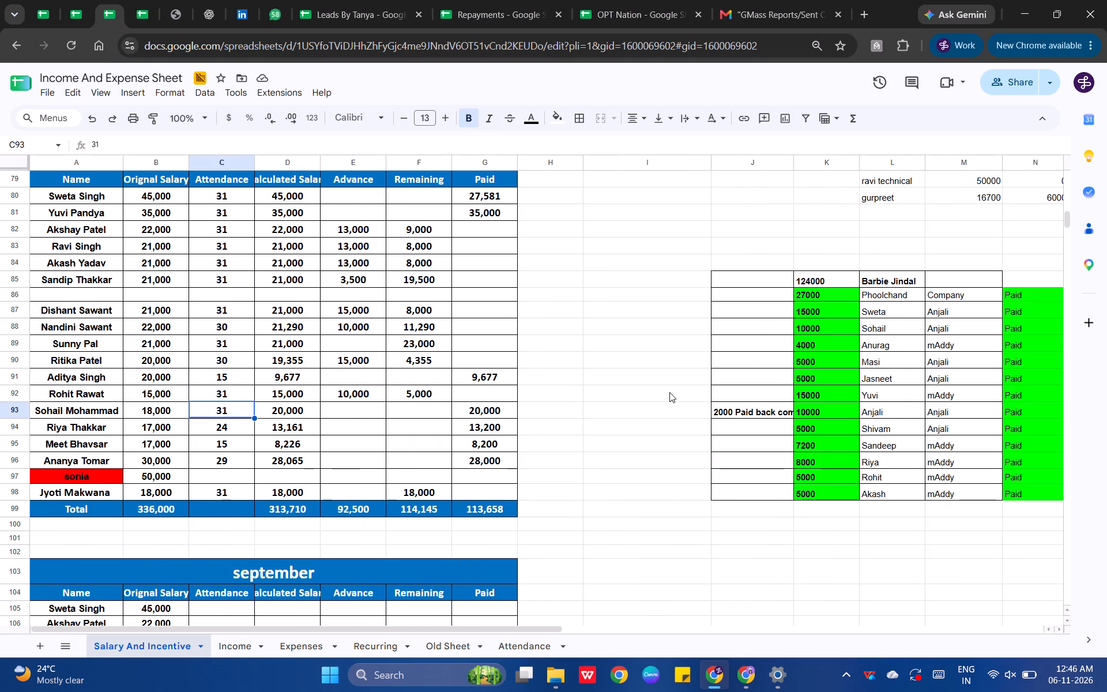
key("Down")
key("Down")
key("Down")
key("Down")
key("Down")
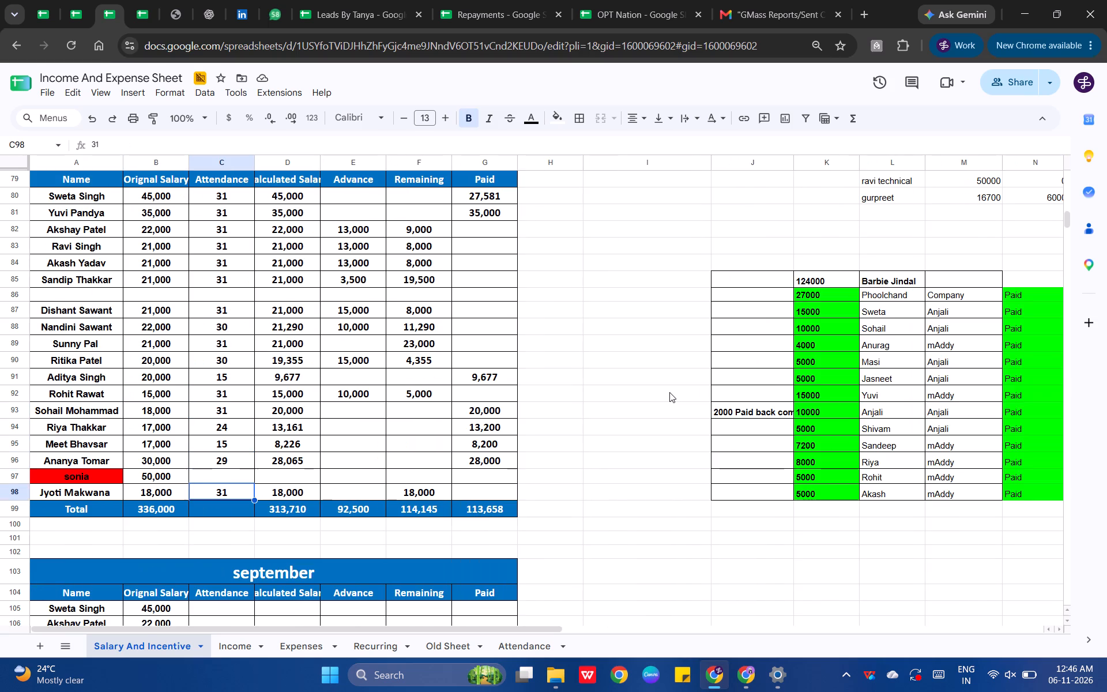
key("Up")
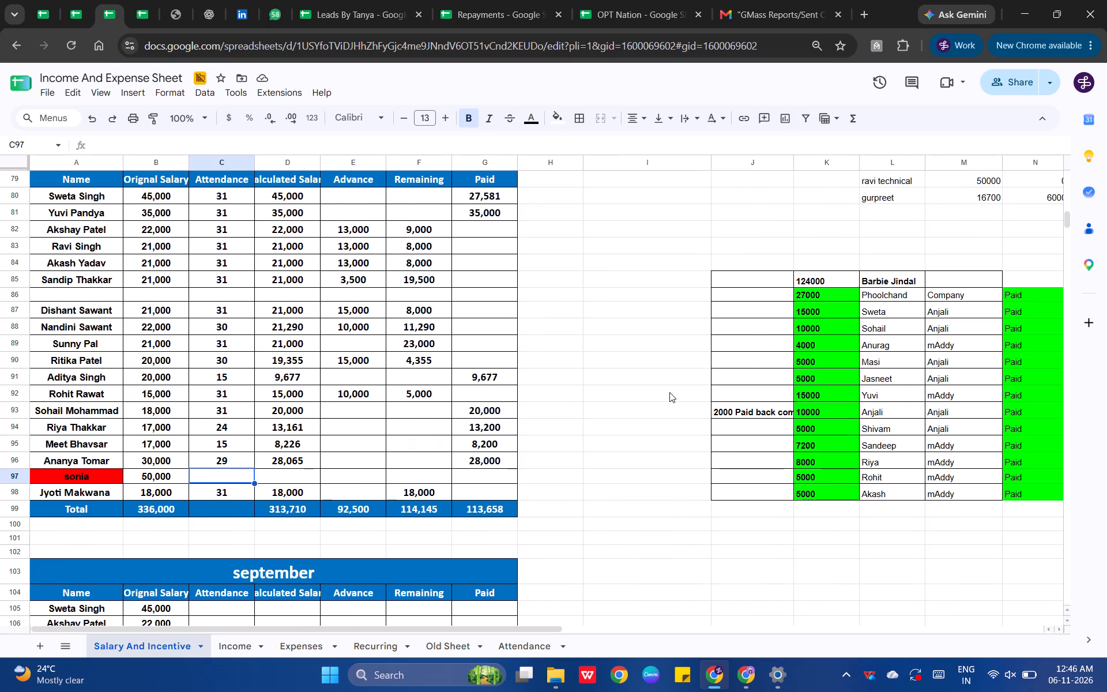
key("Right")
key("Right")
key("Down")
key("Up")
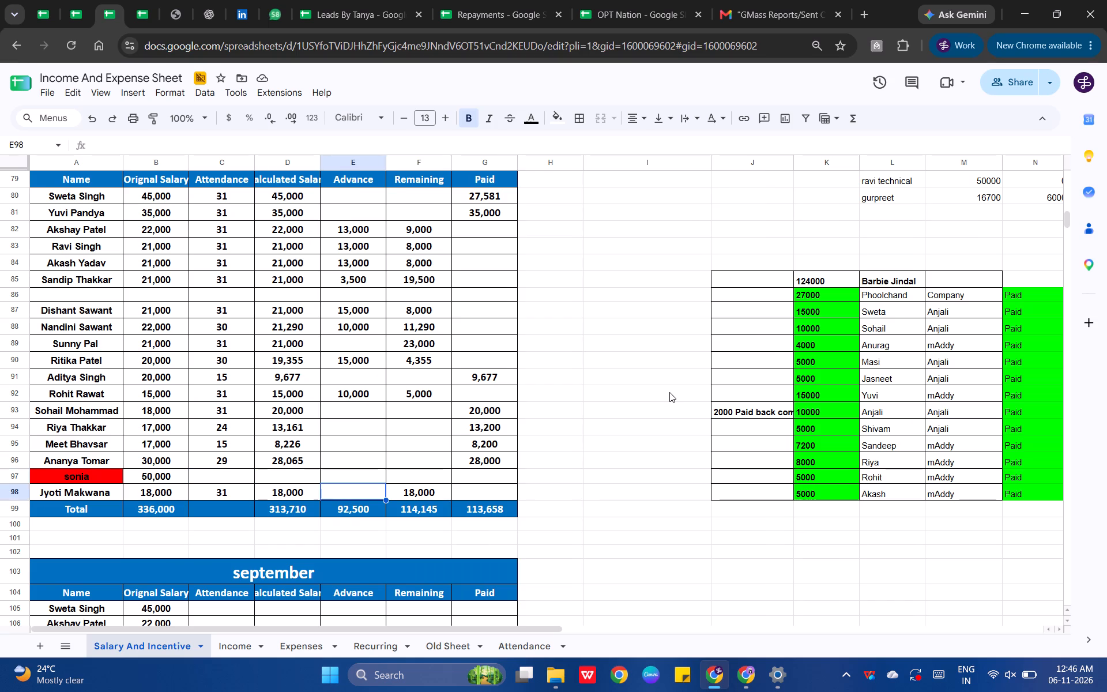
Examine the list of names and amounts beside the October salary table, including the lightbill/internet bill and rent entries.
key("Right")
key("Right")
key("Right")
key("Right")
key("Right")
key("Right")
key("Down")
key("Down")
key("Down")
key("Down")
key("Down")
key("Down")
key("Down")
key("Down")
key("Down")
key("Down")
key("Down")
key("Down")
key("Down")
key("Down")
key("Down")
key("Down")
key("Down")
key("Down")
key("Down")
key("Down")
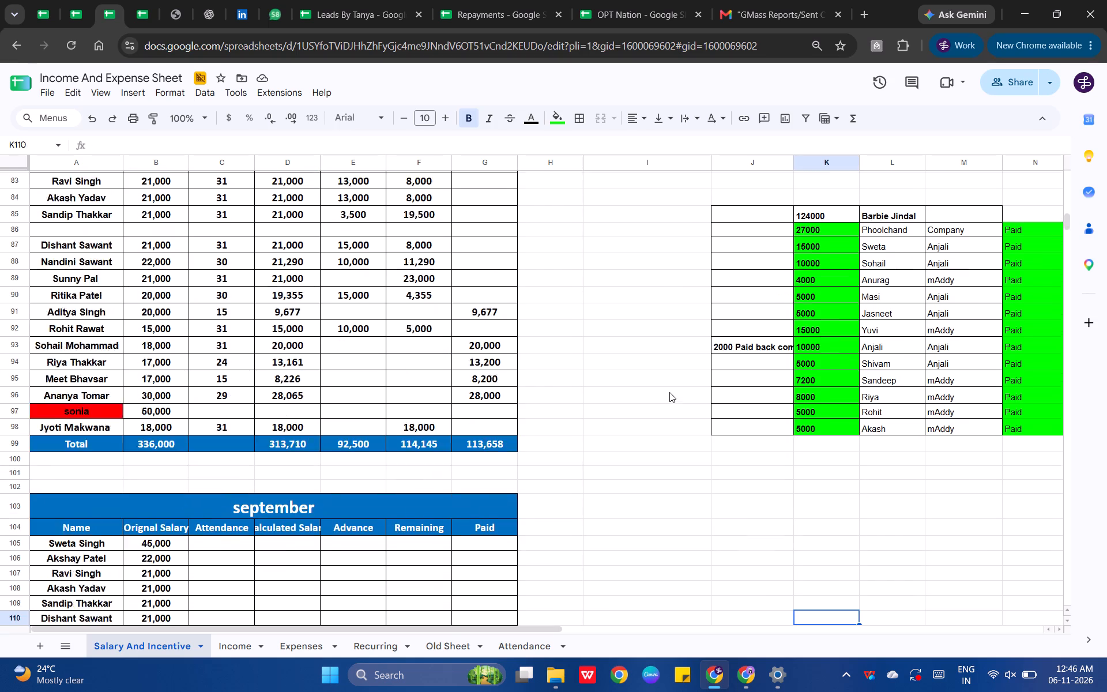
key("Right")
key("Up")
key("Up")
key("Up")
key("Up")
key("Up")
key("Up")
key("Up")
key("Up")
key("Up")
key("Up")
key("Up")
key("Up")
key("Up")
key("Up")
key("Up")
key("Up")
key("Up")
key("Up")
key("Up")
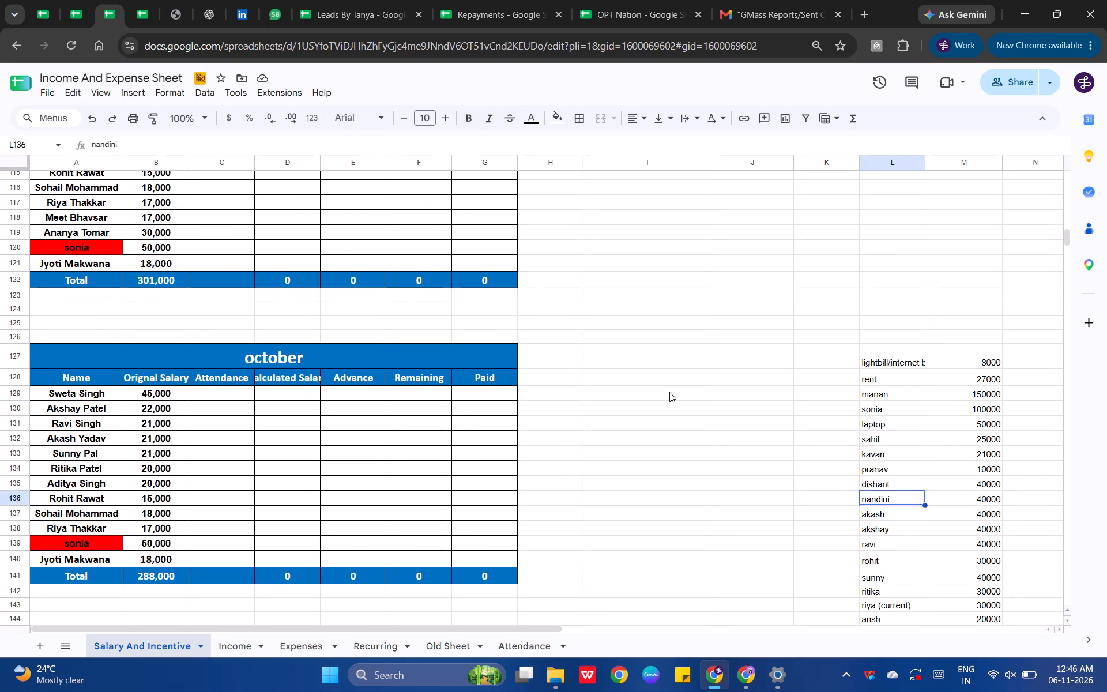
key("Right")
key("Down")
key("Down")
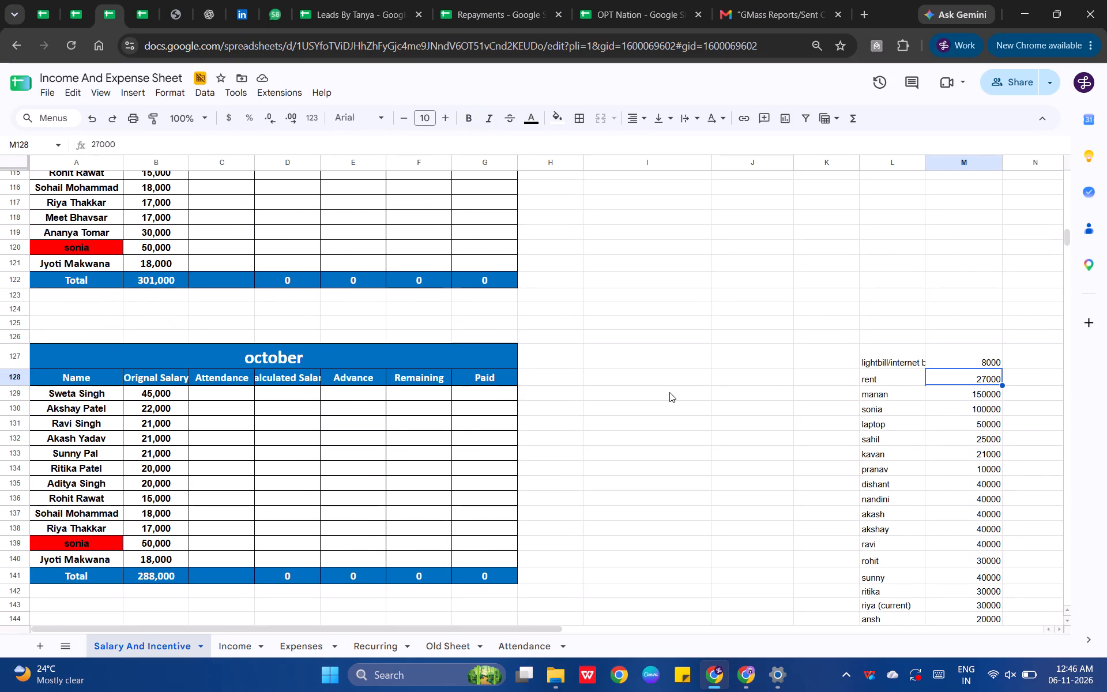
Examine the September salary table's name column, working upward from the October heading.
key("Up")
key("Left")
key("Left")
key("Left")
key("Left")
key("Left")
key("Left")
key("Left")
key("Left")
key("Left")
key("Left")
key("Left")
key("Left")
key("Left")
key("Left")
key("Left")
key("Left")
key("Left")
key("Left")
key("Left")
key("Left")
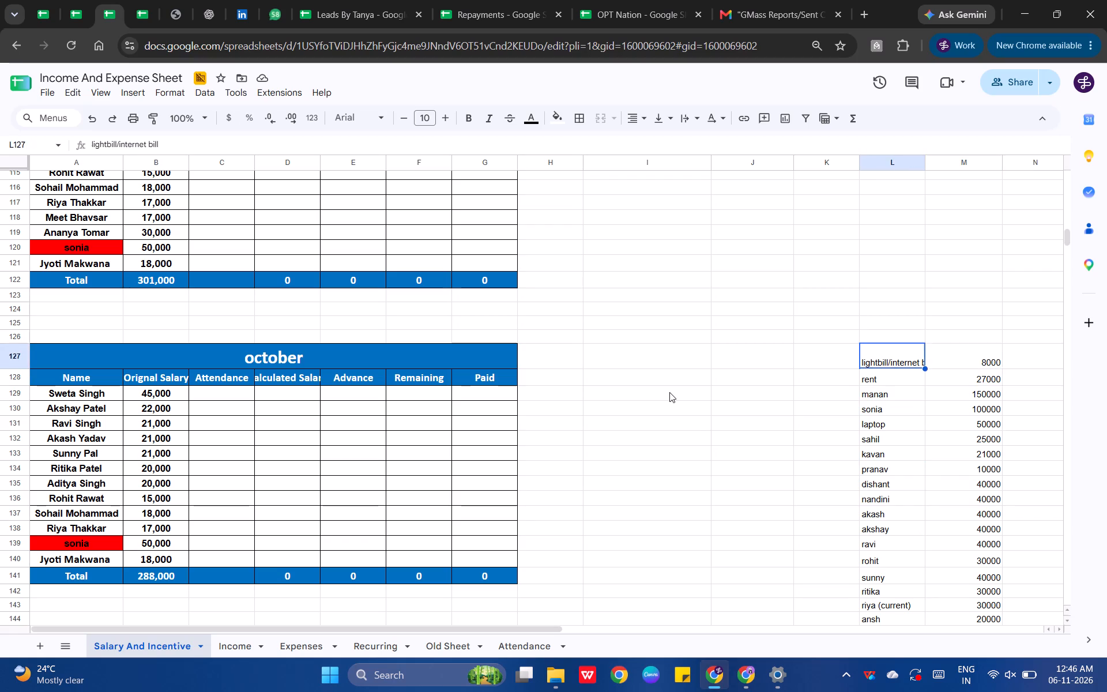
key("Up")
key("Up")
key("Up")
key("Up")
key("Up")
key("Up")
key("Up")
key("Up")
key("Up")
key("Up")
key("Up")
key("Up")
key("Up")
key("Up")
key("Up")
key("Up")
key("Up")
key("Up")
key("Up")
key("Up")
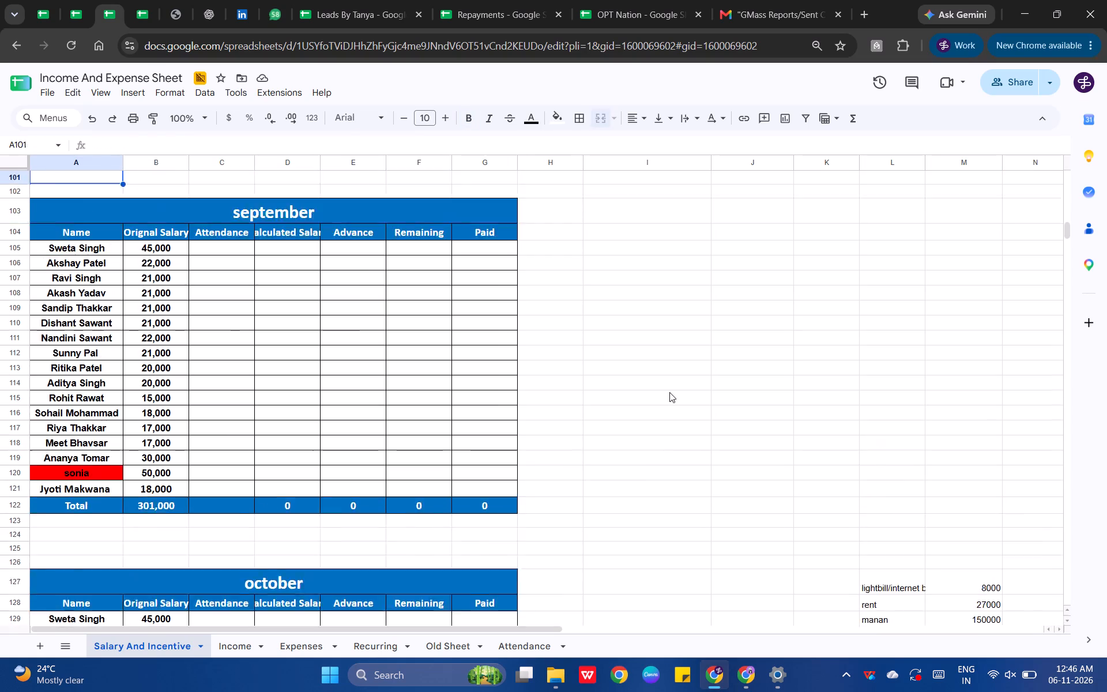
key("Down")
key("Down")
Examine the August salary table's name column from the total row up to the August heading.
key("Up")
key("Up")
key("Up")
key("Up")
key("Up")
key("Up")
key("Up")
key("Up")
key("Up")
key("Up")
key("Up")
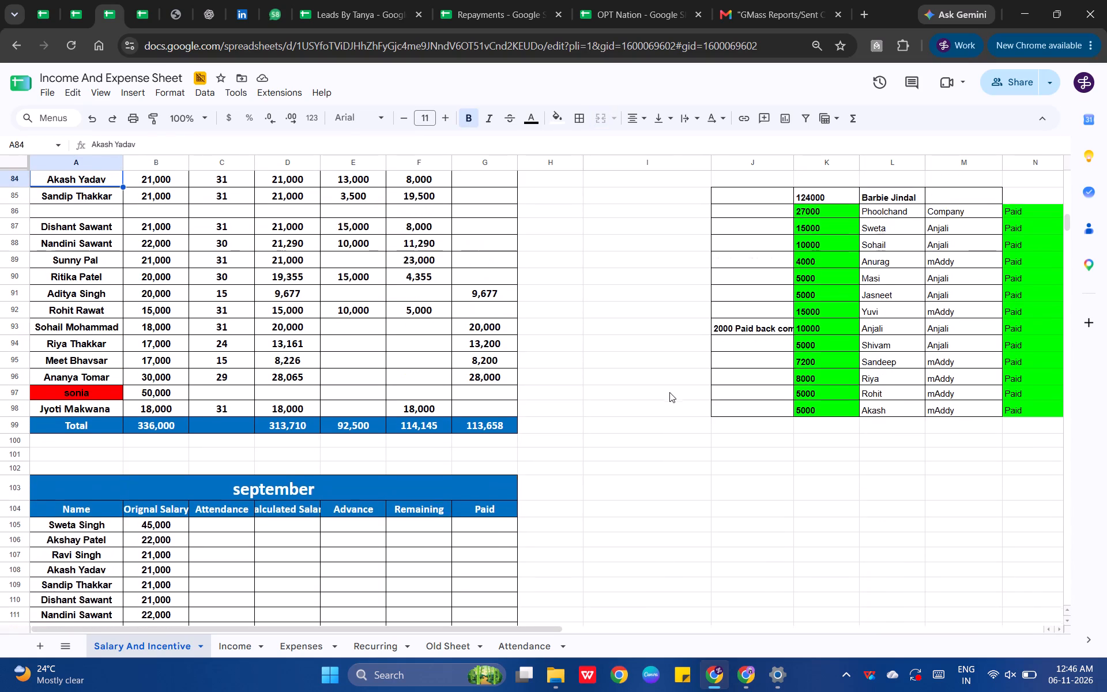
key("Up")
key("Up")
key("Up")
key("Up")
key("Up")
key("Up")
key("Up")
key("Down")
key("Right")
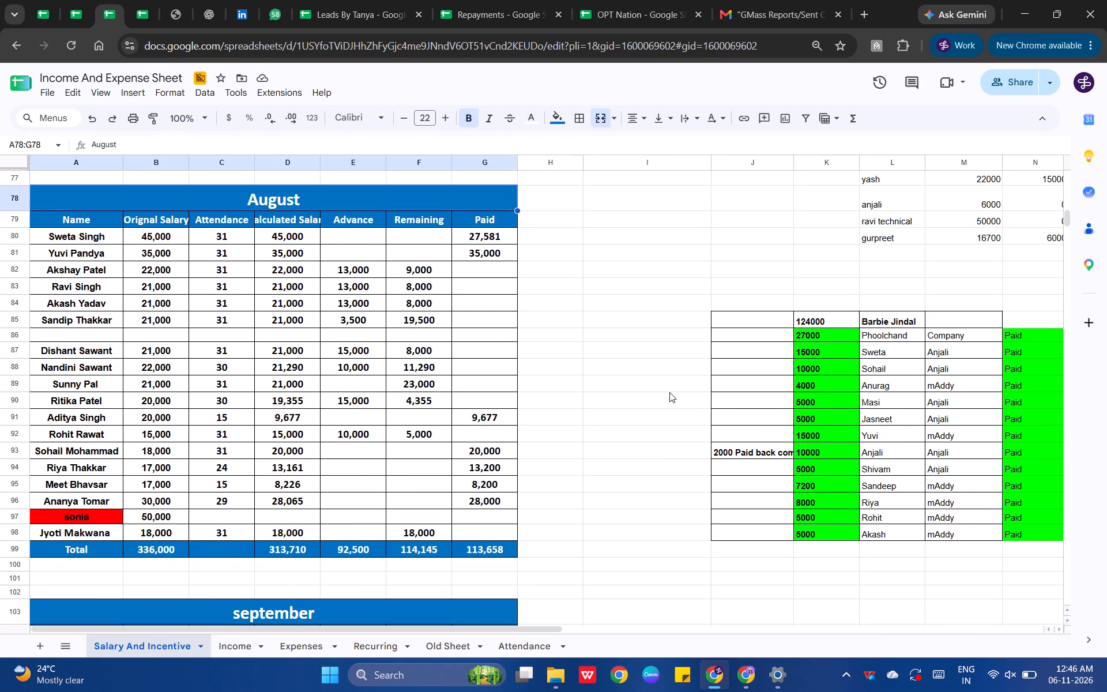
Examine the August salary rows down to about row 91, along the empty column beside the Paid amounts.
key("Down")
key("Down")
key("Down")
key("Down")
key("Down")
key("Down")
key("Down")
key("Down")
key("Down")
key("Down")
key("Down")
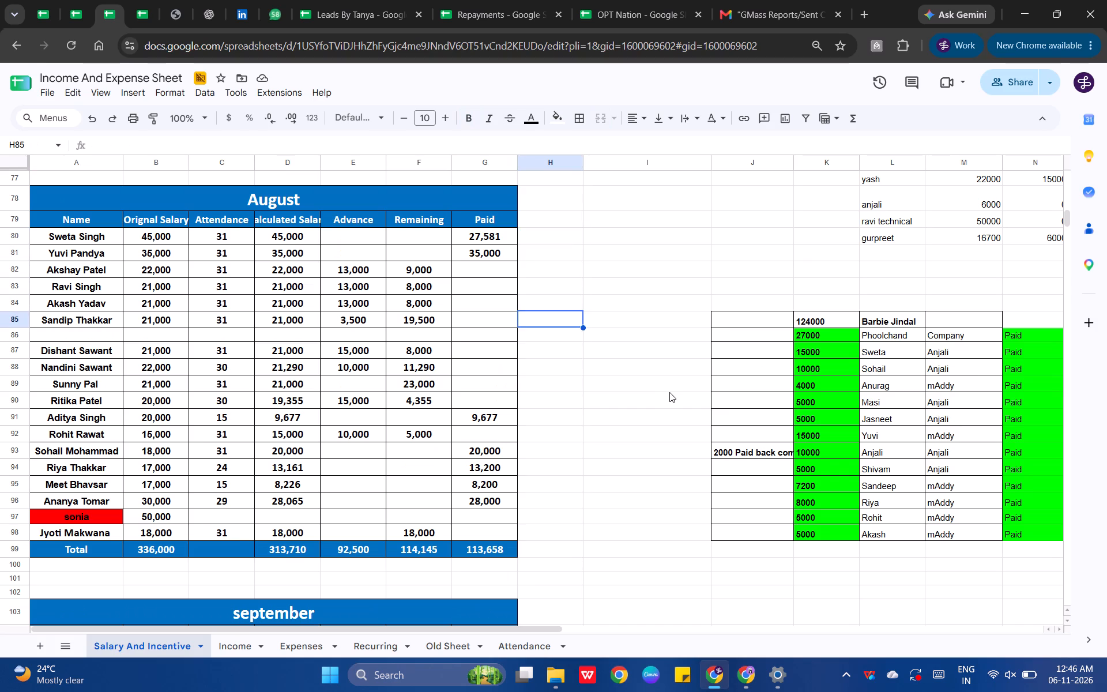
key("Down")
key("Down")
key("Down")
key("Up")
key("Up")
key("Up")
key("Up")
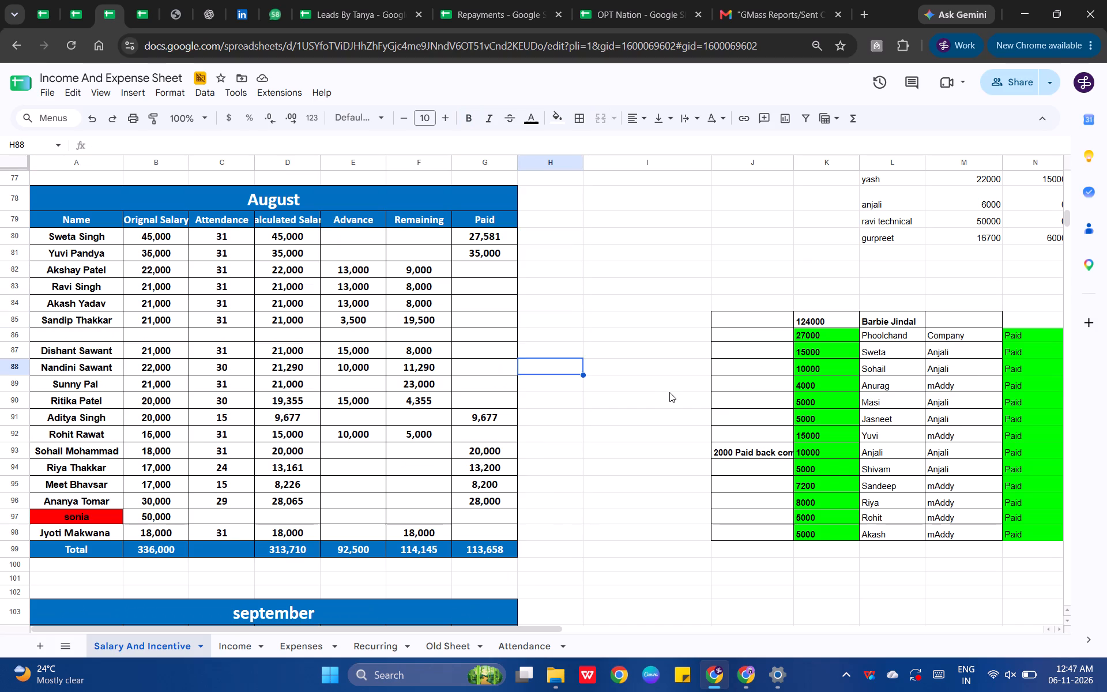
key("Up")
Examine the Calculated Salary, Advance and Remaining values in the August table around rows 87 to 91.
key("Left")
key("Left")
key("Left")
key("Left")
key("Down")
key("Down")
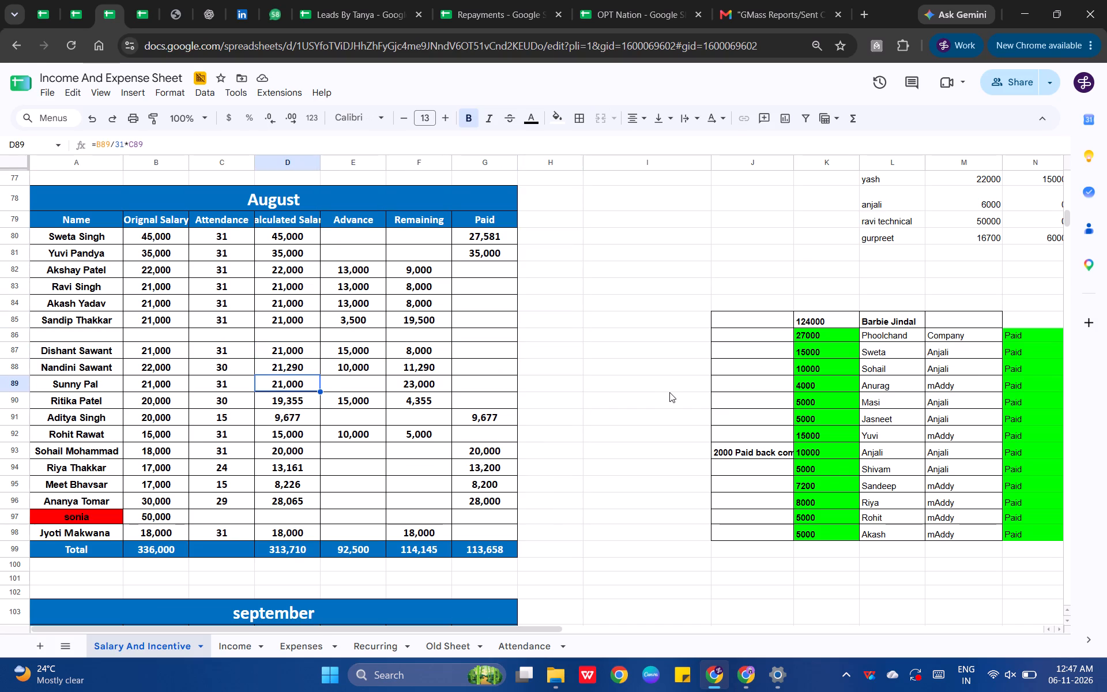
key("Down")
key("Down")
key("Up")
key("Up")
key("Up")
key("Up")
key("Right")
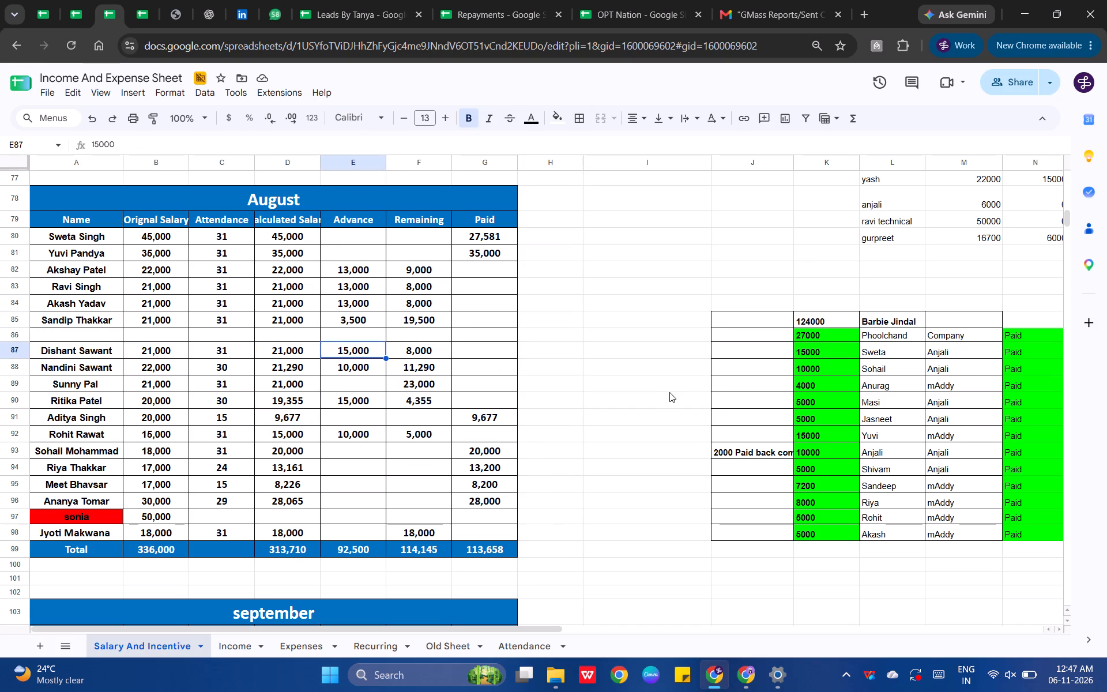
key("Right")
key("Down")
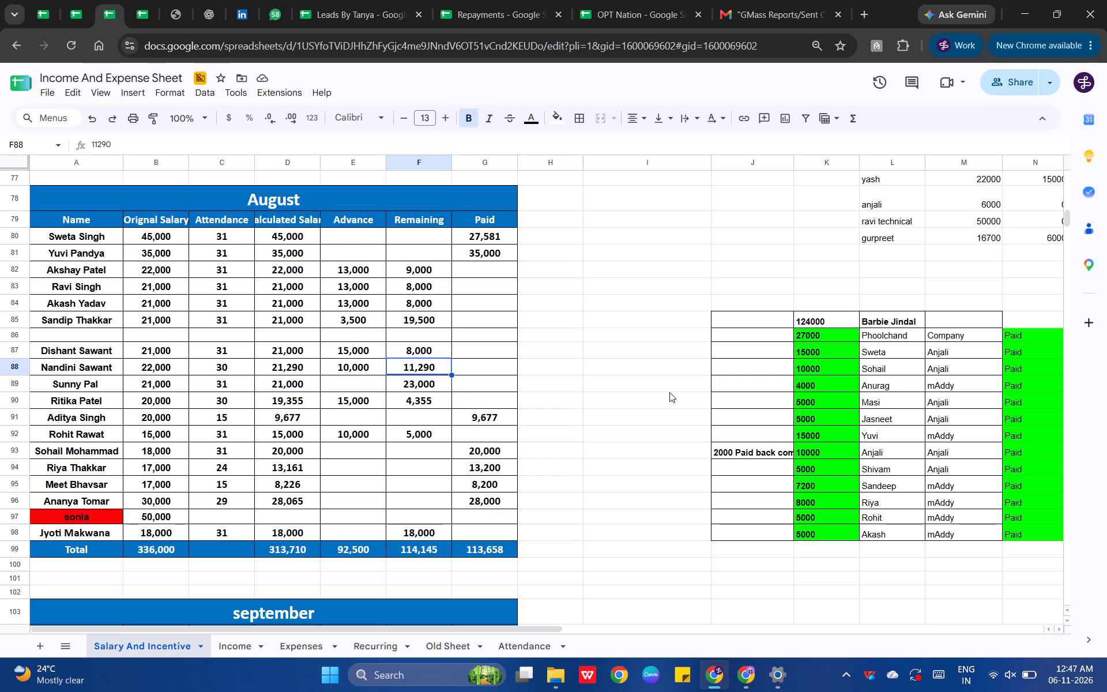
key("Down")
key("Down")
key("Up")
key("Up")
Examine the Remaining column from August row 89 down to the last employee row of the September table.
key("Down")
key("Down")
key("Down")
key("Down")
key("Down")
key("Down")
key("Down")
key("Down")
key("Down")
key("Down")
key("Down")
key("Down")
key("Down")
key("Down")
key("Down")
key("Down")
key("Down")
key("Down")
key("Down")
key("Down")
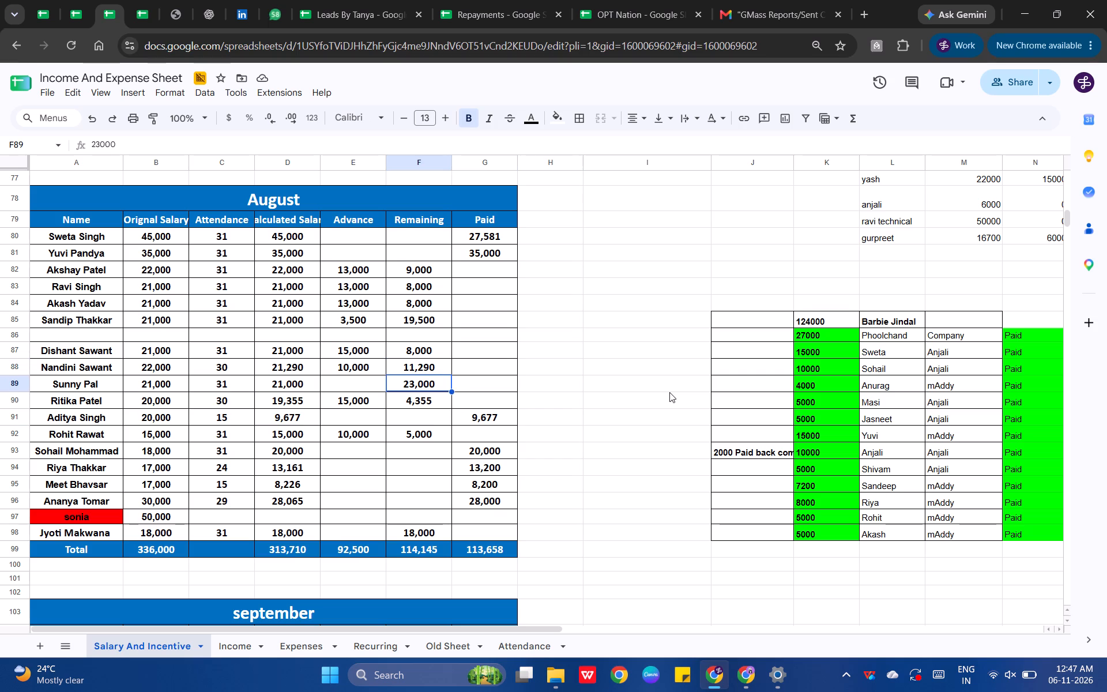
key("Up")
key("Up")
key("Up")
key("Up")
key("Up")
key("Up")
key("Up")
key("Up")
key("Up")
key("Up")
key("Up")
key("Up")
key("Up")
key("Up")
key("Up")
key("Up")
key("Up")
key("Up")
key("Up")
key("Up")
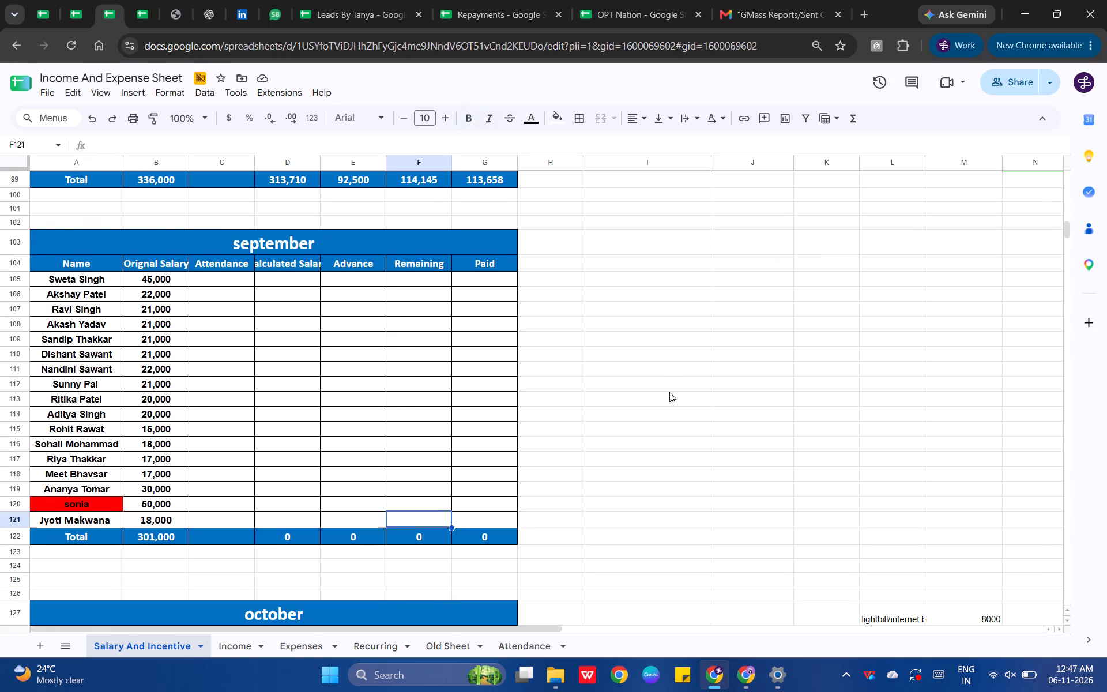
key("Down")
key("Down")
key("Down")
Examine the September table's Remaining column, working upward to the rows above the September heading.
key("Up")
key("Up")
key("Up")
key("Up")
key("Up")
key("Up")
key("Up")
key("Up")
key("Up")
key("Up")
key("Up")
key("Up")
key("Up")
key("Up")
key("Up")
key("Up")
key("Up")
key("Up")
key("Up")
key("Up")
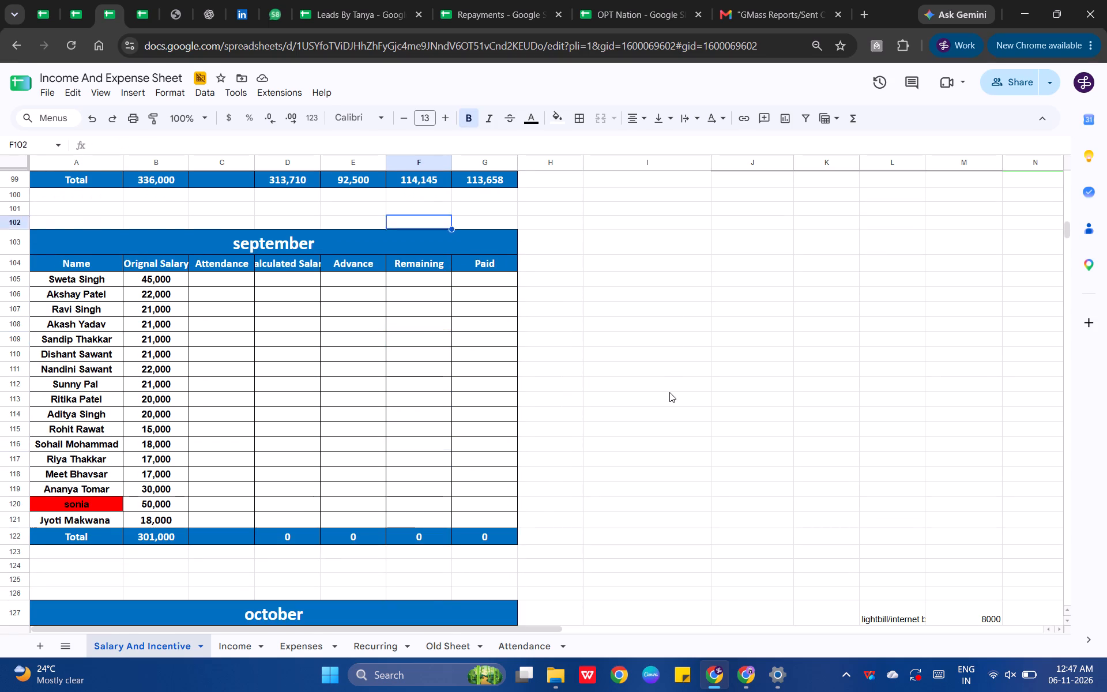
Examine the August table's Remaining column from row 86 down past the Total row.
key("Down")
key("Down")
key("Down")
key("Down")
key("Down")
key("Down")
key("Down")
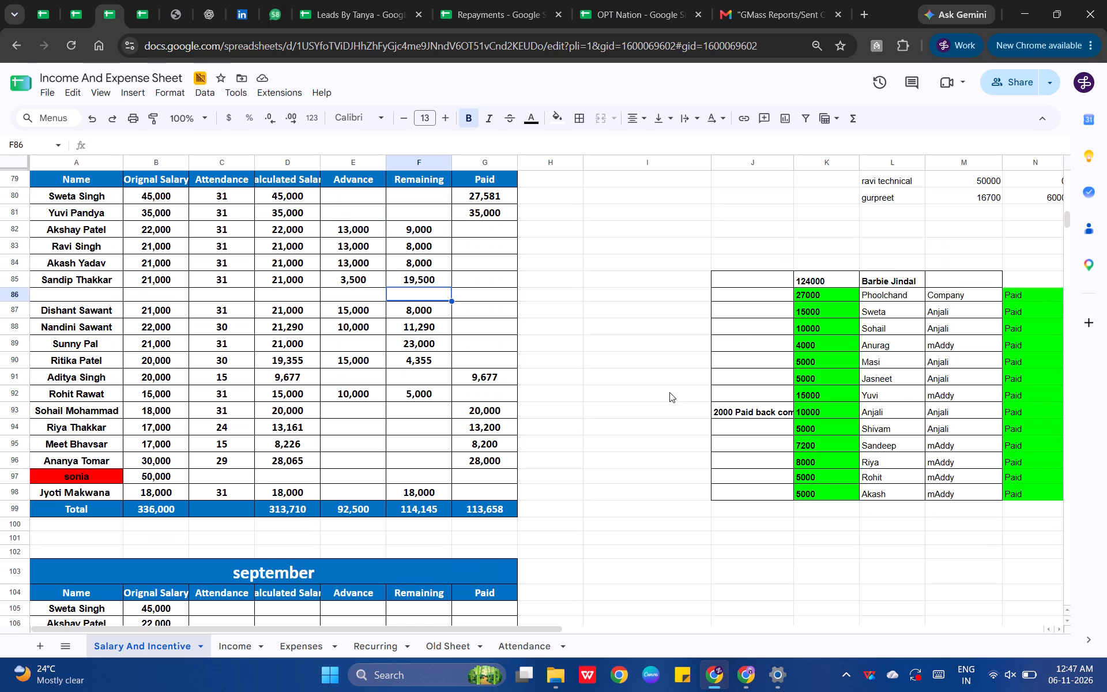
key("Down")
key("Down")
key("Down")
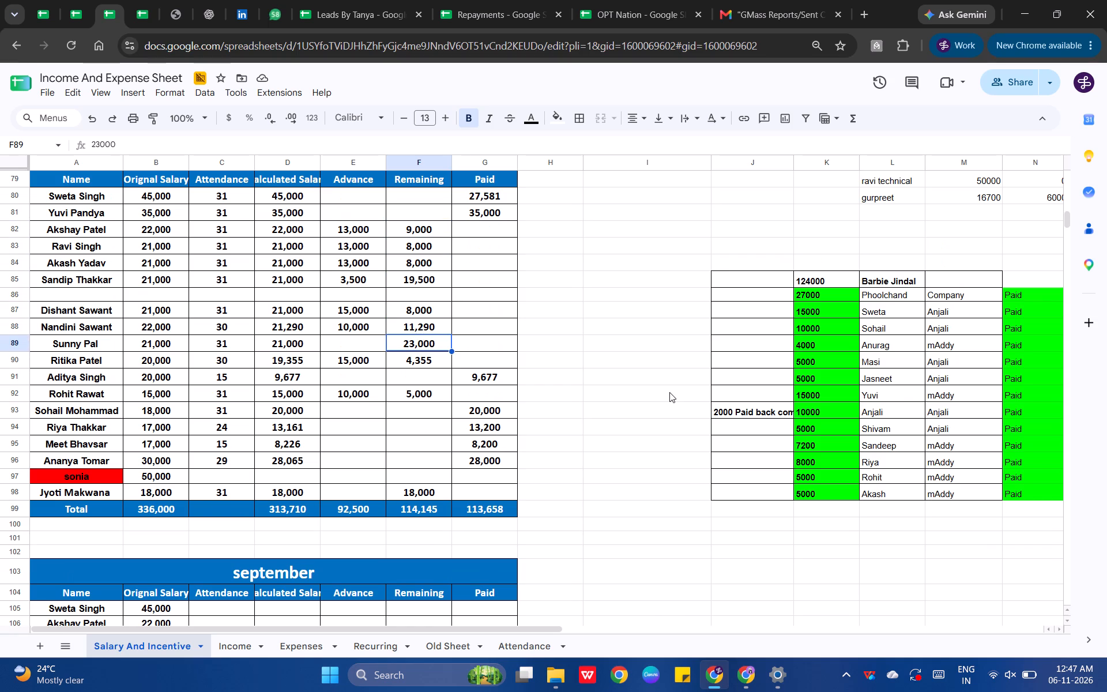
key("Down")
key("Down")
key("Down")
key("Down")
key("Down")
key("Down")
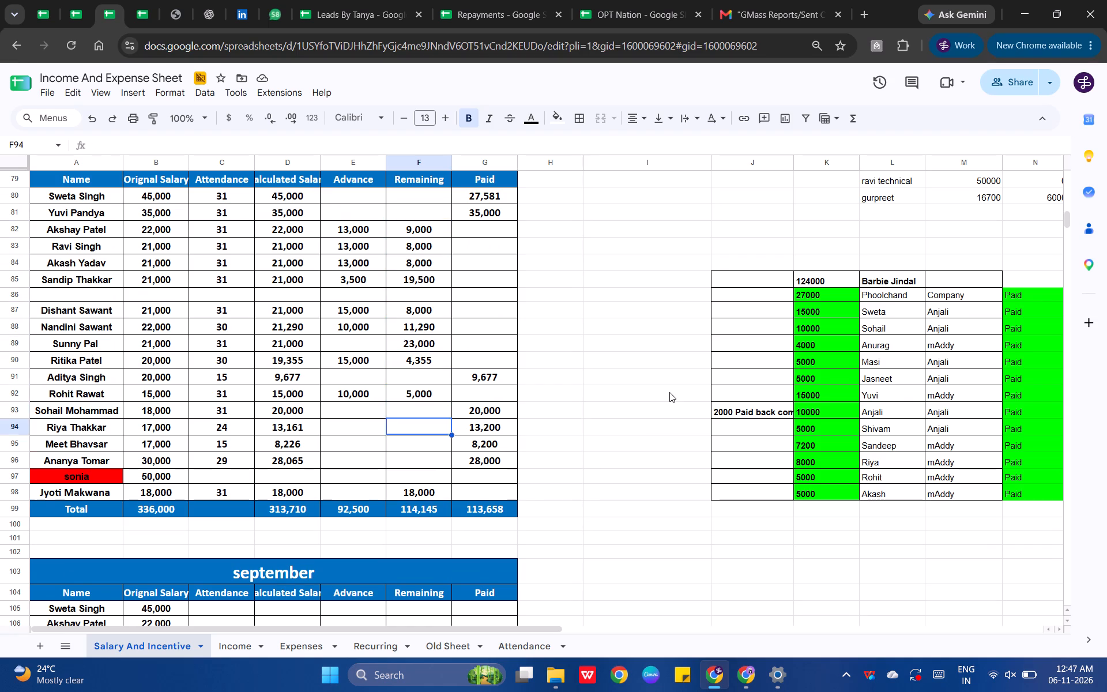
key("Down")
key("Down")
key("Down")
key("Down")
key("Down")
key("Down")
key("Down")
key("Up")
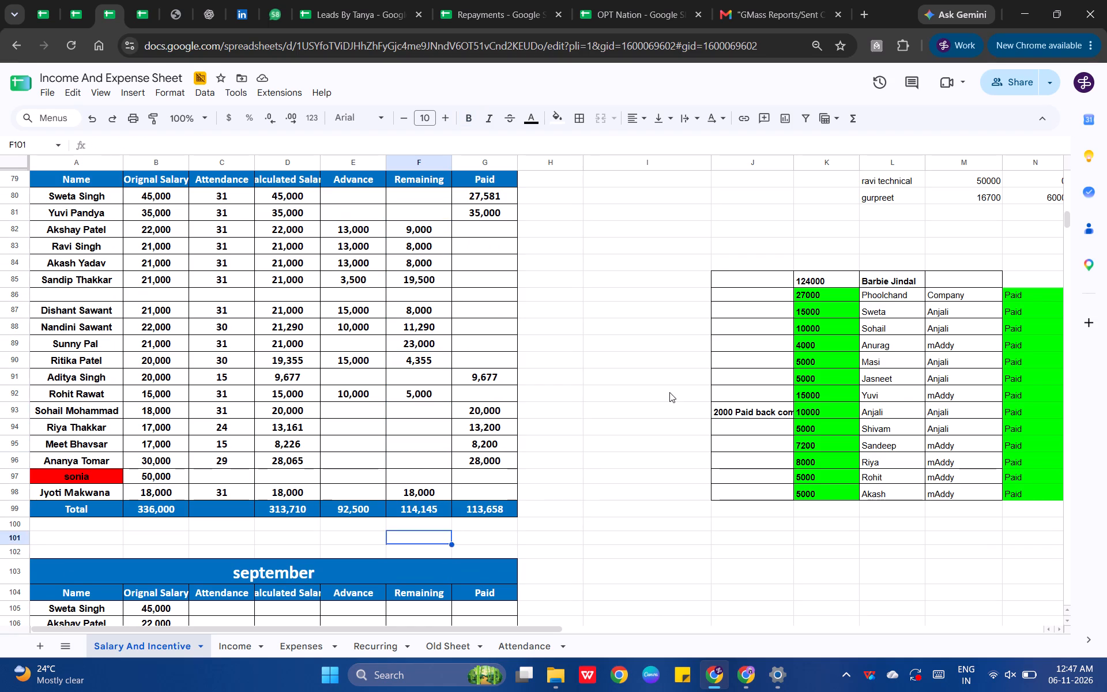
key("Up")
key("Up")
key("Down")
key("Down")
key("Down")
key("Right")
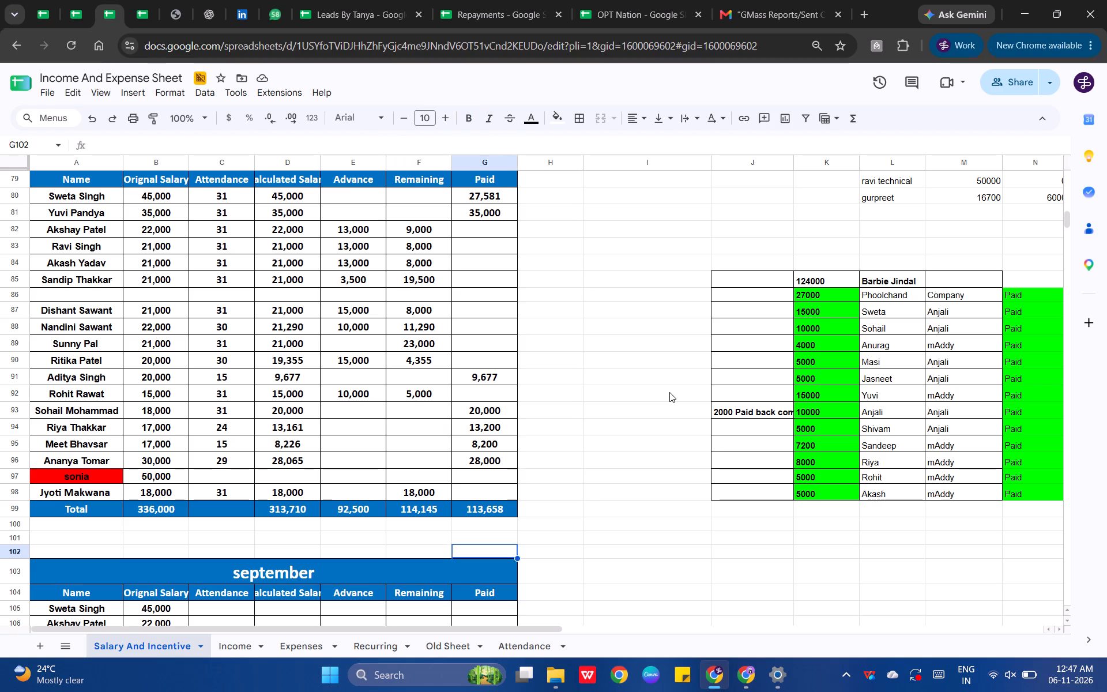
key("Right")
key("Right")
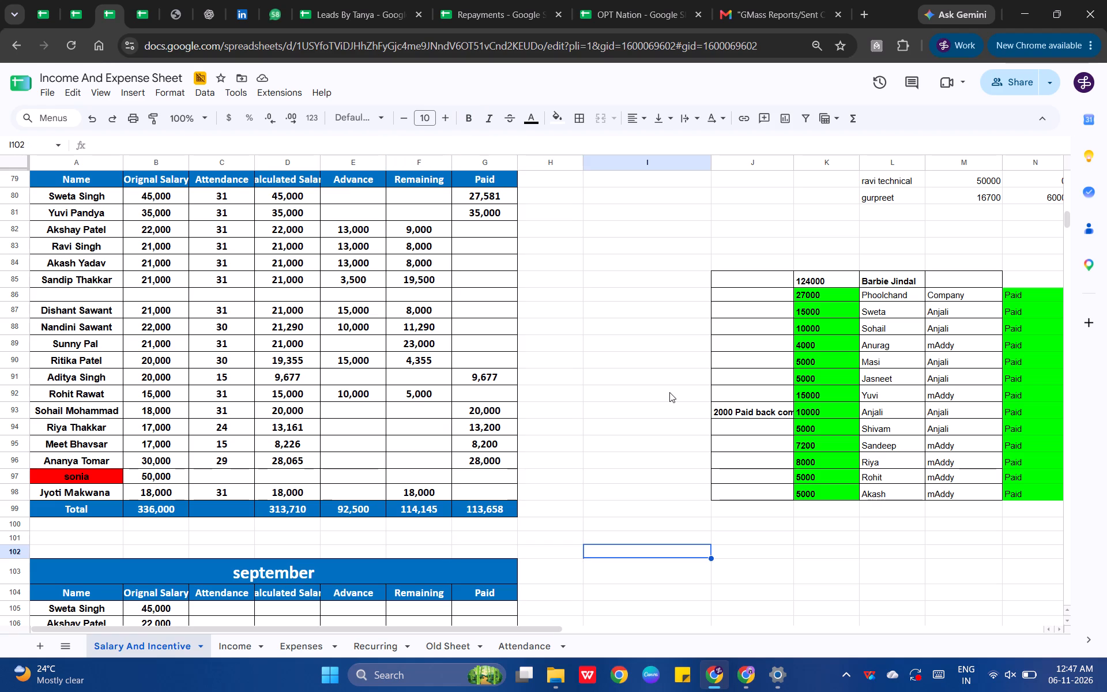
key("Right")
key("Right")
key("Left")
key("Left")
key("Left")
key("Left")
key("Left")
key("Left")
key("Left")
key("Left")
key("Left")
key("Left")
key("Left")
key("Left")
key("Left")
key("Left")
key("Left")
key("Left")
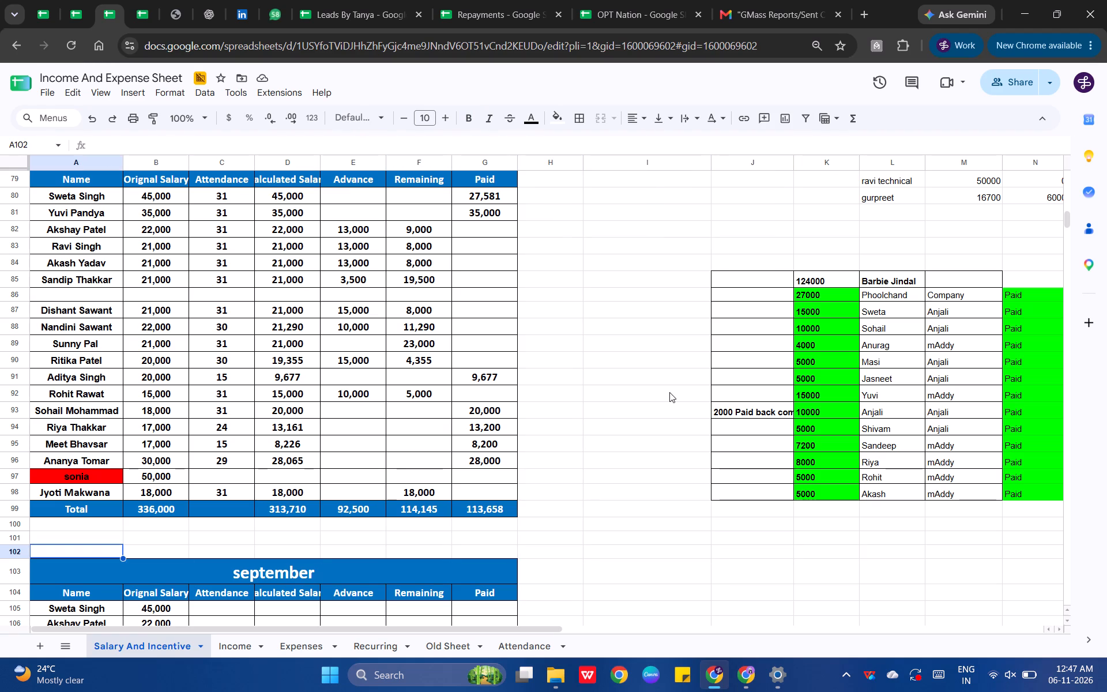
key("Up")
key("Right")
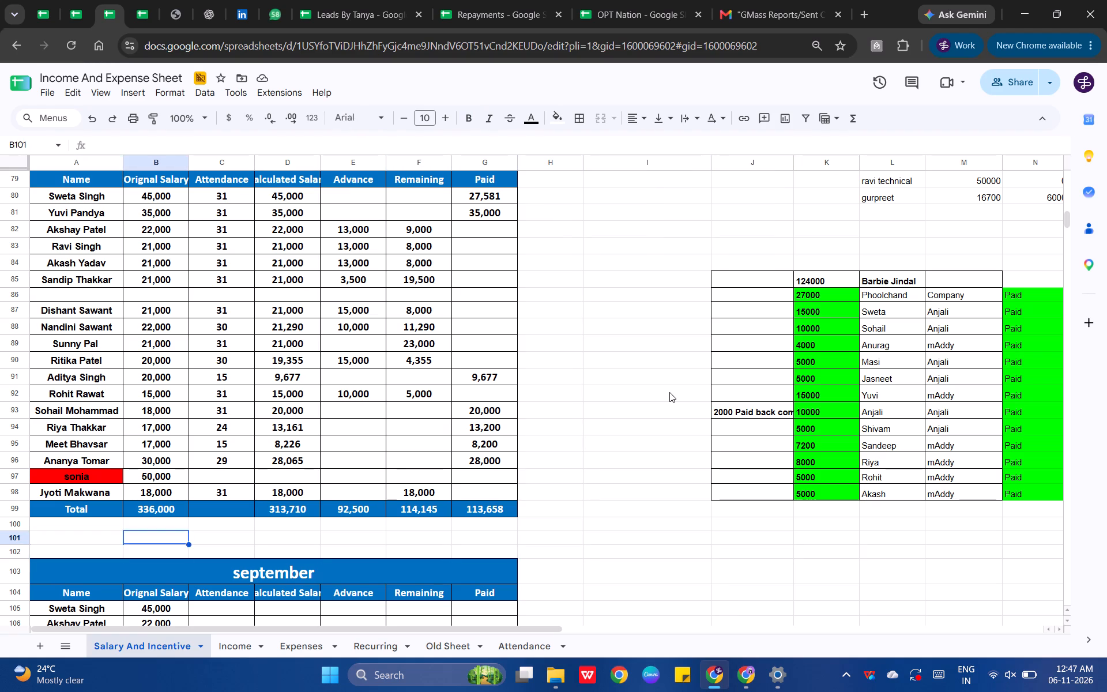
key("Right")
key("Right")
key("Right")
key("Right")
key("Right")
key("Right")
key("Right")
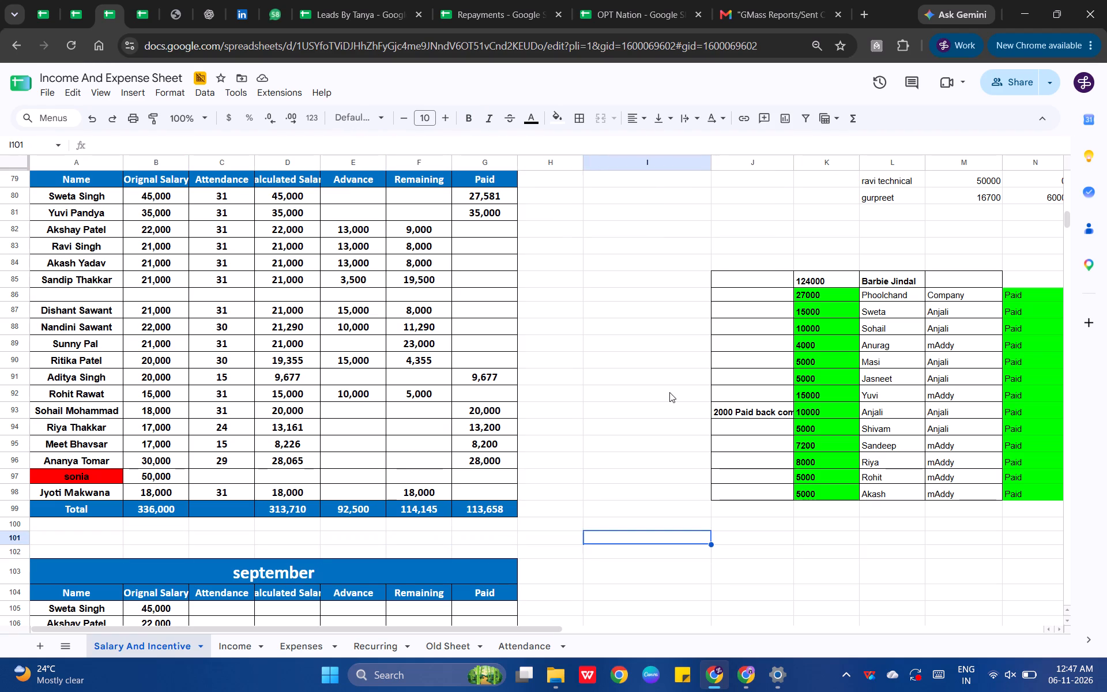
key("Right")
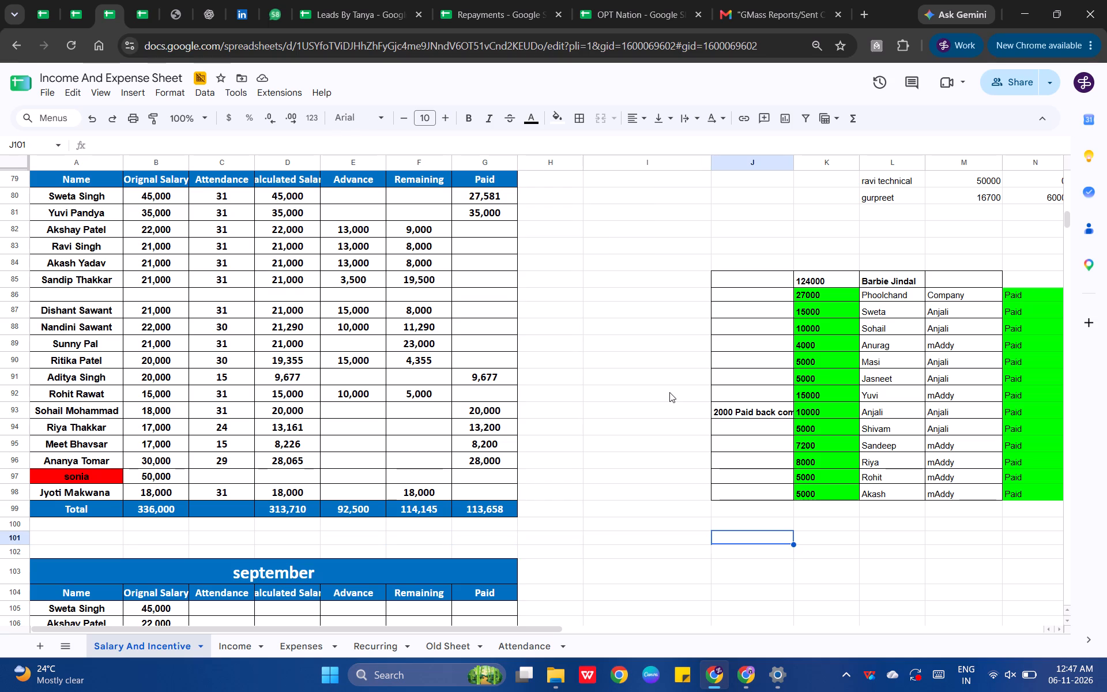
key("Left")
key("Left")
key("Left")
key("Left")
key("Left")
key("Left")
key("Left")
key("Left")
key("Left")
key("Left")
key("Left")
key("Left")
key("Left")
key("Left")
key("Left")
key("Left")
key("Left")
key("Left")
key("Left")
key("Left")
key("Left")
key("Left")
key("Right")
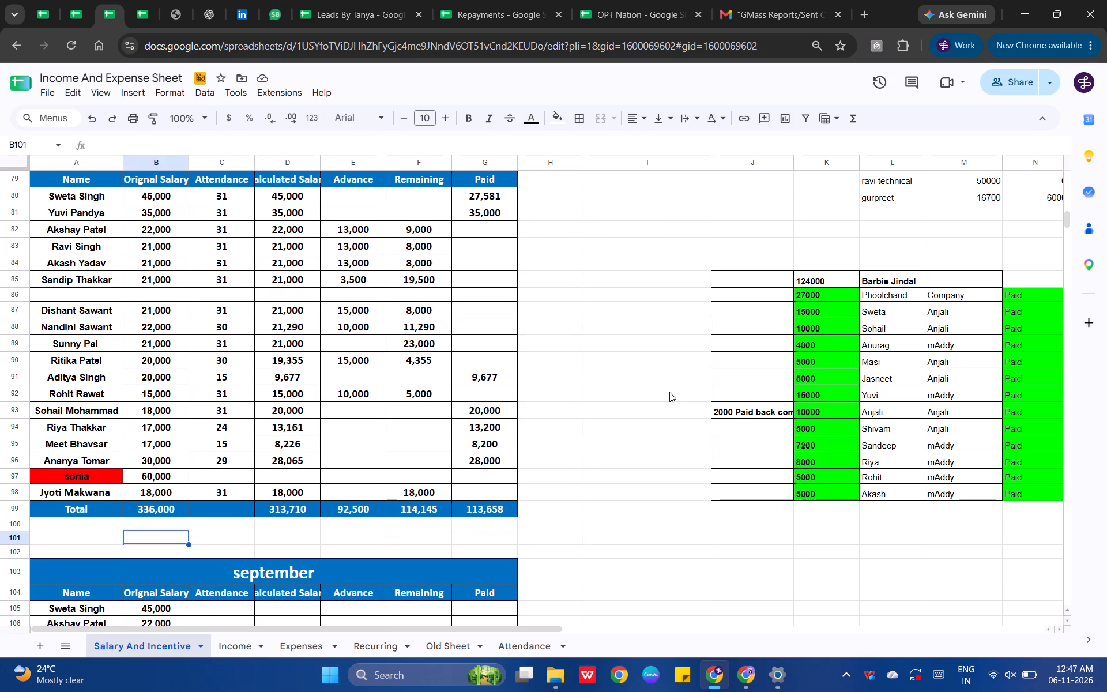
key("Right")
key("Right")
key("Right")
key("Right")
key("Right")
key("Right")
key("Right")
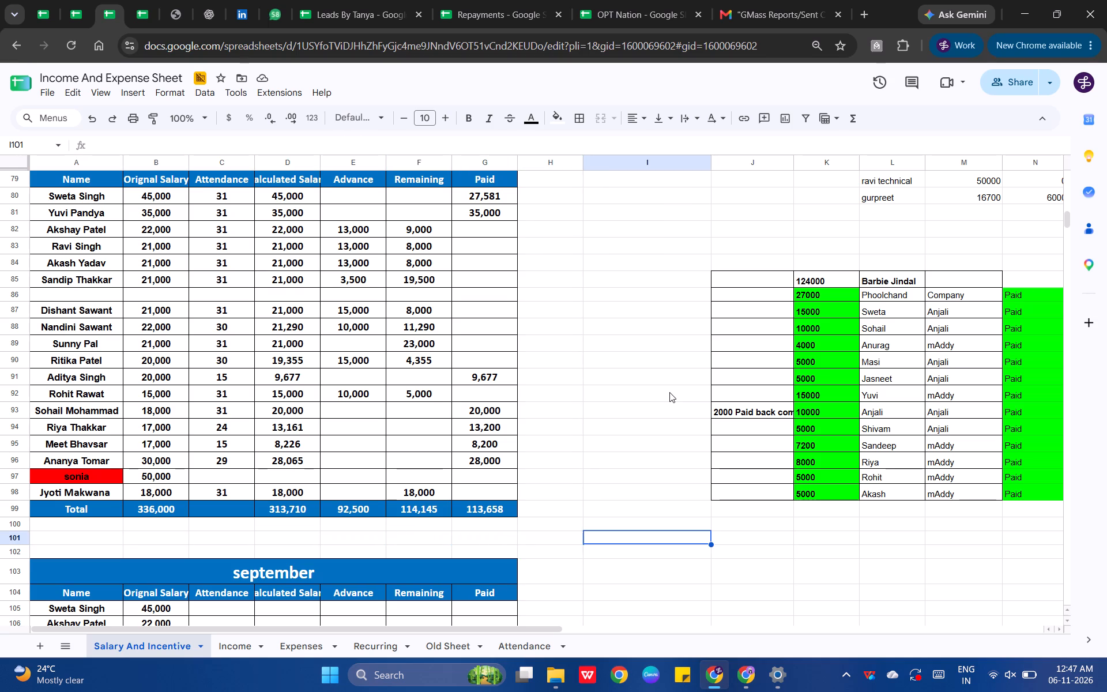
Examine the September salary table down to its last employee rows, ending at sonia's original salary.
key("Down")
key("Down")
key("Down")
key("Down")
key("Down")
key("Down")
key("Down")
key("Down")
key("Down")
key("Down")
key("Down")
key("Down")
key("Down")
key("Down")
key("Down")
key("Down")
key("Down")
key("Down")
key("Down")
key("Down")
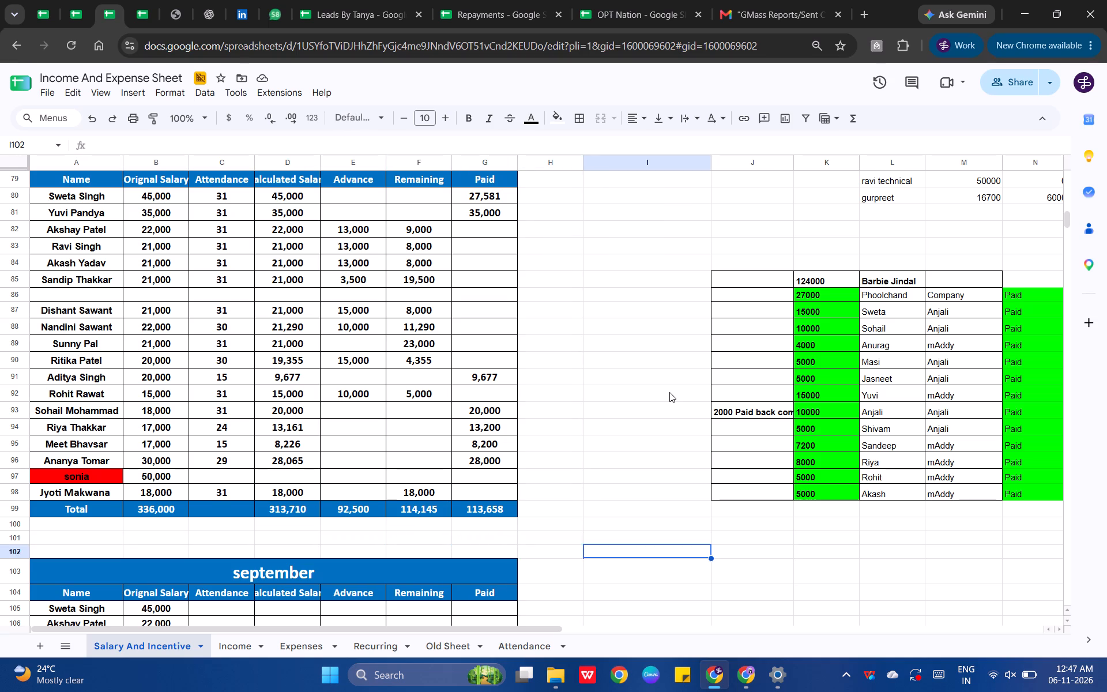
key("Up")
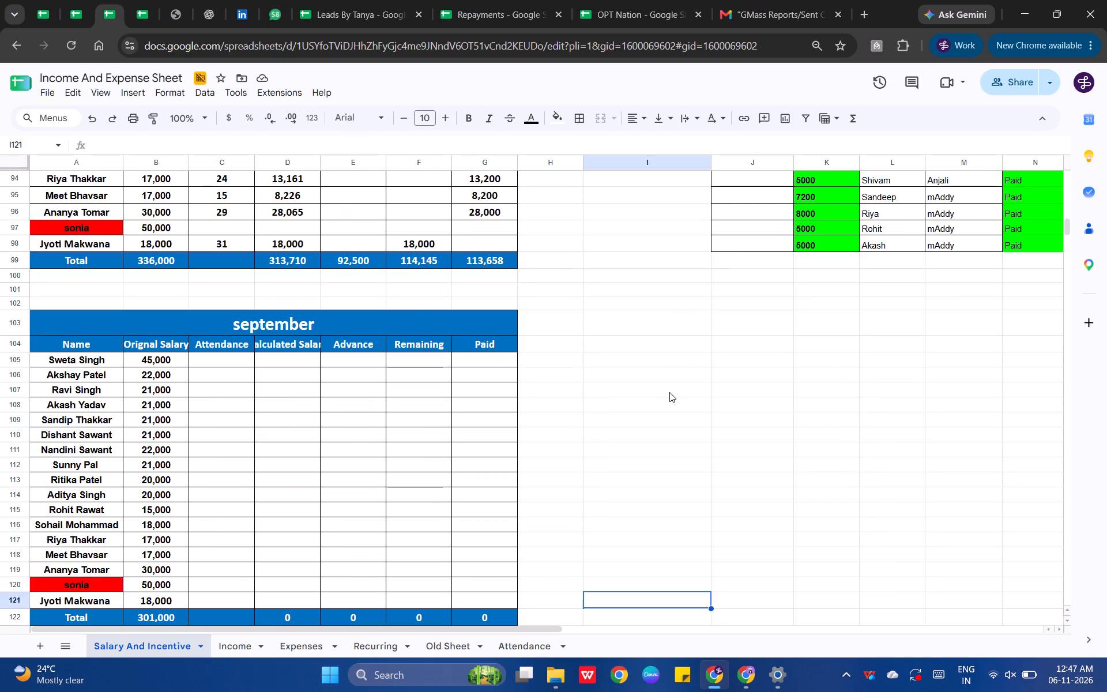
key("Up")
key("Left")
key("Left")
key("Left")
key("Left")
key("Left")
key("Left")
key("Left")
key("Left")
key("Left")
key("Left")
key("Left")
key("Left")
key("Left")
key("Left")
key("Left")
key("Left")
key("Left")
key("Right")
key("Right")
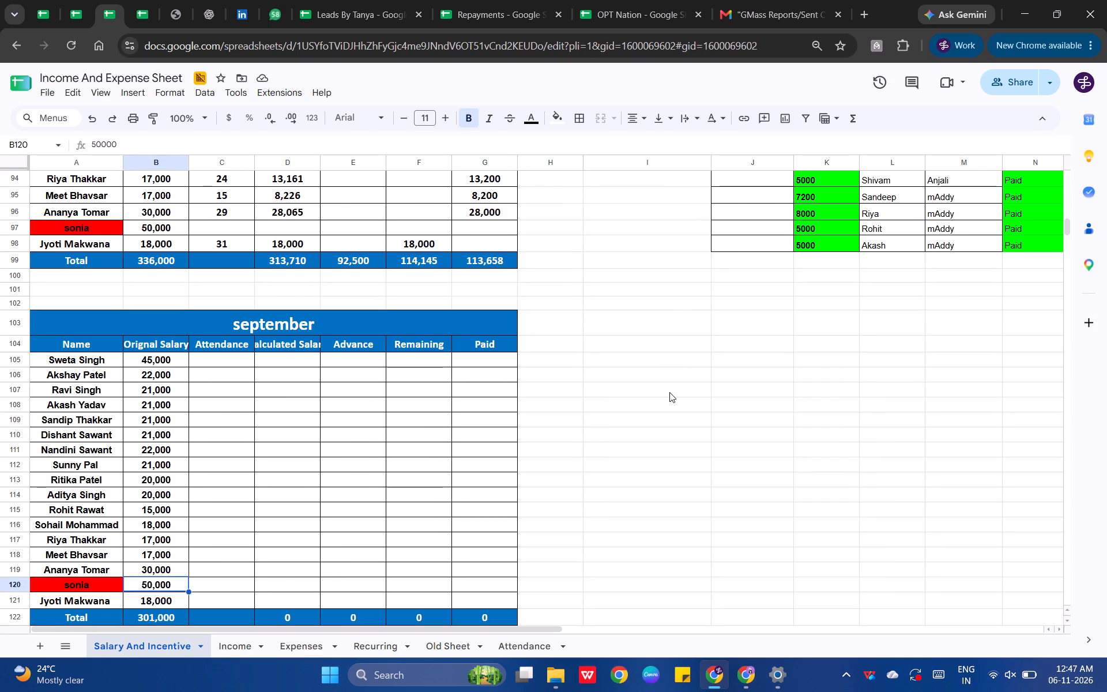
key("Up")
key("Up")
key("Up")
key("Up")
key("Up")
key("Up")
key("Up")
key("Up")
key("Up")
key("Up")
key("Up")
key("Up")
key("Up")
key("Up")
key("Up")
key("Up")
key("Up")
key("Up")
key("Up")
key("Up")
key("Right")
key("Right")
key("Right")
key("Right")
key("Right")
key("Right")
key("Right")
key("Right")
key("Right")
key("Up")
key("Up")
key("Up")
key("Up")
key("Up")
key("Up")
key("Up")
key("Up")
key("Up")
key("Up")
key("Up")
key("Up")
key("Up")
key("Up")
key("Up")
key("Up")
key("Up")
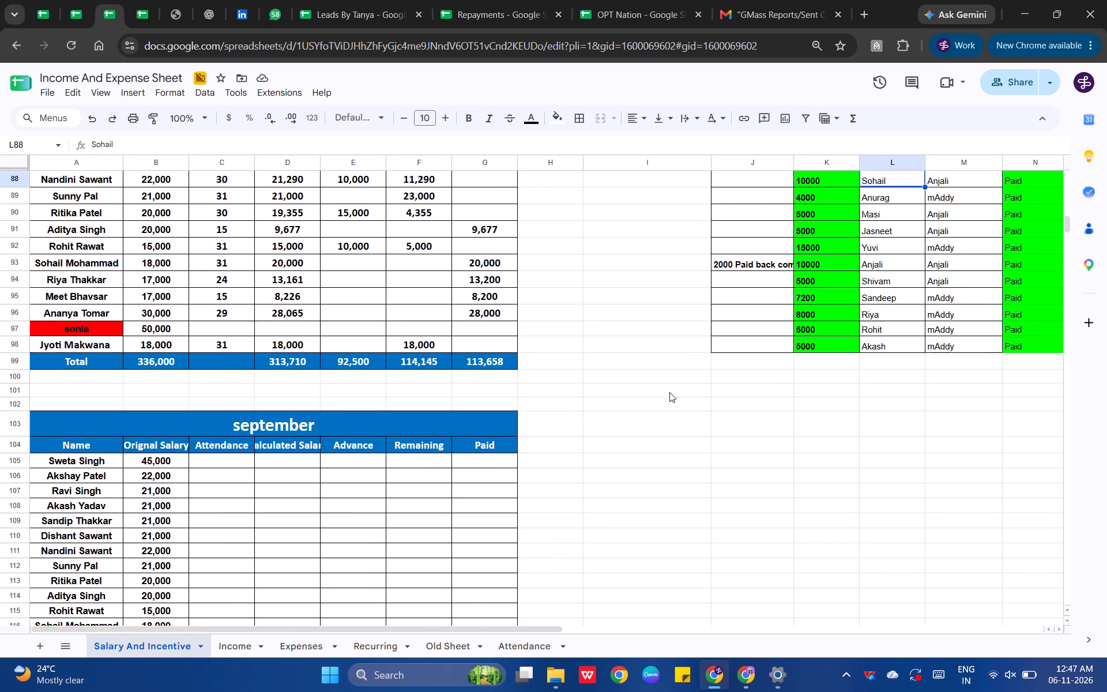
Examine the August salary table and the adjacent payment list from row 85 down to the blank rows before September.
key("Left")
key("Left")
key("Left")
key("Left")
key("Down")
key("Down")
key("Down")
key("Down")
key("Down")
key("Down")
key("Down")
key("Down")
key("Down")
key("Down")
key("Down")
key("Down")
key("Down")
key("Down")
key("Down")
key("Down")
key("Down")
key("Down")
key("Down")
key("Down")
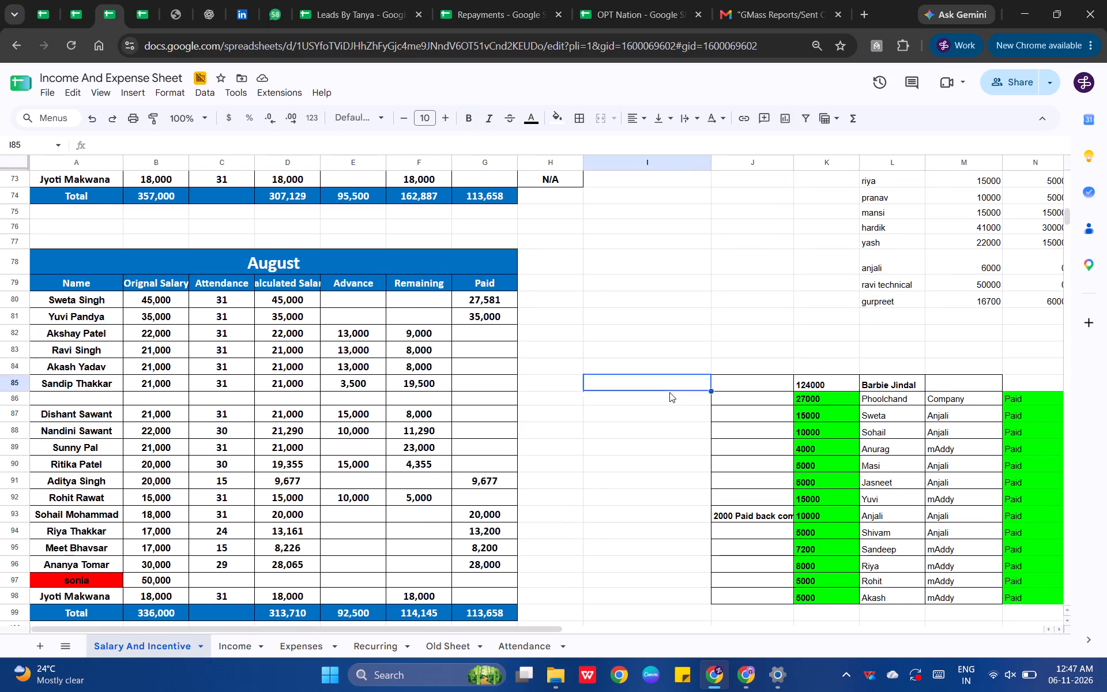
key("Down")
key("Down")
key("Down")
key("Down")
key("Down")
key("Down")
key("Down")
key("Down")
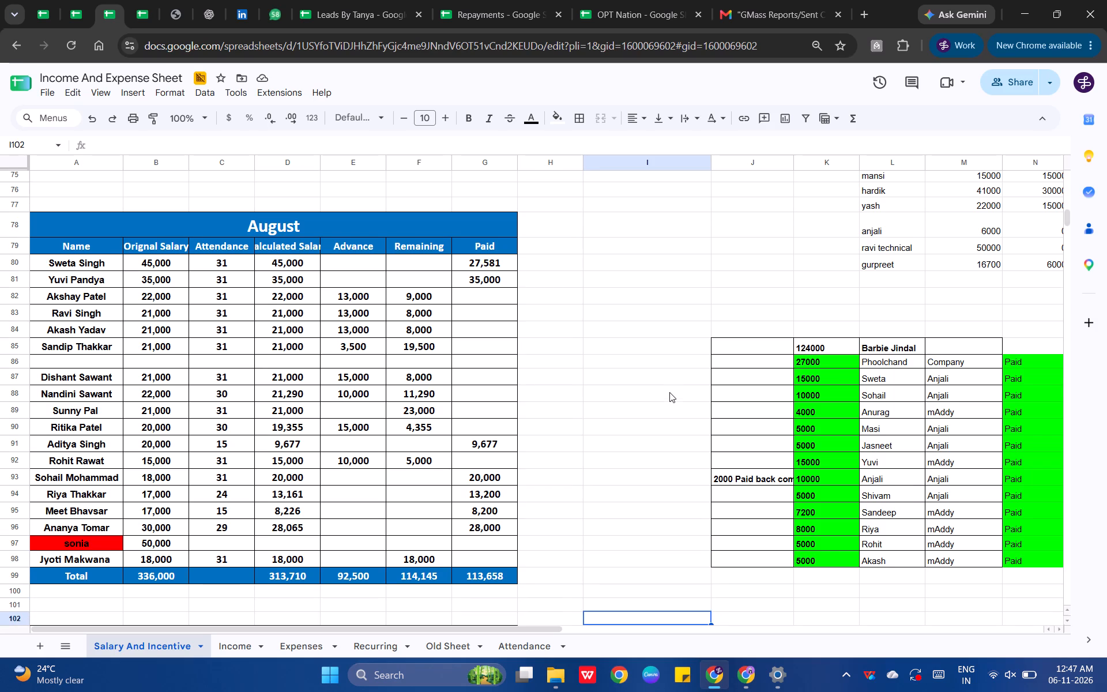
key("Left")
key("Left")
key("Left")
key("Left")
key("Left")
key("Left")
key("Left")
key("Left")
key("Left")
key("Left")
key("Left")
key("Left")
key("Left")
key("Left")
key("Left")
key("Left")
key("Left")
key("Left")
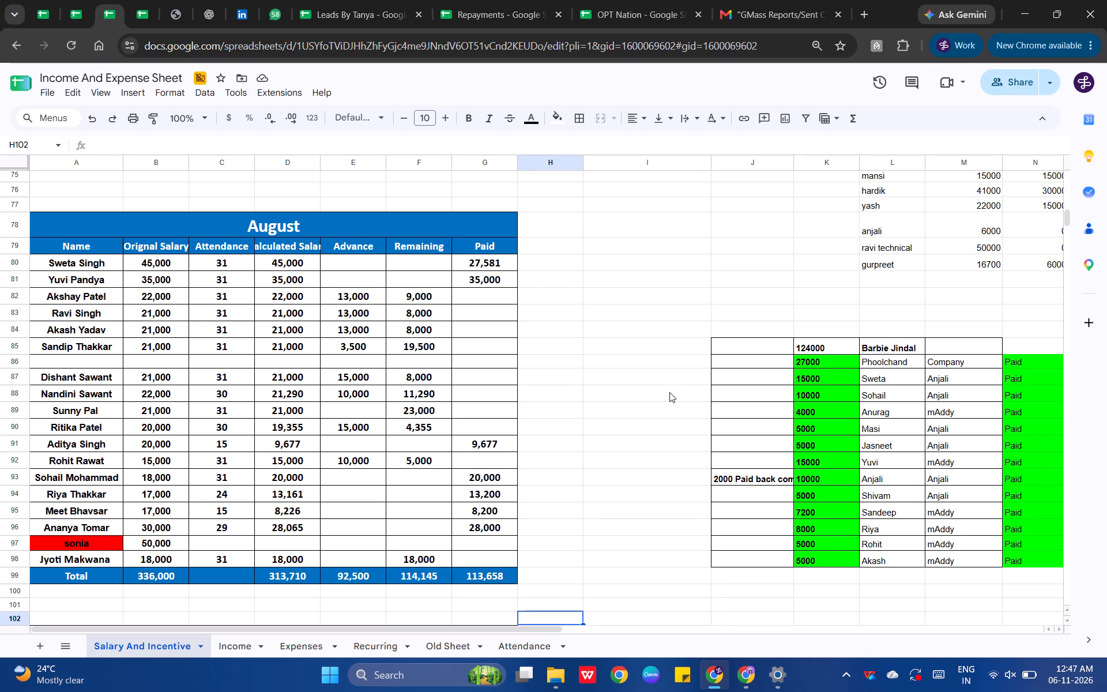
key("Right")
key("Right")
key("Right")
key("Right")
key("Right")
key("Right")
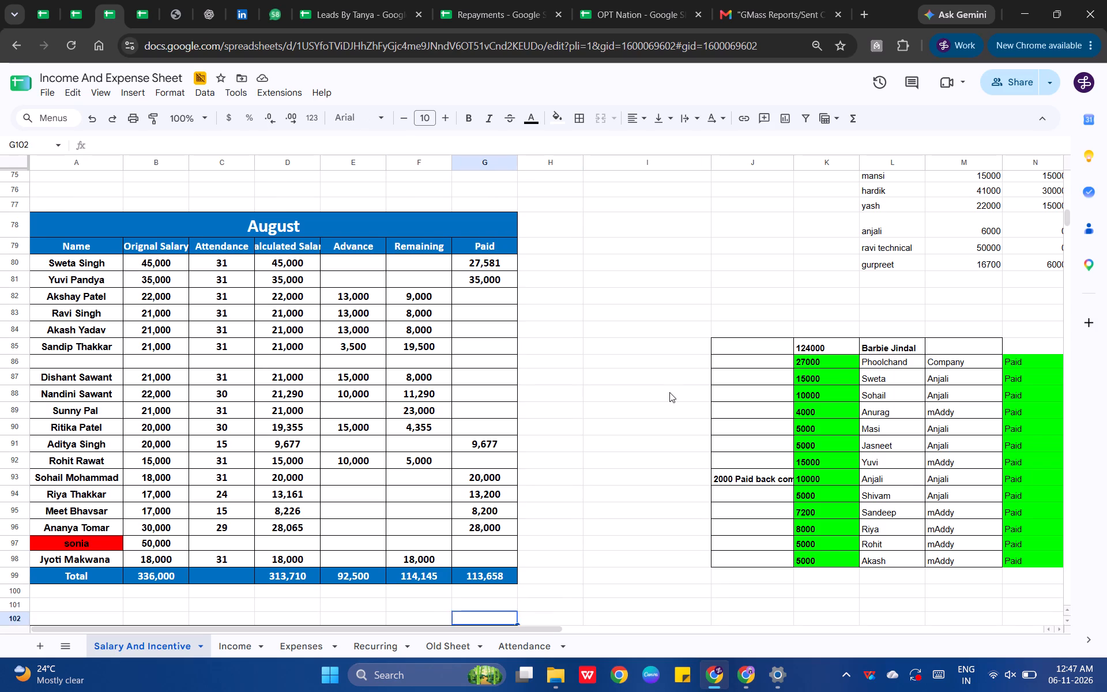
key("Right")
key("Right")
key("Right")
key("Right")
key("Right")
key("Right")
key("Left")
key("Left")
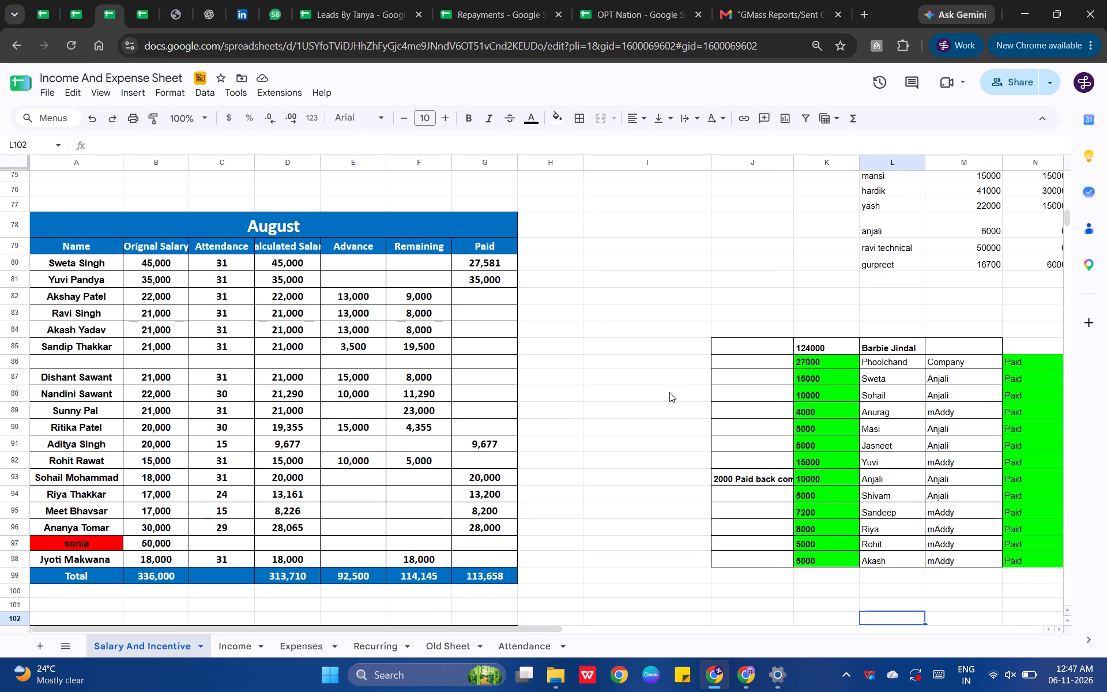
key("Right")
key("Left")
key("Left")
Examine the amounts and names in rows 92 to 98 of the payment list beside the August table.
key("Up")
key("Up")
key("Up")
key("Up")
key("Up")
key("Up")
key("Up")
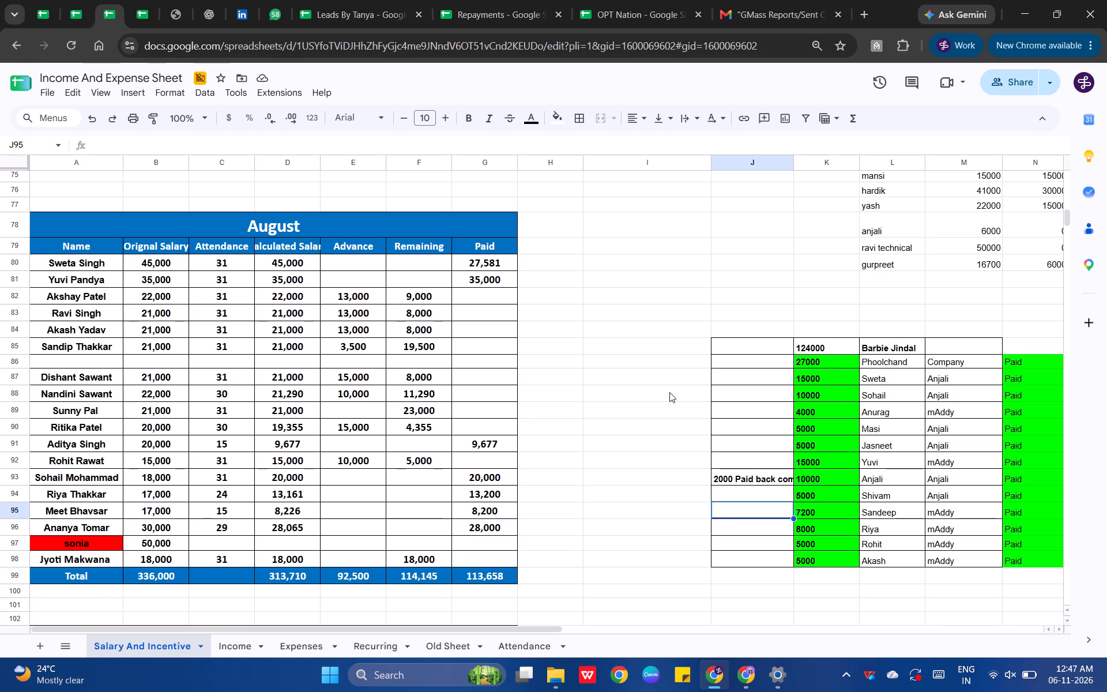
key("Up")
key("Right")
key("Down")
key("Down")
key("Down")
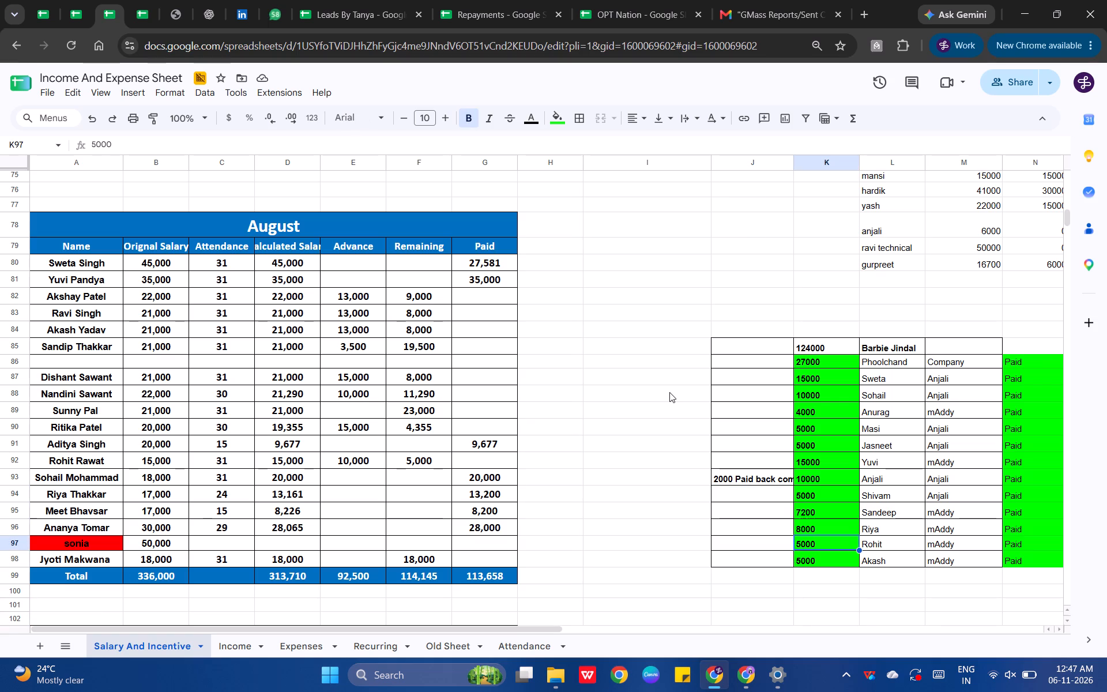
key("Up")
key("Up")
key("Up")
key("Up")
key("Right")
key("Up")
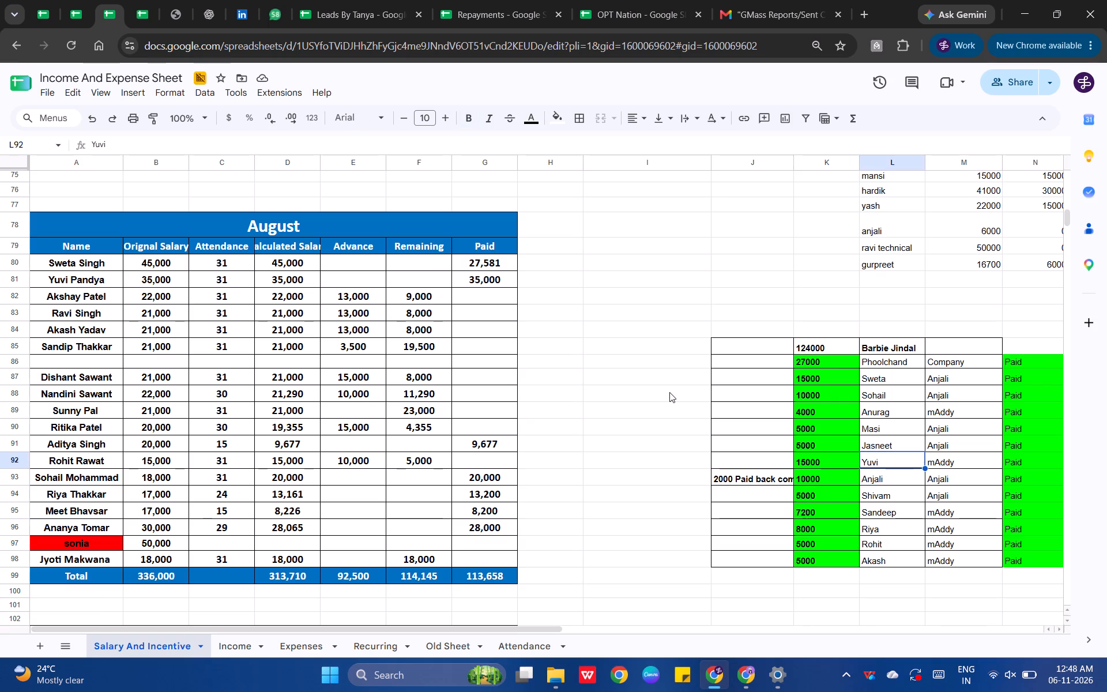
key("Down")
key("Down")
key("Down")
key("Down")
key("Down")
key("Down")
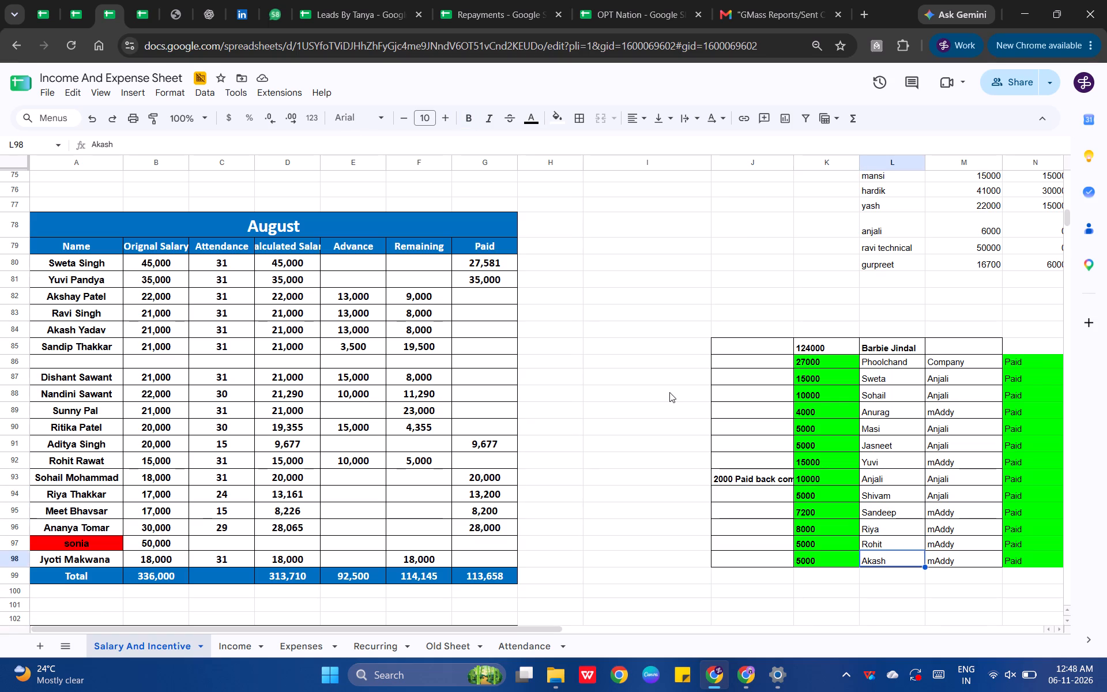
key("Left")
key("Left")
key("Right")
key("Right")
key("Left")
key("Right")
Examine sonia's row 97 across the August table and the Original Salary formula in the Total row.
key("Up")
key("Left")
key("Left")
key("Left")
key("Left")
key("Left")
key("Left")
key("Left")
key("Left")
key("Left")
key("Left")
key("Left")
key("Left")
key("Left")
key("Left")
key("Left")
key("Left")
key("Left")
key("Left")
key("Left")
key("Left")
key("Right")
key("Right")
key("Right")
key("Right")
key("Right")
key("Right")
key("Right")
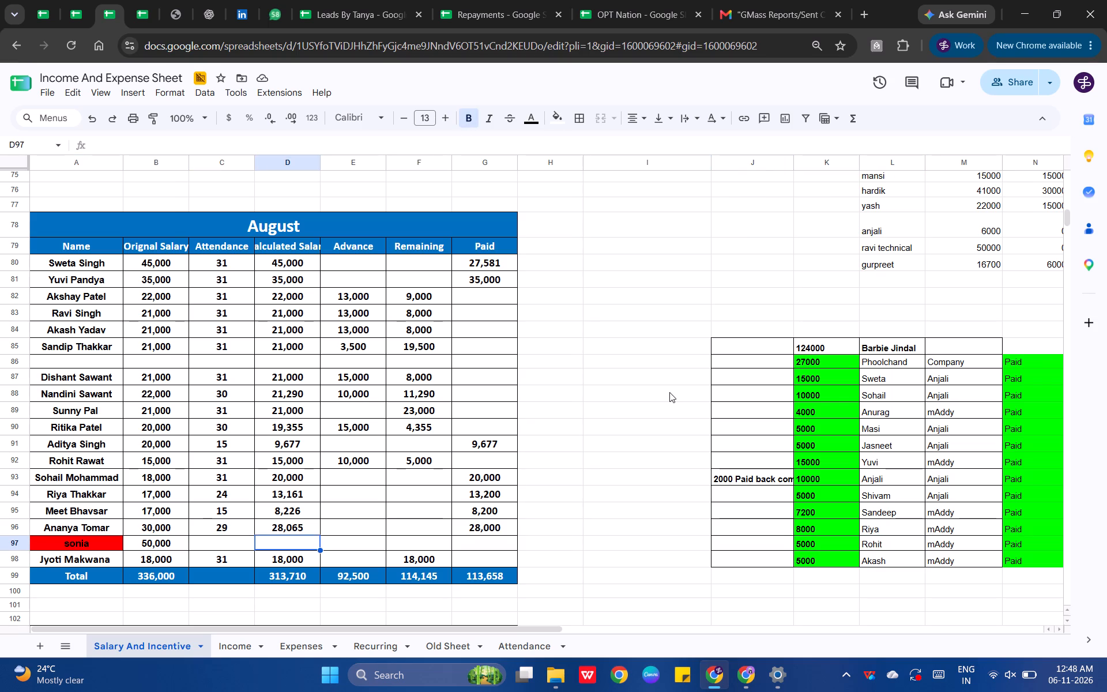
key("Right")
key("Right")
key("Left")
key("Left")
key("Left")
key("Left")
key("Left")
key("Left")
key("Left")
key("Left")
key("Left")
key("Left")
key("Left")
key("Left")
key("Left")
key("Left")
key("Left")
key("Left")
key("Left")
key("Left")
key("Left")
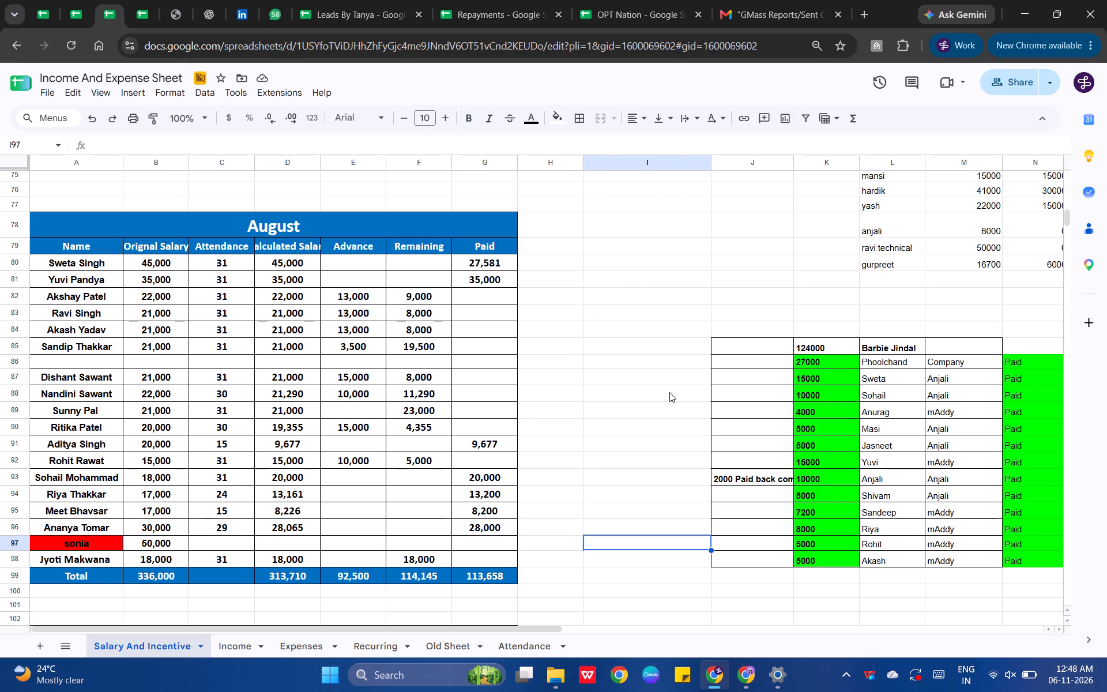
key("Right")
key("Down")
key("Down")
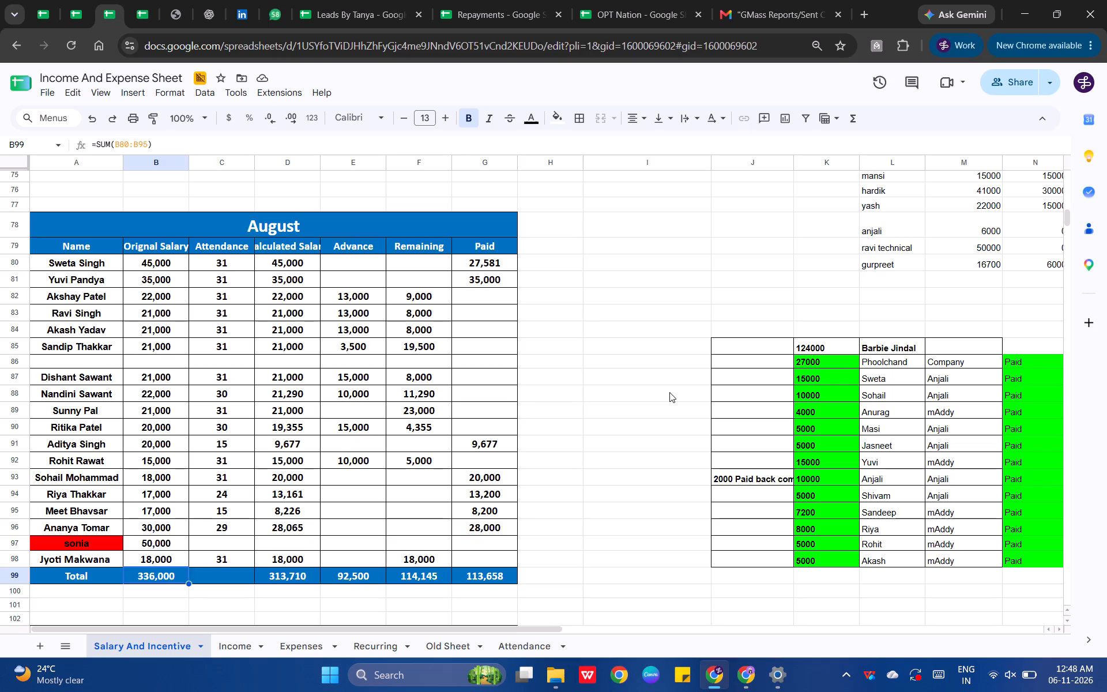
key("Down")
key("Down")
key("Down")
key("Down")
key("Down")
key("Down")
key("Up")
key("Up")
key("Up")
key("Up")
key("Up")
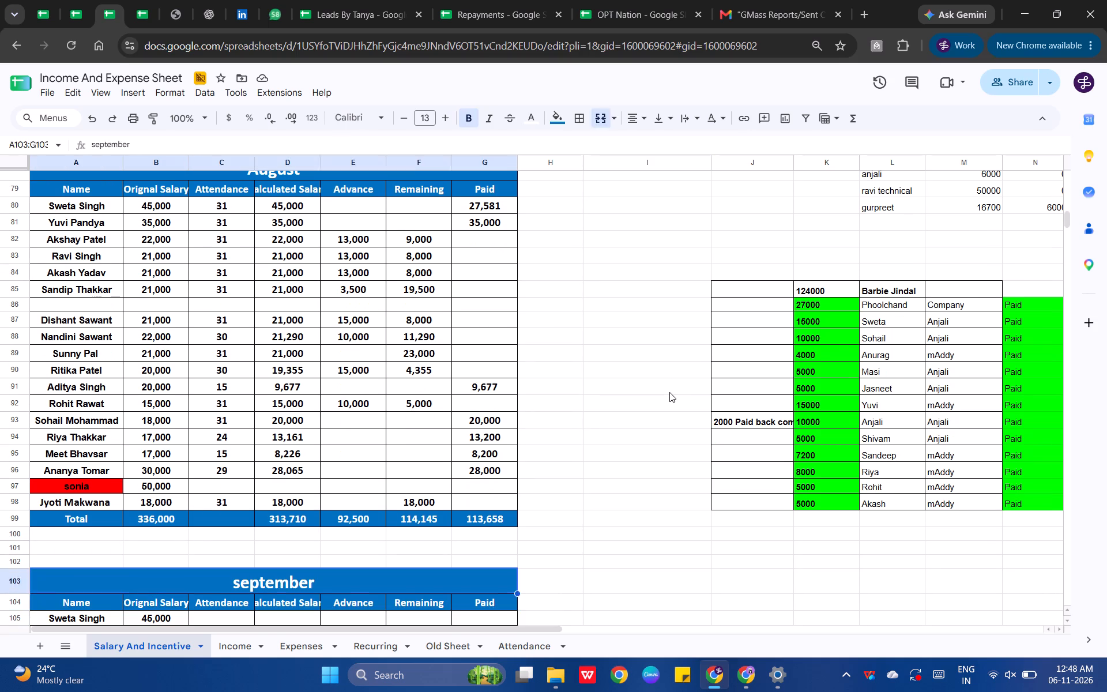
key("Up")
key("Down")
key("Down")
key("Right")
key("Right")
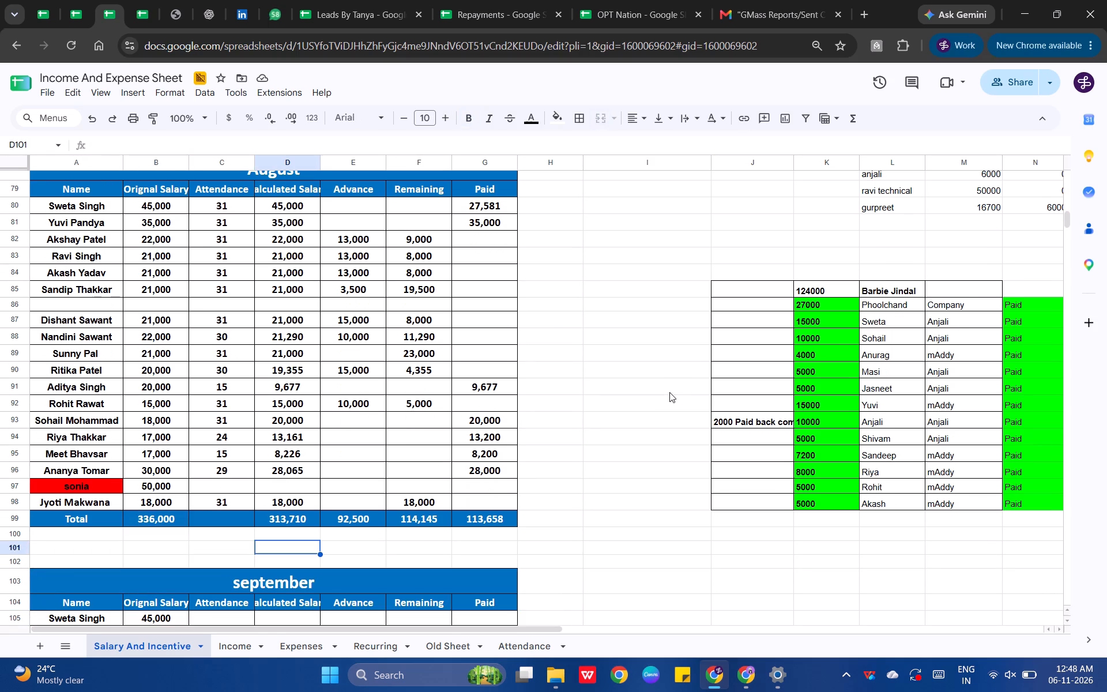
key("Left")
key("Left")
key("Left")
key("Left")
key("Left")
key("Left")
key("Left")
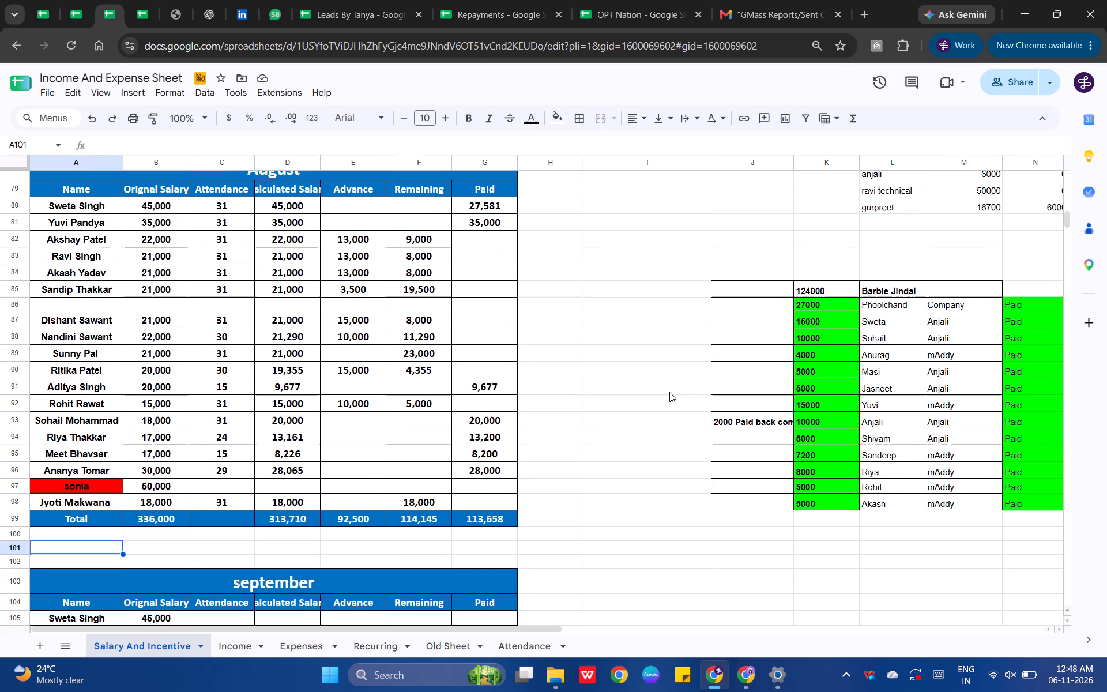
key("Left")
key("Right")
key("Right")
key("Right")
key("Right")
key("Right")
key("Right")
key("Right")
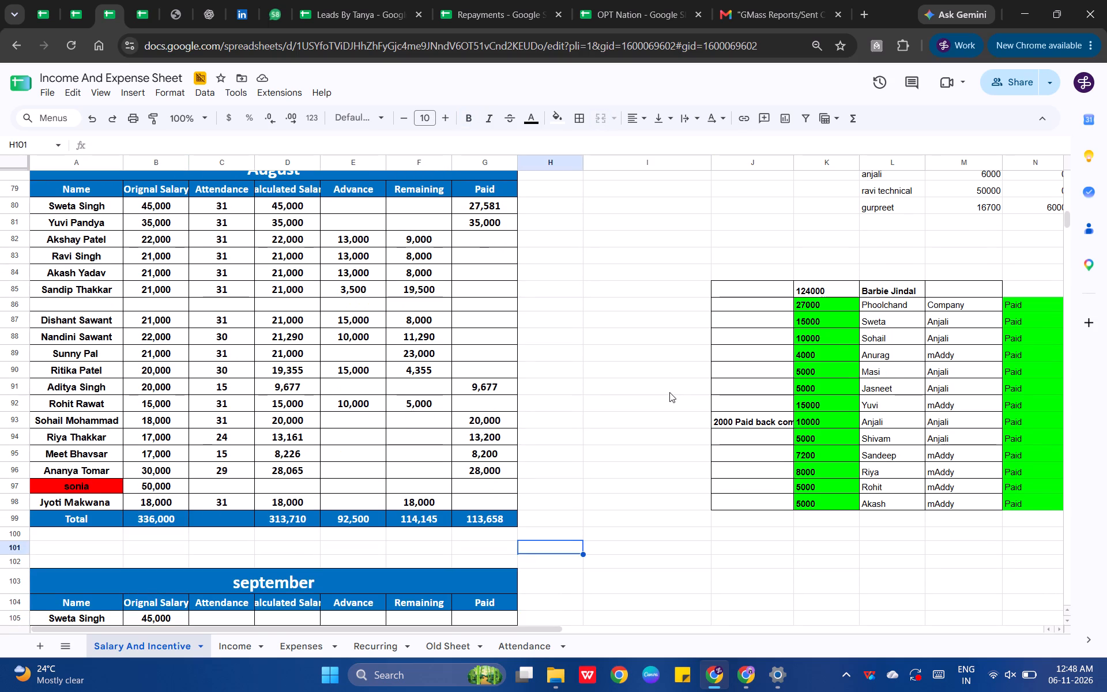
Examine the August salary rows from the blank rows under the Total up to the rows above the August header.
key("Up")
key("Up")
key("Up")
key("Up")
key("Up")
key("Up")
key("Up")
key("Up")
key("Up")
key("Up")
key("Up")
key("Up")
key("Up")
key("Up")
key("Up")
key("Up")
key("Up")
key("Up")
key("Up")
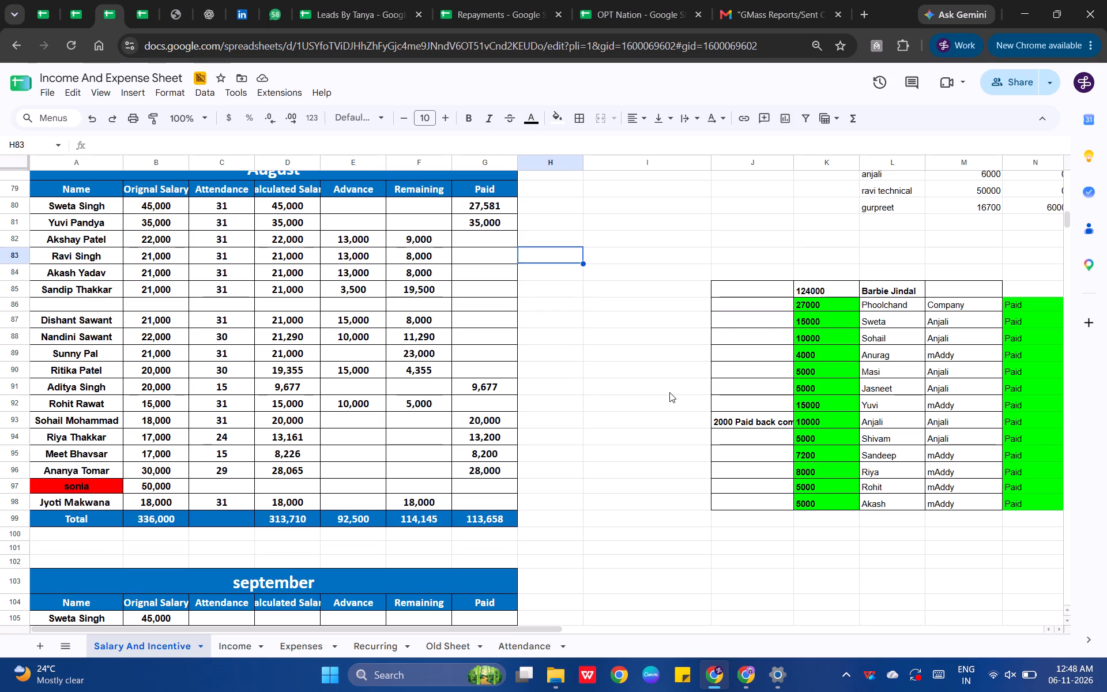
key("Up")
key("Up")
key("Up")
key("Up")
key("Up")
key("Up")
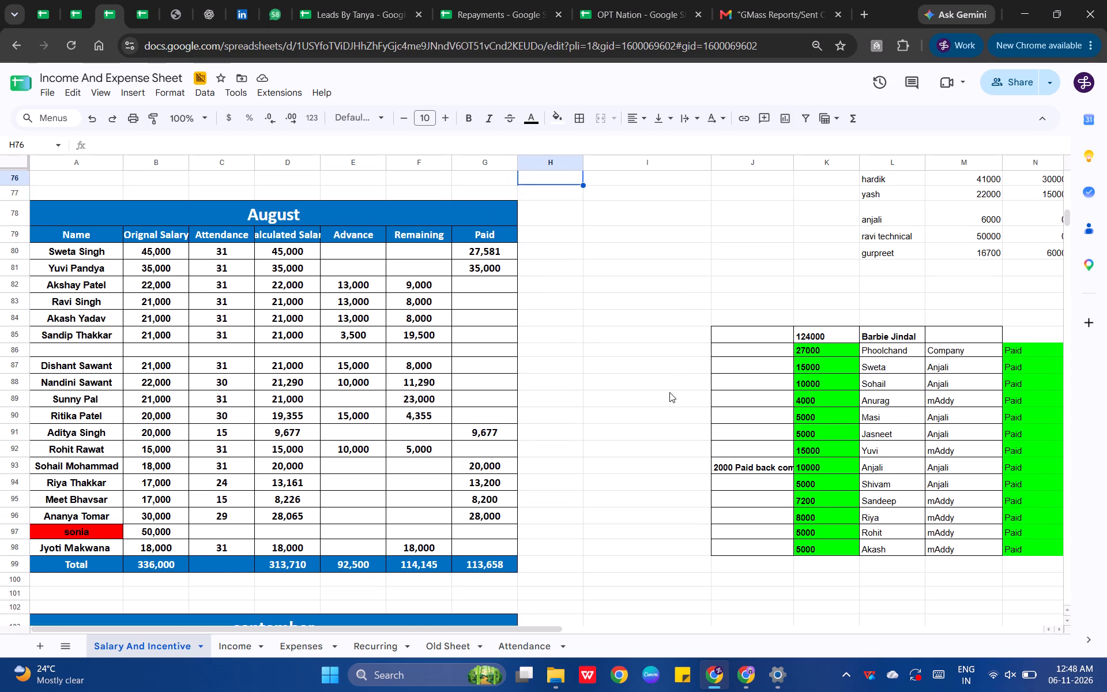
key("Up")
Examine the August salary table and the adjacent payment list downward from above the header to row 93.
key("Down")
key("Down")
key("Down")
key("Down")
key("Down")
key("Down")
key("Down")
key("Down")
key("Down")
key("Down")
key("Down")
key("Down")
key("Down")
key("Down")
key("Down")
key("Down")
key("Down")
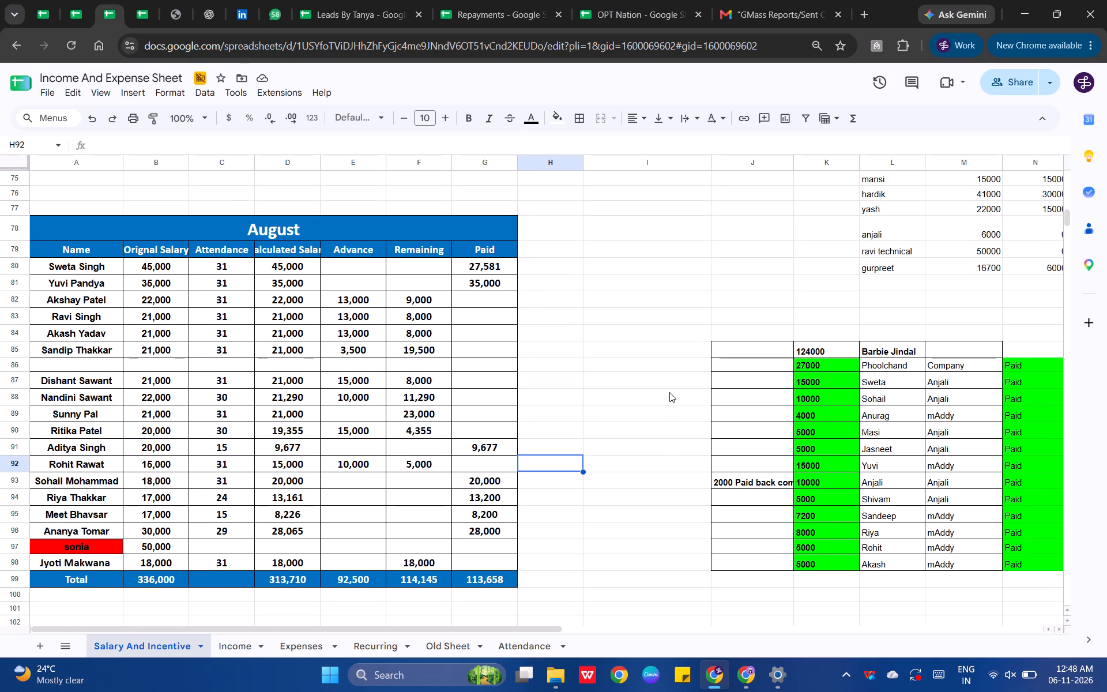
key("Down")
Examine row 92 from its Remaining amount across to the adjacent payment list and back to the Name column.
key("Left")
key("Left")
key("Up")
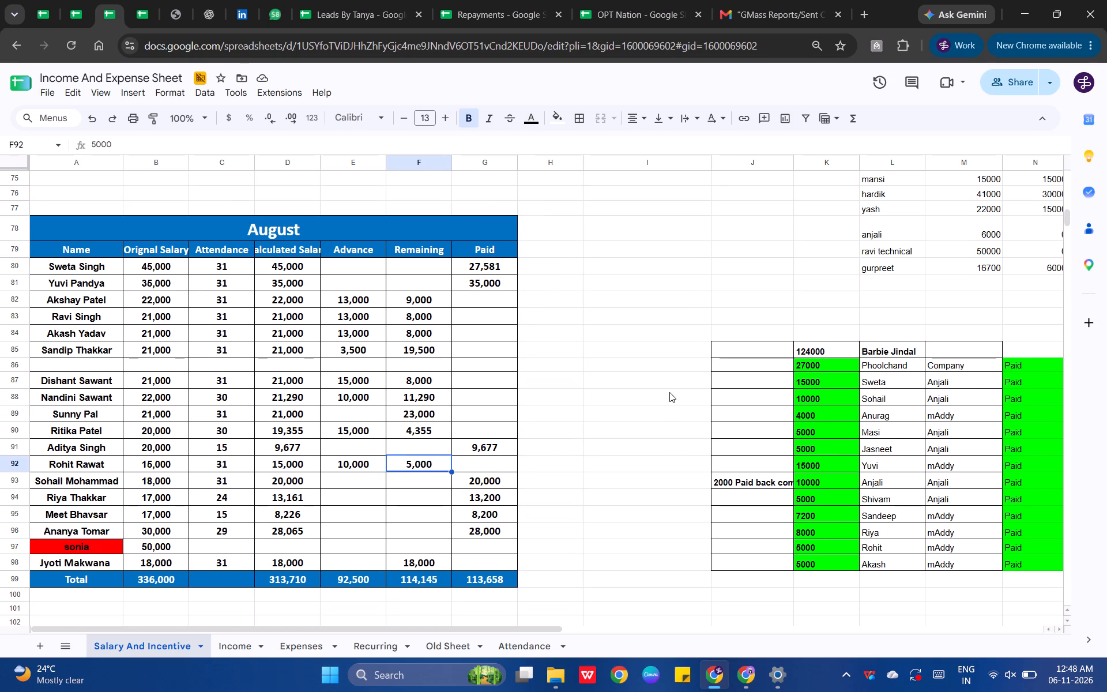
key("Right")
key("Right")
key("Right")
key("Right")
key("Right")
key("Right")
key("Right")
key("Right")
key("Right")
key("Left")
key("Left")
key("Left")
key("Left")
key("Left")
key("Left")
key("Left")
key("Left")
key("Left")
key("Left")
key("Left")
key("Left")
key("Left")
key("Left")
key("Left")
key("Left")
key("Left")
key("Left")
key("Left")
key("Left")
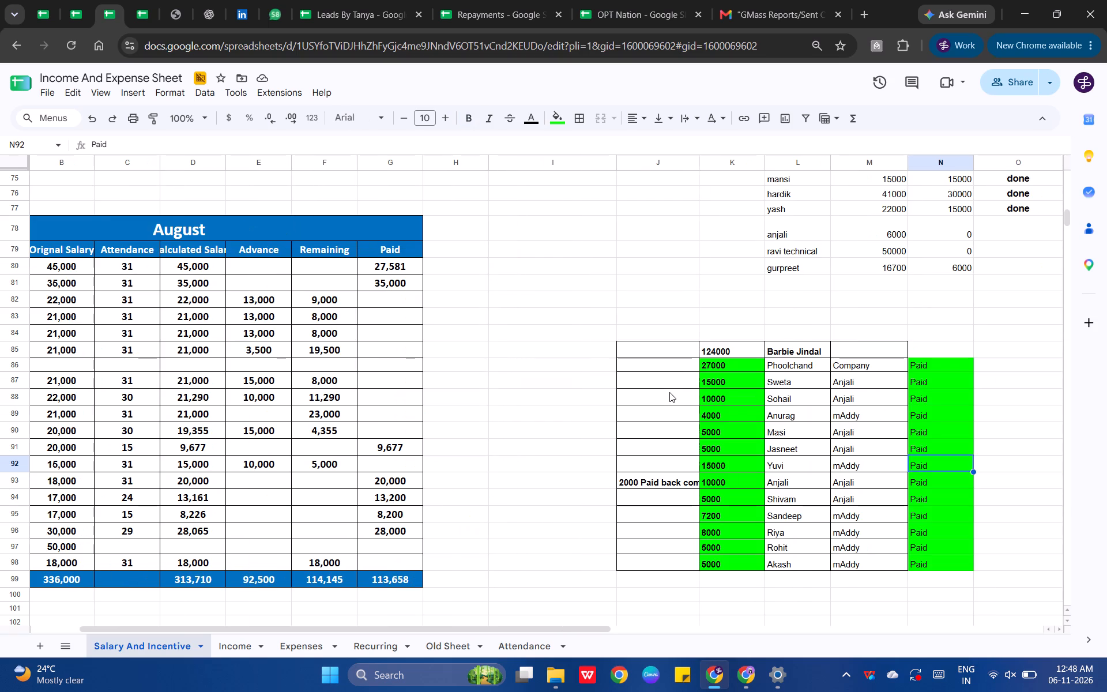
Examine the August salary rows 92 to 94 from the Name column across to the Paid column.
key("Down")
key("Down")
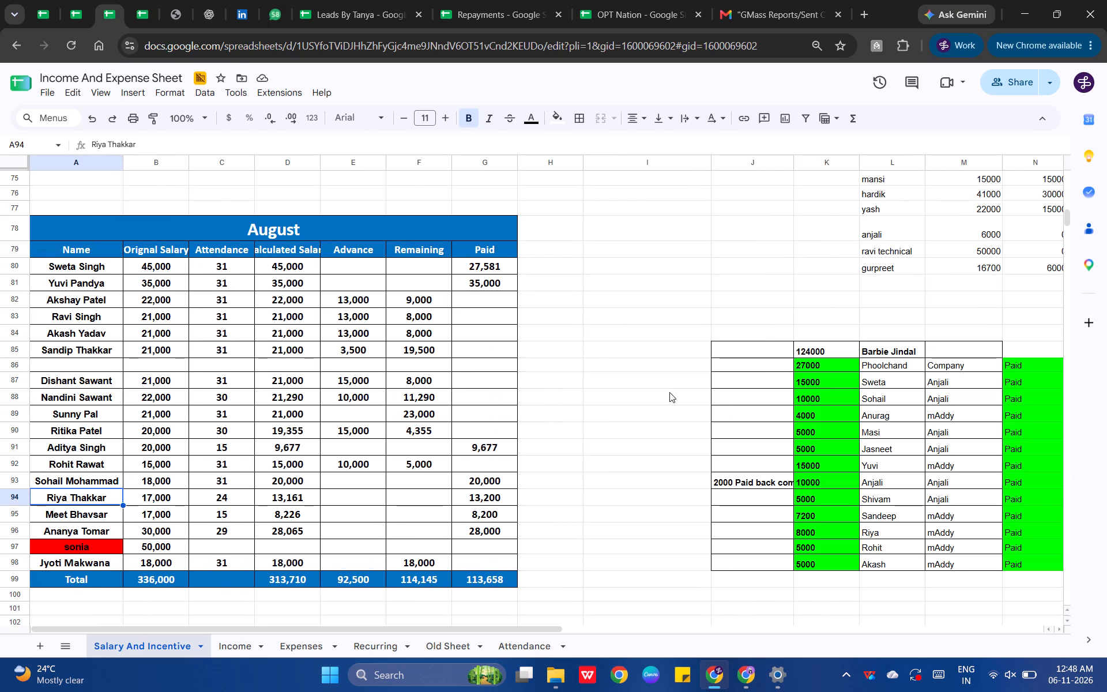
key("Right")
key("Right")
key("Right")
key("Right")
key("Right")
key("Up")
key("Up")
key("Right")
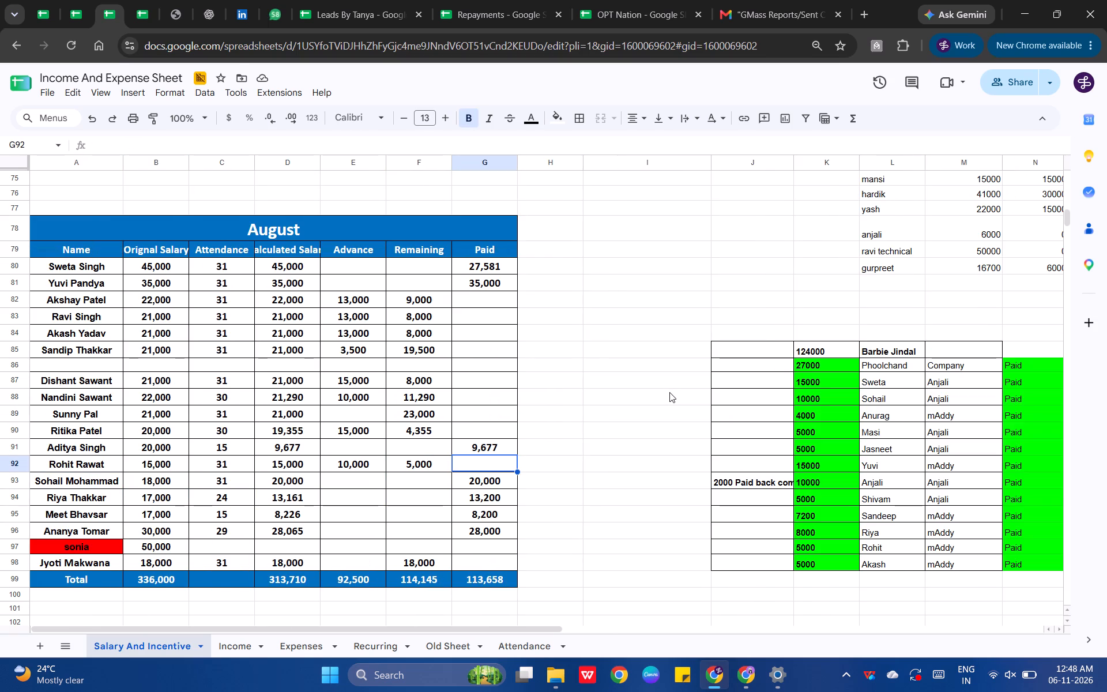
Examine the Paid column from row 92 downward past the August Total and through the September table.
key("Down")
key("Down")
key("Down")
key("Down")
key("Down")
key("Down")
key("Down")
key("Down")
key("Down")
key("Down")
key("Down")
key("Down")
key("Down")
key("Down")
key("Down")
key("Down")
key("Down")
key("Down")
key("Down")
key("Down")
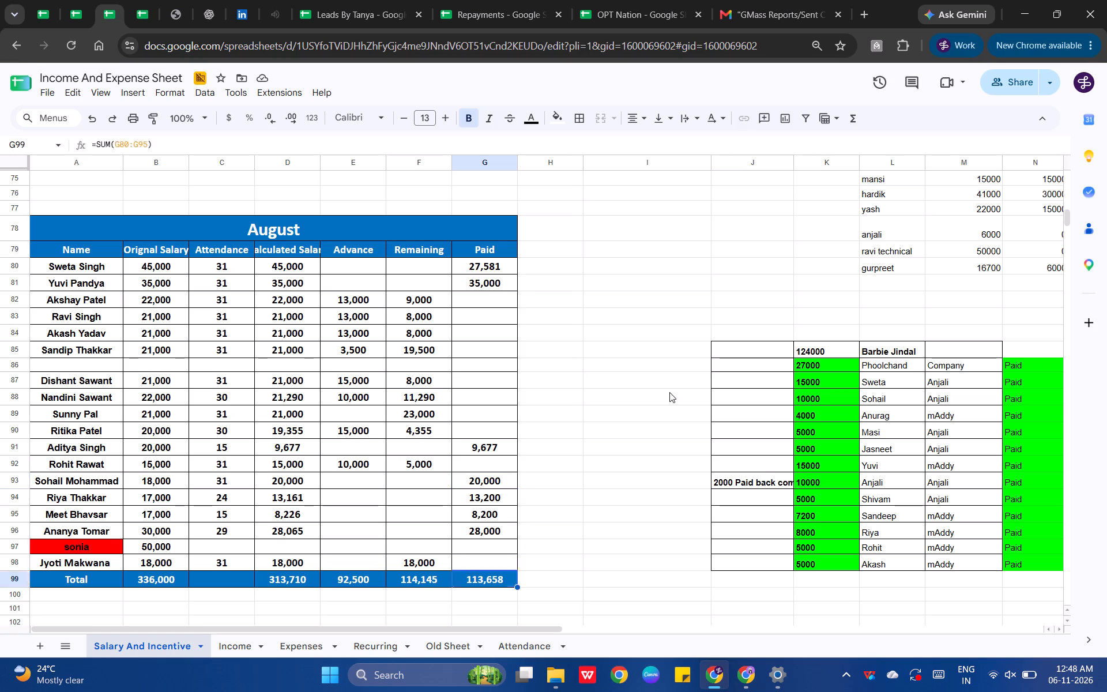
Examine the September table's Paid column back up through its rows and down again to sonia's row 120.
key("Up")
key("Up")
key("Up")
key("Up")
key("Up")
key("Up")
key("Up")
key("Up")
key("Up")
key("Up")
key("Up")
key("Up")
key("Up")
key("Up")
key("Up")
key("Up")
key("Up")
key("Up")
key("Up")
key("Up")
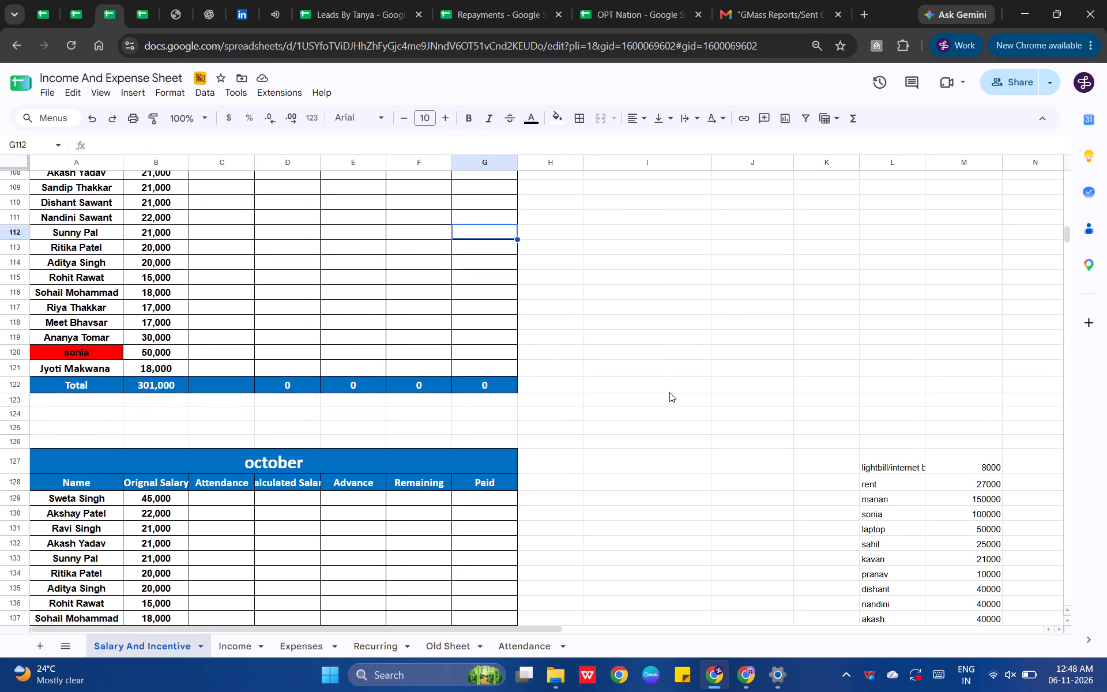
key("Down")
key("Down")
key("Down")
key("Down")
key("Down")
key("Down")
key("Down")
key("Down")
key("Down")
key("Down")
key("Down")
key("Down")
key("Down")
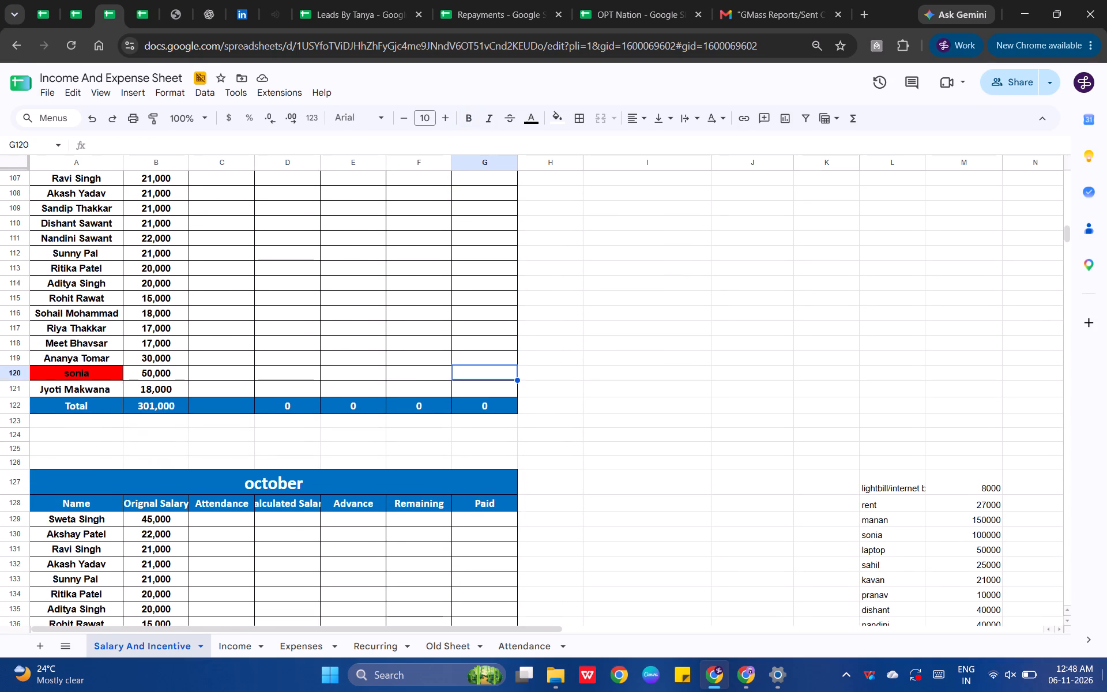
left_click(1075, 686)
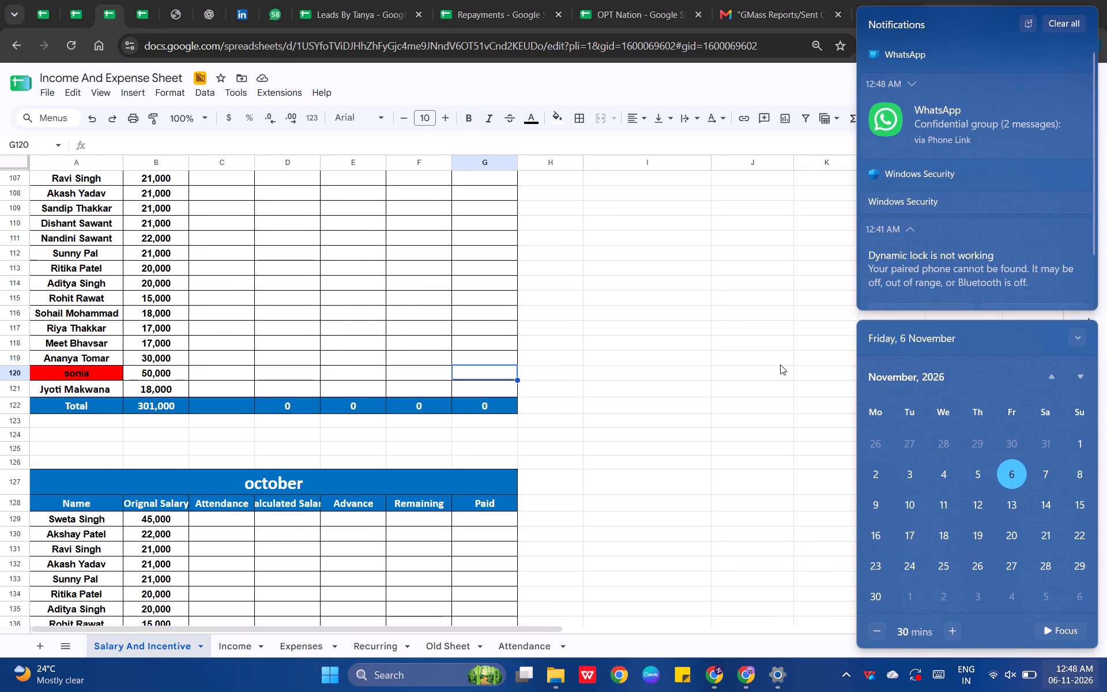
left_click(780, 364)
Check the sum of the September Original Salary values in rows 105 to 121, leaving out the Total row.
scroll(780, 364, "up", 3)
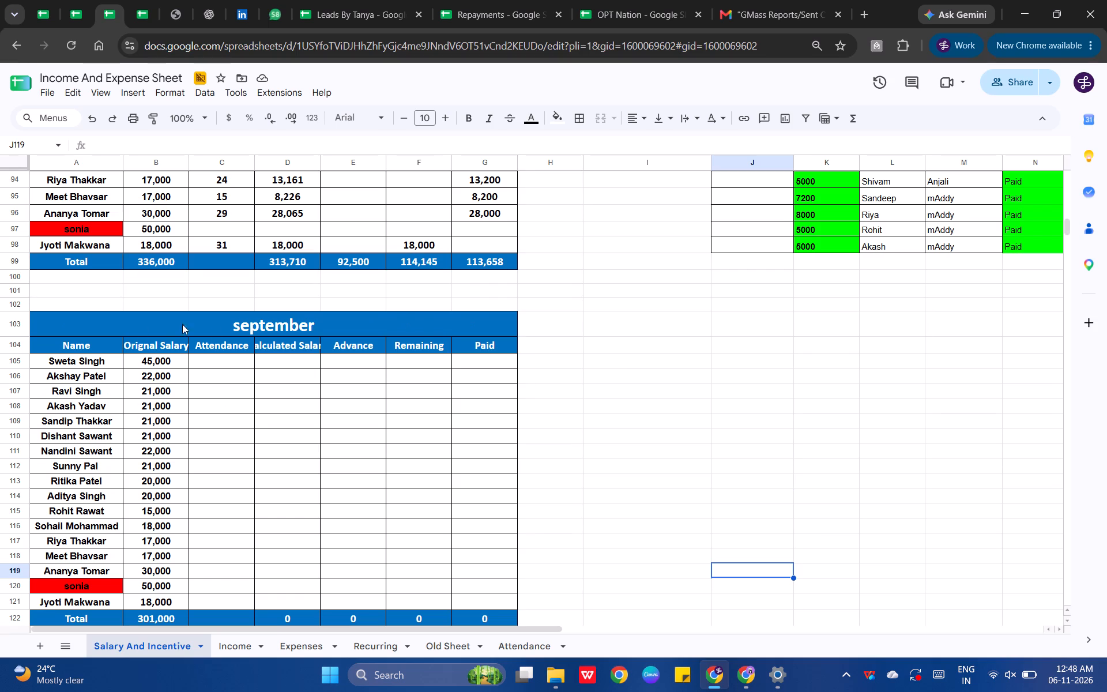
left_click_drag(155, 366, 153, 537)
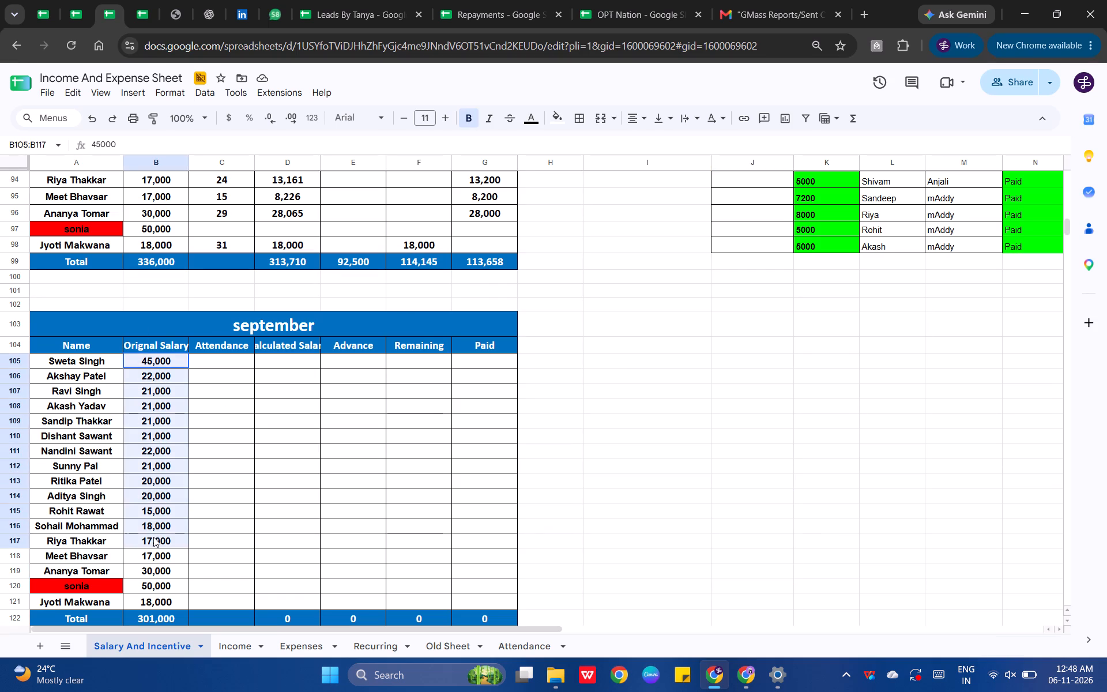
left_click_drag(153, 537, 152, 595)
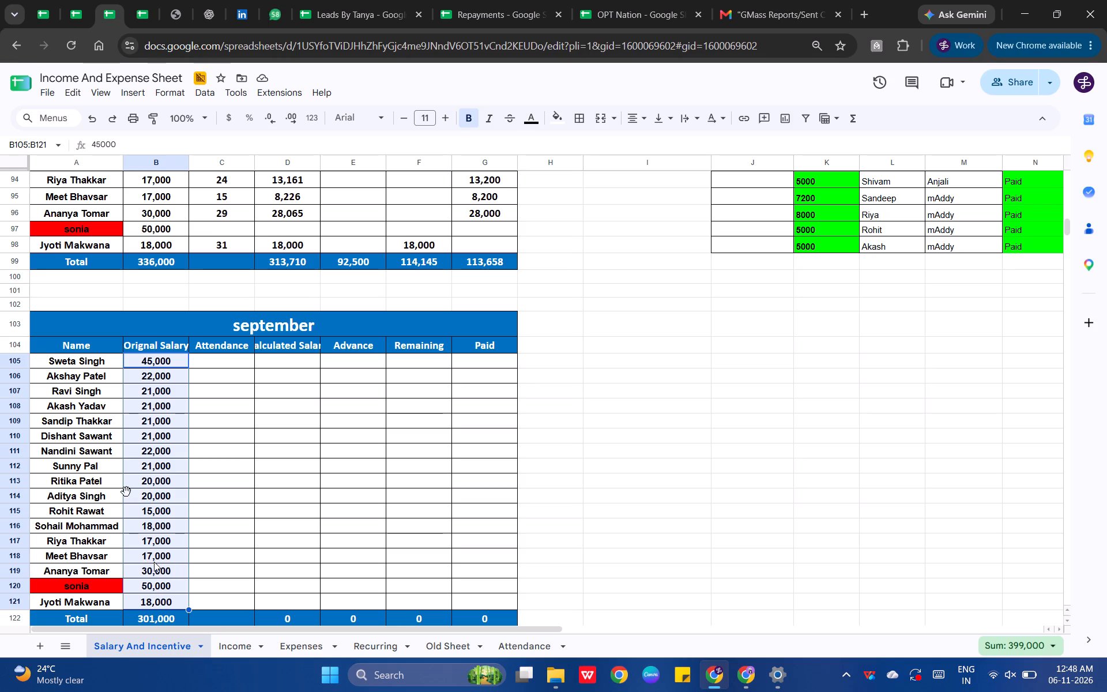
Examine the August salary table and the adjacent payment list above the September table.
scroll(916, 265, "up", 1)
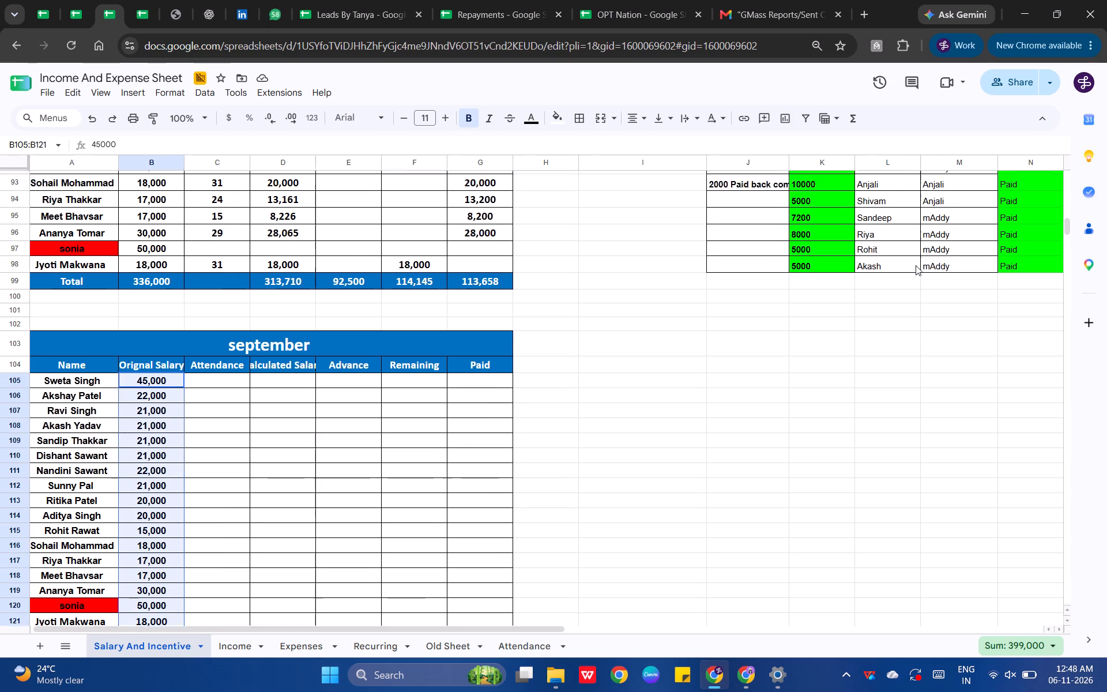
scroll(916, 265, "up", 1)
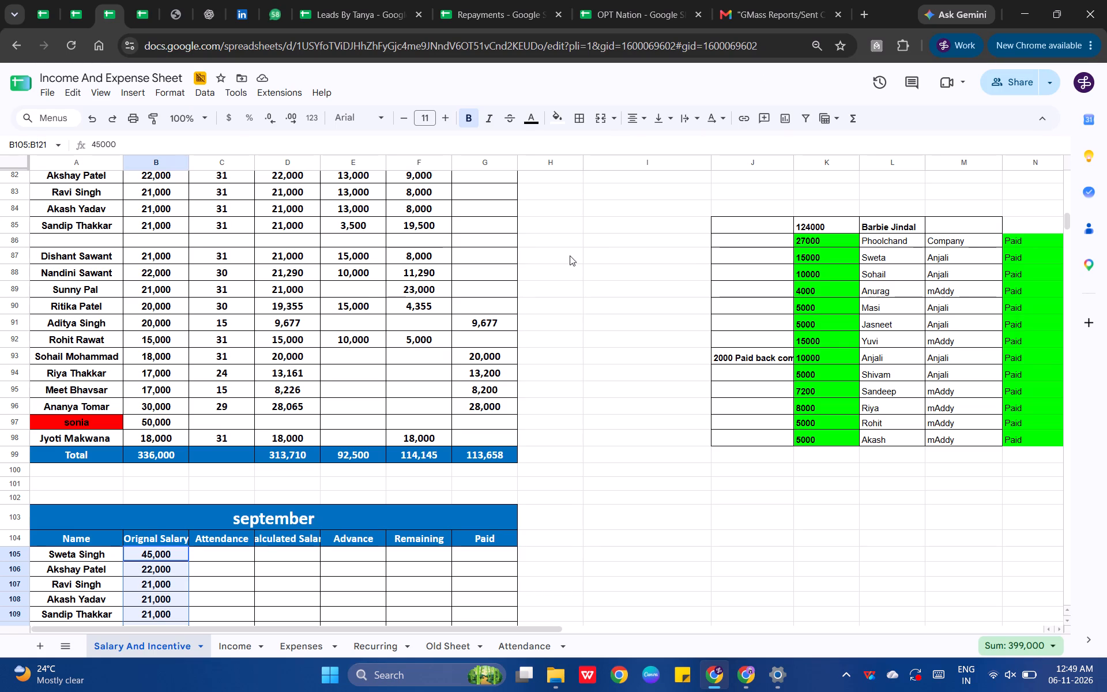
Examine the August salary table and its adjacent payment list from the September table upward.
scroll(570, 255, "up", 1)
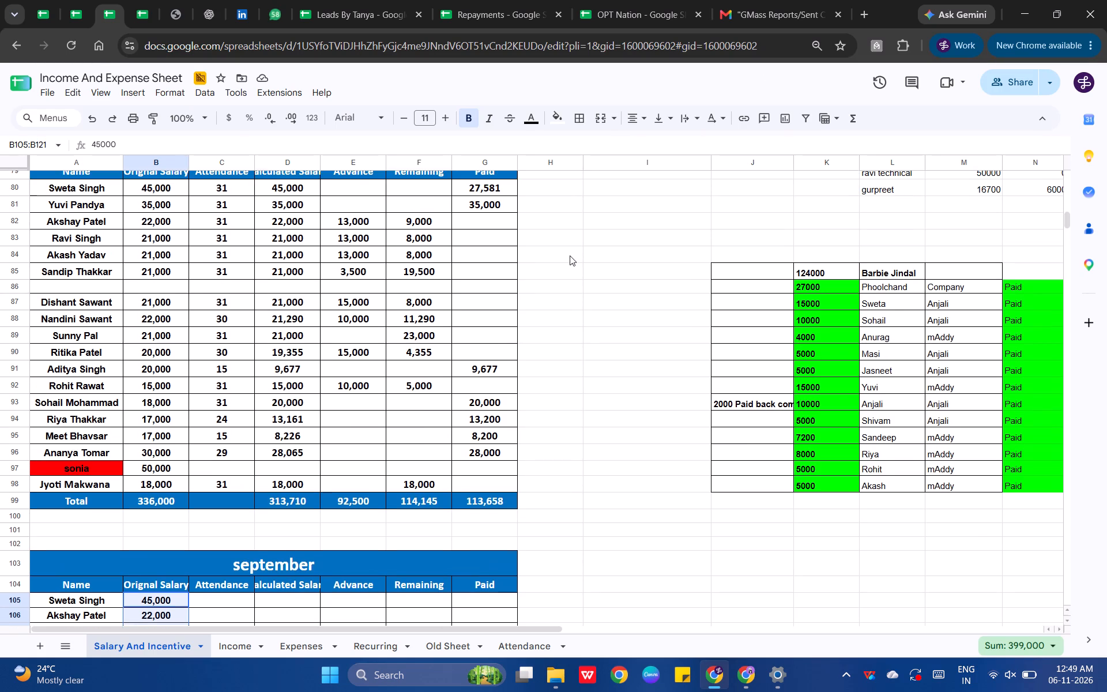
scroll(570, 255, "up", 2)
scroll(570, 255, "right", 1)
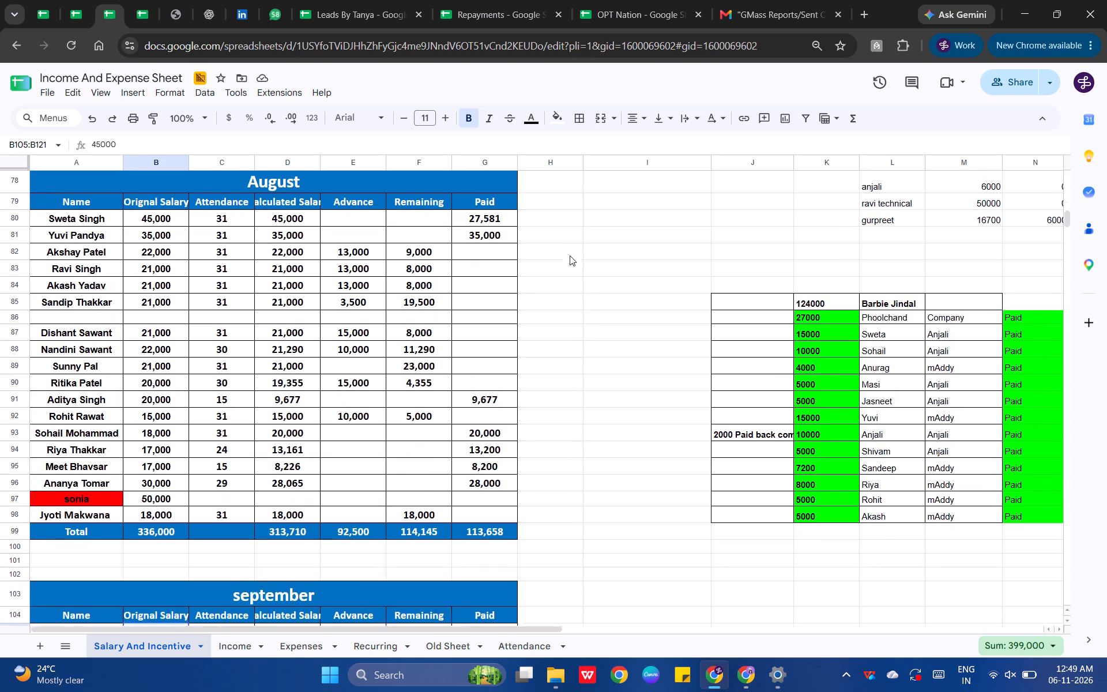
Select K84 to K99 in the payment list beside the August salary table to check the sum of its amounts.
scroll(570, 255, "right", 1)
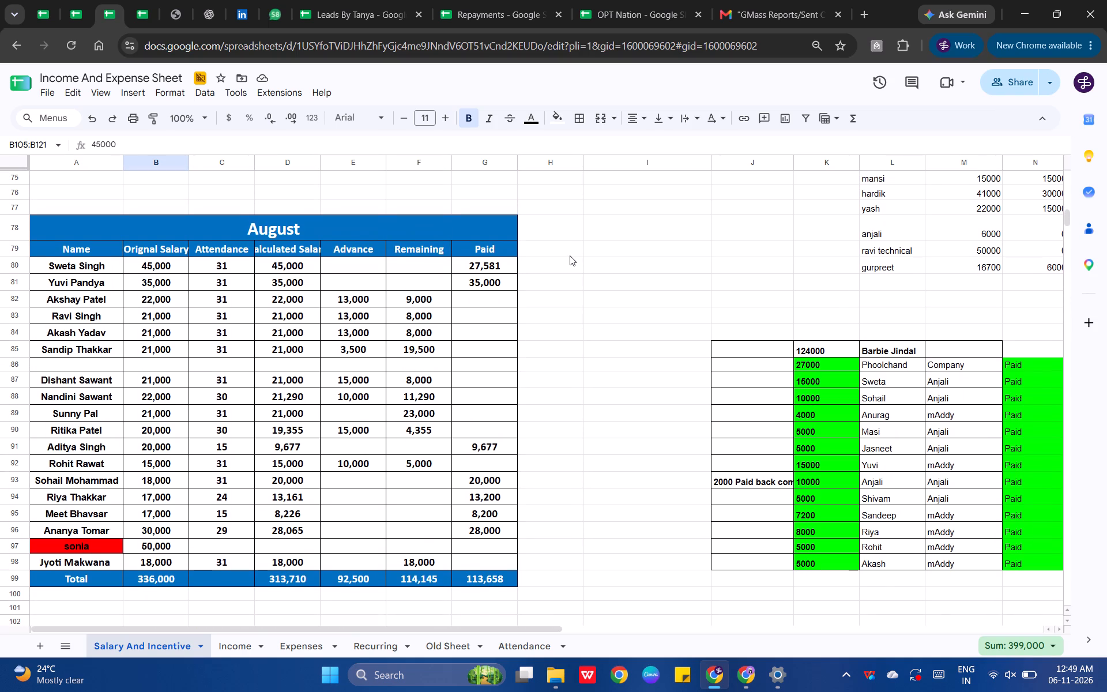
left_click(823, 356)
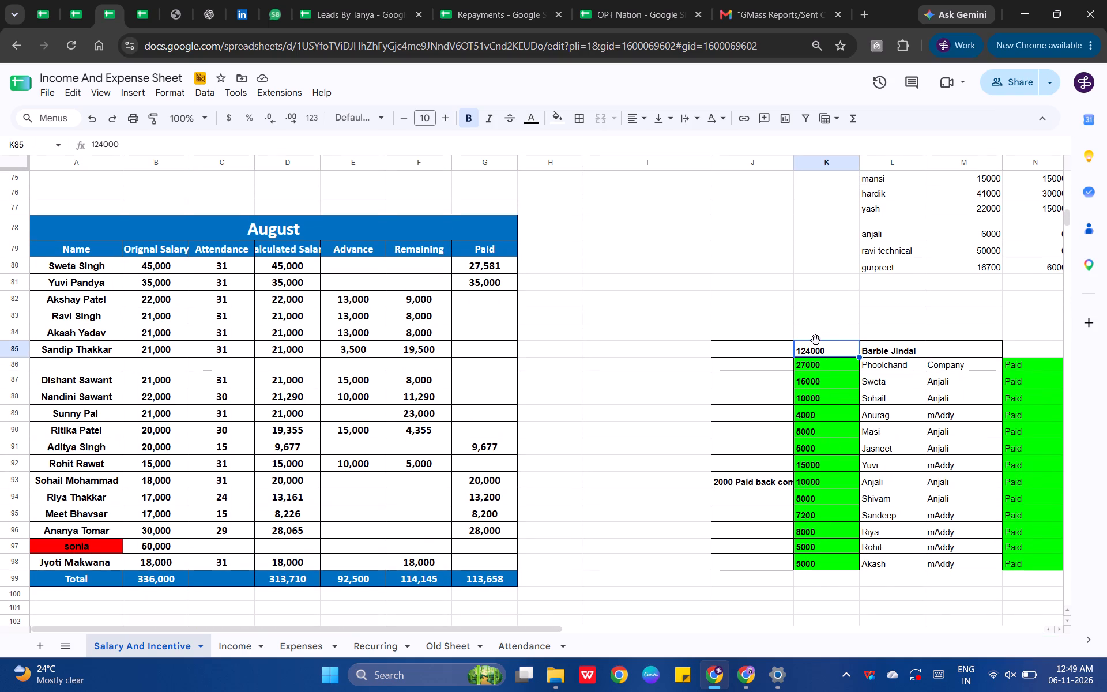
left_click_drag(818, 333, 803, 588)
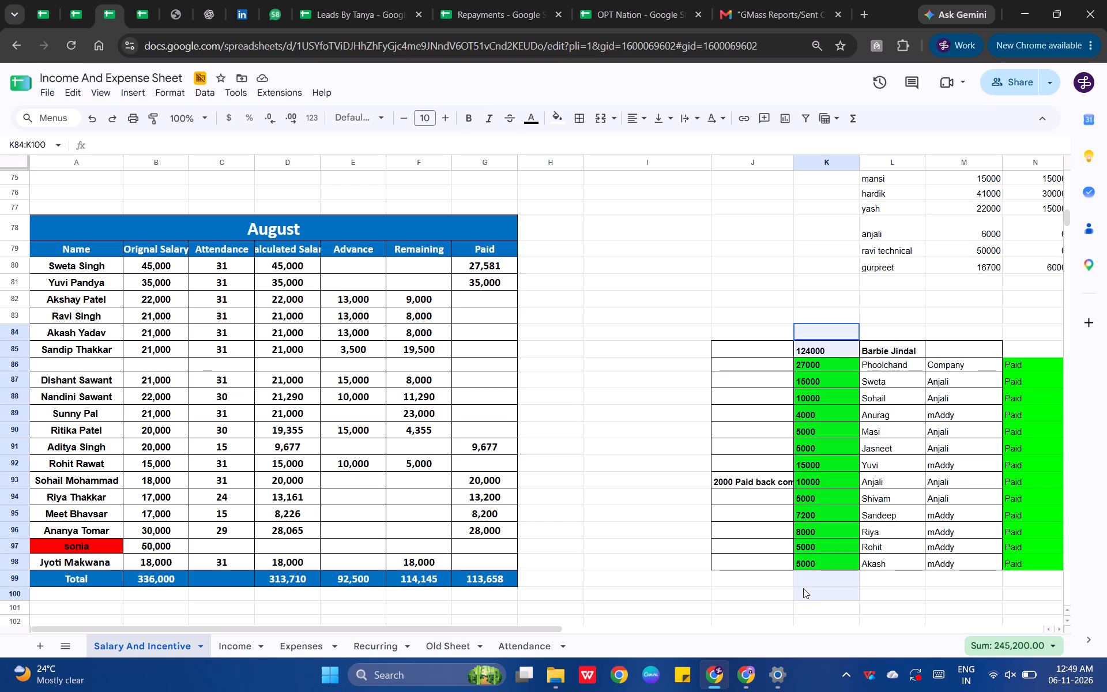
left_click_drag(803, 588, 806, 581)
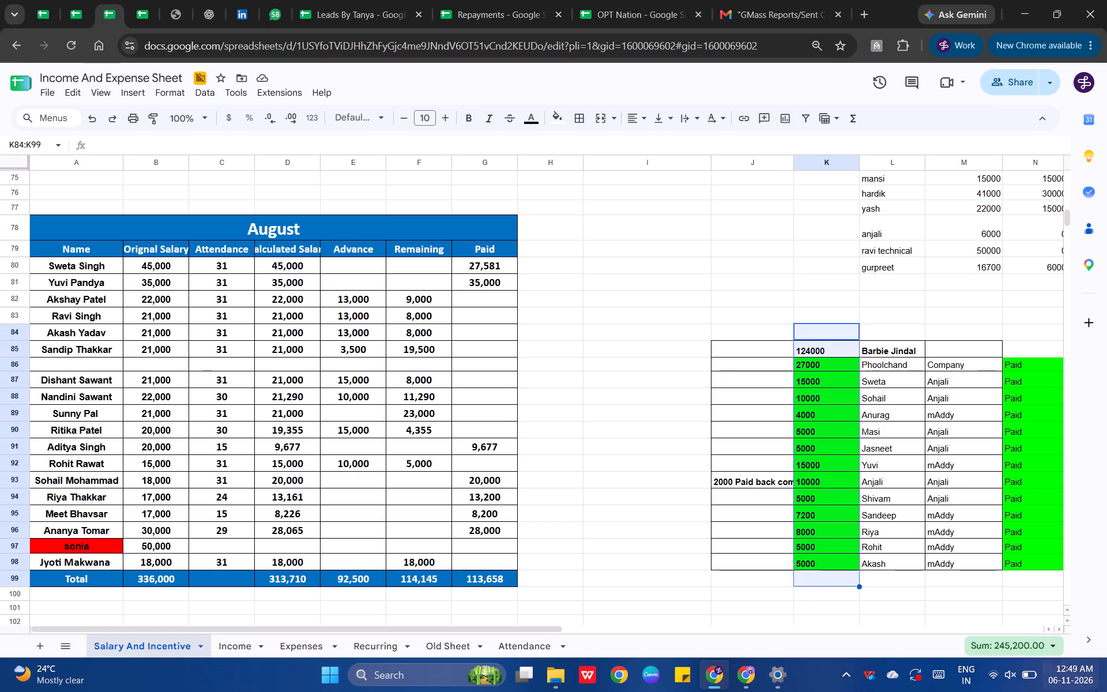
Open the Windows notifications and calendar view.
left_click(1093, 690)
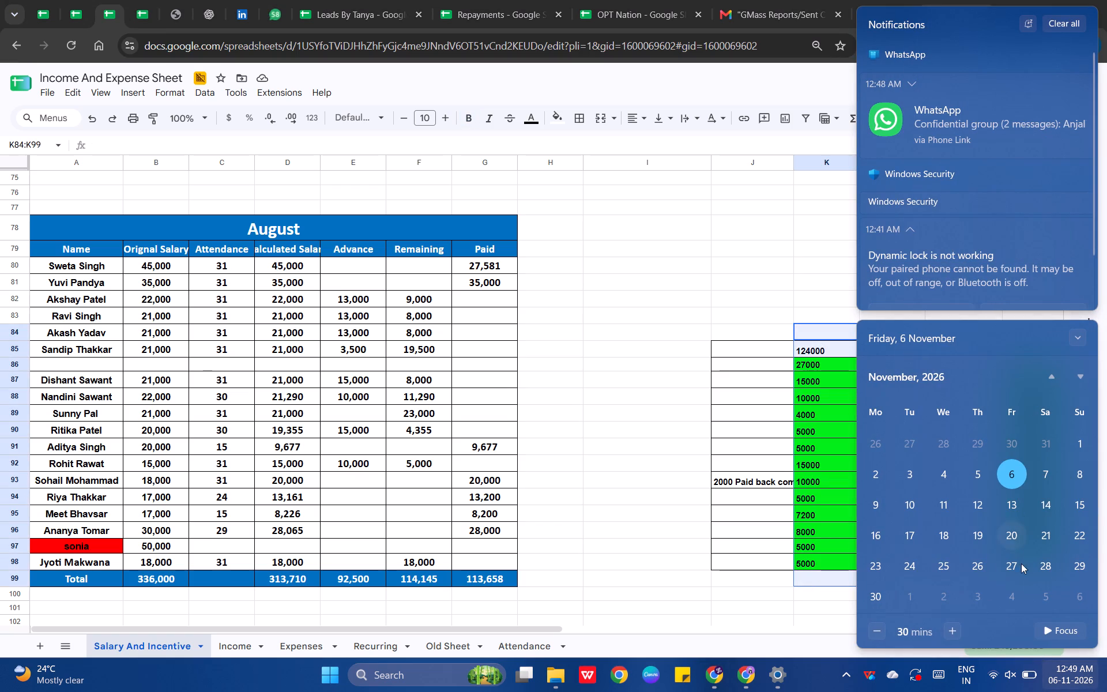
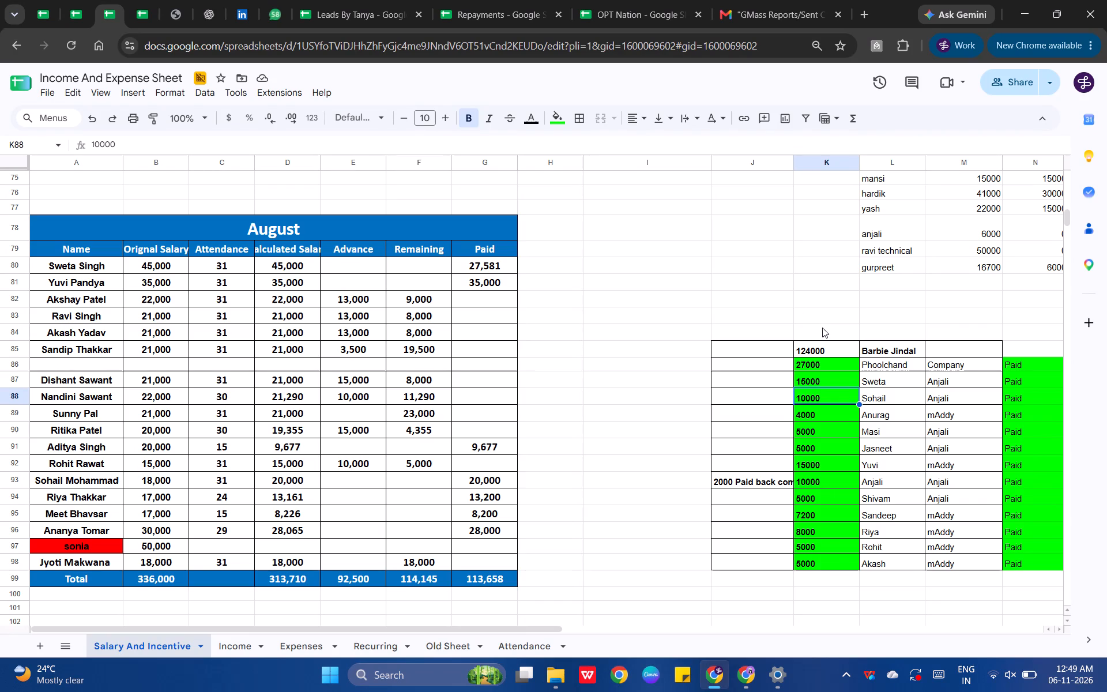
Check the sum of the payment list amounts in column K, covering rows 84 to 99.
left_click_drag(822, 328, 824, 582)
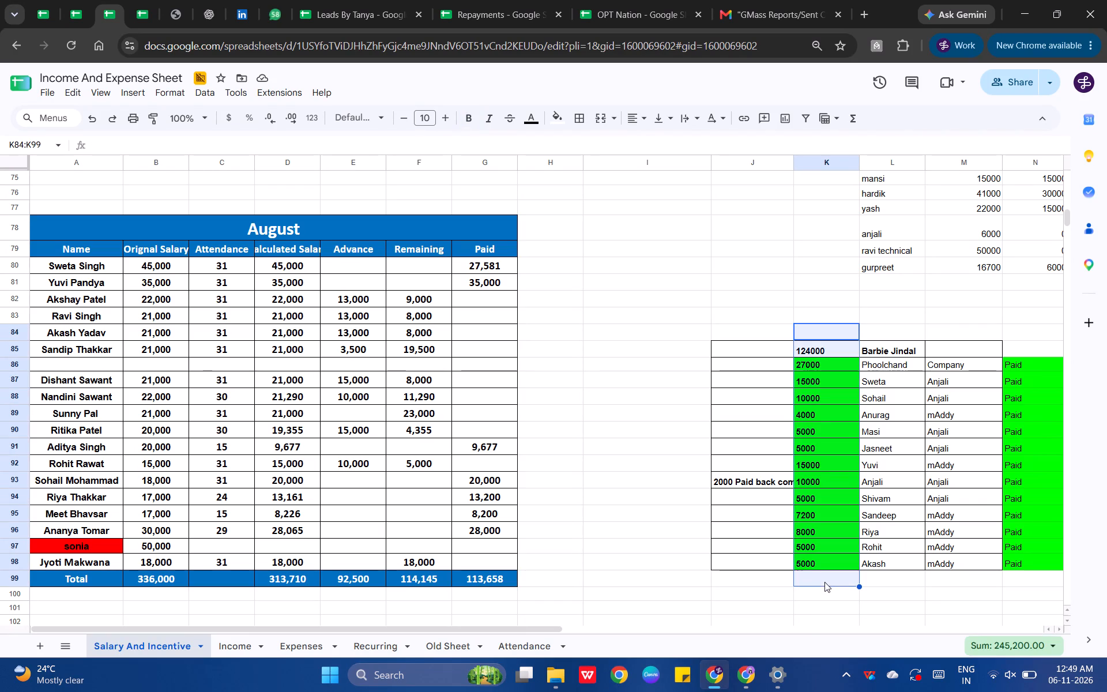
Examine the August salary table beside its payment list and the September table down to the October header.
left_click(608, 383)
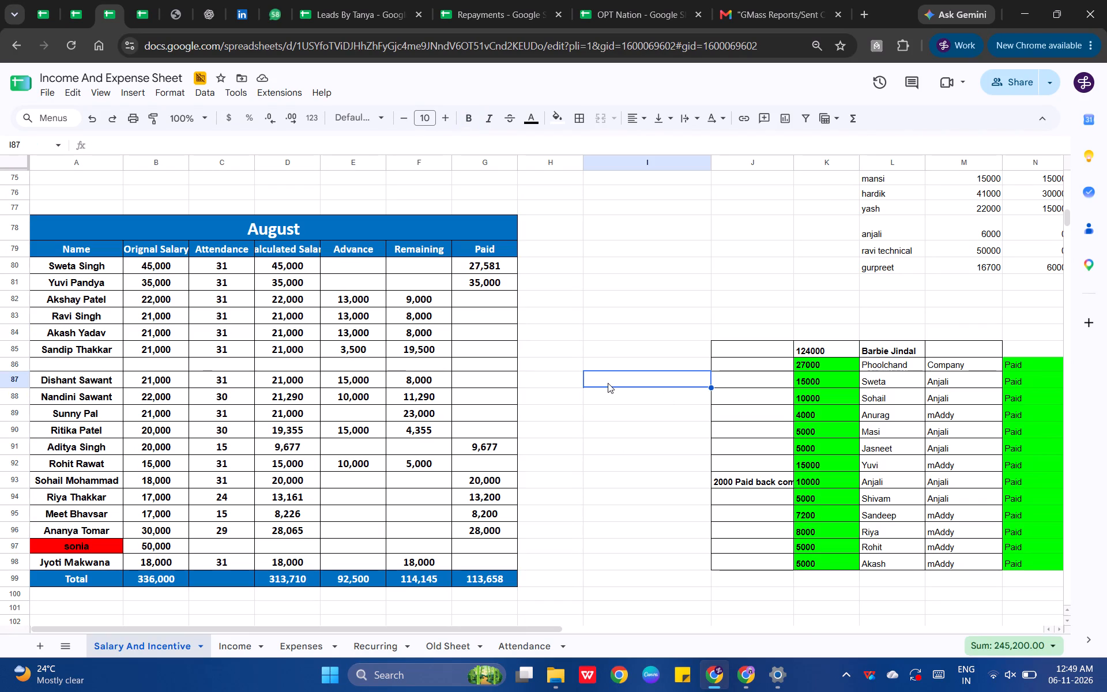
left_click(620, 334)
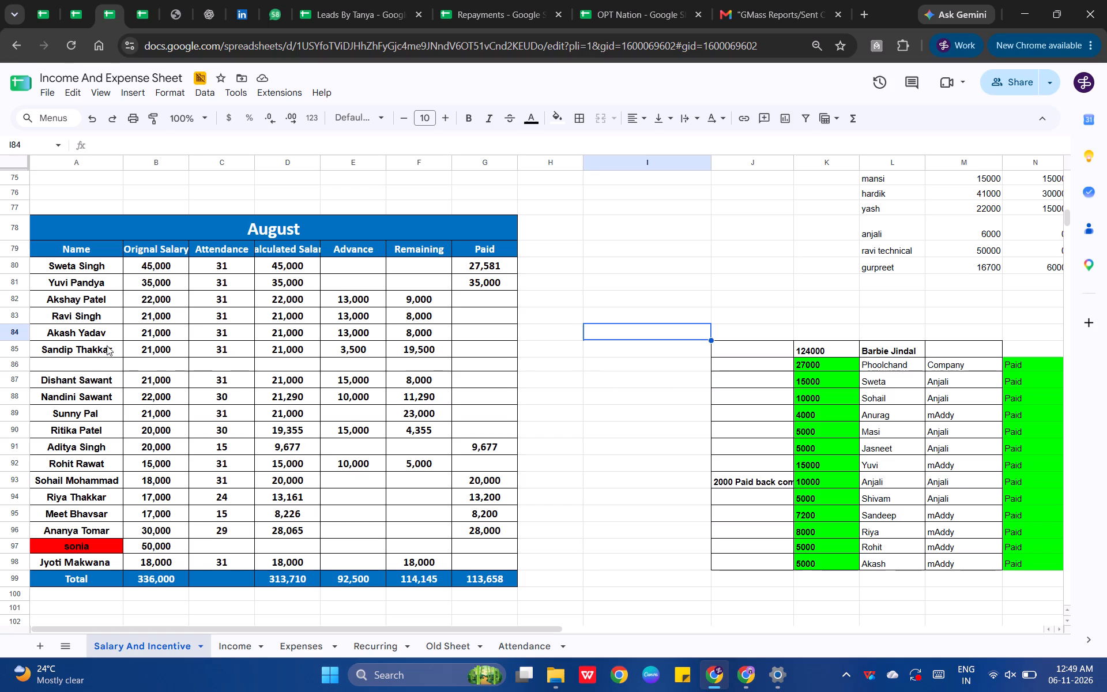
left_click(617, 479)
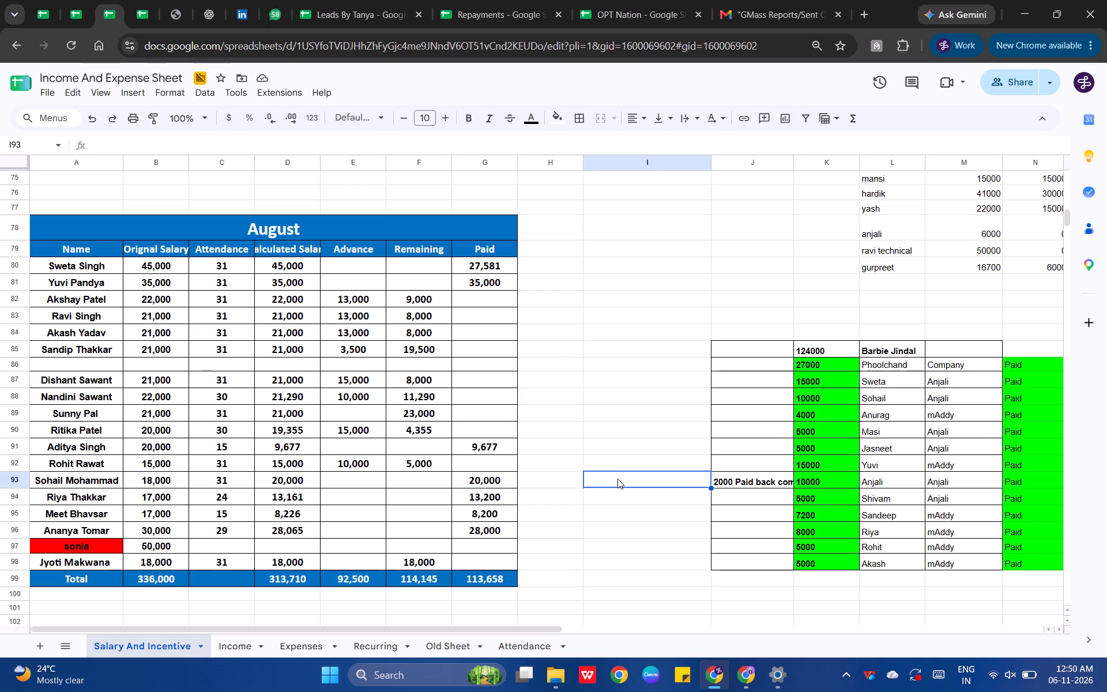
scroll(617, 479, "down", 1)
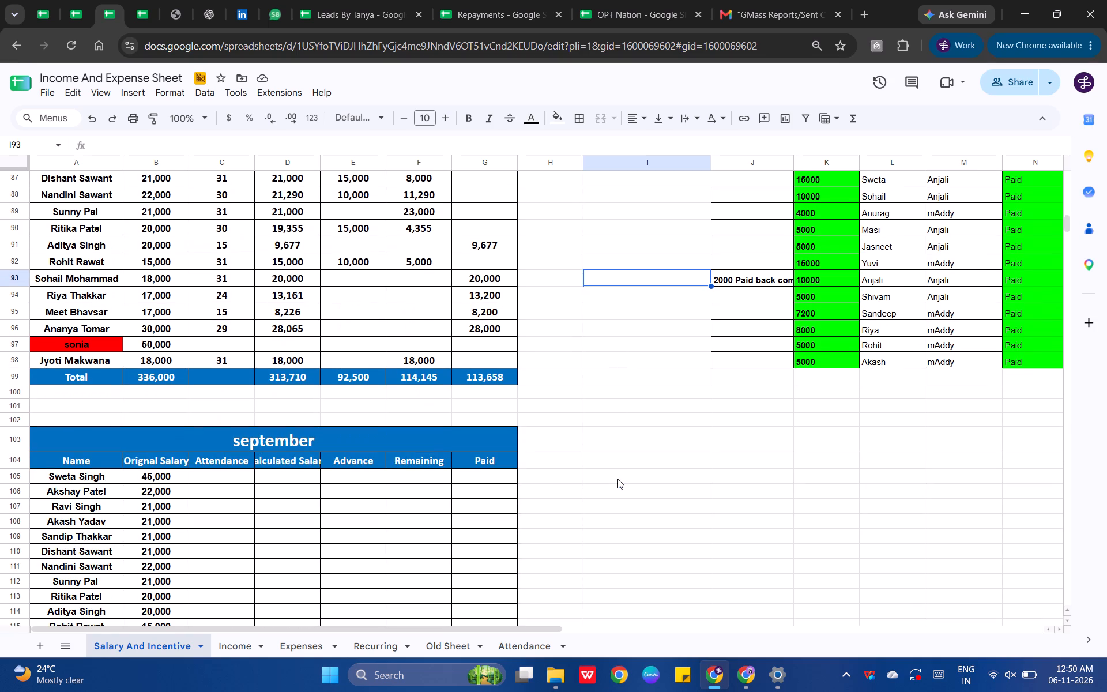
scroll(617, 479, "down", 2)
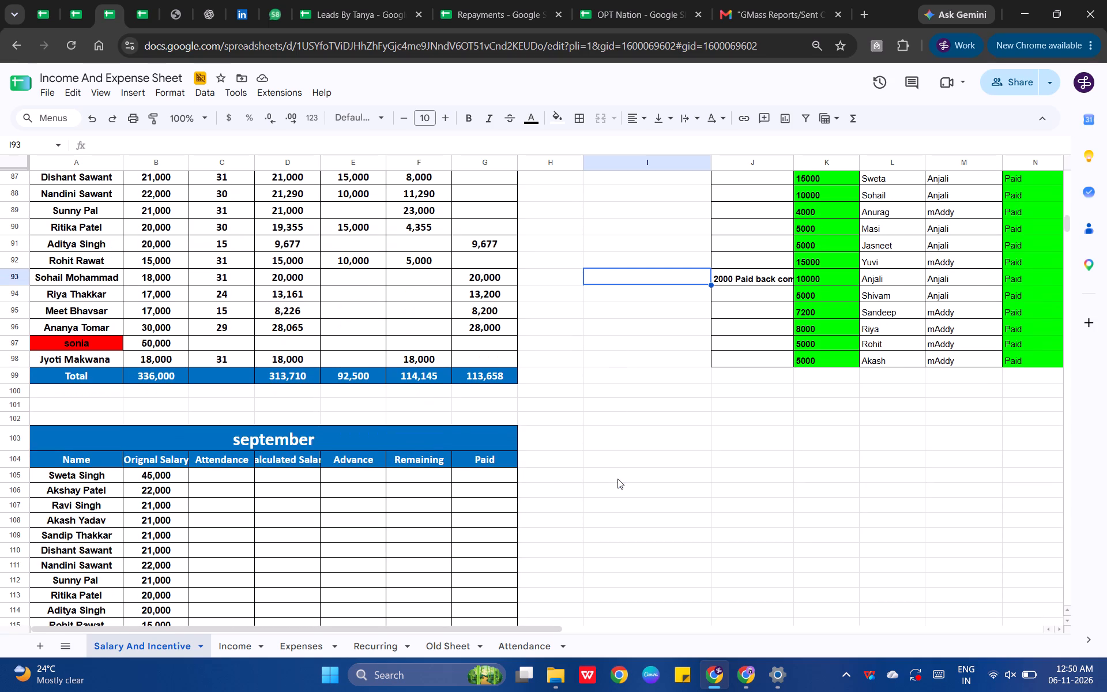
scroll(617, 479, "down", 1)
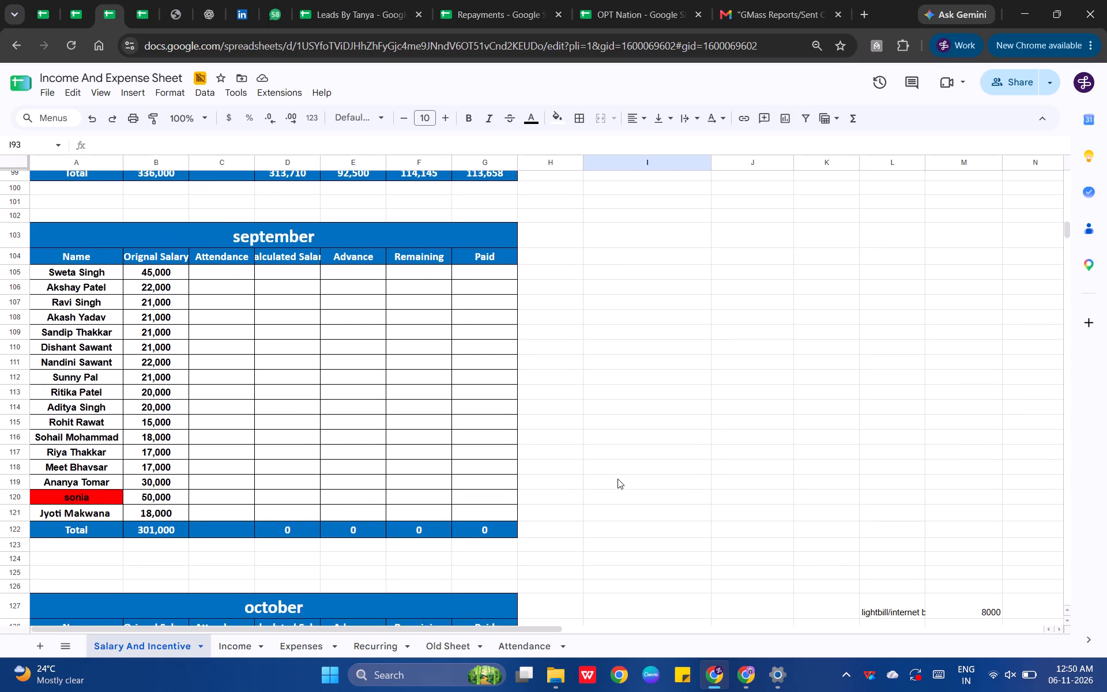
scroll(617, 479, "down", 5)
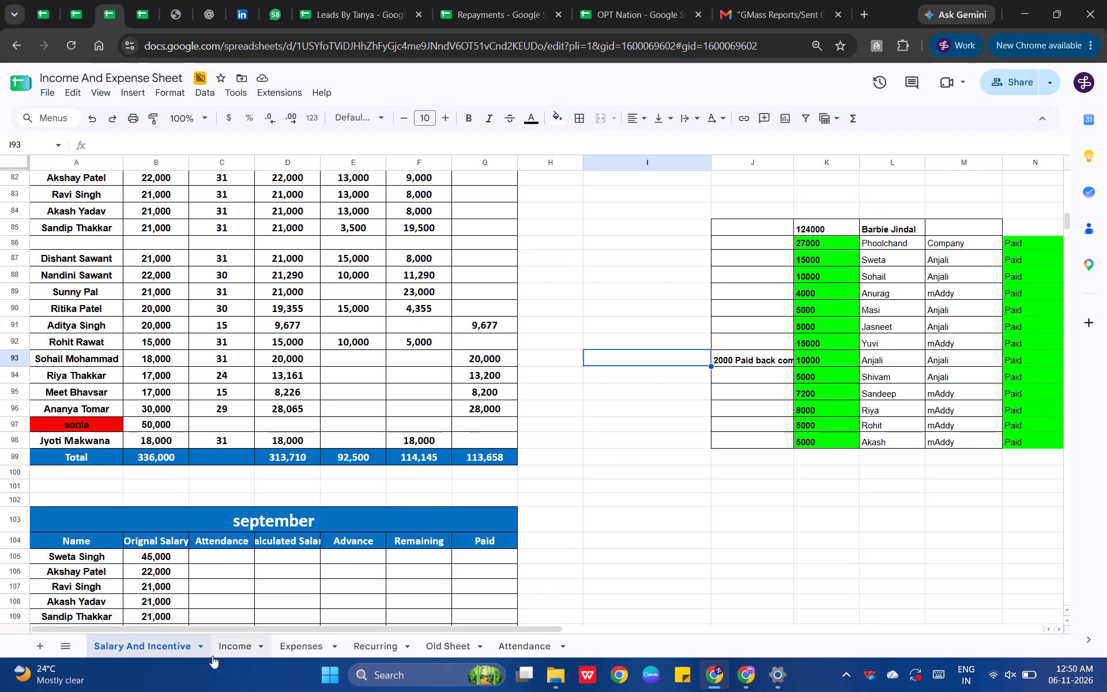
Open the Expenses sheet and select the first empty date cell, A187, below the 26/09/2026 entries.
left_click(298, 646)
scroll(317, 542, "down", 20)
scroll(317, 542, "down", 1)
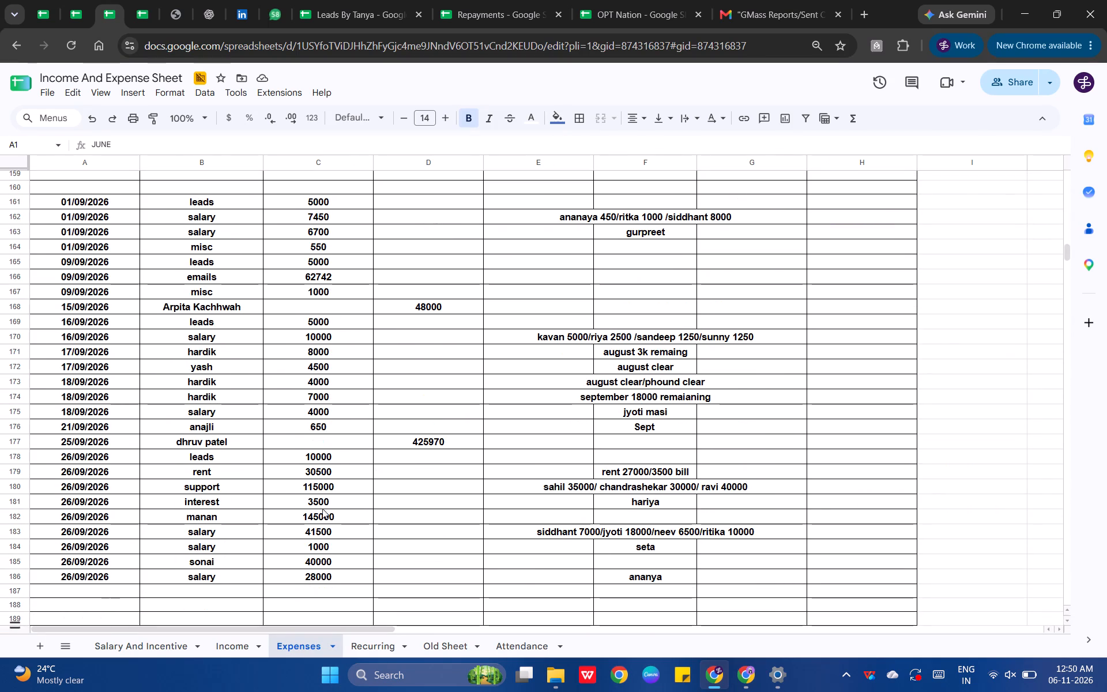
scroll(370, 578, "down", 1)
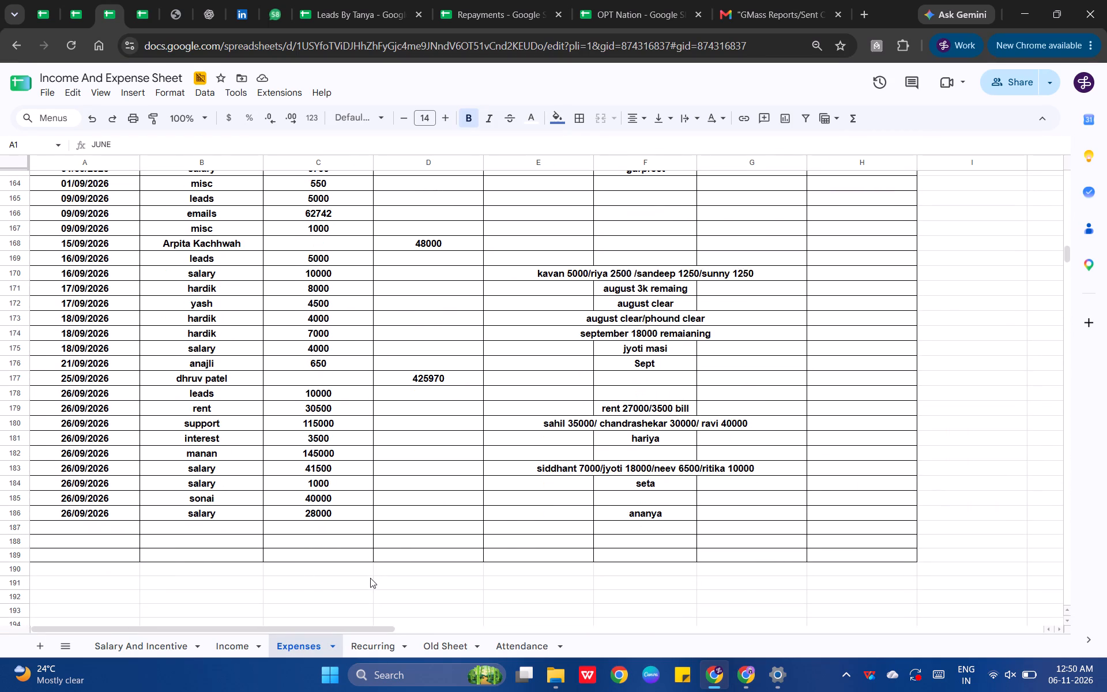
scroll(89, 524, "up", 3)
scroll(89, 524, "down", 1)
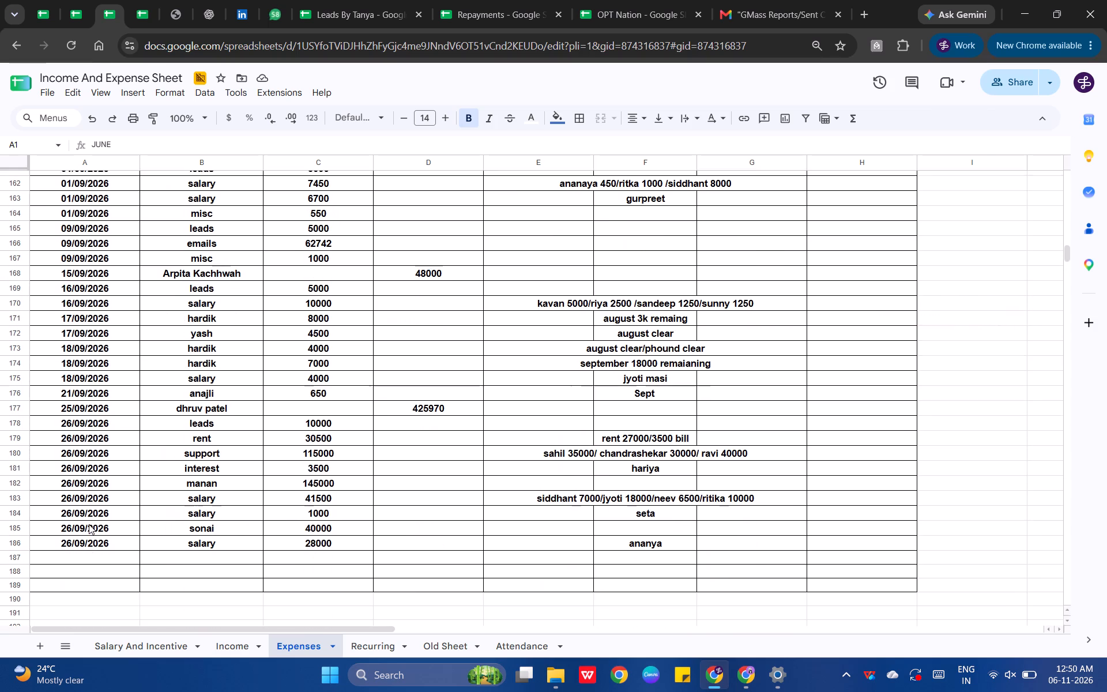
scroll(89, 524, "down", 1)
left_click(104, 556)
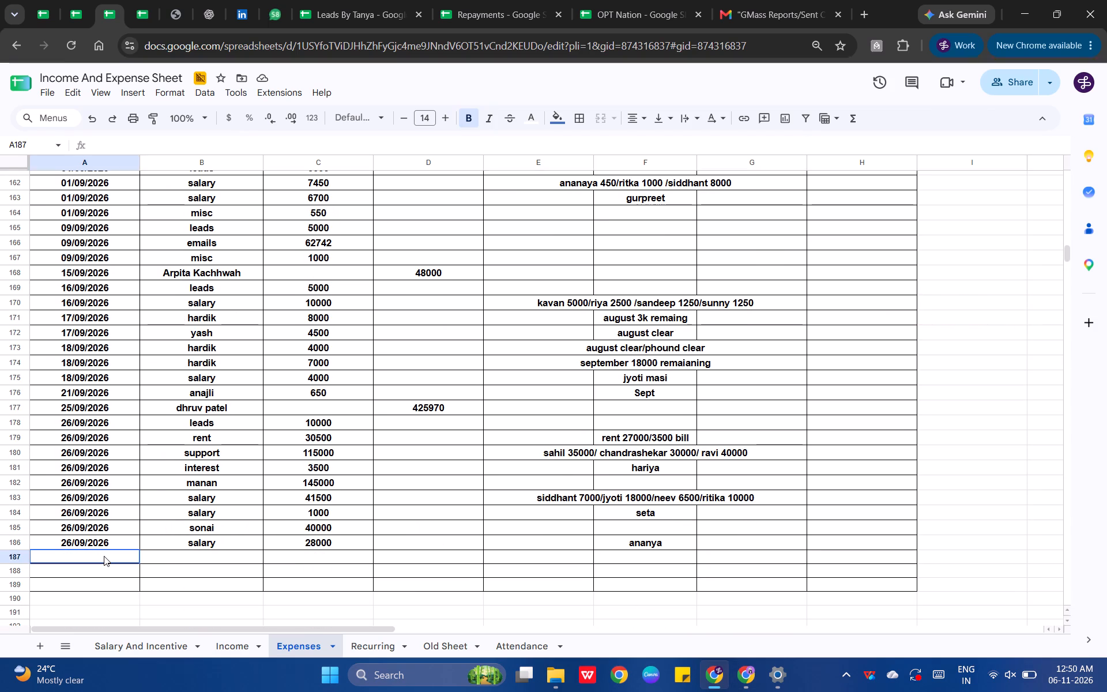
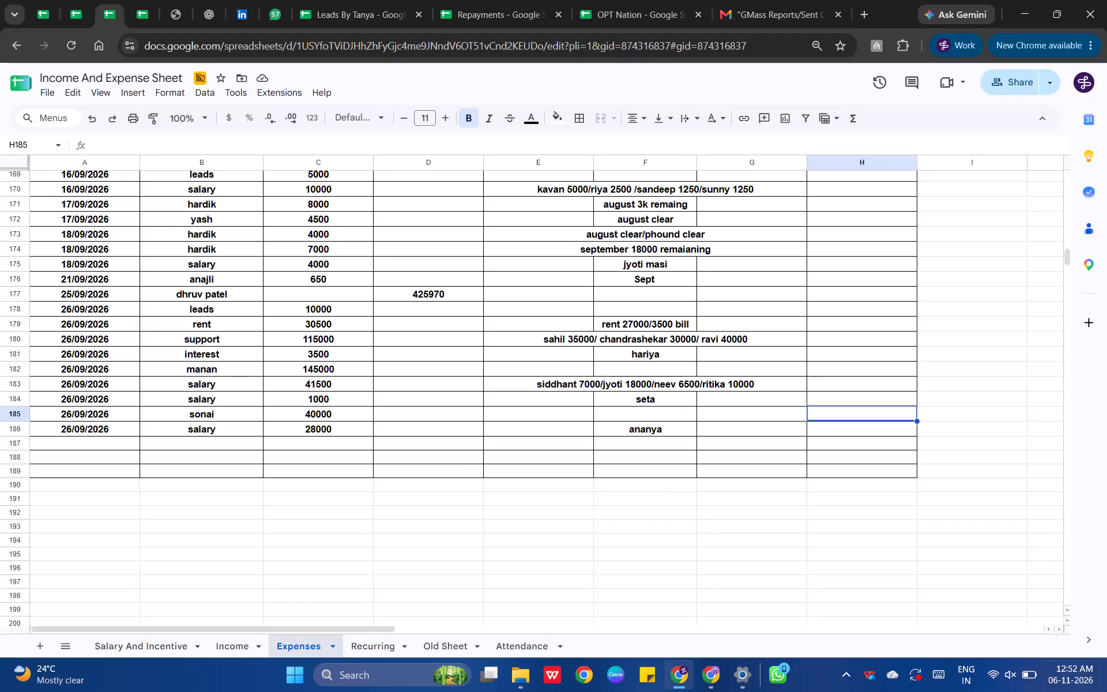
Show the September 2026 calendar and check it beside the September entries in the expense log.
left_click(1073, 679)
double_click(1050, 378)
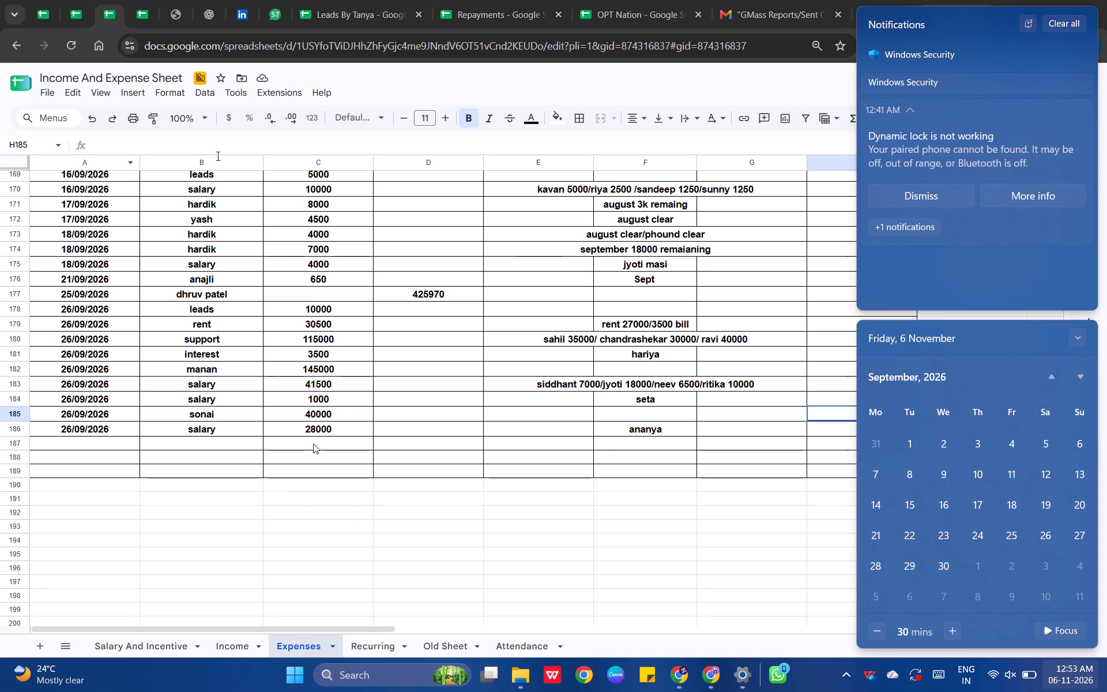
scroll(299, 428, "up", 4)
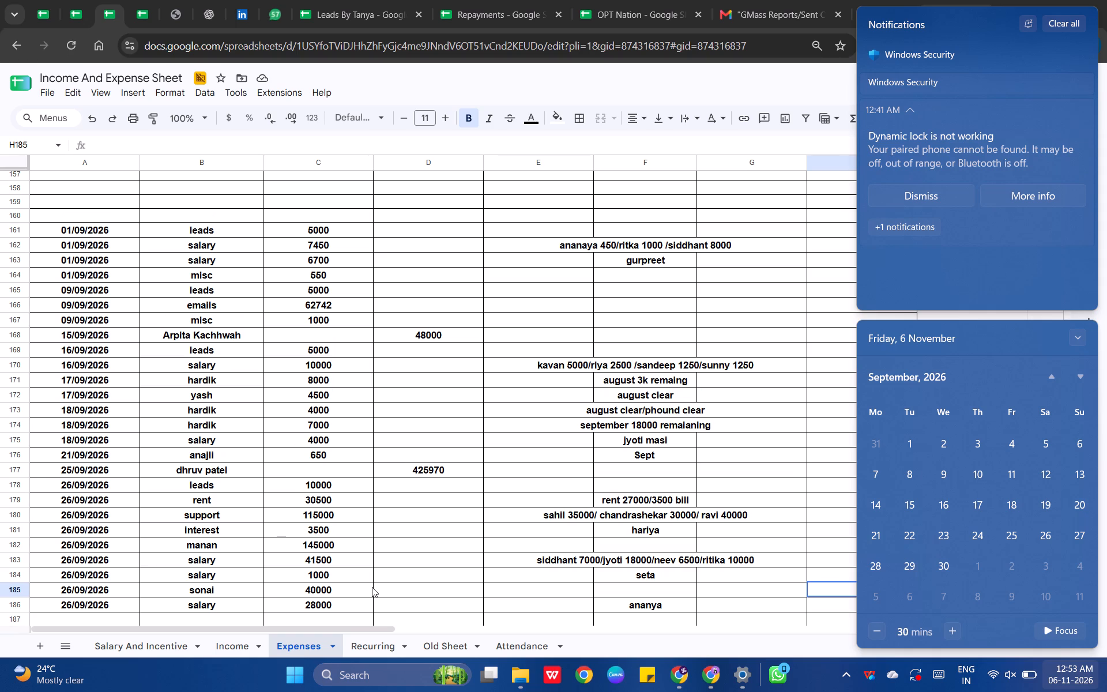
scroll(322, 599, "down", 1)
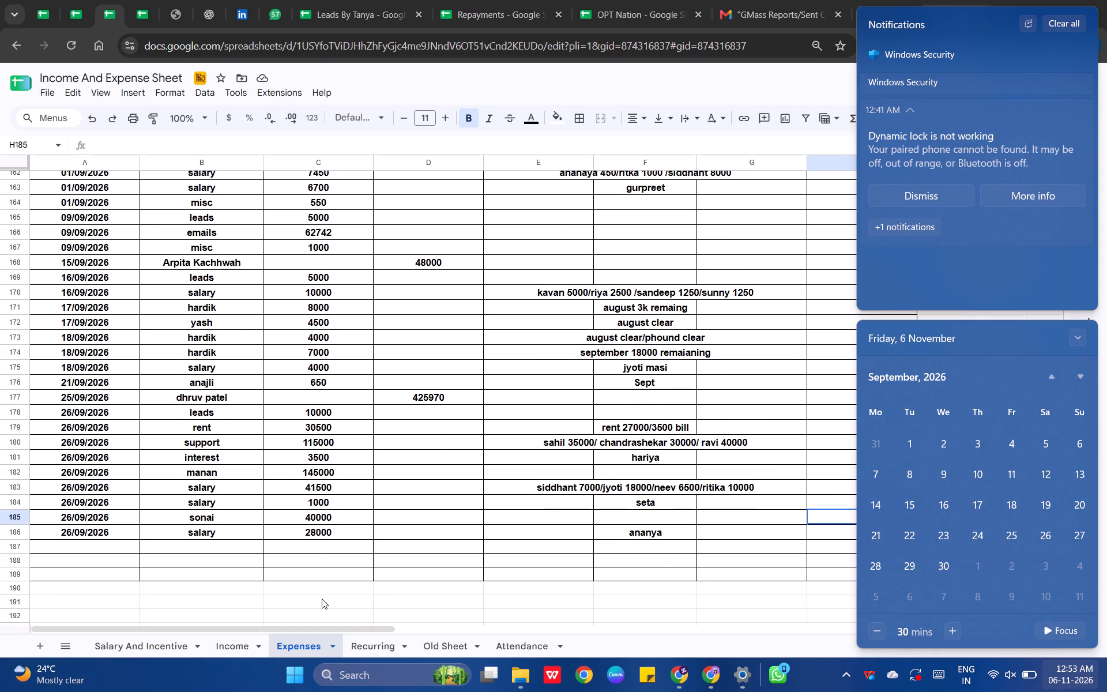
scroll(322, 599, "down", 1)
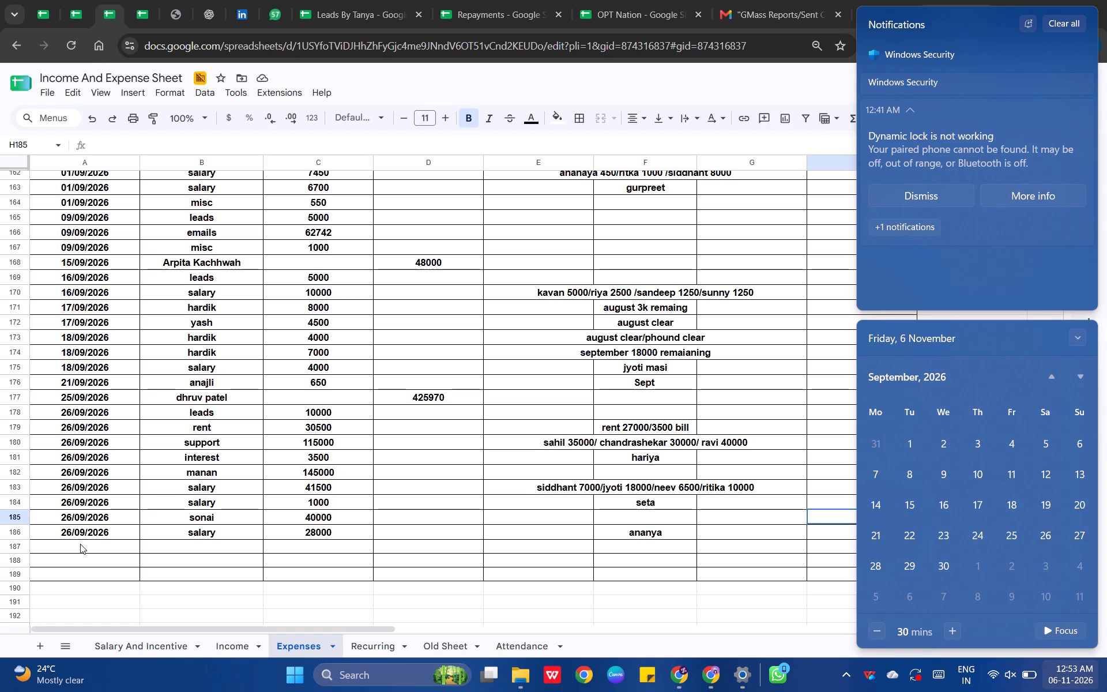
Enter the date 30/09/2026 in A187, the first empty row below the 26/09/2026 entries.
left_click(80, 544)
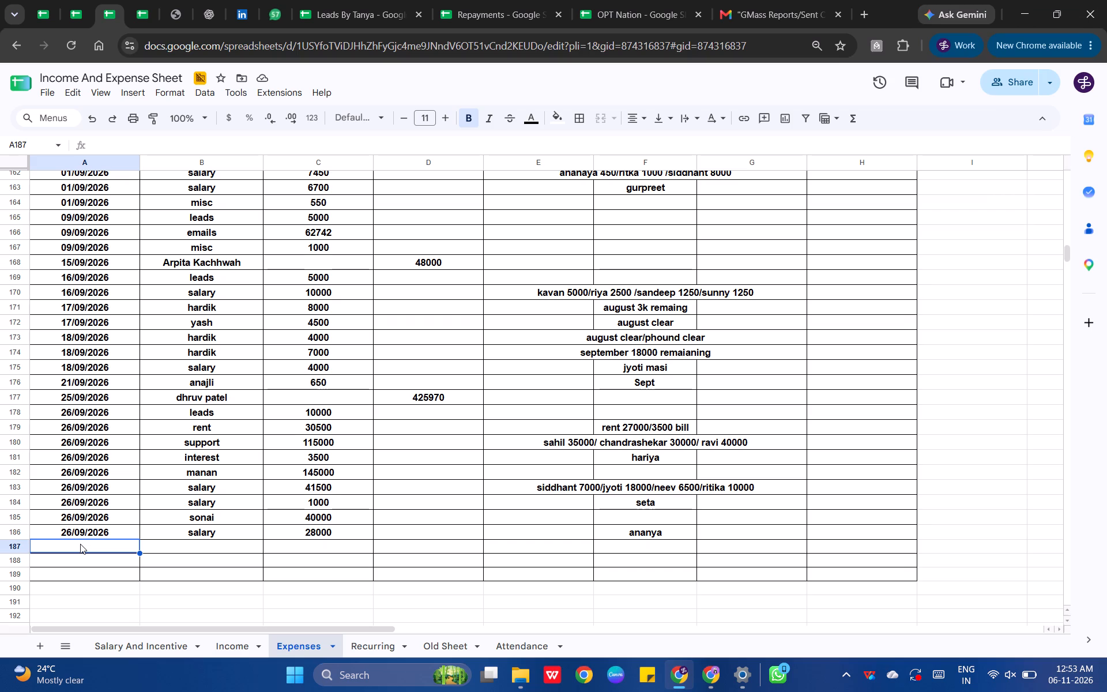
key("2")
key("BackSpace")
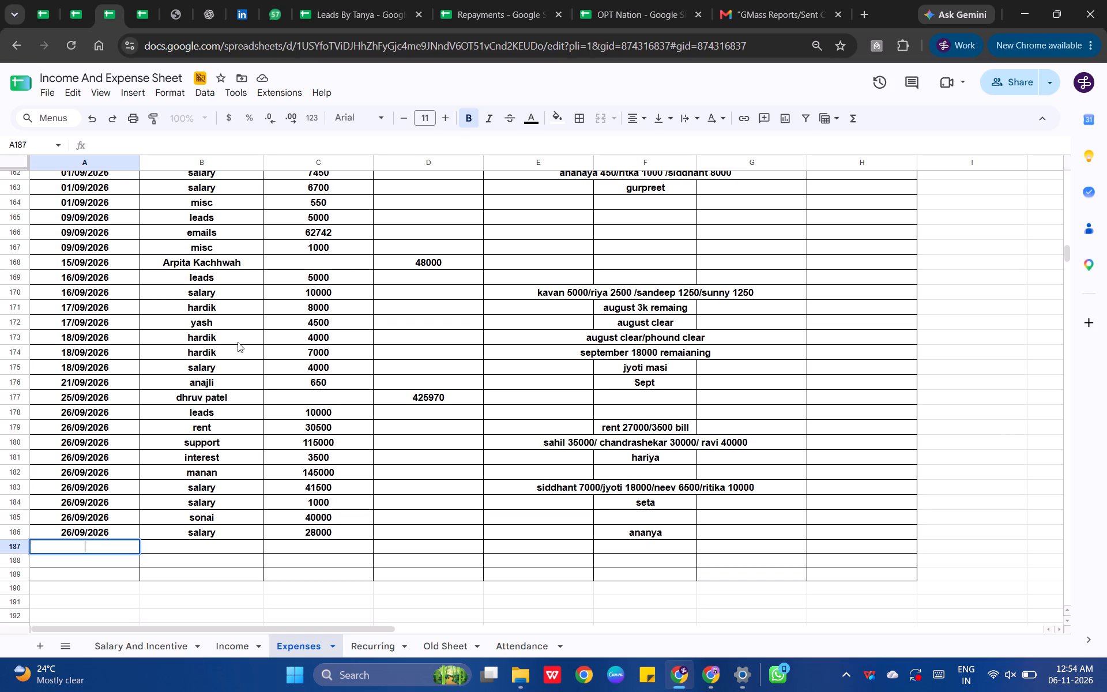
type("30")
key("slash")
key("BackSpace")
key("slash")
type("09")
type("/2026")
key("Return")
Enter Hardik as the expense name in B187 for the 30/09/2026 row.
key("Right")
key("Up")
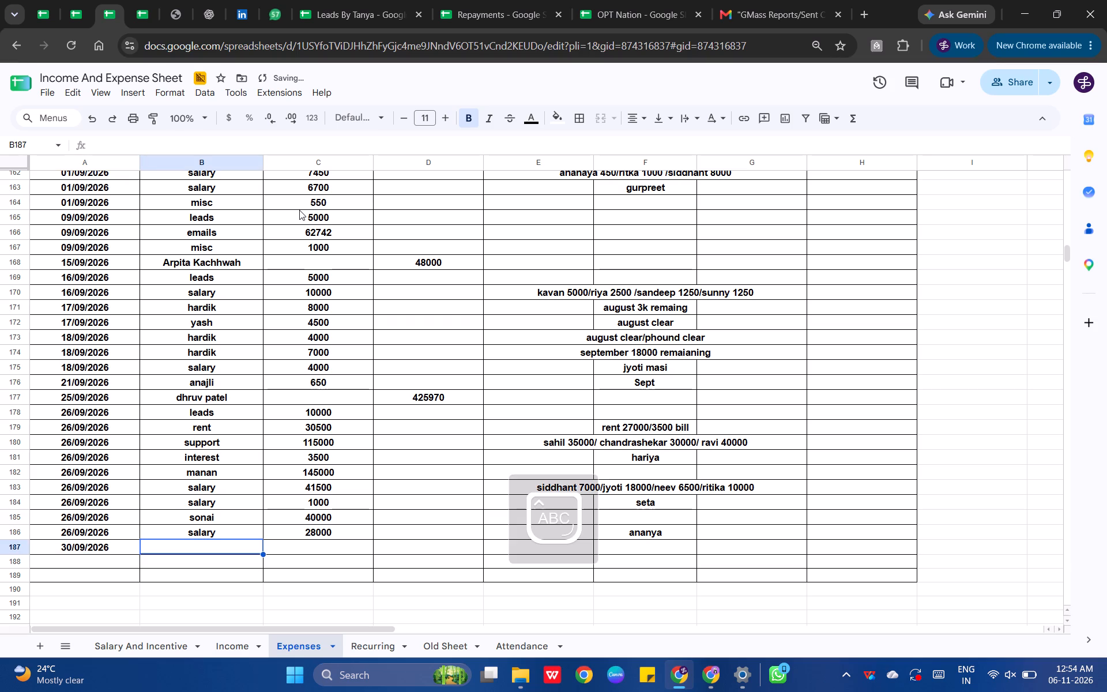
type("add")
key("BackSpace")
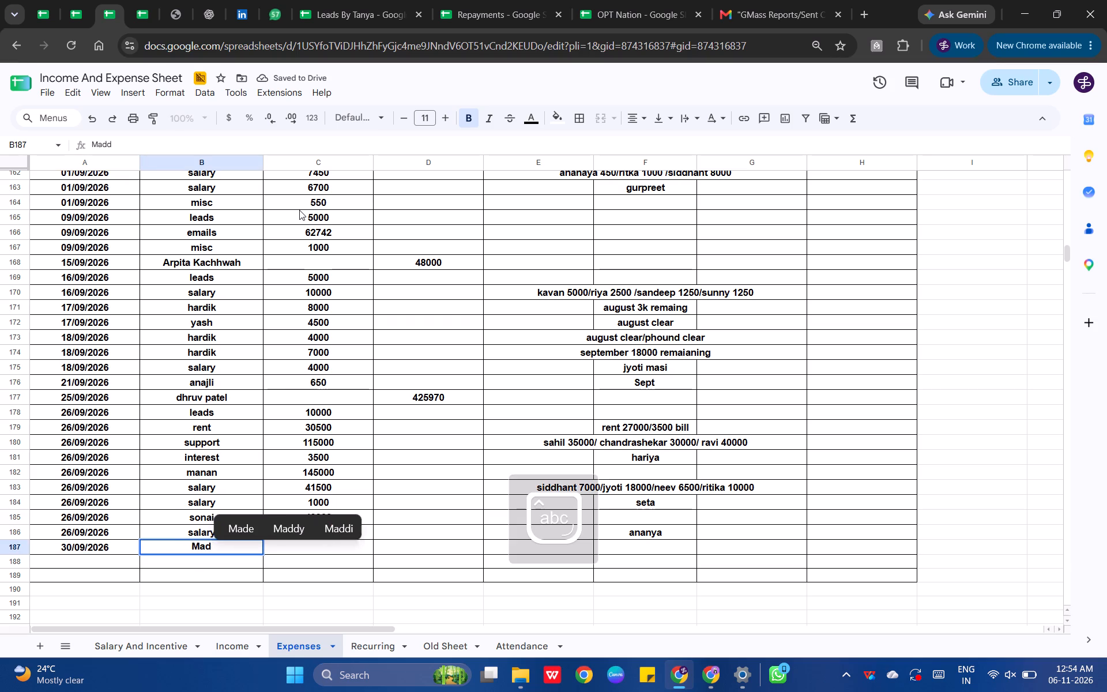
key("BackSpace")
key("BackSpace")
key("BackSpace")
key("h")
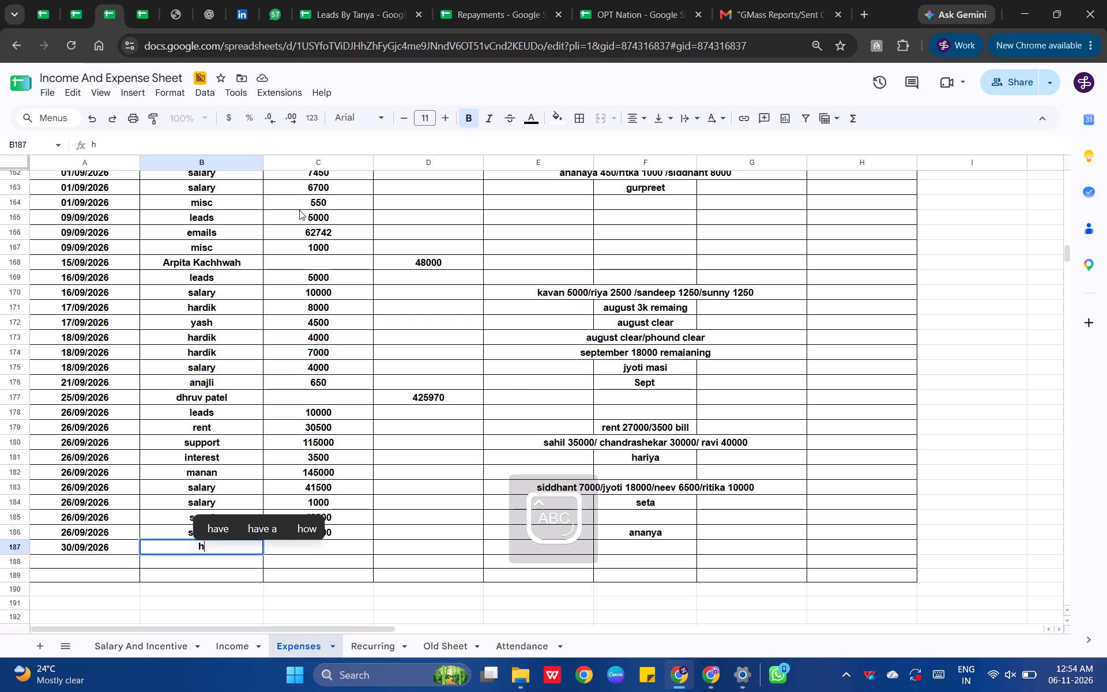
key("h")
key("BackSpace")
key("BackSpace")
key("h")
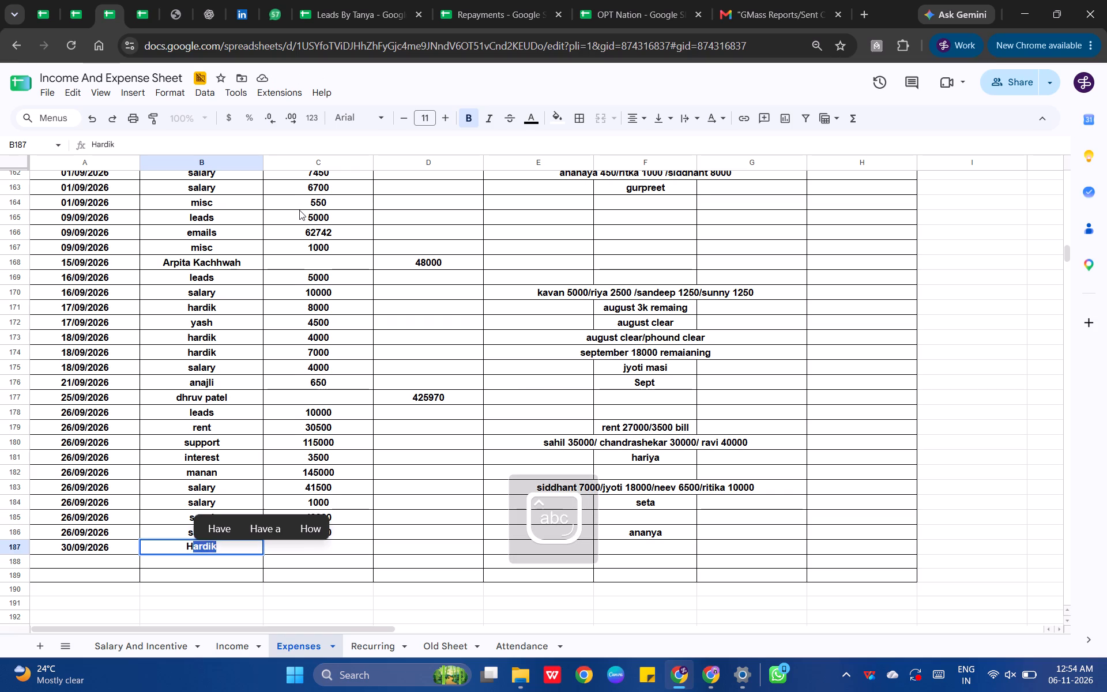
type("ardik")
key("Return")
Enter the amount 460 in C187 and the note "advance" in F187 for the Hardik entry.
key("Right")
key("Up")
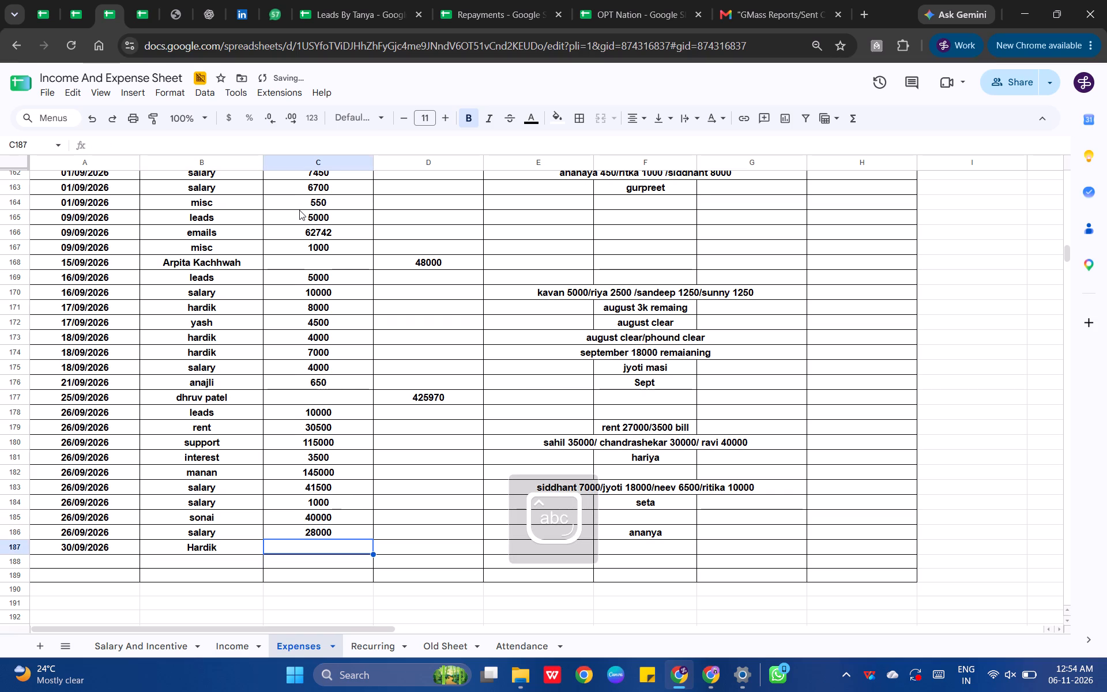
key("4")
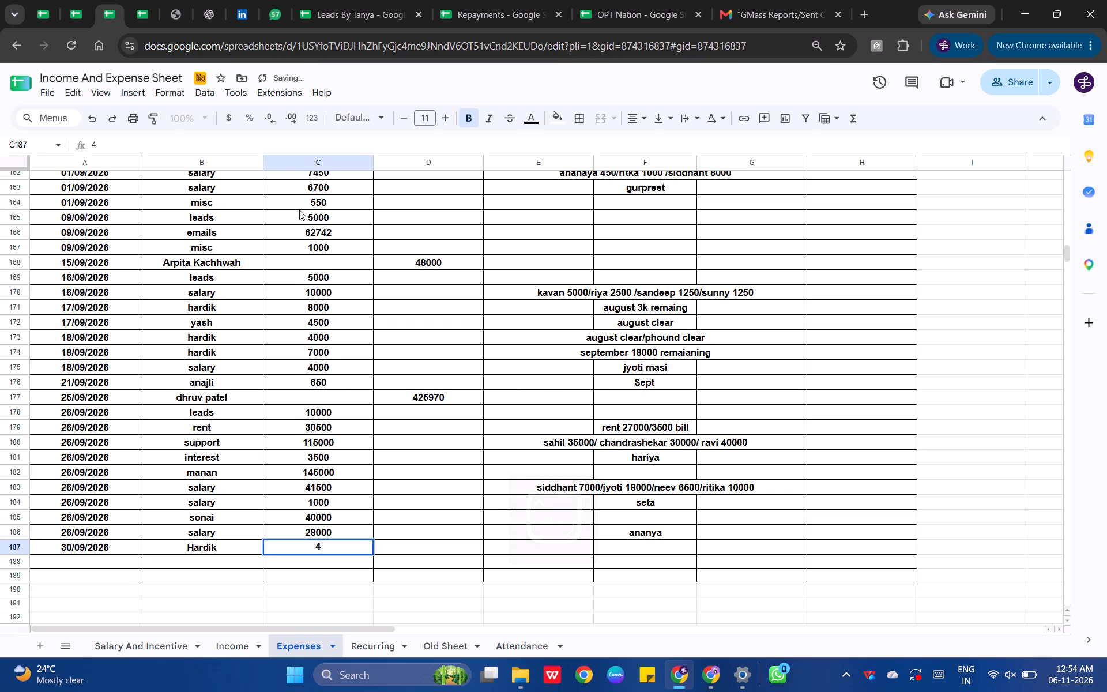
type("60")
key("Return")
key("Right")
key("Up")
key("Right")
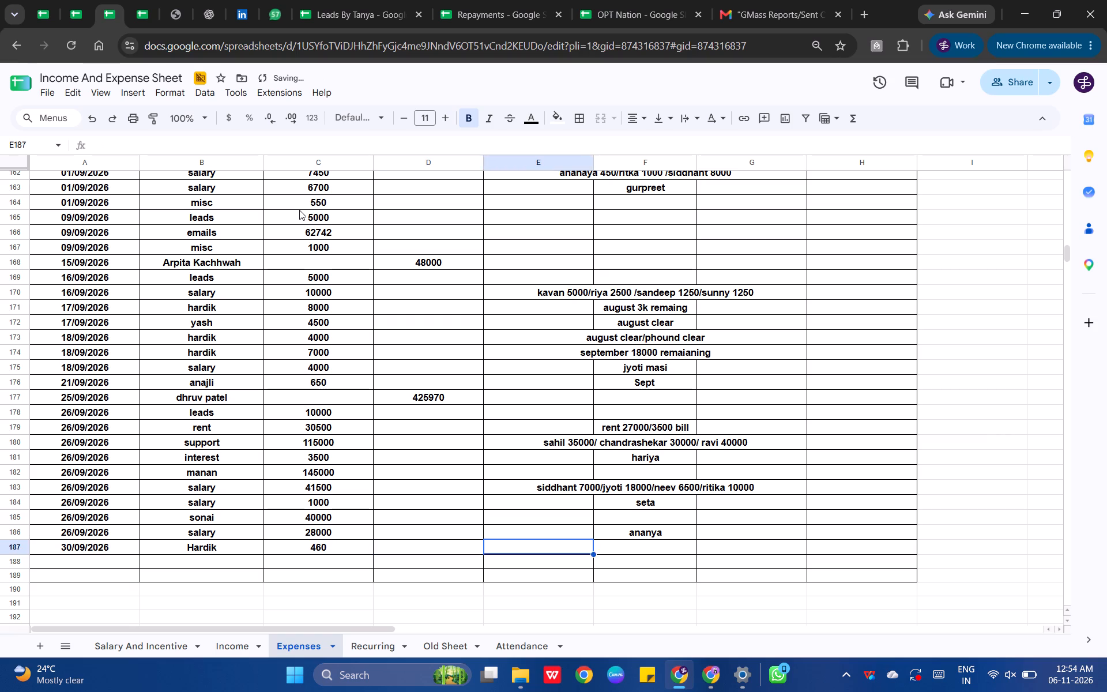
key("Right")
type("advance")
key("Return")
Copy the empty bordered row A189:H189 and paste it over A190:H225 to extend the log's formatted rows.
key("Down")
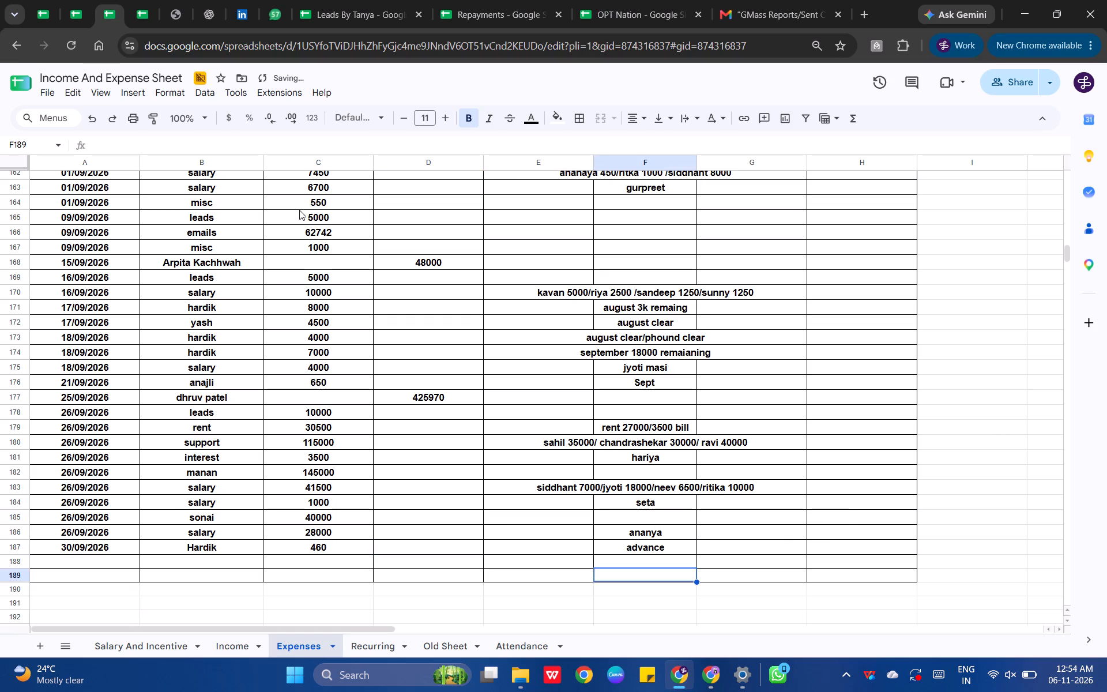
key("Left")
key("Left")
key("Left")
key("Left")
key("Left")
key("Left")
key("Left")
key("Left")
key("Left")
key("shift+Right")
key("shift+Right")
key("shift+Right")
key("shift+Right")
key("shift+Right")
key("shift+Right")
key("shift+Right")
key("shift+Right")
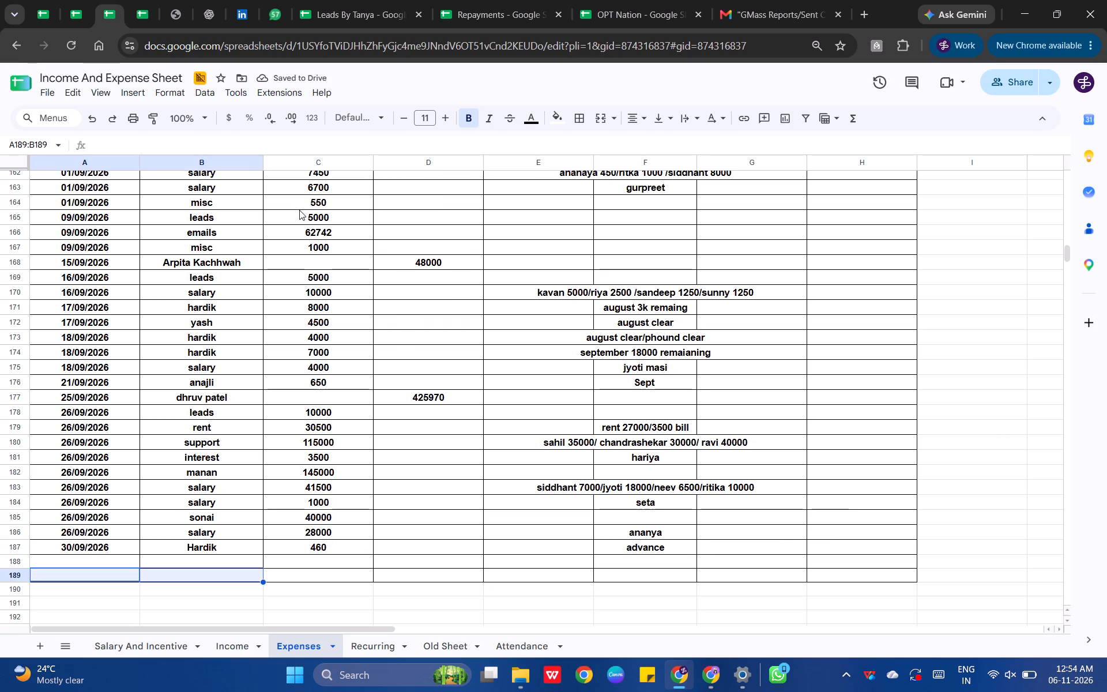
key("ctrl+c")
key("Down")
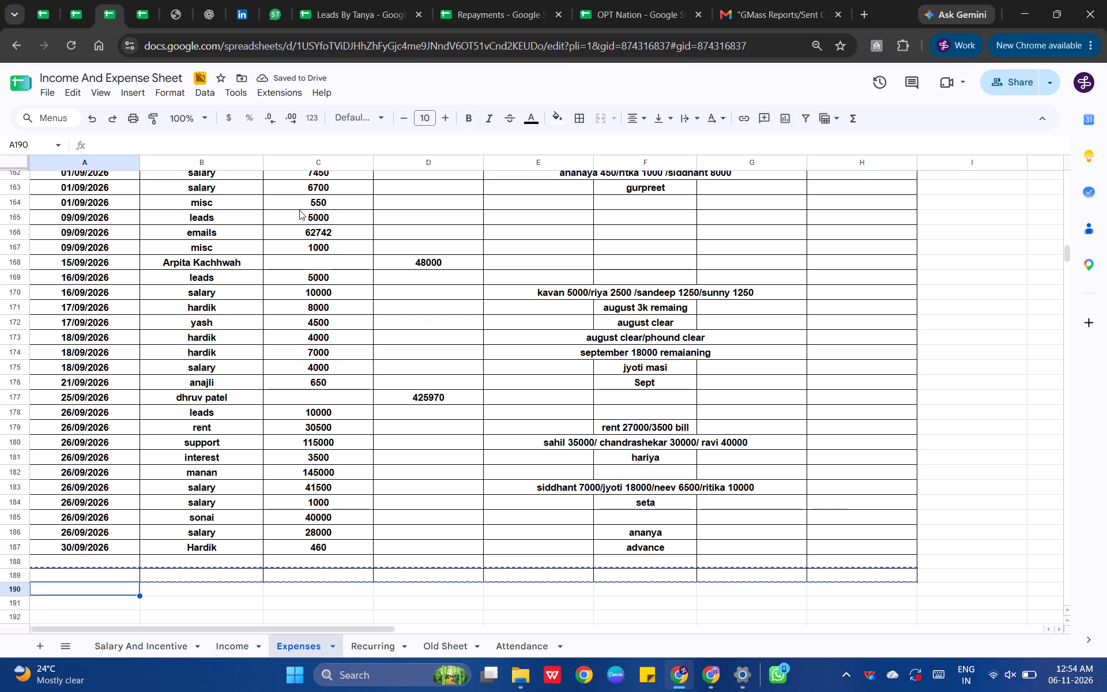
key("Down")
key("Up")
key("shift+Right")
key("shift+Right")
key("shift+Right")
key("shift+Right")
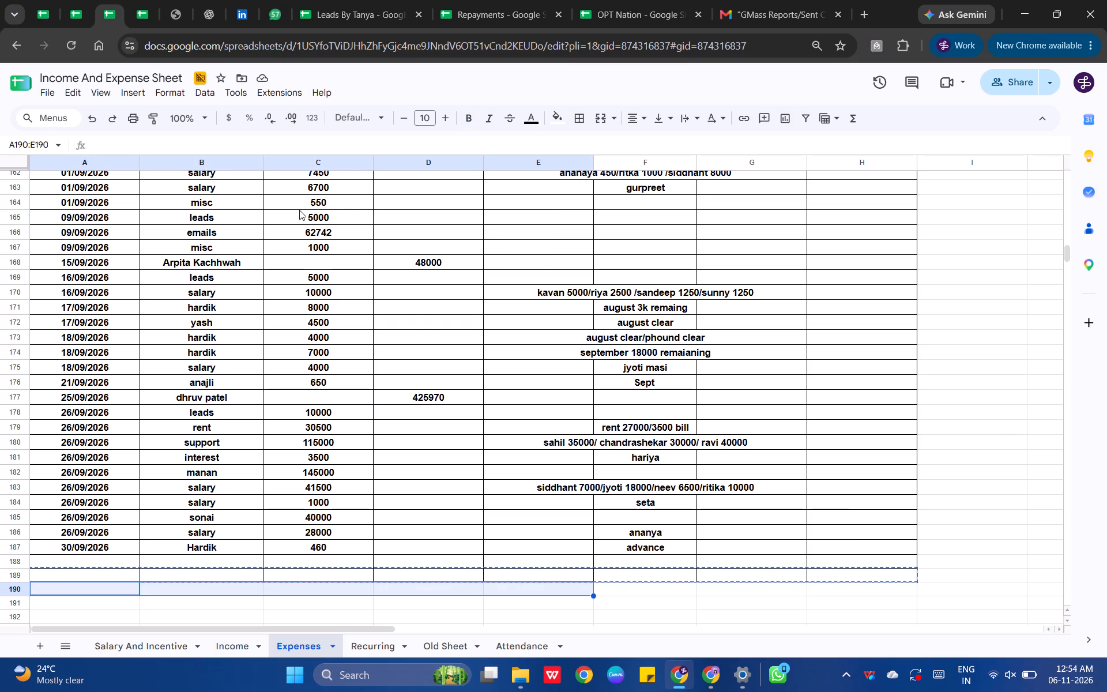
key("shift+Right")
key("shift+Right")
key("shift+Right")
key("shift+Down")
key("shift+Down")
key("shift+Down")
key("shift+Down")
key("shift+Down")
key("shift+Down")
key("shift+Down")
key("shift+Down")
key("shift+Down")
key("shift+Down")
key("shift+Down")
key("shift+Down")
key("shift+Down")
key("shift+Down")
key("shift+Down")
key("shift+Down")
key("shift+Down")
key("shift+Down")
key("shift+Down")
key("shift+Down")
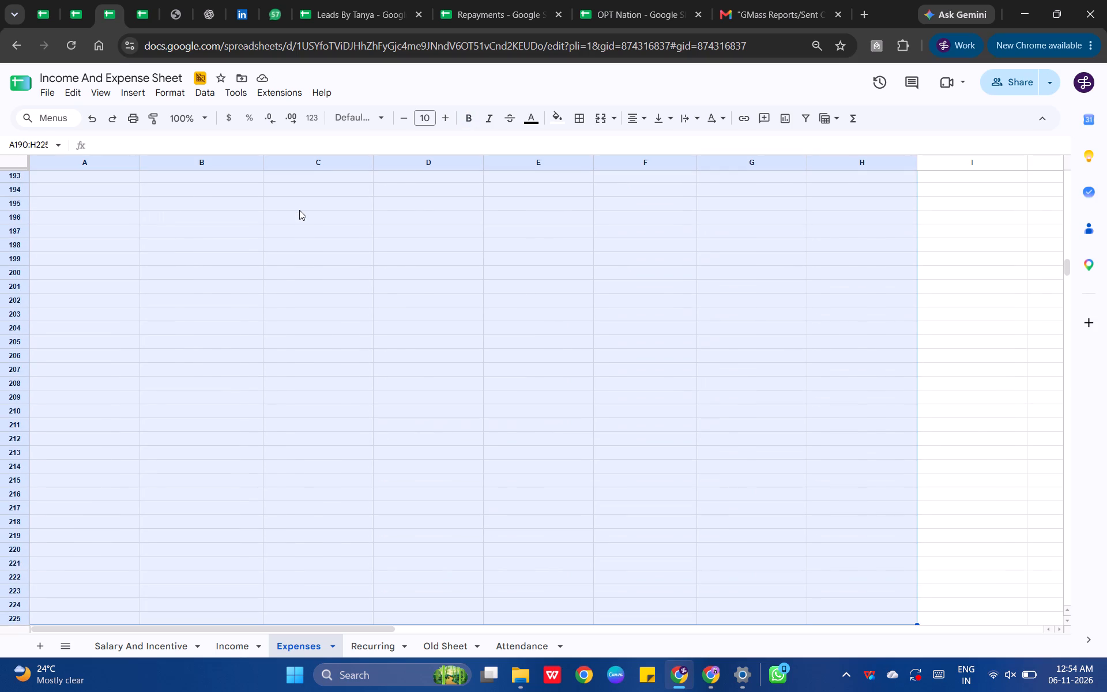
key("ctrl+v")
Enter the date 14/10/2026 in A191, leaving rows 188 to 190 empty below the September entries.
key("Up")
key("Up")
key("Up")
key("Up")
key("Up")
key("Up")
key("Up")
key("Up")
key("Up")
key("Up")
key("Up")
key("Up")
key("Up")
key("Up")
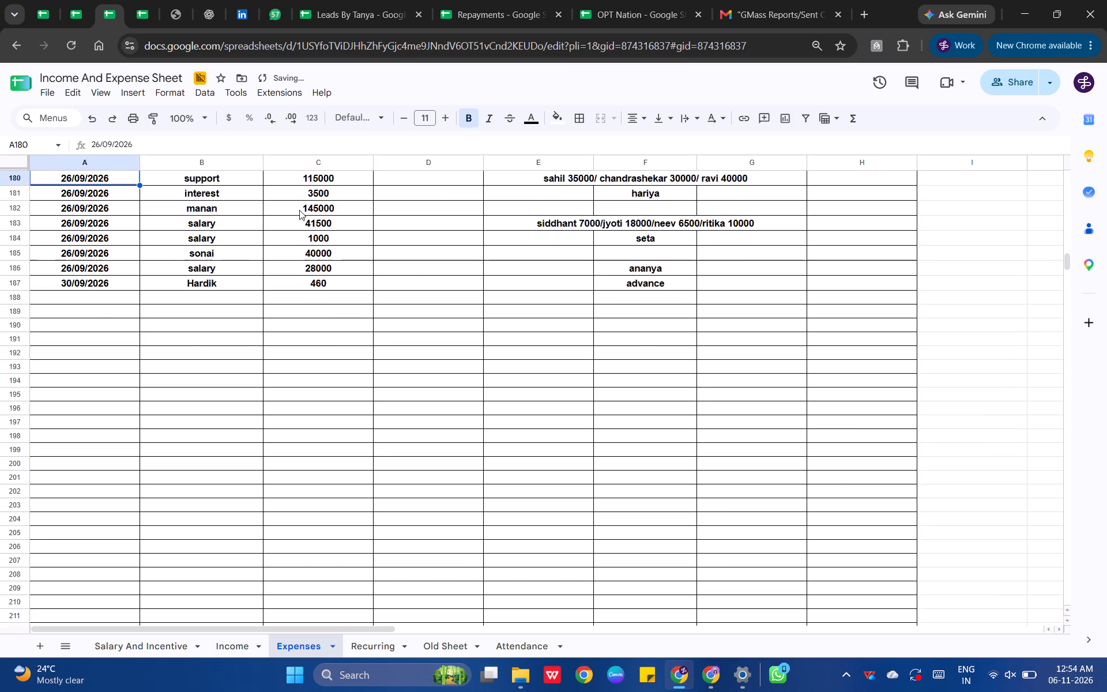
key("Down")
key("Down")
key("Down")
key("Down")
key("Down")
key("Down")
key("Down")
key("Down")
key("Down")
key("Down")
key("Down")
key("Down")
key("Down")
key("Down")
key("Down")
key("Up")
key("Up")
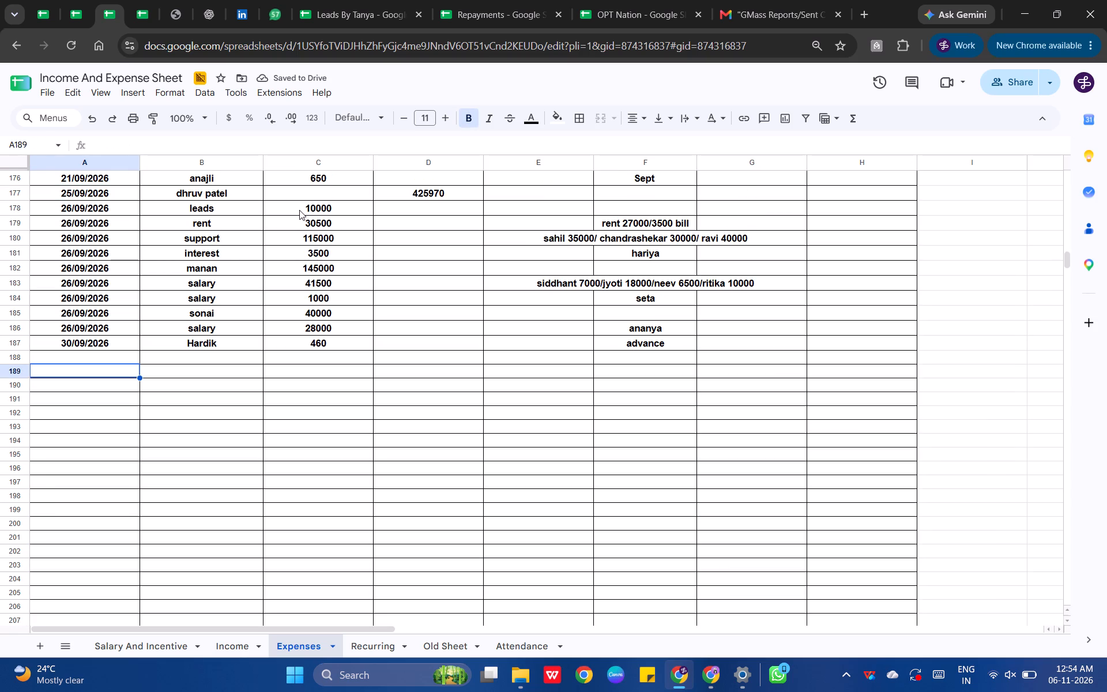
key("Down")
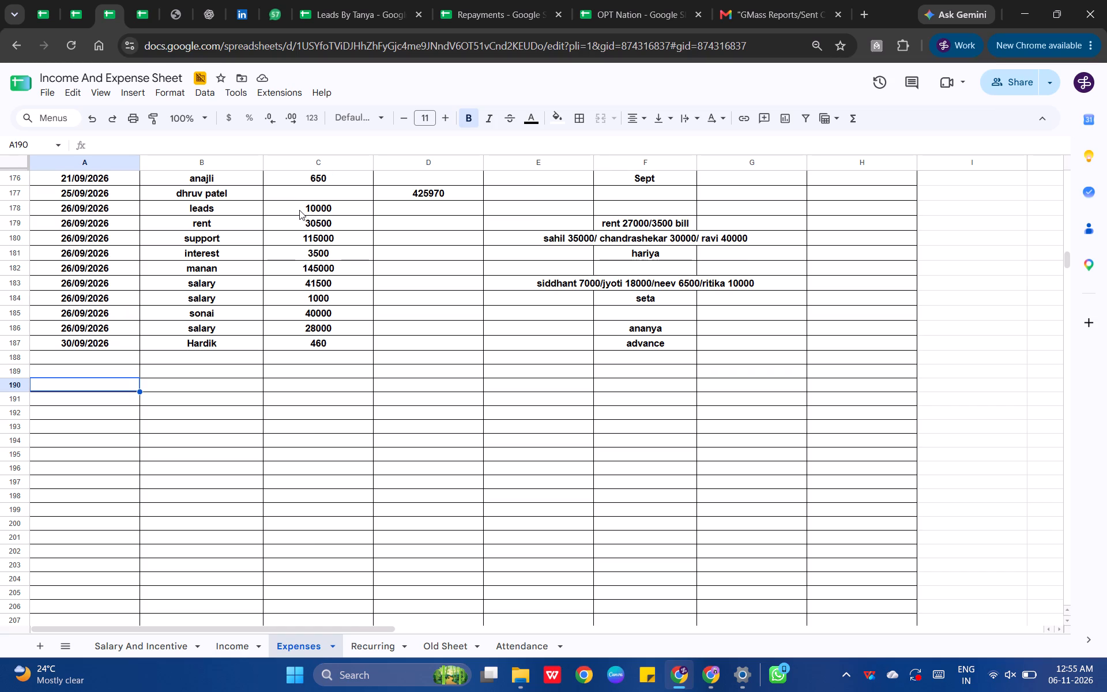
key("Down")
key("Up")
key("Up")
key("Down")
key("Down")
type("14")
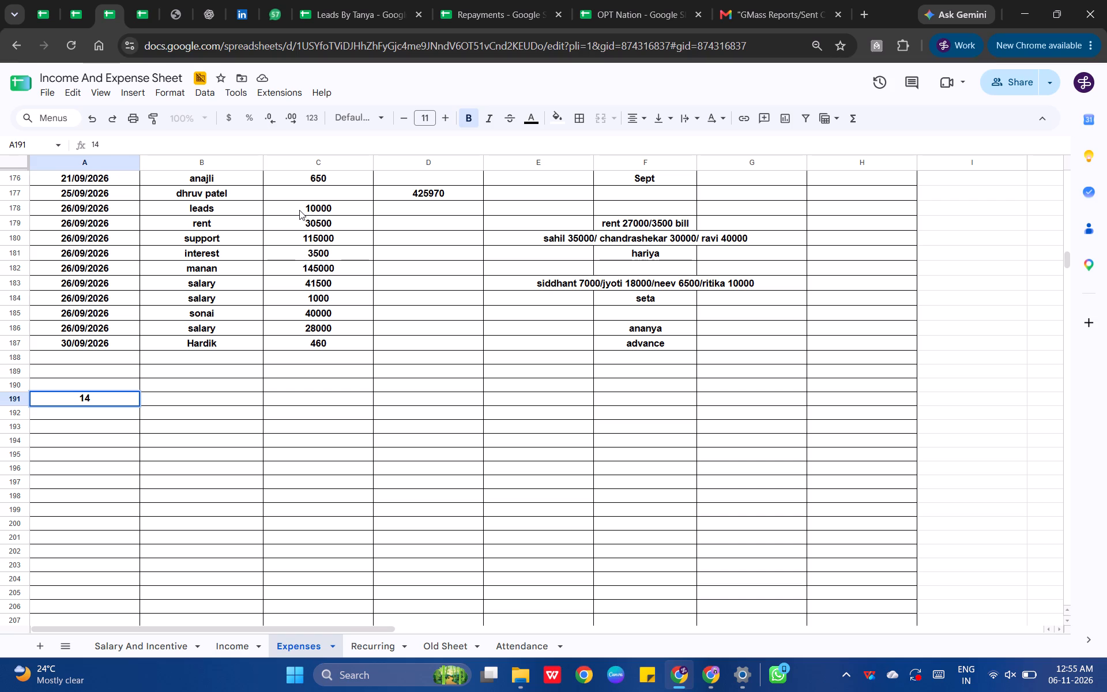
type("/10/2026")
key("Return")
Record rent in B191 with the amount 27000 in C191 for the 14/10/2026 entry.
key("Right")
key("Down")
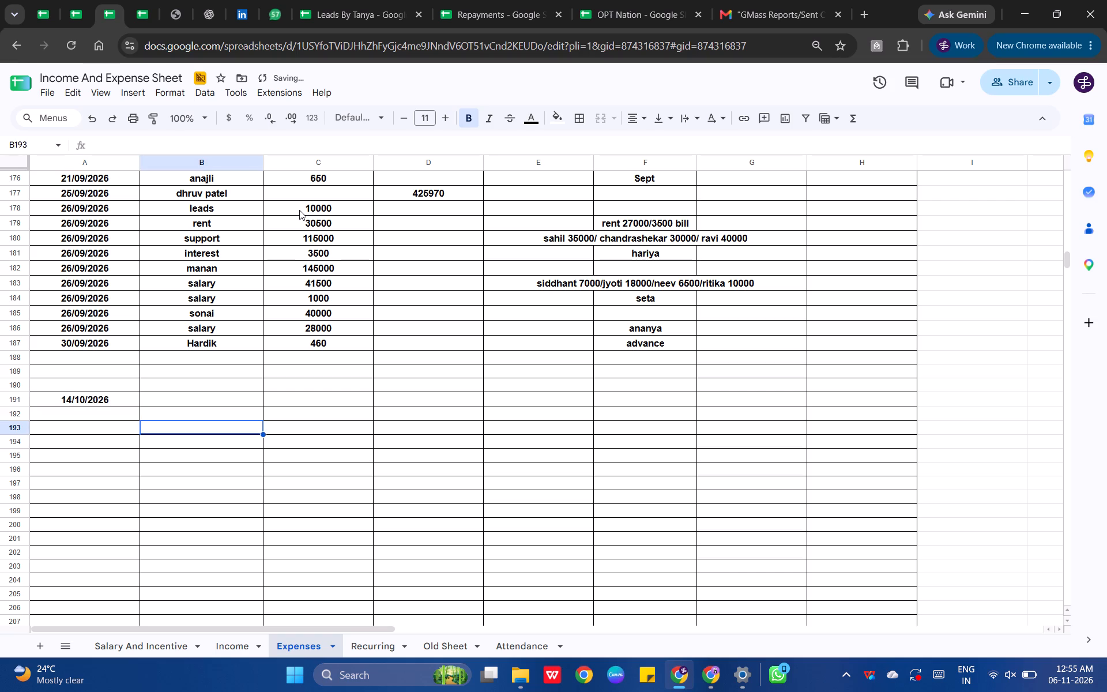
key("Left")
key("Up")
key("Right")
key("Up")
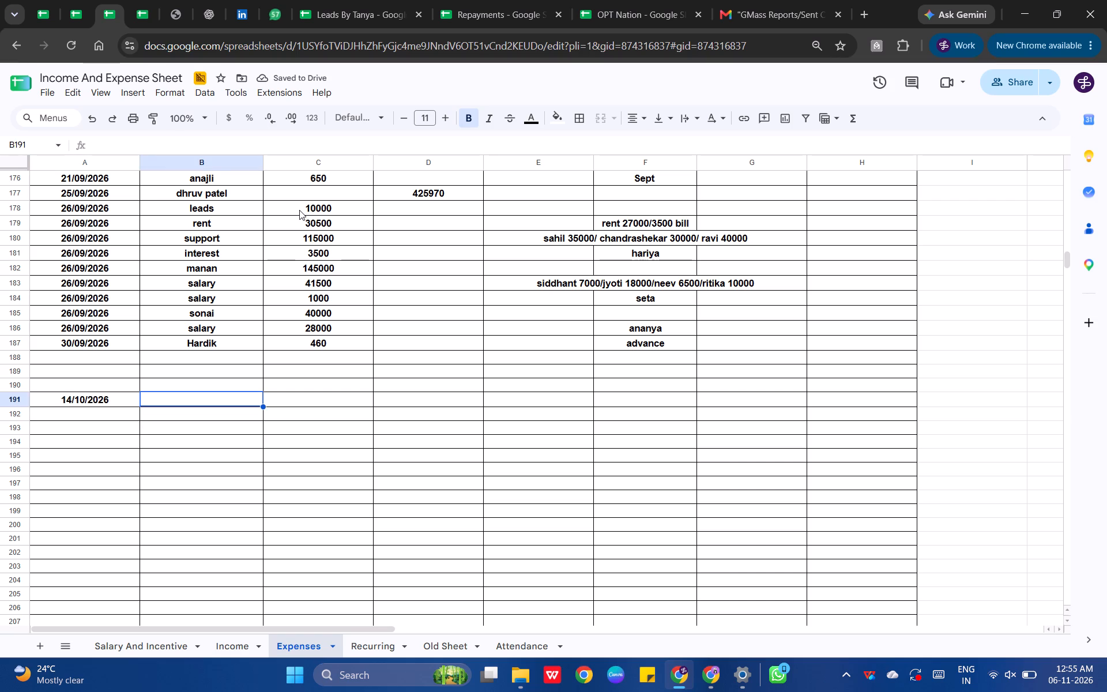
key("Down")
key("Left")
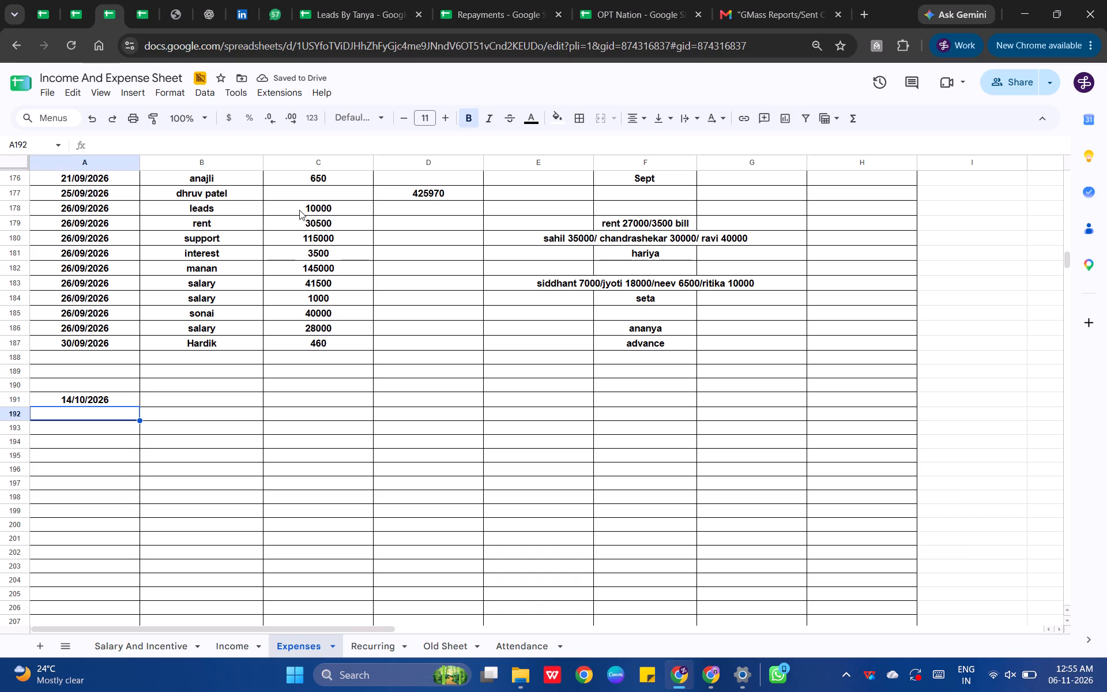
key("Up")
key("Right")
key("Down")
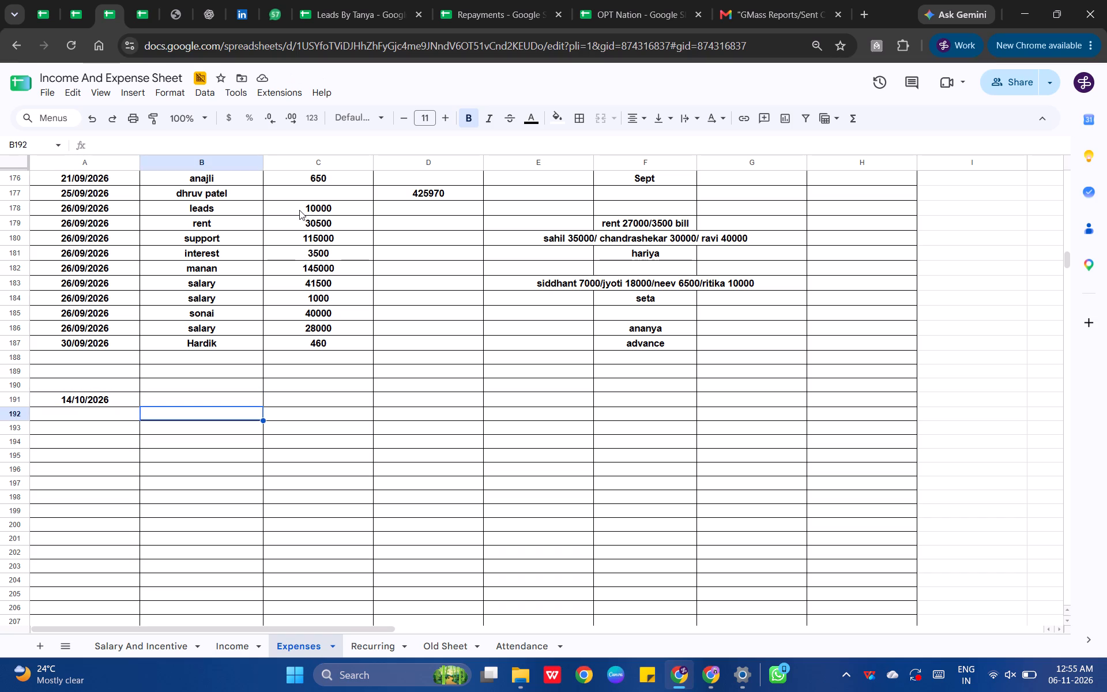
key("Up")
type("rent")
key("Return")
key("Right")
key("Up")
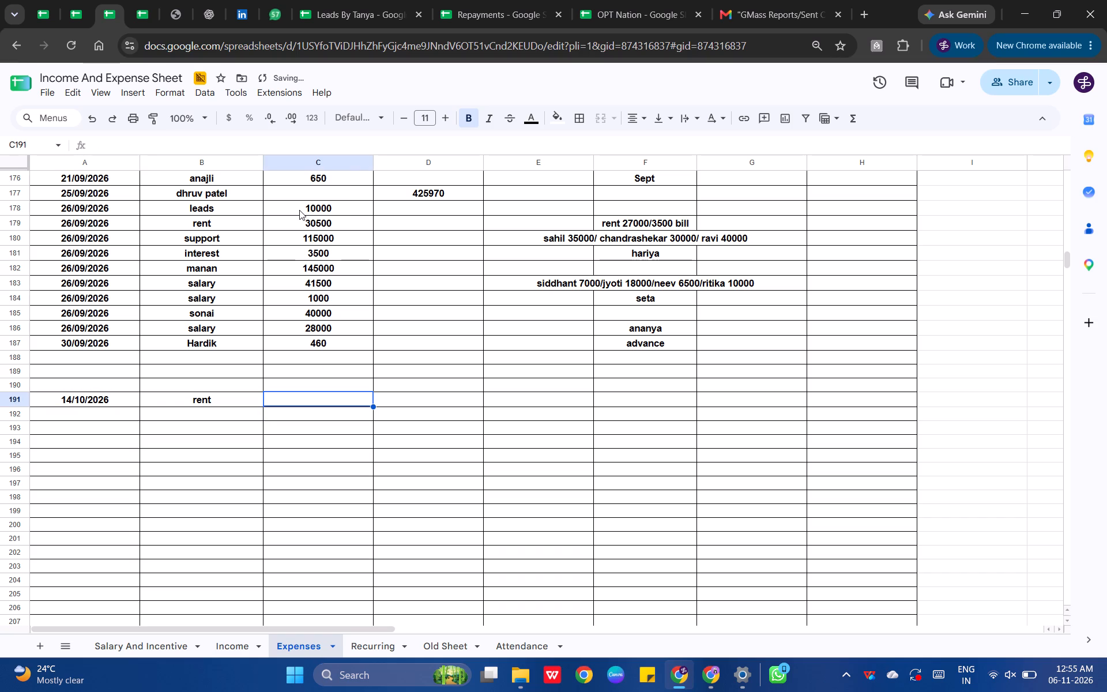
type("27000")
key("Return")
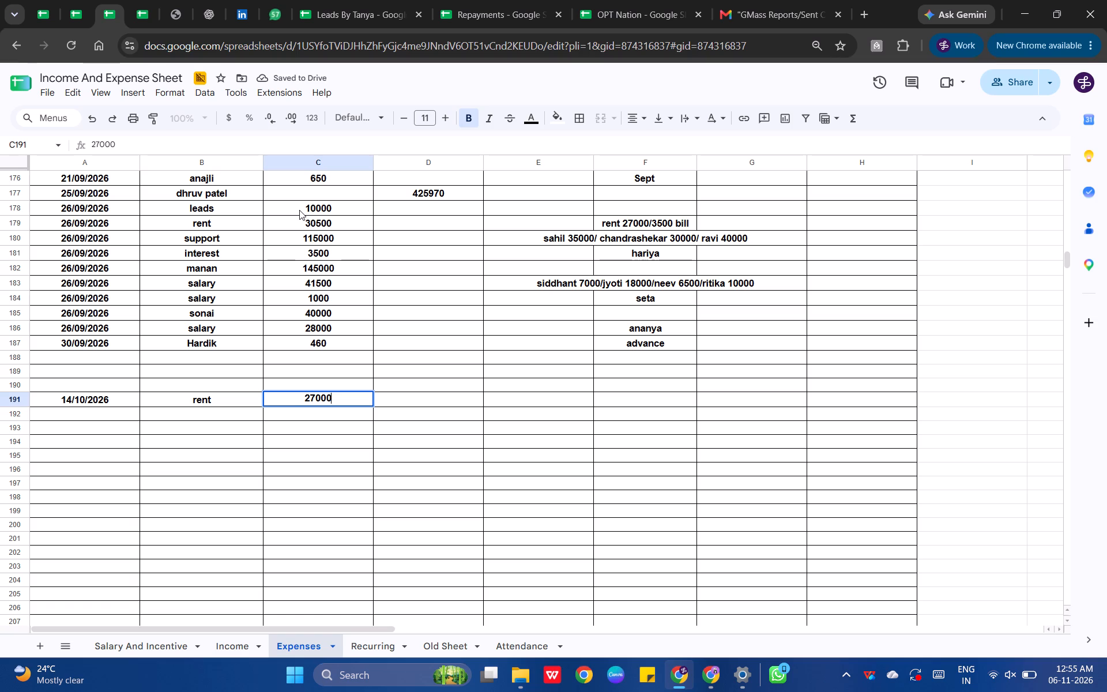
Enter salary as the expense name in B192, directly below the rent entry.
key("Left")
key("Left")
key("Left")
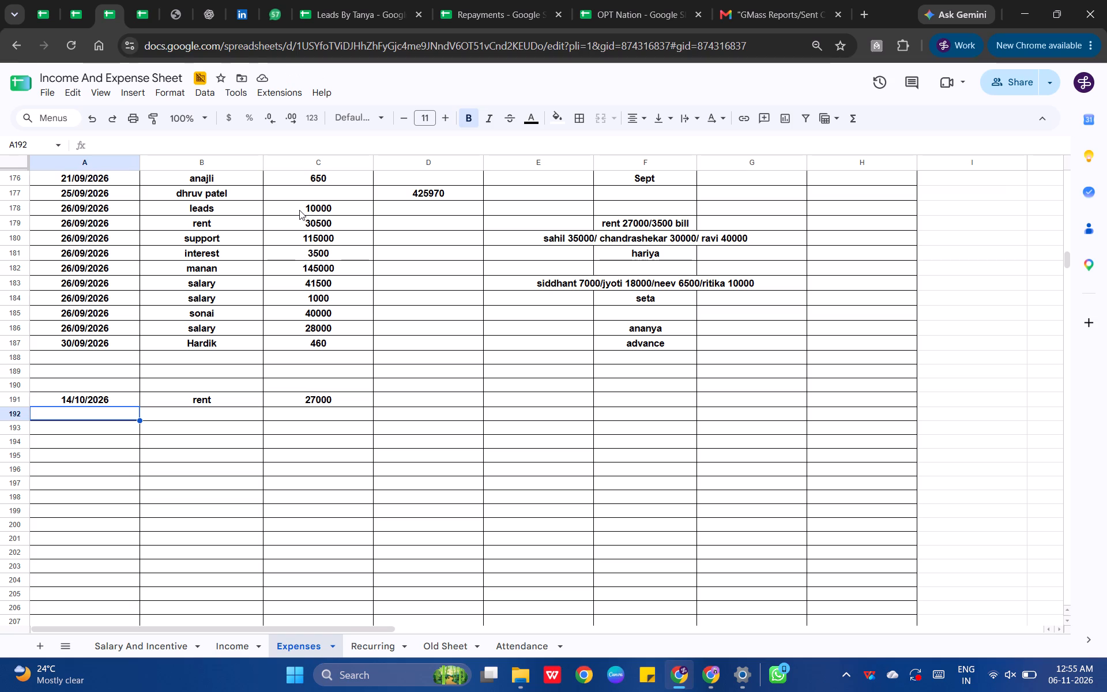
key("Right")
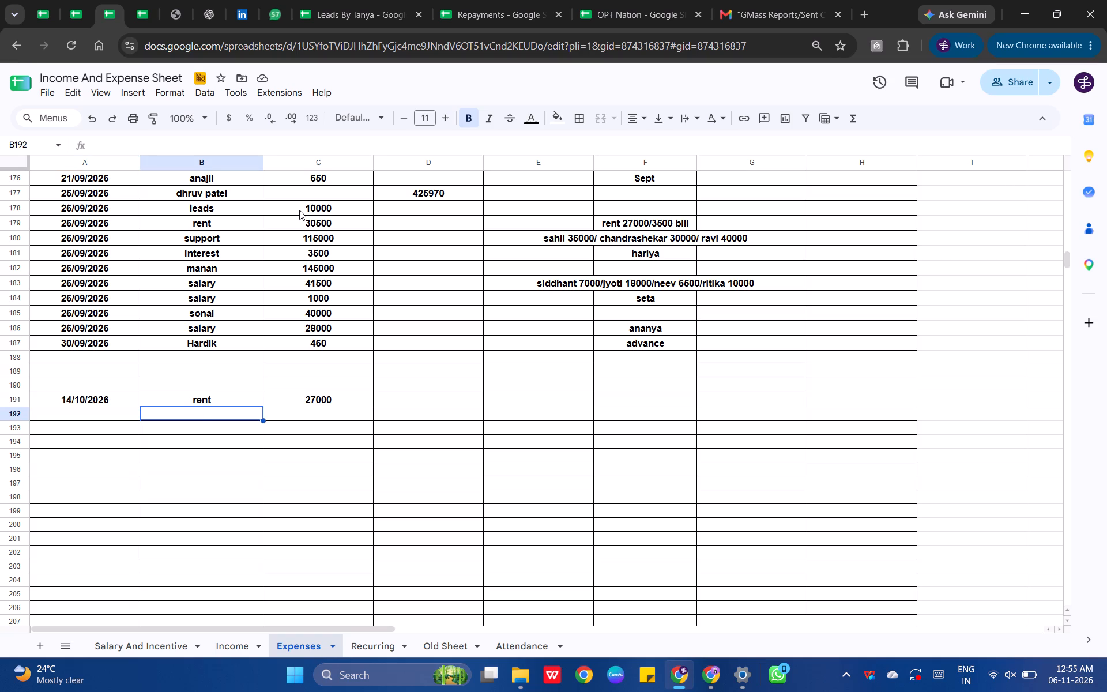
type("sa")
type("lary")
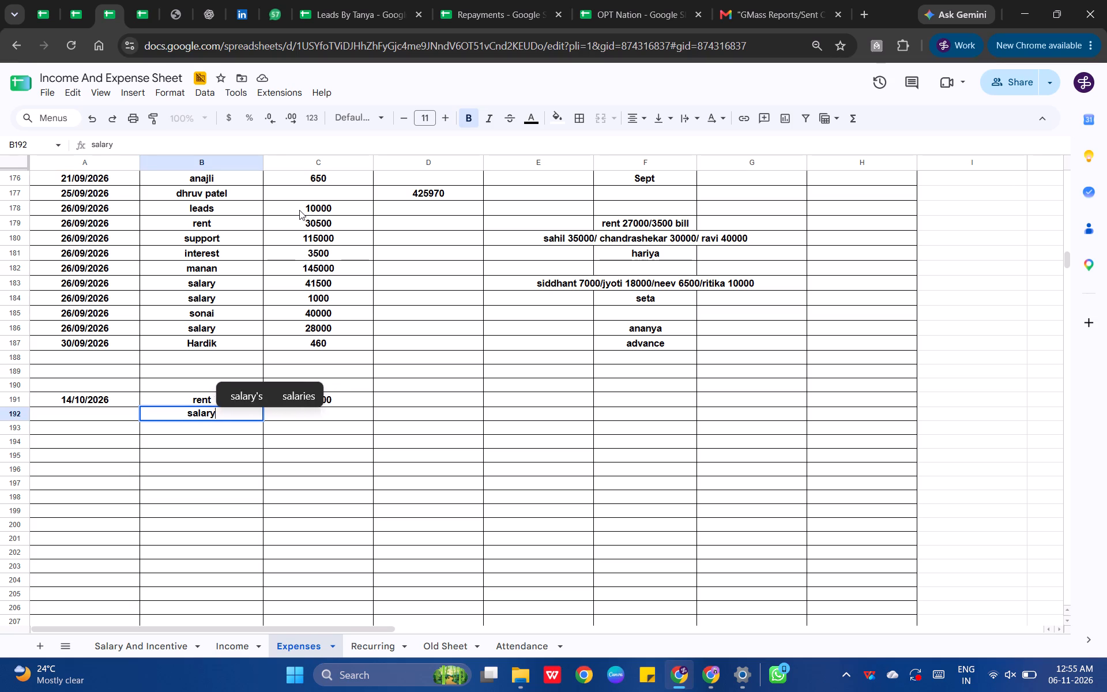
key("Return")
key("Right")
key("Up")
key("Up")
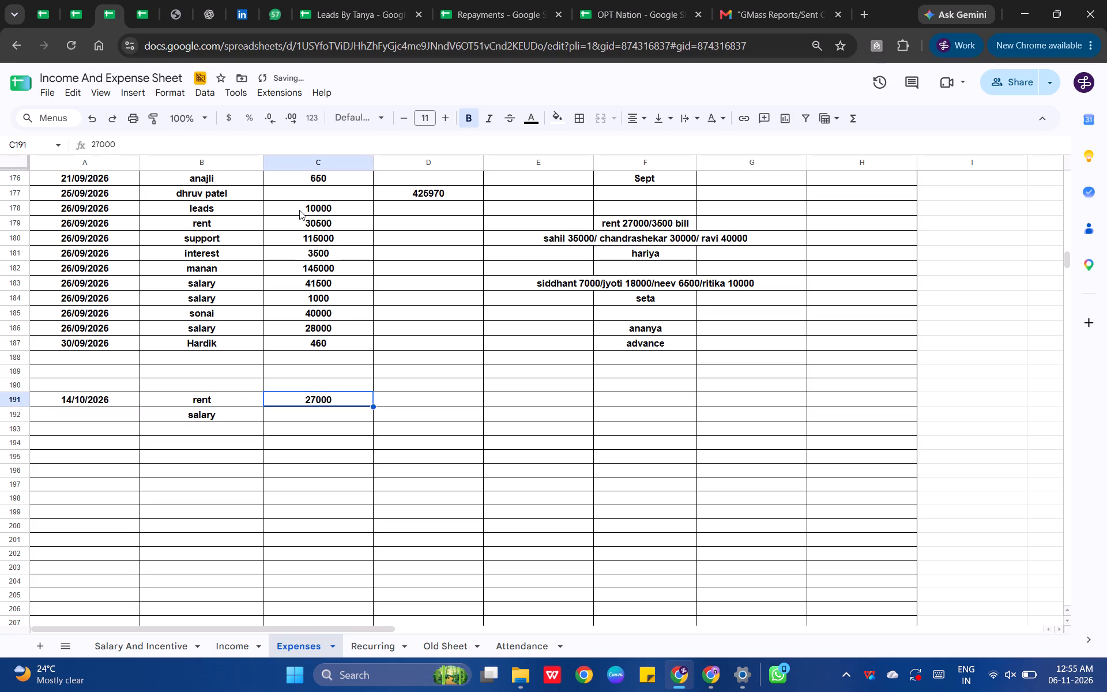
Begin a salary breakdown note in I191 with shivam 5000/sandeep 7200/riya 8000/.
key("Right")
key("Right")
key("Right")
key("Right")
key("Right")
key("Right")
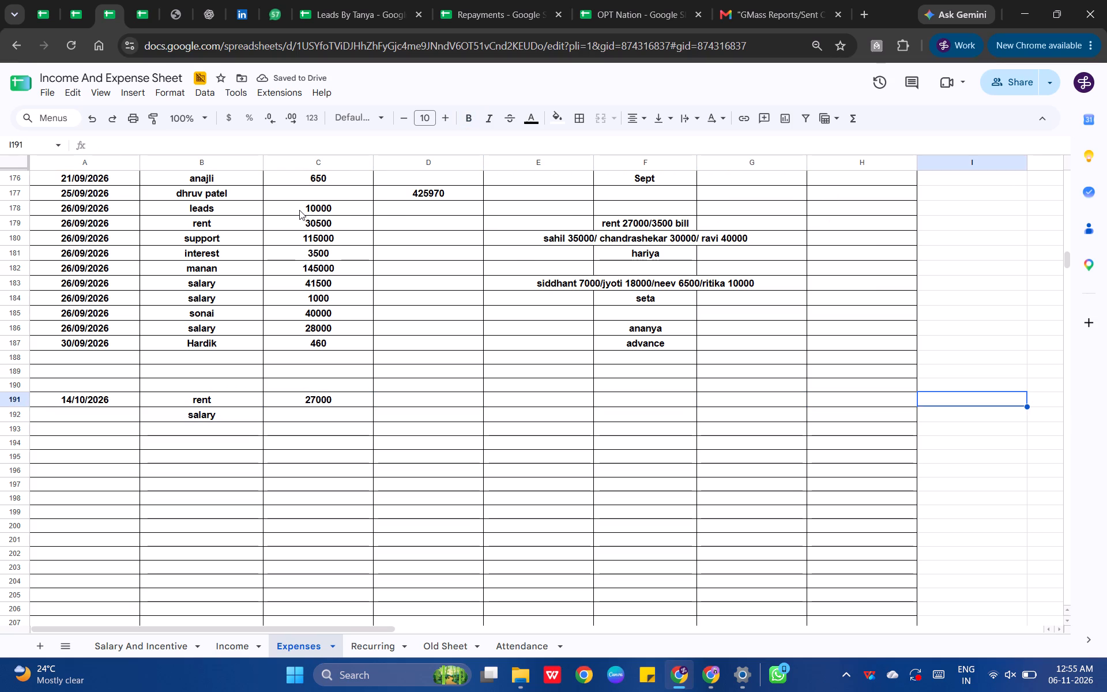
type("shivam")
key("space")
type("5000")
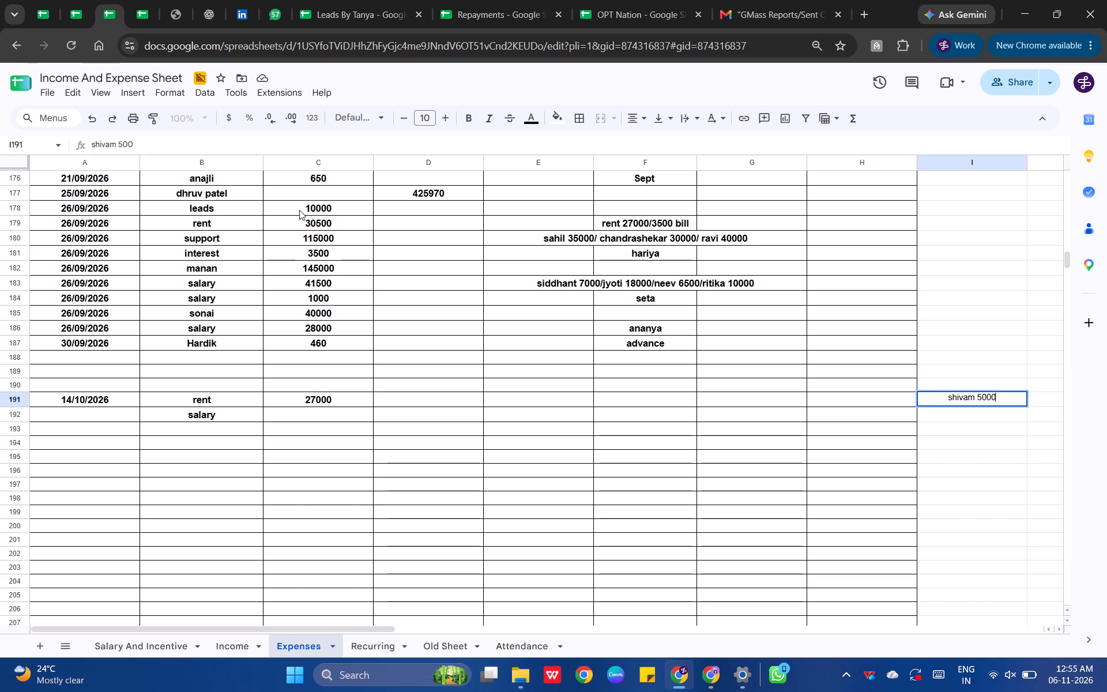
key("slash")
type("sandeep")
key("space")
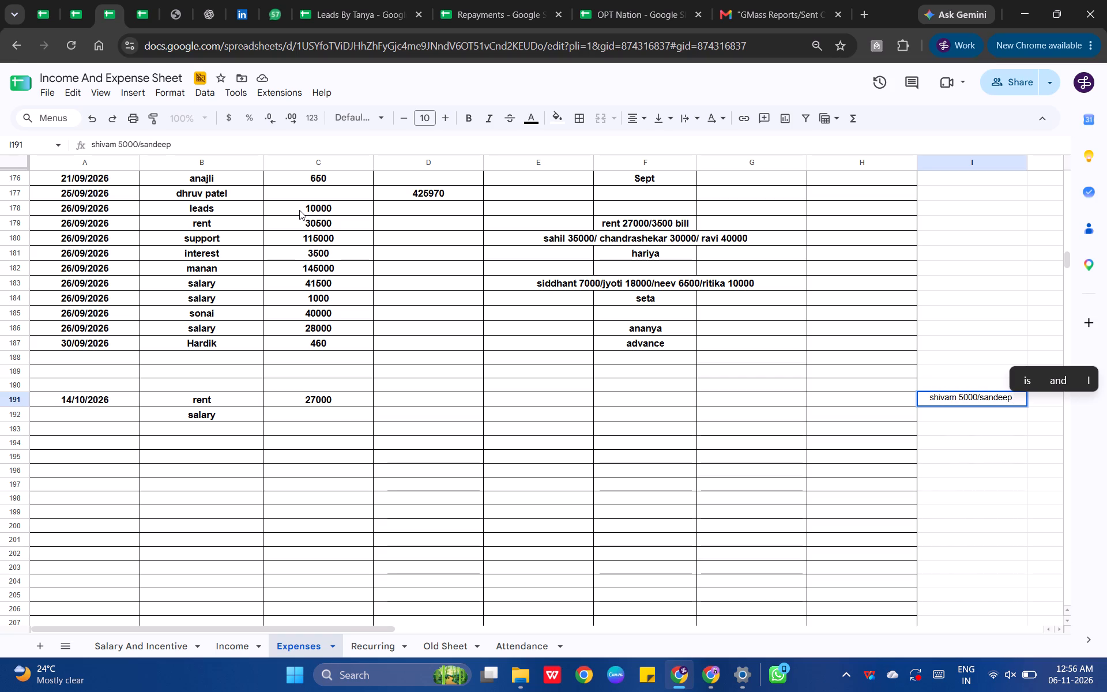
type("7200")
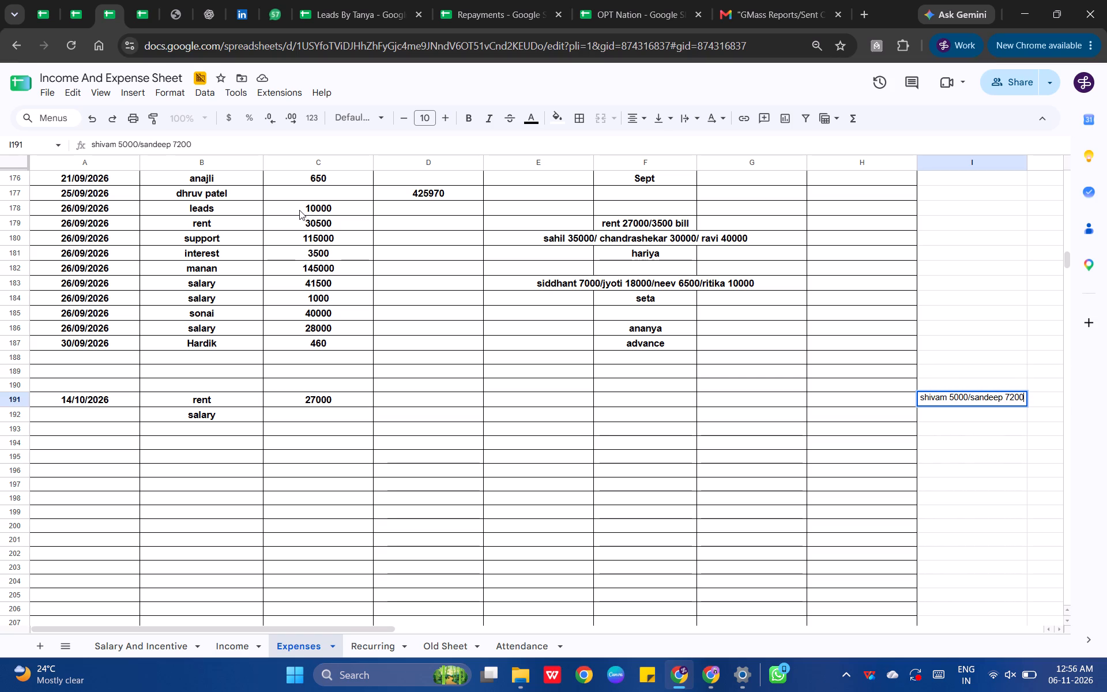
key("slash")
type("riya 8000")
key("slash")
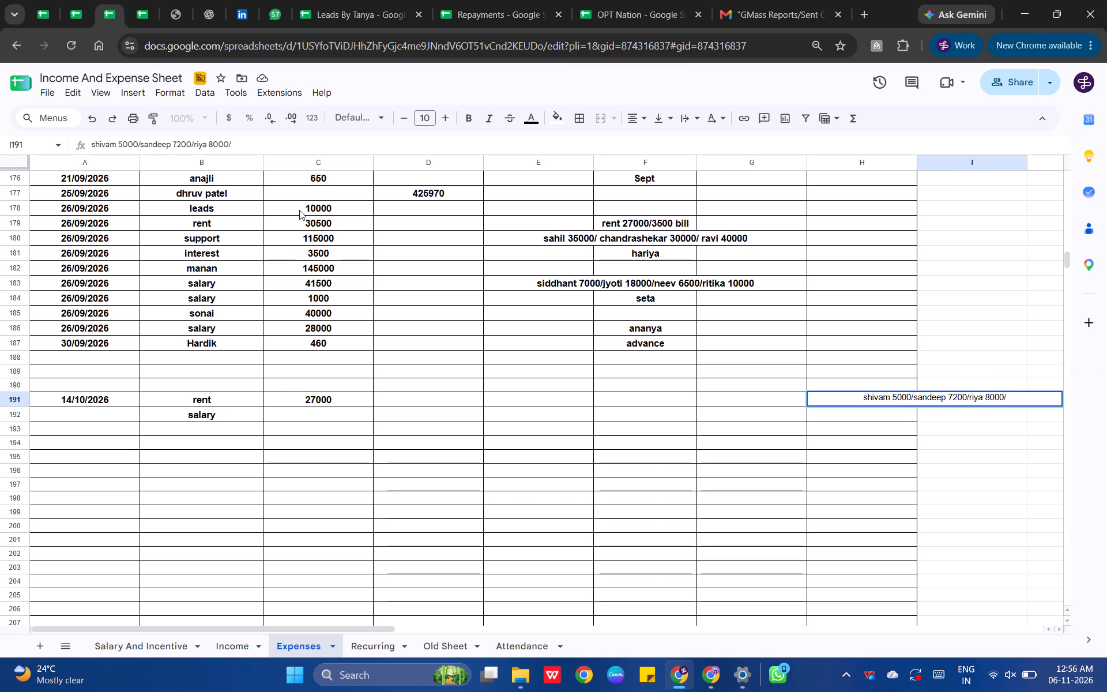
Continue the I191 breakdown note with akash 5000 /rohit 5000/yuvi 15000 /.
type("akash")
key("space")
type("5000")
key("space")
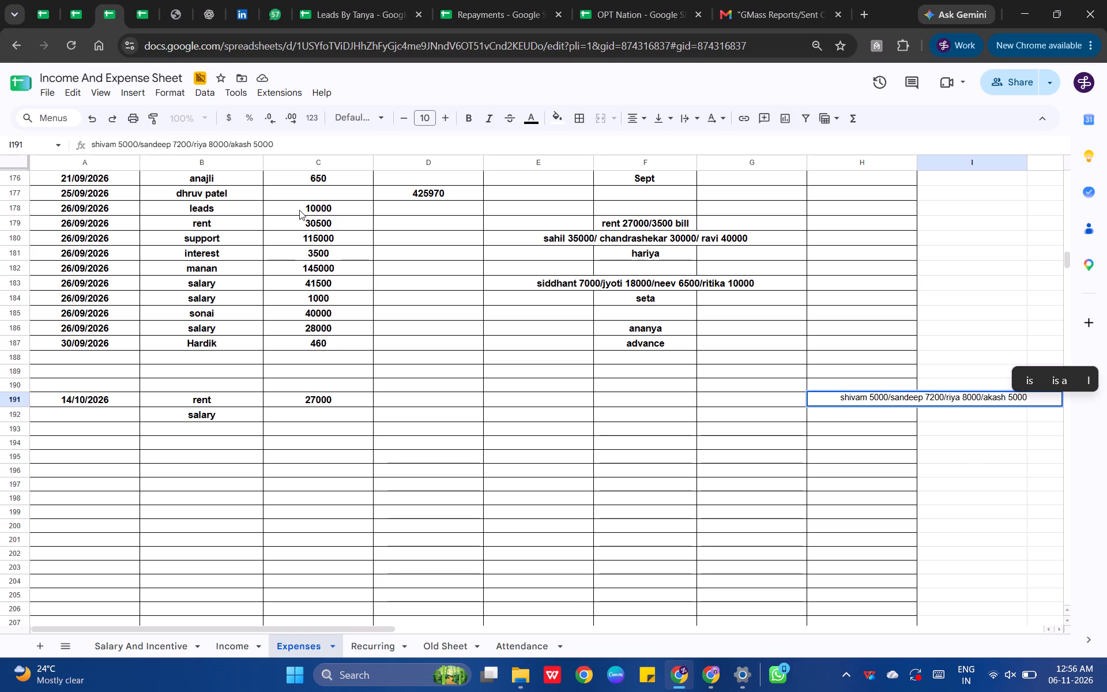
type("/rohit")
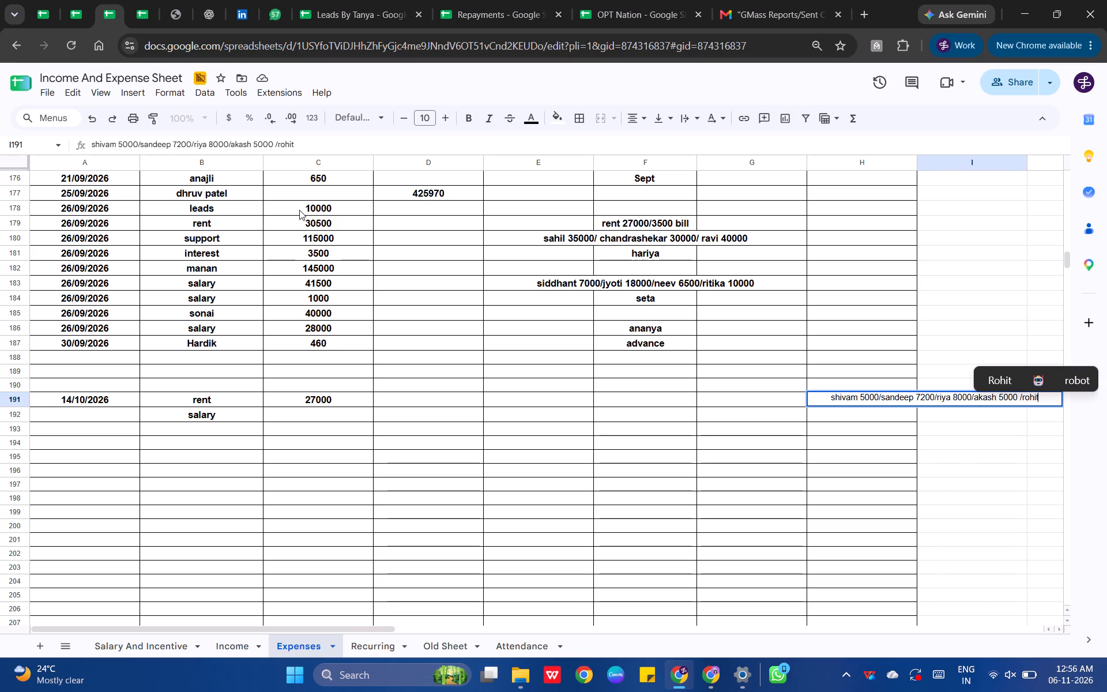
key("space")
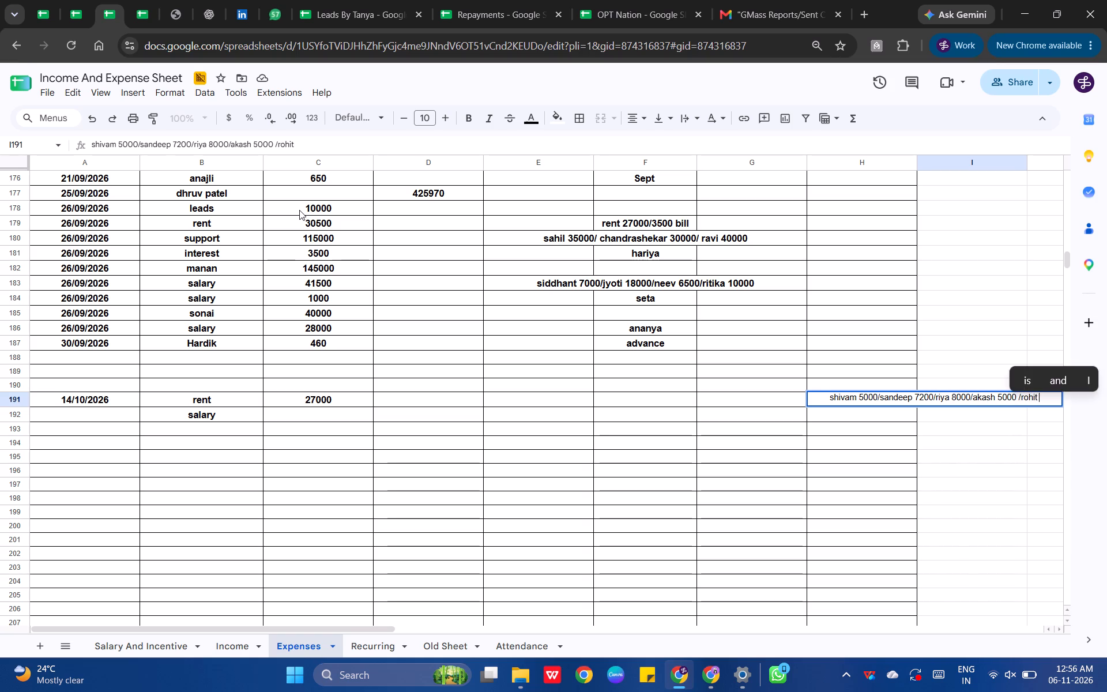
type("5000/")
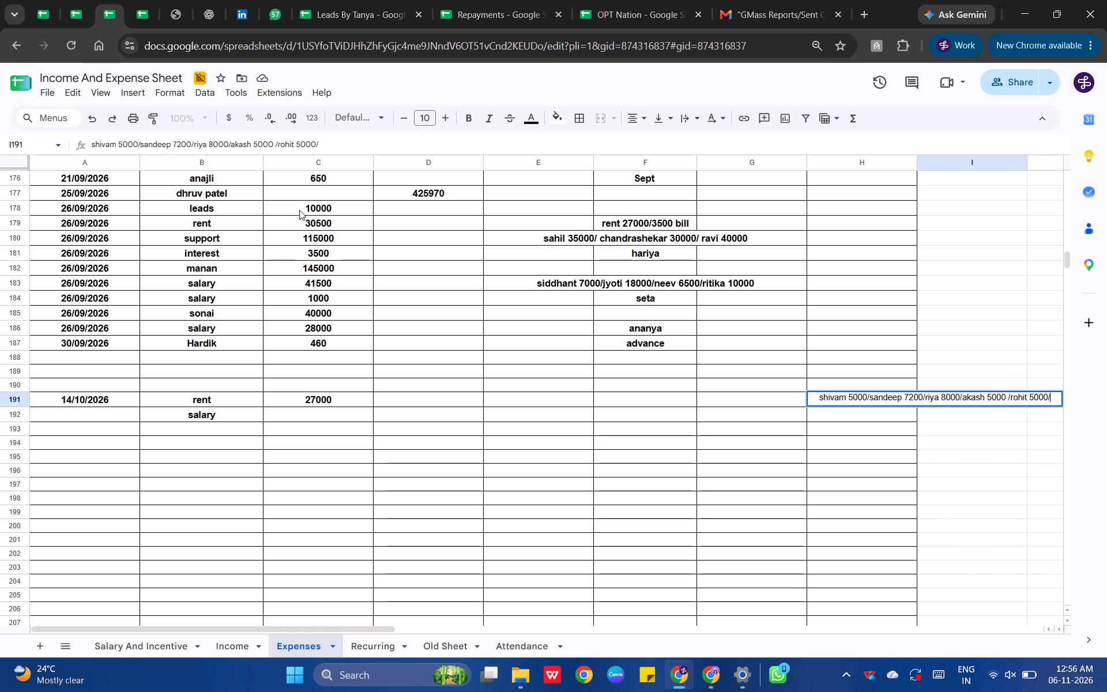
type("yuvi 15000")
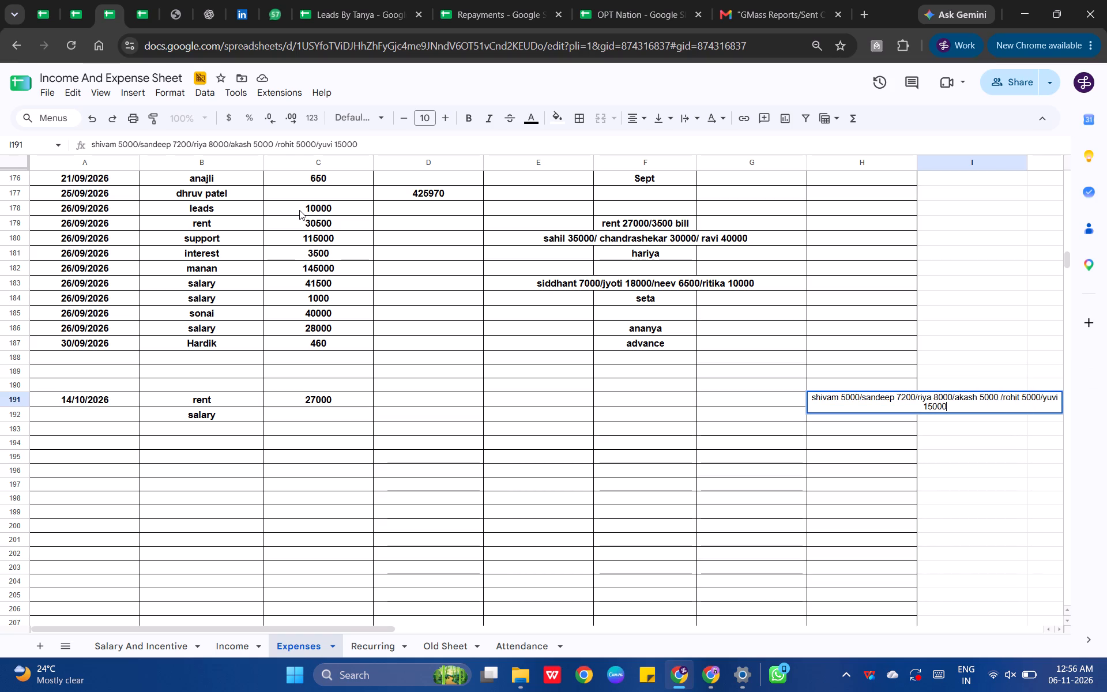
key("space")
type("/")
Finish the I191 breakdown note with sweta /15000/jyoti 5000/anurag 4000/ sohail 10000.
type("sweta /15000")
key("slash")
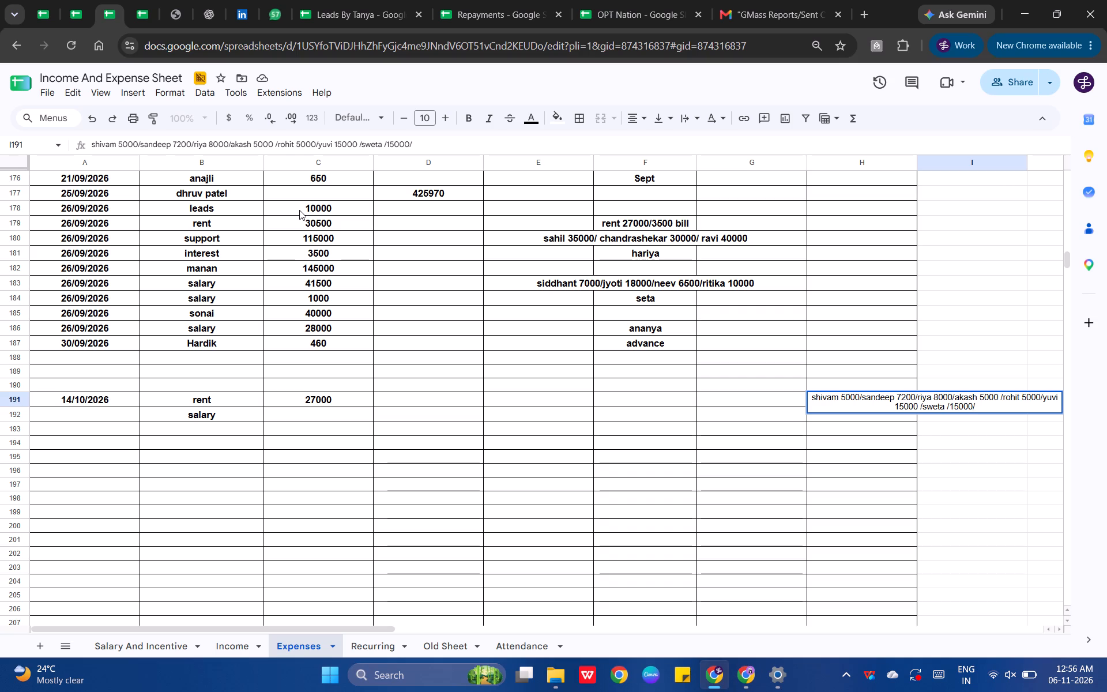
type("jyoti")
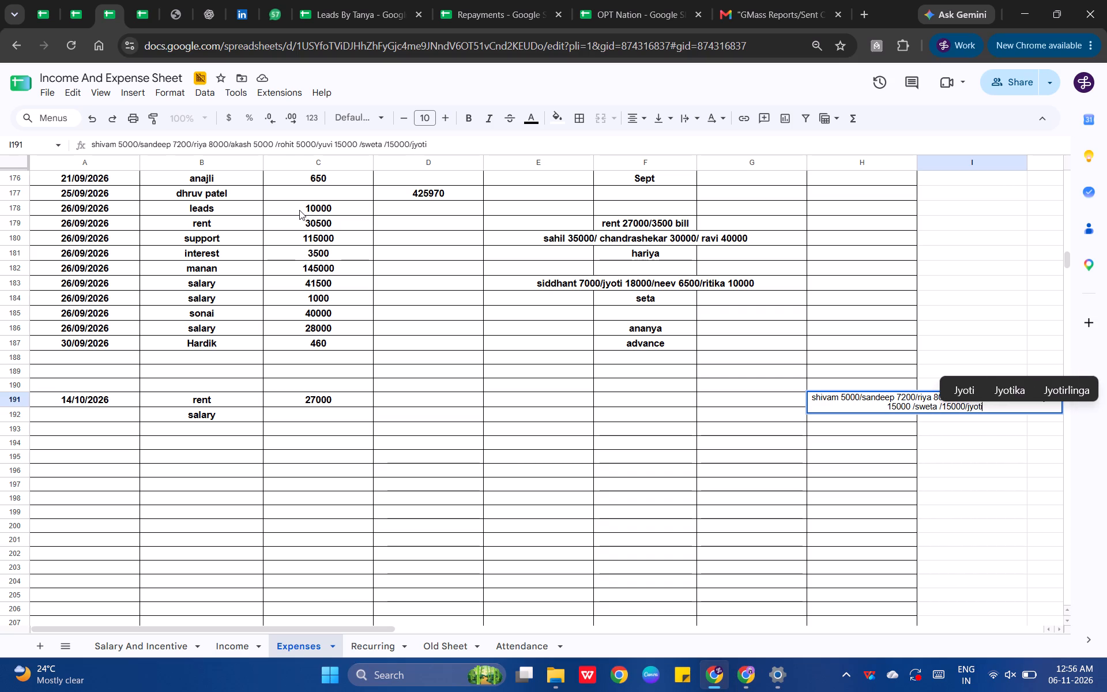
key("space")
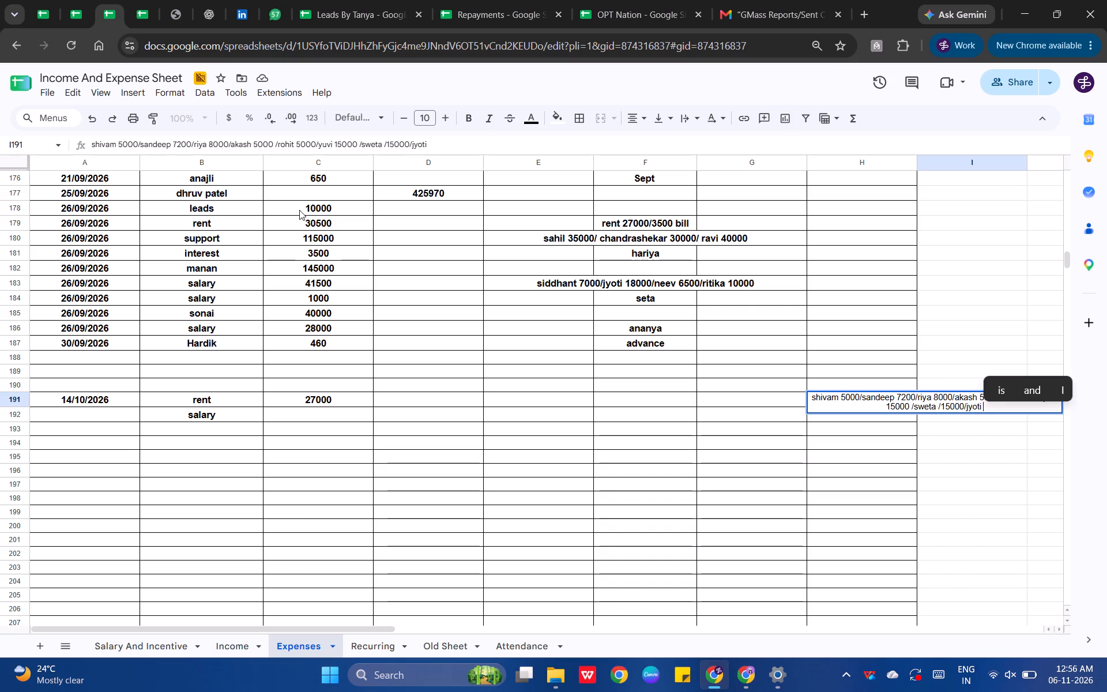
type("5000")
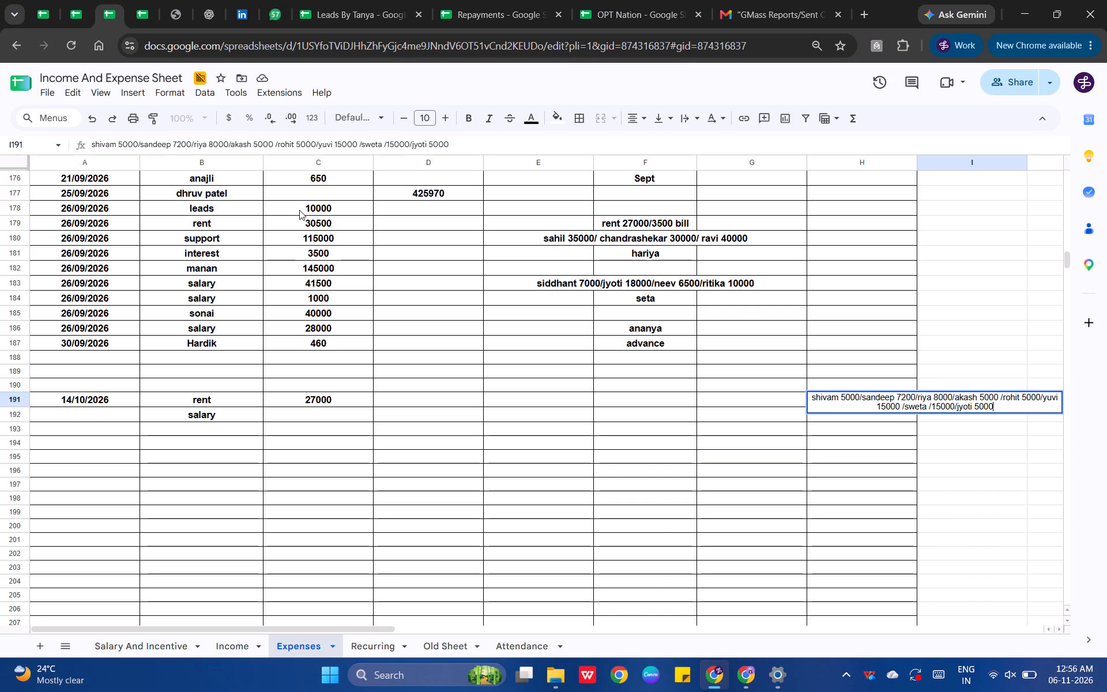
key("slash")
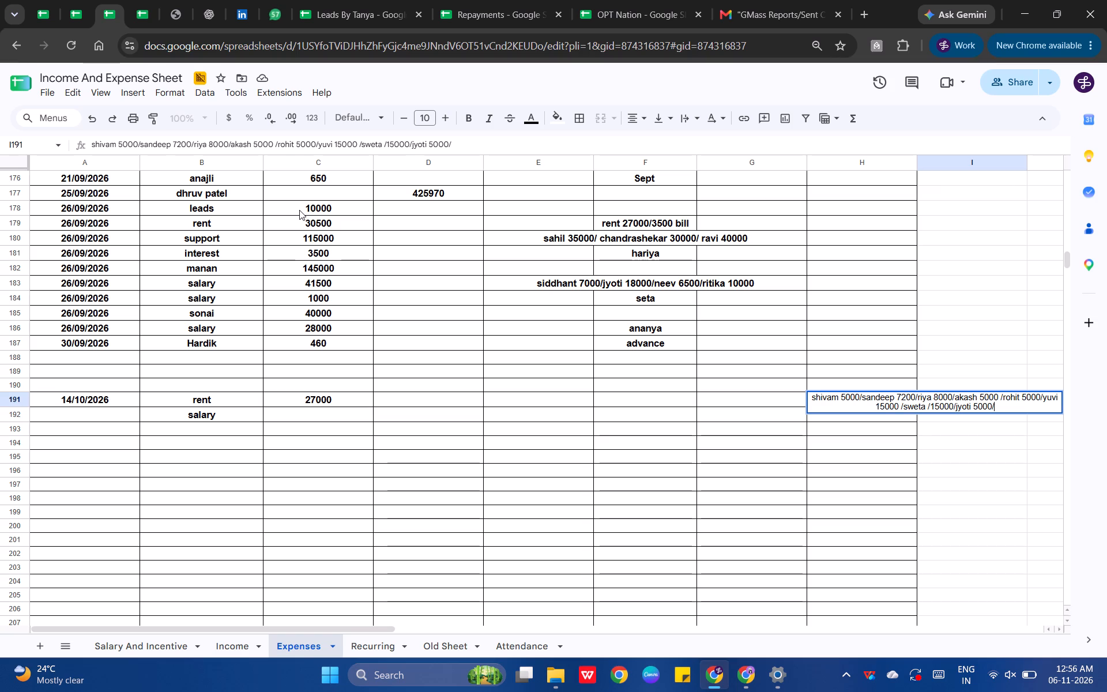
type("anurag 5")
key("BackSpace")
type("4000/")
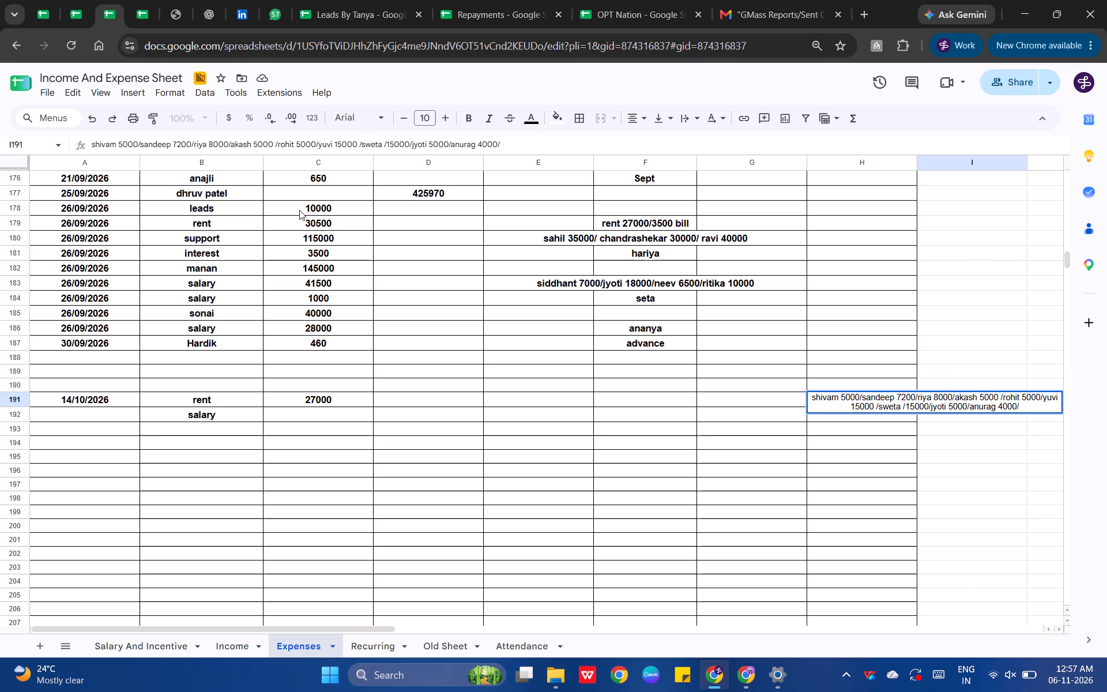
key("space")
type("sohail")
key("space")
type("10000")
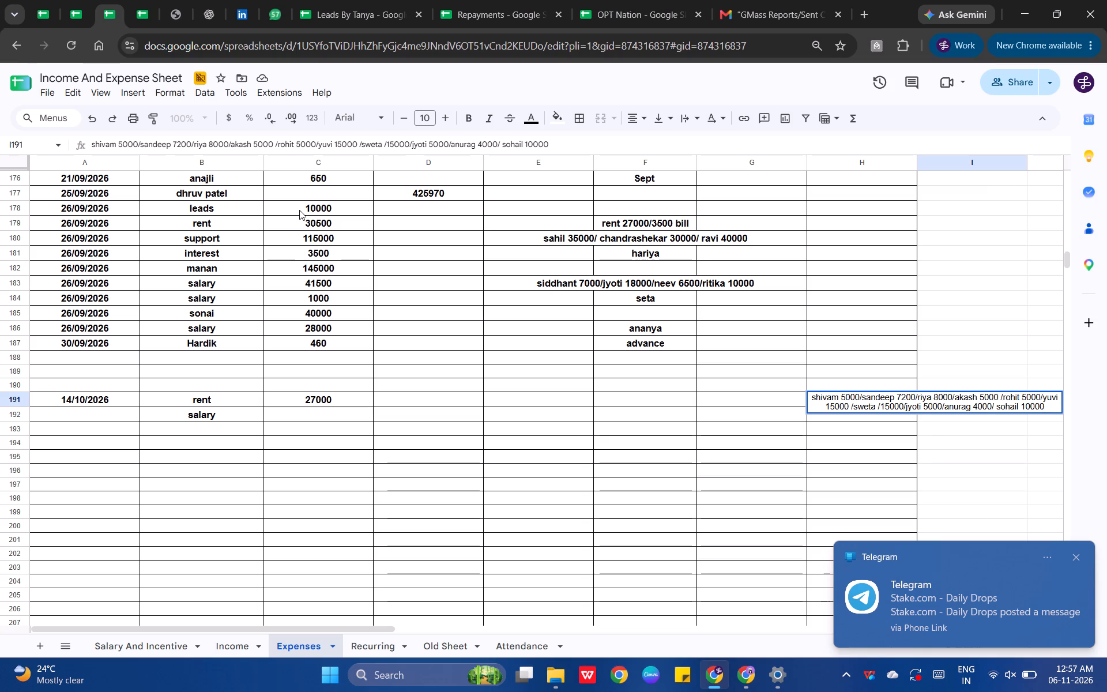
key("Return")
Copy the salary breakdown note from I191 into F191 and clear the original in I191.
key("Left")
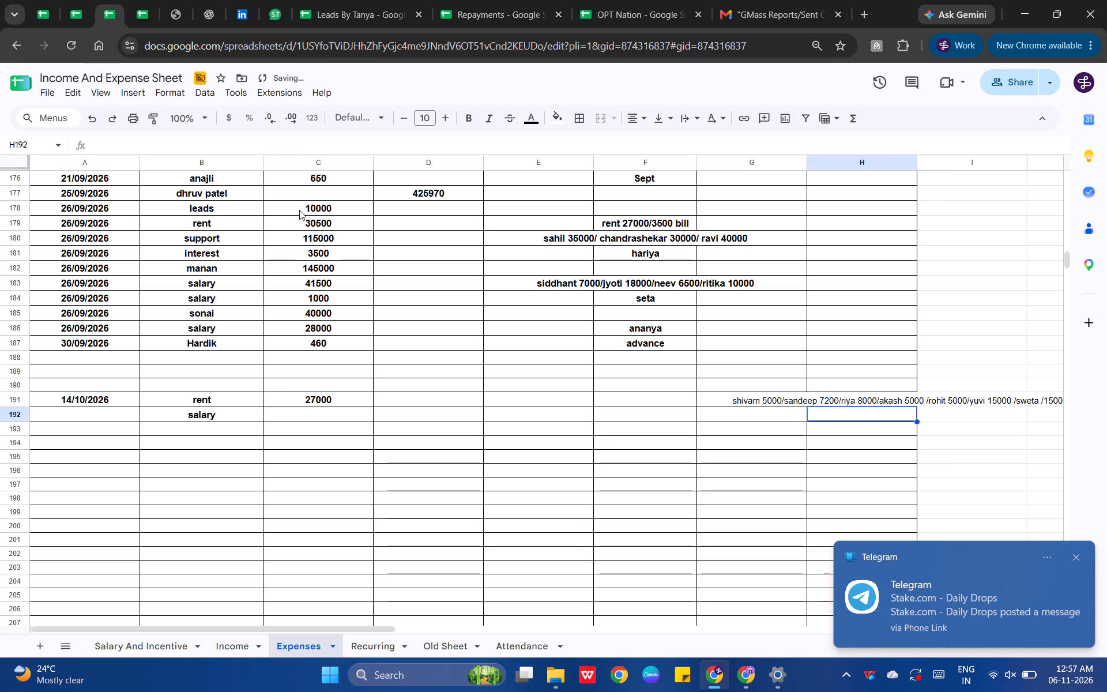
key("Up")
key("Left")
key("Right")
key("Right")
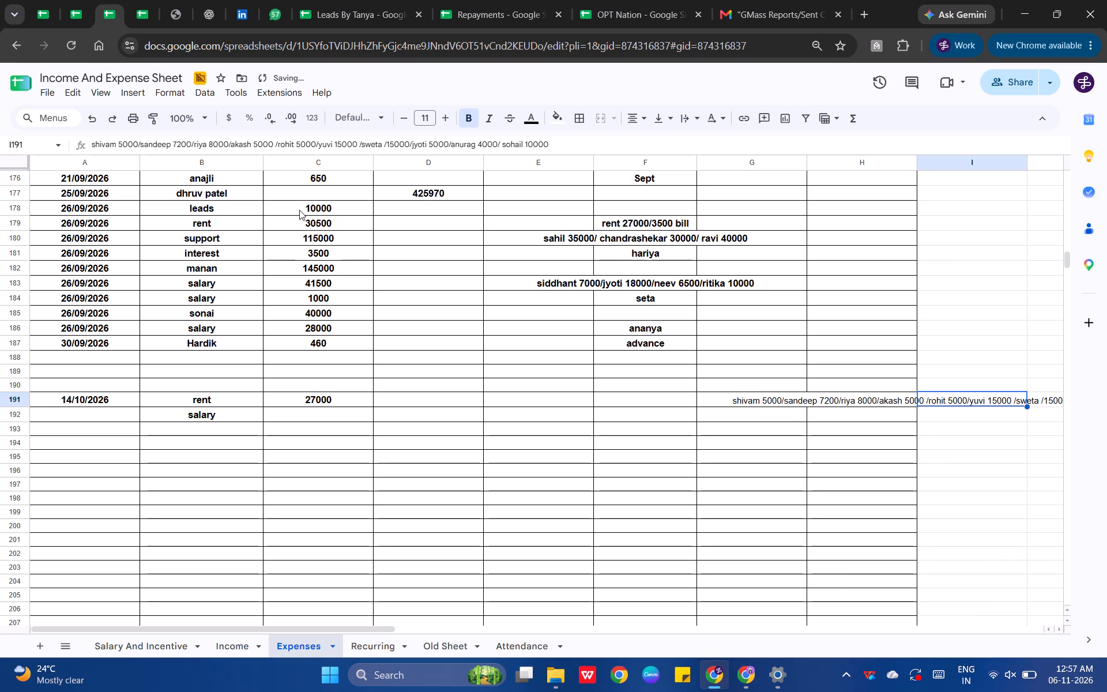
key("ctrl+c")
key("Left")
key("Left")
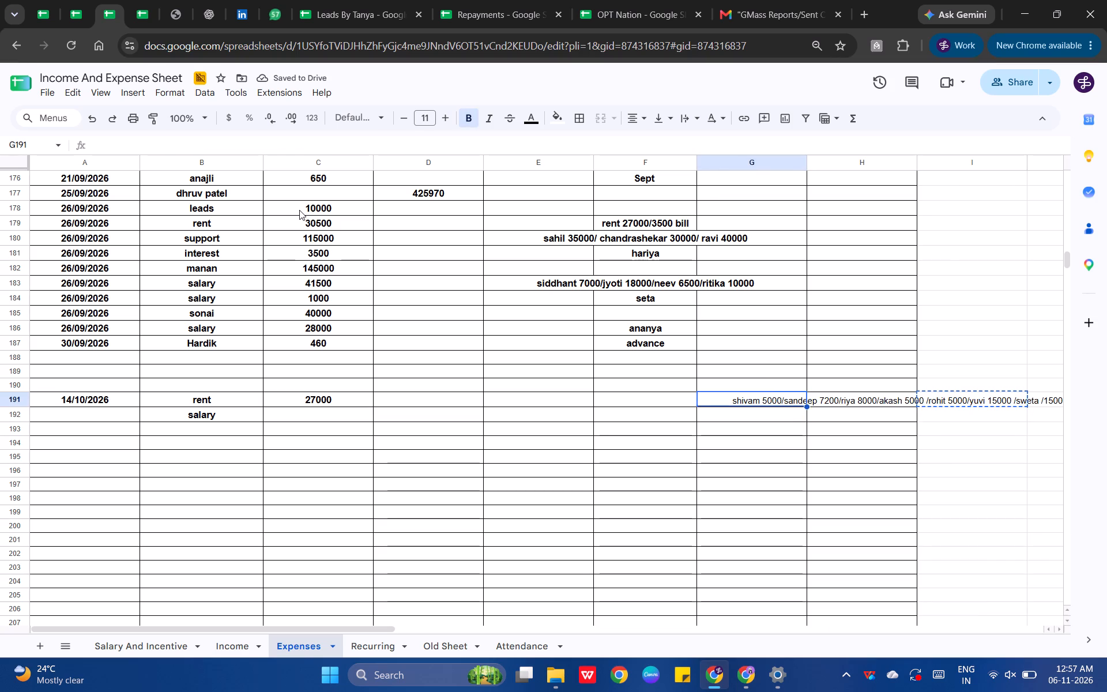
key("Left")
key("ctrl+v")
key("Right")
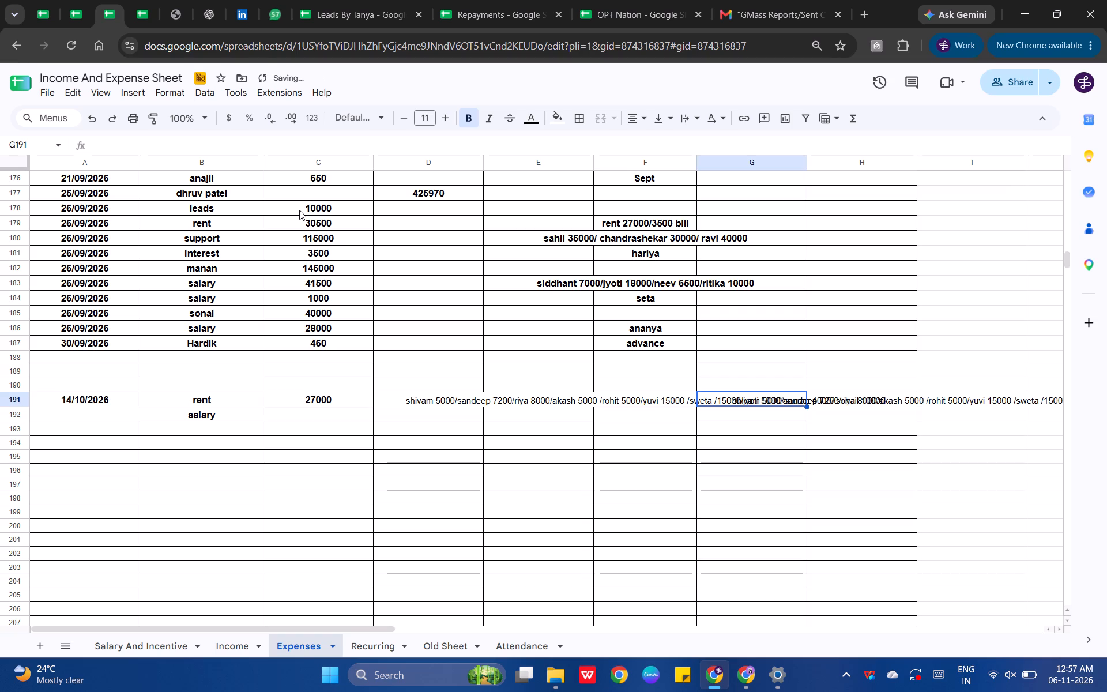
key("Right")
key("Right")
key("Delete")
key("BackSpace")
Move the salary breakdown note from F191 down to F192 so it sits on the salary row.
key("Left")
key("Left")
key("Left")
key("Left")
key("Left")
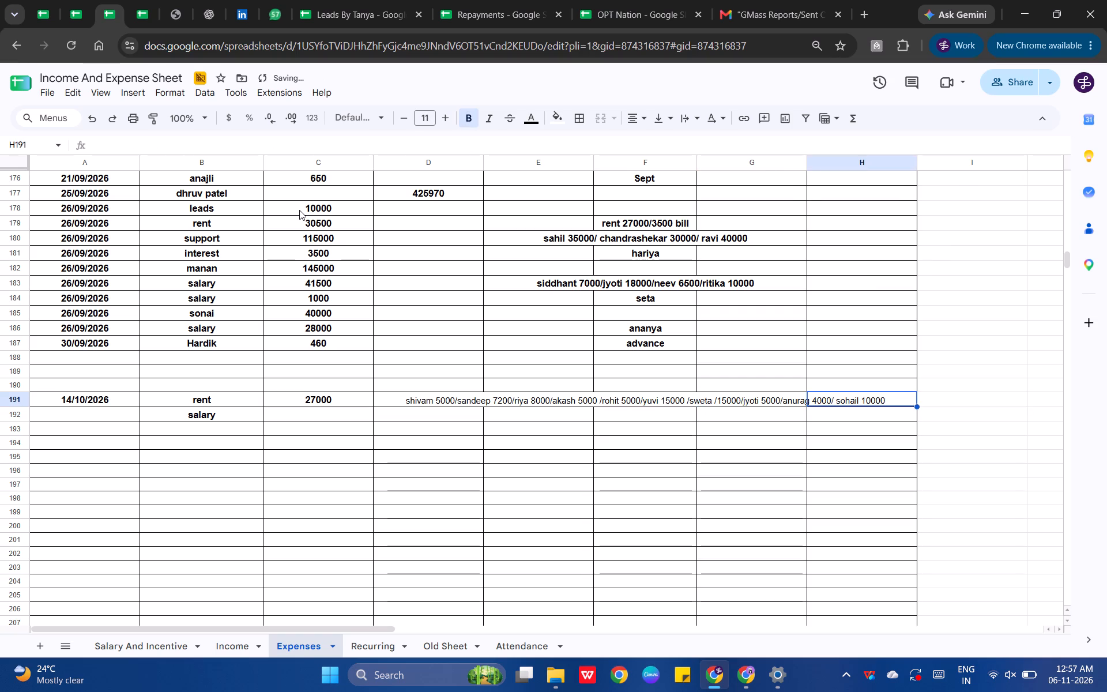
key("Down")
key("Up")
key("Right")
key("Right")
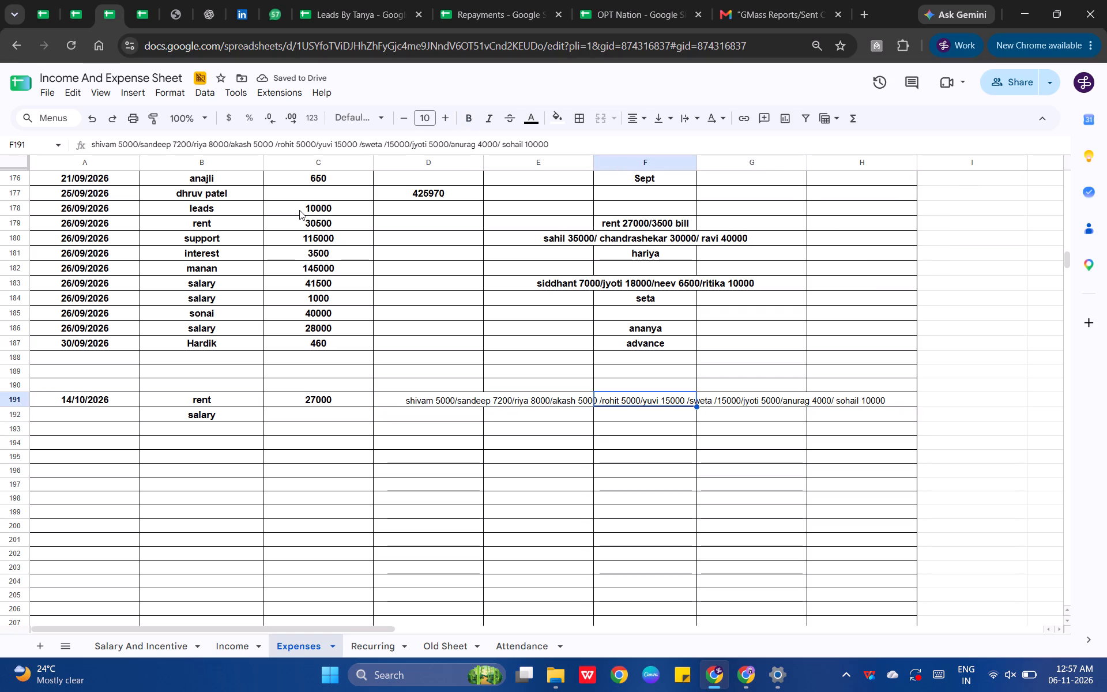
key("ctrl+x")
key("Down")
key("ctrl+v")
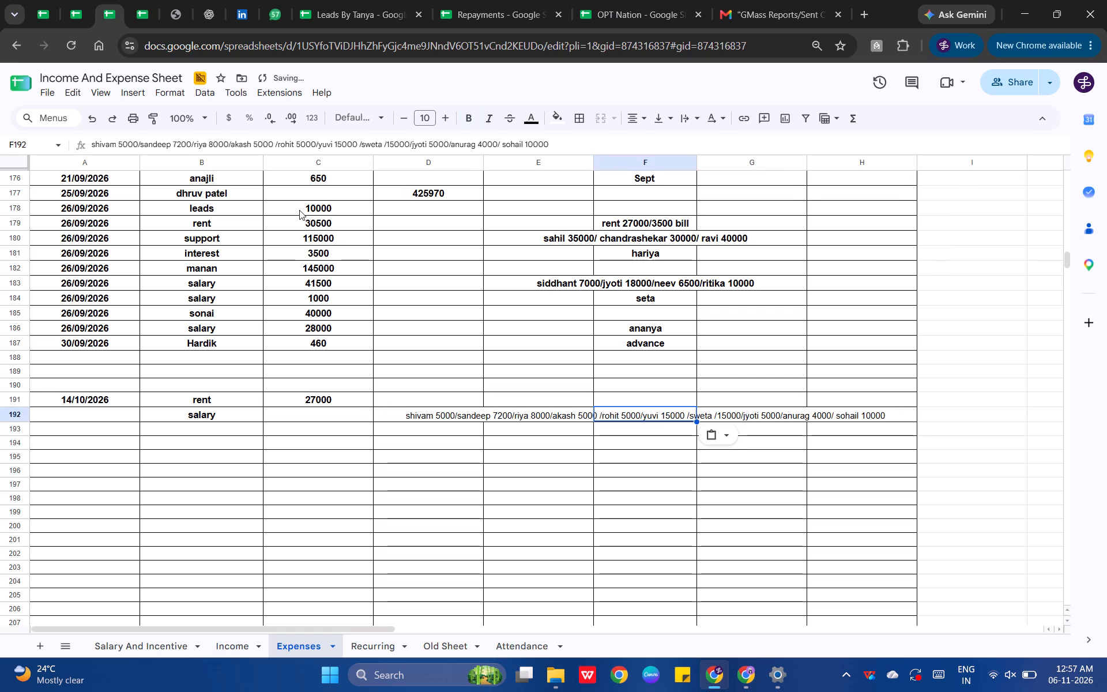
Select C192 for the salary amount, open Calculator clear of most of the note, and start summing the breakdown amounts with 10000.
key("Down")
key("Left")
key("Left")
key("Left")
key("Up")
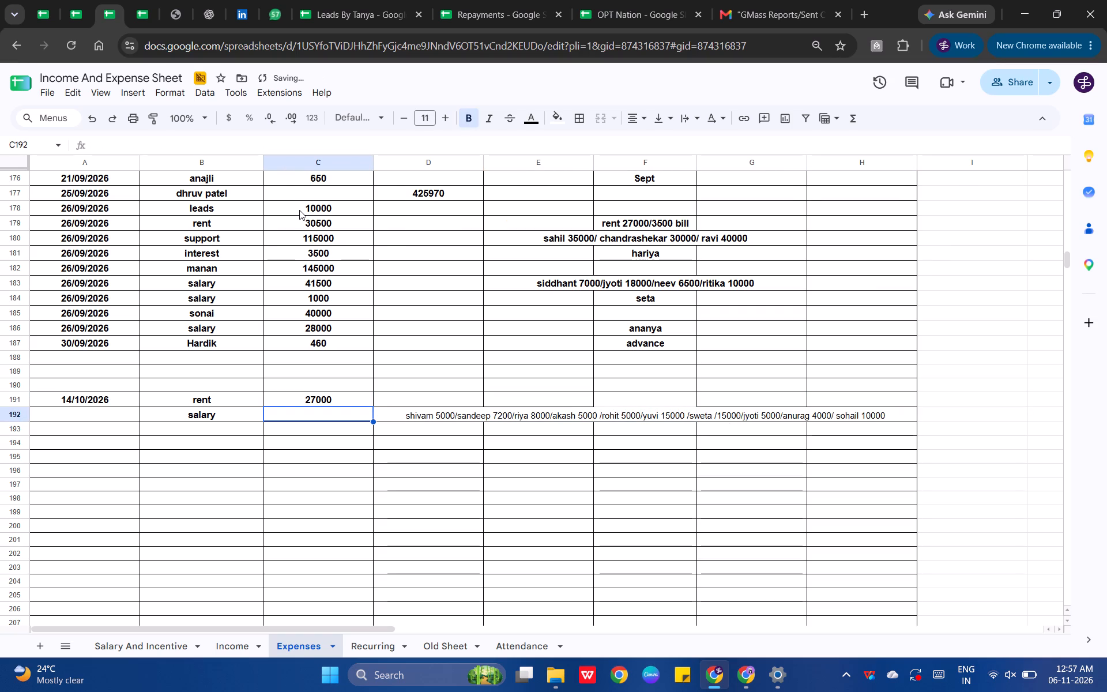
left_click(327, 675)
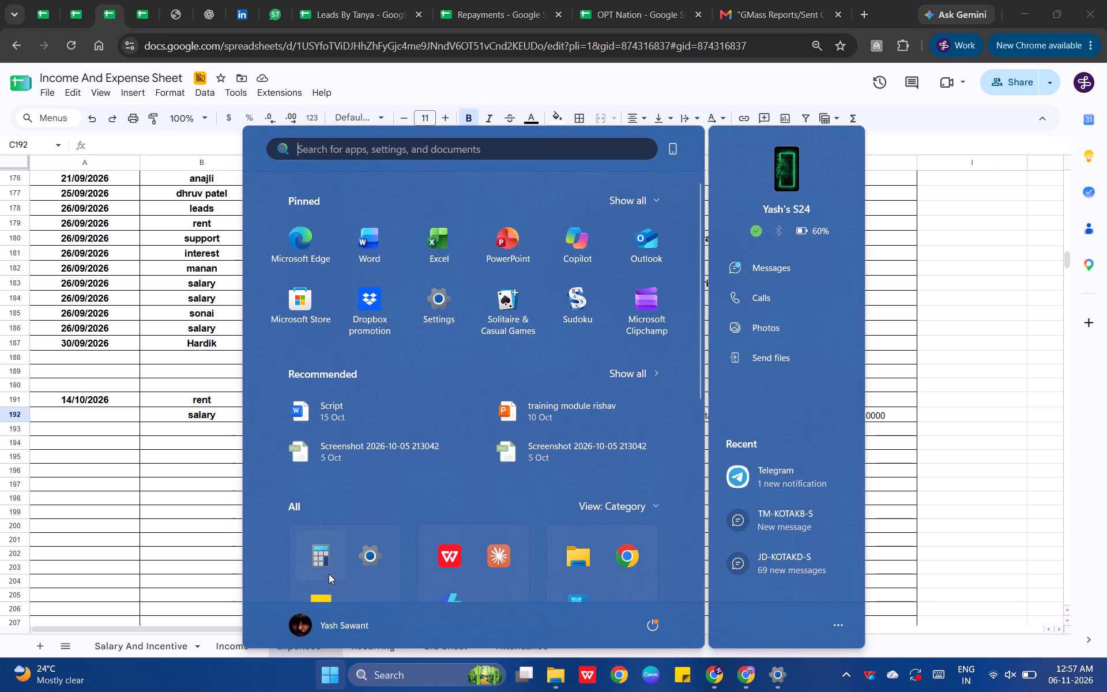
left_click(329, 574)
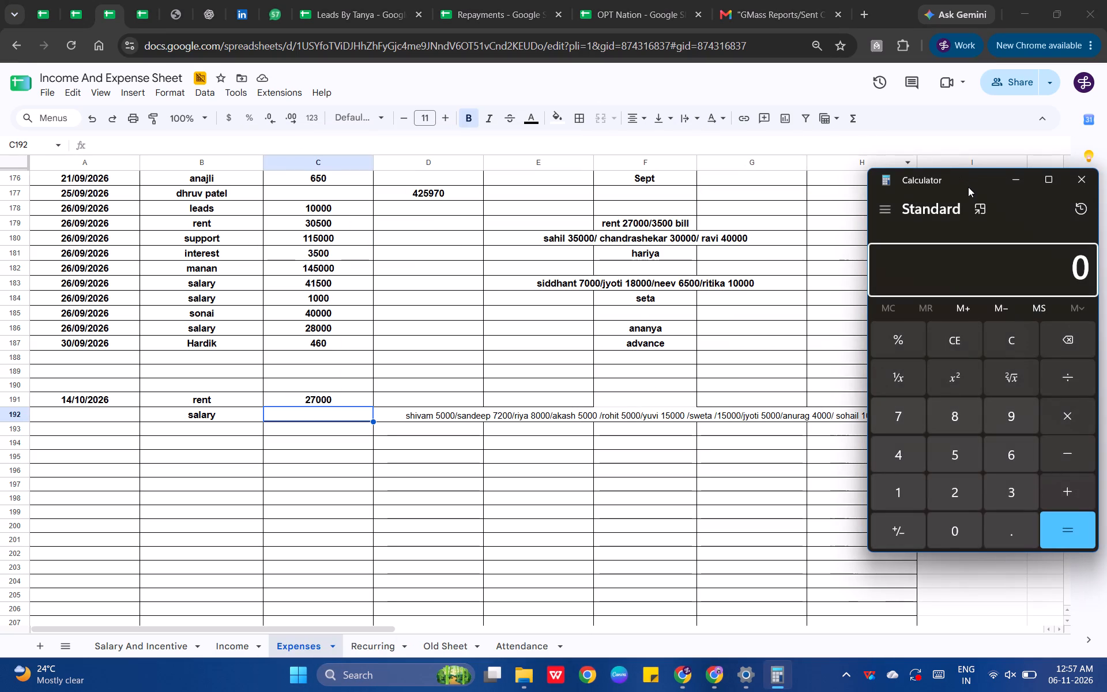
left_click_drag(966, 187, 932, 116)
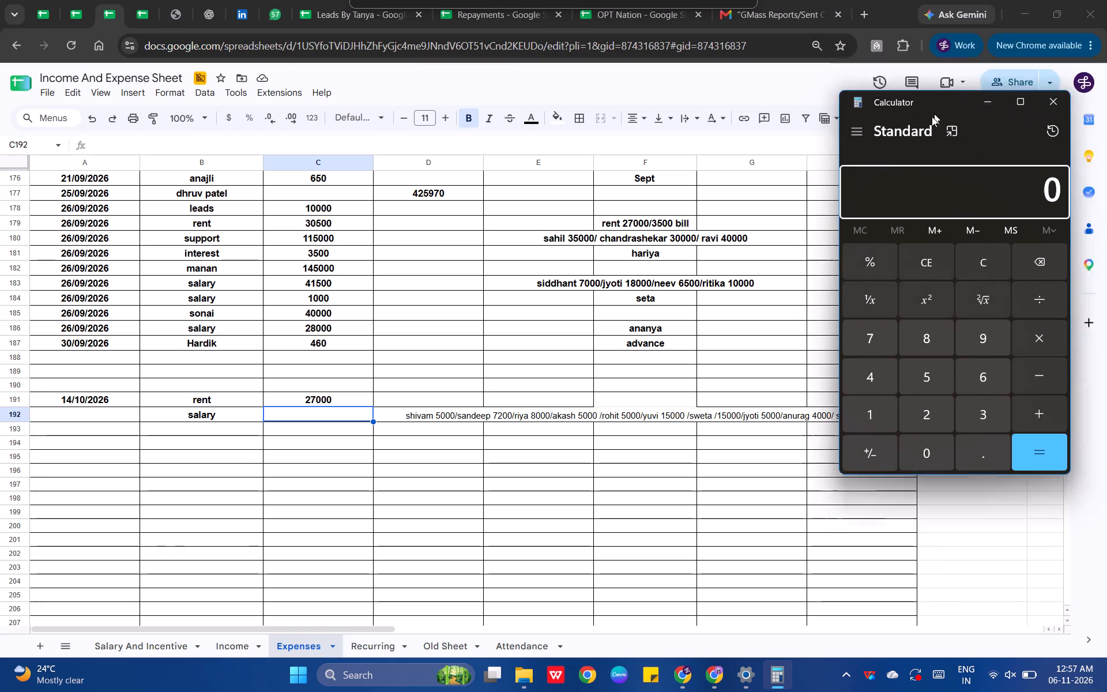
left_click_drag(932, 116, 964, 57)
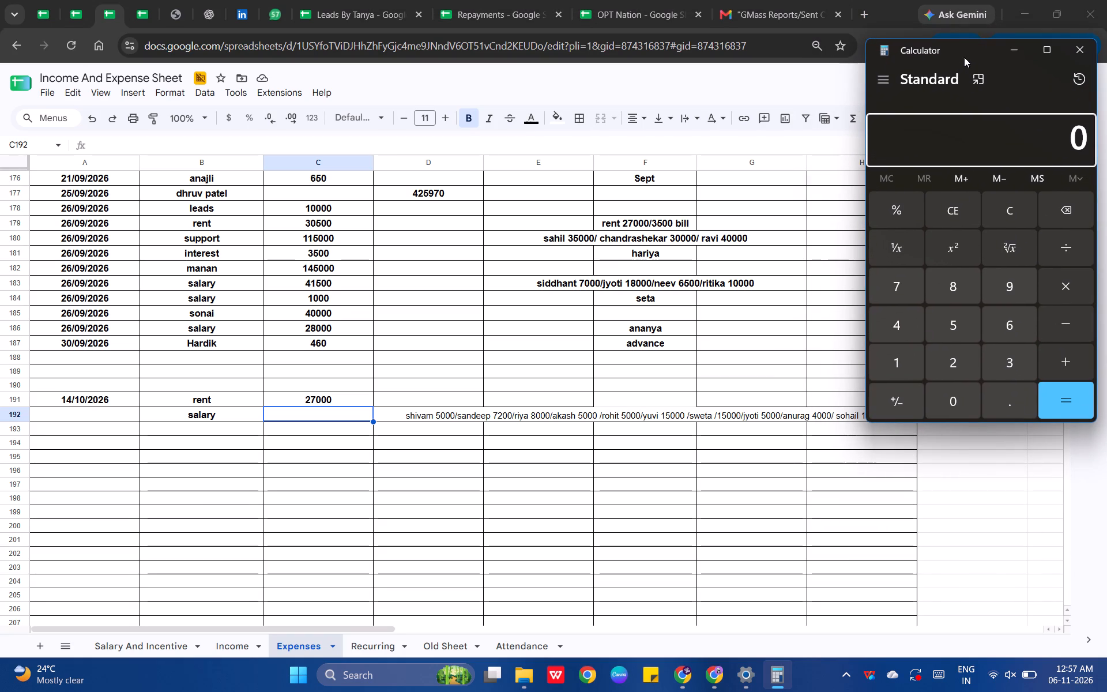
left_click(964, 57)
left_click(961, 132)
key("1")
type("0000")
key("shift+plus")
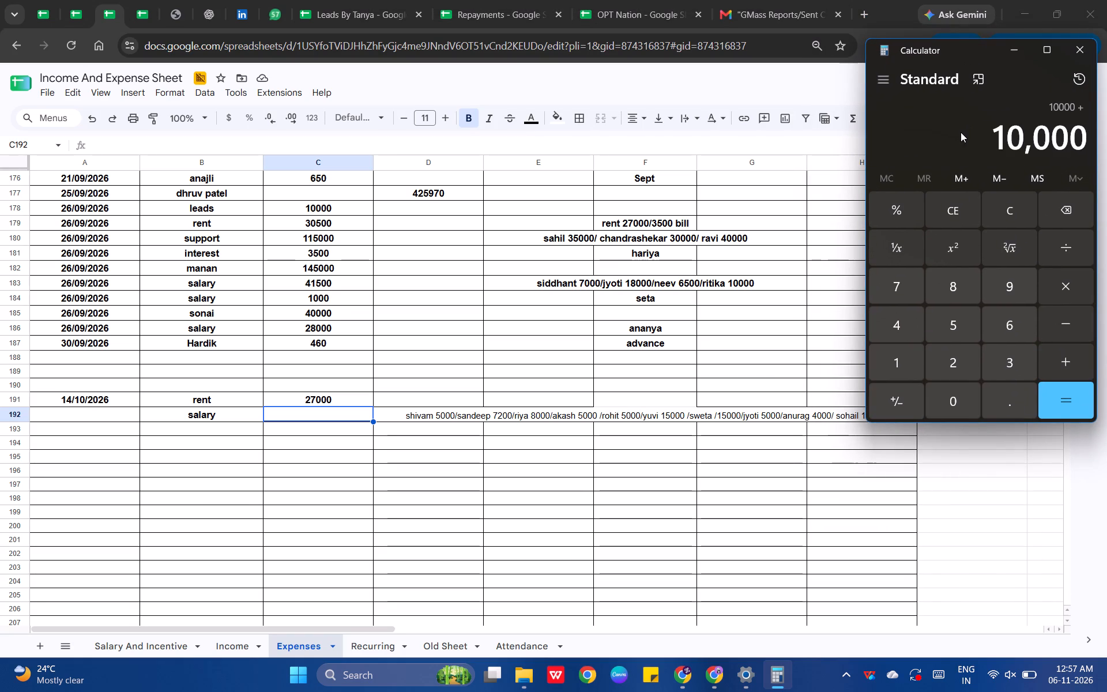
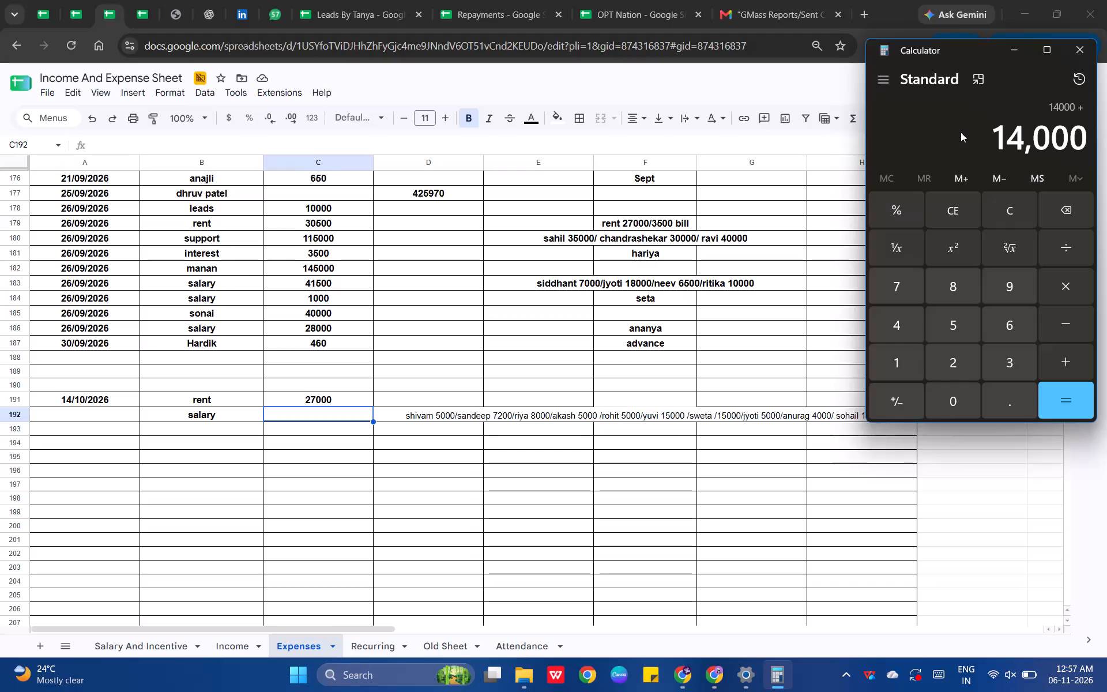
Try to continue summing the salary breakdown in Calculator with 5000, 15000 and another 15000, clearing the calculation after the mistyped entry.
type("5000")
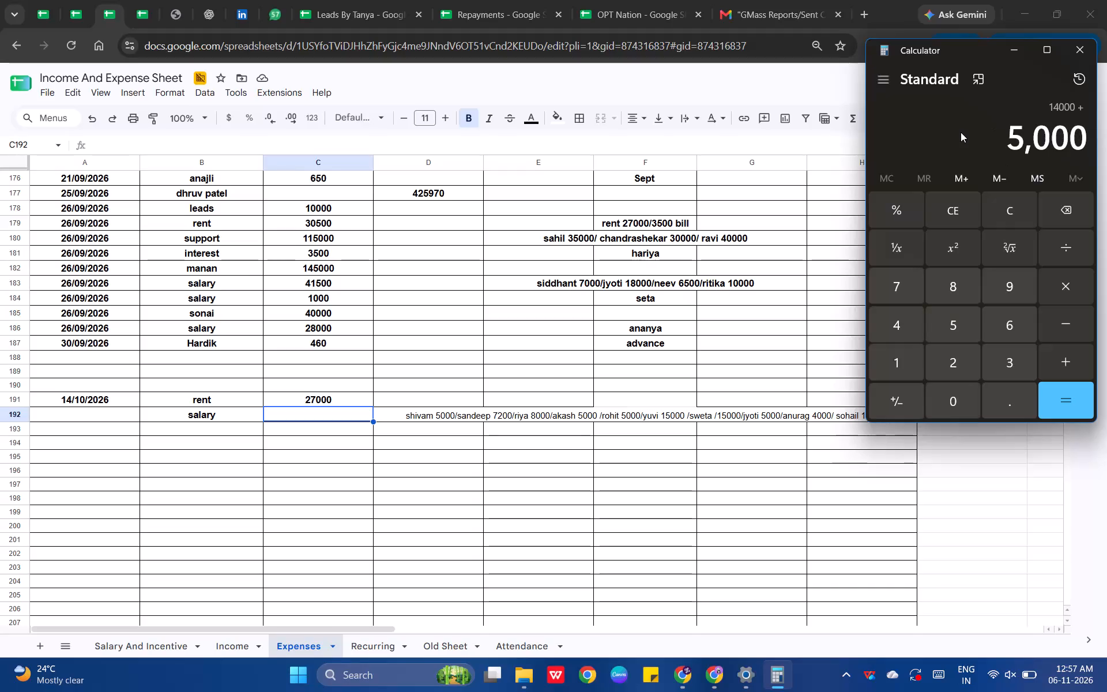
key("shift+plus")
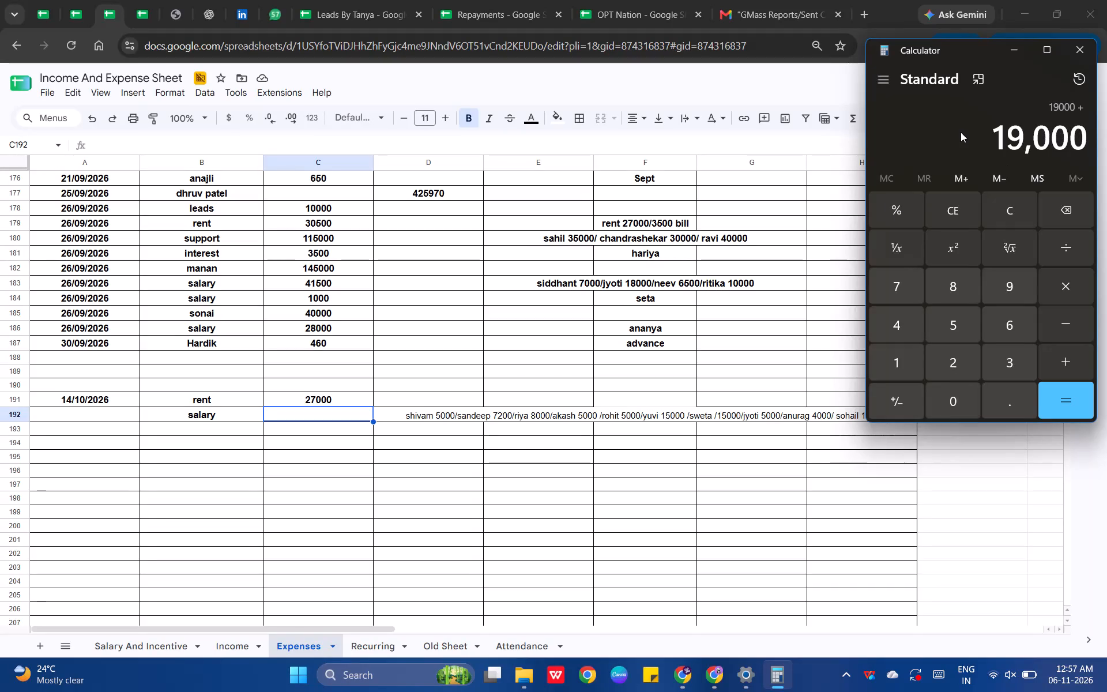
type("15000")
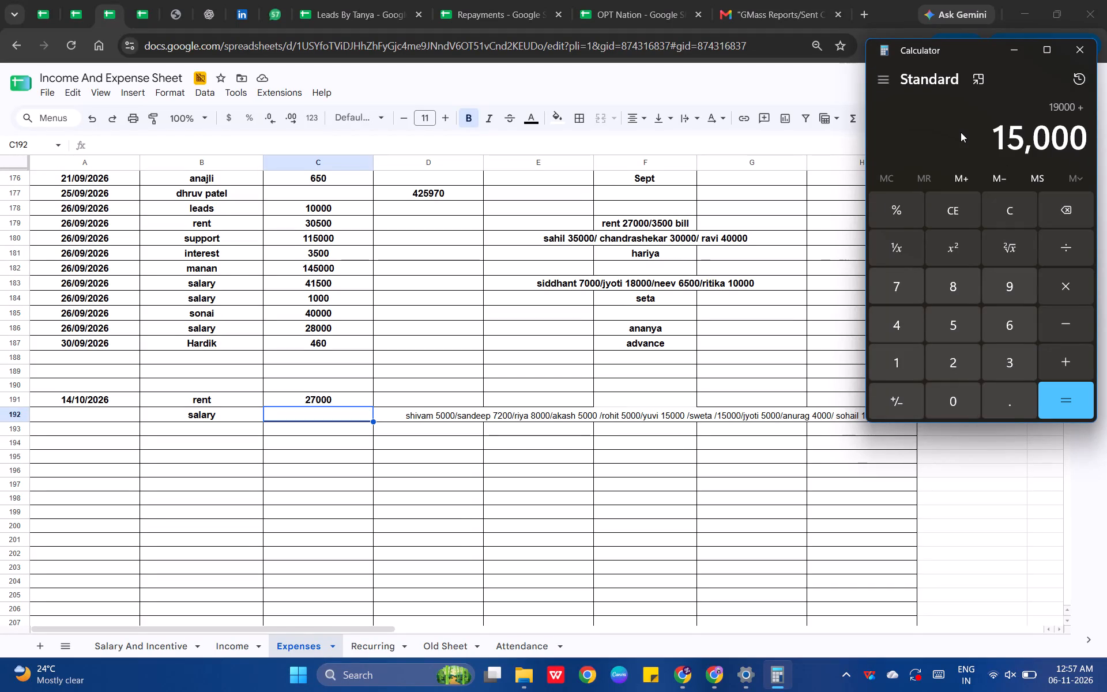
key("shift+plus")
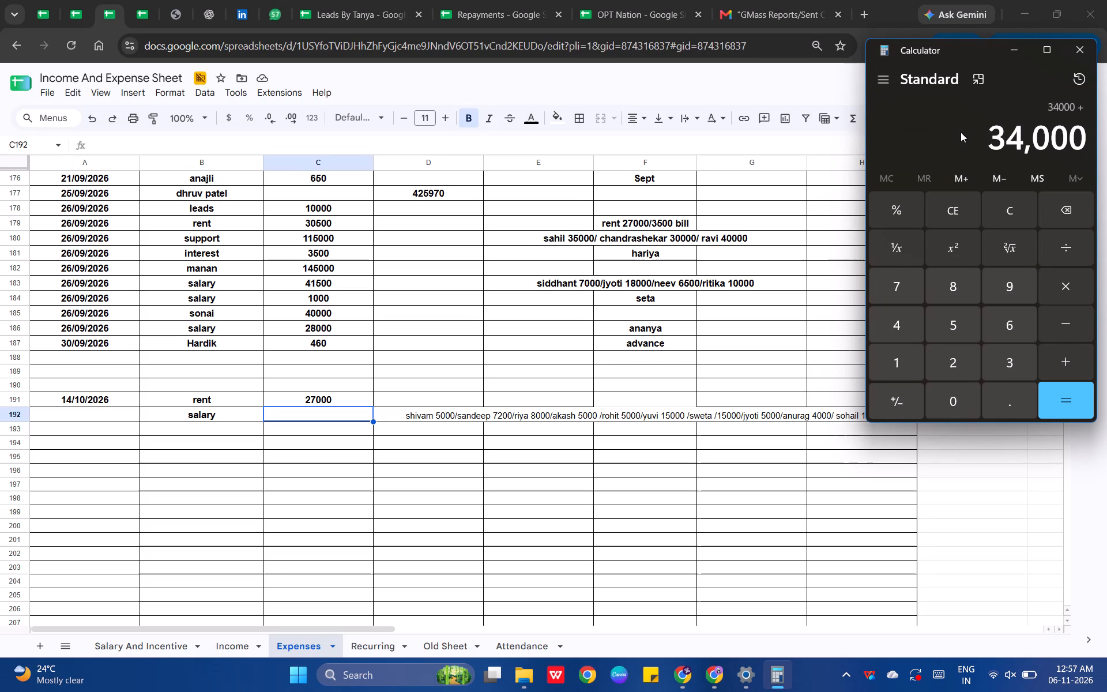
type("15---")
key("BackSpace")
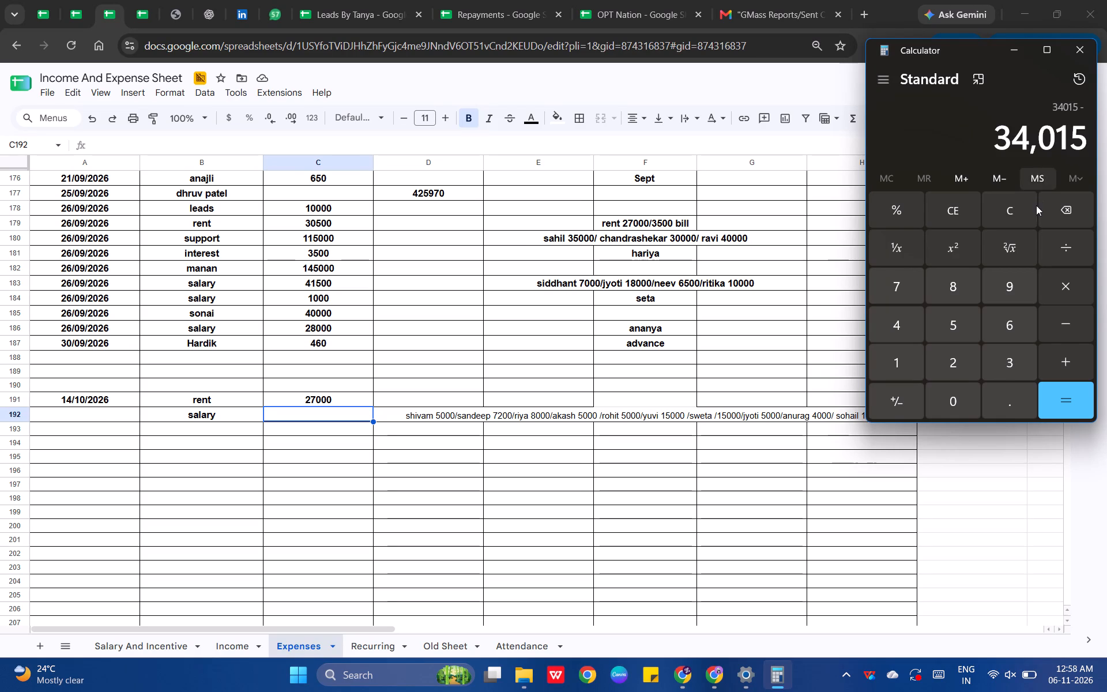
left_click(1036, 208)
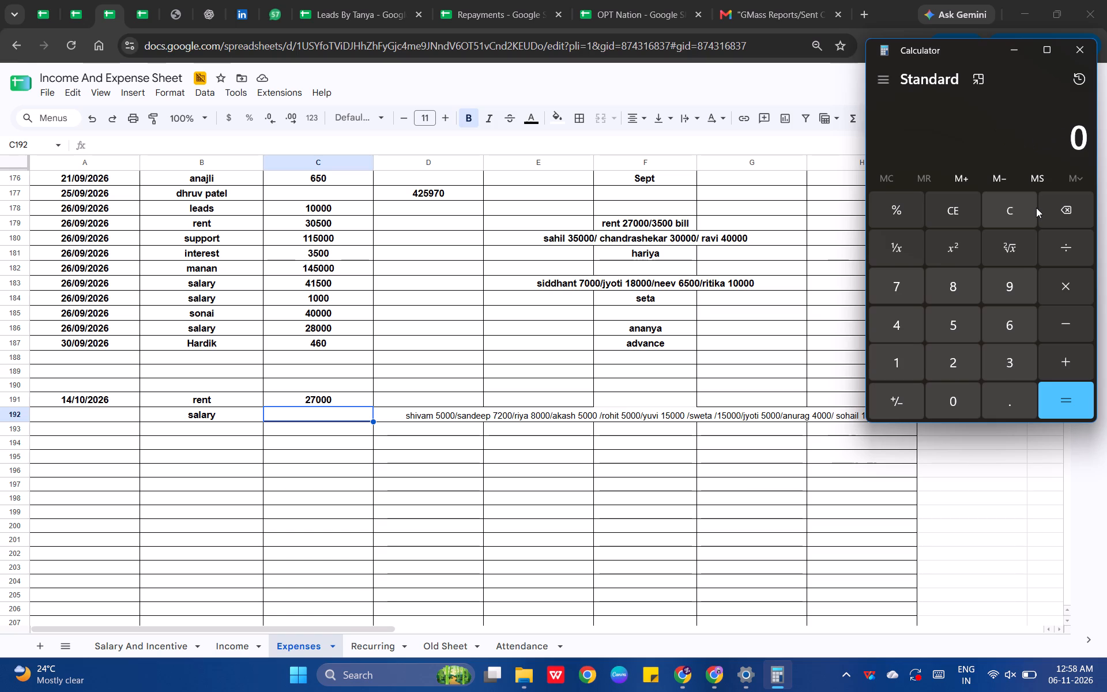
Log a leads expense of 5000 in row 193, directly below the salary row.
left_click(235, 430)
type("leads")
key("Return")
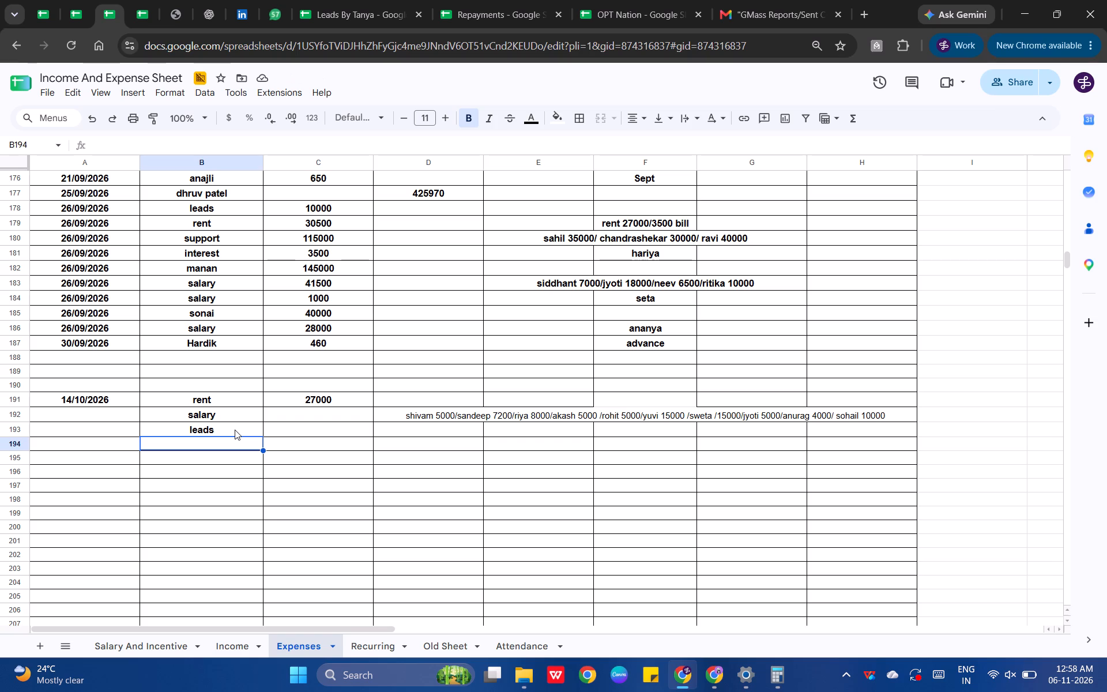
key("Right")
key("Up")
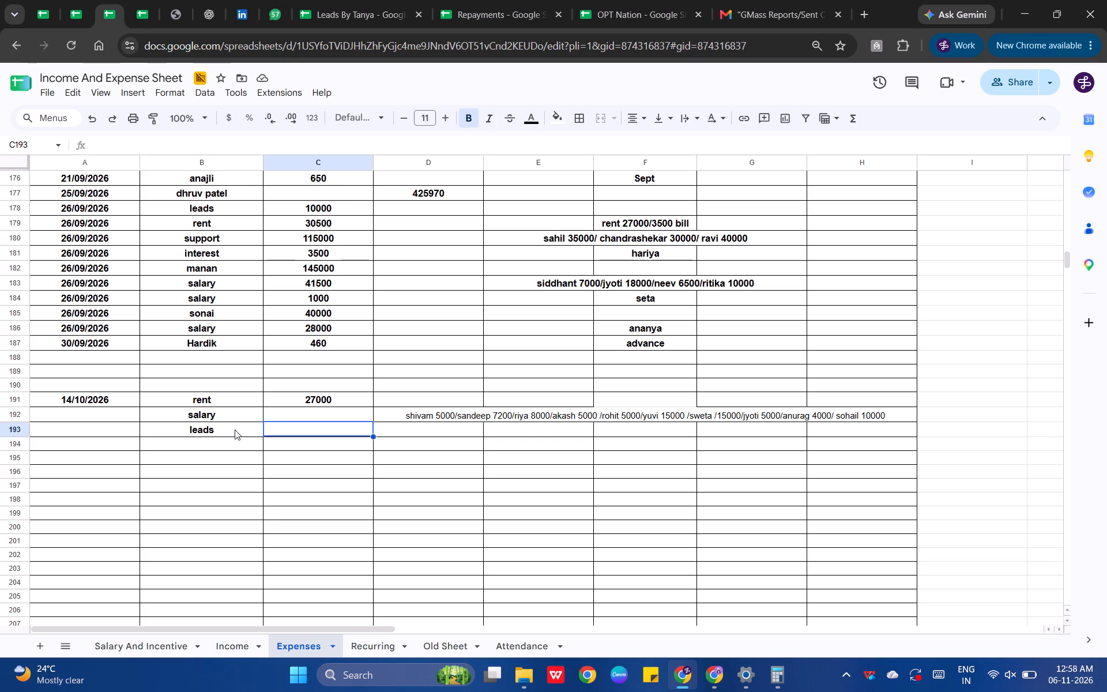
type("5000")
key("Return")
Copy the date 14/10/2026 from A191 into A192 and A193 for the salary and leads rows.
key("Left")
key("Up")
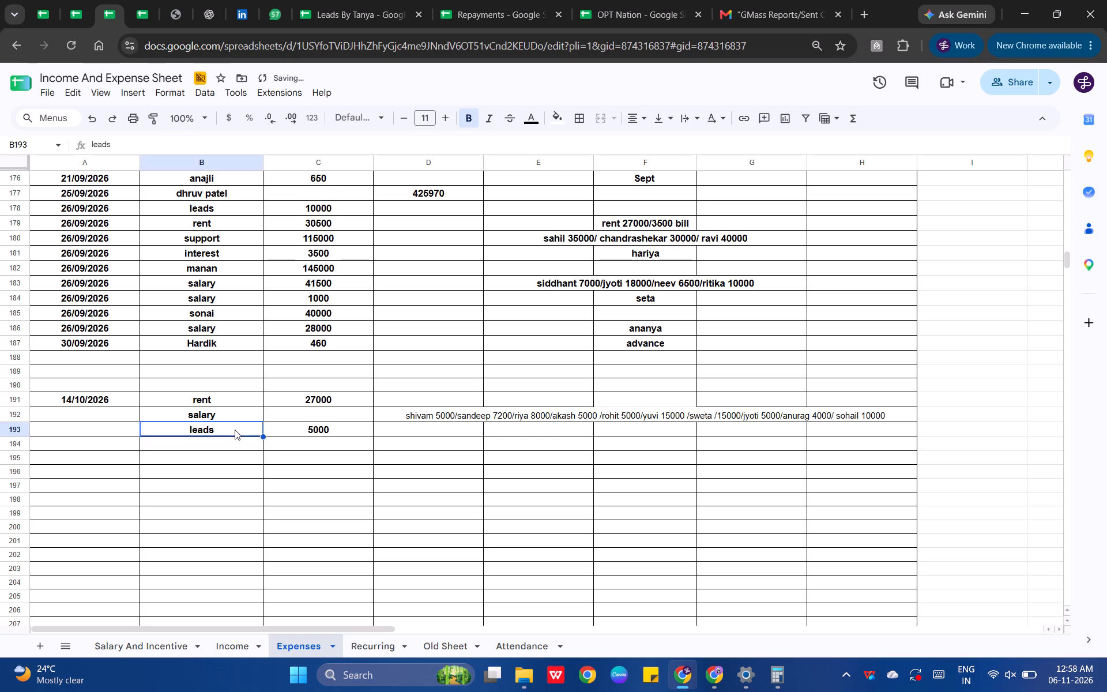
key("Up")
key("Up")
key("Left")
key("ctrl+c")
key("Down")
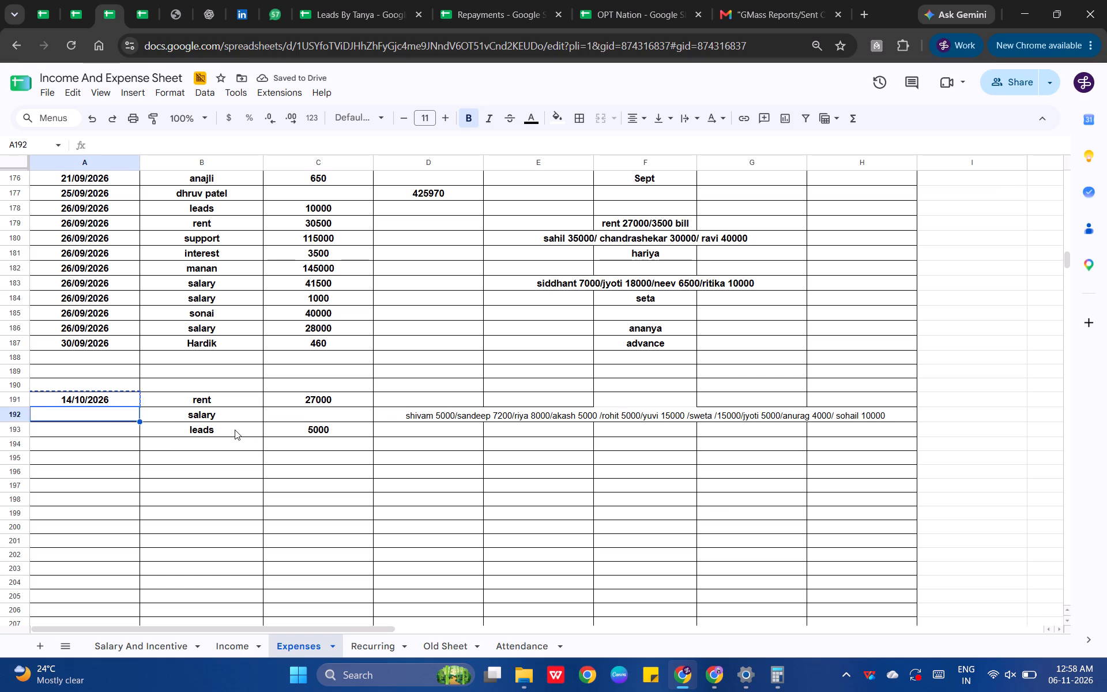
key("ctrl+v")
key("Down")
key("ctrl+v")
Make the salary breakdown note in F192 bold.
key("Right")
key("Right")
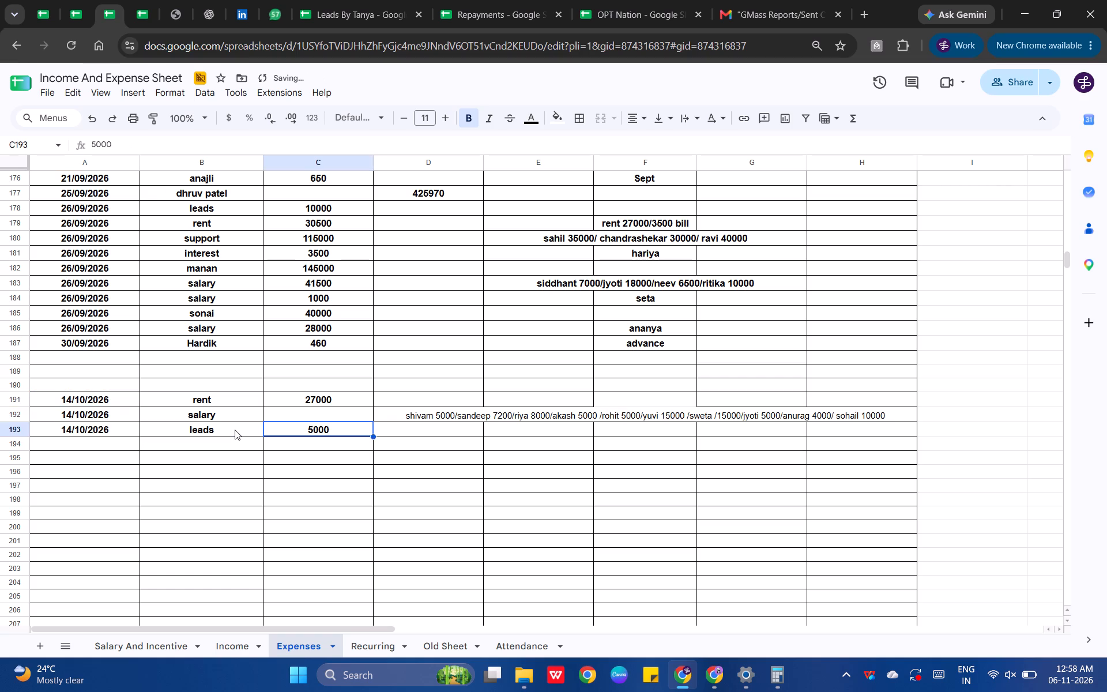
key("Up")
key("Down")
key("Up")
key("Up")
key("Down")
key("Down")
key("Up")
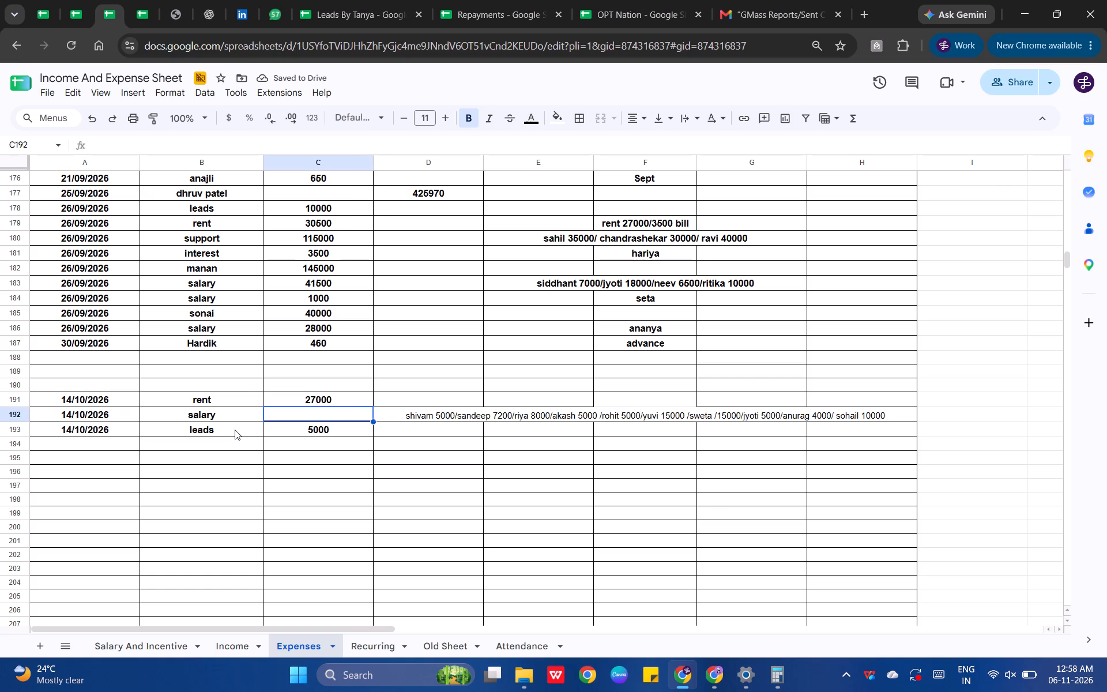
key("Right")
key("Right")
key("Right")
key("Right")
key("Left")
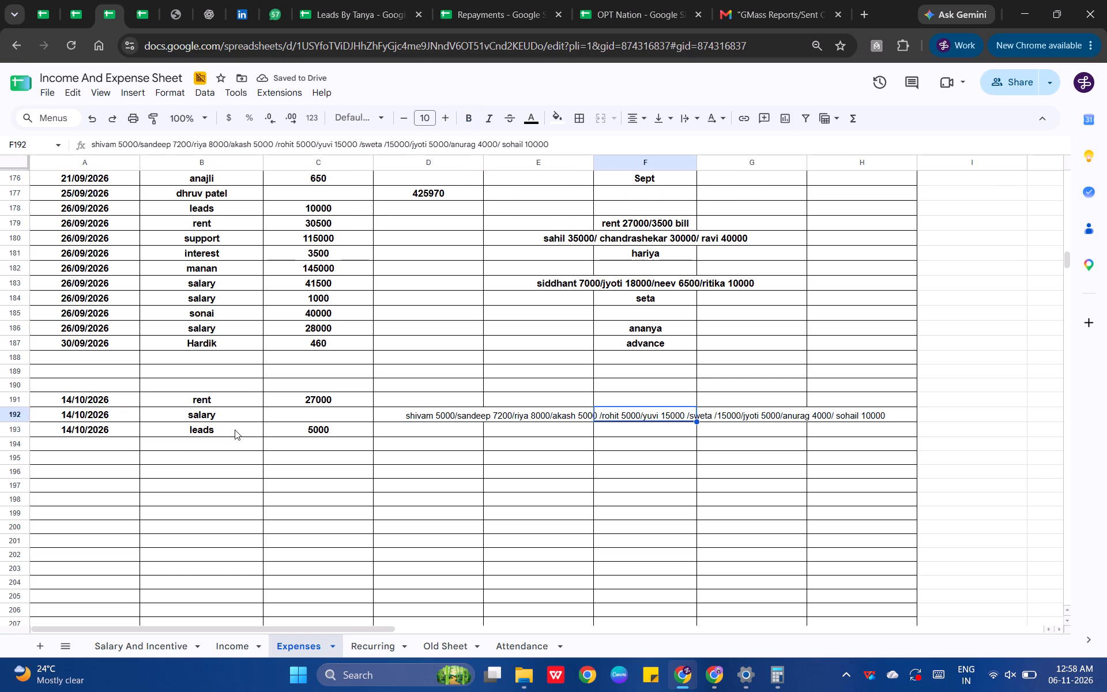
key("Down")
key("Up")
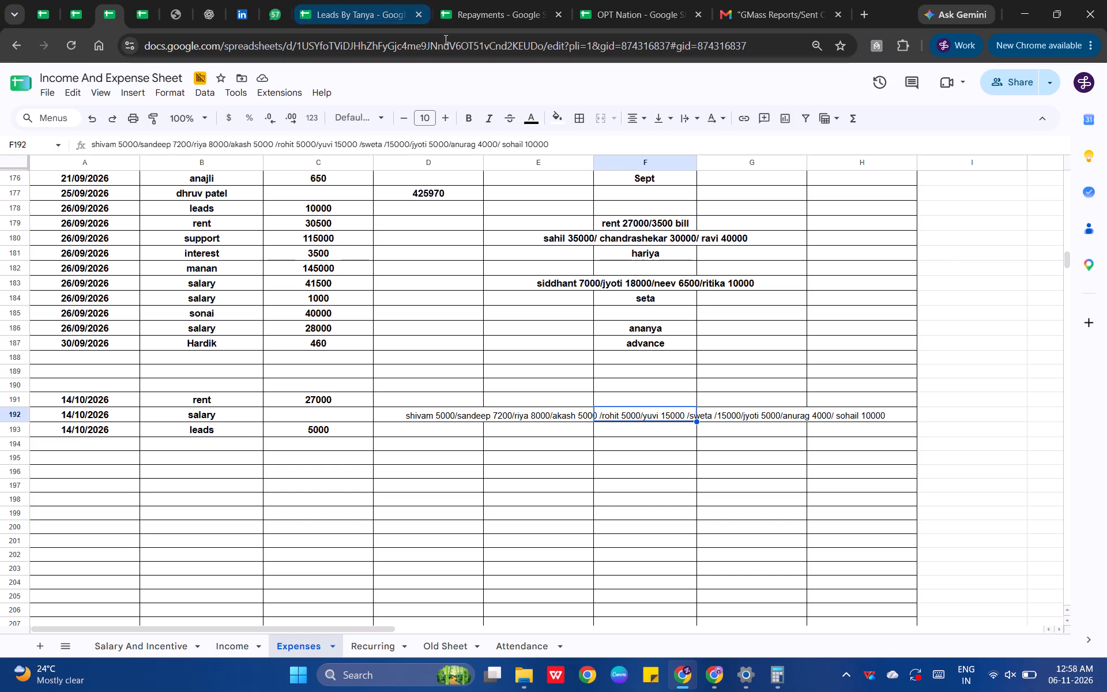
left_click(465, 118)
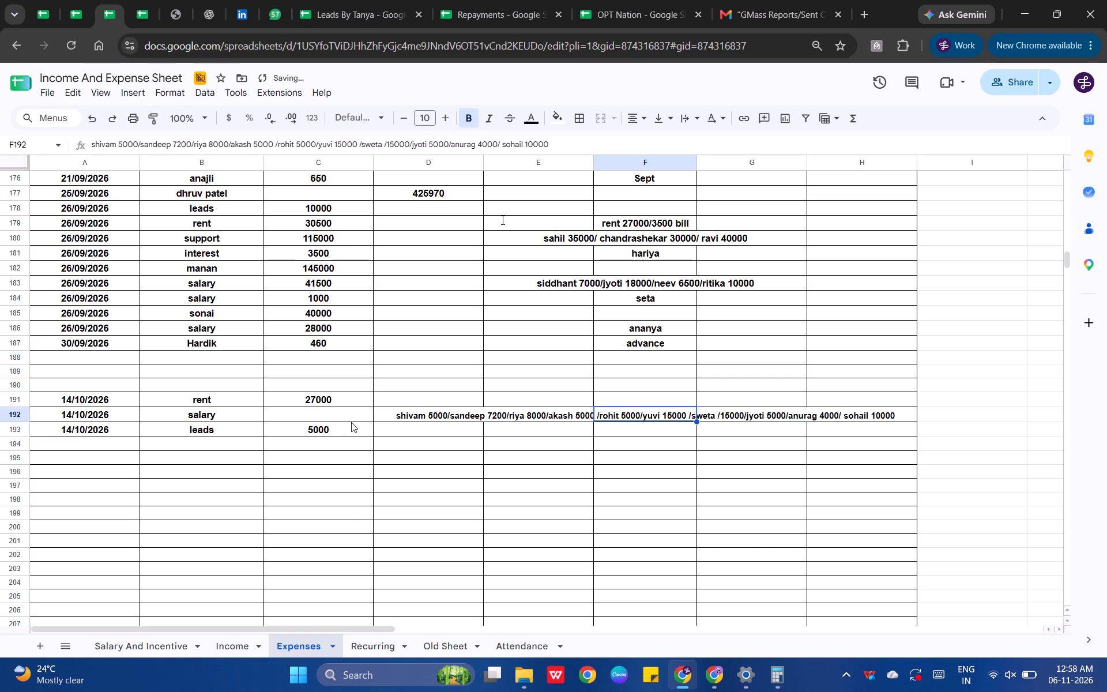
Enter 79200 as the salary amount in C192.
left_click(336, 416)
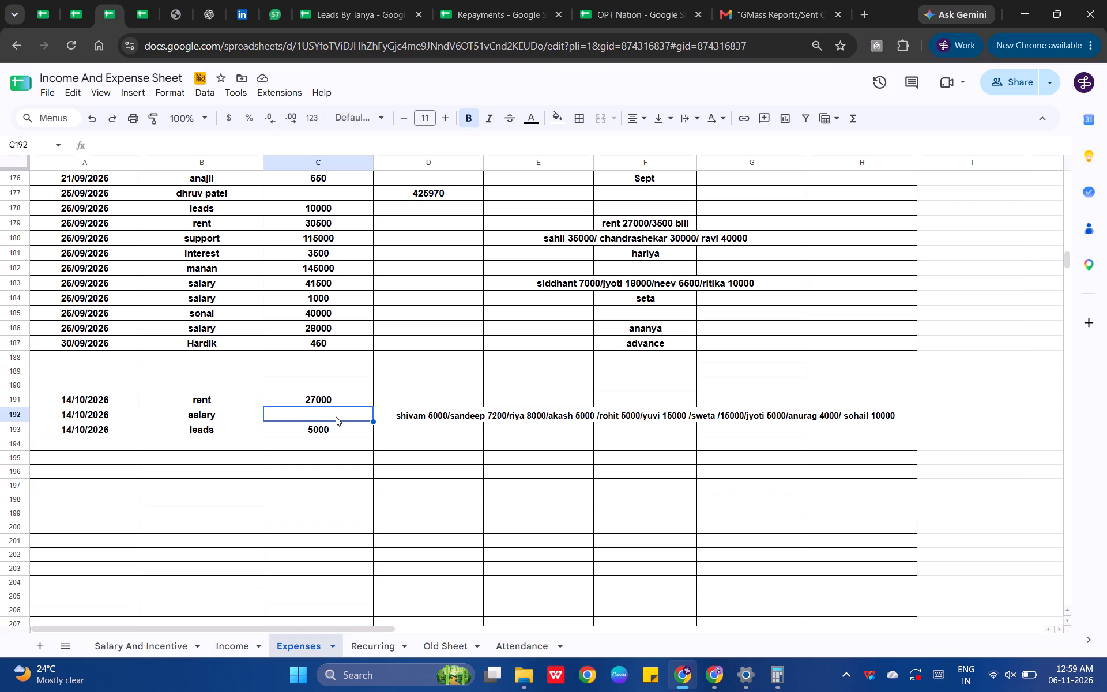
left_click(325, 415)
type("79200")
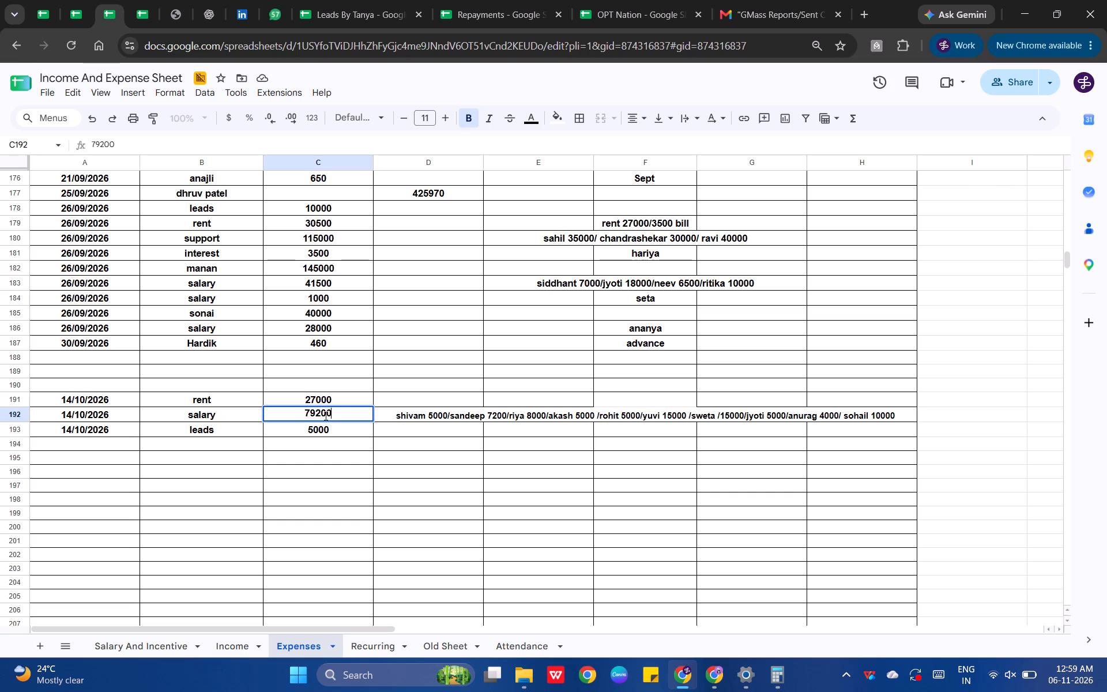
key("Return")
Select C191:C193 to check the sum of the rent, salary and leads amounts.
key("Up")
key("Up")
key("shift+Down")
key("shift+Down")
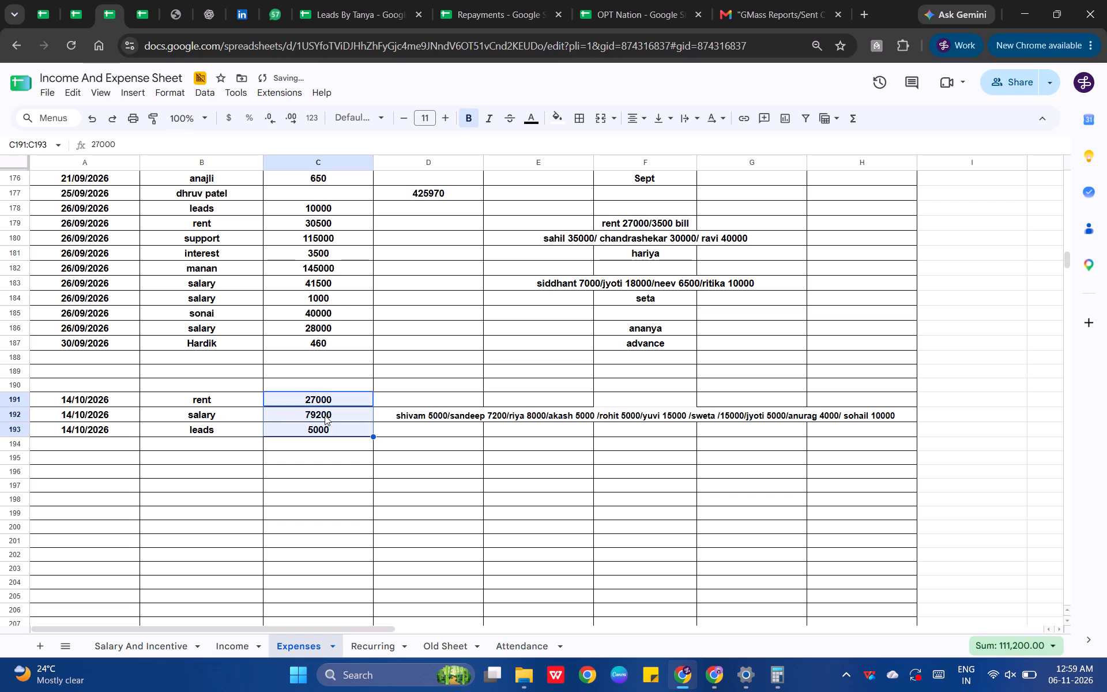
Log a linkdin expense of 2000 in row 194, below the leads row.
key("Down")
key("Down")
key("Down")
key("Left")
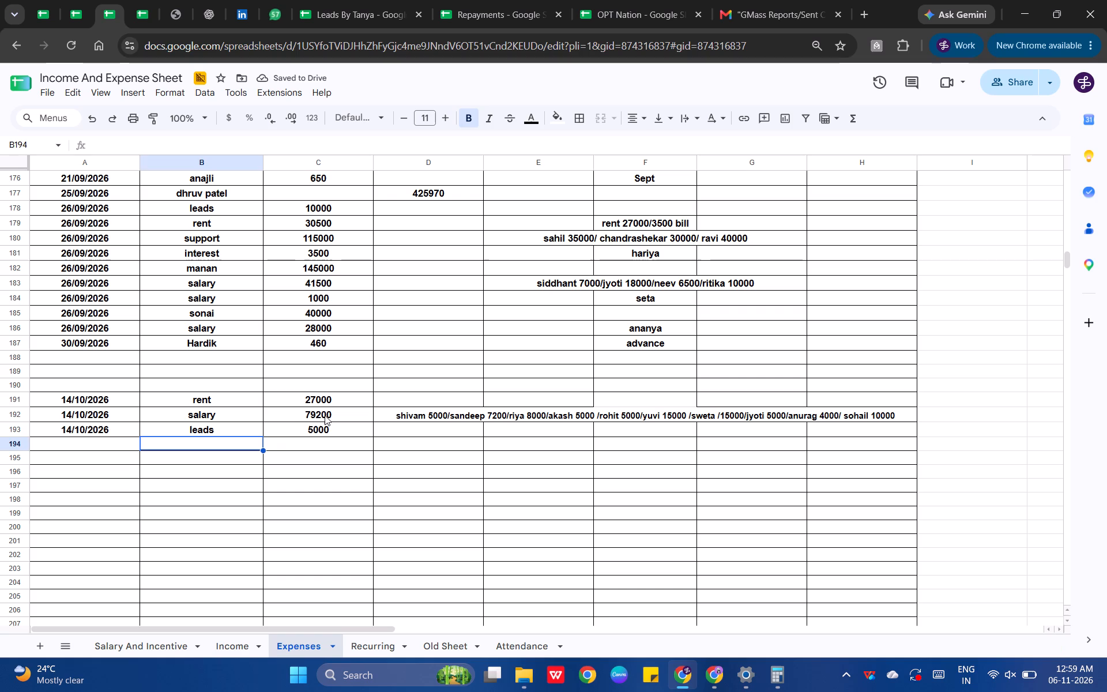
key("Left")
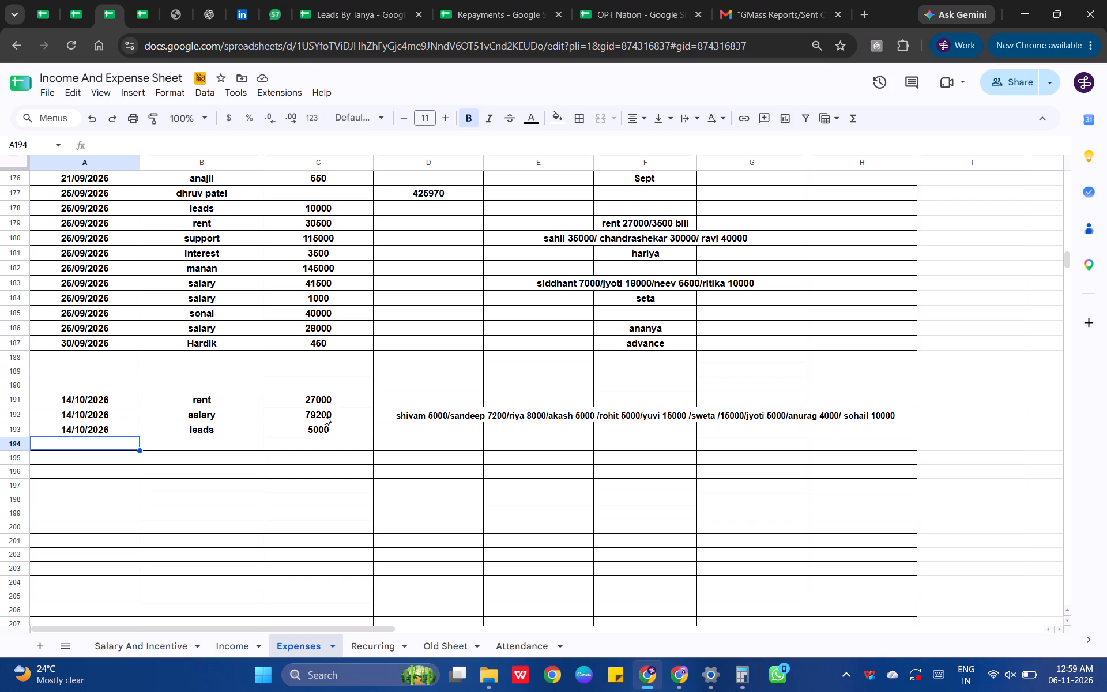
key("Right")
type("linked")
key("BackSpace")
key("BackSpace")
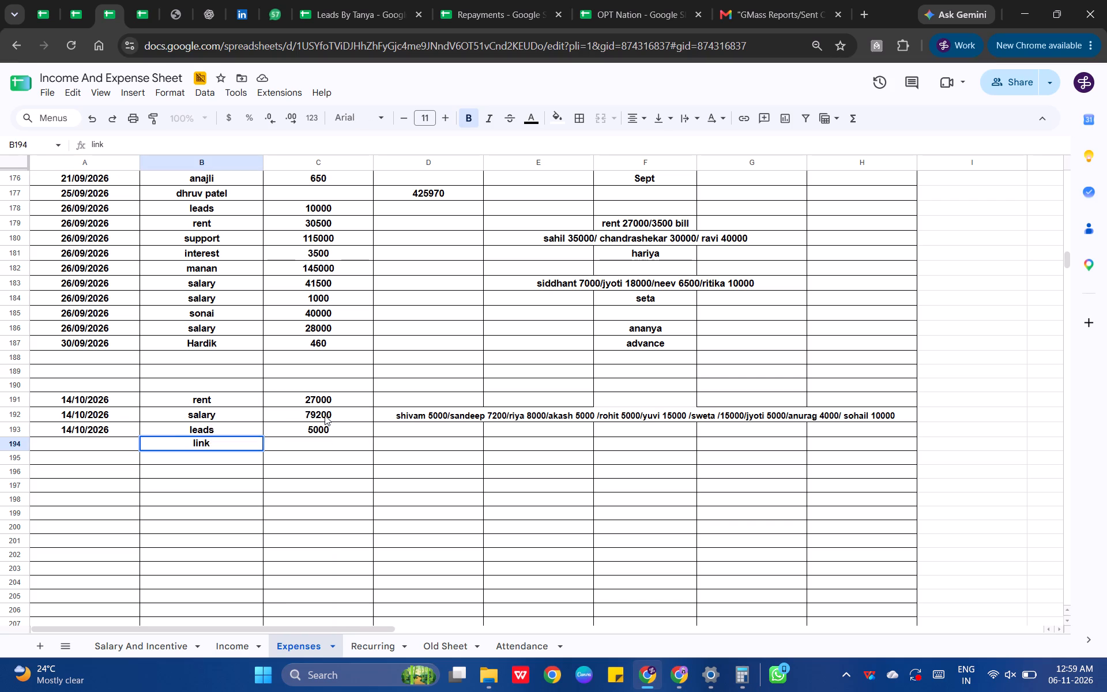
type("din")
key("Return")
key("Right")
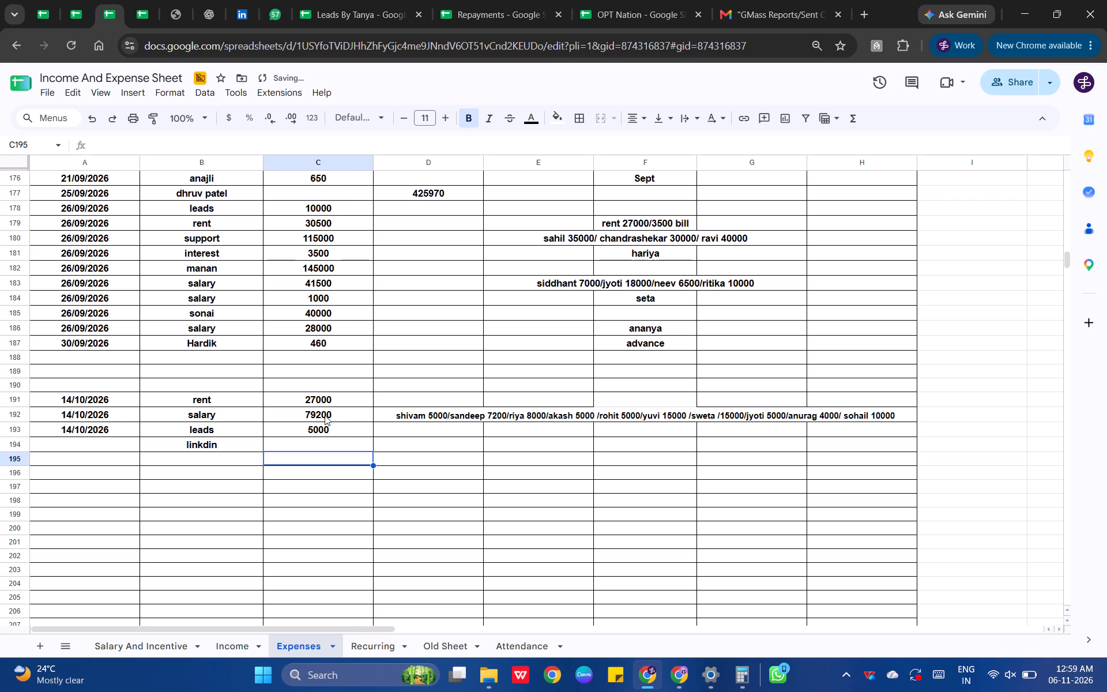
key("Up")
type("2000")
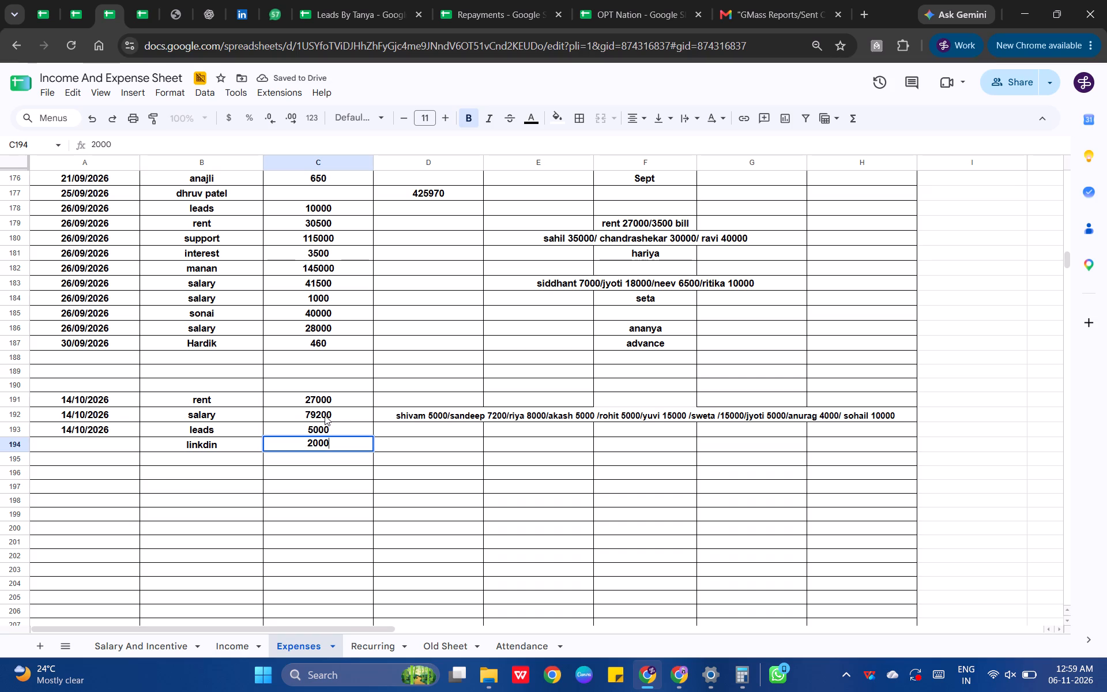
key("Left")
Copy the date 14/10/2026 from A193 into A194 for the linkdin row.
key("Left")
key("Up")
key("ctrl+c")
key("Down")
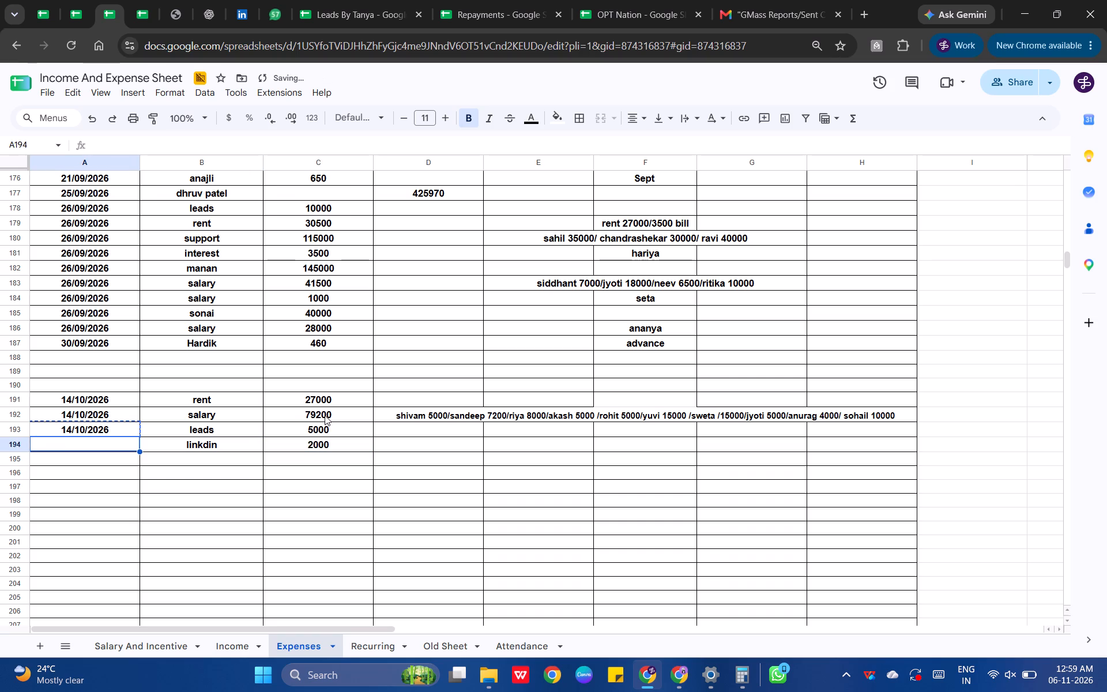
key("ctrl+v")
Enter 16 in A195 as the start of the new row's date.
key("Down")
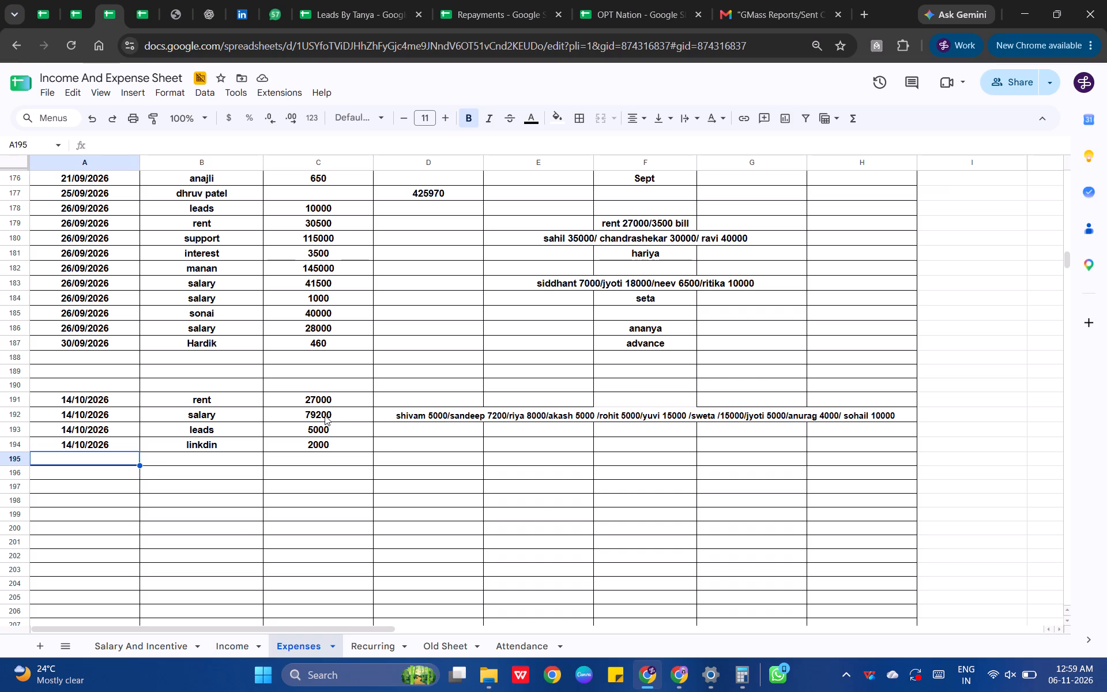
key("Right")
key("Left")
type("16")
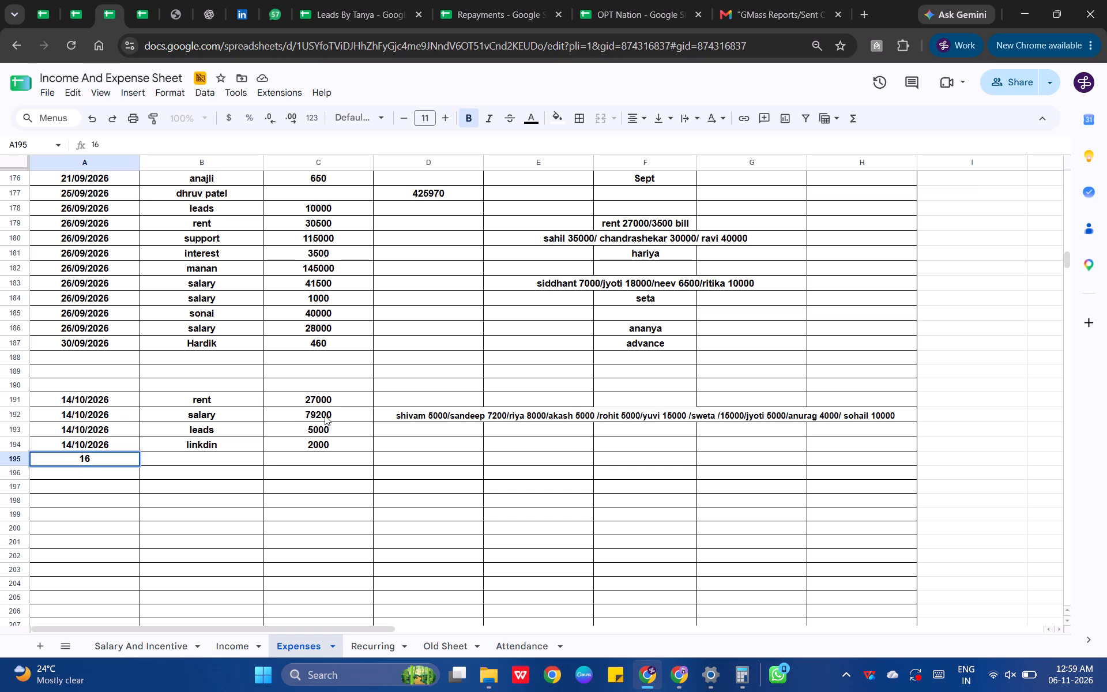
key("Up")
Add a barbie entry in row 190 above the rent row, dated by copying 14/10/2026 from A191.
key("Up")
key("Up")
key("Up")
key("ctrl+c")
key("Up")
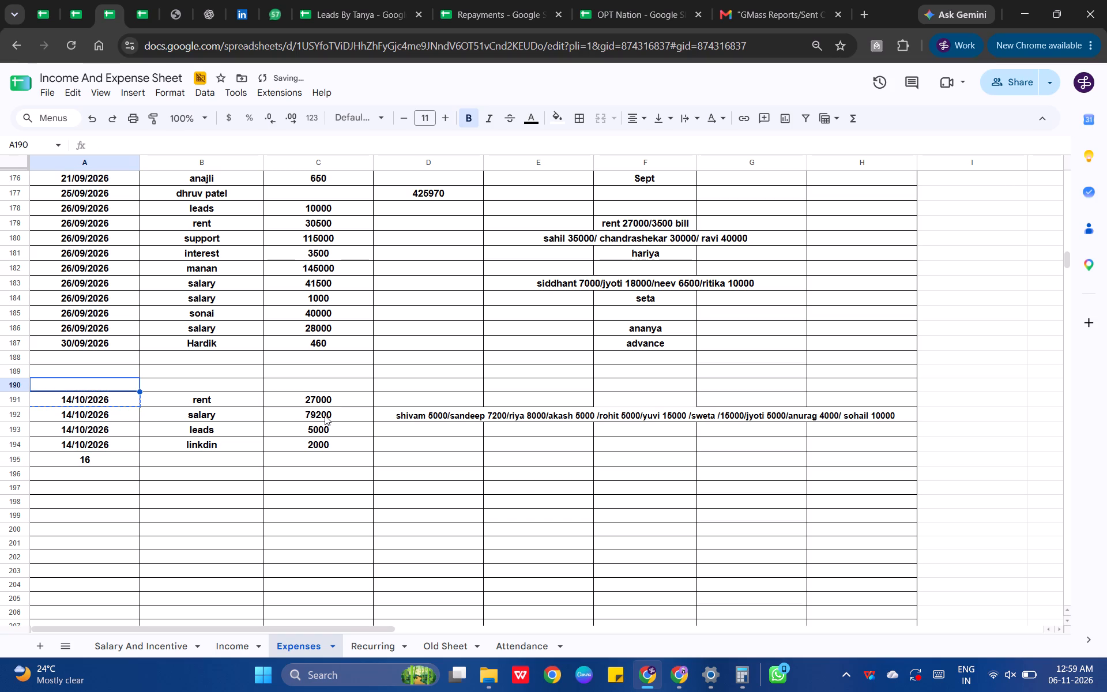
key("ctrl+v")
key("Right")
type("barbie")
key("Return")
Set the date in A195 to 16/10/2026.
key("Down")
key("Down")
key("Down")
key("Down")
key("Left")
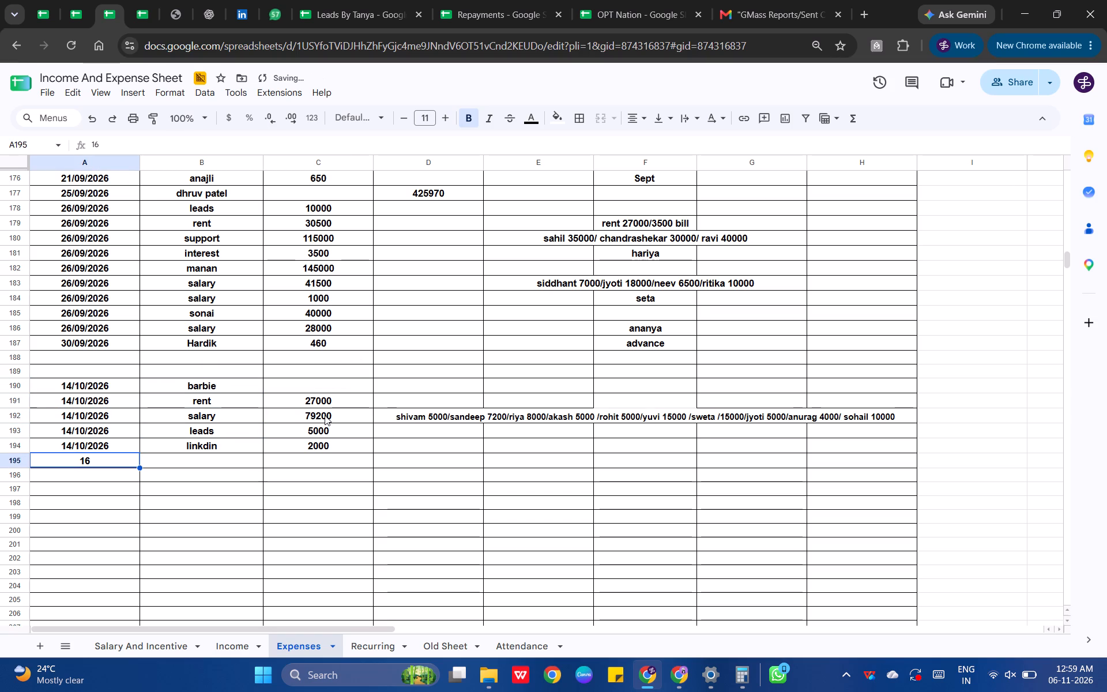
type("16/")
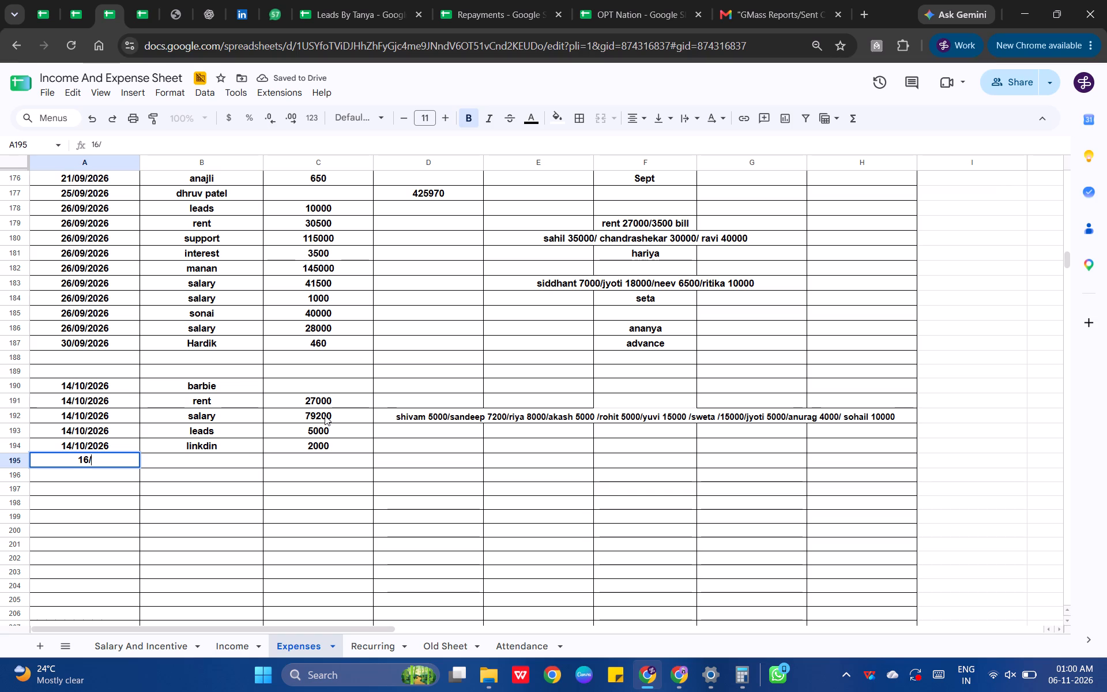
type("10/1")
key("BackSpace")
type("2026")
key("Return")
Complete the 16/10/2026 entry in row 195 with the name Arpita and the amount 48000 in column C.
key("Right")
key("Up")
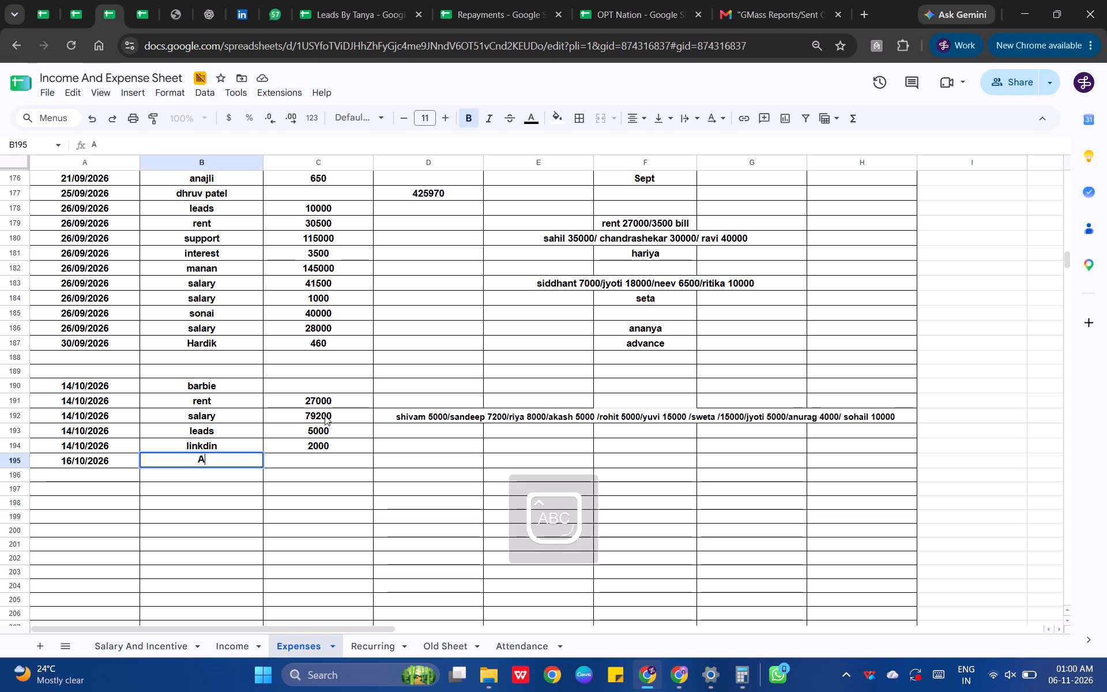
type("rpita")
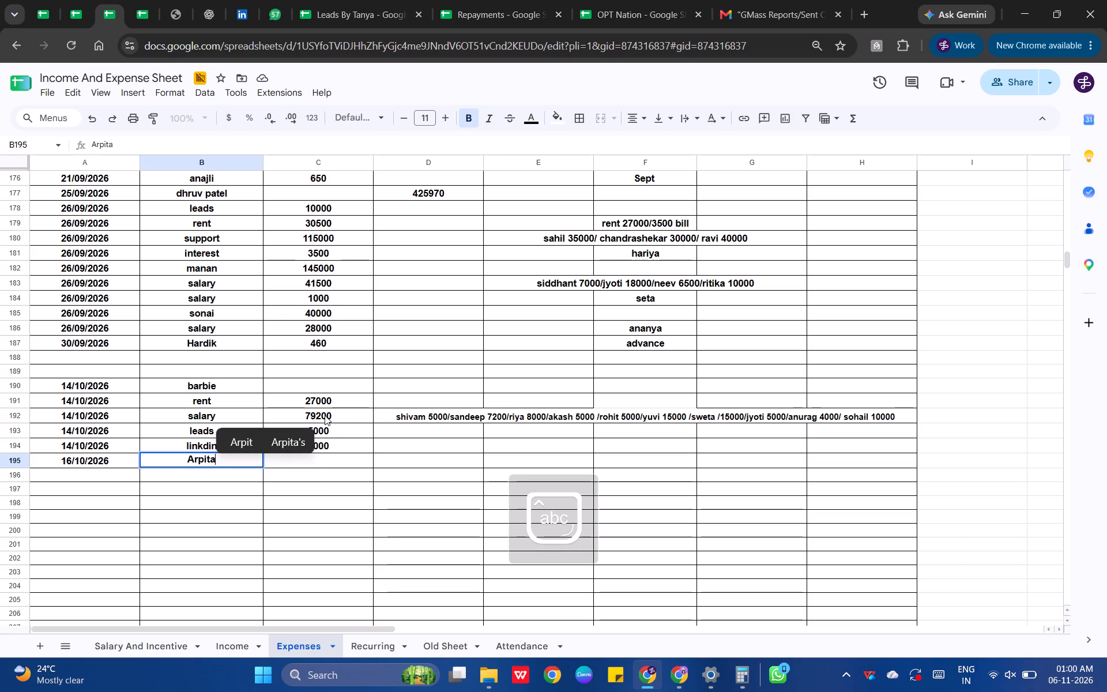
key("Return")
key("Right")
key("Up")
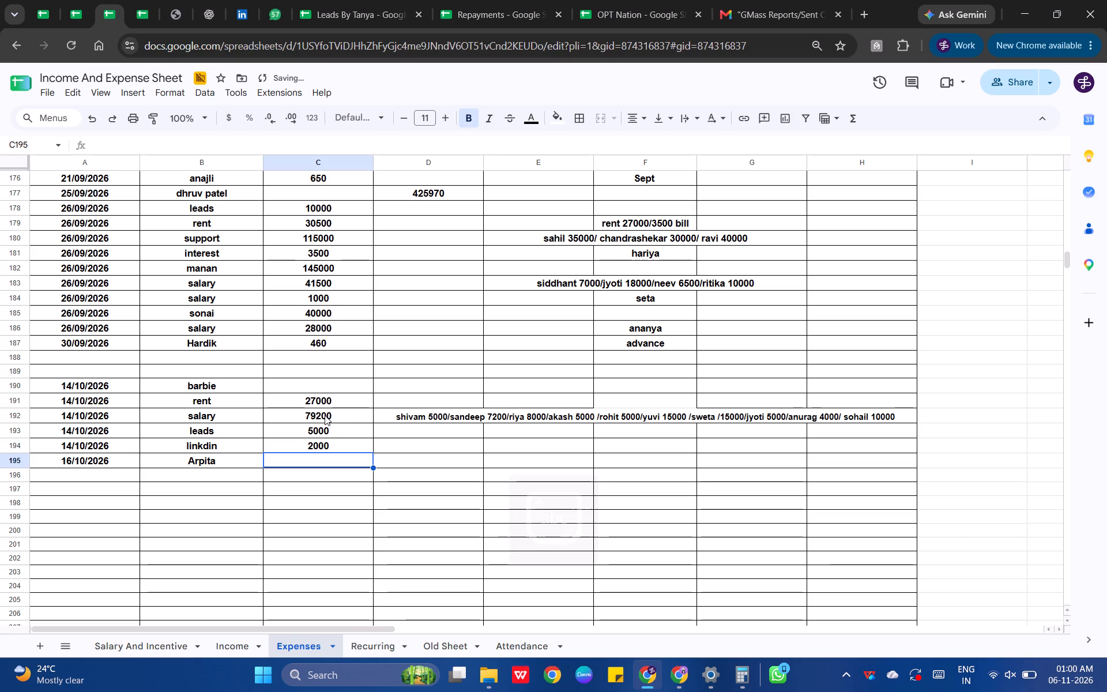
type("48-")
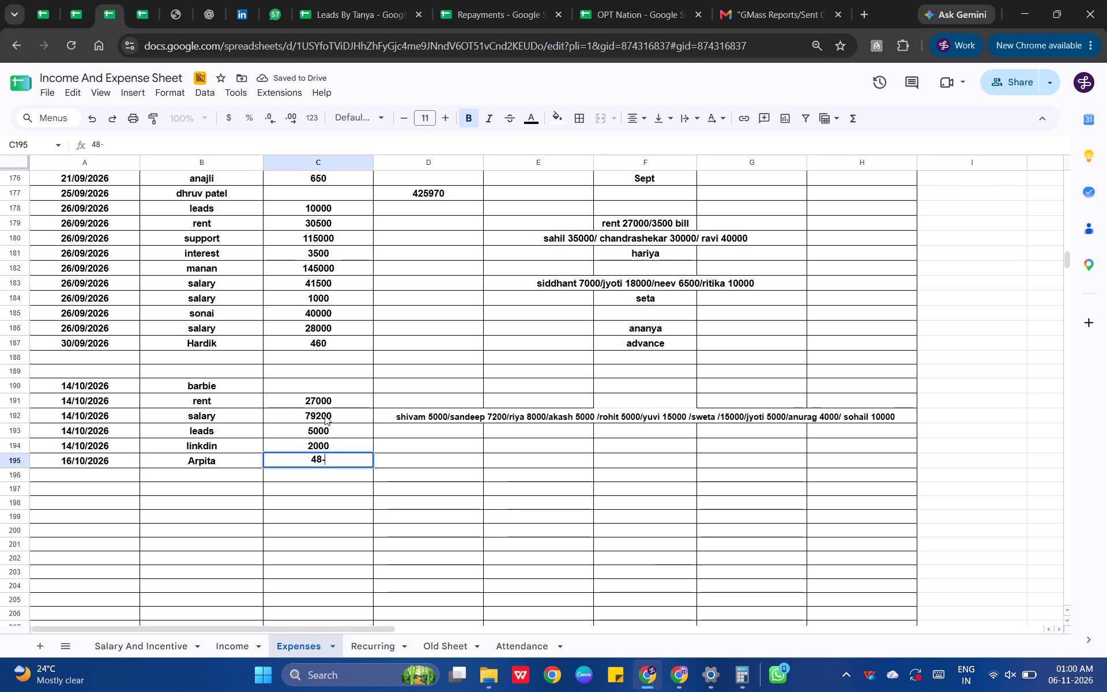
key("BackSpace")
type("000")
key("Return")
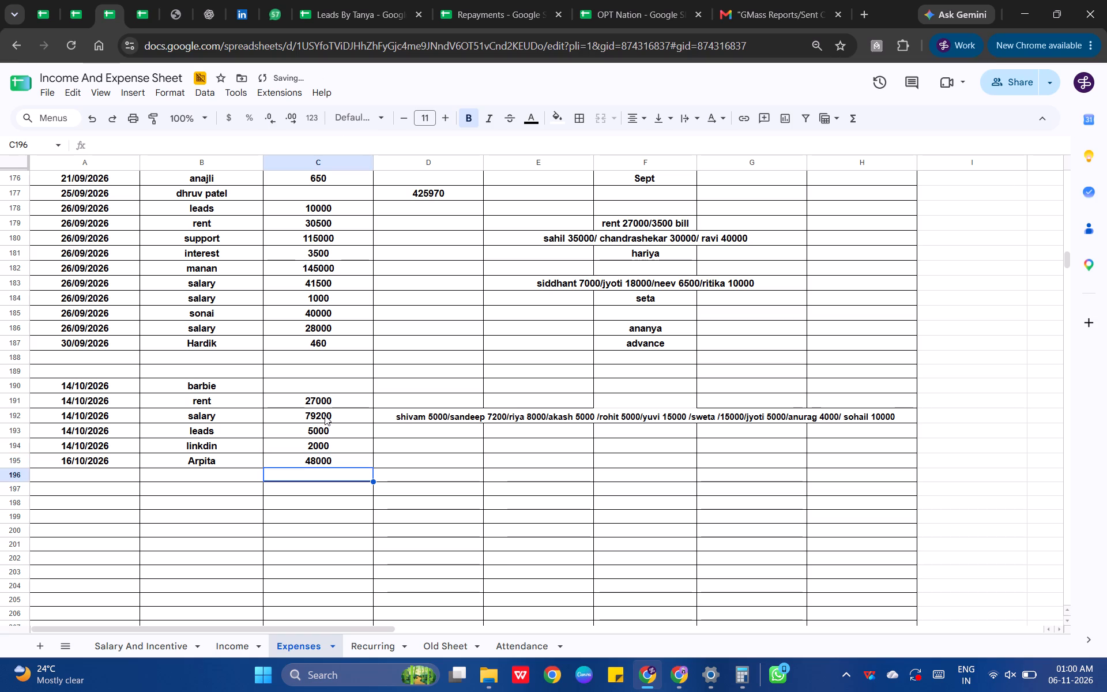
Move Arpita's 48000 amount from C195 to D195.
key("Left")
key("Left")
key("Right")
key("Left")
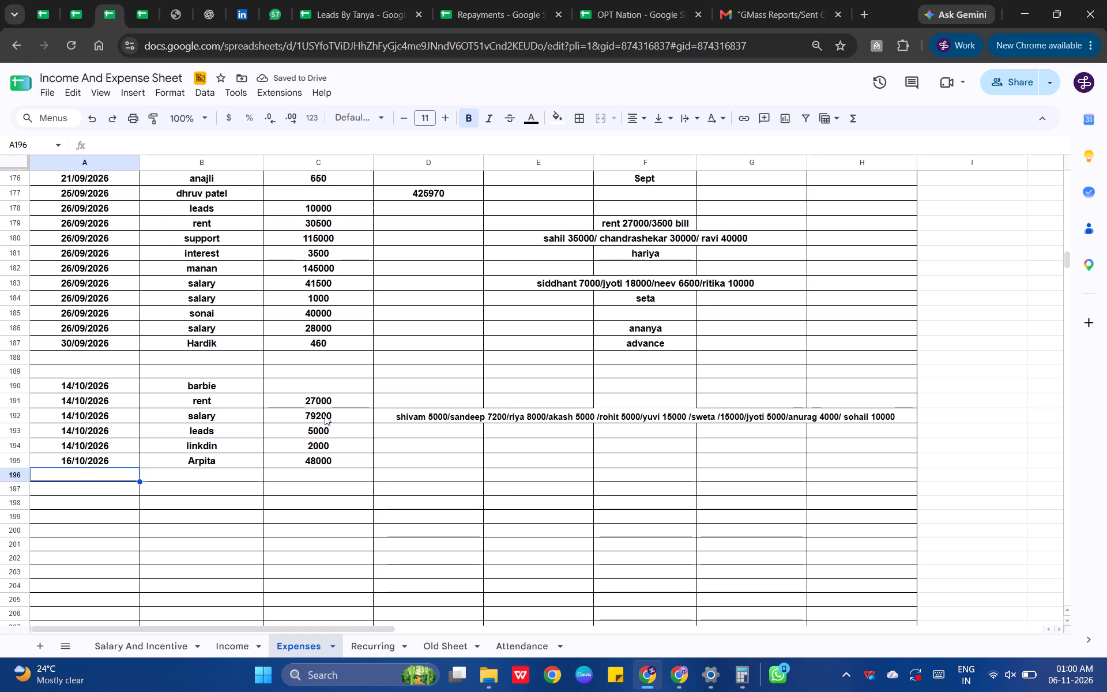
key("Right")
key("Up")
key("Right")
key("ctrl+x")
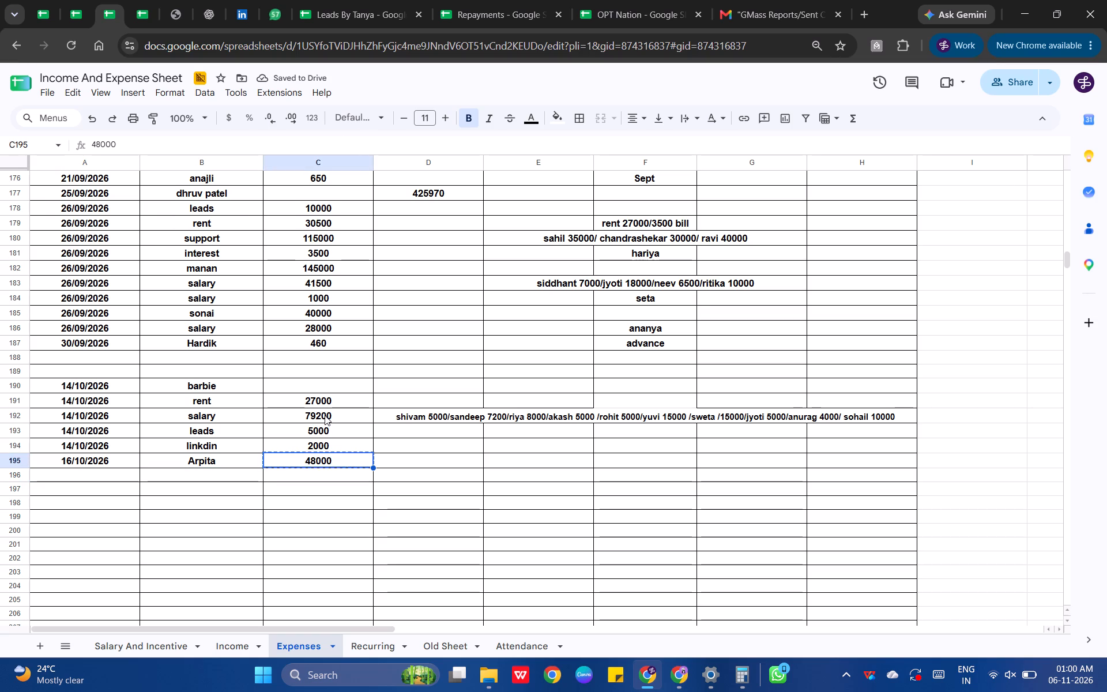
key("Right")
key("ctrl+v")
key("Down")
key("Left")
key("Left")
key("Left")
key("Right")
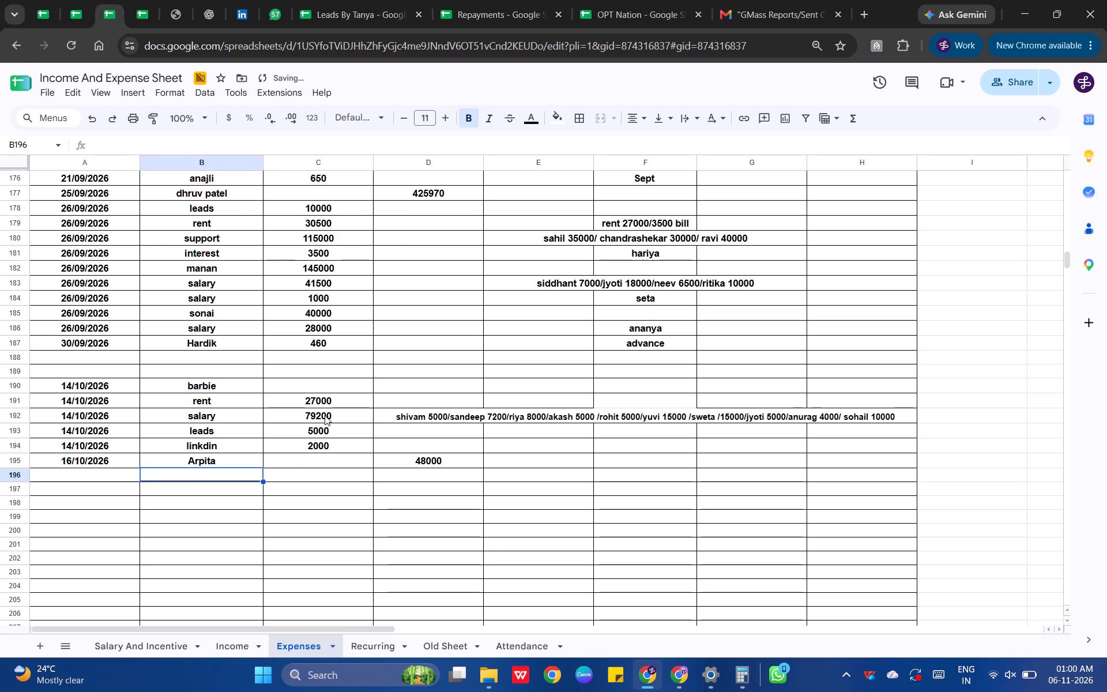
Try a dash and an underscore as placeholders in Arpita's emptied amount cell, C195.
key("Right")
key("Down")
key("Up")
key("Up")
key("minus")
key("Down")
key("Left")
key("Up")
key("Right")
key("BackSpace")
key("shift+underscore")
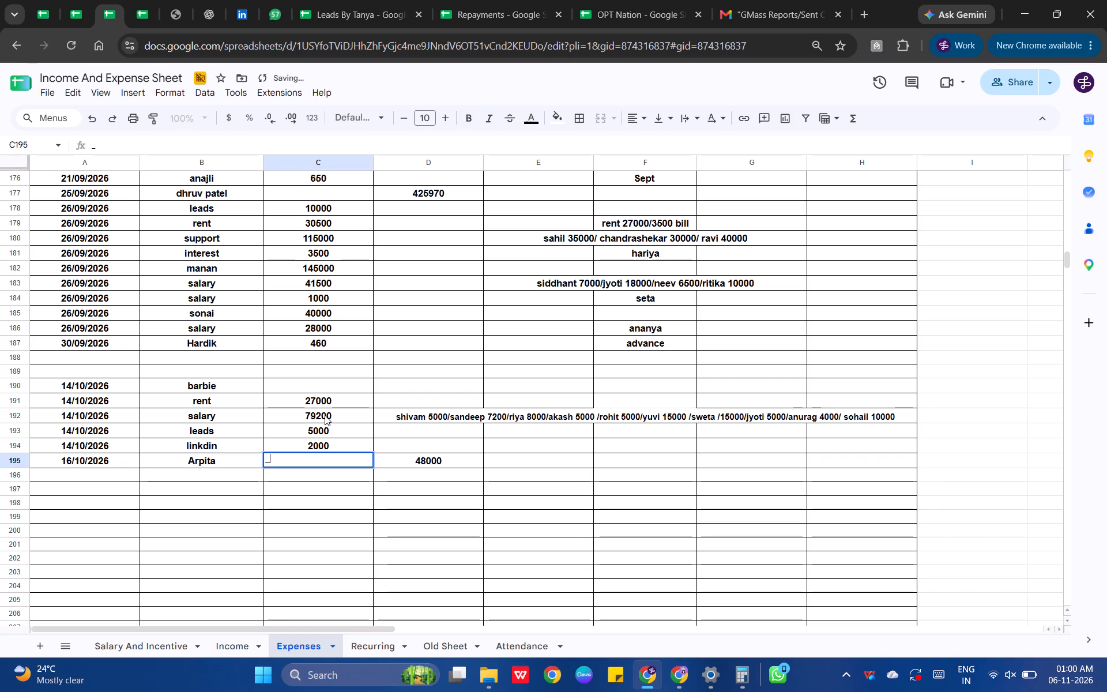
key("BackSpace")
Enter the date 16/10/2026 in A196 for a new expense row.
key("Down")
key("Left")
key("Left")
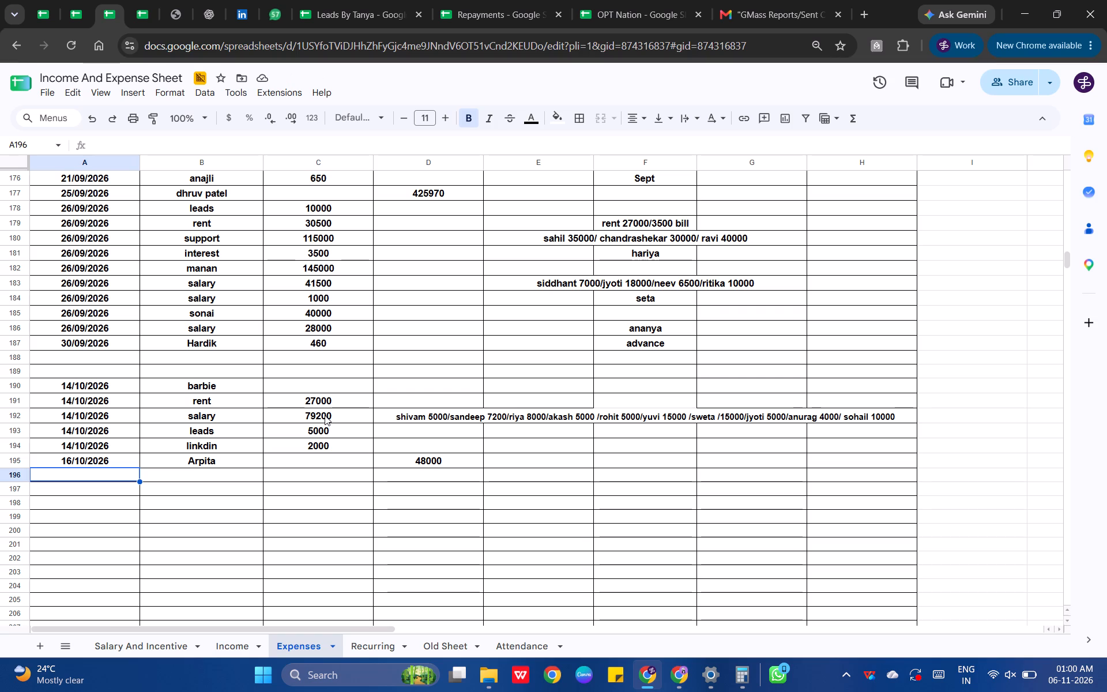
key("Right")
key("Left")
key("Right")
key("Left")
key("Right")
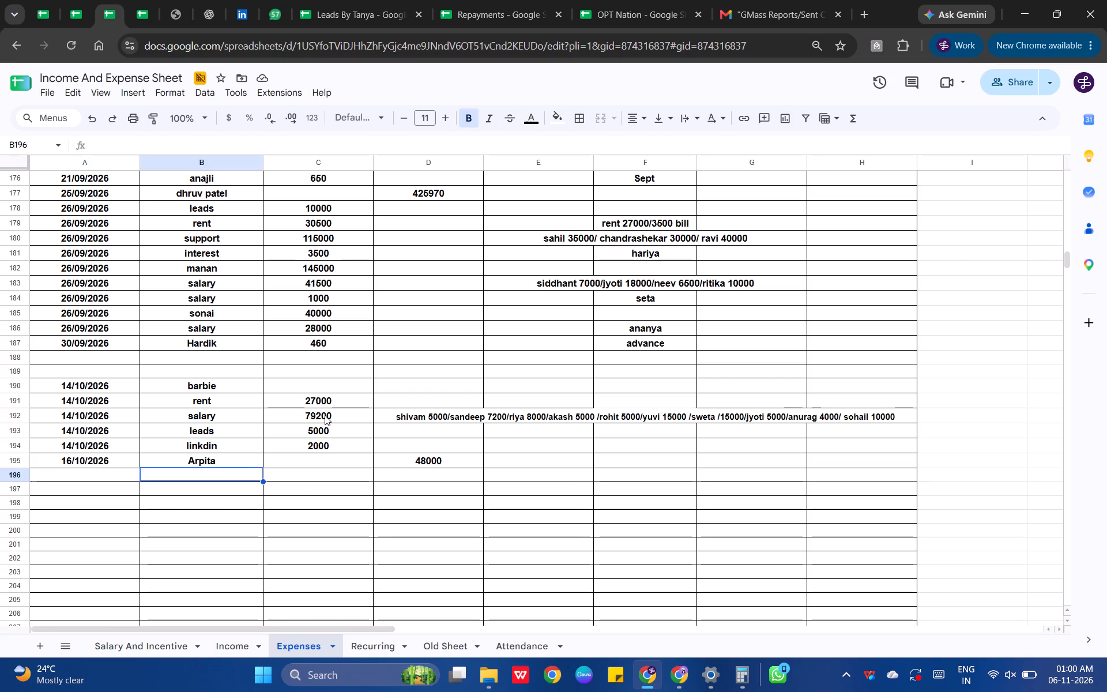
key("Left")
type("16")
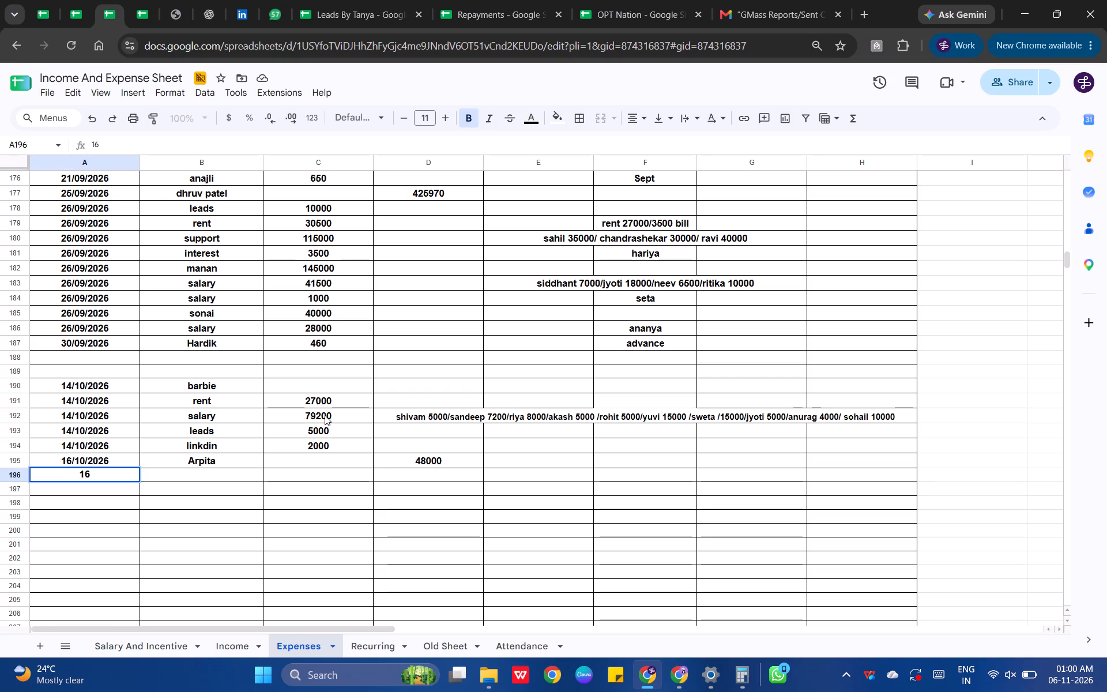
type("/10")
type("/2026")
key("Return")
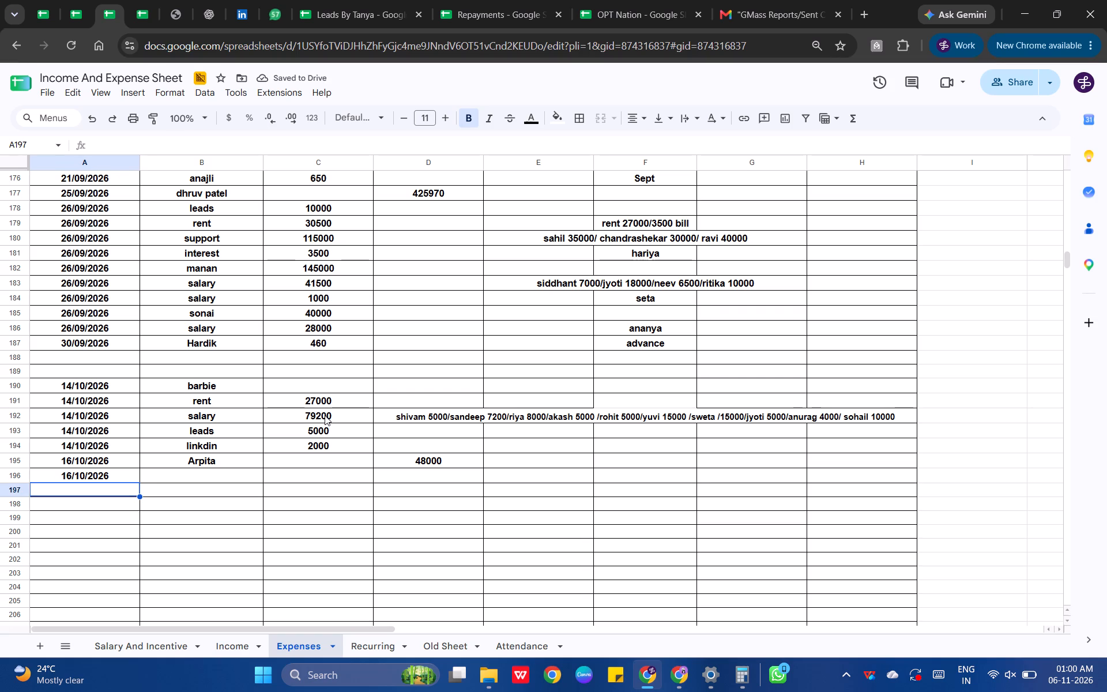
Label the new expense in B196 as salary.
key("Right")
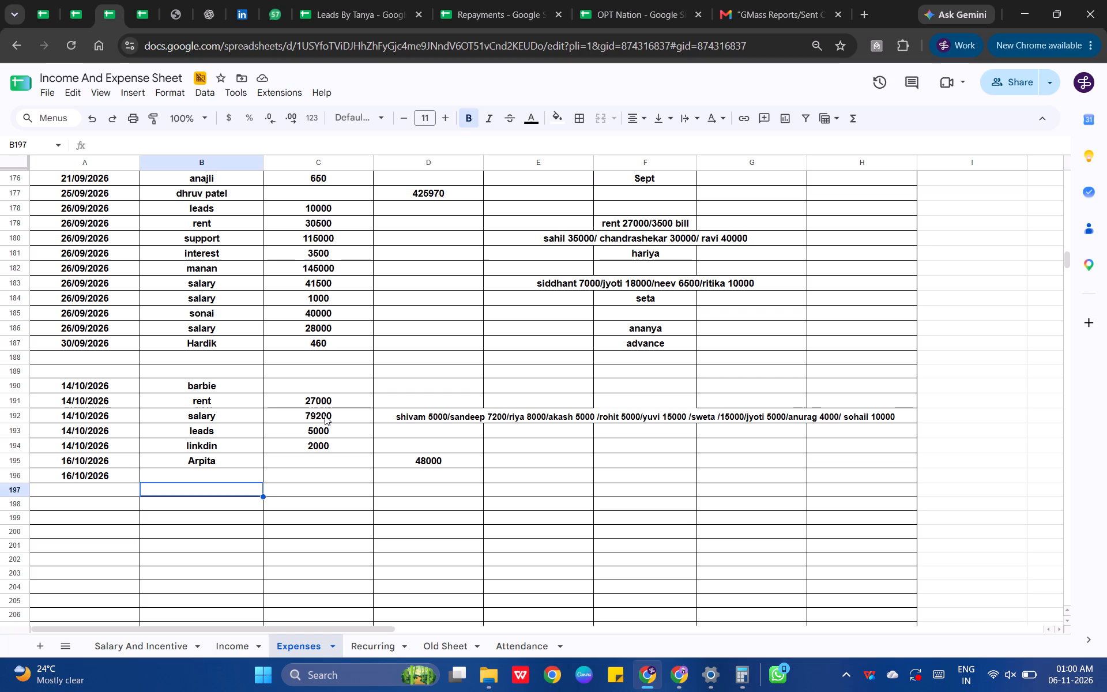
key("Up")
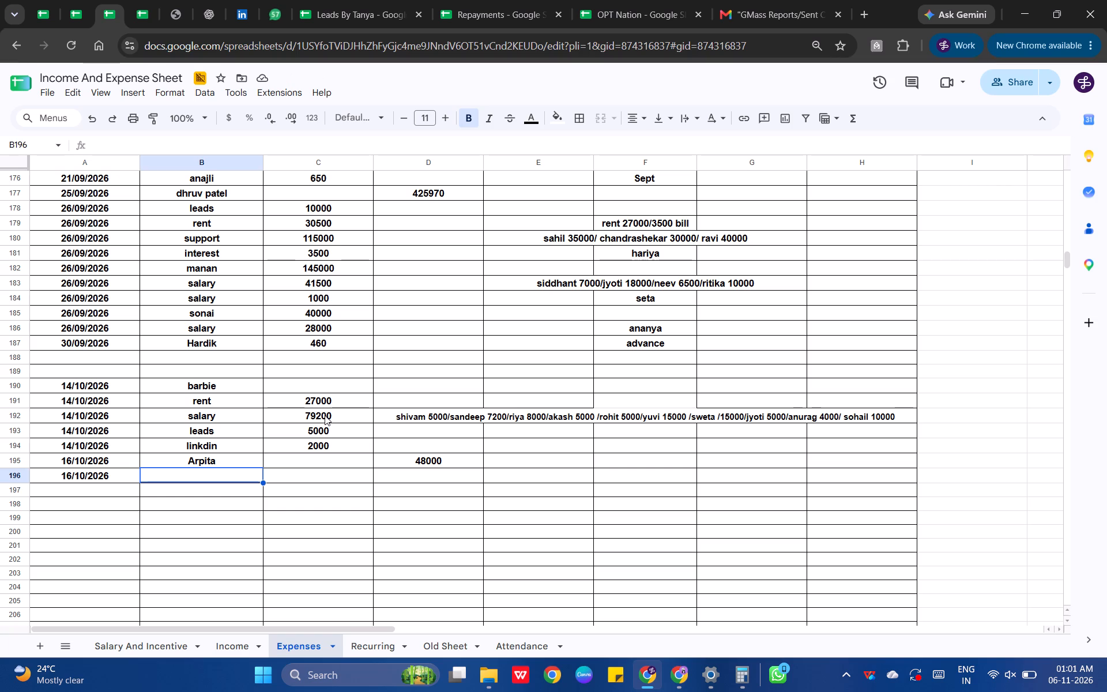
type("salary")
key("Return")
key("Right")
key("Up")
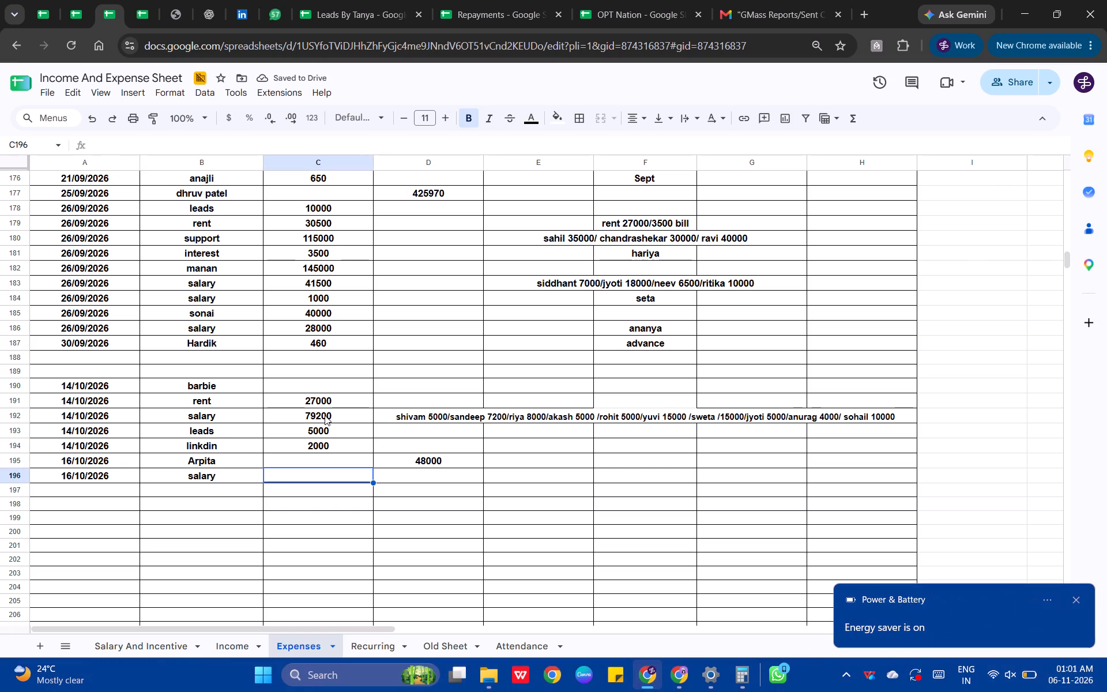
Enter the salary breakdown "sunny 15000 /aditya 20000/ anjali 4000/ sohail 8700" in F196.
key("Right")
key("Right")
key("Left")
key("Right")
key("Right")
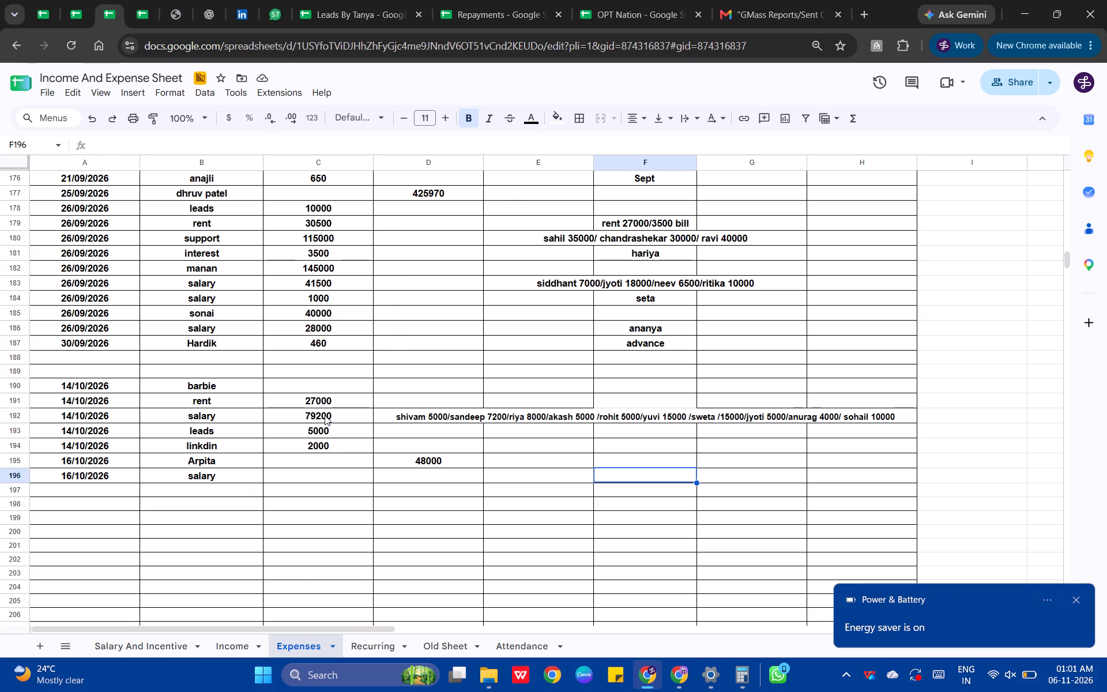
type("sunny")
key("space")
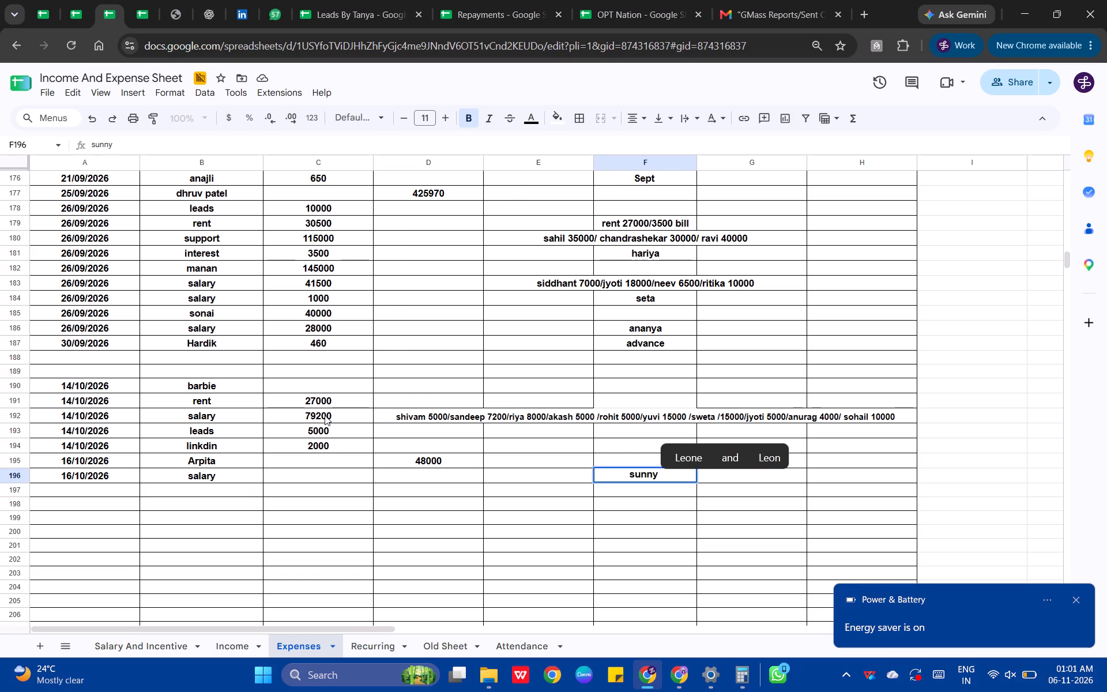
type("15000 /")
type("aditya 20000")
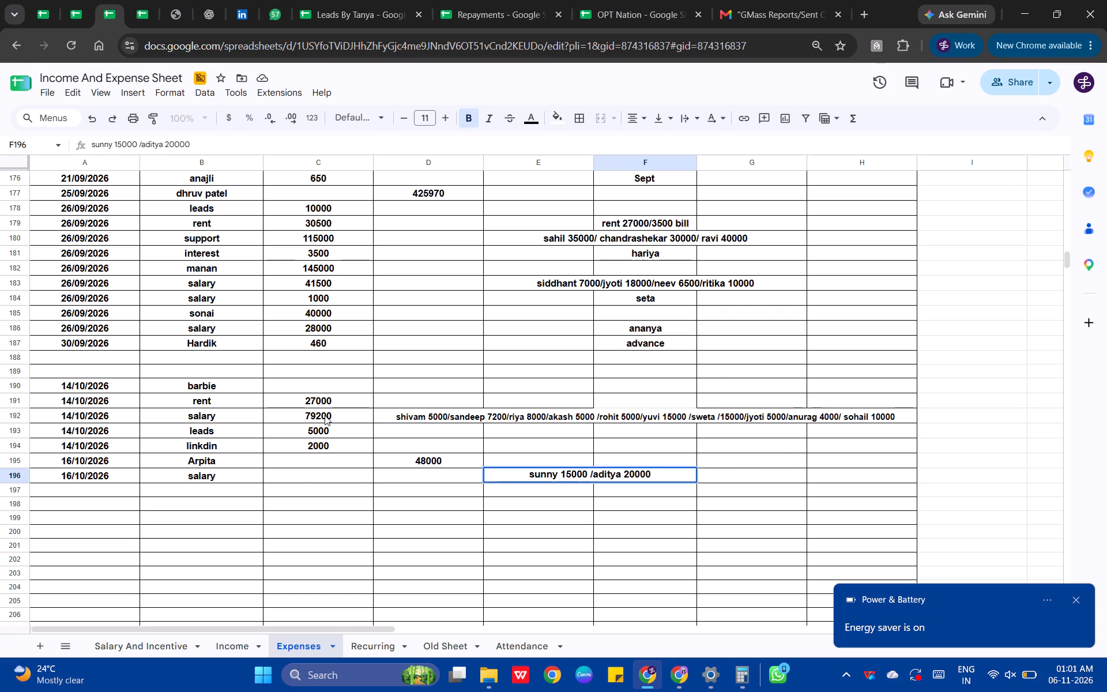
key("slash")
key("space")
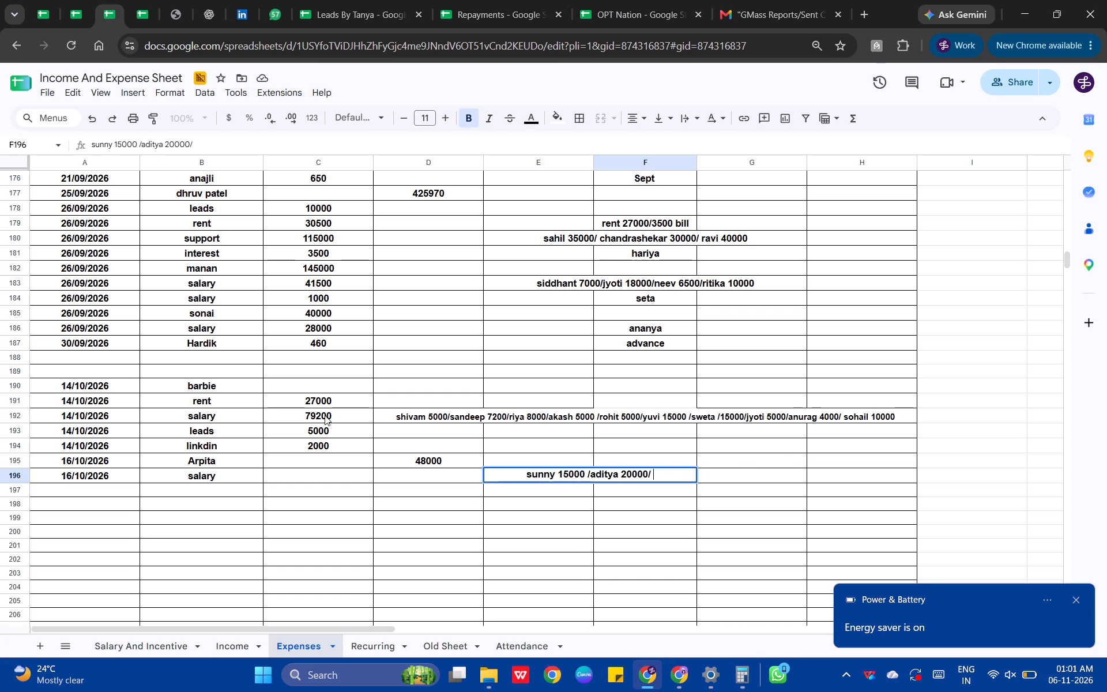
type("anja")
type("li")
key("space")
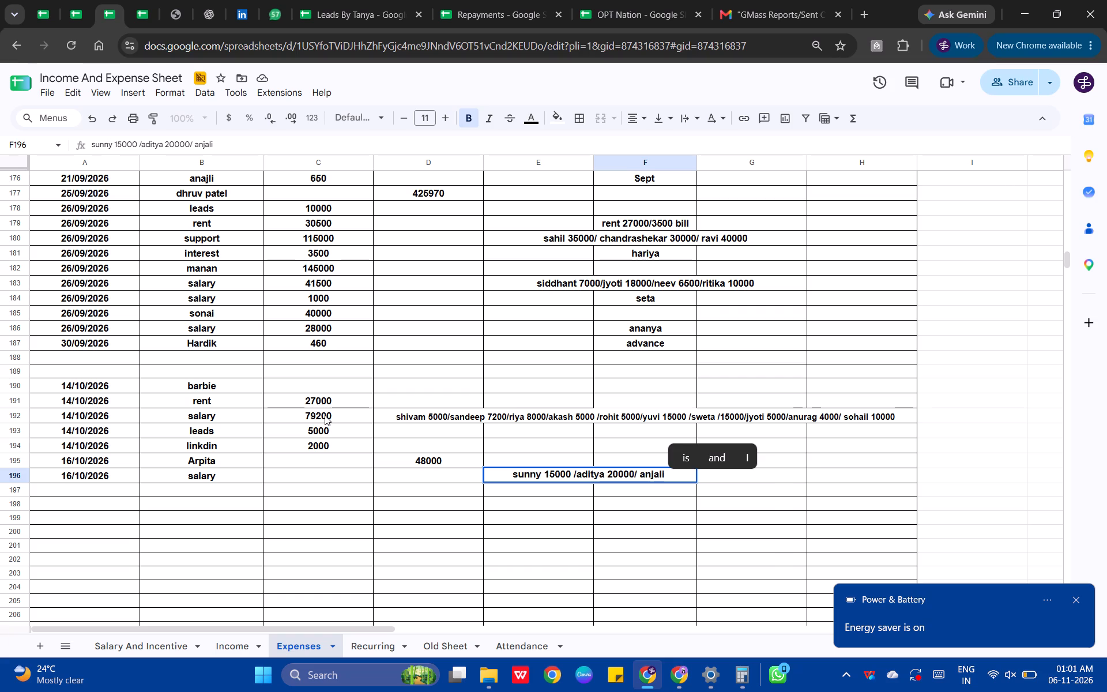
type("4000")
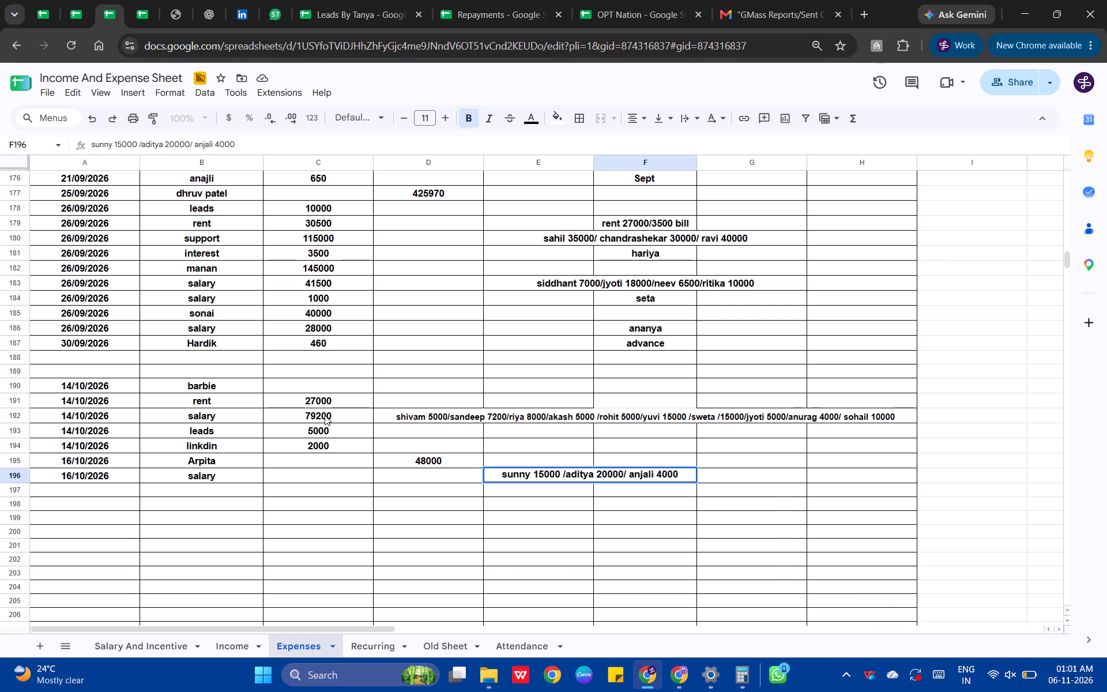
key("slash")
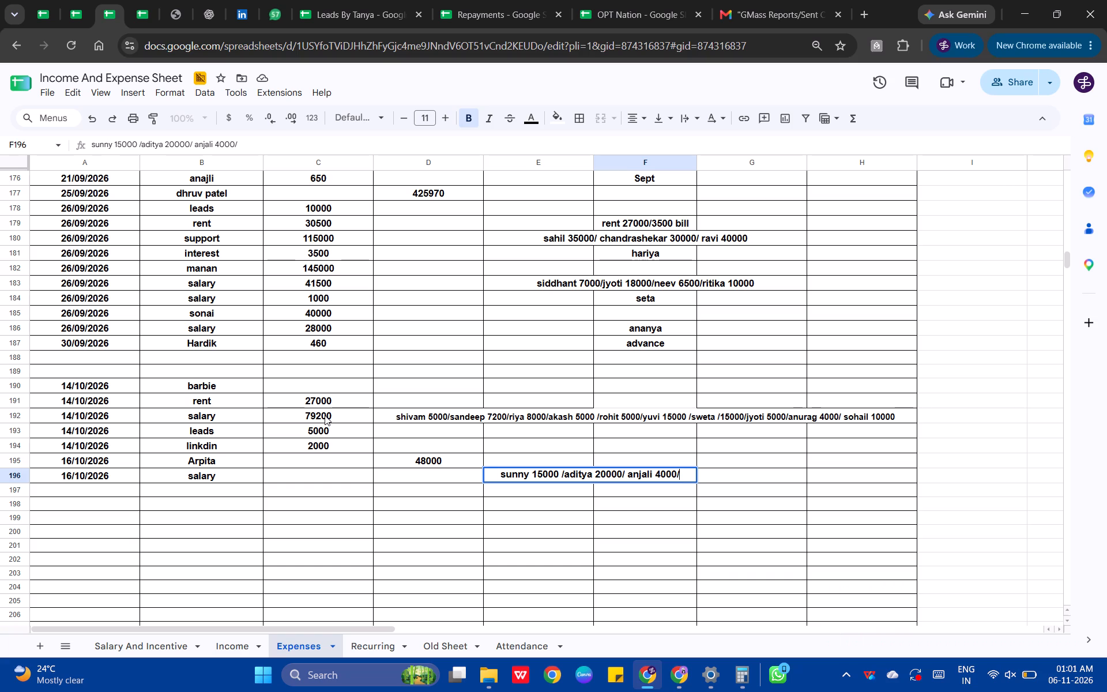
key("space")
type("s")
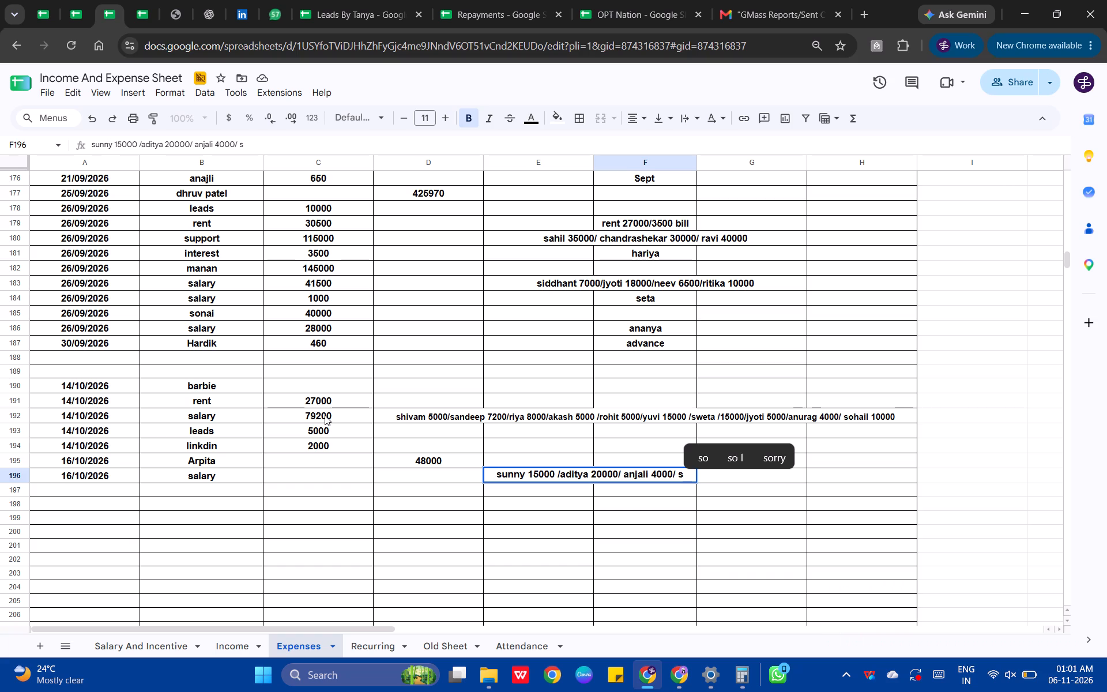
type("ohail")
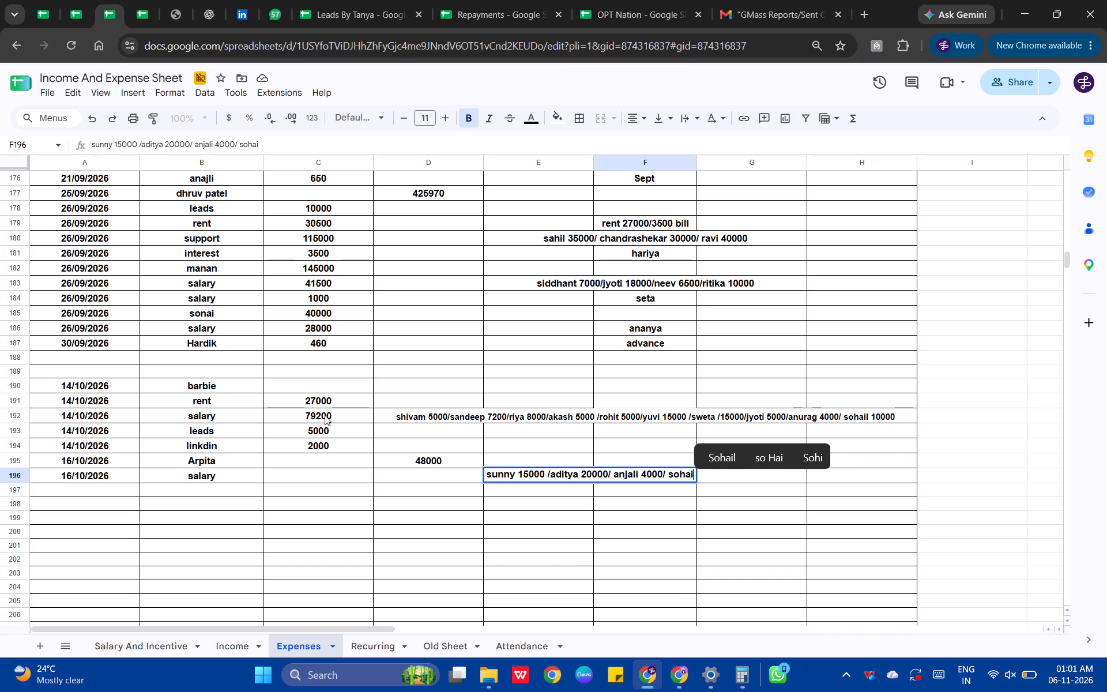
key("space")
type("8700")
key("Return")
Enter 43700 as the salary amount in C196.
key("Left")
key("Up")
key("Left")
key("Left")
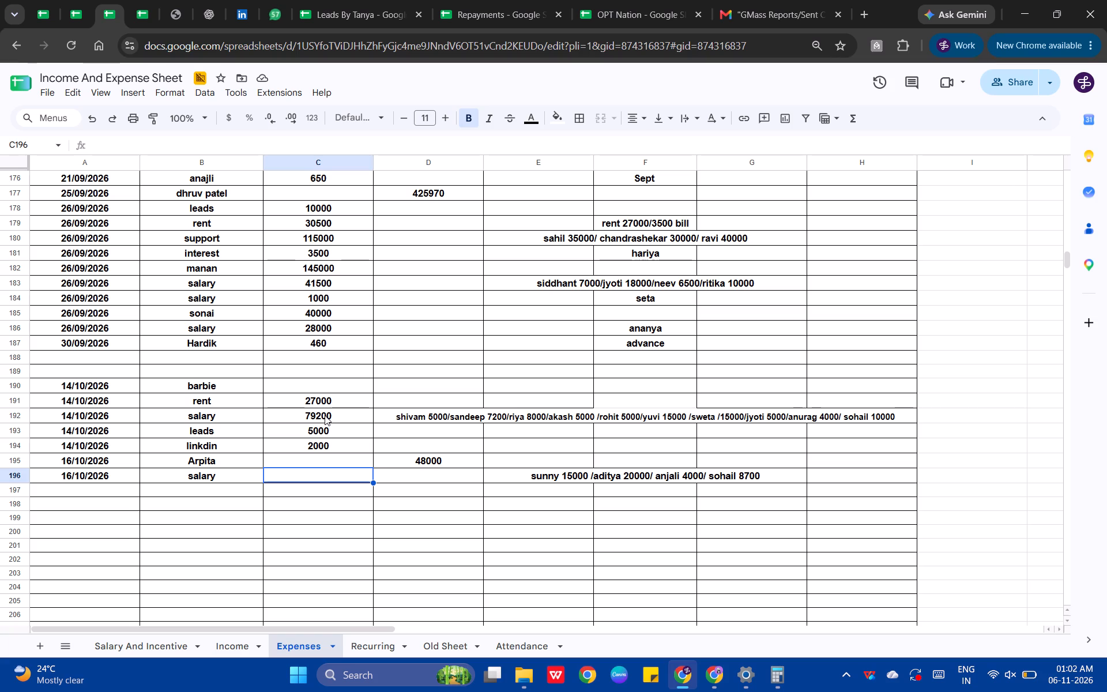
key("3")
key("BackSpace")
type("43700")
key("Return")
key("Left")
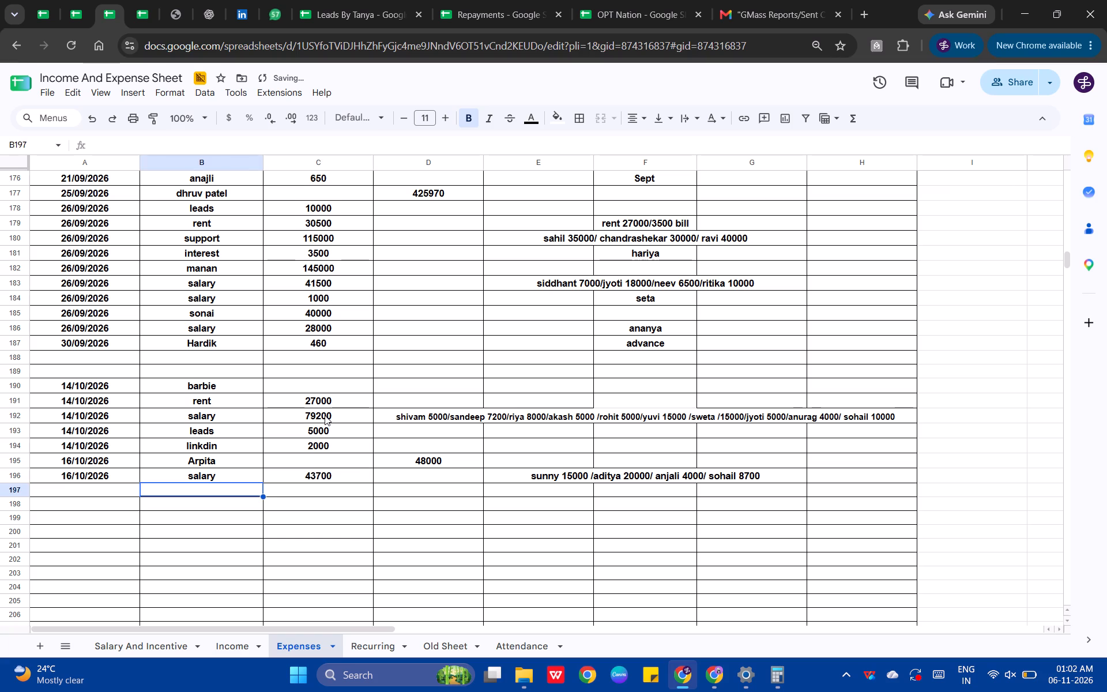
Move the two 16/10/2026 entries in A195:F196 down one row, leaving row 195 empty beneath the linkdin entry.
key("Right")
key("Up")
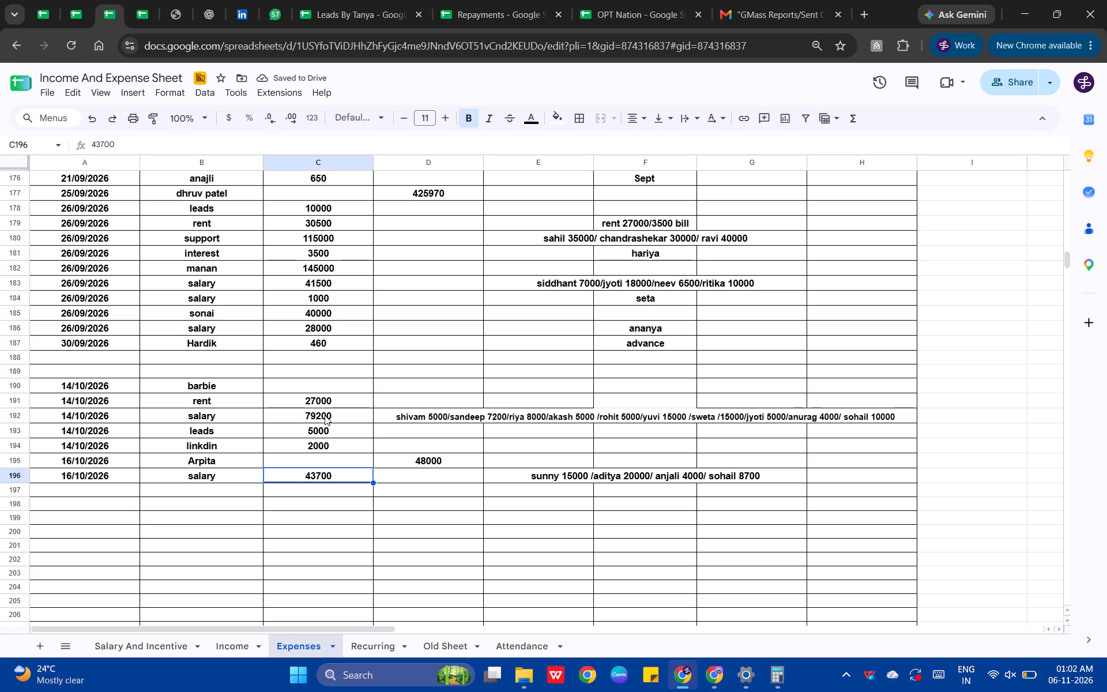
key("Left")
key("Up")
key("Left")
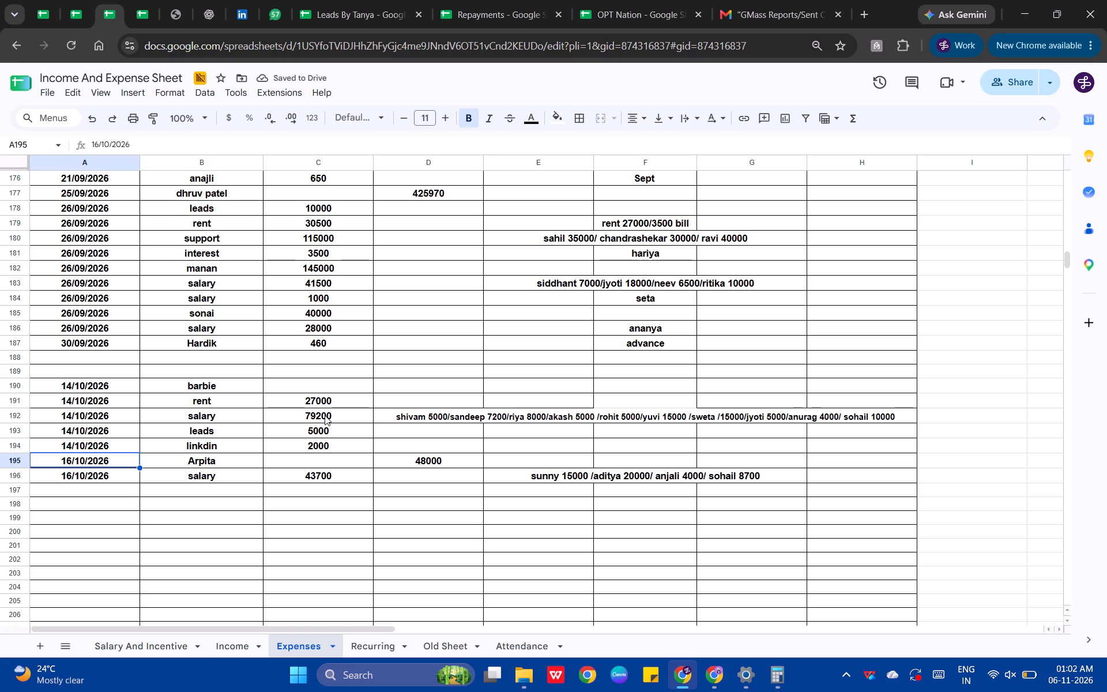
key("shift+Right")
key("shift+Right")
key("shift+Right")
key("shift+Right")
key("shift+Right")
key("shift+Down")
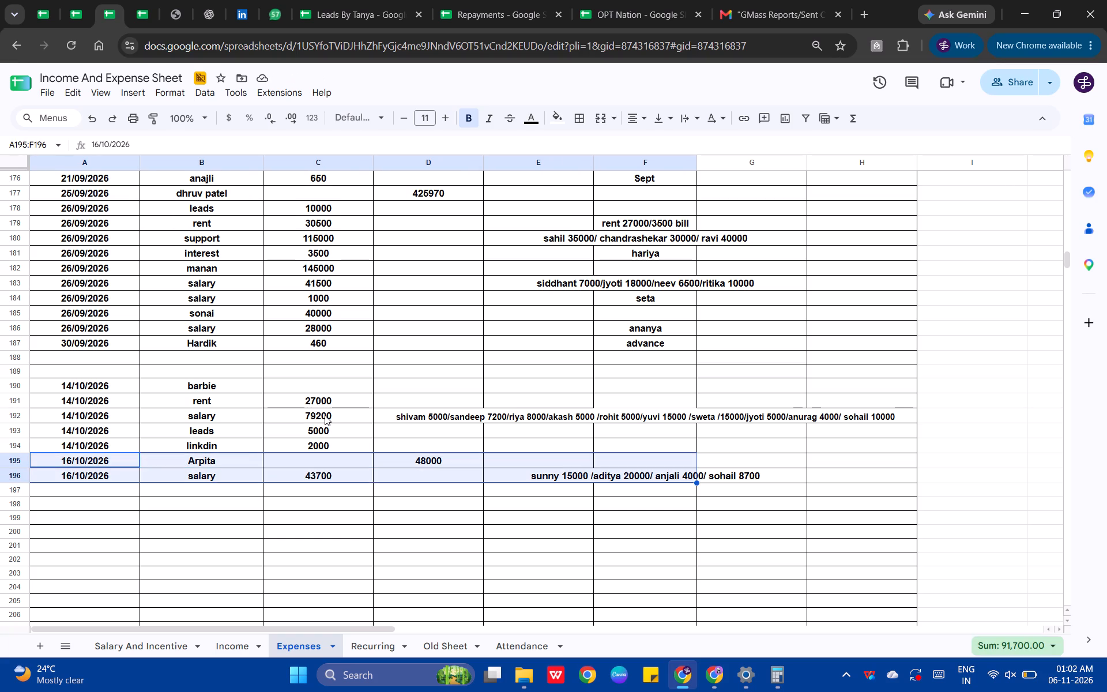
key("ctrl+x")
key("Down")
key("Left")
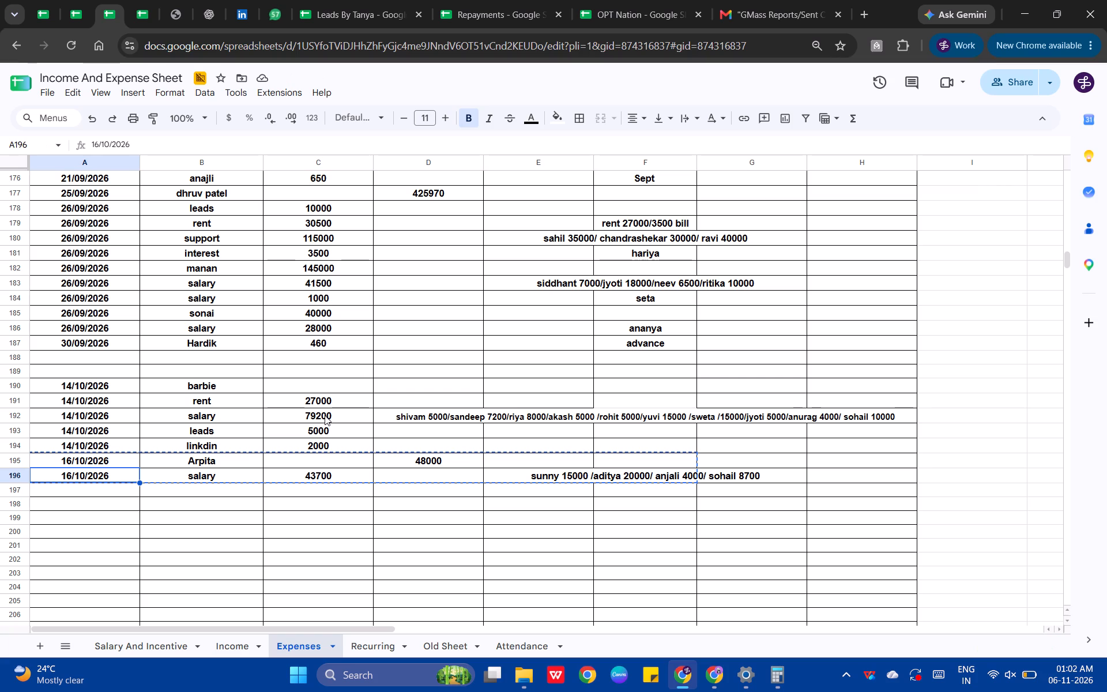
key("ctrl+v")
key("Up")
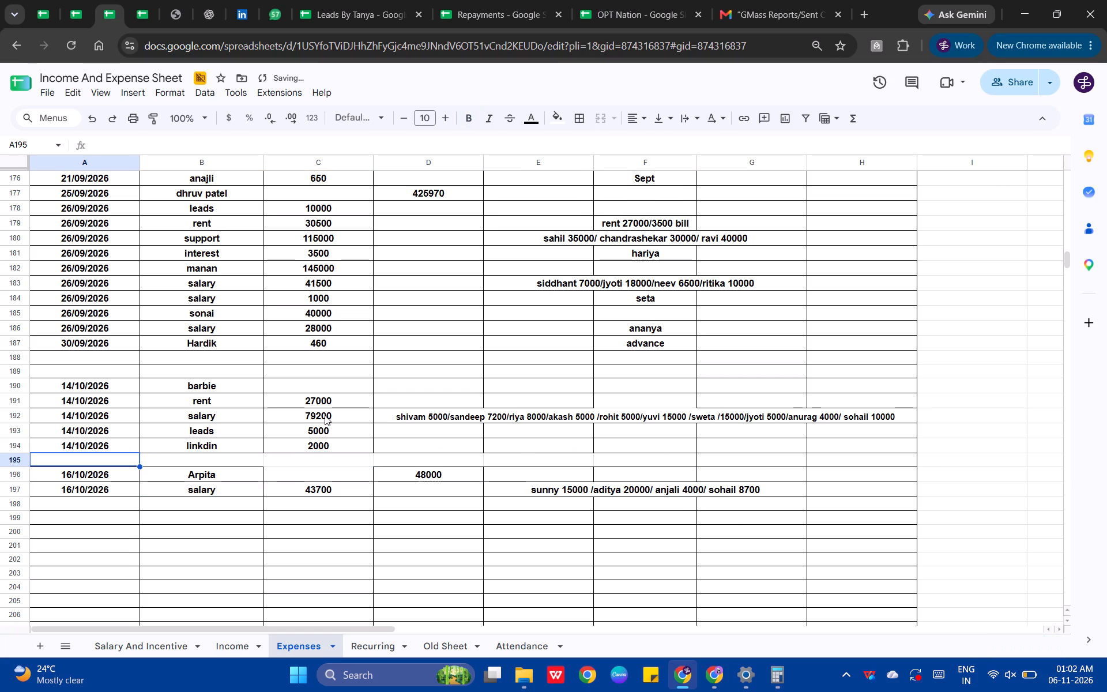
key("Up")
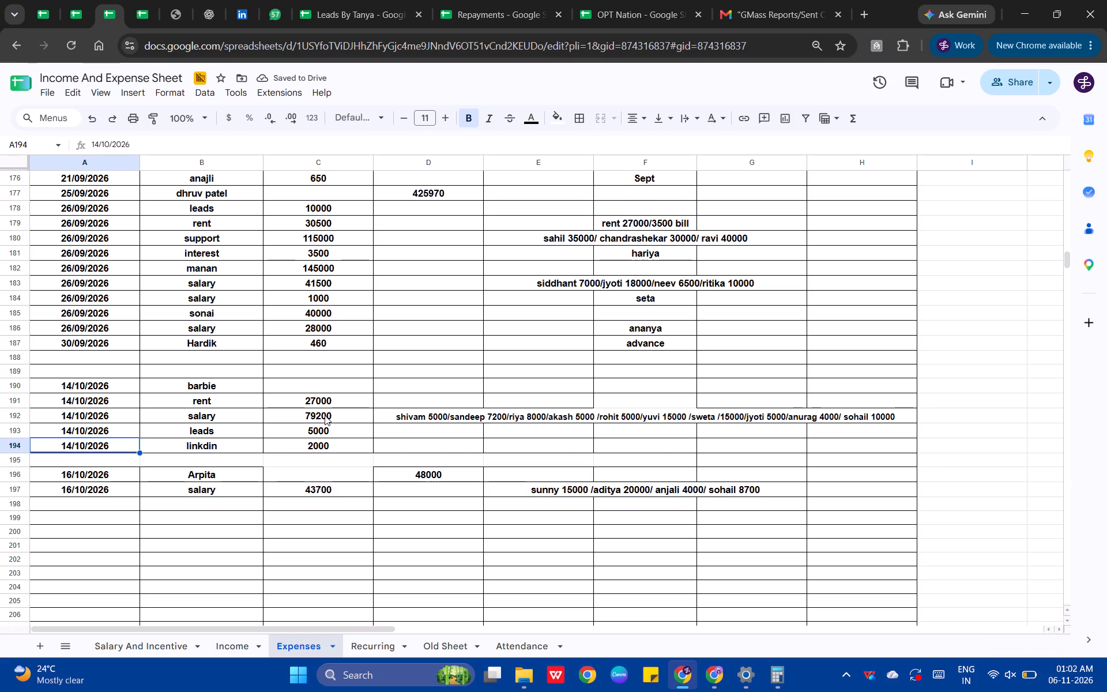
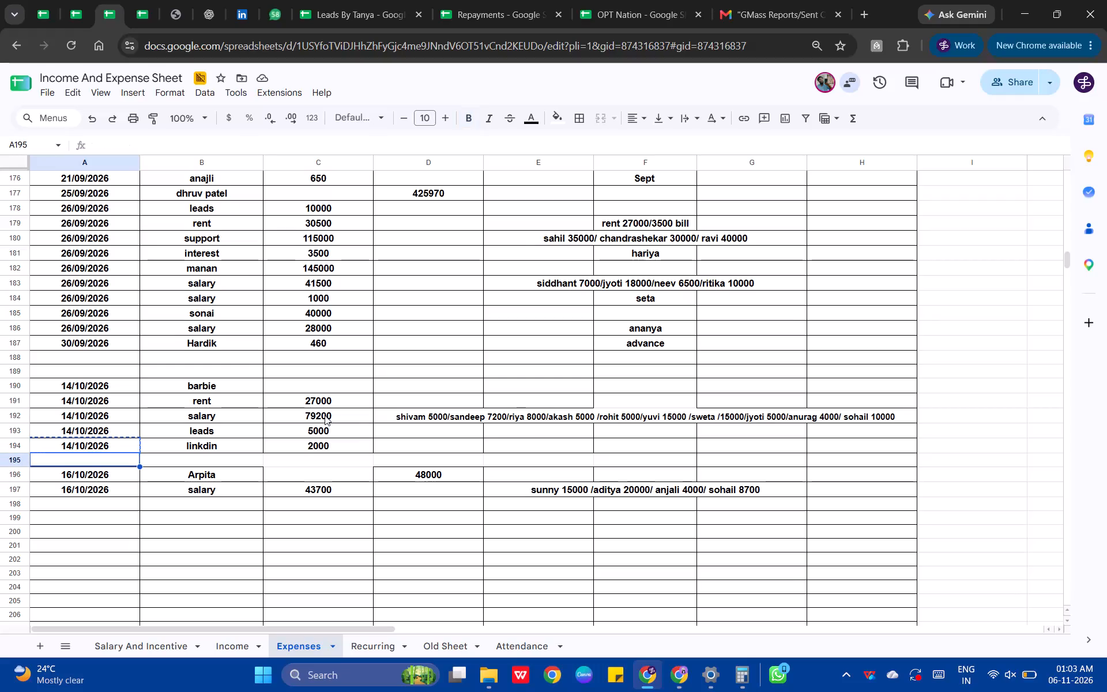
Date row 195 as 14/10/2026 and label the expense in B195 as Anjali.
key("ctrl+v")
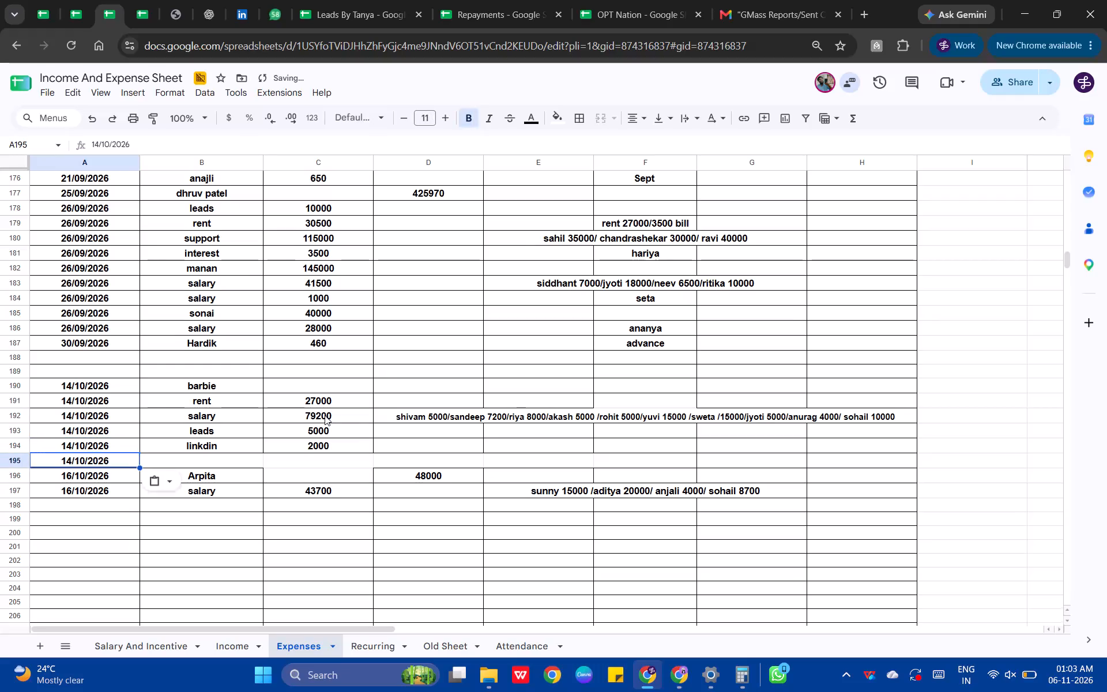
key("Right")
type("anjali")
key("BackSpace")
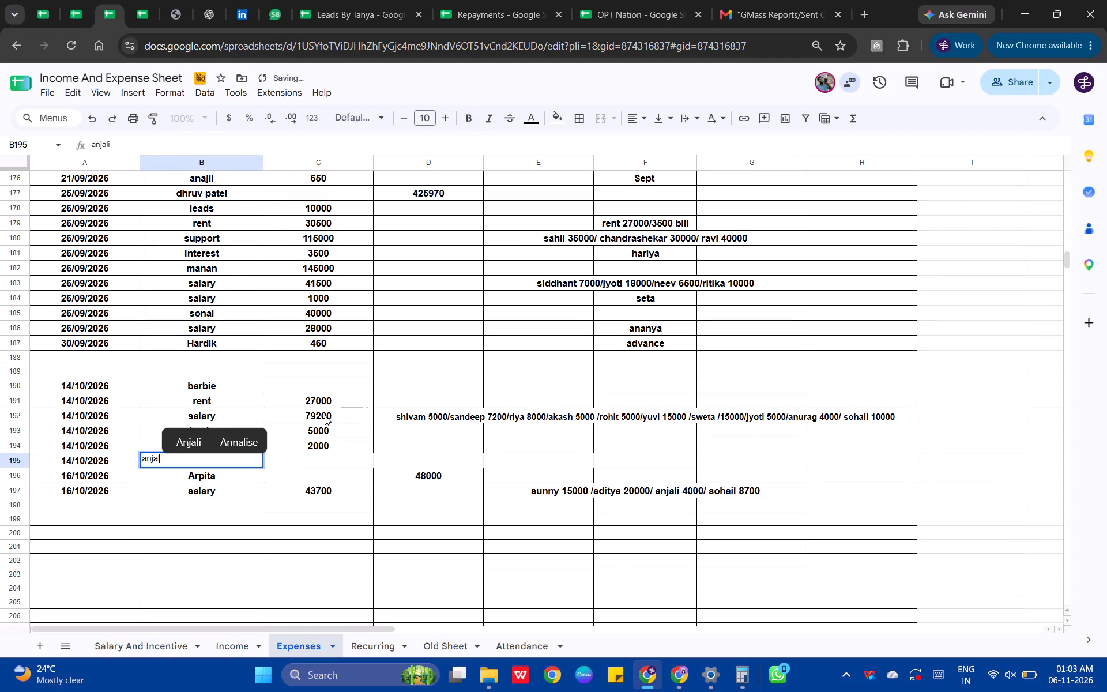
key("BackSpace")
key("BackSpace")
key("BackSpace")
key("BackSpace")
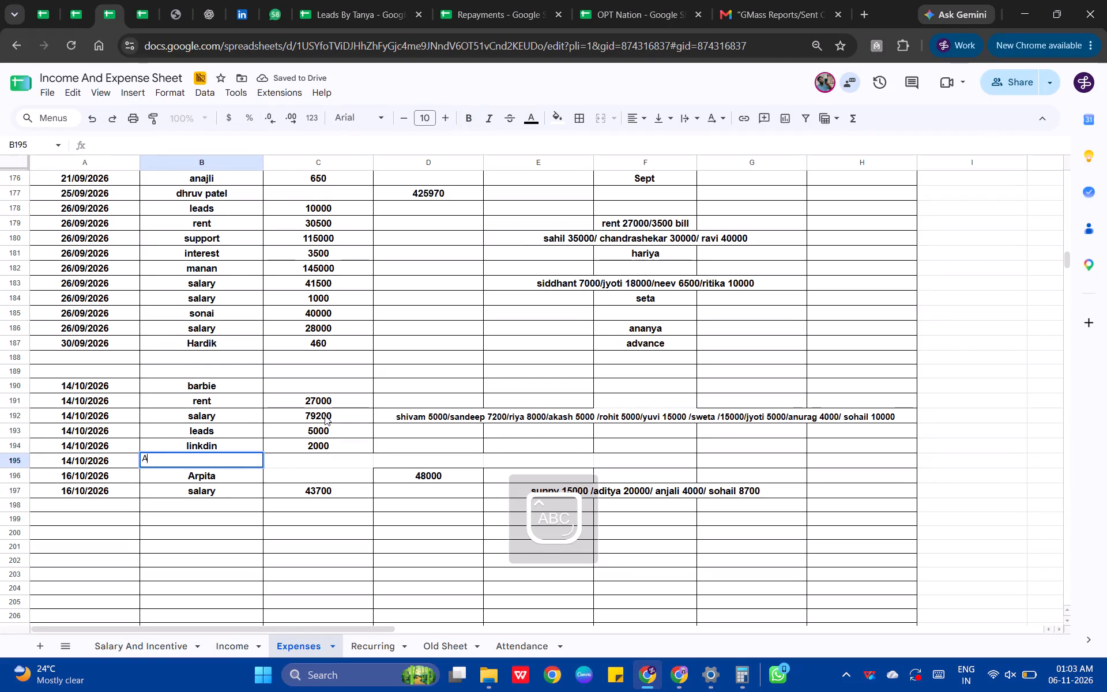
key("Return")
Enter 10000 as Anjali's amount in C195 and the note "advance" in F195.
key("Right")
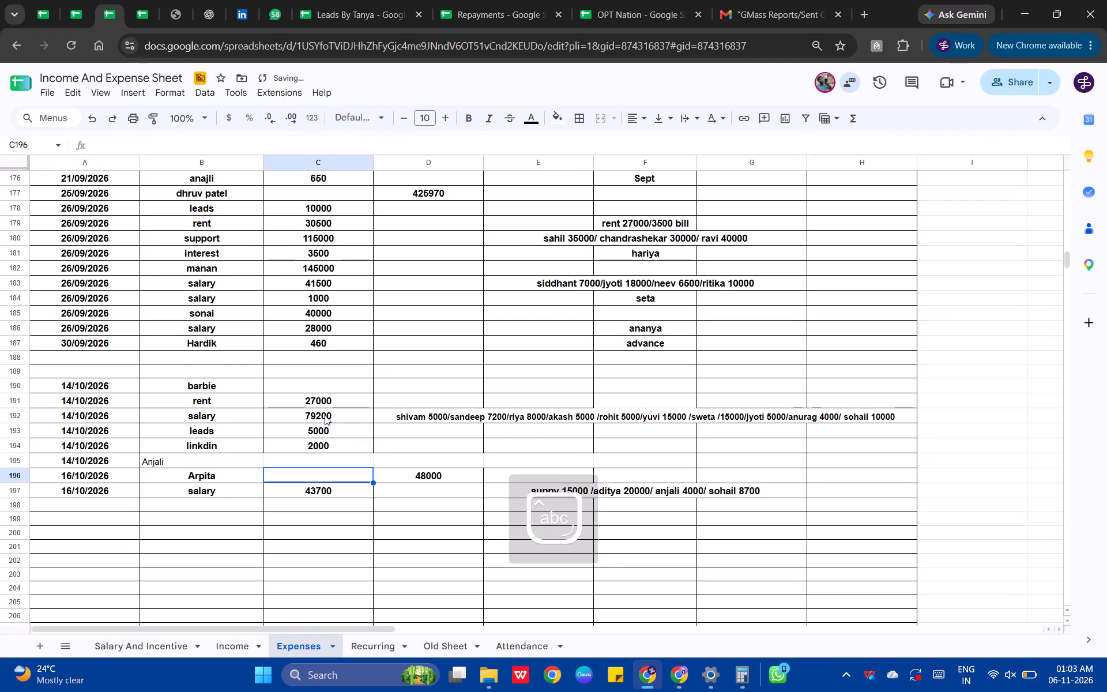
key("Up")
type("10000")
key("Return")
key("Right")
key("Up")
key("Right")
key("Right")
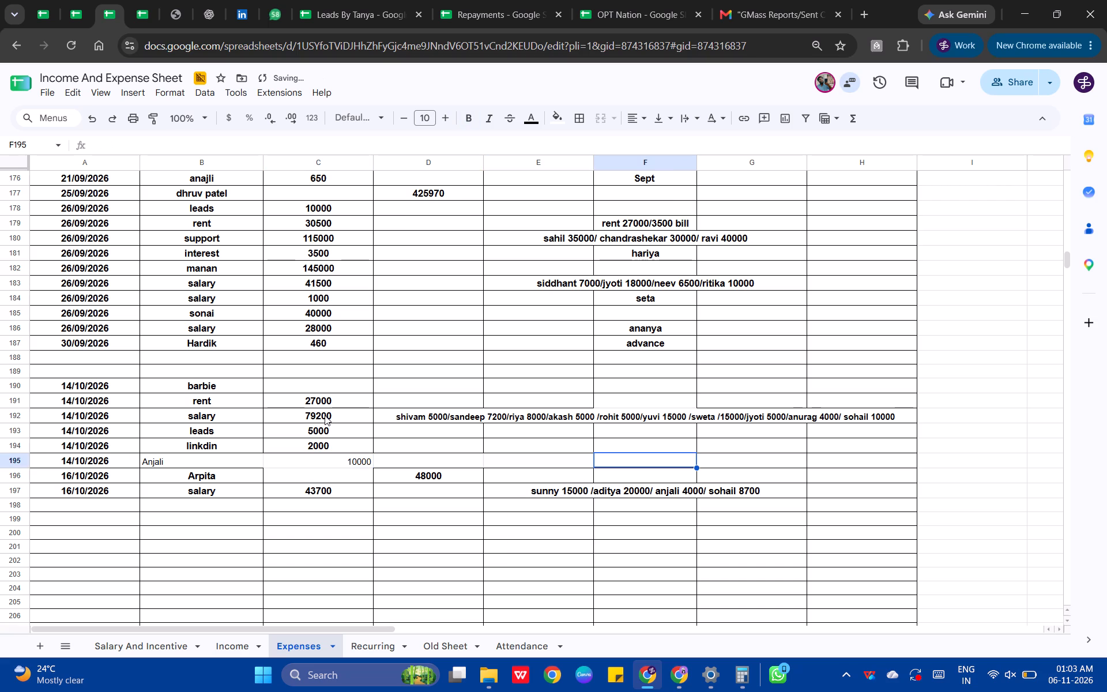
type("advance")
key("Return")
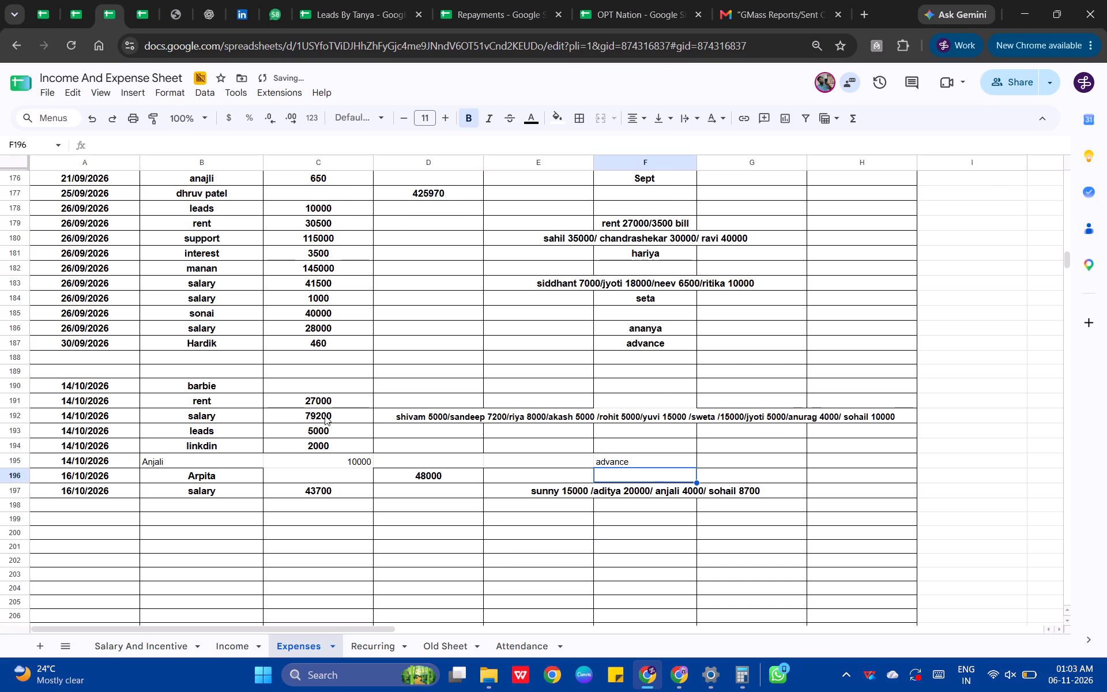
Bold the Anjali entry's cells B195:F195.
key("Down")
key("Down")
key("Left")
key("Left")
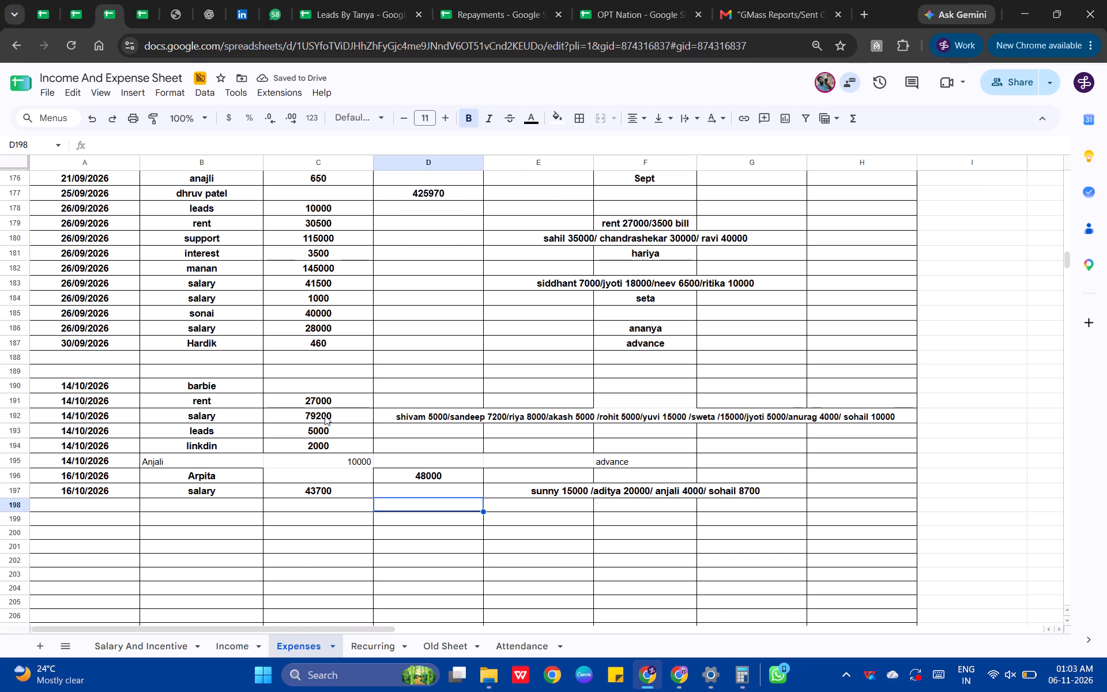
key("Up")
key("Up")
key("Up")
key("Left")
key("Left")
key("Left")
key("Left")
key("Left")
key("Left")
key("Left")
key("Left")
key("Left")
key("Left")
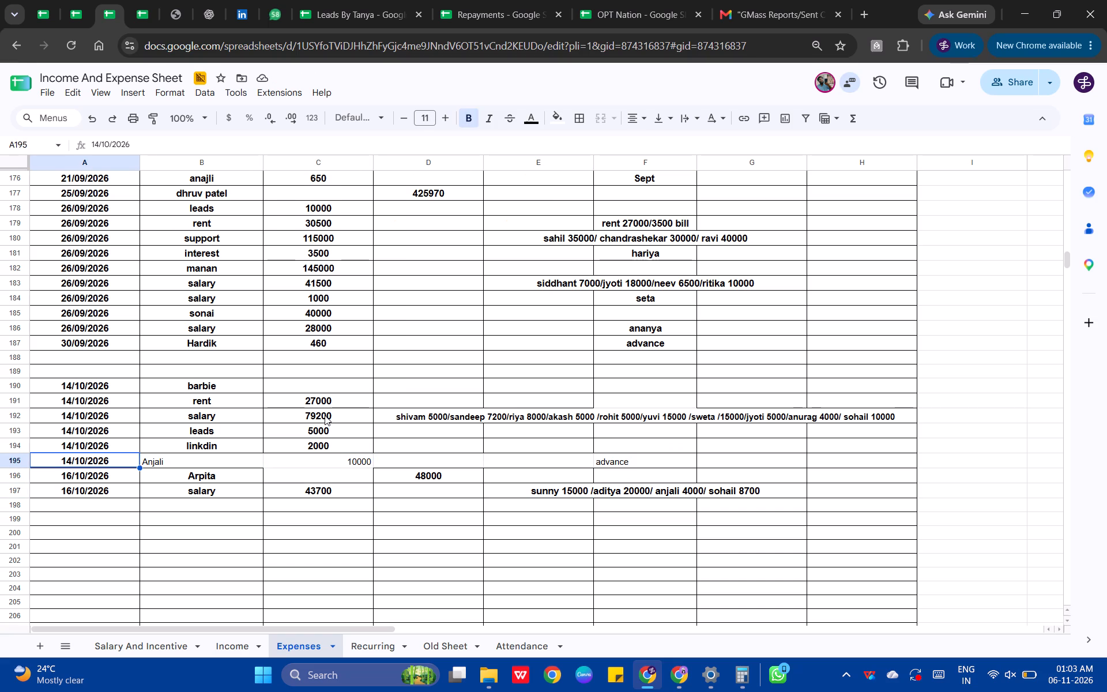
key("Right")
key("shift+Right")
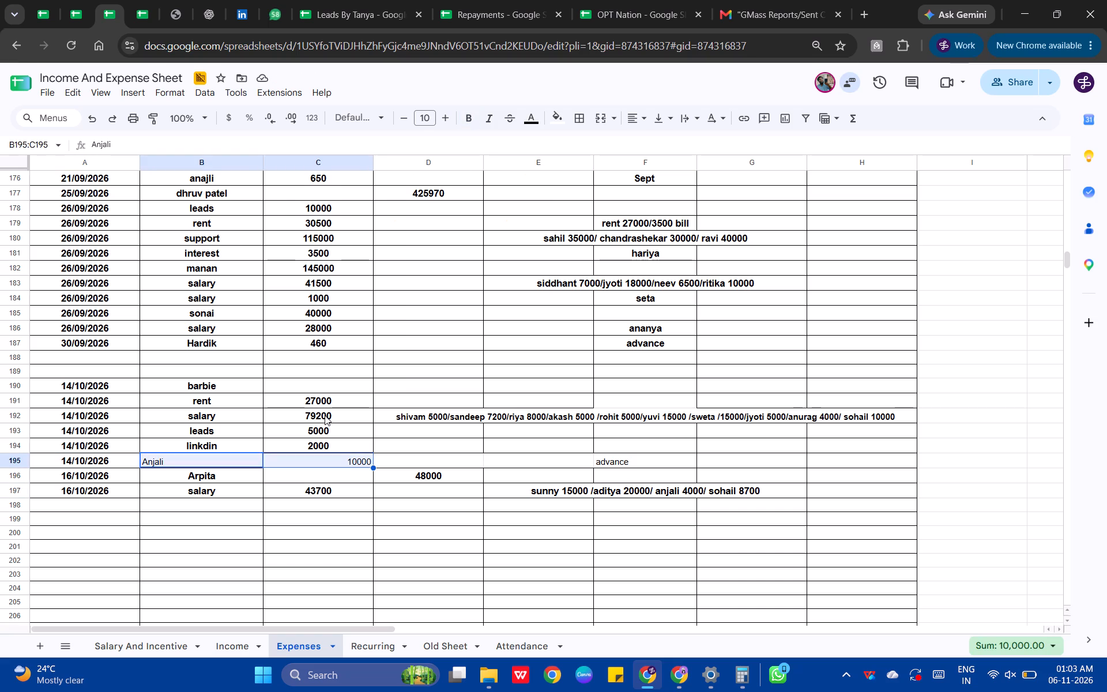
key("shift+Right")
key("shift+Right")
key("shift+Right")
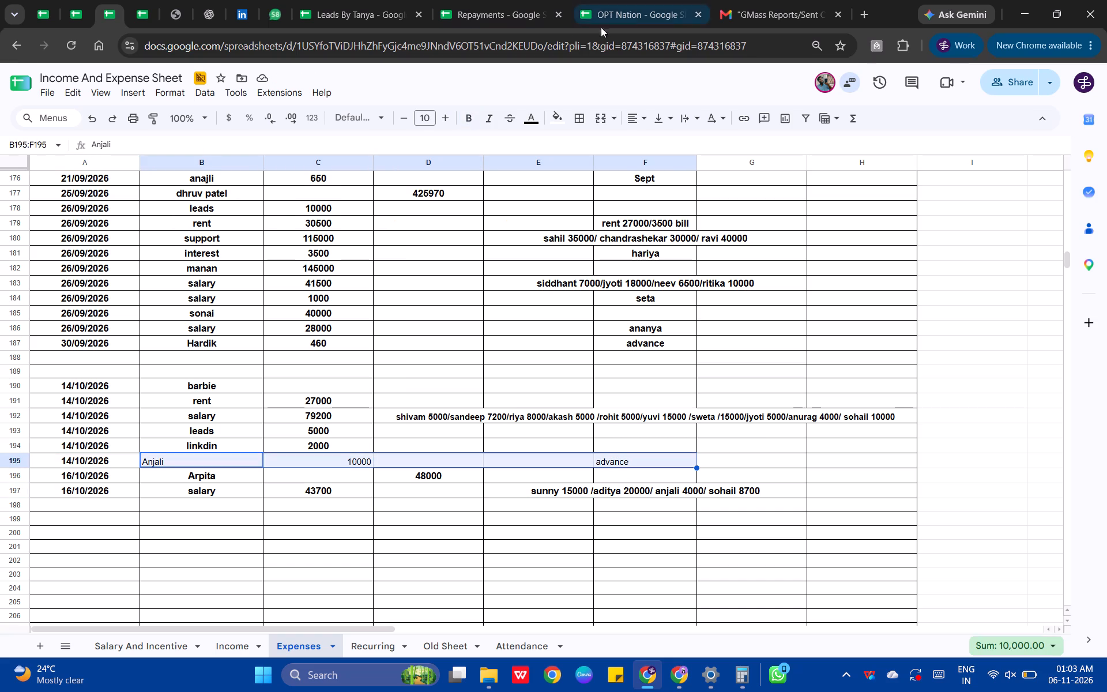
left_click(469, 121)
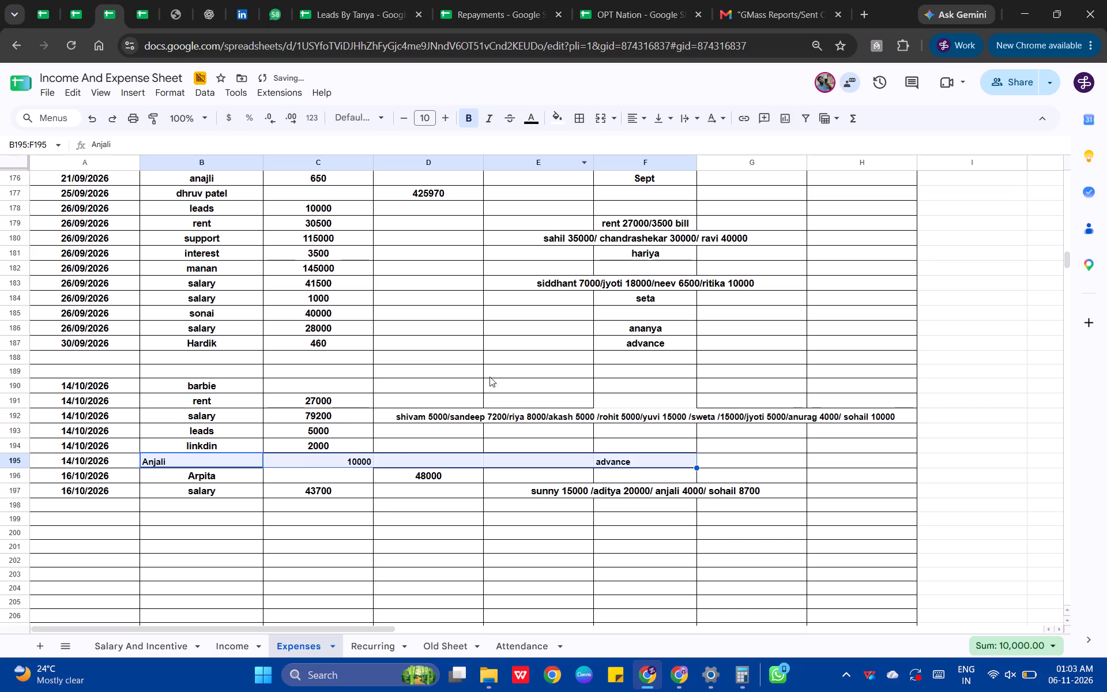
Copy the formatting of date cell A194 onto the Anjali entry in B195:F195.
left_click(91, 454)
left_click(156, 117)
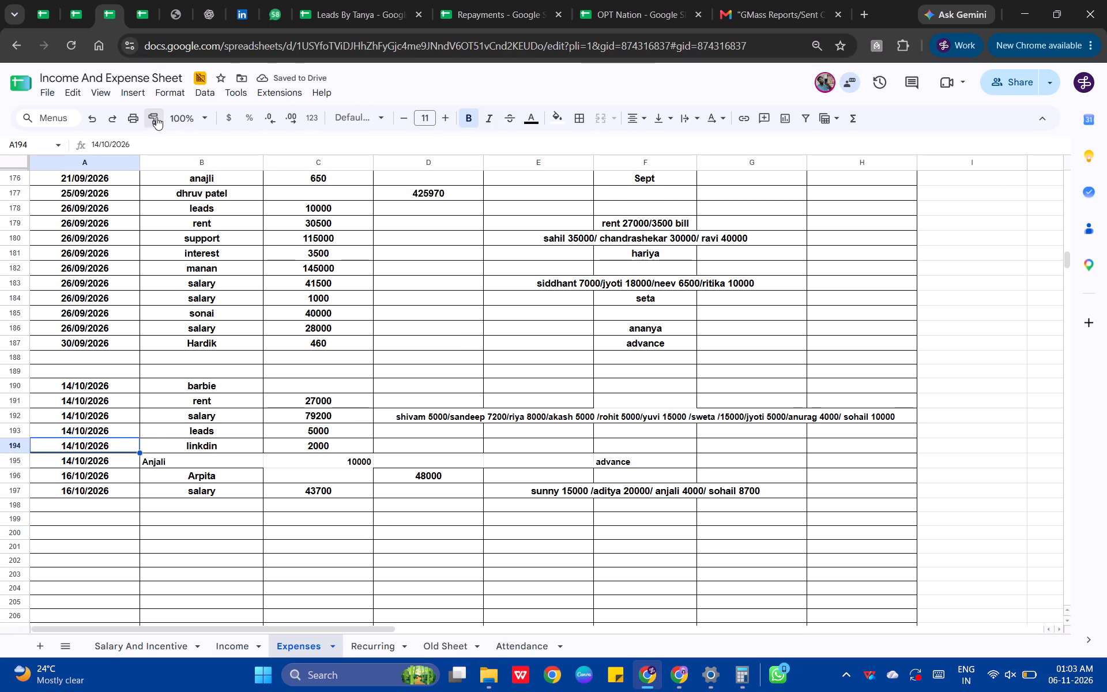
left_click_drag(229, 462, 667, 462)
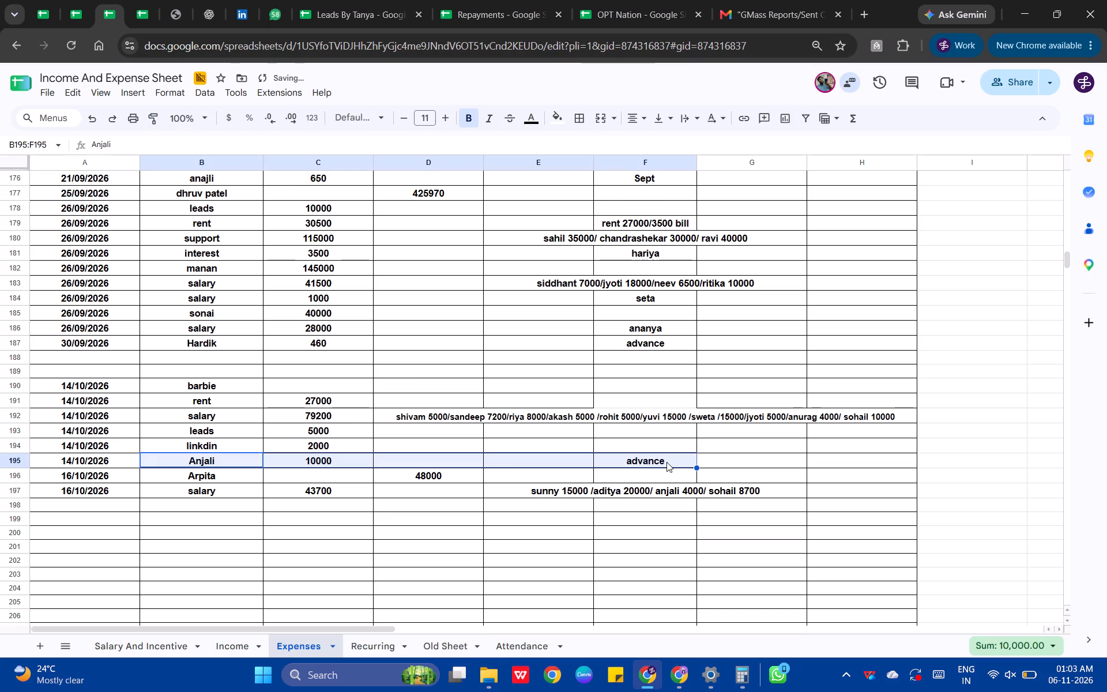
Enter 650 as the amount of a new expense in C198.
left_click(238, 524)
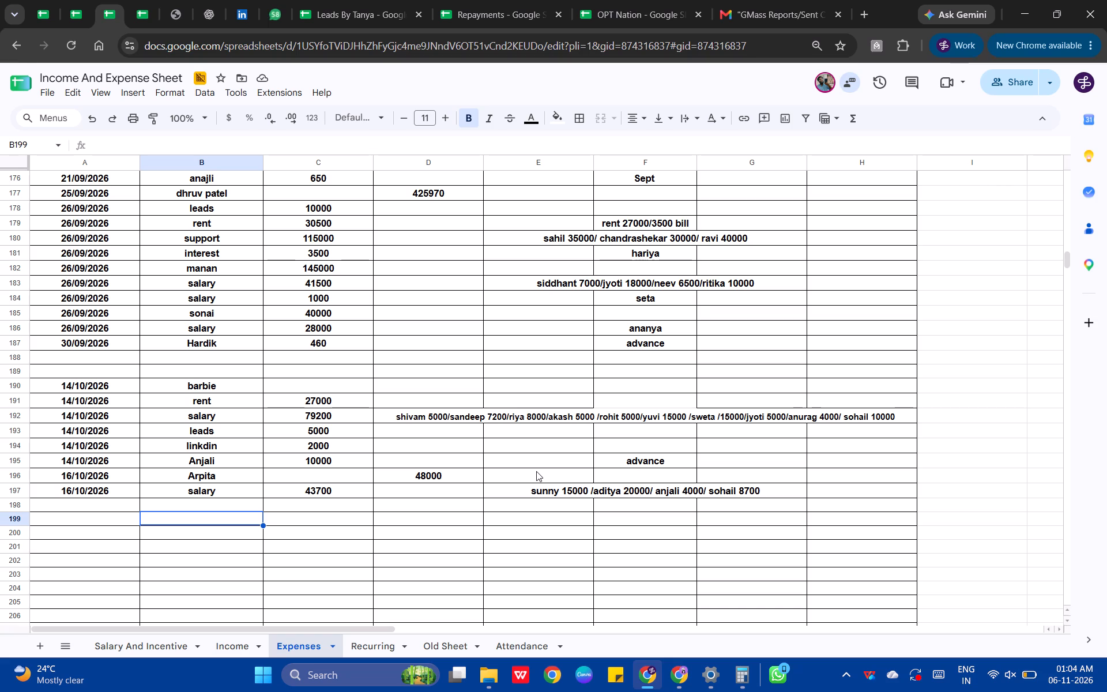
key("Right")
key("Right")
key("Up")
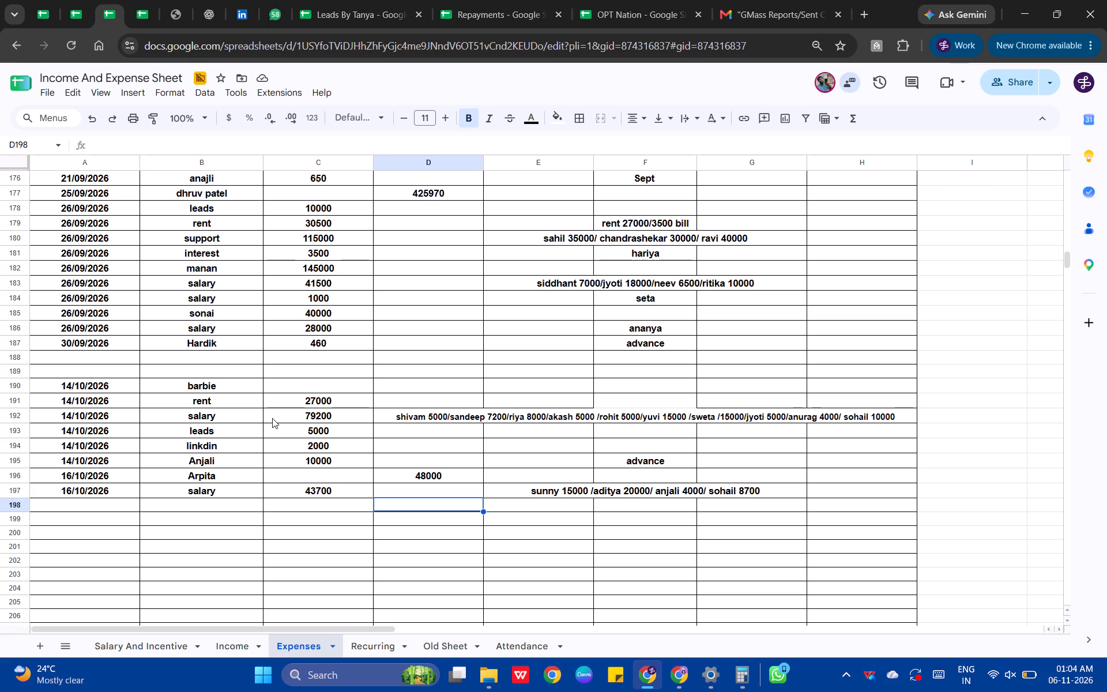
key("Left")
type("650")
key("space")
key("Return")
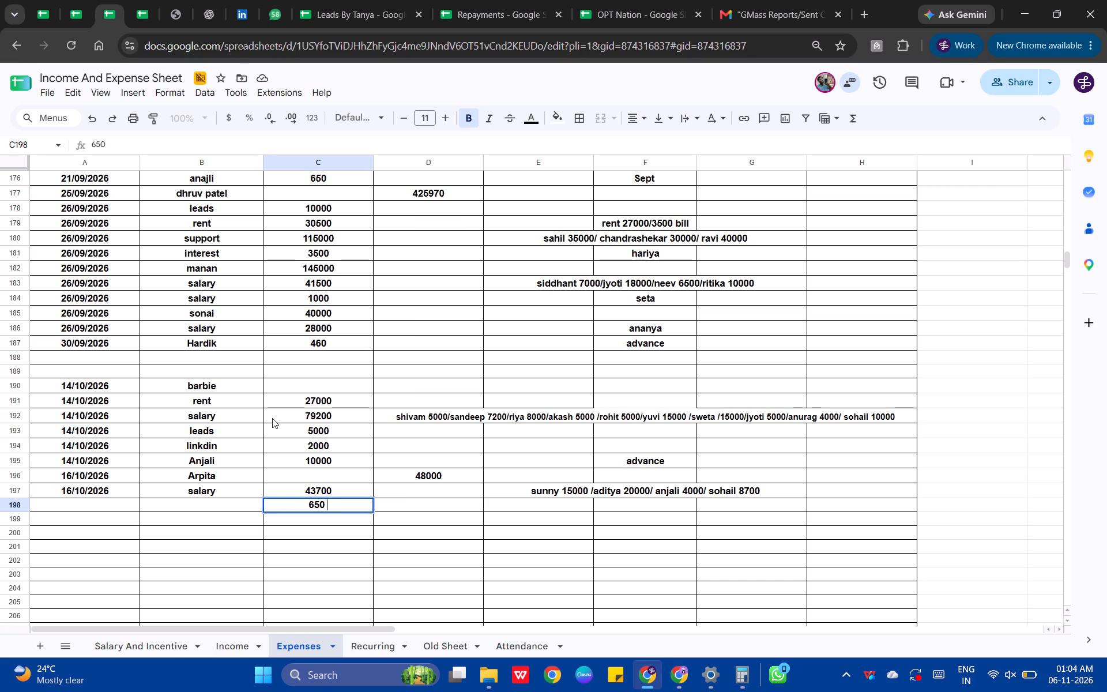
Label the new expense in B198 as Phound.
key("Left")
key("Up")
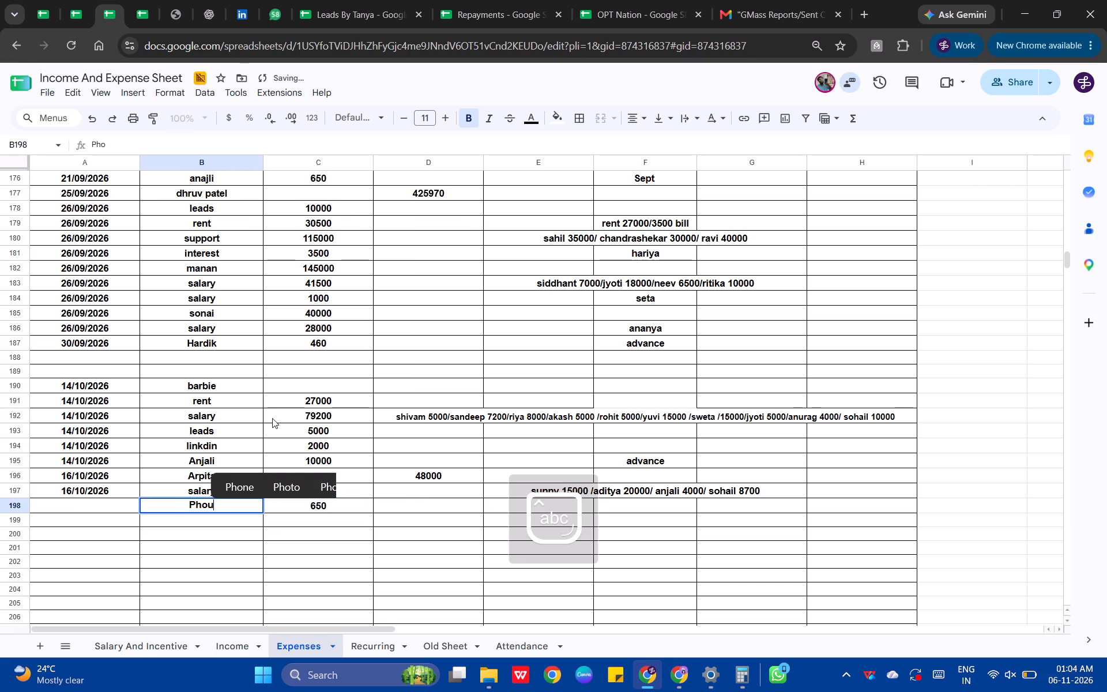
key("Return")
Enter 16/10/2026 as the date of the new expense in A198.
key("Left")
key("Up")
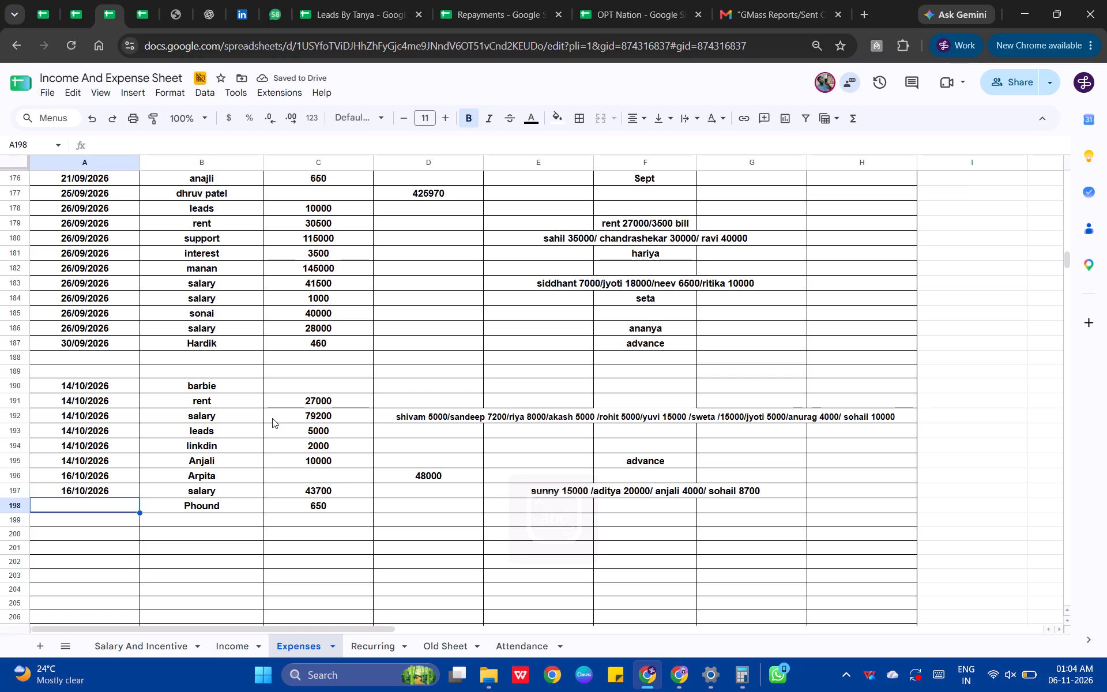
type("16")
key("slash")
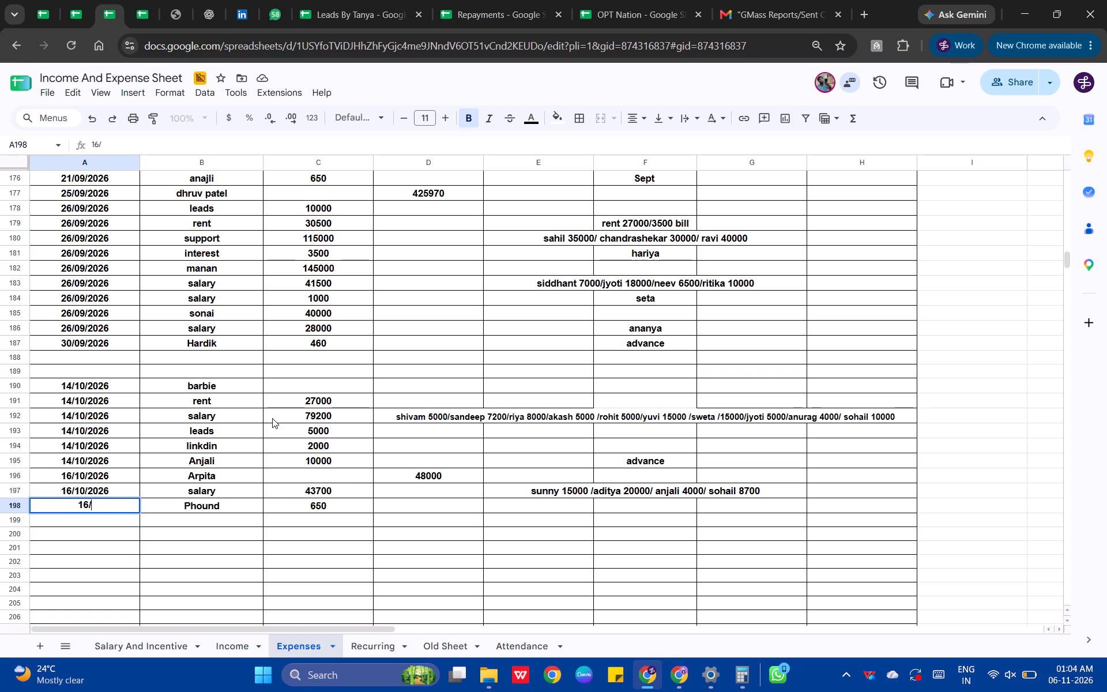
type("10")
type("/2026")
key("Return")
Replace the expense label in B198 with Maddy.
key("Right")
key("Up")
key("Up")
key("Right")
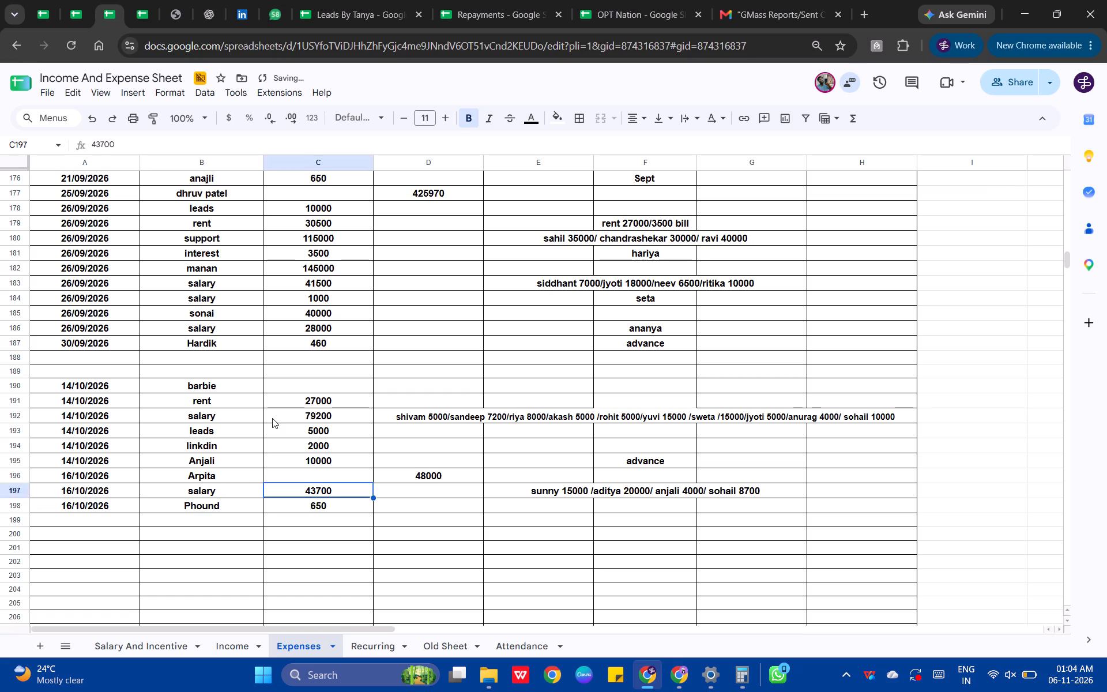
key("Down")
key("Left")
type("ma")
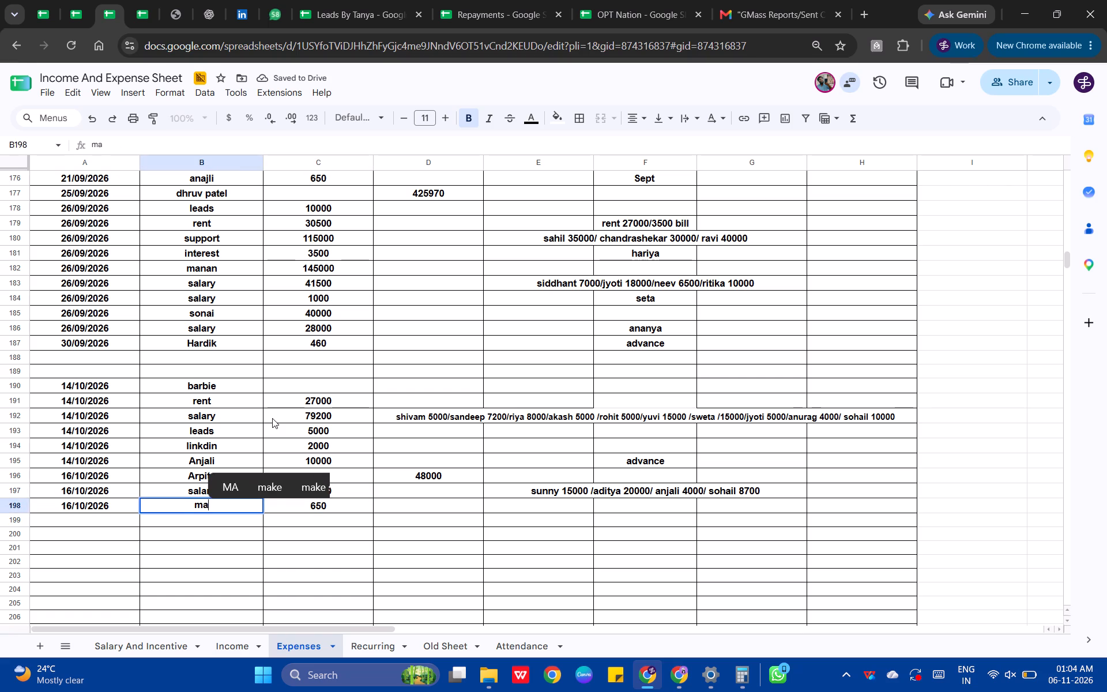
key("BackSpace")
key("BackSpace")
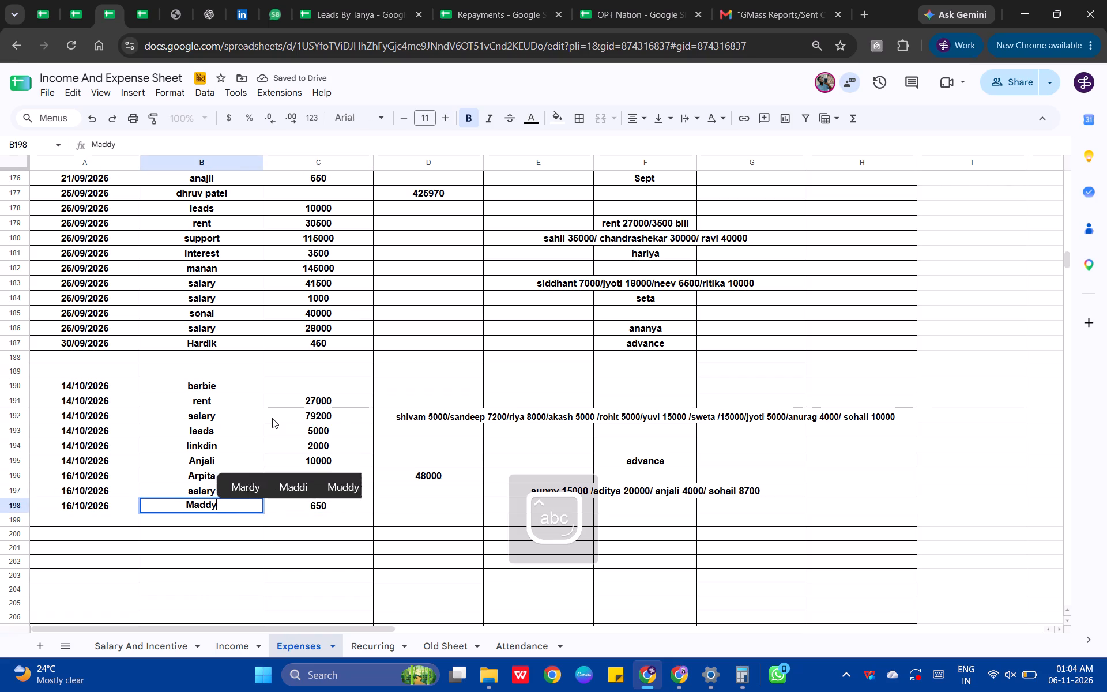
key("Return")
Copy the "advance" note from F195 into F198 for the Maddy entry.
key("Right")
key("Down")
key("Up")
key("Up")
key("Right")
key("Right")
key("Right")
key("Right")
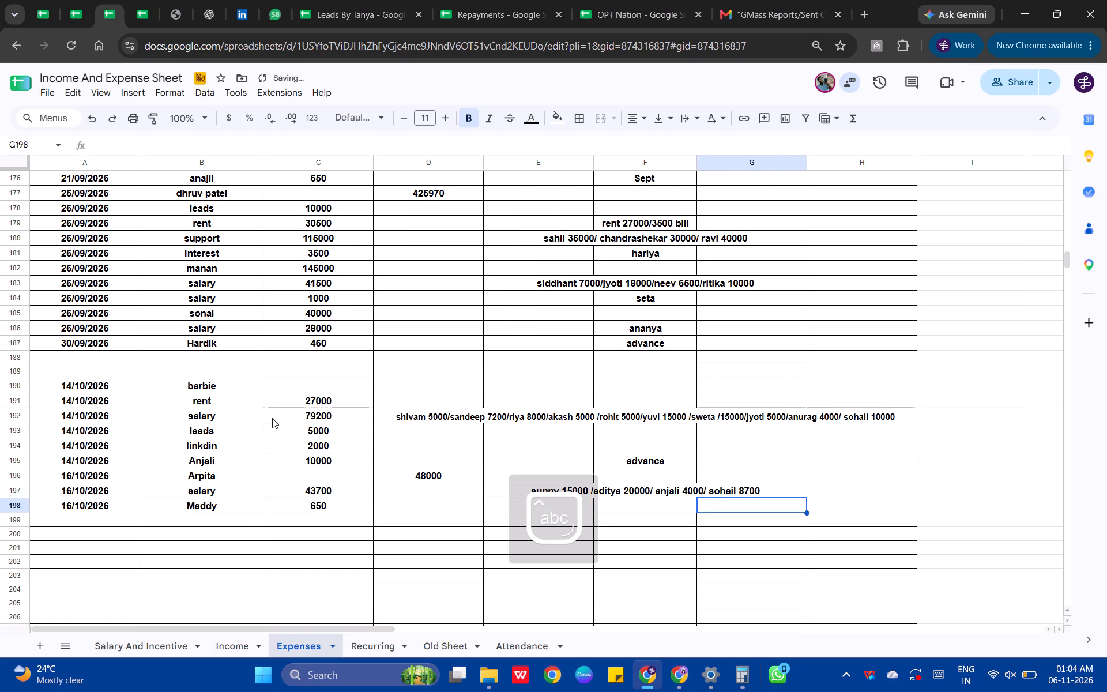
key("Left")
key("Up")
key("Up")
key("Up")
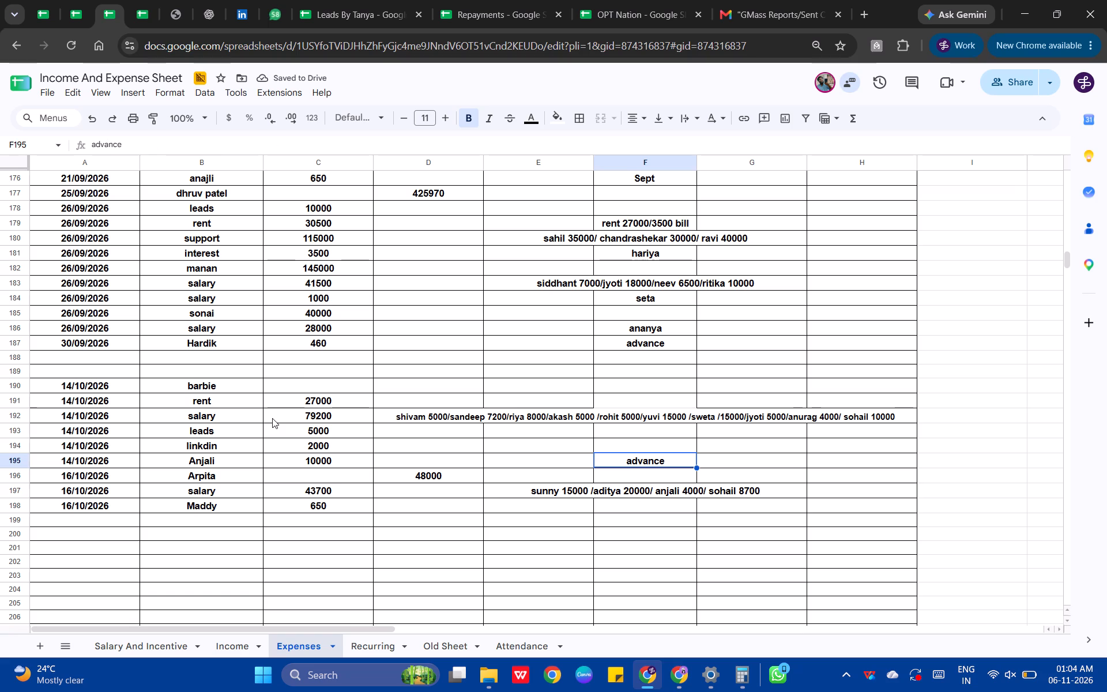
key("ctrl+c")
key("Down")
key("Down")
key("Down")
key("ctrl+v")
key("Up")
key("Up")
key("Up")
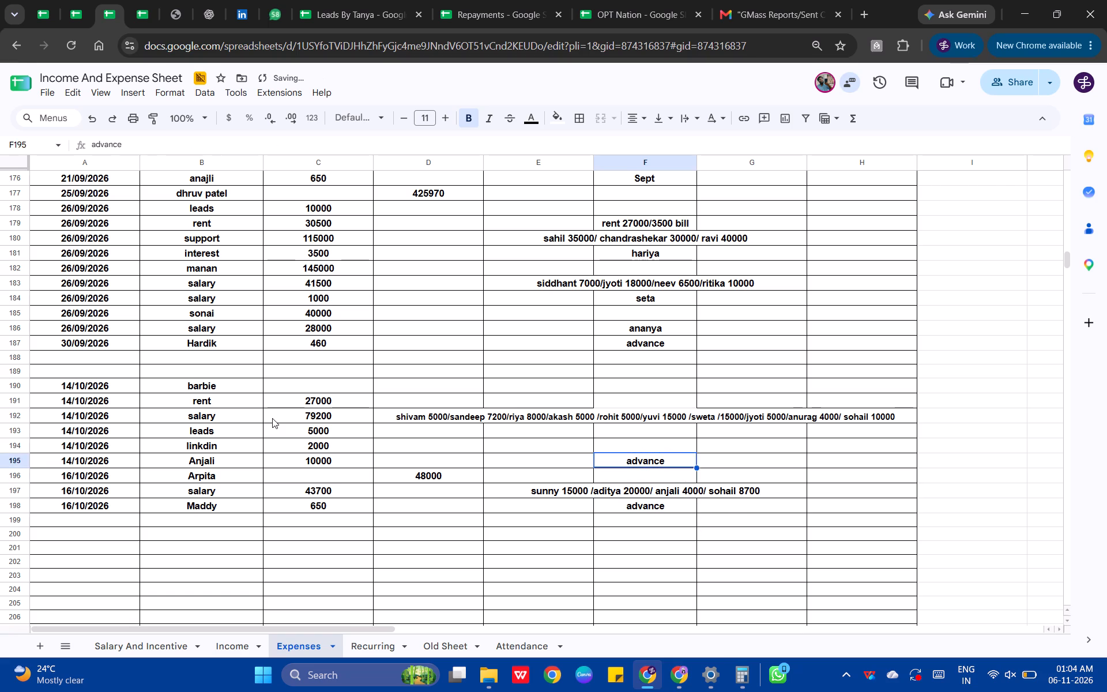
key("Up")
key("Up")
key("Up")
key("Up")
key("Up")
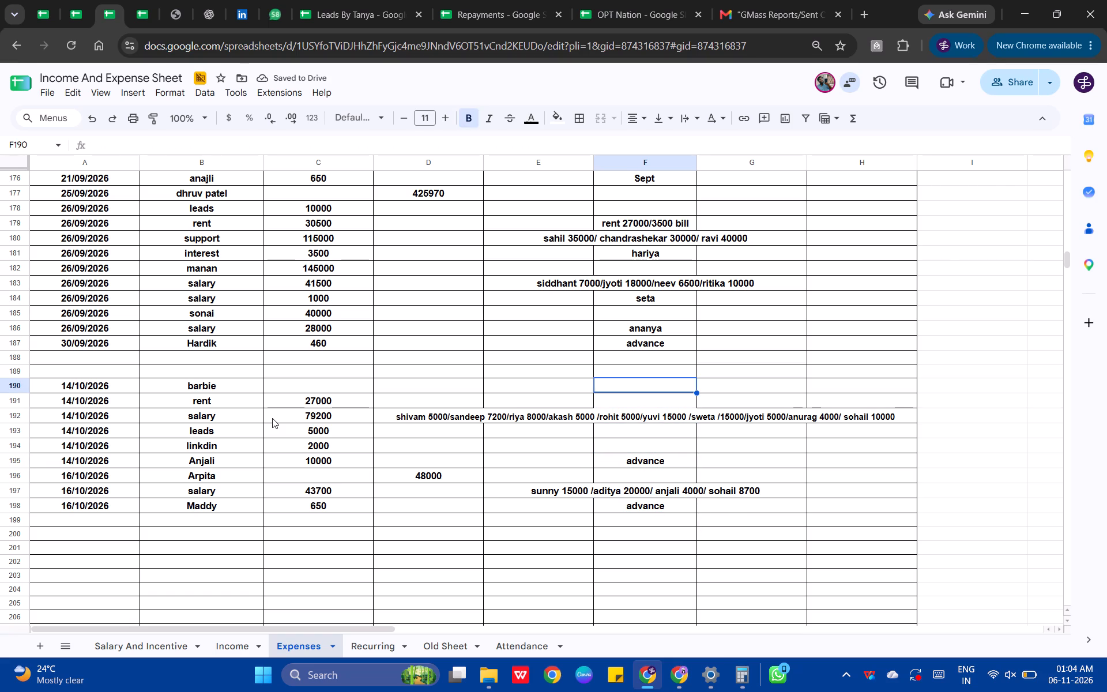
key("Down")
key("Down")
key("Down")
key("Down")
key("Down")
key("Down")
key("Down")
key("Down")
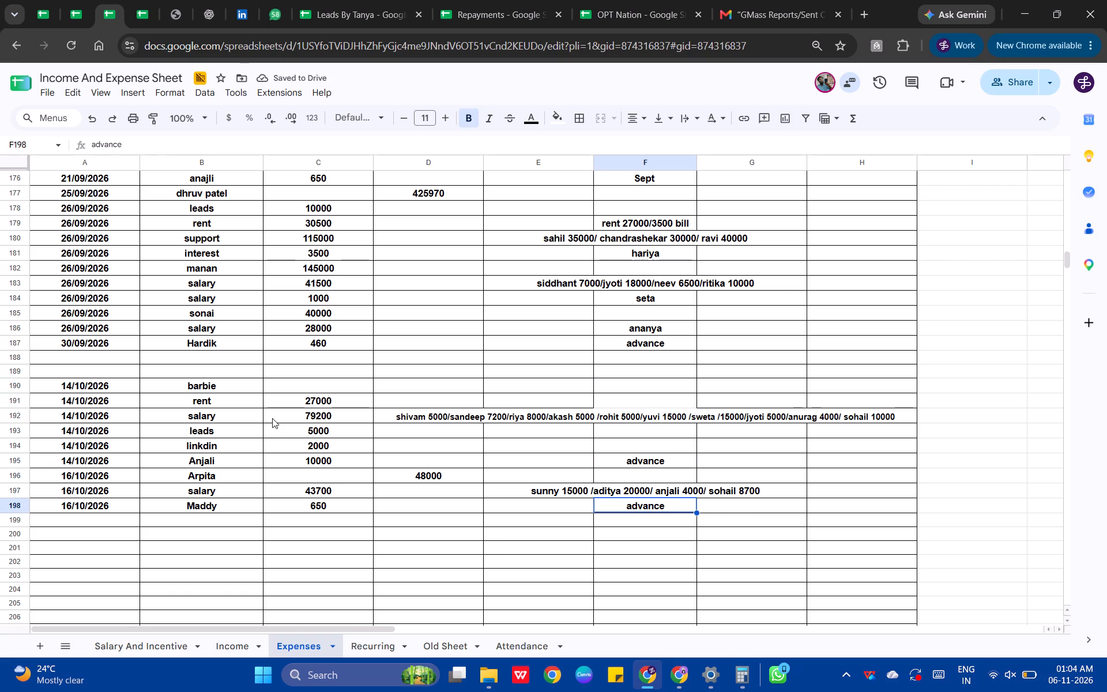
Add an expense labelled pranav in B199 with an amount of 2000 in C199.
key("Down")
key("Left")
key("Left")
key("Left")
key("Left")
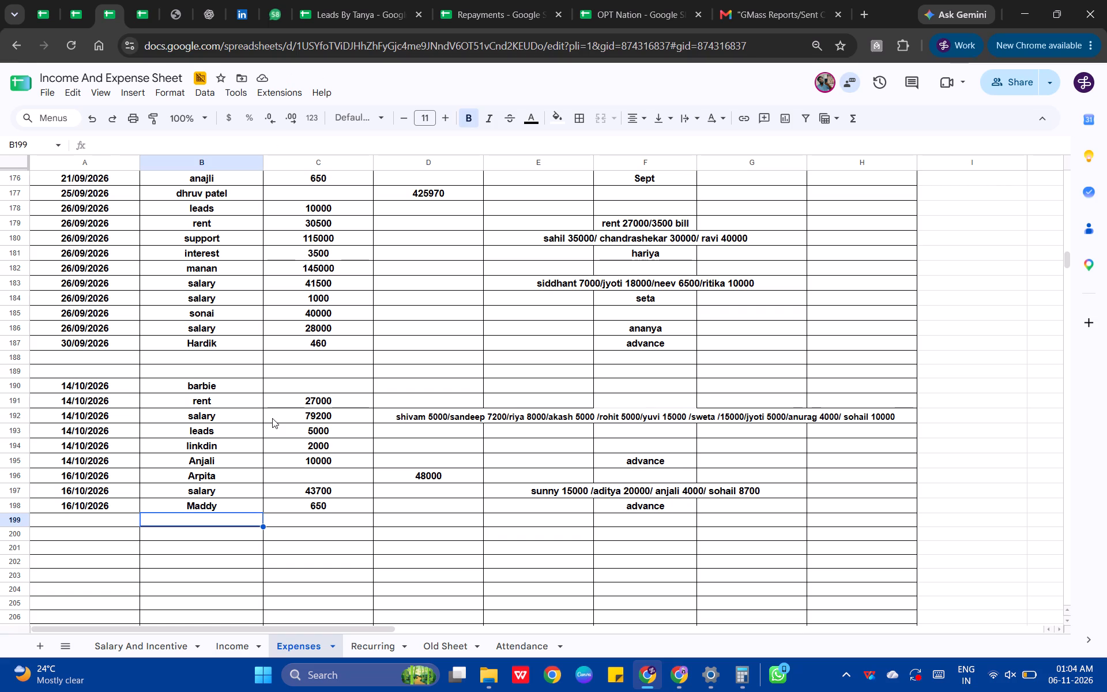
key("Left")
key("Up")
key("Right")
key("Down")
key("Left")
key("Right")
type("pranav")
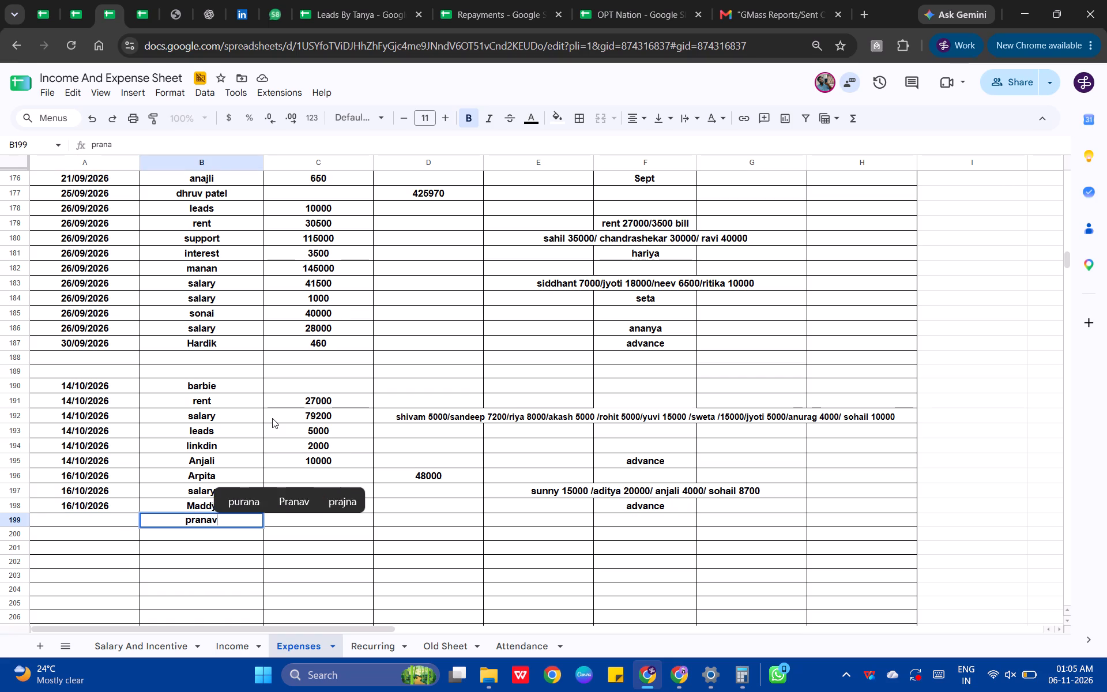
key("space")
key("Right")
type("2000")
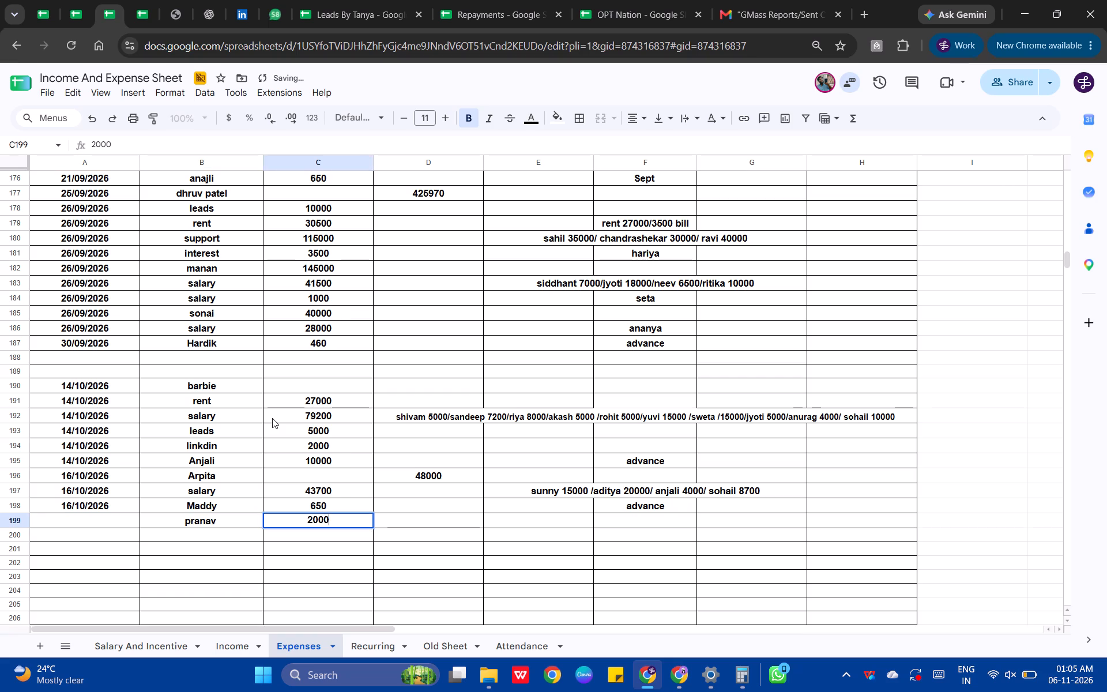
Enter the note "paid by yash" in F199 for the pranav entry.
key("Right")
key("Right")
key("Right")
type("paid by yash")
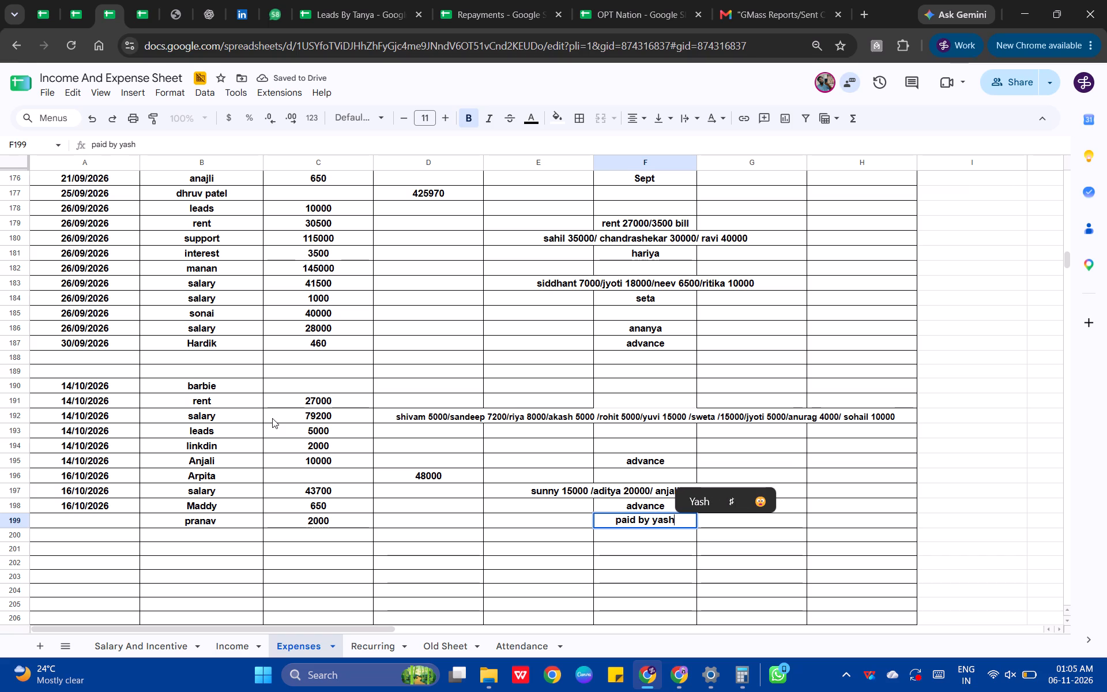
key("Down")
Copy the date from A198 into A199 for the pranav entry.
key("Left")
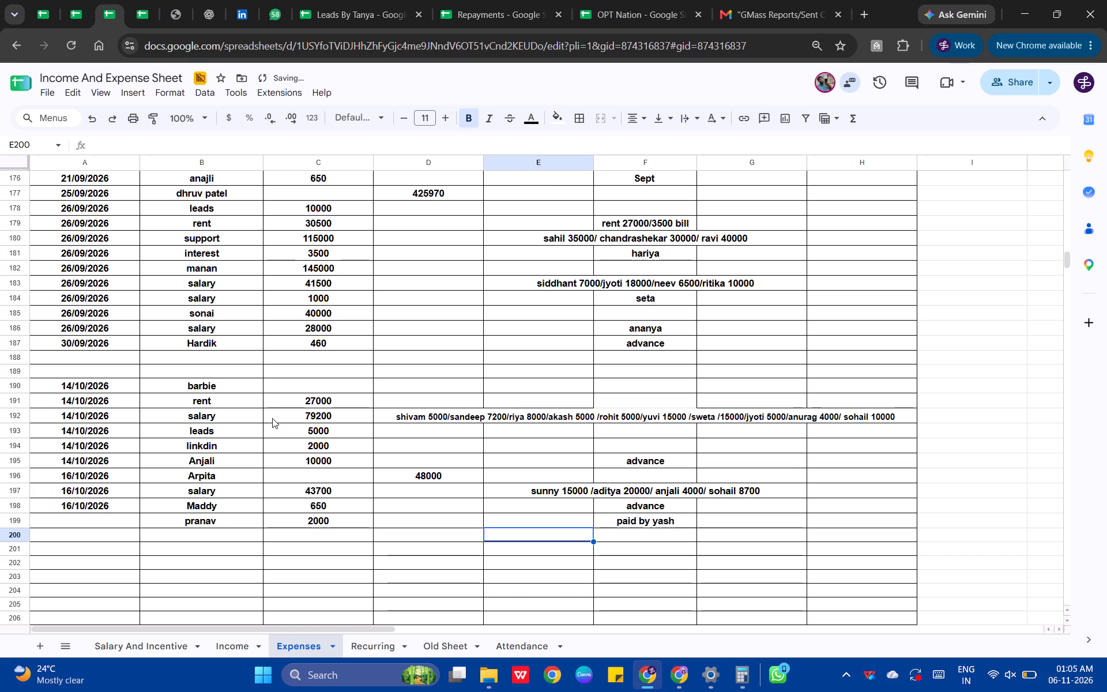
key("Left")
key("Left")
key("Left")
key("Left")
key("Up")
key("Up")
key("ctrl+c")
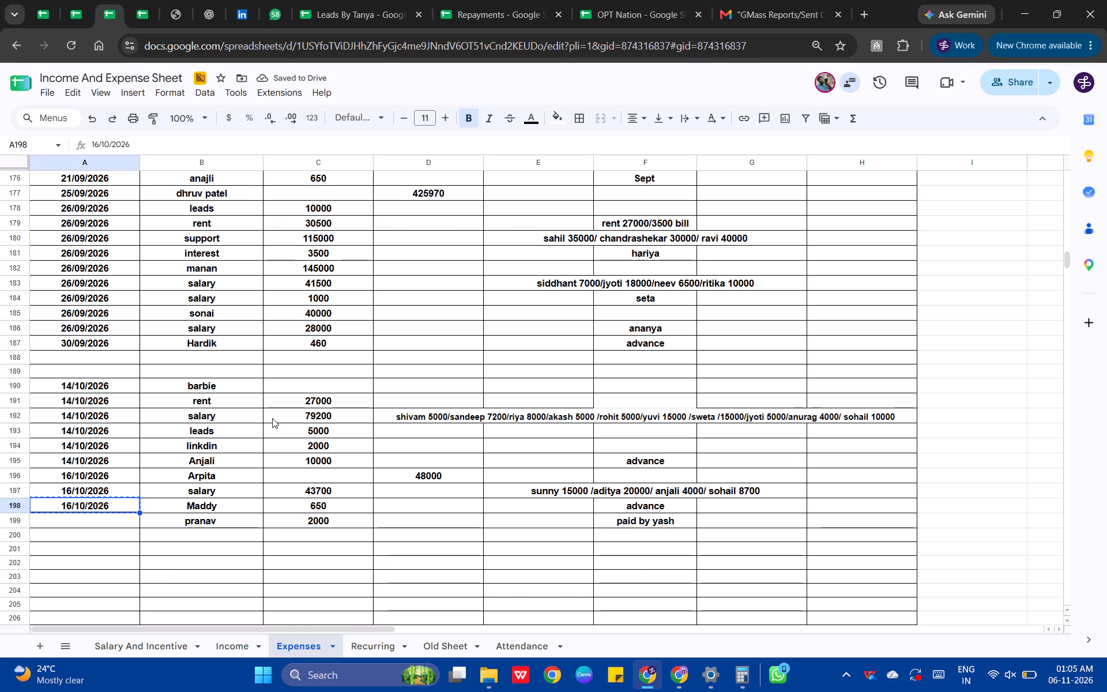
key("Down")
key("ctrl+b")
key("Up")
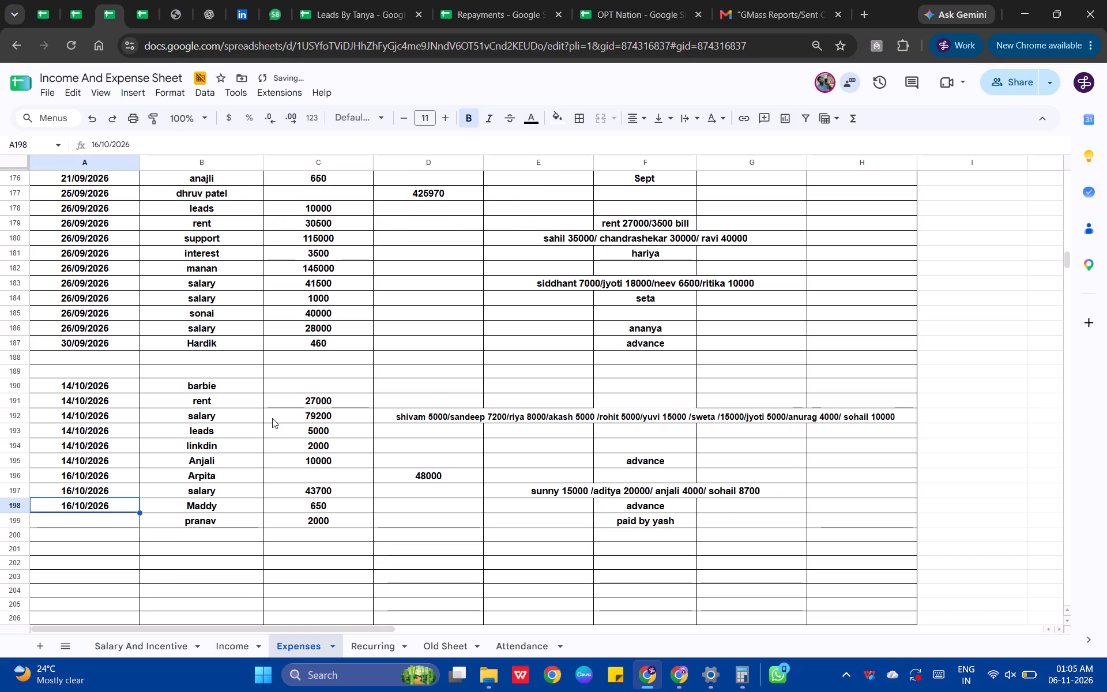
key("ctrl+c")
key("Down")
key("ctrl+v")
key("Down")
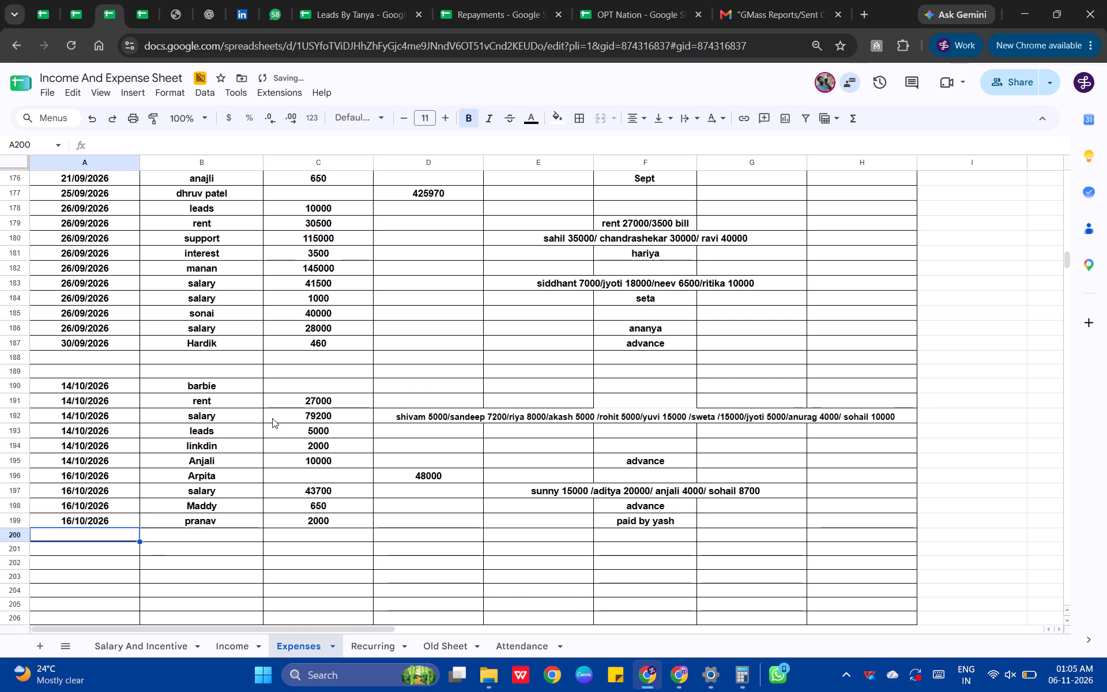
Set the pranav entry's date in A199 to 20/10/2026.
key("Up")
type("20")
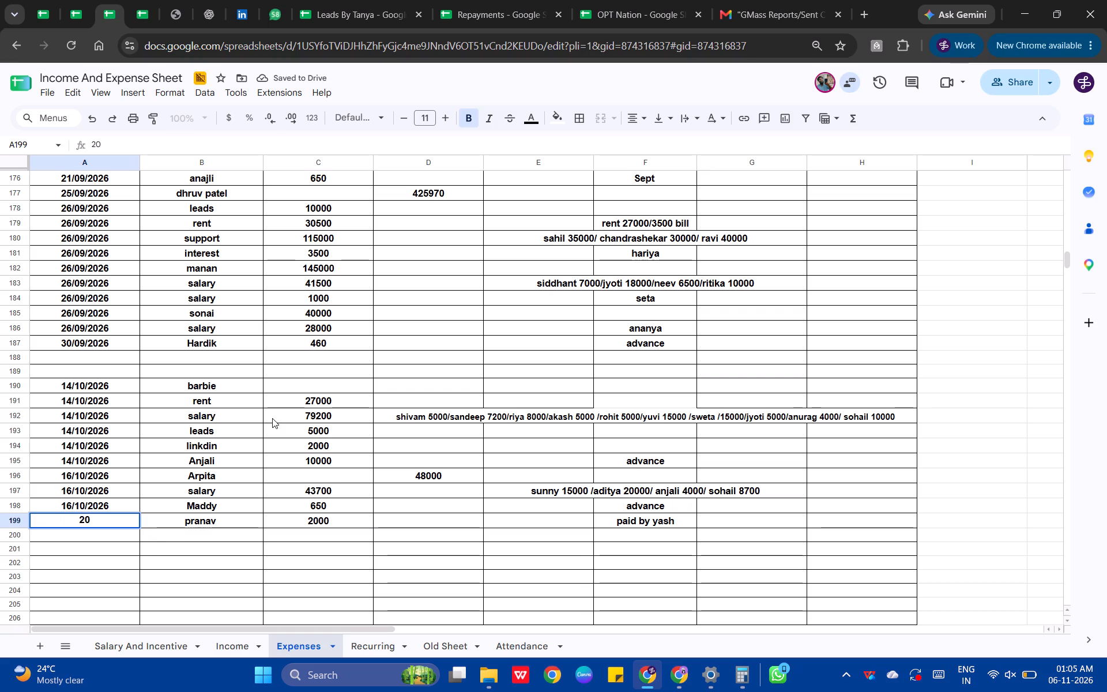
key("slash")
type("10/2026")
key("Return")
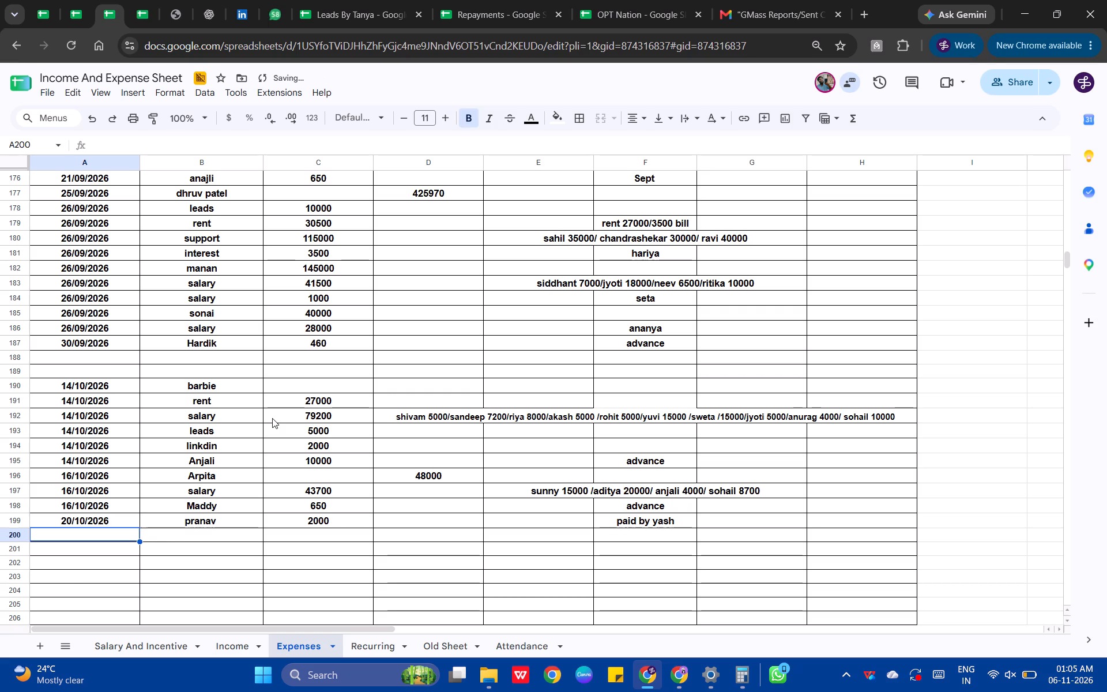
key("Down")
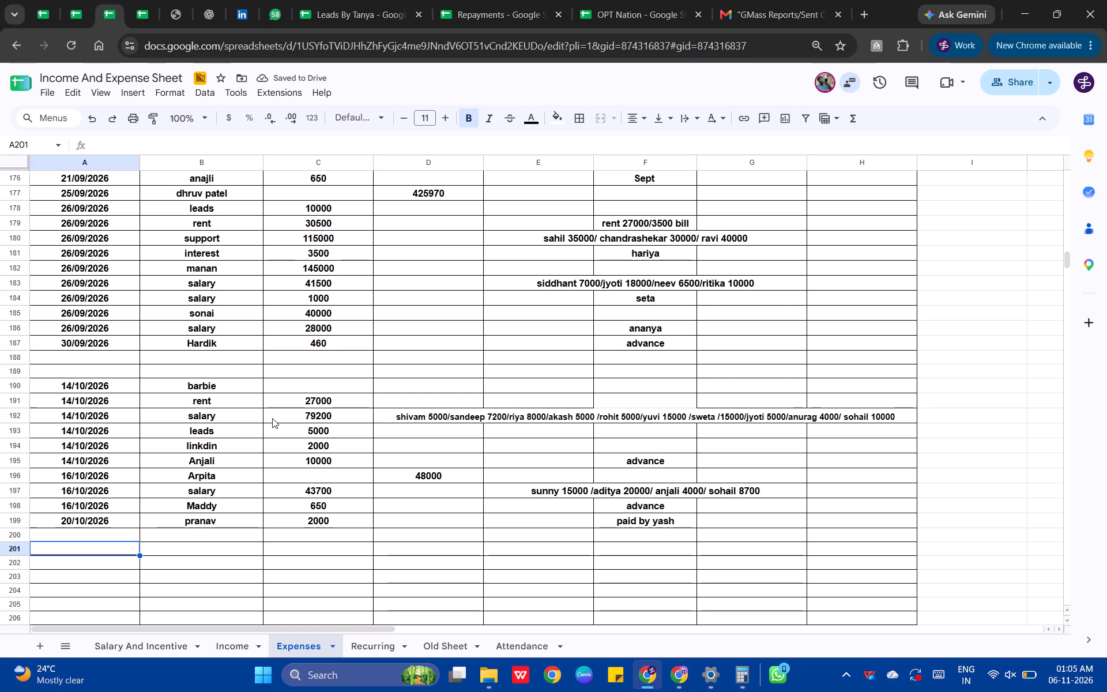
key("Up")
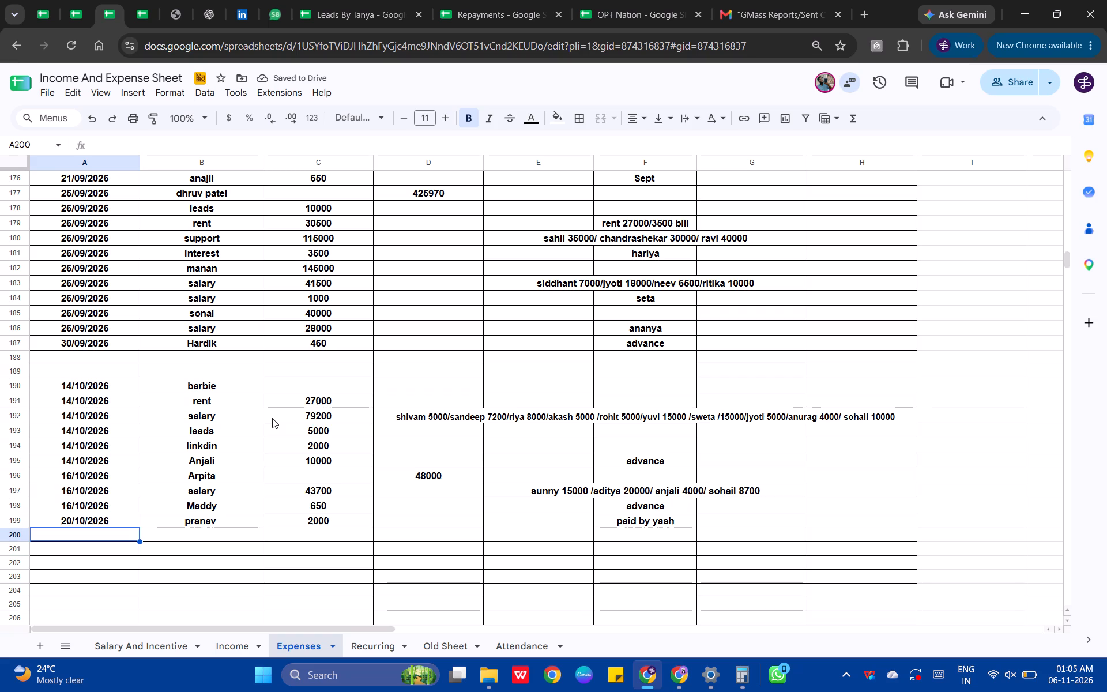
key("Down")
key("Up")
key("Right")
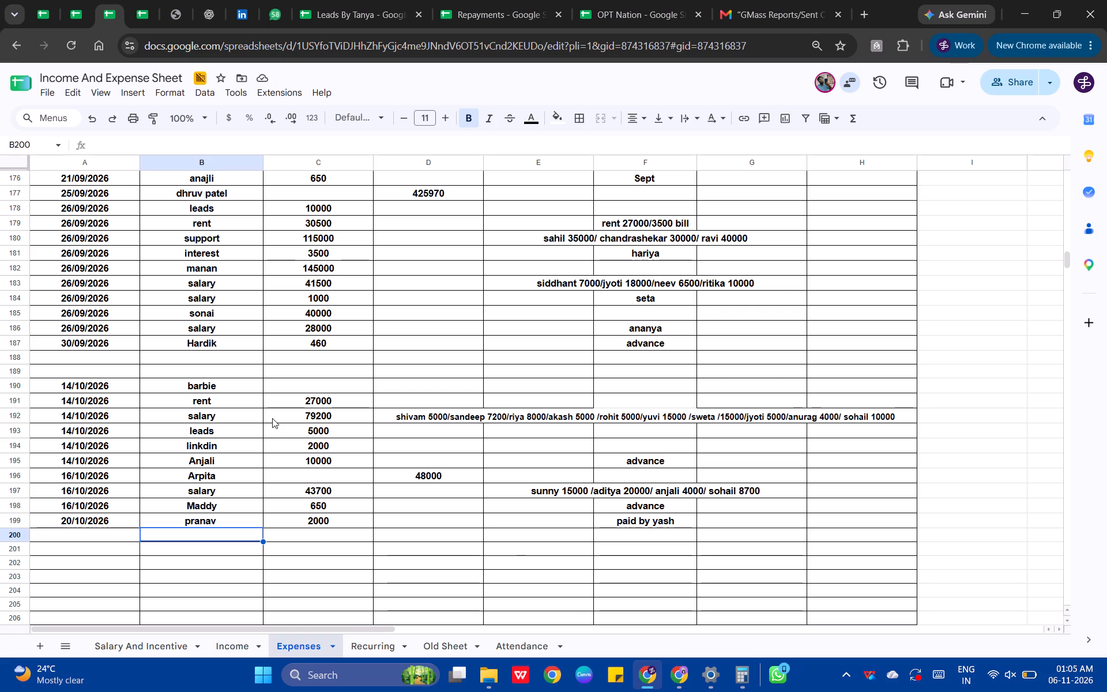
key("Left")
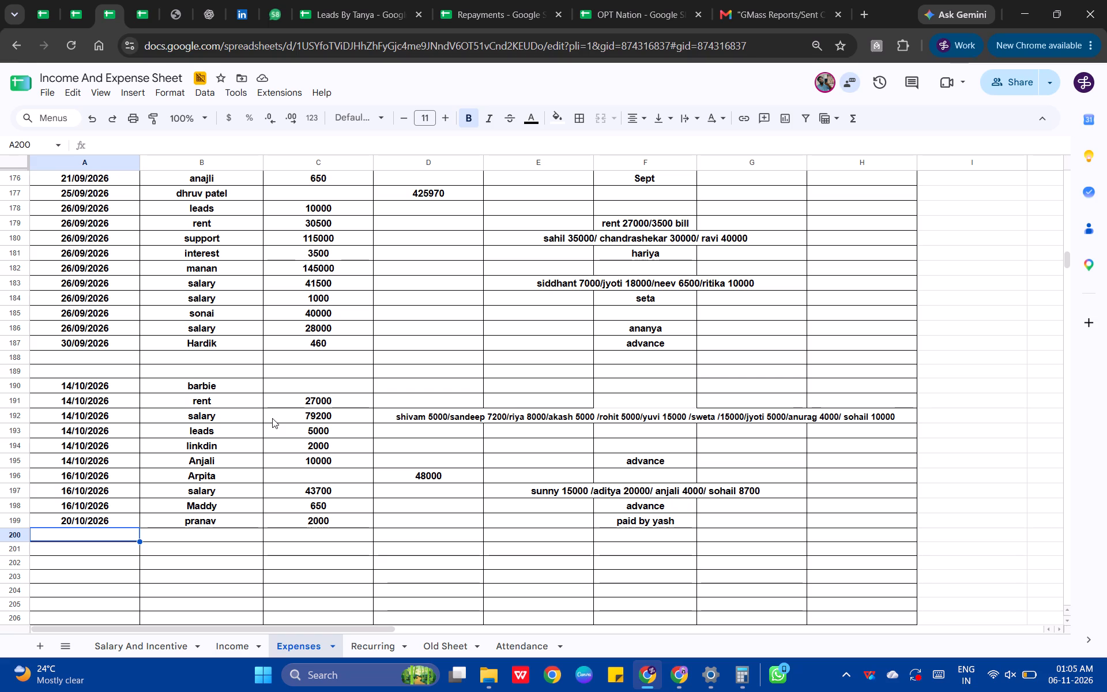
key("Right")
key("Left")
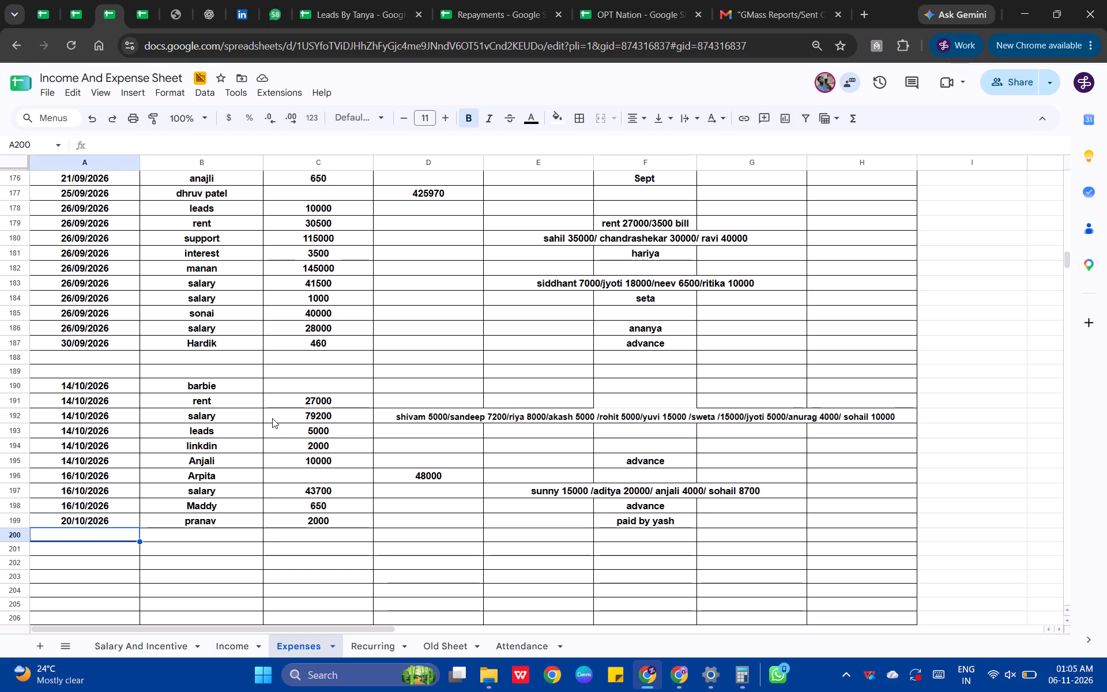
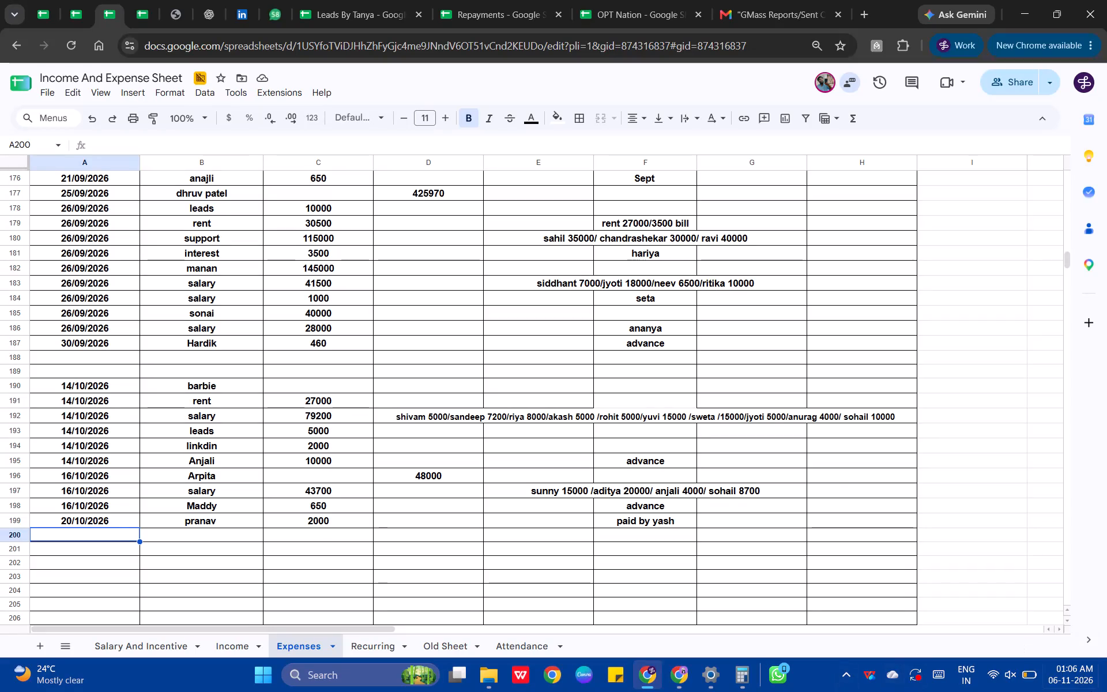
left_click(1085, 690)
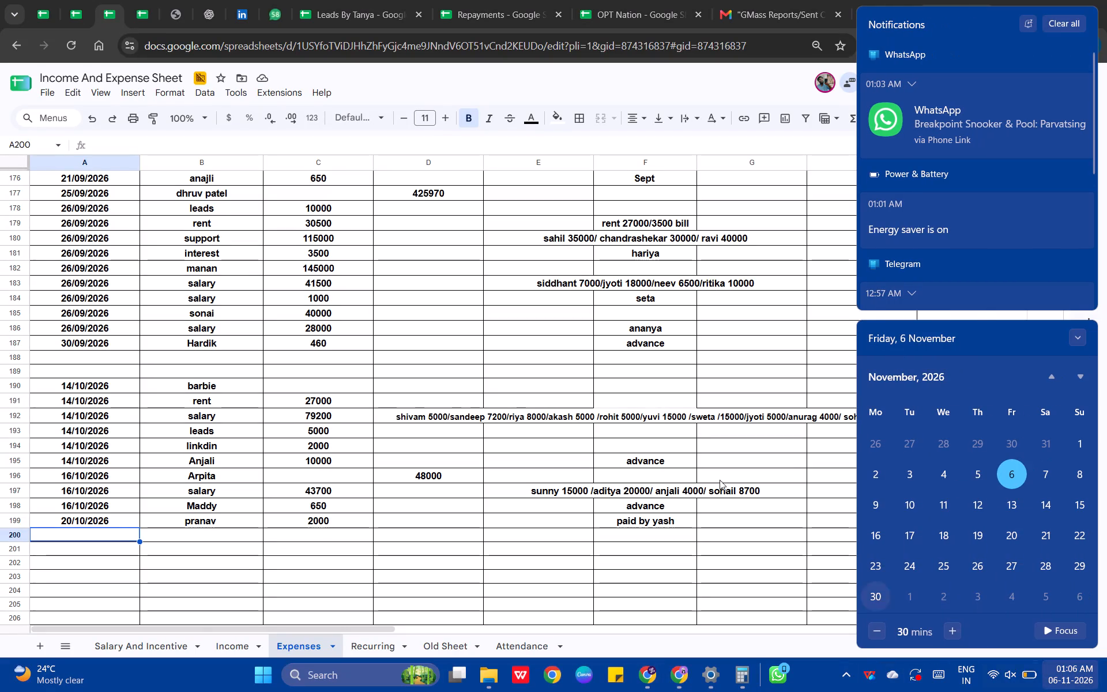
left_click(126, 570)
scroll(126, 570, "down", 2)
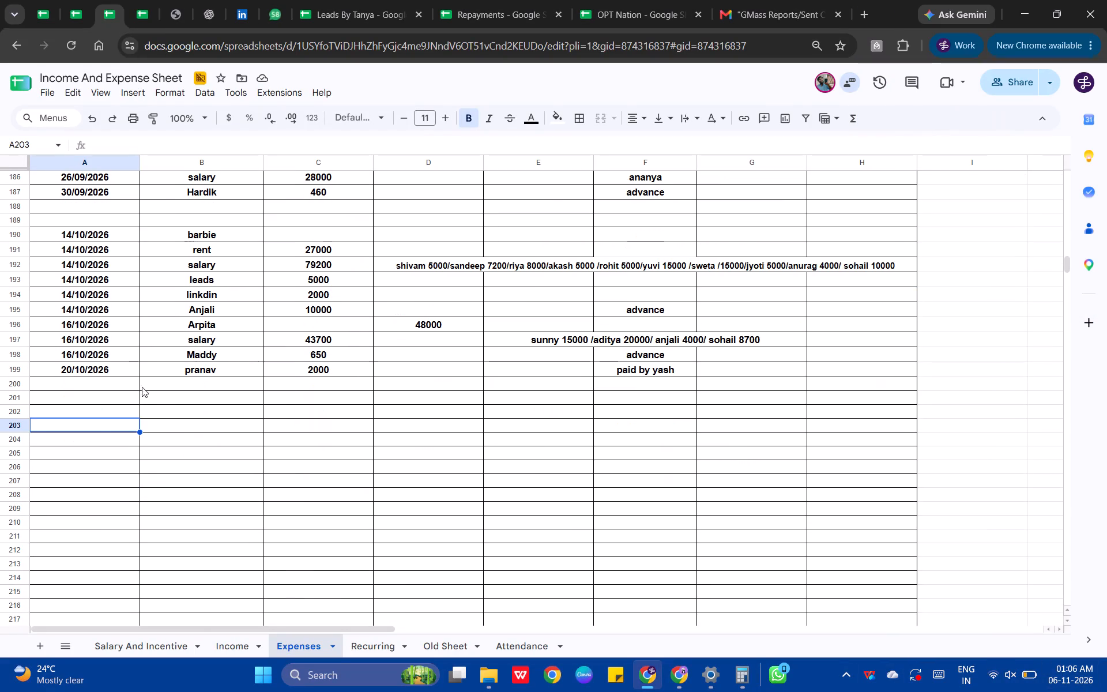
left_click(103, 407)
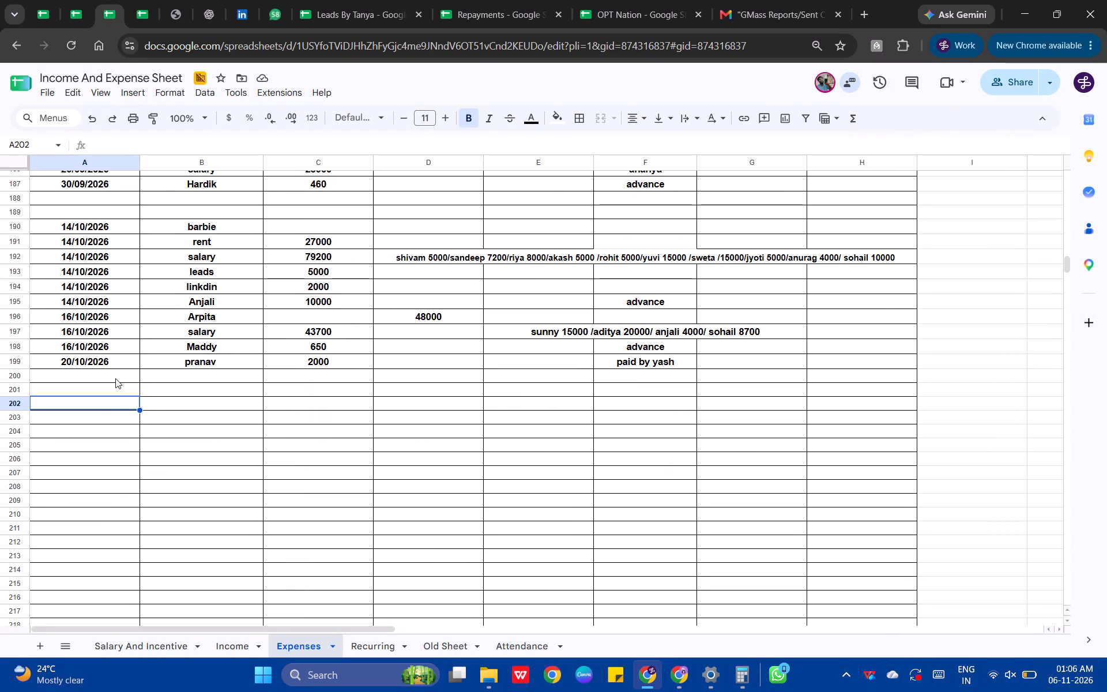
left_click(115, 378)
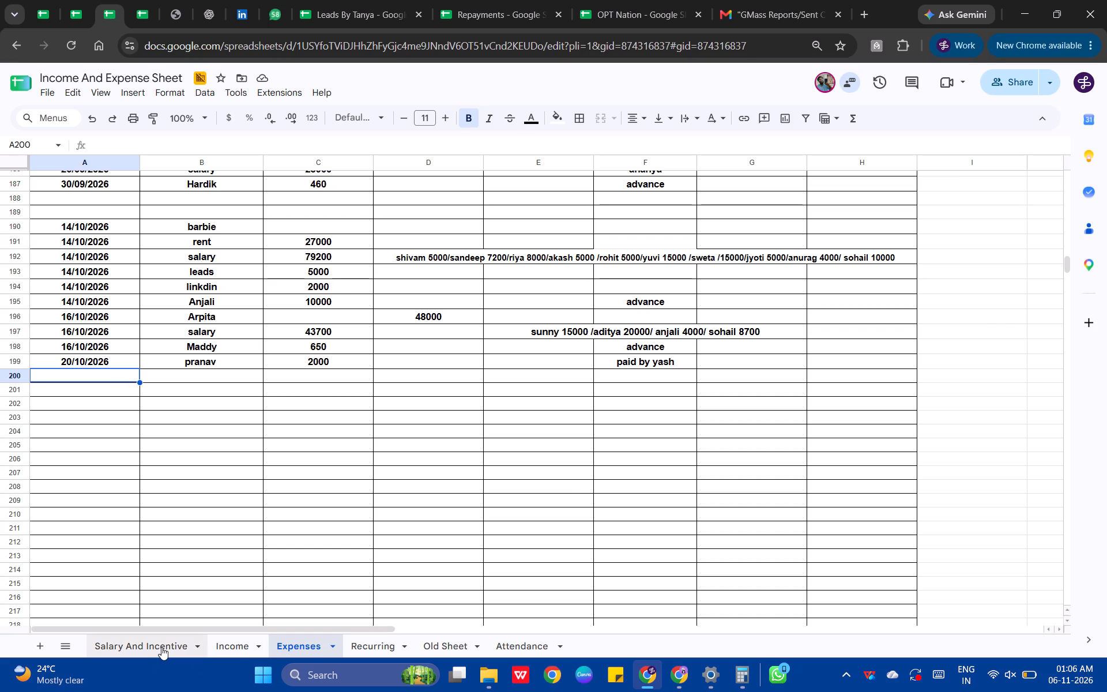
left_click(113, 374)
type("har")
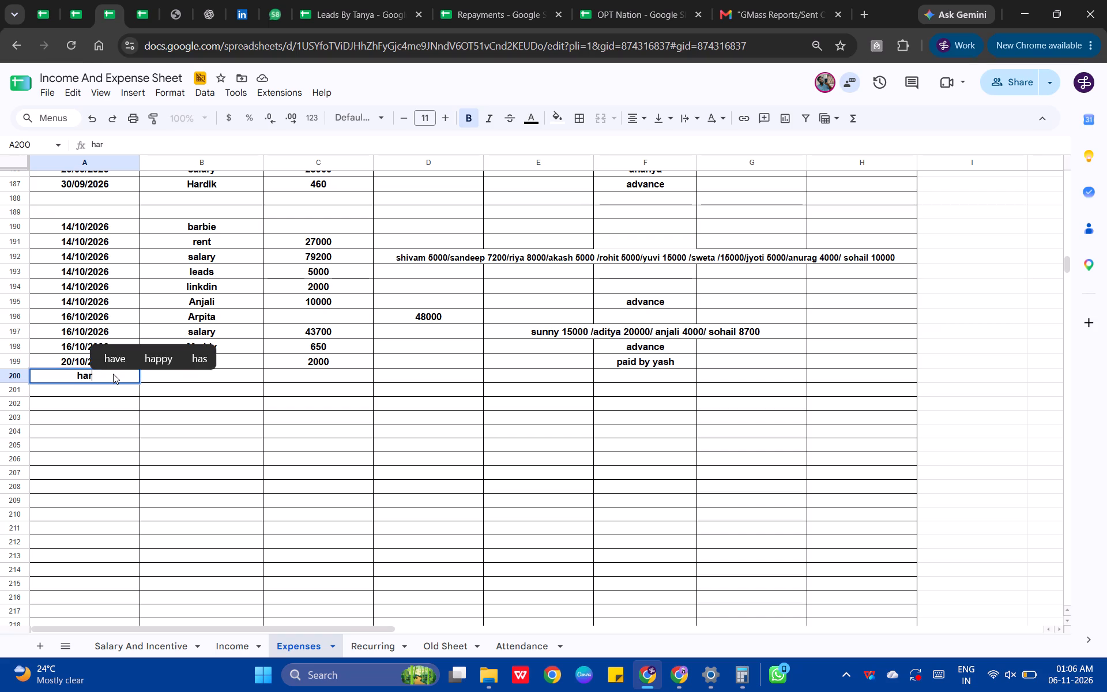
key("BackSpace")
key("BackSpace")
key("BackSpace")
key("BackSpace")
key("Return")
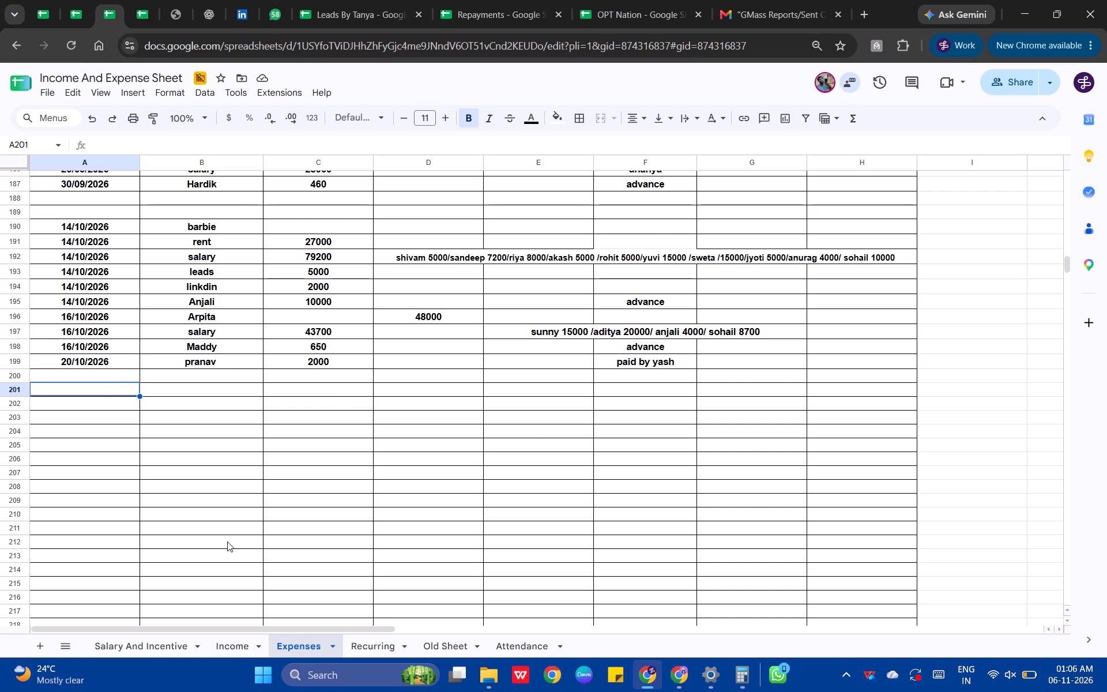
Check the October 2026 calendar and enter the date 21/10/2026 in A200 for a new expense entry.
left_click(1082, 689)
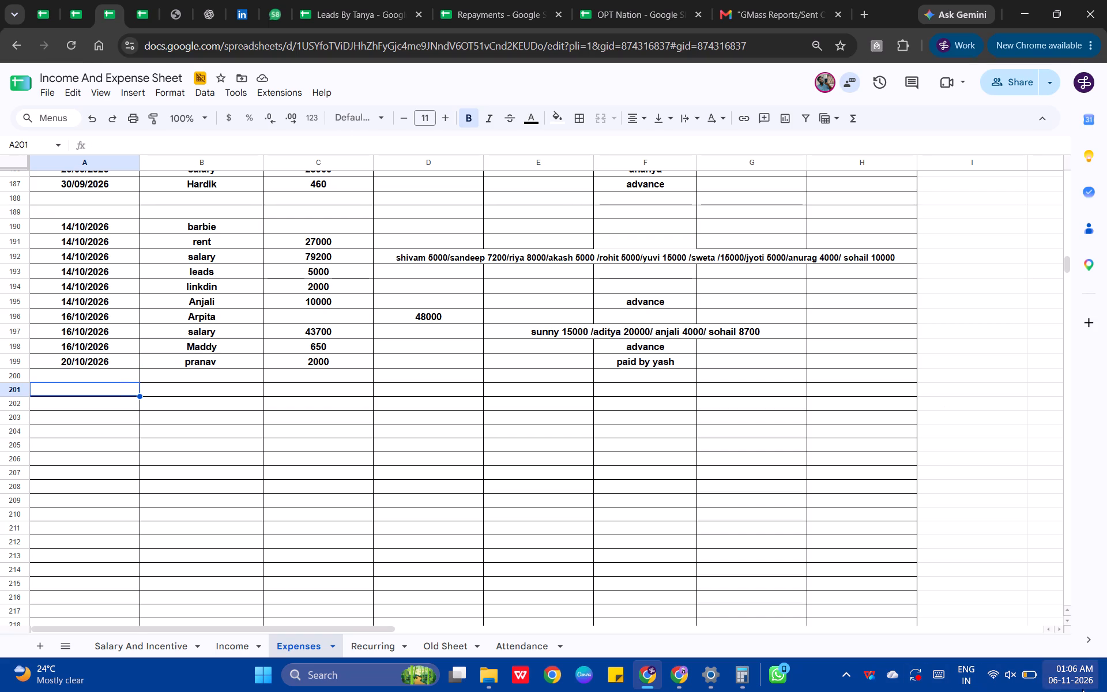
left_click(1059, 370)
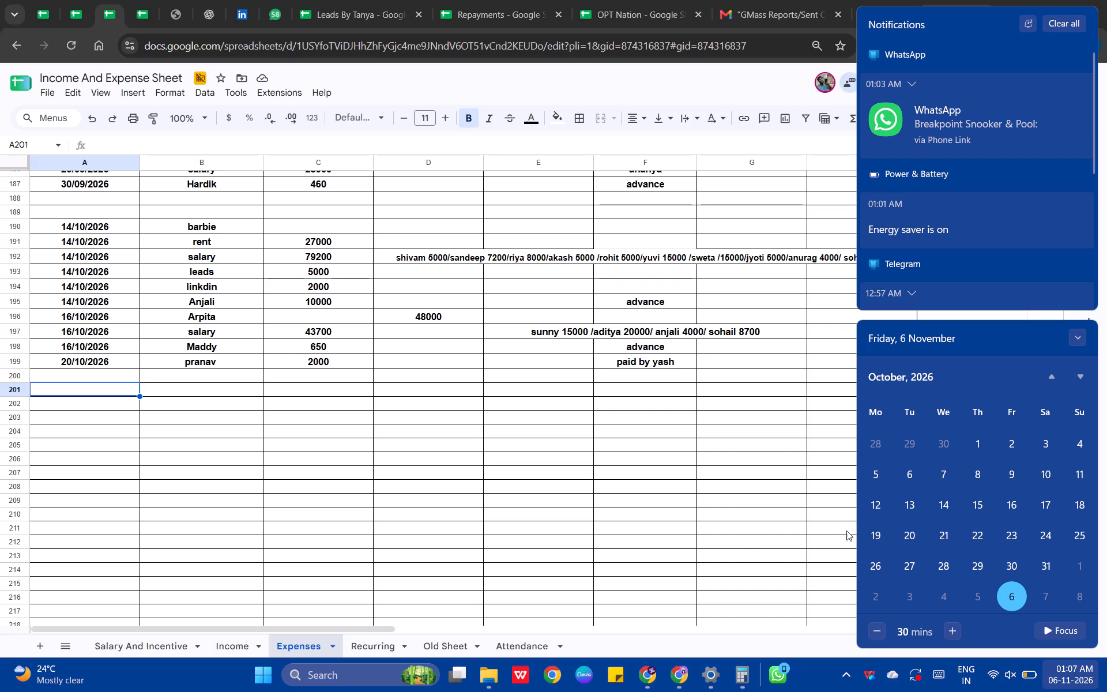
left_click(71, 380)
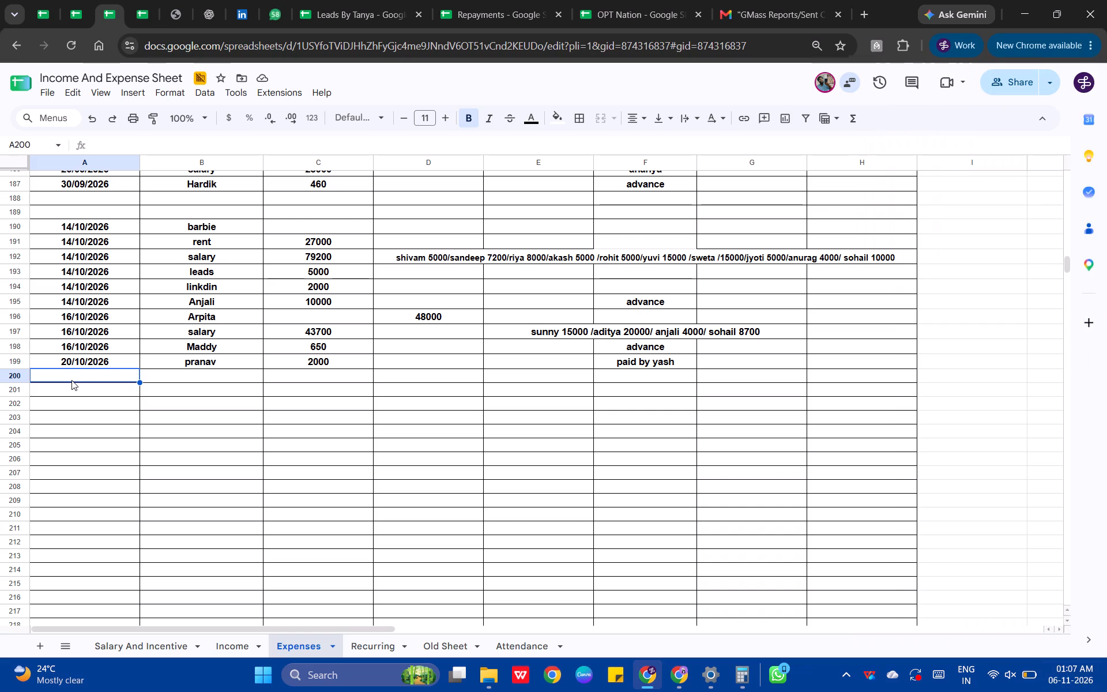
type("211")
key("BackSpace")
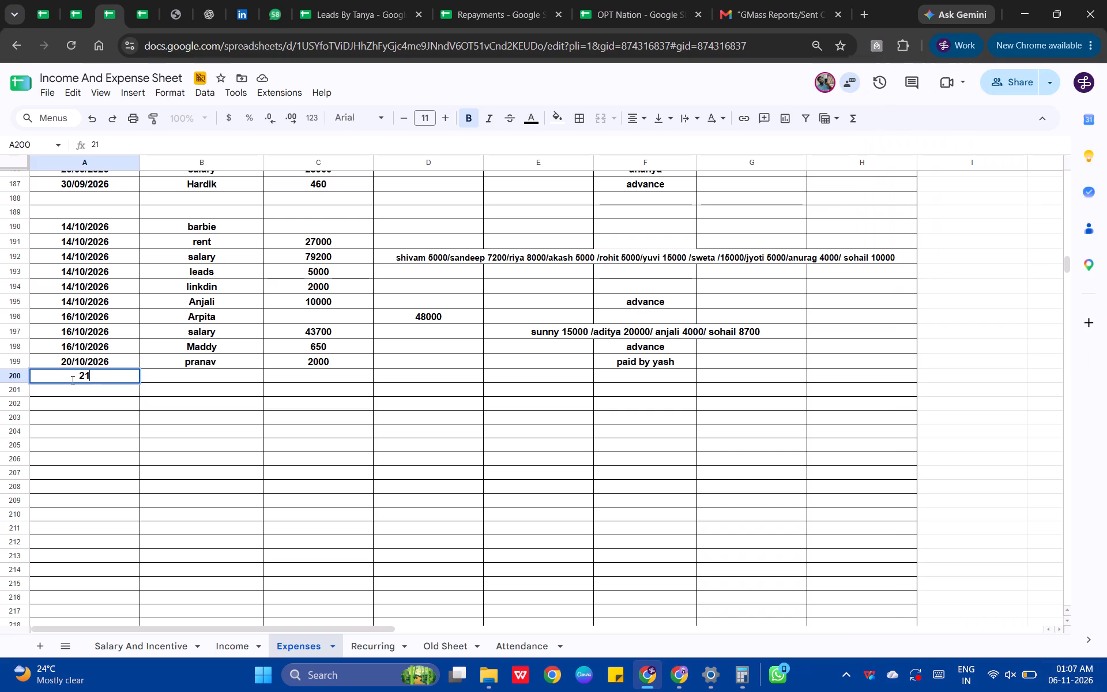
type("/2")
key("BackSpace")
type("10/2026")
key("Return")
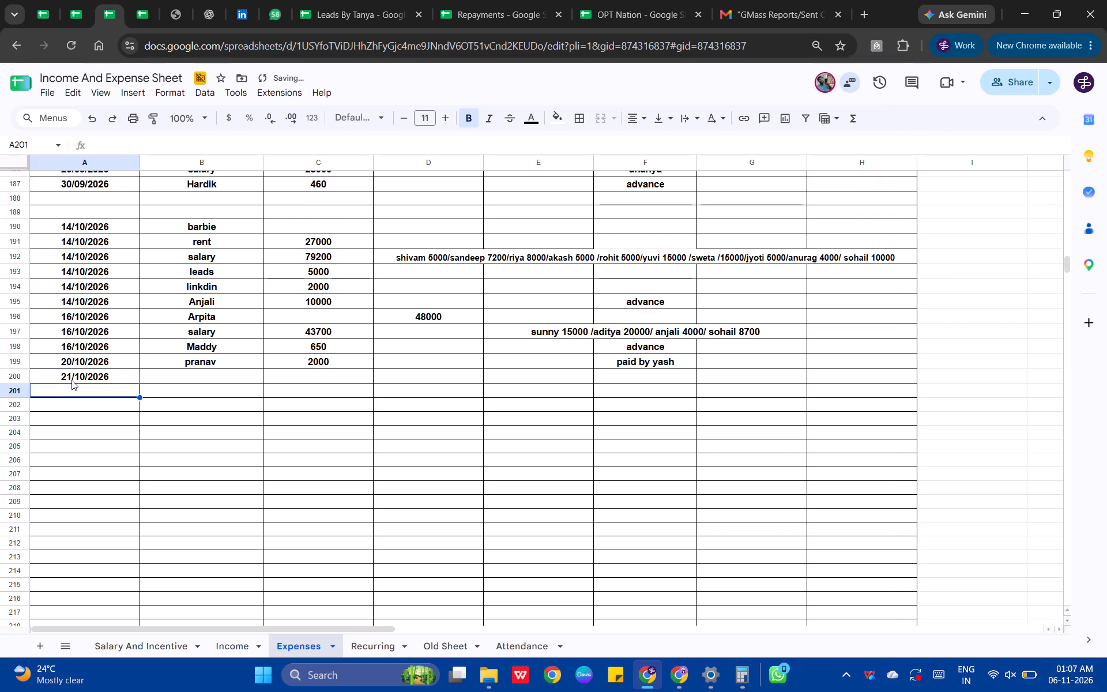
Label the 21/10/2026 entry hariya in B200 and move to D200 in the same row.
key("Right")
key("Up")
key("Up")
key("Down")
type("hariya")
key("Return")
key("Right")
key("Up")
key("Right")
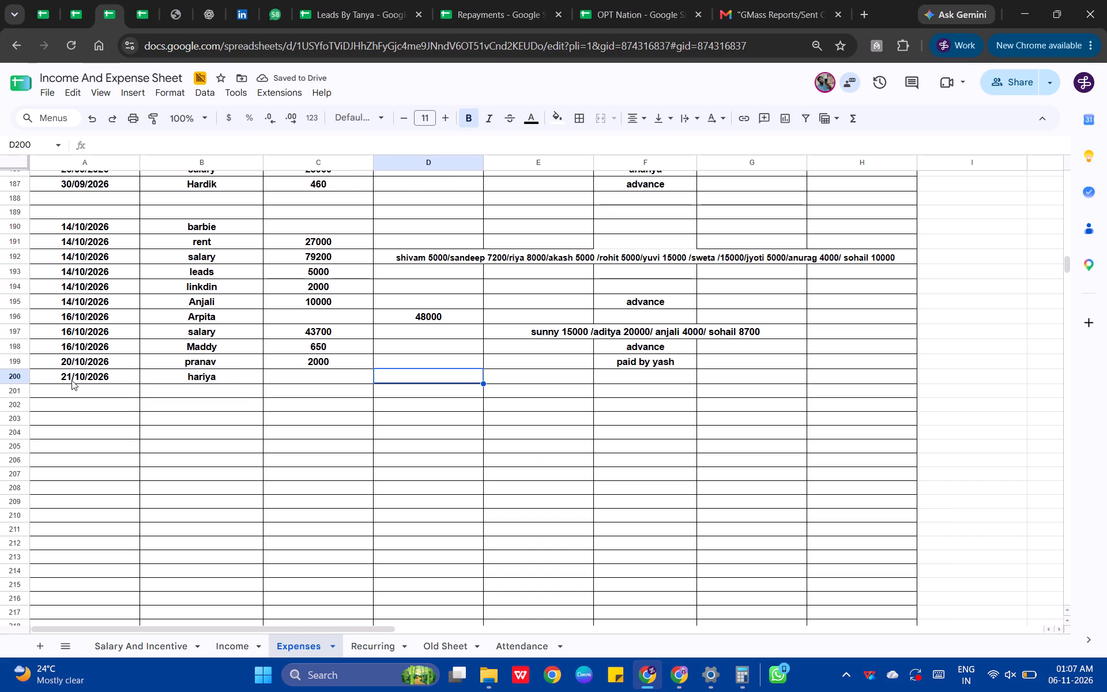
Enter the amount 130000 in D200 for the hariya entry.
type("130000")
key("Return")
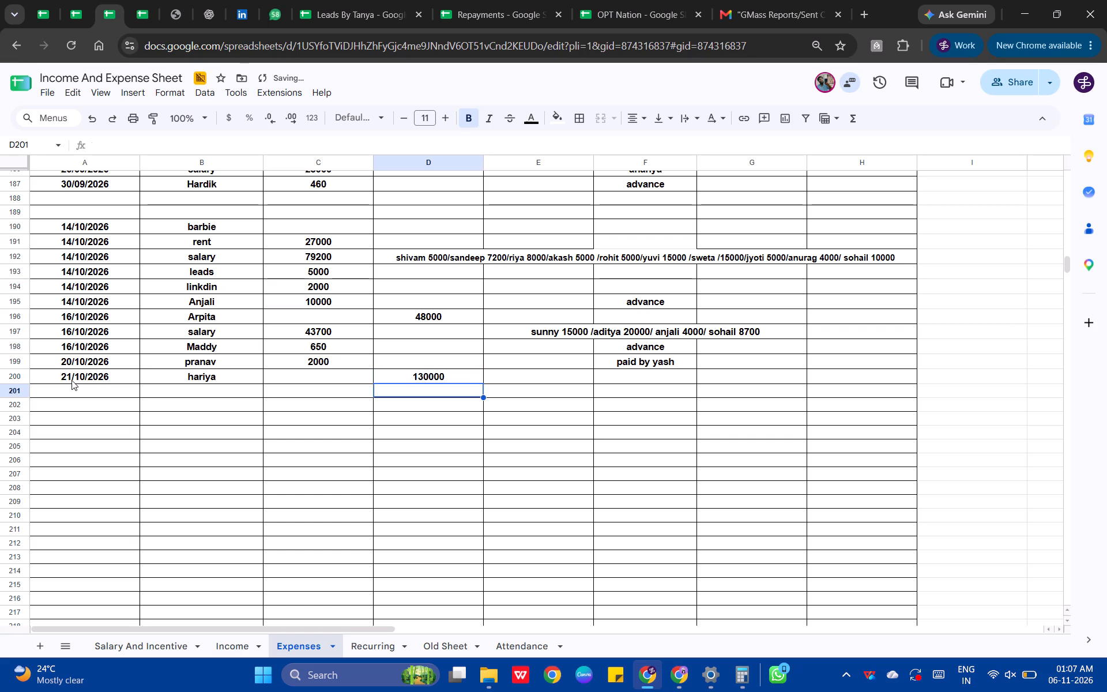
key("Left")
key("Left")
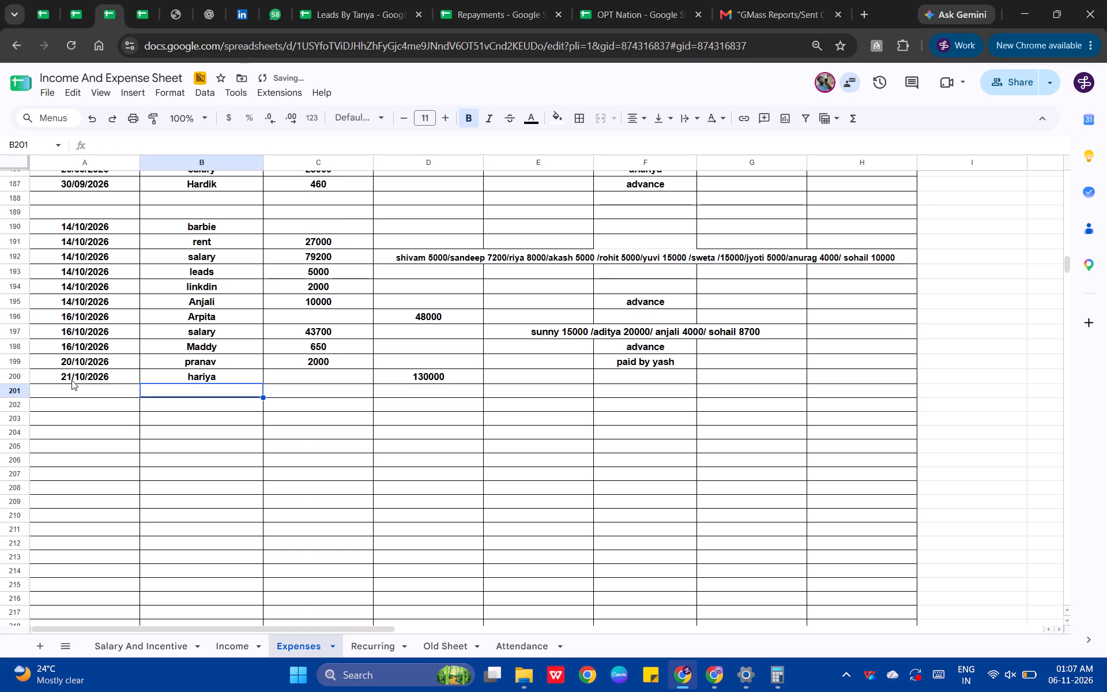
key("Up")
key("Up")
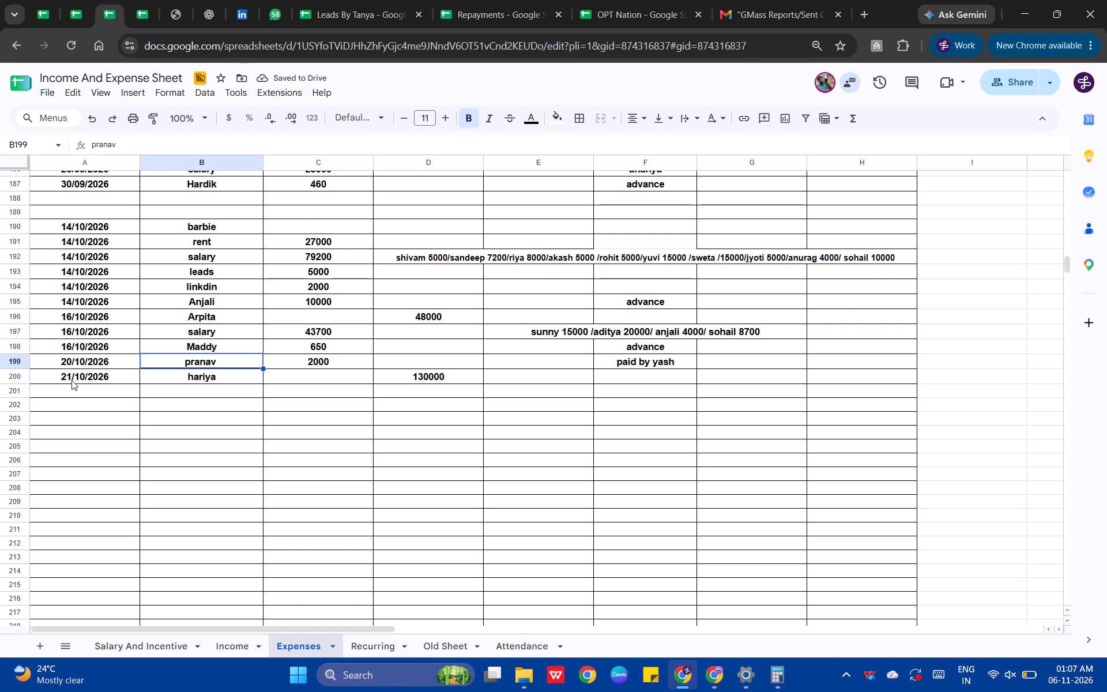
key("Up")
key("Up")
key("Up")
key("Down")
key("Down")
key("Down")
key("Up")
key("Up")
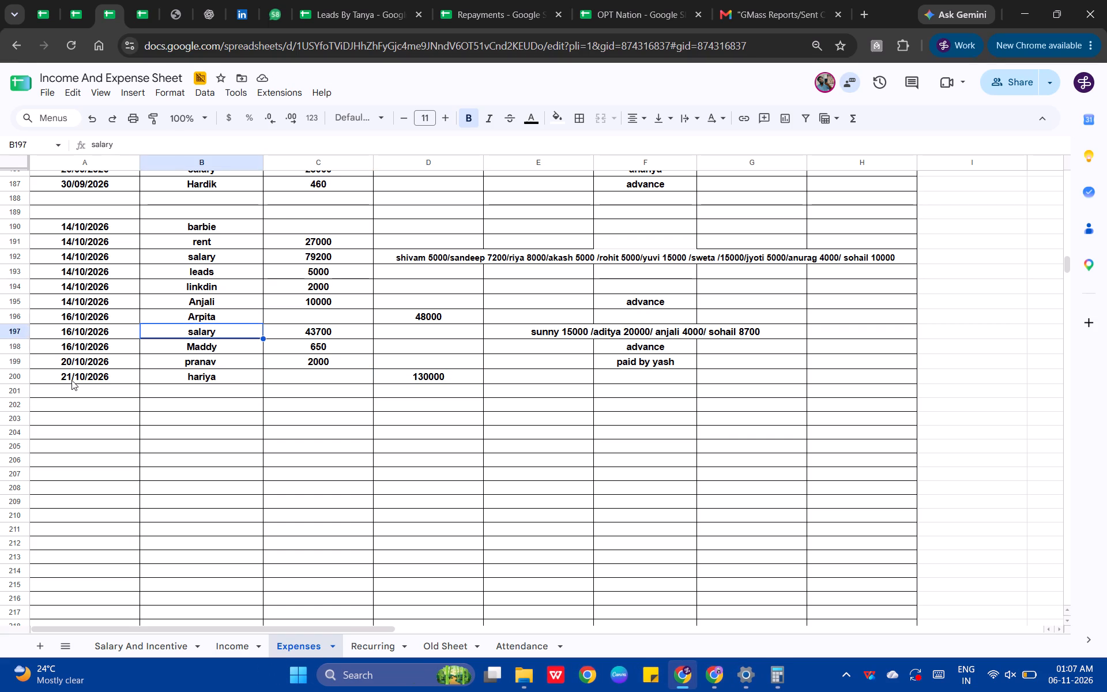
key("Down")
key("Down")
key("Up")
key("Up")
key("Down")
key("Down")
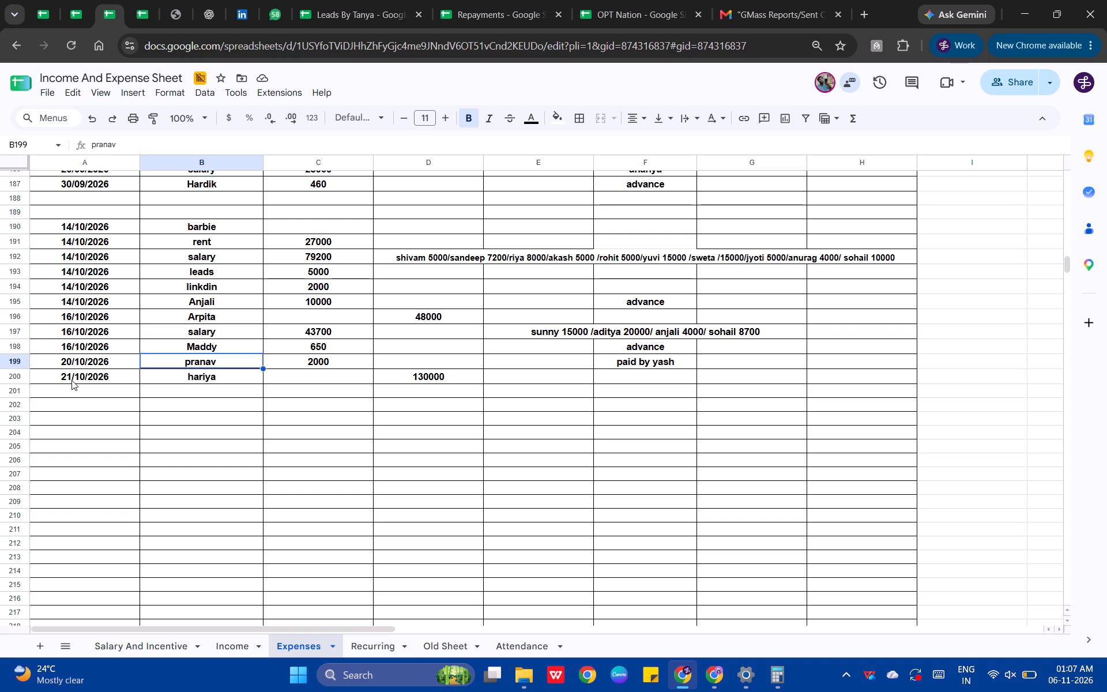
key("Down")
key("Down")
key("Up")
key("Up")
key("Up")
Copy the Anjali advance entry in A195:F195 into a new row inserted above the pranav entry, starting at A199.
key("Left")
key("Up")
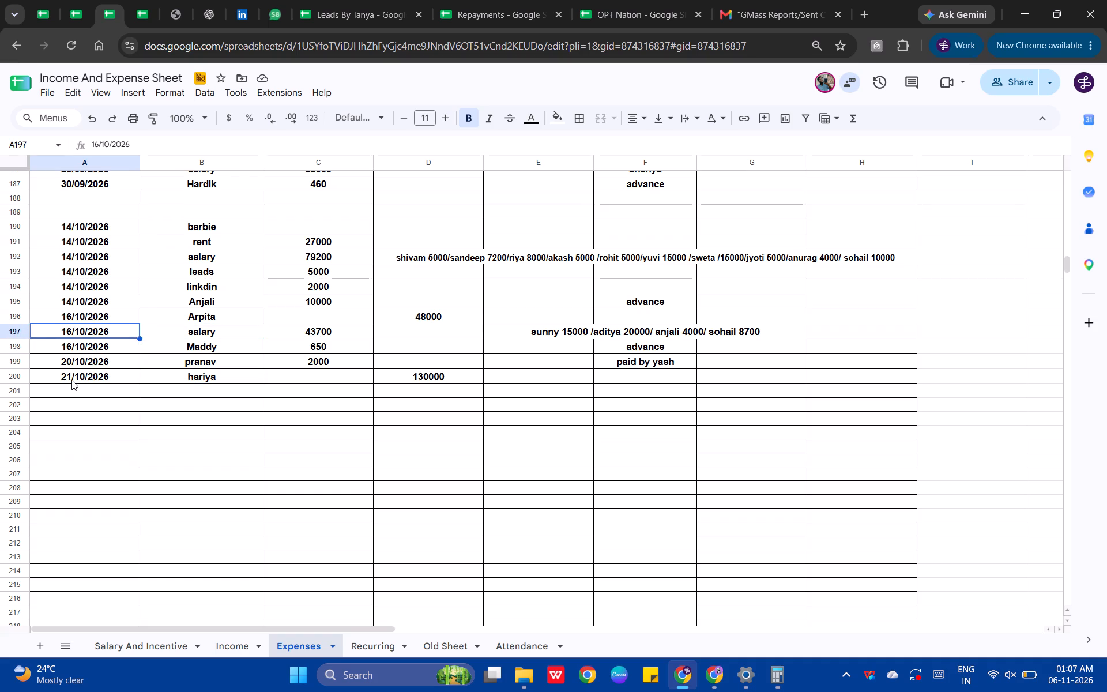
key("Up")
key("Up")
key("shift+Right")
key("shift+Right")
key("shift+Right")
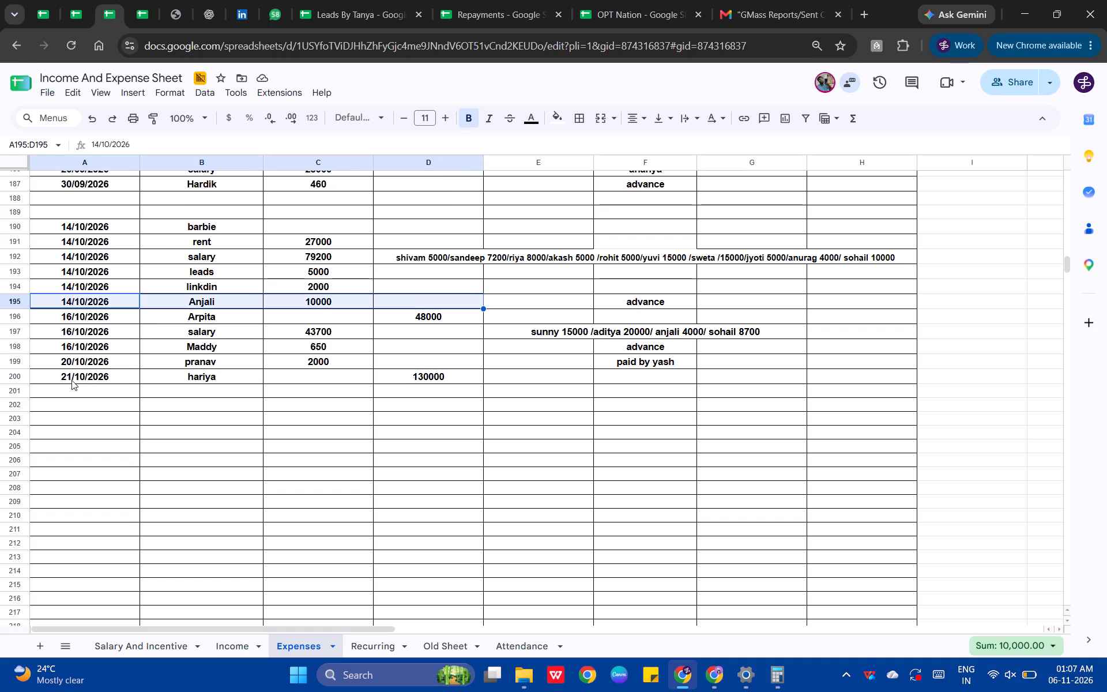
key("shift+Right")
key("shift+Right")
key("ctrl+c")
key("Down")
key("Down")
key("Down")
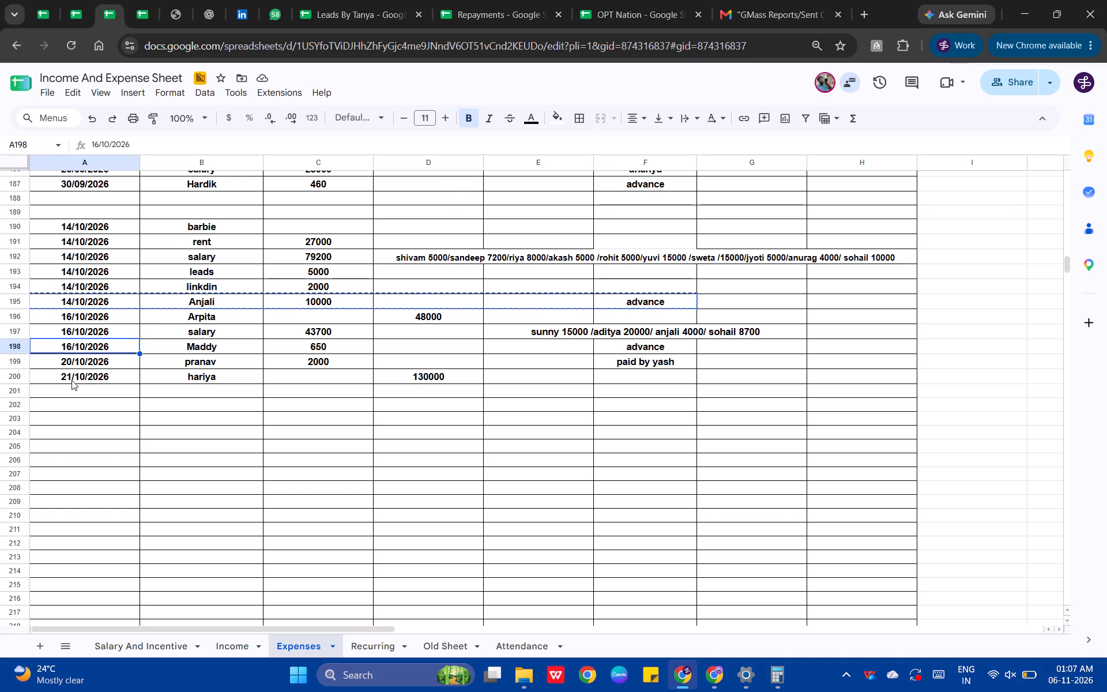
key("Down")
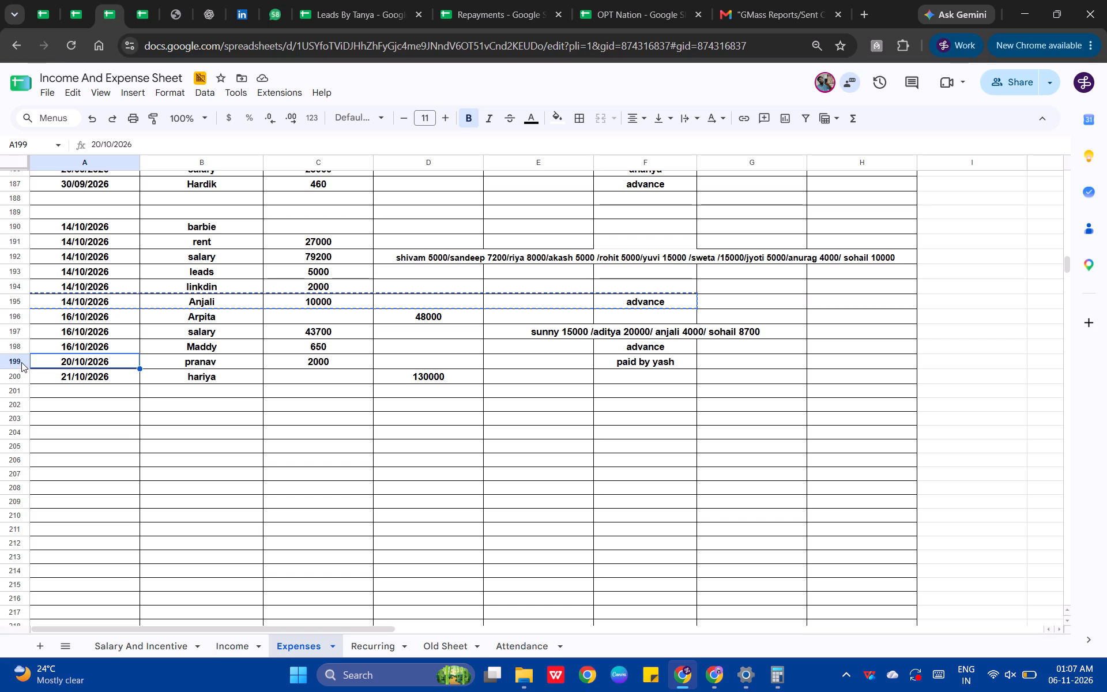
left_click(21, 362)
right_click(21, 362)
left_click(95, 427)
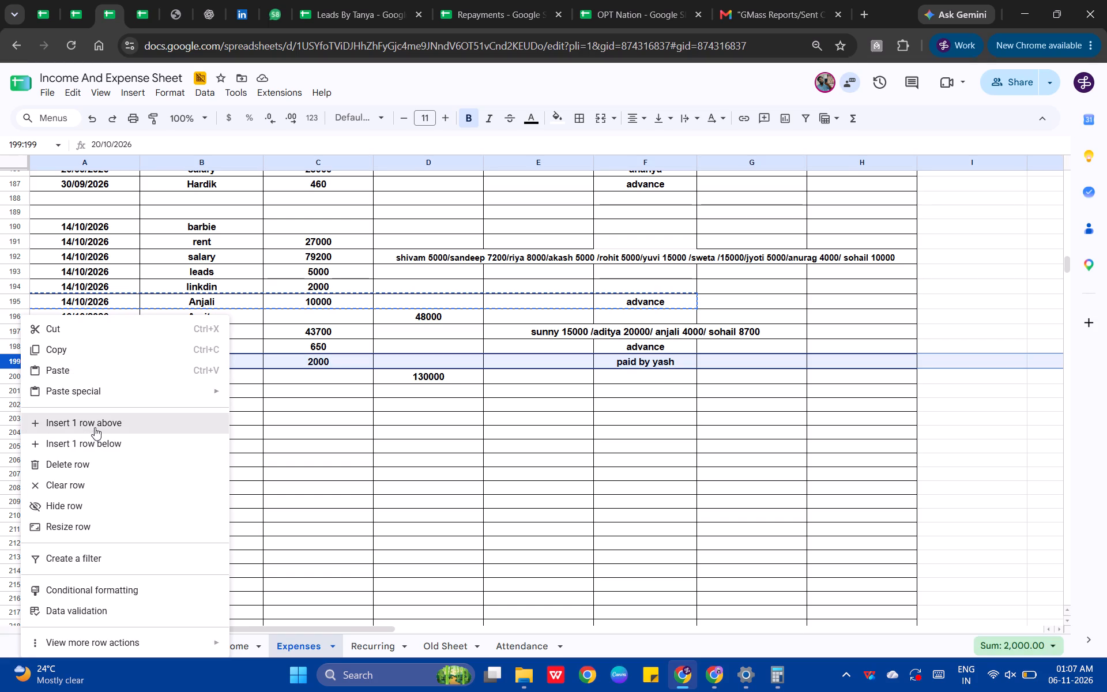
left_click(92, 355)
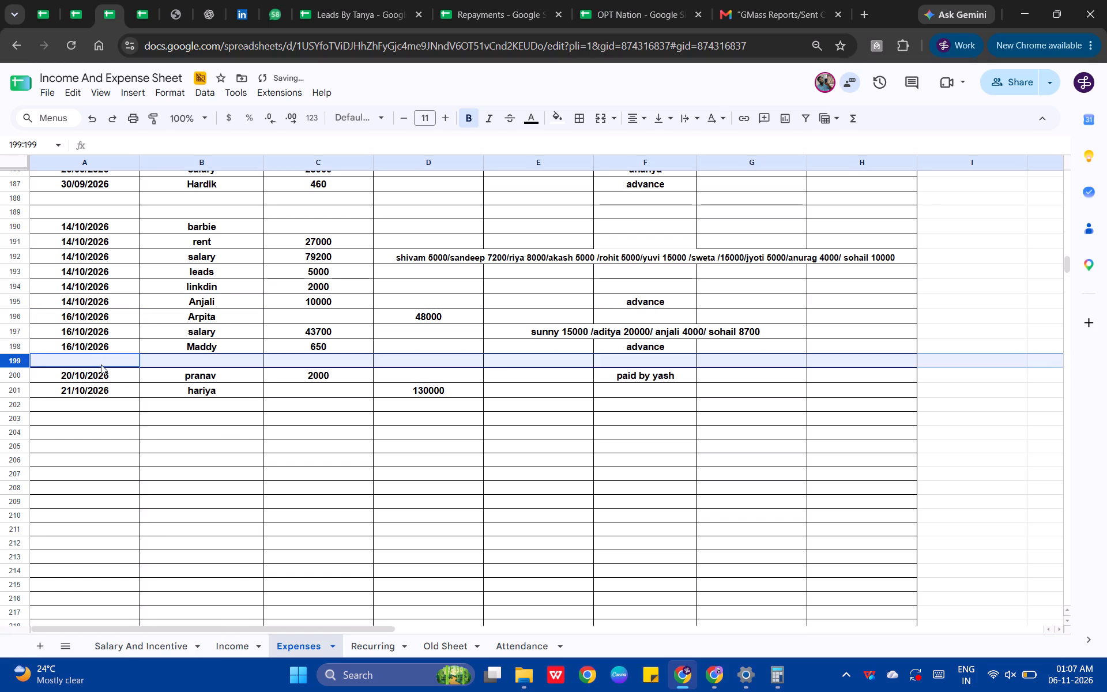
left_click(103, 366)
key("ctrl+v")
Set the copied Anjali entry's date in A199 to 16/10/2026 and its amount in C199 to 3000.
key("Right")
key("Left")
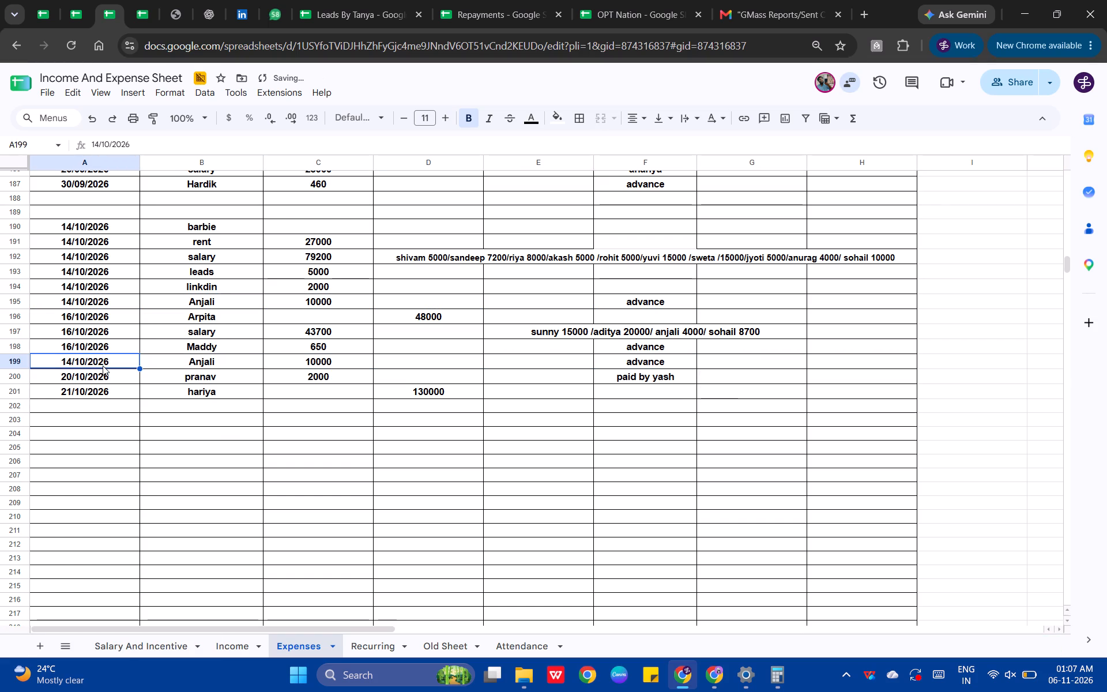
type("16/10/202")
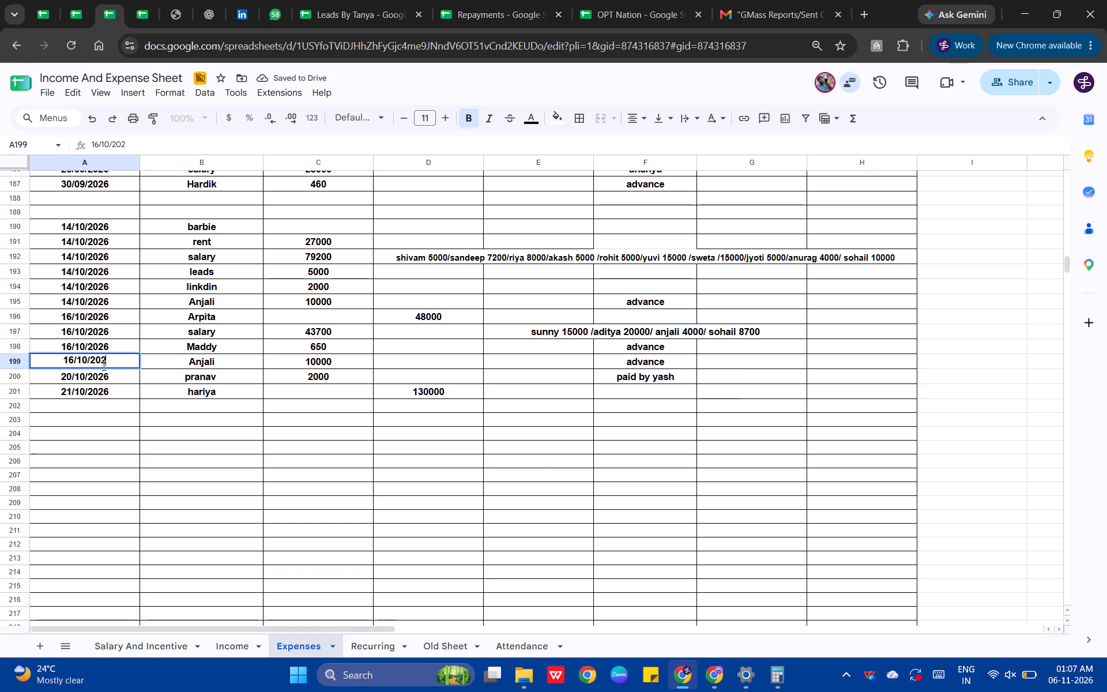
key("6")
key("Return")
key("Right")
key("Up")
key("Right")
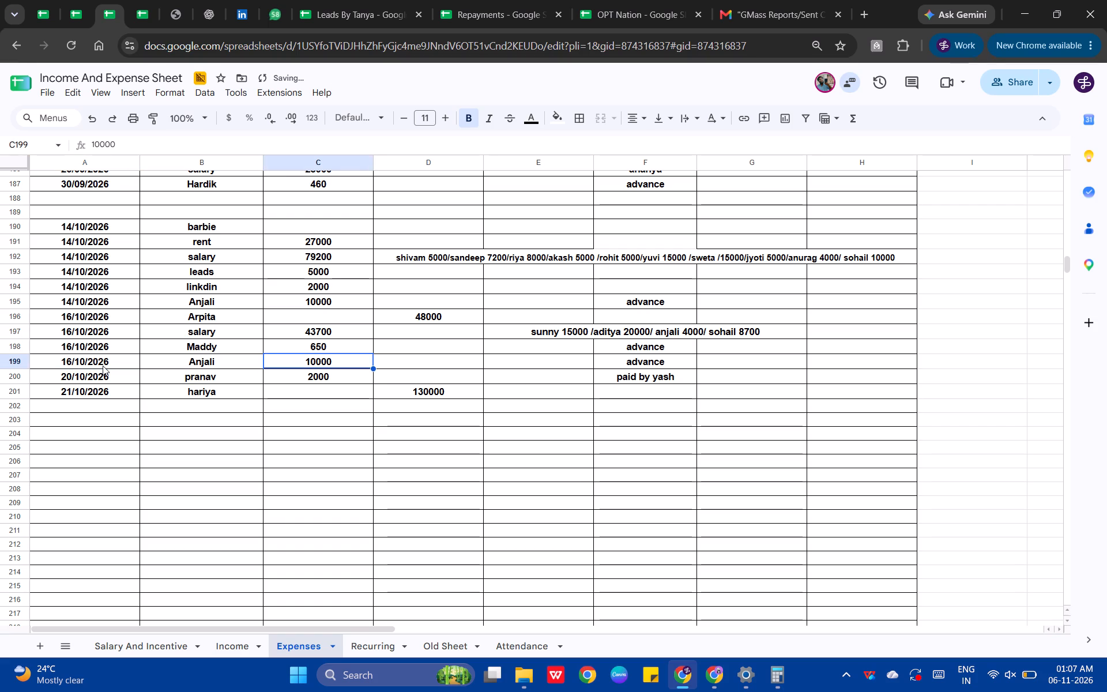
type("3000")
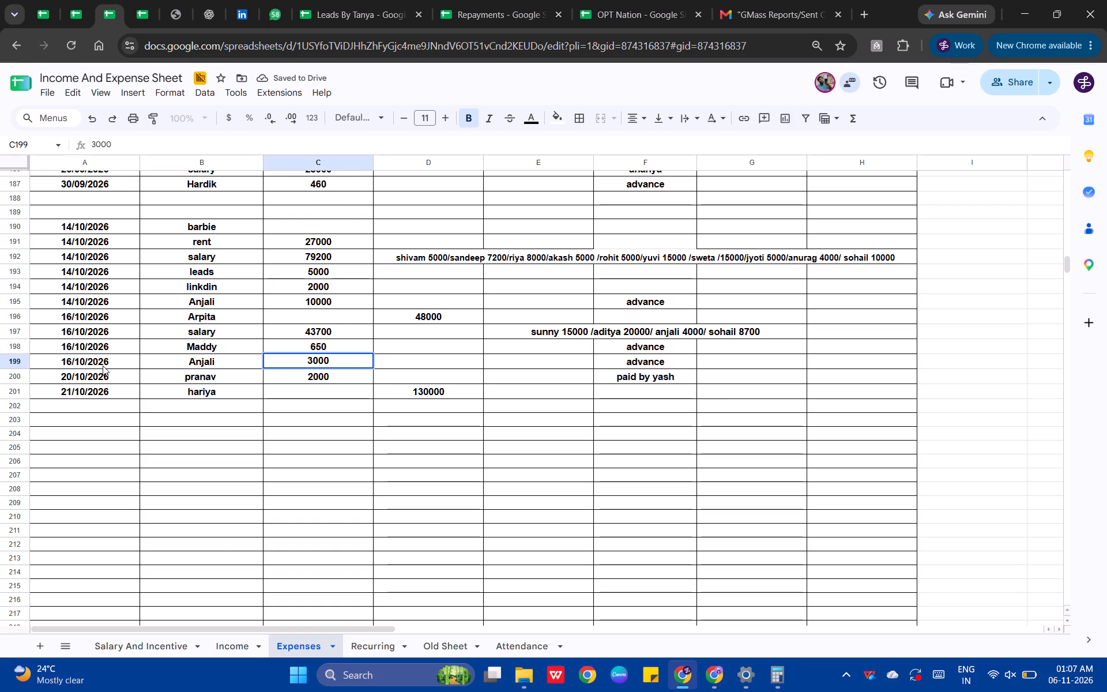
key("Return")
Enter the date 21/10/2026 in A202, in the first empty row below the hariya entry.
key("Left")
key("Down")
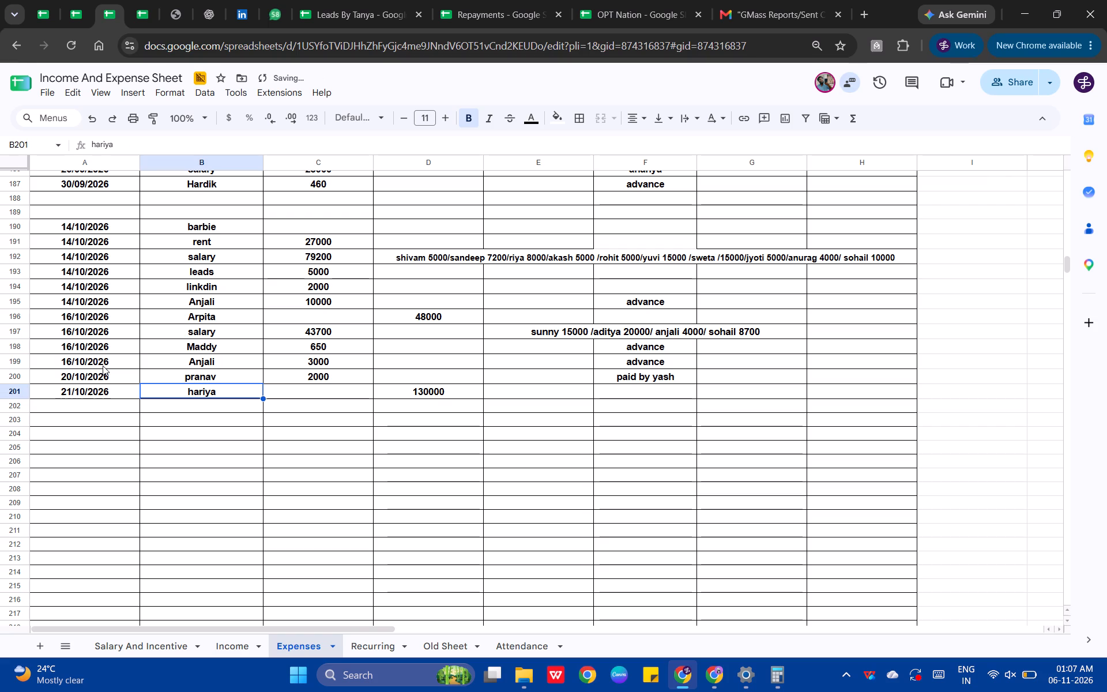
key("Down")
key("Left")
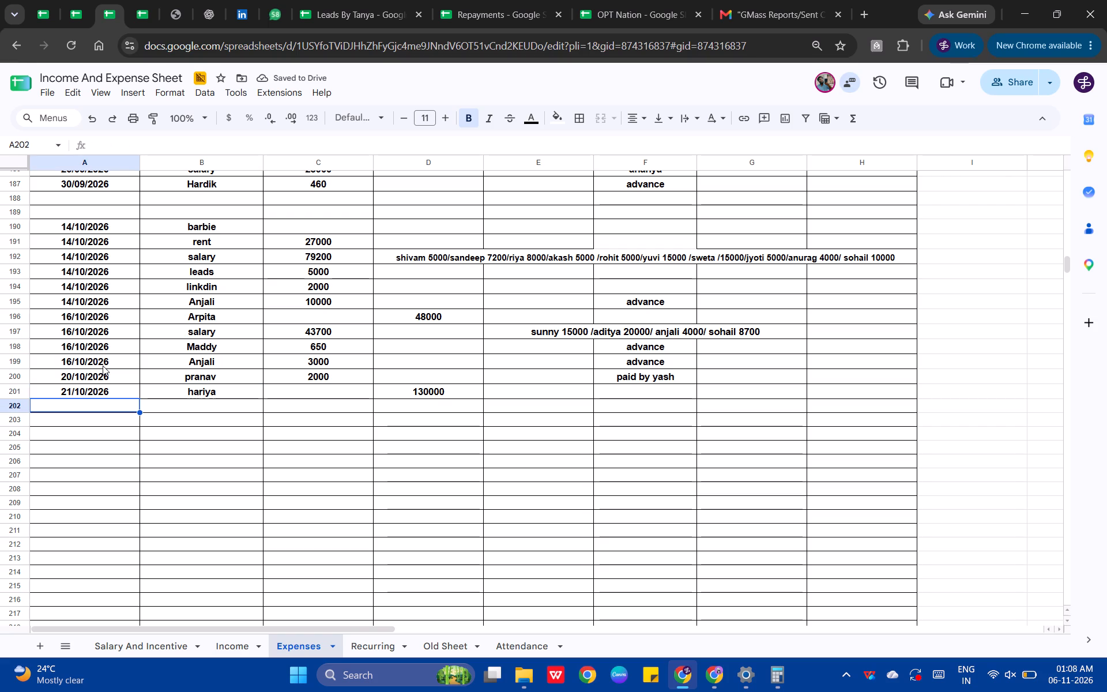
type("21")
type("/10/202")
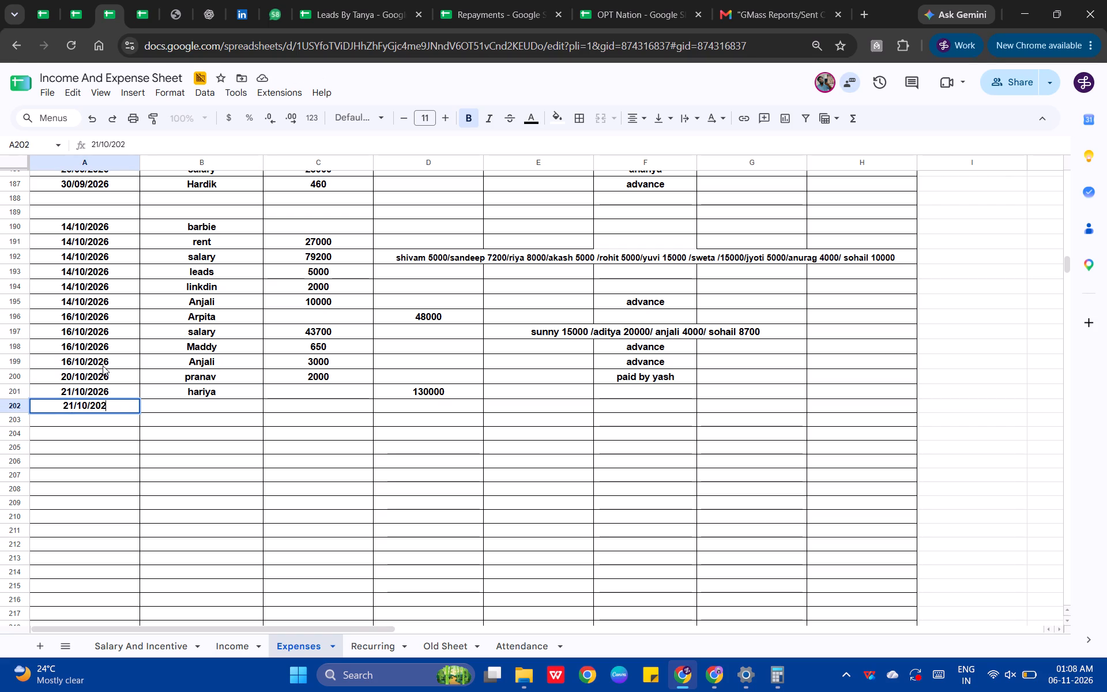
key("6")
key("Return")
key("Right")
key("Up")
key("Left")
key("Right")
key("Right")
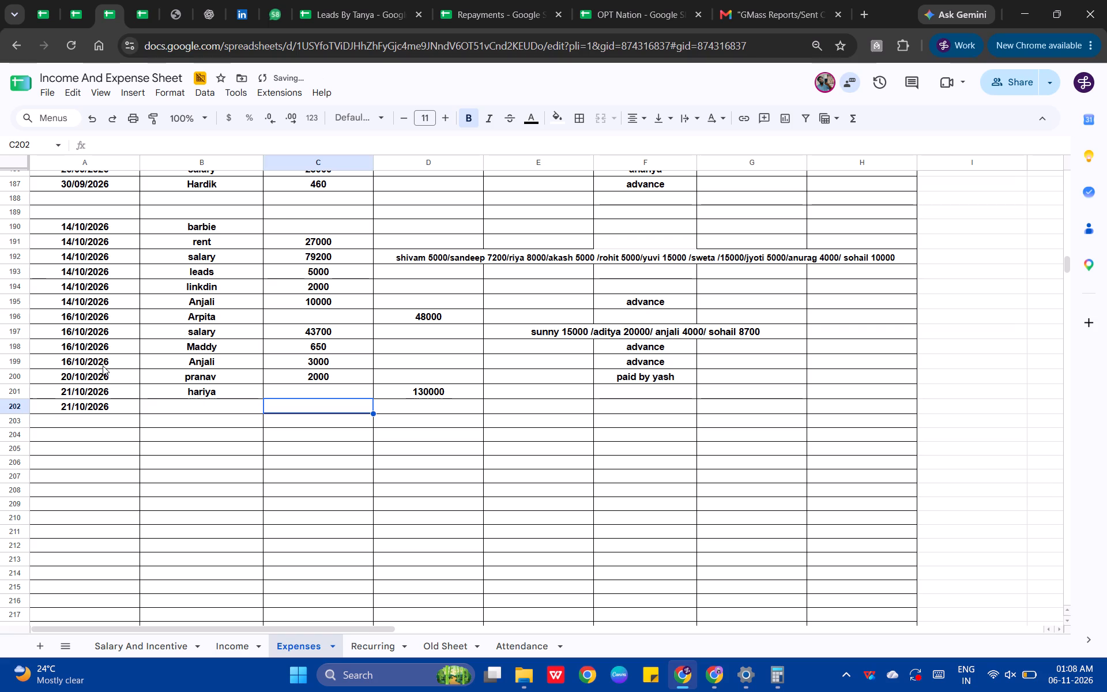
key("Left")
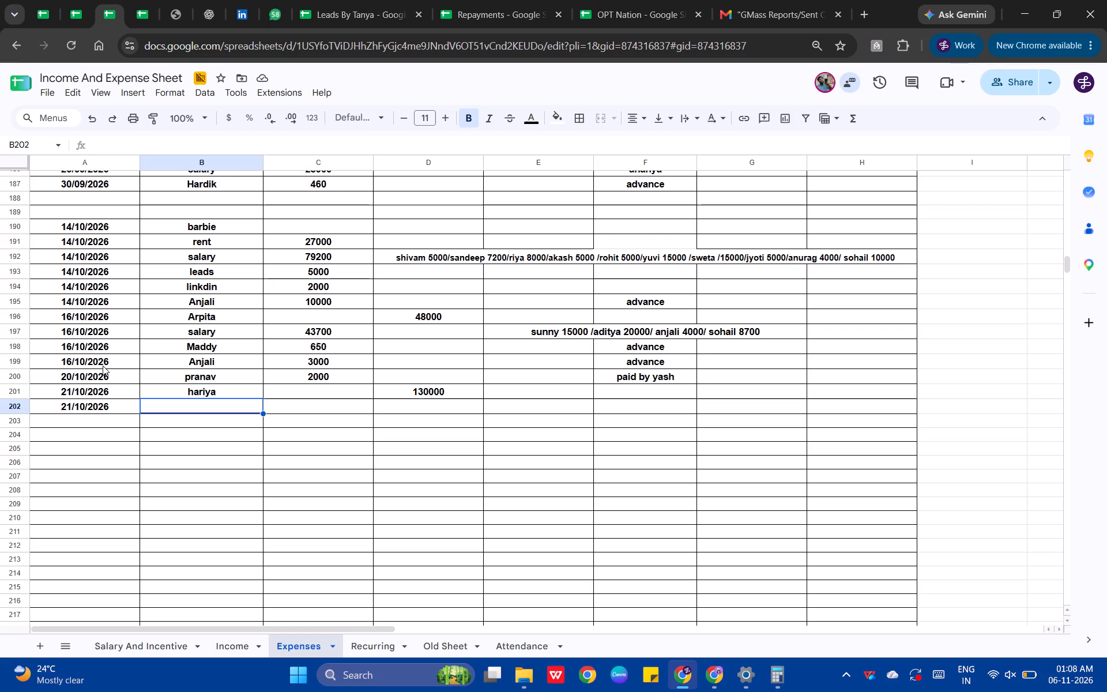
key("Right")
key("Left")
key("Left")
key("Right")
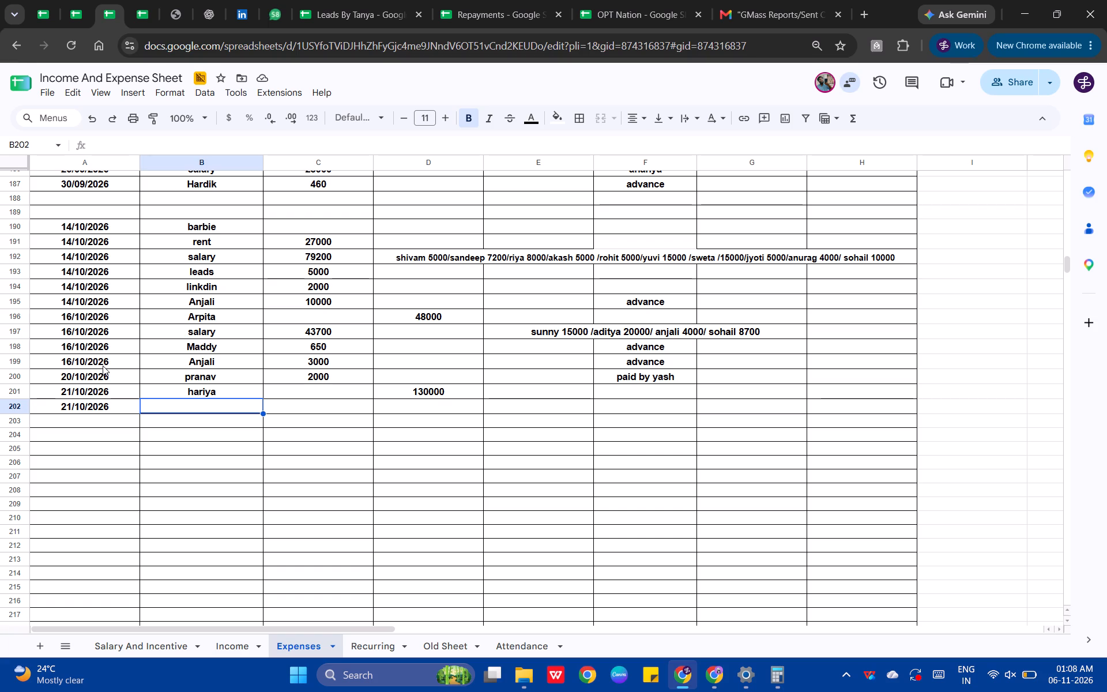
Label the 21/10/2026 expense Laptop in B202 and enter its amount of 50000 in C202.
type("lapto")
key("Return")
key("Right")
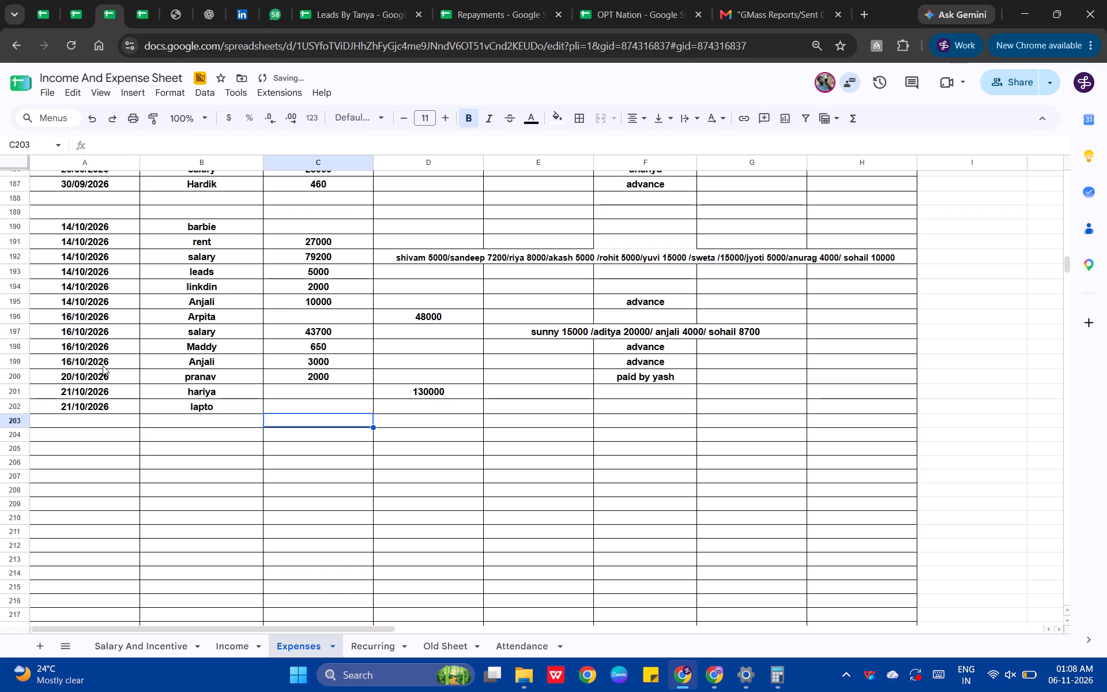
key("Up")
key("Left")
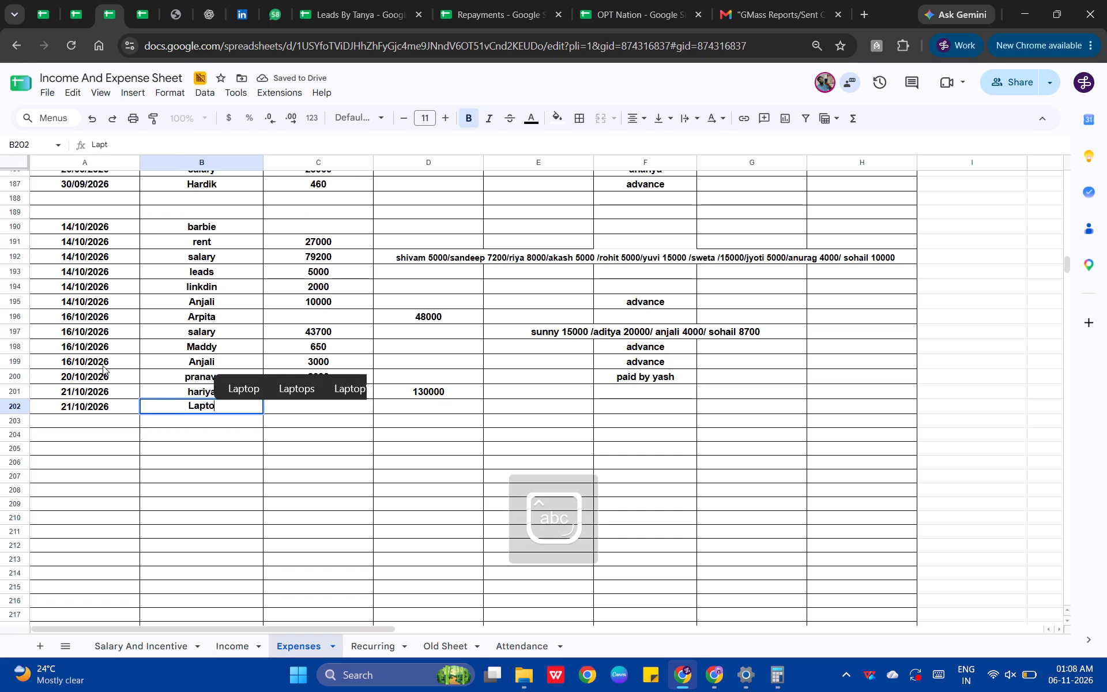
key("Return")
key("Right")
key("Up")
type("50000")
key("Return")
Add an expense labelled chandrasekhar in B203 with an amount of 20000 in C203.
key("Left")
type("chandra")
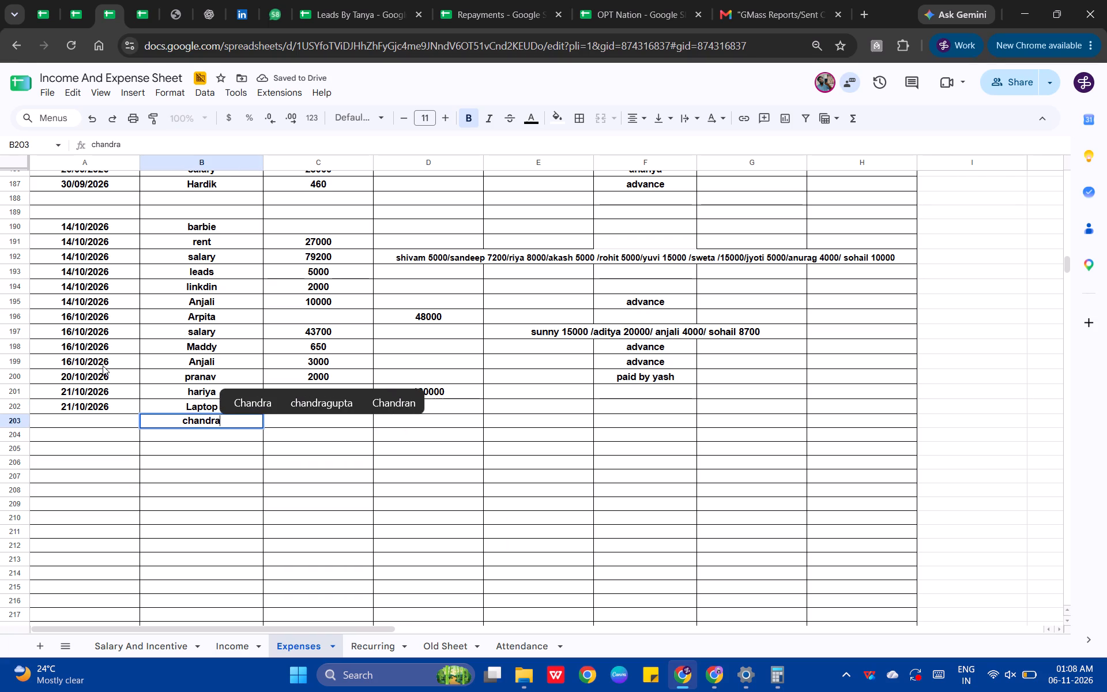
type("sekhar")
key("Return")
key("Right")
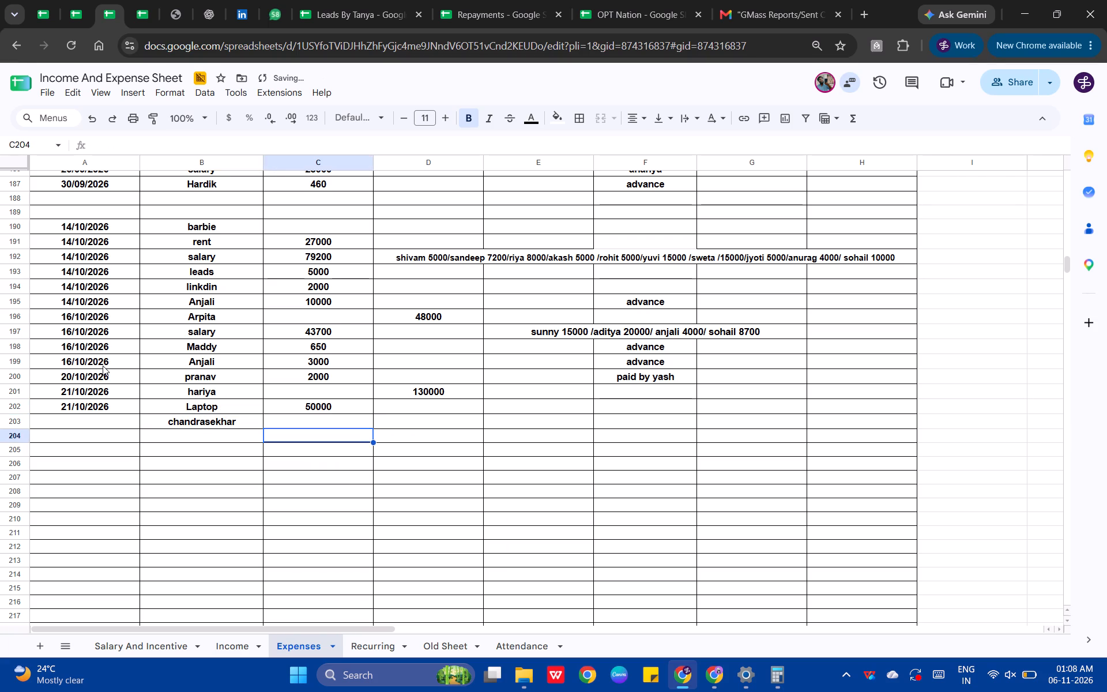
key("Up")
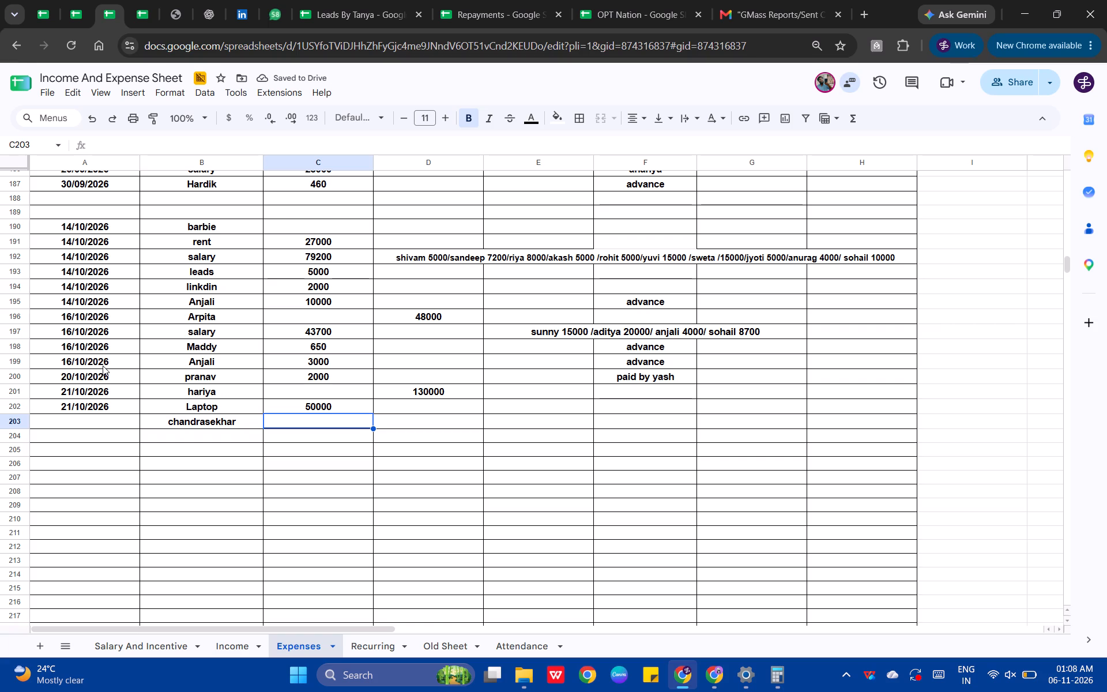
type("20000")
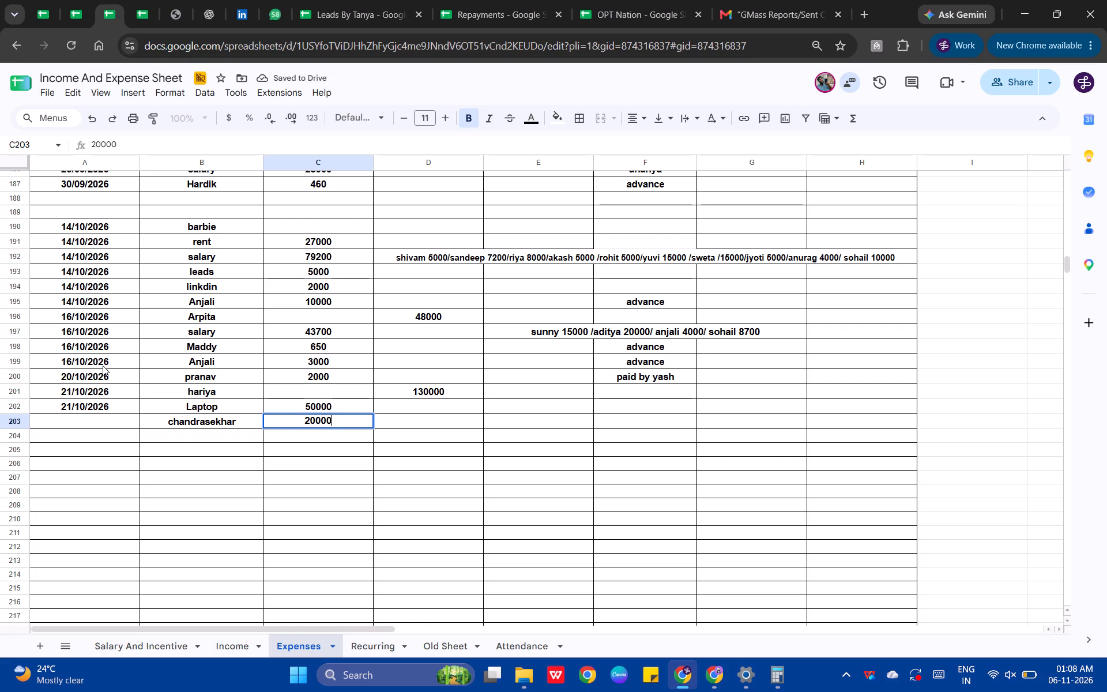
key("Return")
Add an expense labelled sweta in B204 with an amount of 20000 in C204.
key("Left")
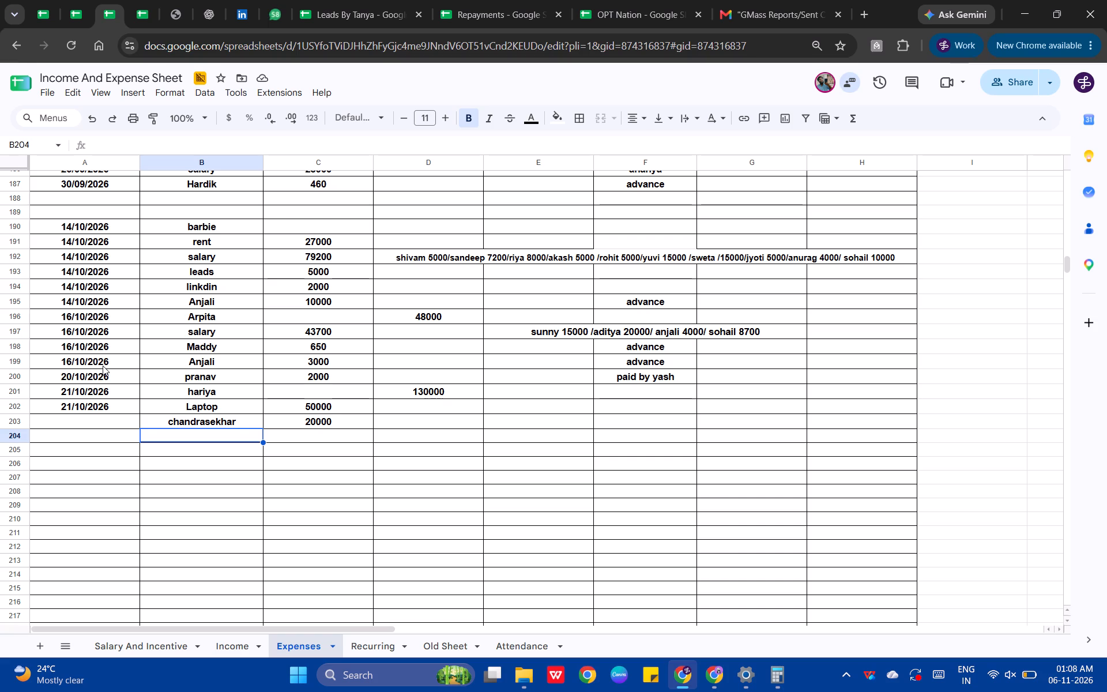
type("sweta")
key("Return")
key("Right")
key("Up")
type("20000")
key("Return")
Copy the Laptop entry's date from A202 into A203 and A204 for the chandrasekhar and sweta entries.
key("Left")
key("Up")
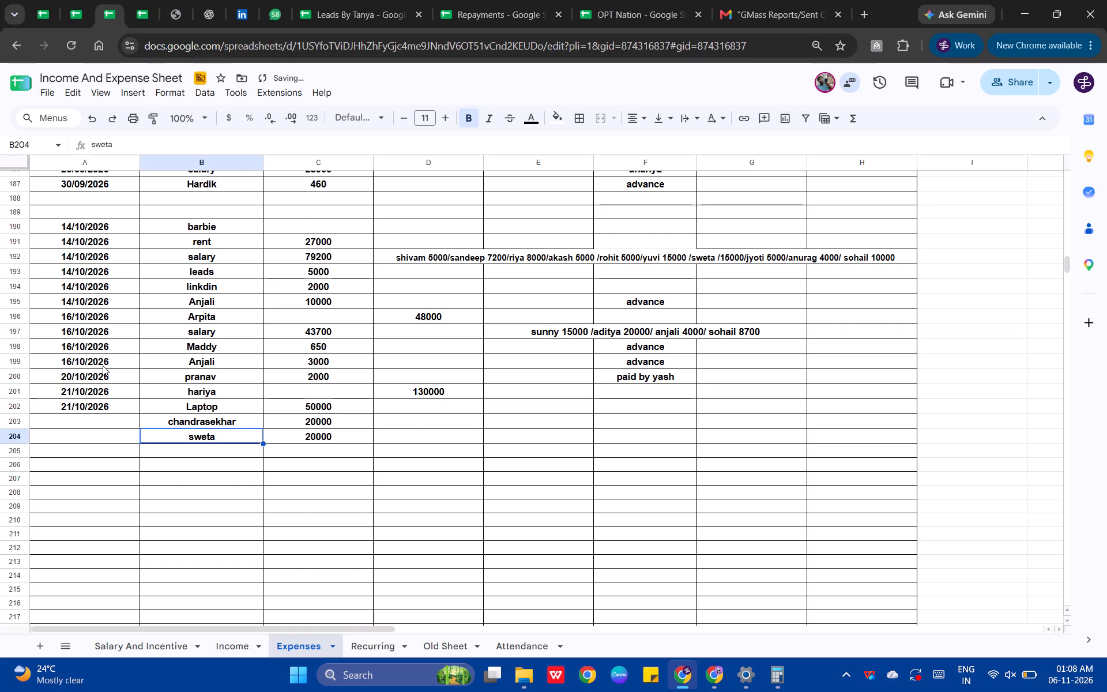
key("Up")
key("Left")
key("Up")
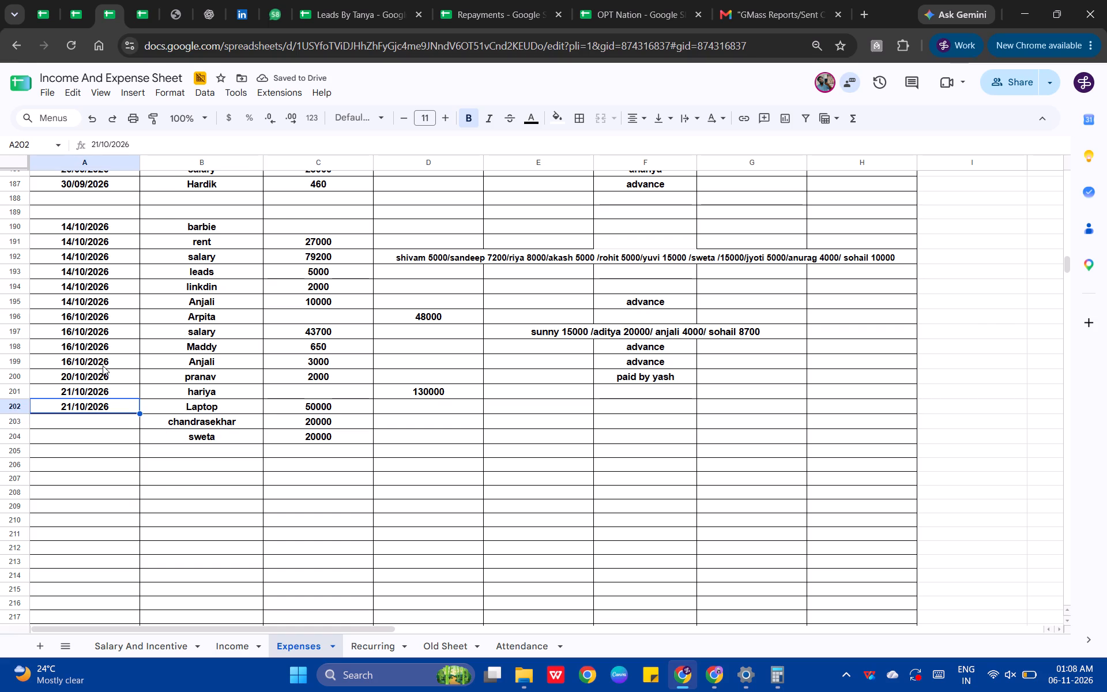
key("Right")
key("Left")
key("ctrl+c")
key("Down")
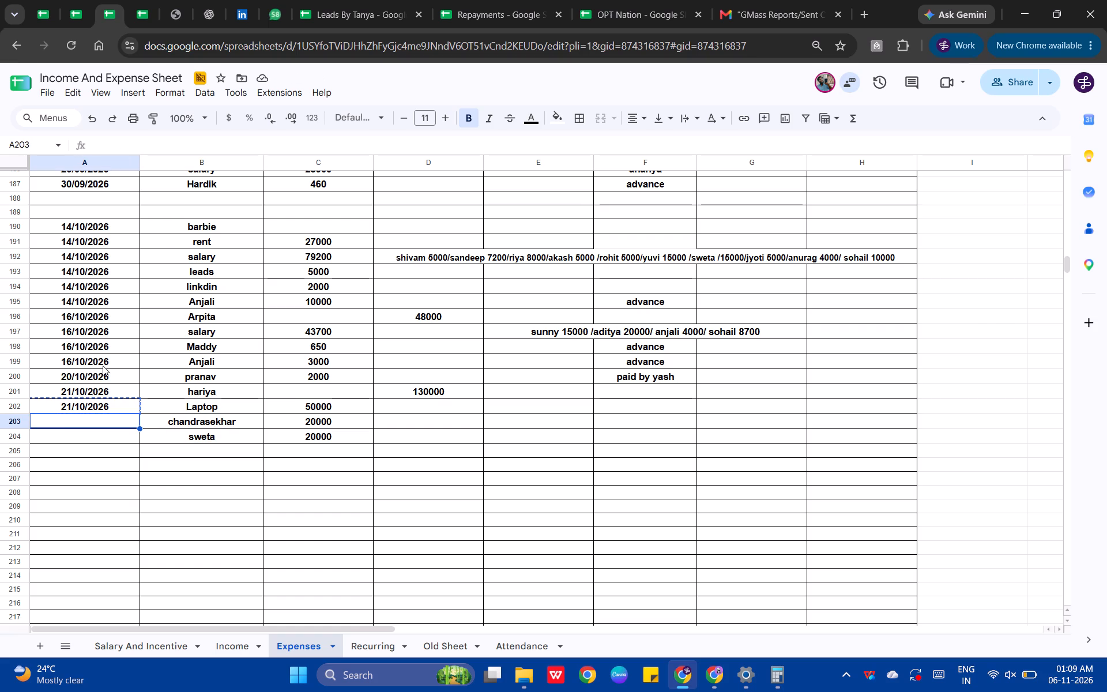
key("ctrl+v")
key("Down")
key("ctrl+v")
Start a new group of entries below the October rows by entering the date 04/11/2026 in A209.
key("Down")
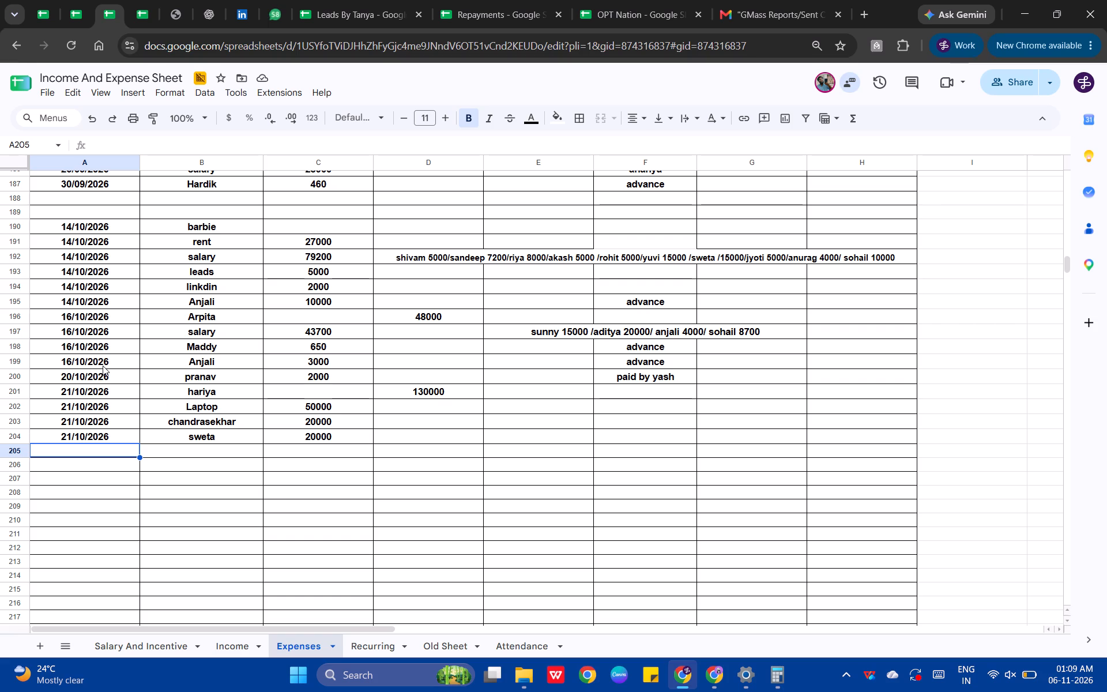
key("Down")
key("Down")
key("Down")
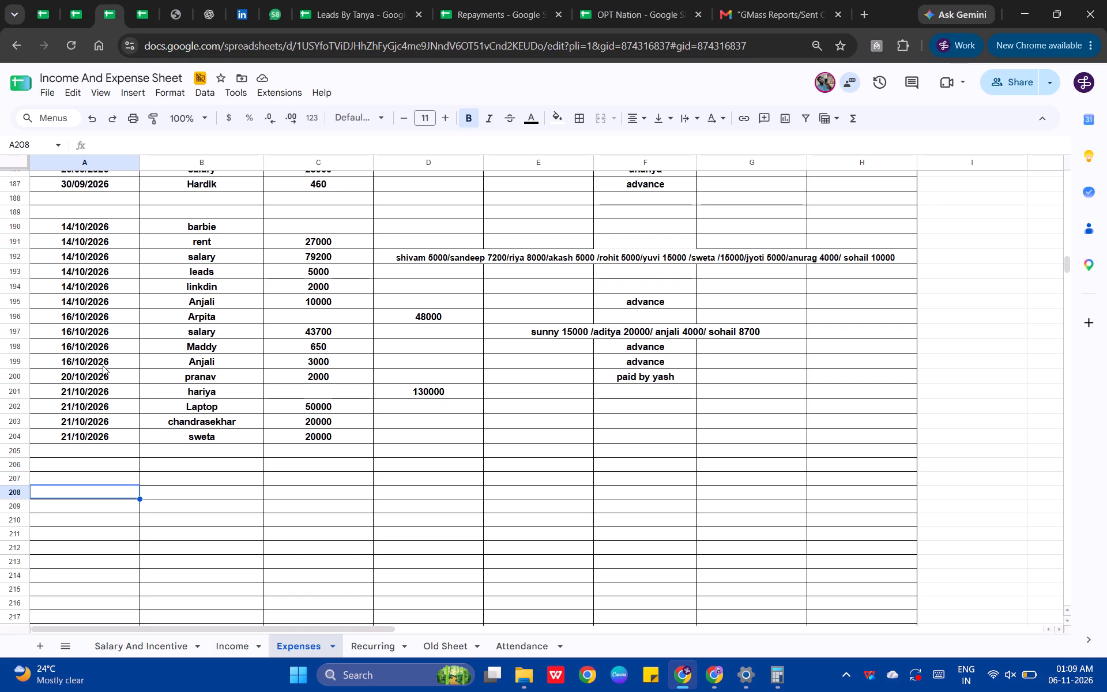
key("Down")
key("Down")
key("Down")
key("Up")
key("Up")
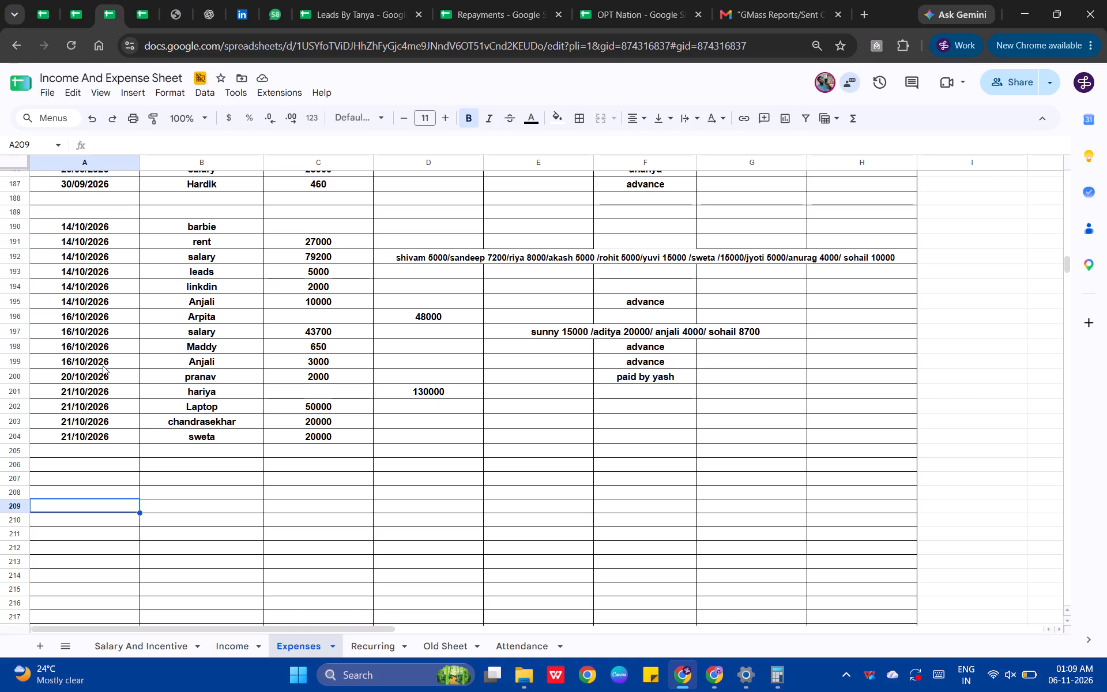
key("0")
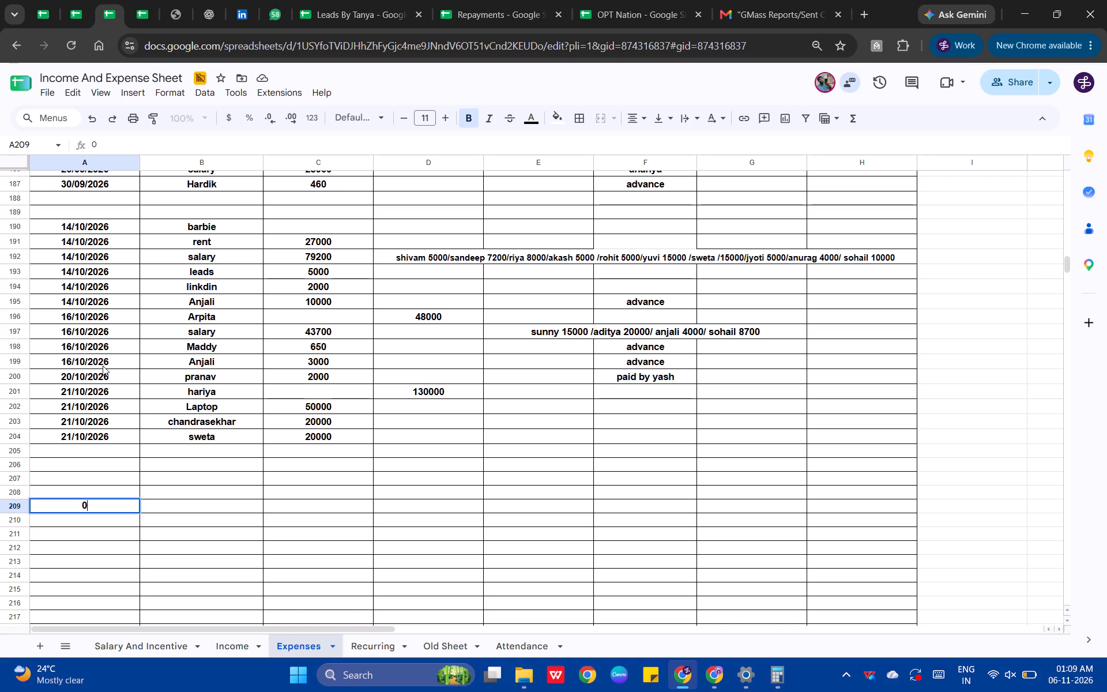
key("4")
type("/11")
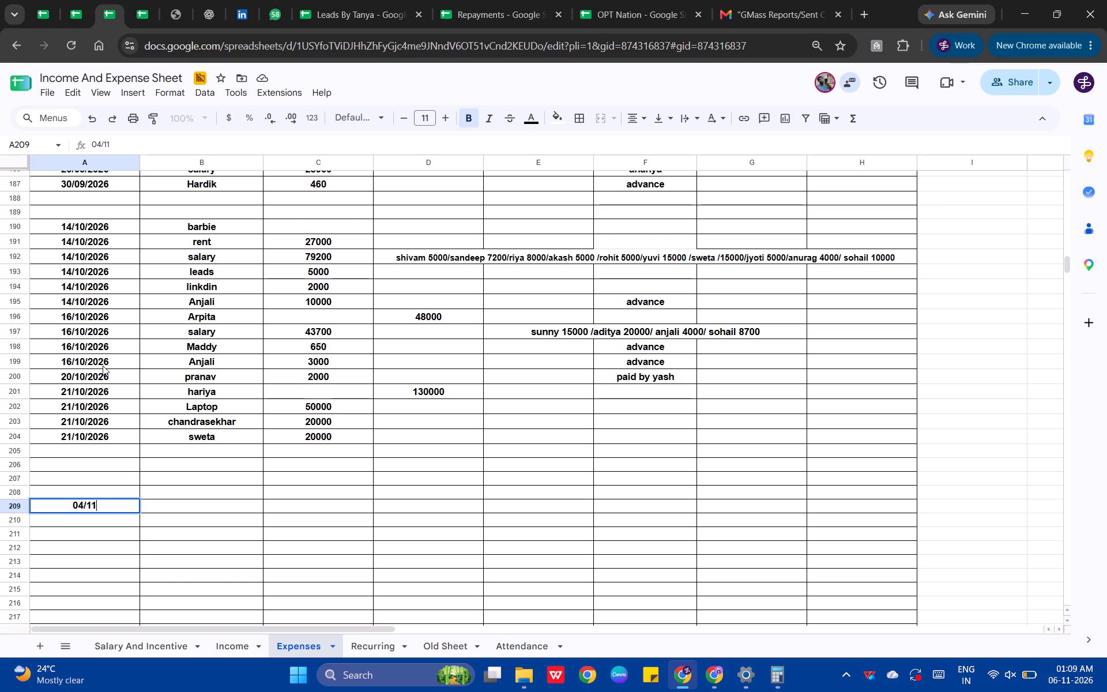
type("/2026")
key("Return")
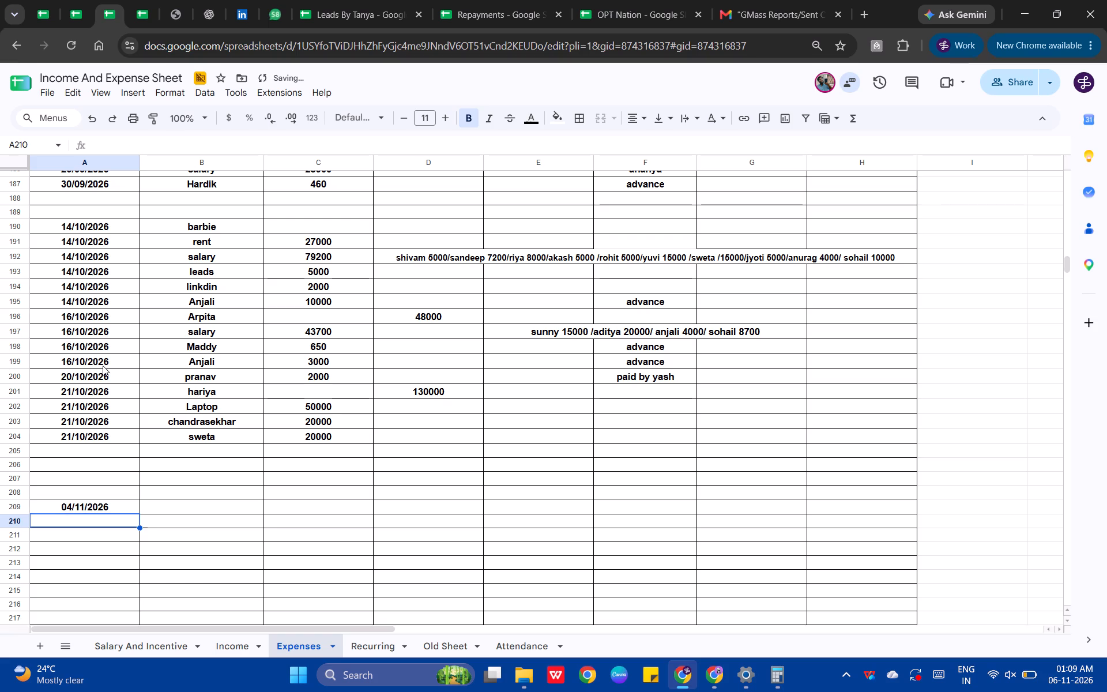
Enter omer as the name in B209 for the 04/11/2026 entry.
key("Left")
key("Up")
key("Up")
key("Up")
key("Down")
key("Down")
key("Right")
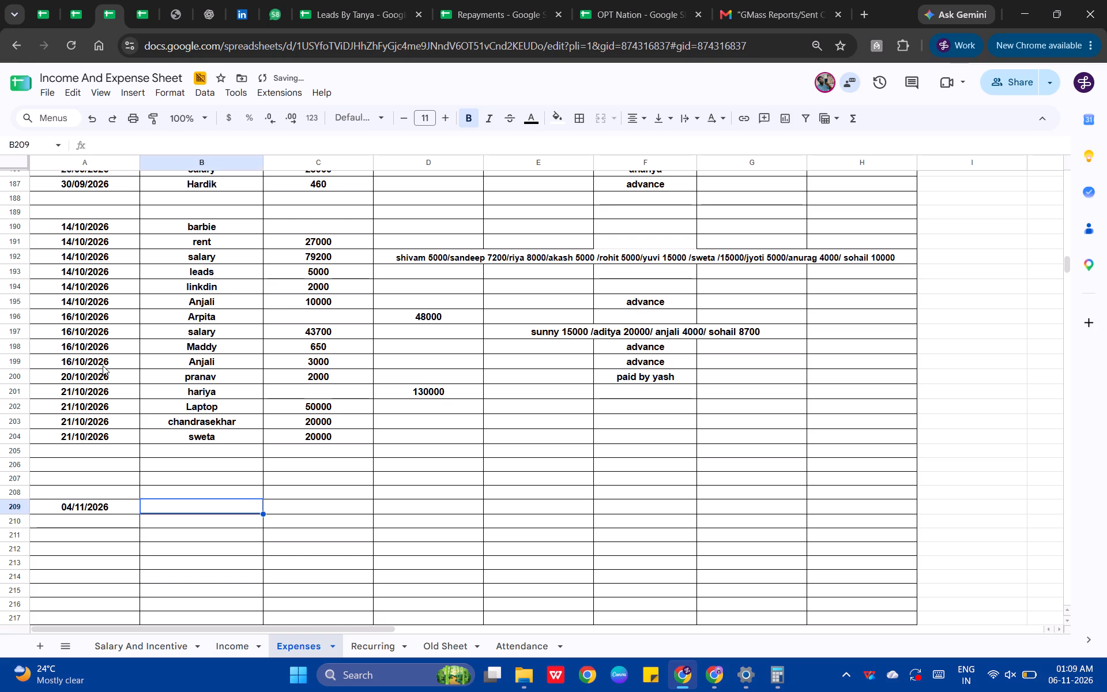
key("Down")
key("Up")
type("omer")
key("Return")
Enter a credit of 199437 in D209 for the omer entry.
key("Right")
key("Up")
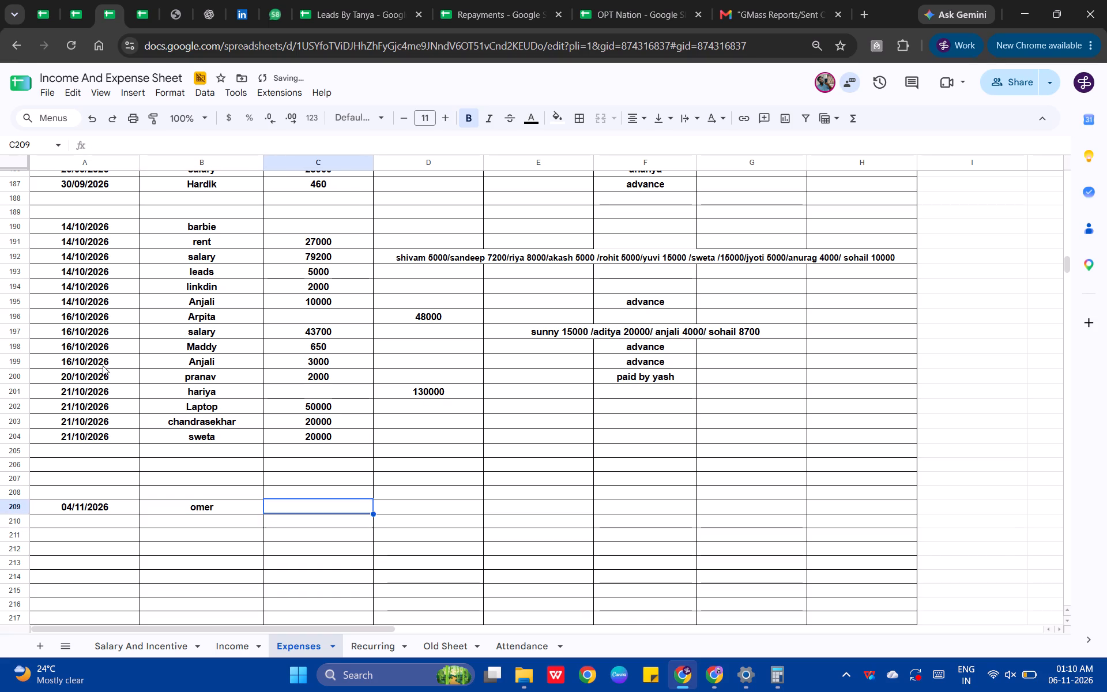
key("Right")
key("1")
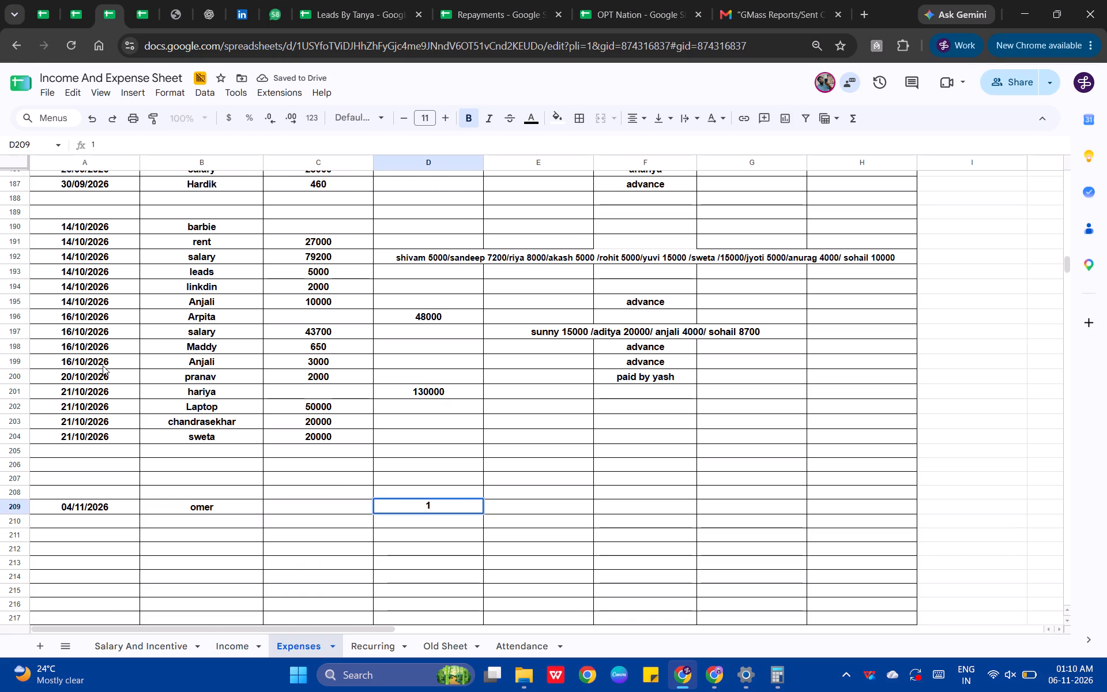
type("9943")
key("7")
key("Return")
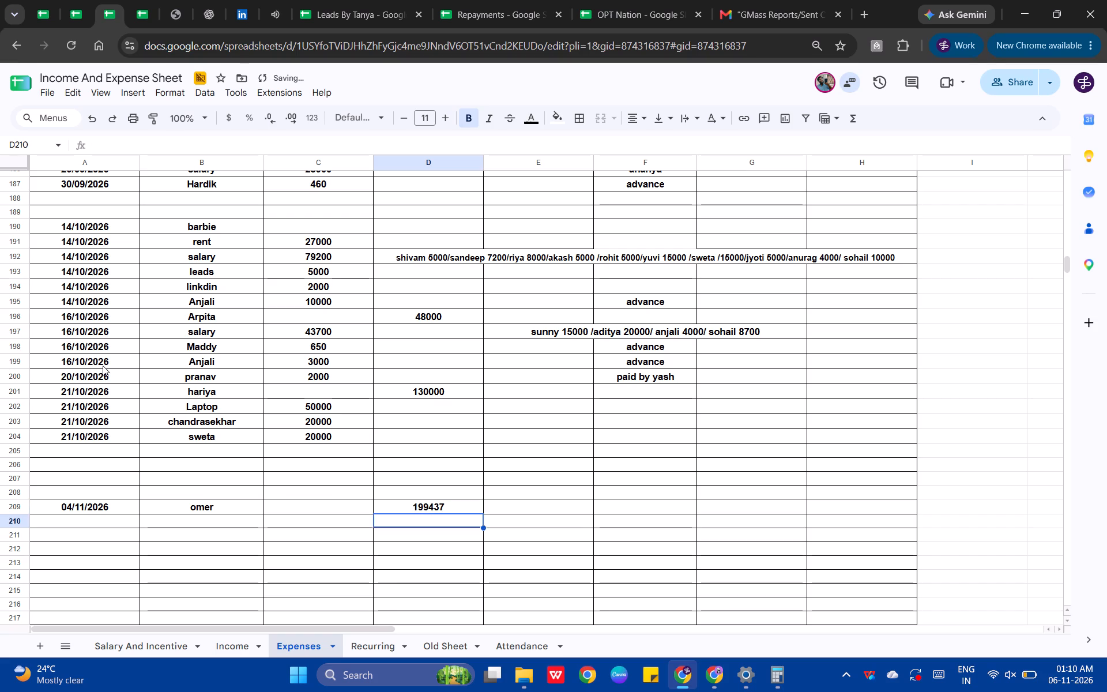
Copy the omer entry's date from A209 into A210 and A211.
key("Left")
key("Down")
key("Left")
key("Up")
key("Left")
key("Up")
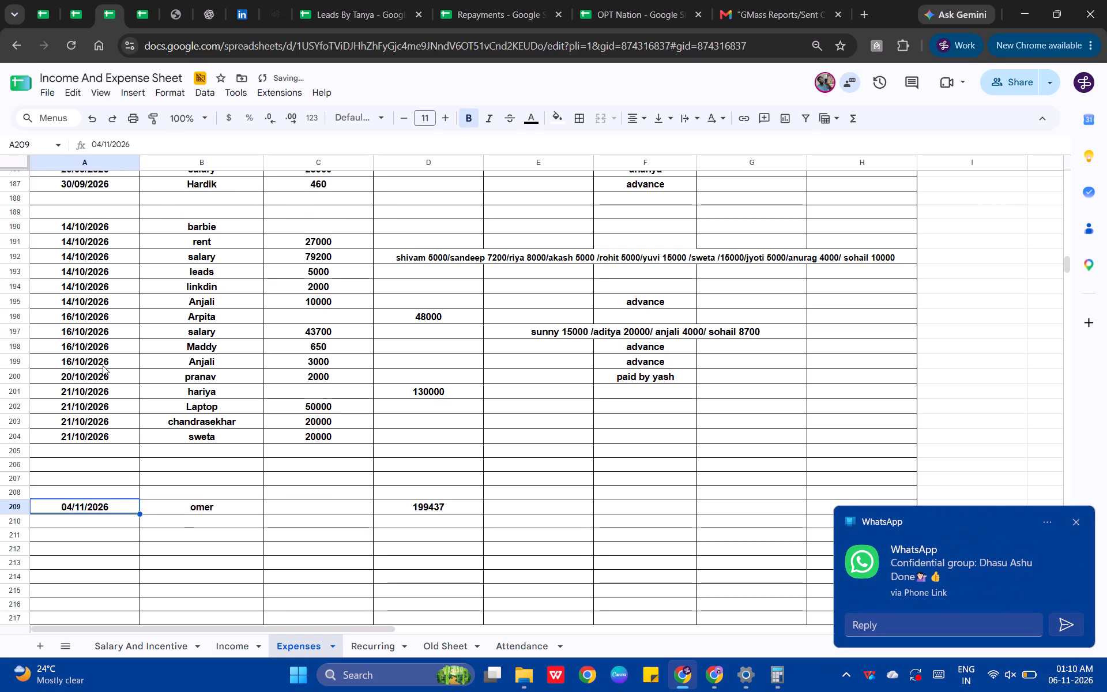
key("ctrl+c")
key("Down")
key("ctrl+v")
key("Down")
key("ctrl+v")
Enter the names Jineet in B210 and Ansh in B211.
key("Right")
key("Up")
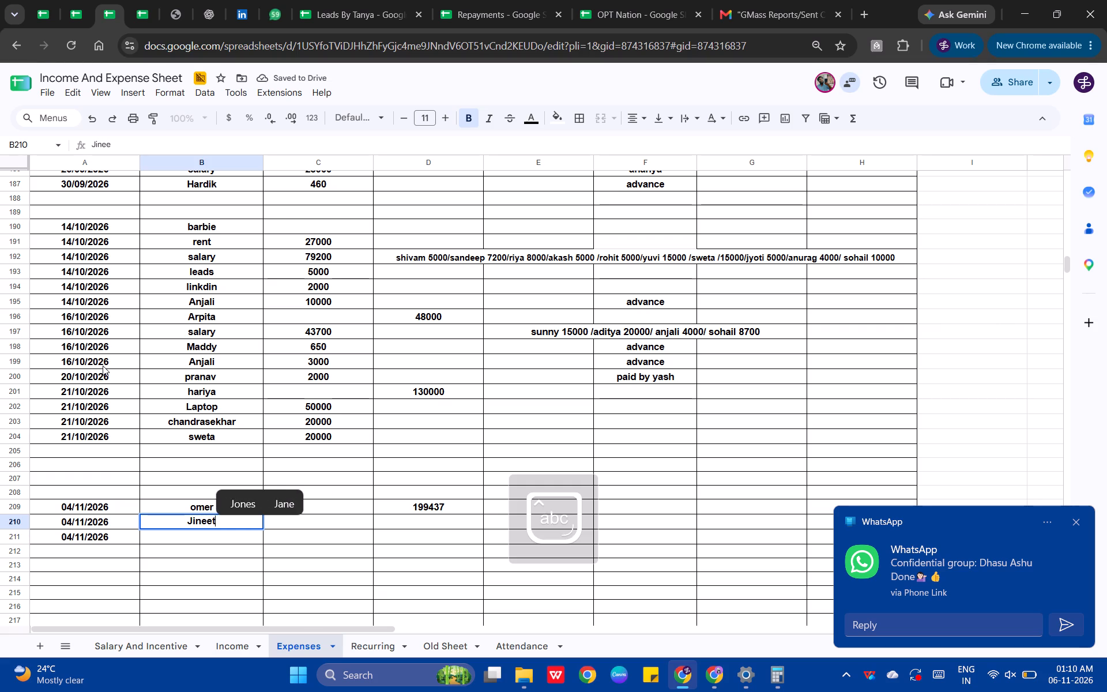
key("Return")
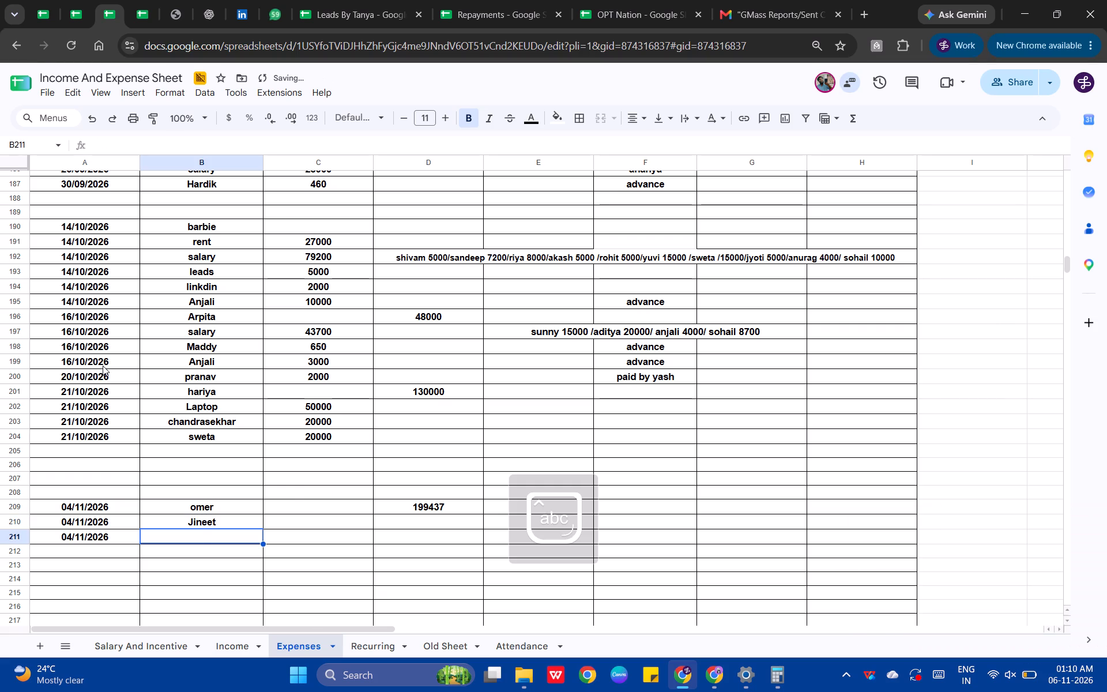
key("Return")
Enter a credit of 303095 in D211 for the Ansh entry.
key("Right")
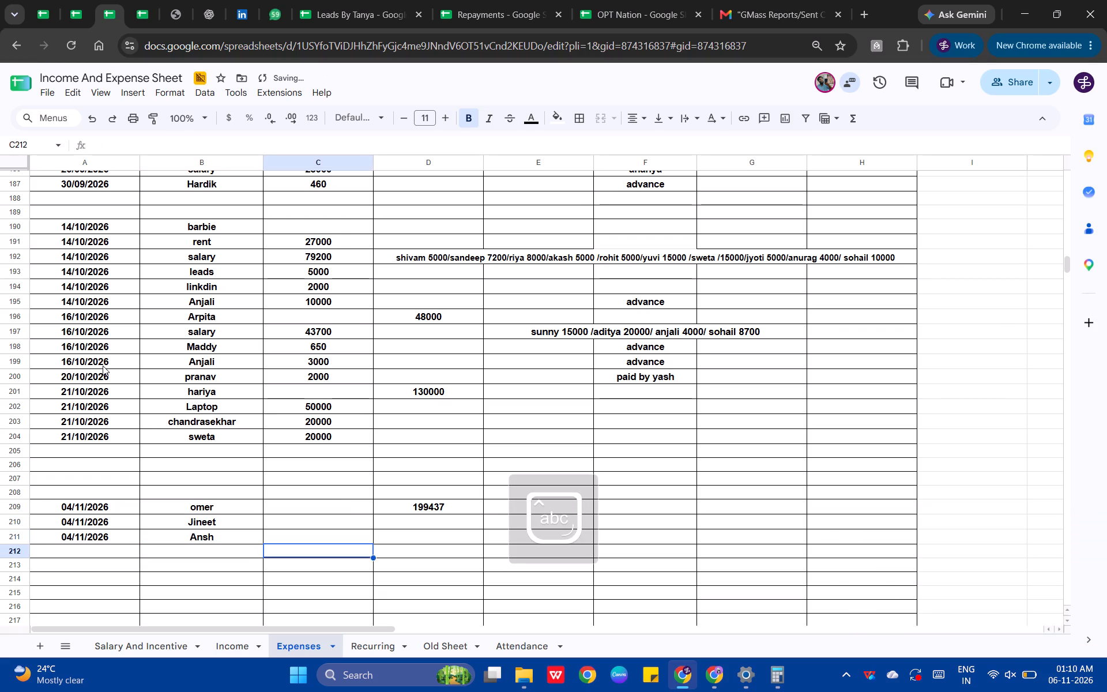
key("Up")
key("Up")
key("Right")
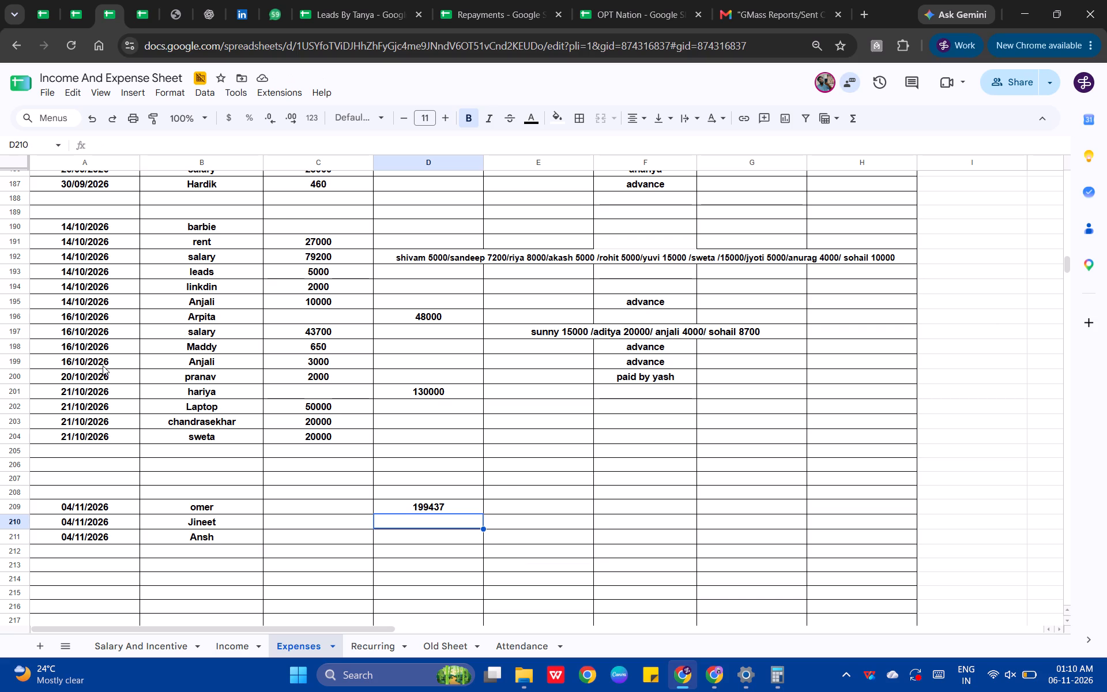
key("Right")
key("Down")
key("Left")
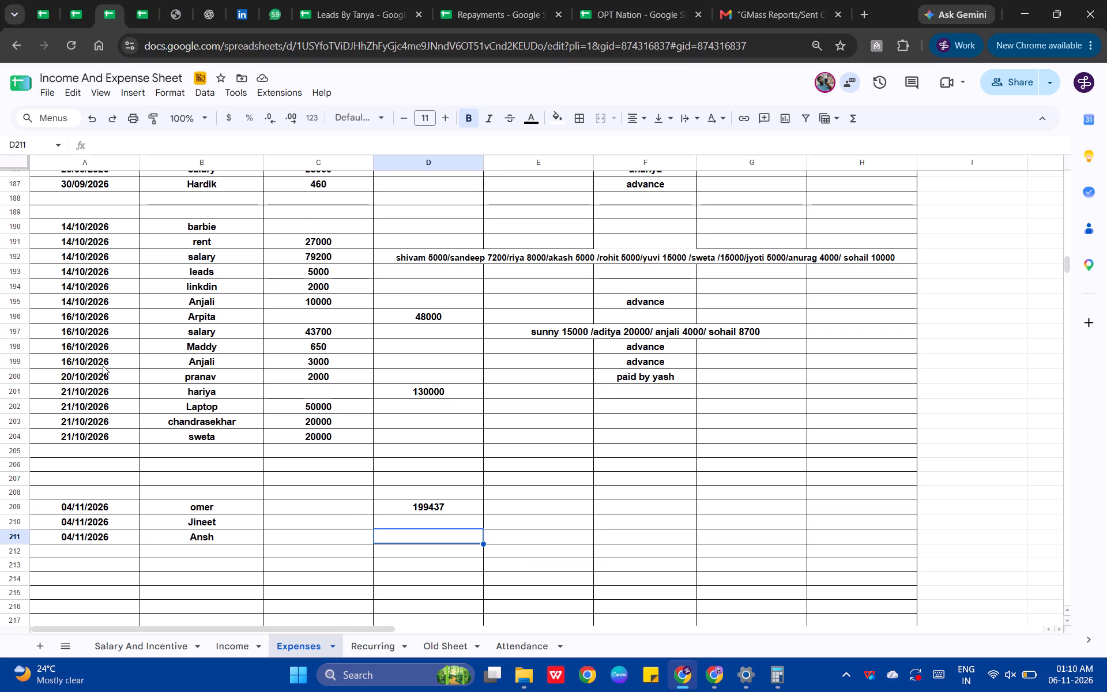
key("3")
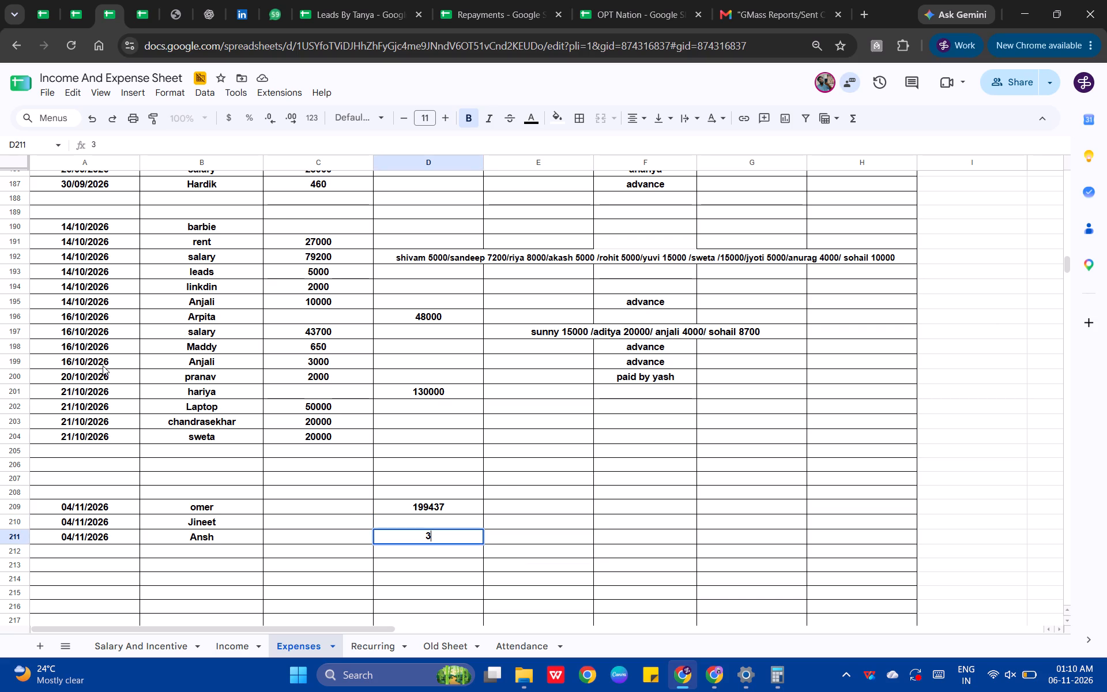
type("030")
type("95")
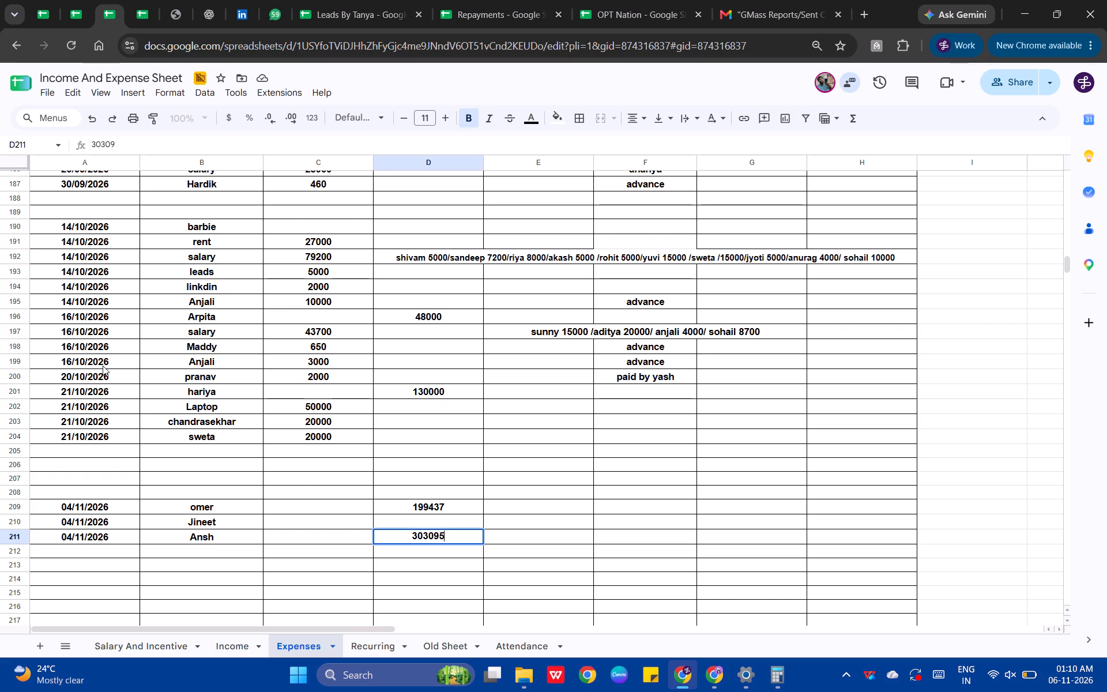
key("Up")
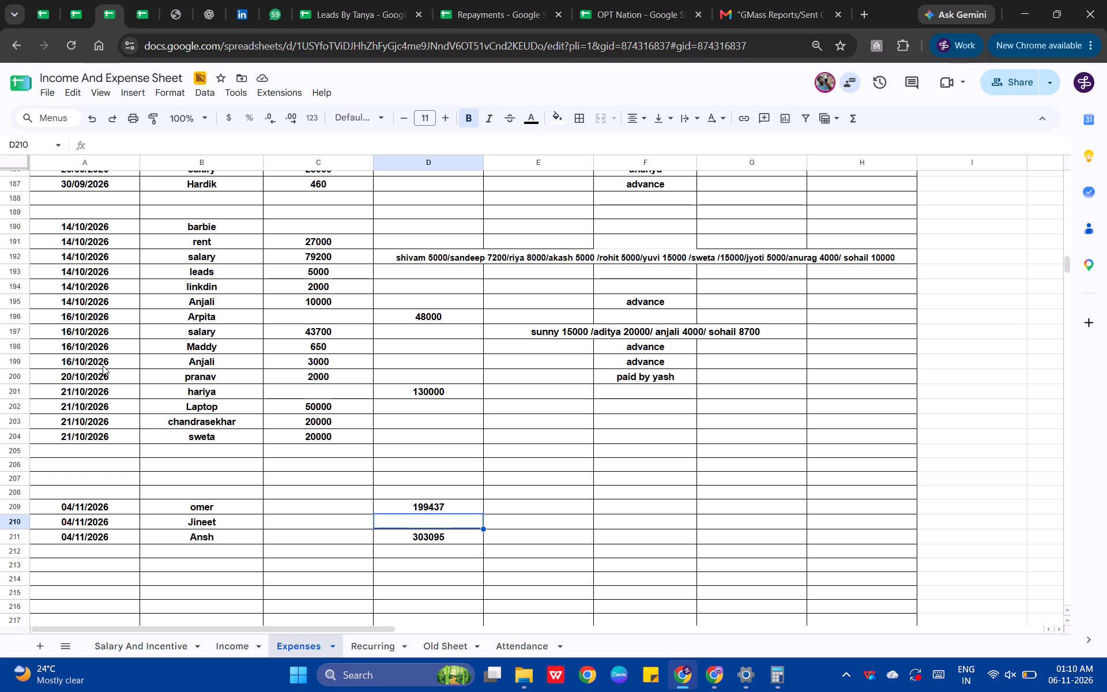
Look back through the July to October entries in the expense log, and return to the November rows.
scroll(103, 366, "up", 5)
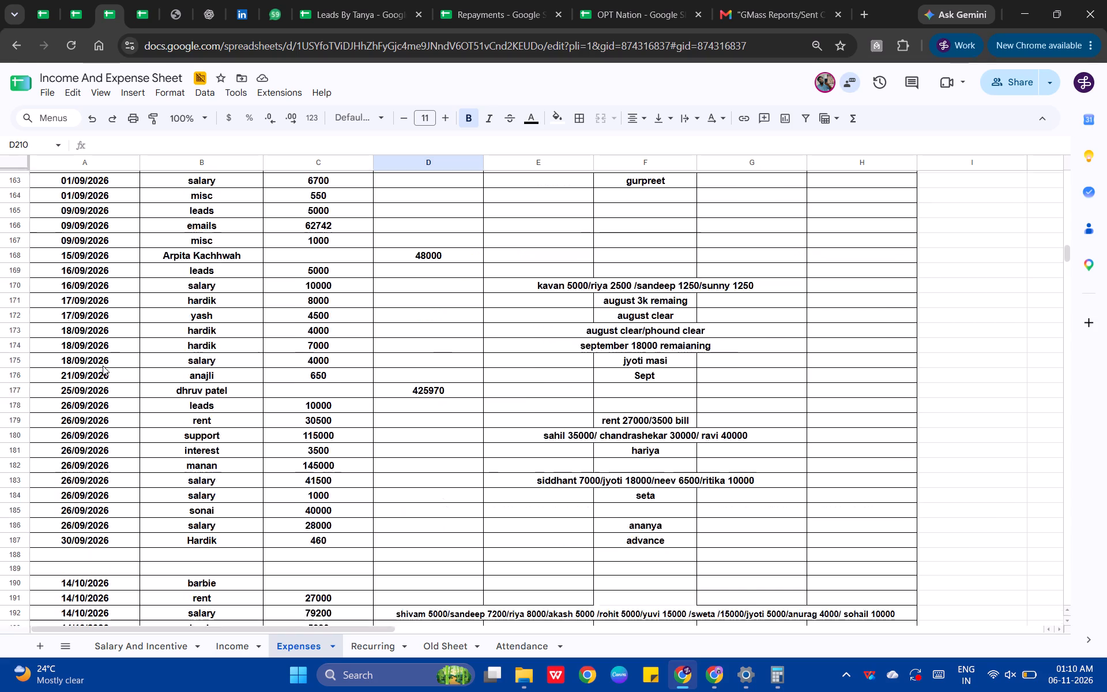
scroll(103, 366, "up", 8)
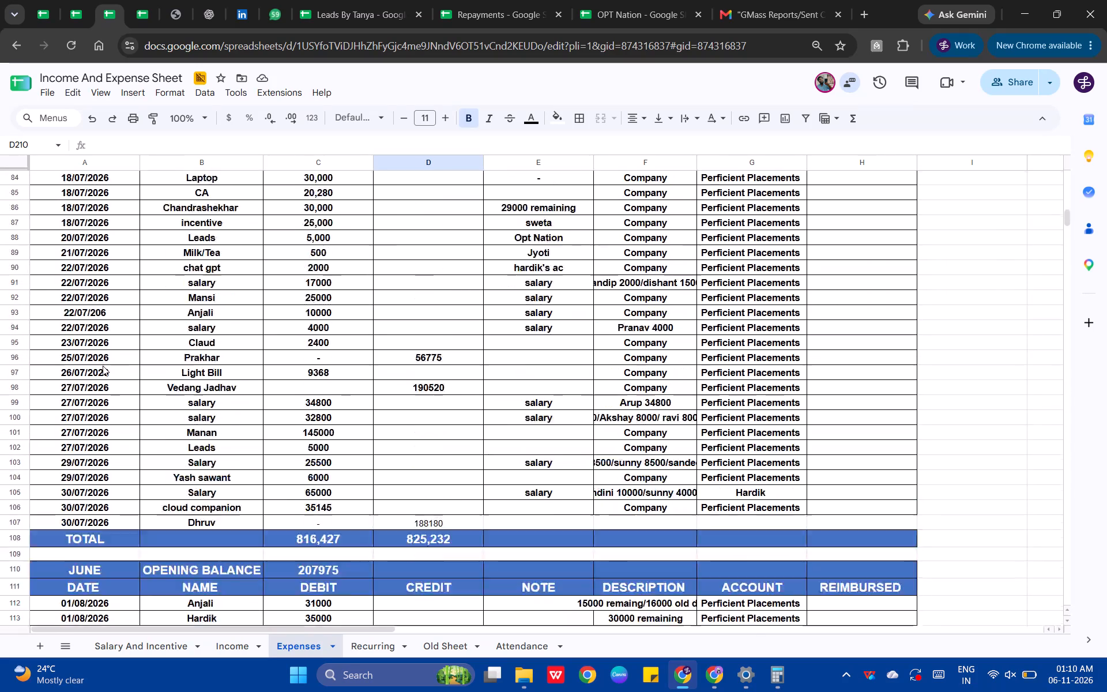
scroll(103, 366, "up", 11)
scroll(103, 366, "down", 9)
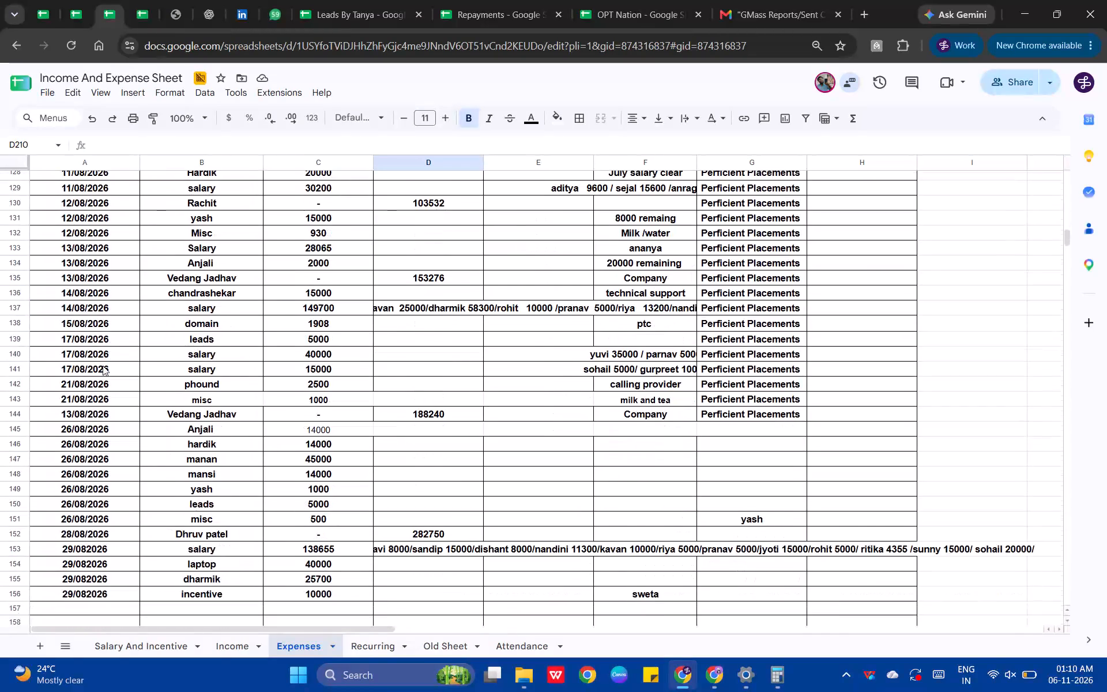
scroll(103, 366, "down", 1)
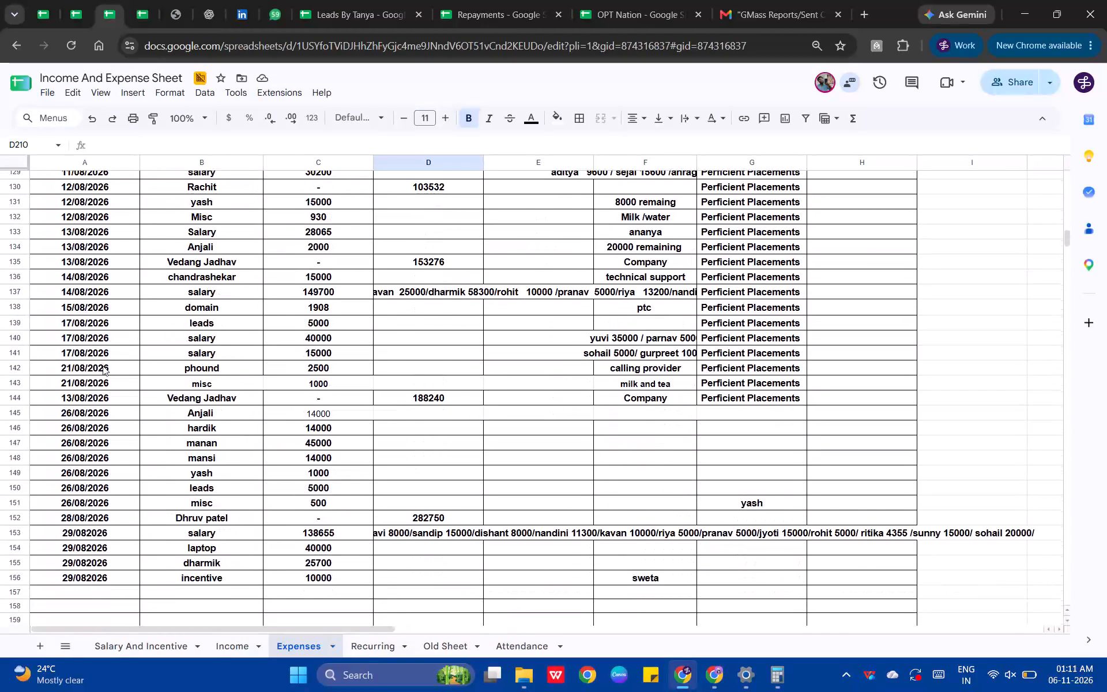
scroll(103, 366, "down", 10)
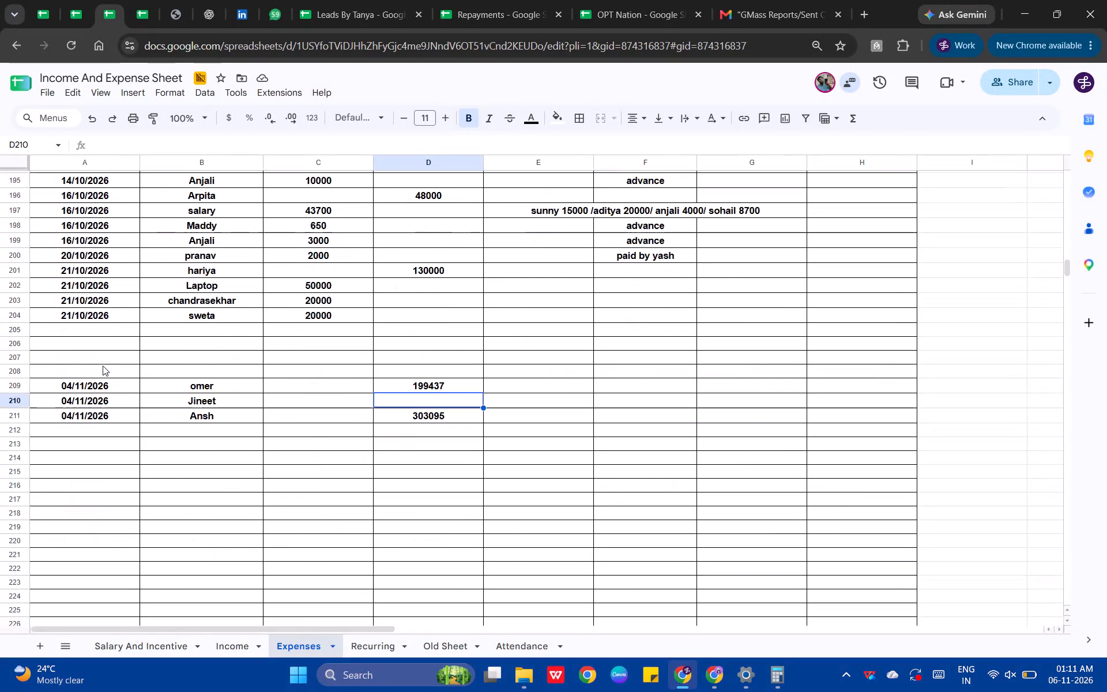
scroll(103, 366, "down", 2)
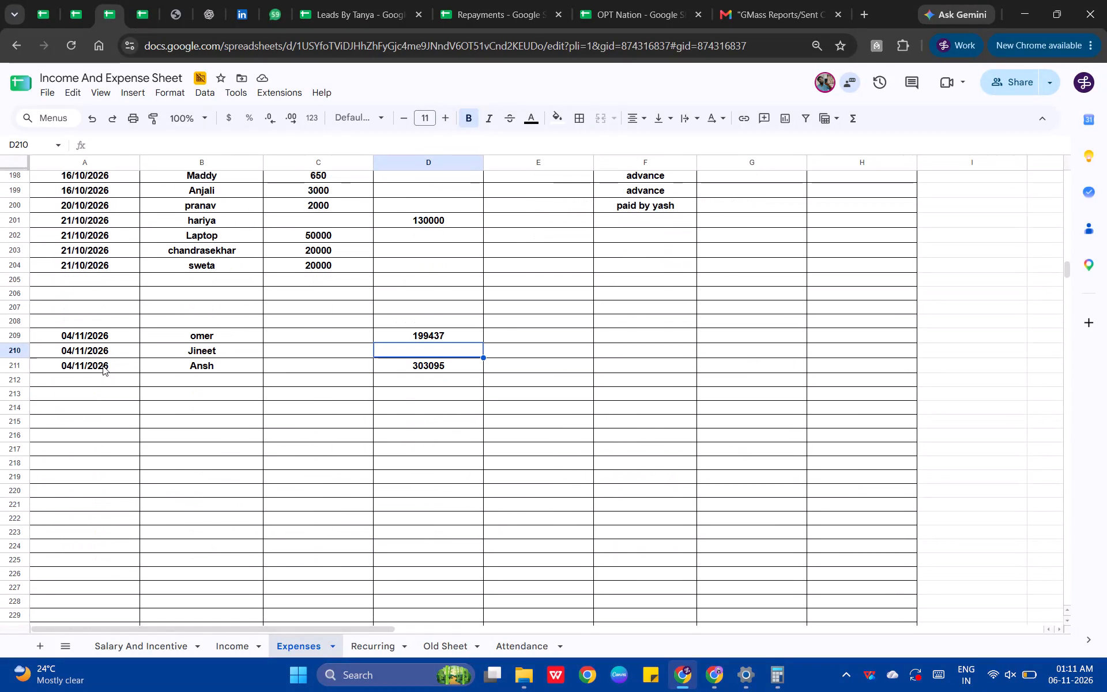
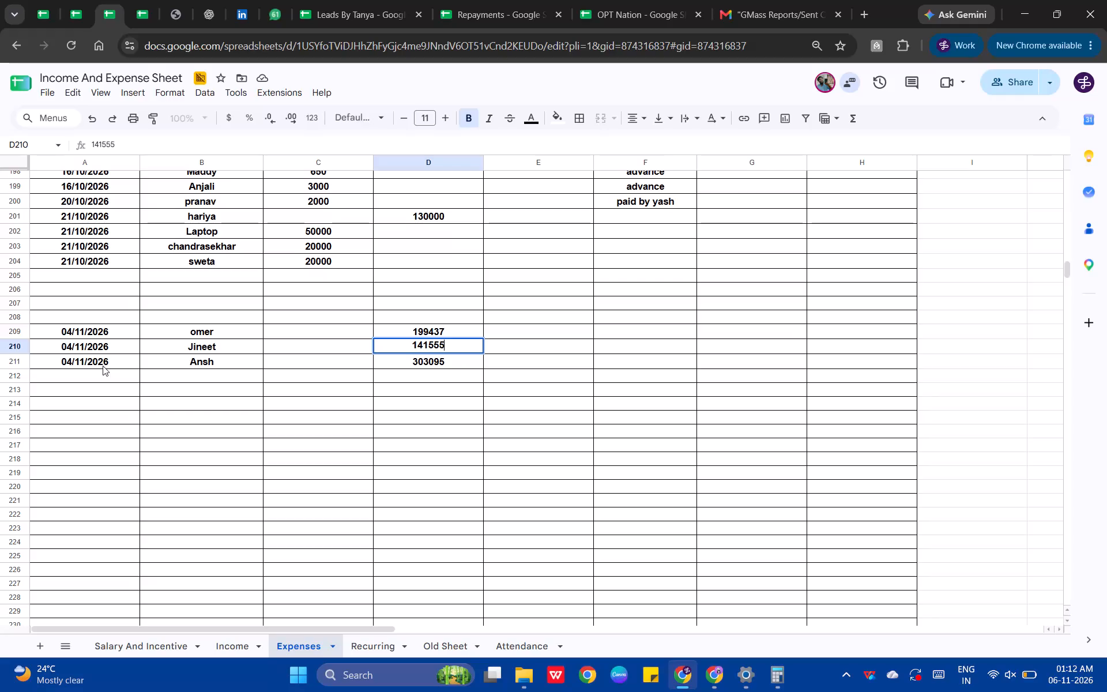
Enter a credit of 141555 in D210 for the Jineet entry.
key("Return")
Add an entry in row 212 dated 04/11/2026 for Manan with a credit of 150000 in D212.
key("Left")
key("Down")
key("Left")
key("Left")
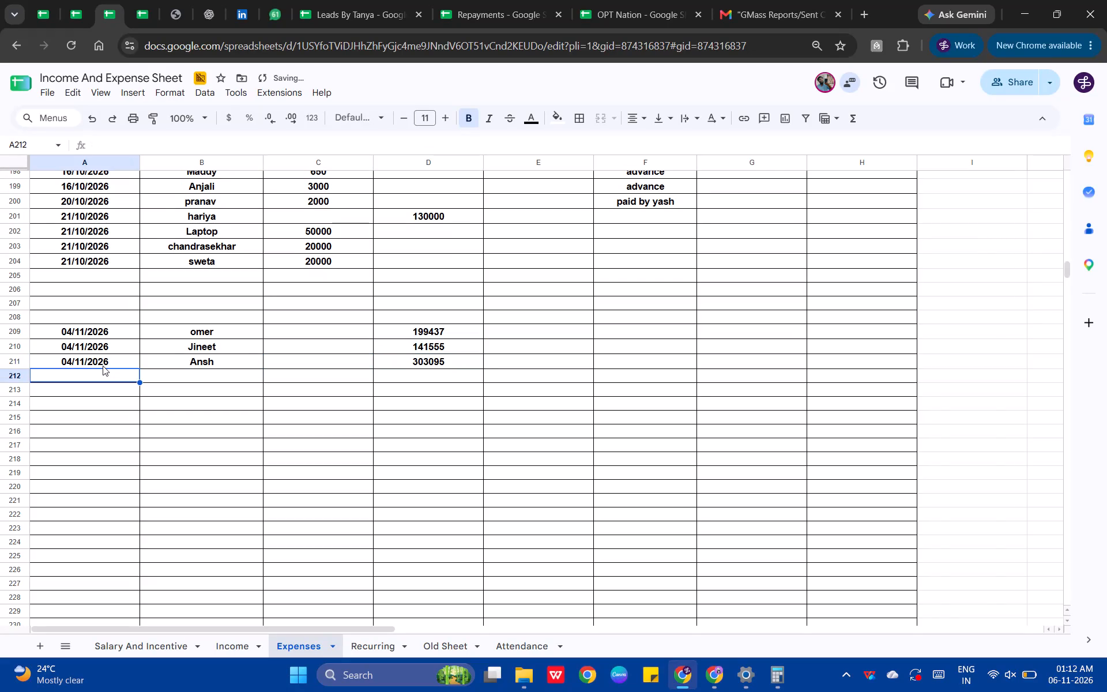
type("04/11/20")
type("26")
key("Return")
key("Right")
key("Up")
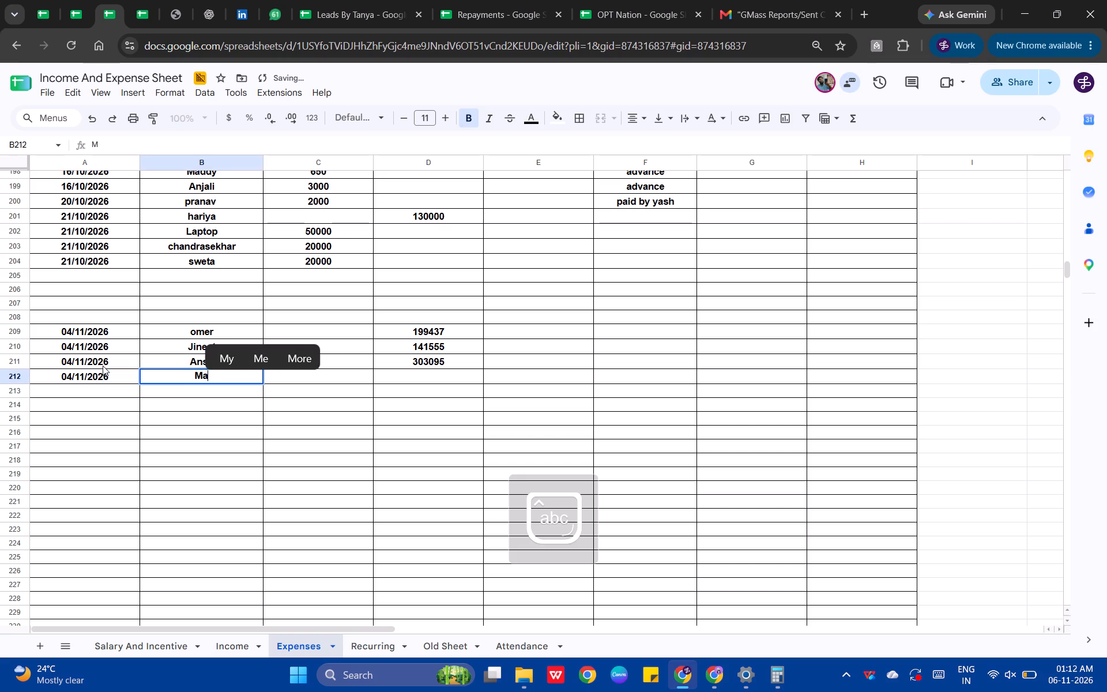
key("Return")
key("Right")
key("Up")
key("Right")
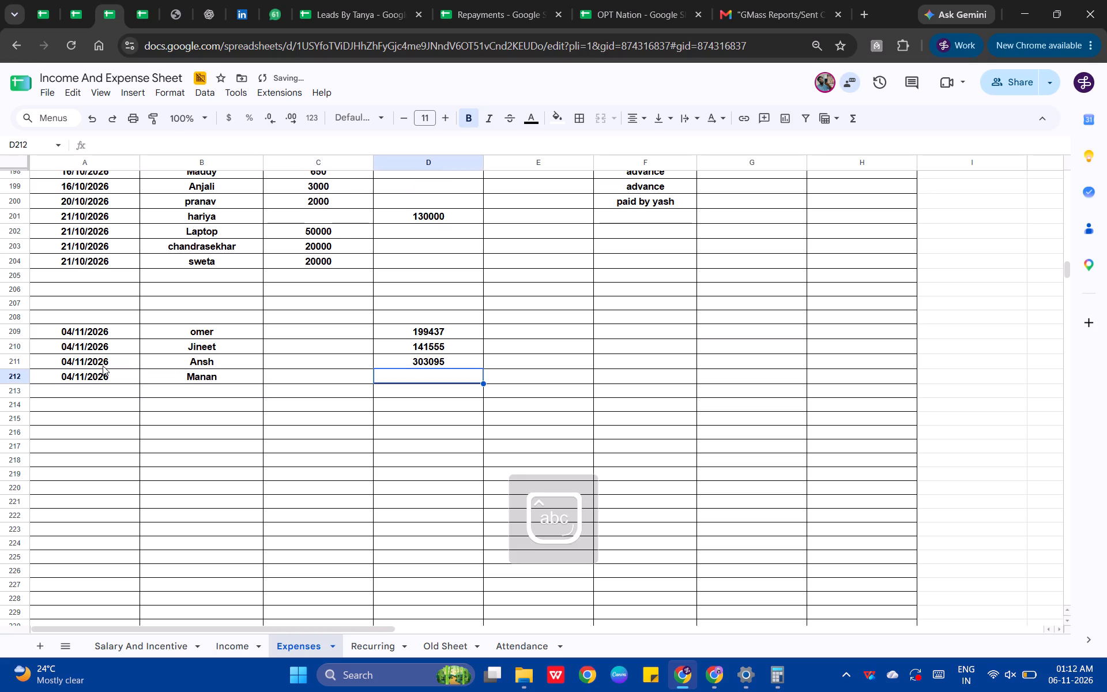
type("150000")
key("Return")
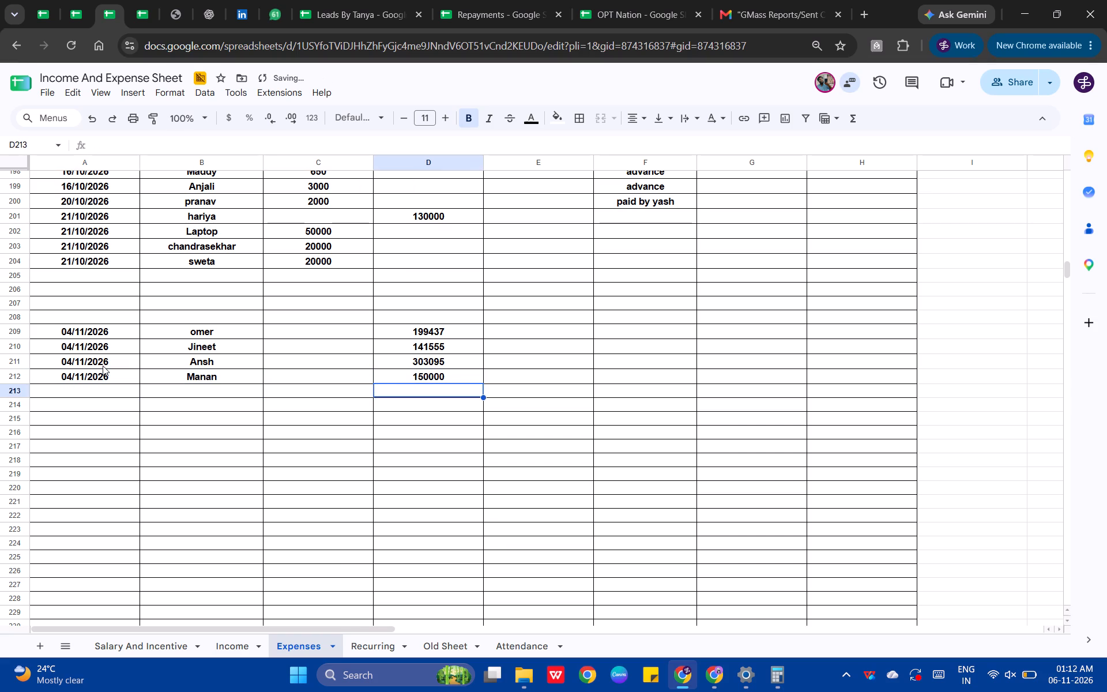
Copy Manan's credit amount from D212 into C212.
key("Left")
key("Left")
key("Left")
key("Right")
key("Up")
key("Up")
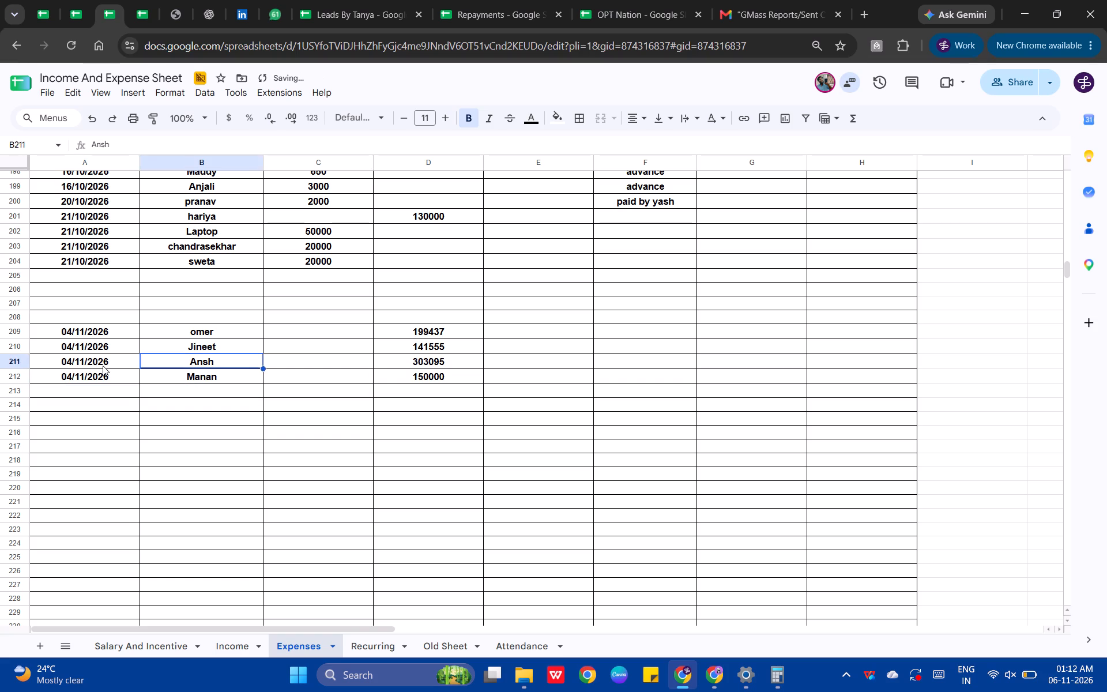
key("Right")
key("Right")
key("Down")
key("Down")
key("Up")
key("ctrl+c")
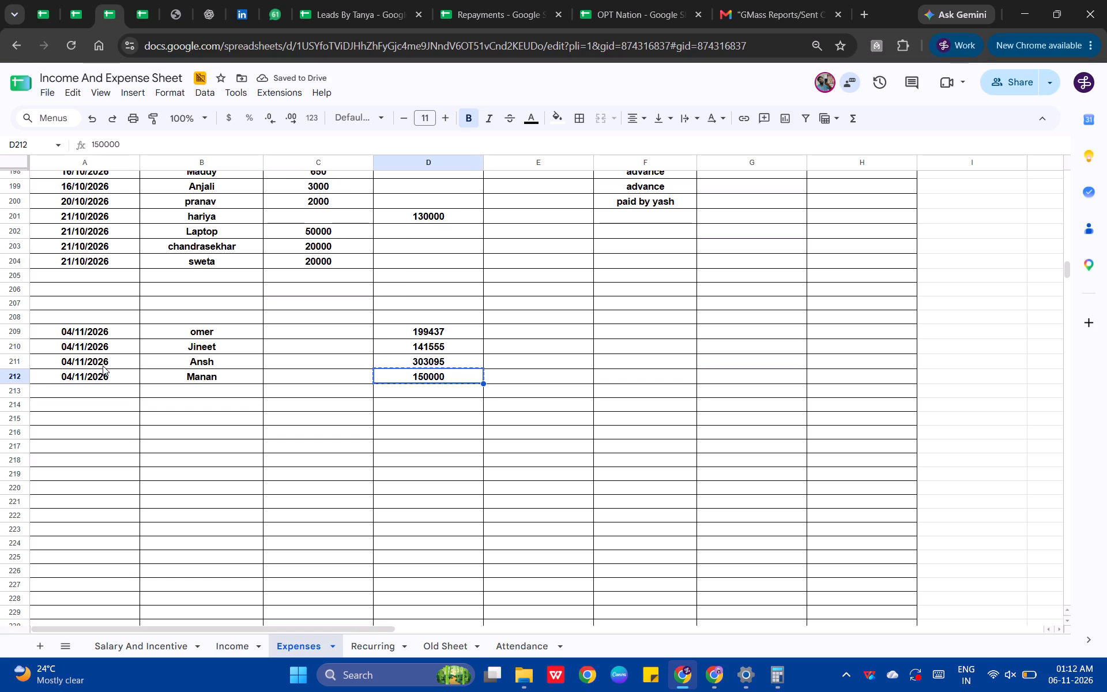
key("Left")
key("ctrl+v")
Enter the date 04/11/2026 in A213.
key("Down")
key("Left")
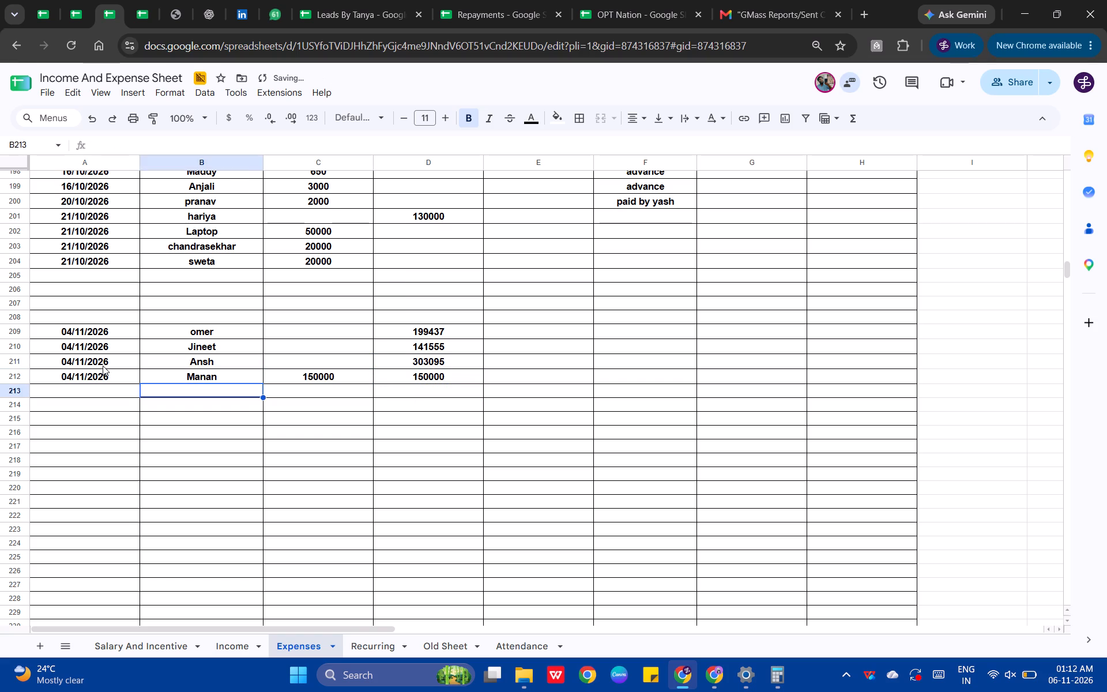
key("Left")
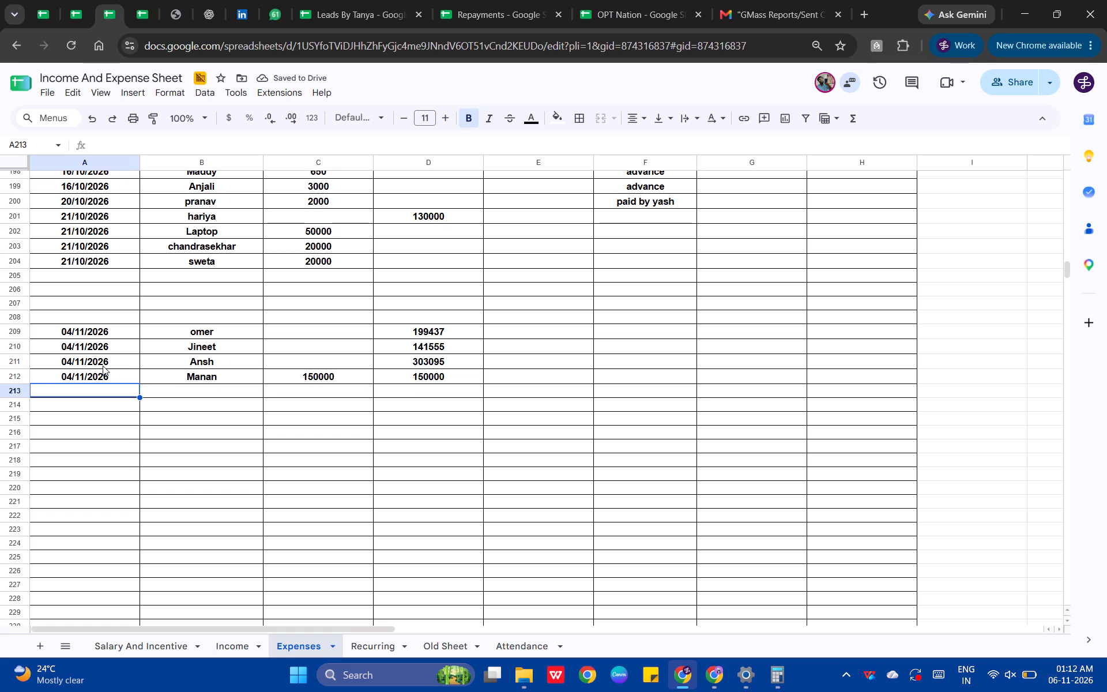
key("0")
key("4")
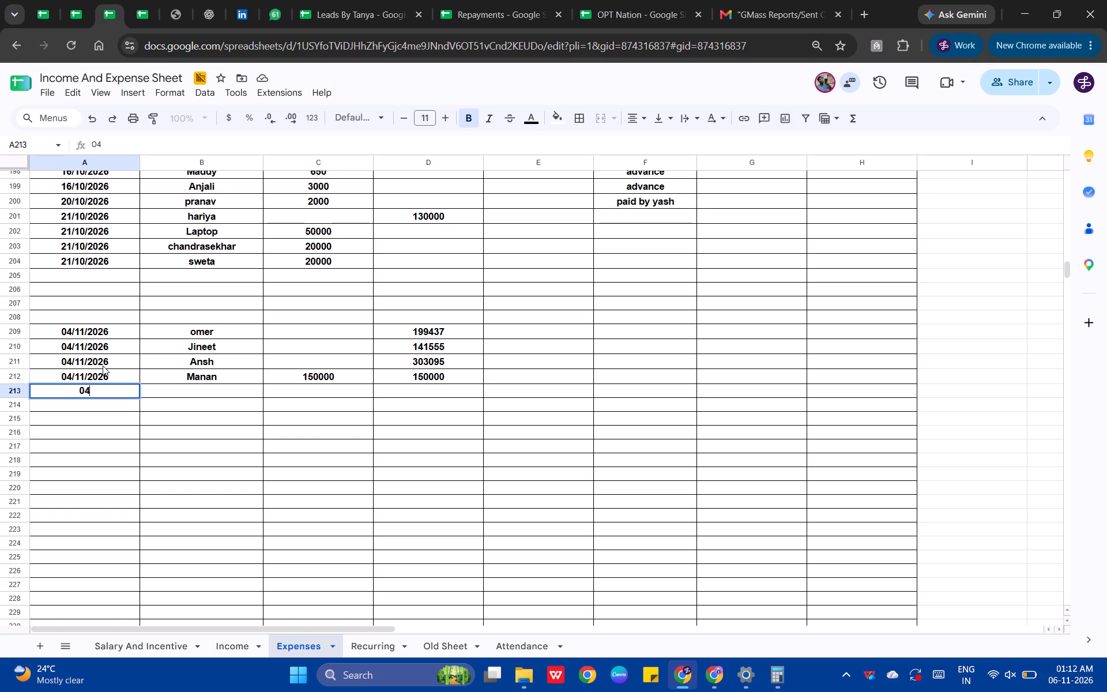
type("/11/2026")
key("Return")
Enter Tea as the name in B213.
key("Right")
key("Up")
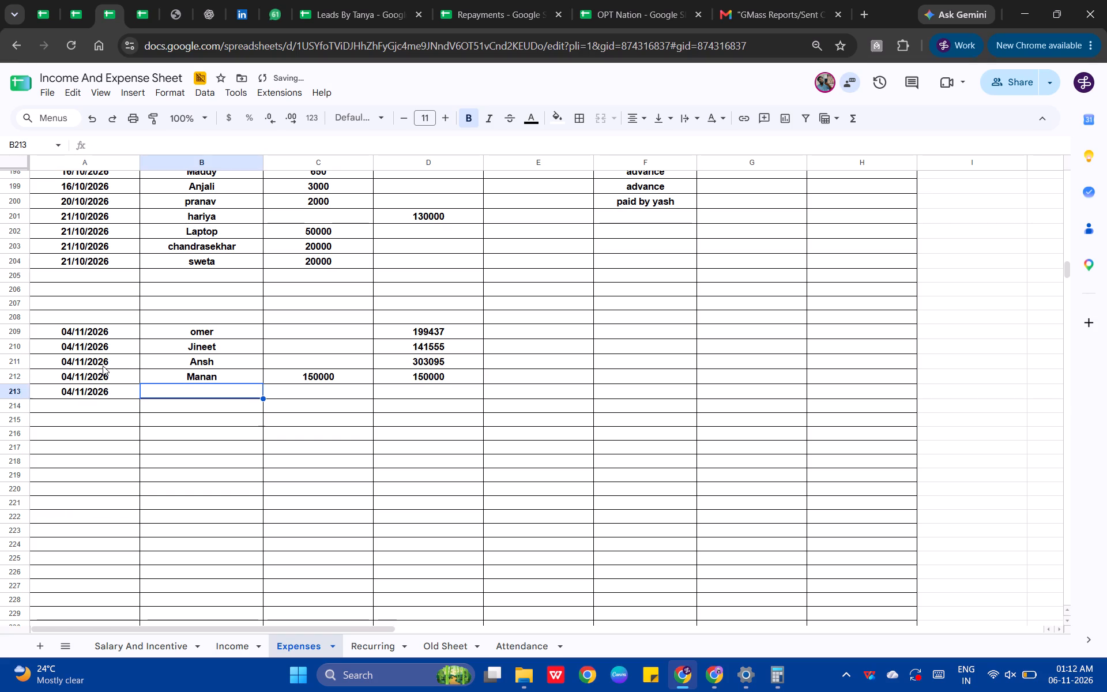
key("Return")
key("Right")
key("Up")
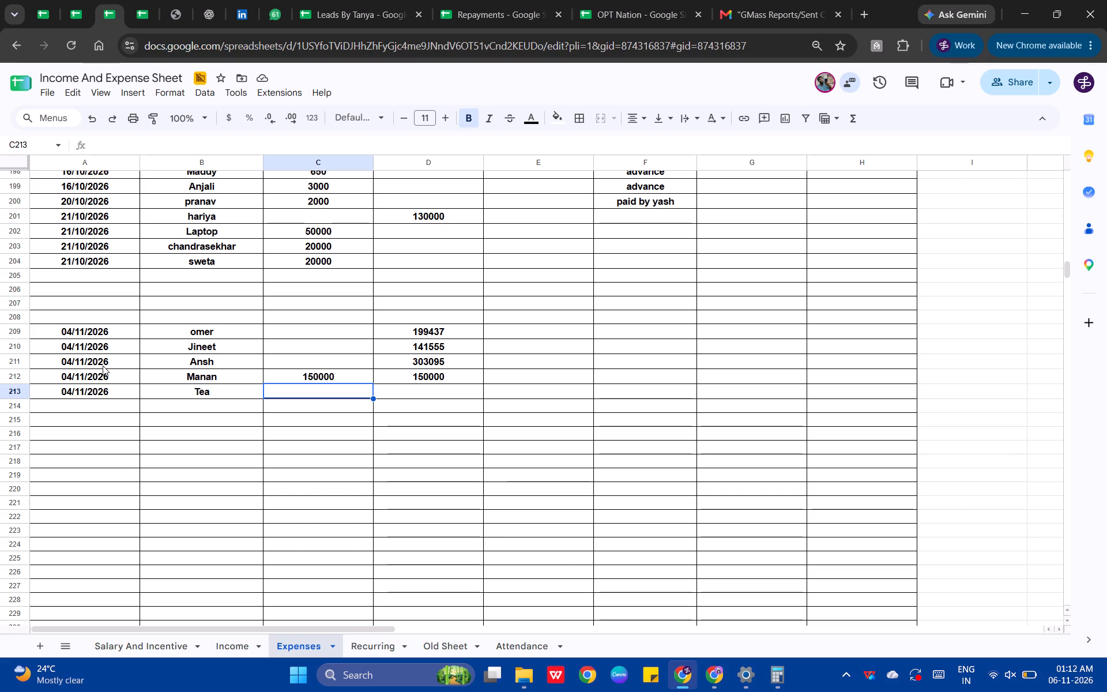
Set the name in B213 to aditya and enter 20000 in C213.
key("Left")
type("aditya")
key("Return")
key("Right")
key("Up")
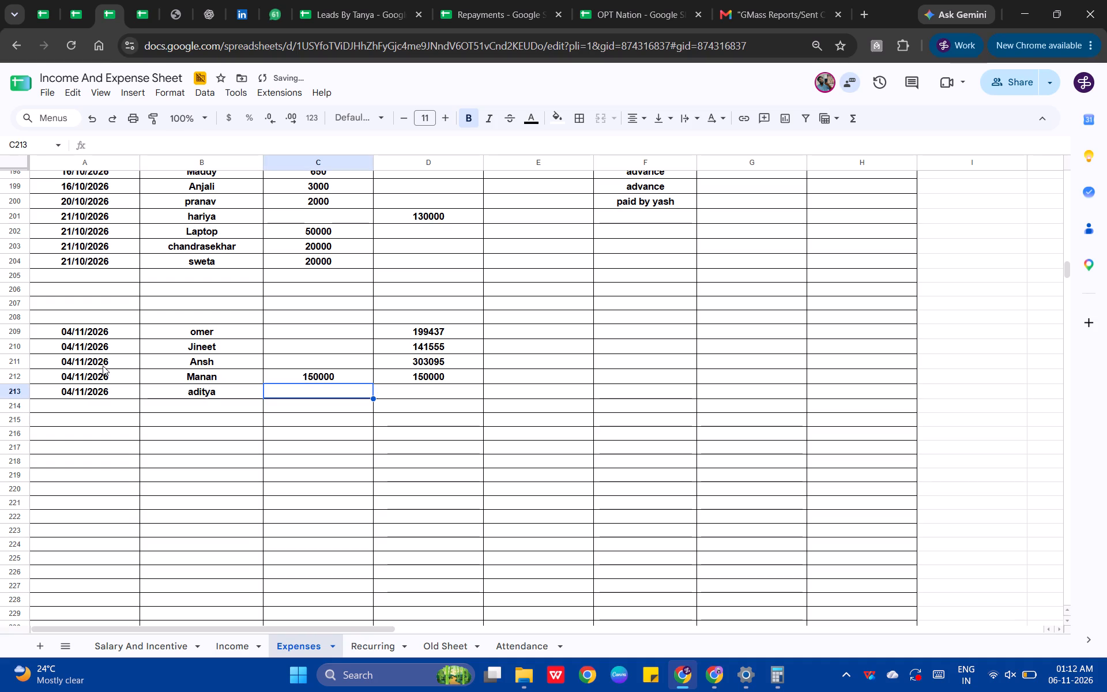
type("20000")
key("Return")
Copy the aditya entry's date from A213 into A214 and A215.
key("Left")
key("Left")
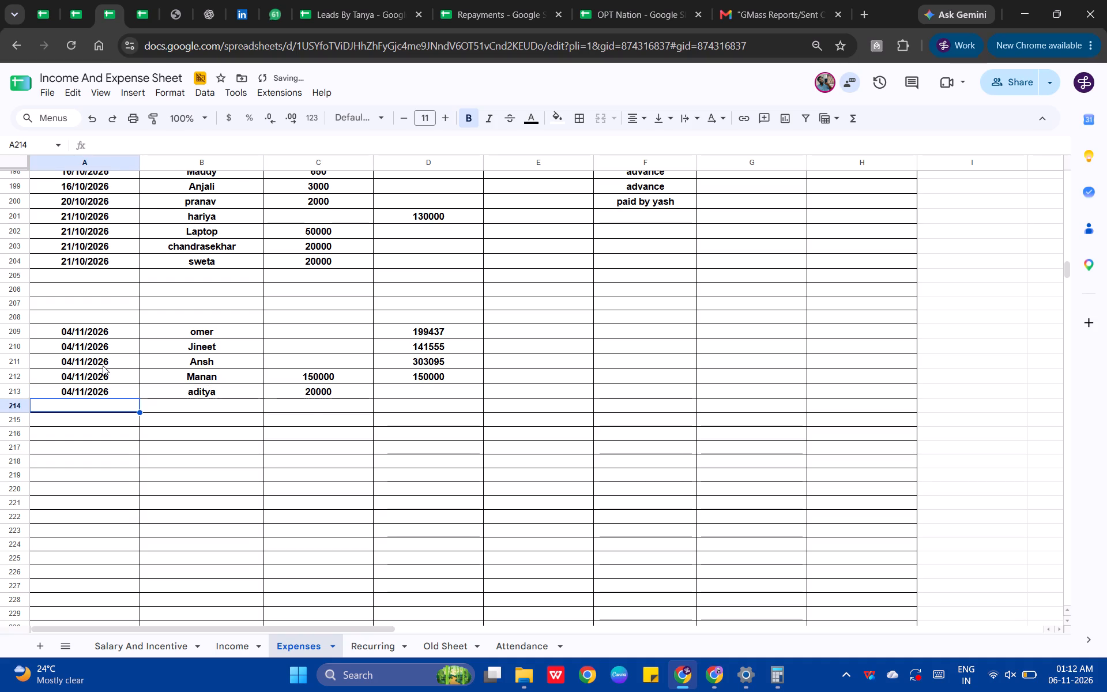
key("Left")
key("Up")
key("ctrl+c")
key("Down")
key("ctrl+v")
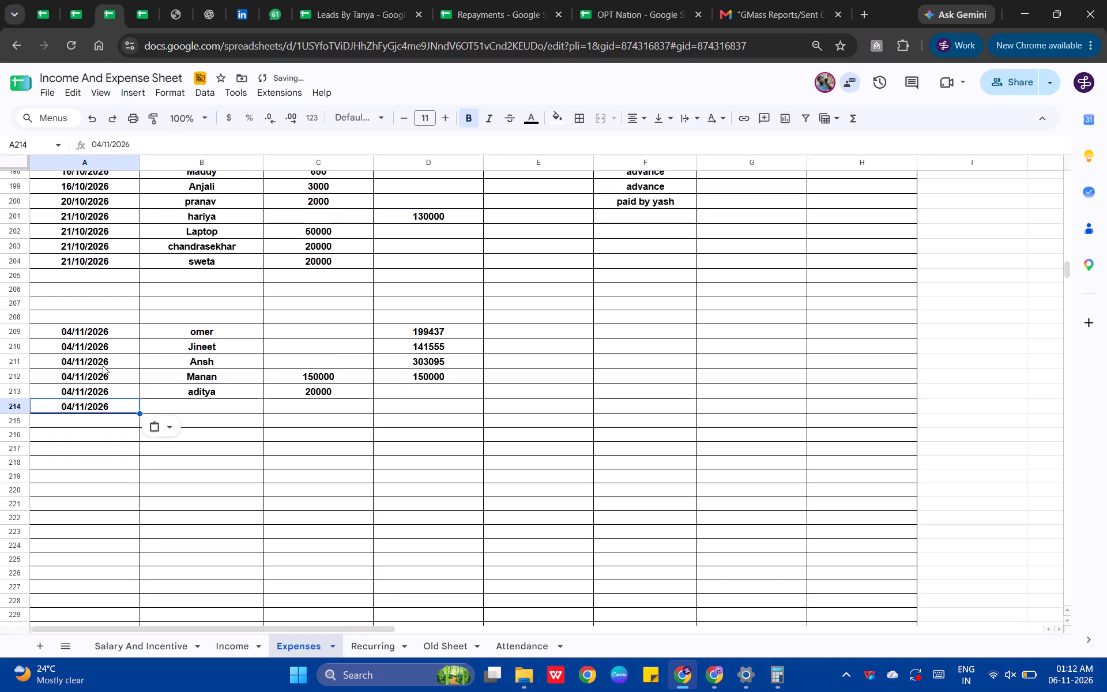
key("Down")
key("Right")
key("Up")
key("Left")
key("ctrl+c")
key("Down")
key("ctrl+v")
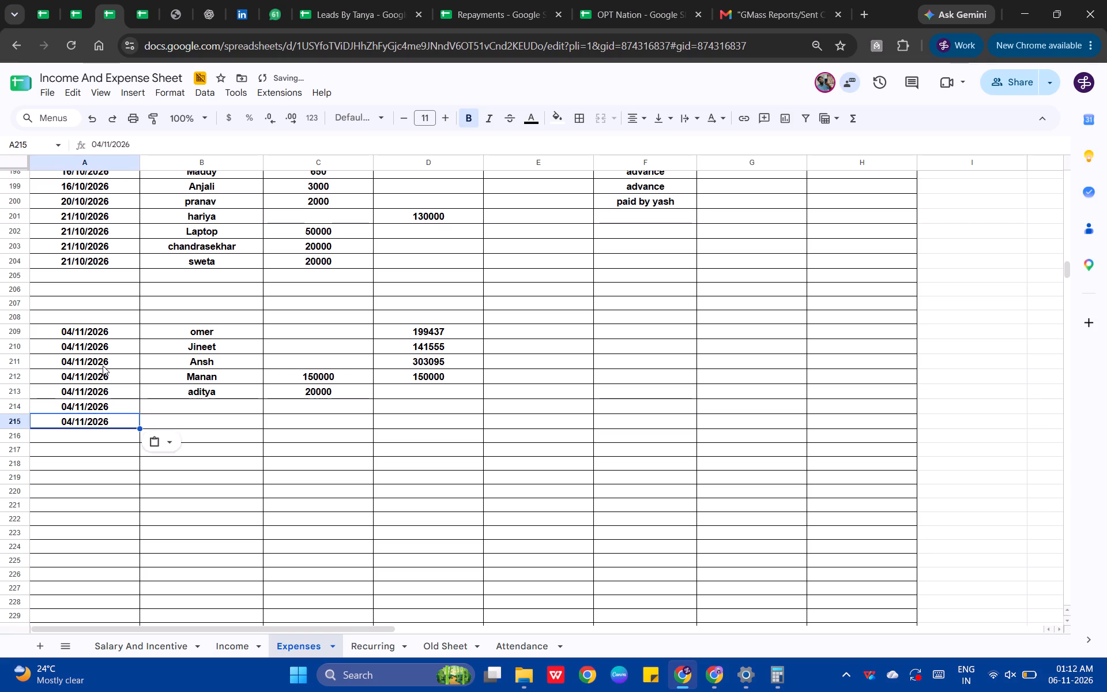
Enter leads in B215 with an amount of 5000 in C215.
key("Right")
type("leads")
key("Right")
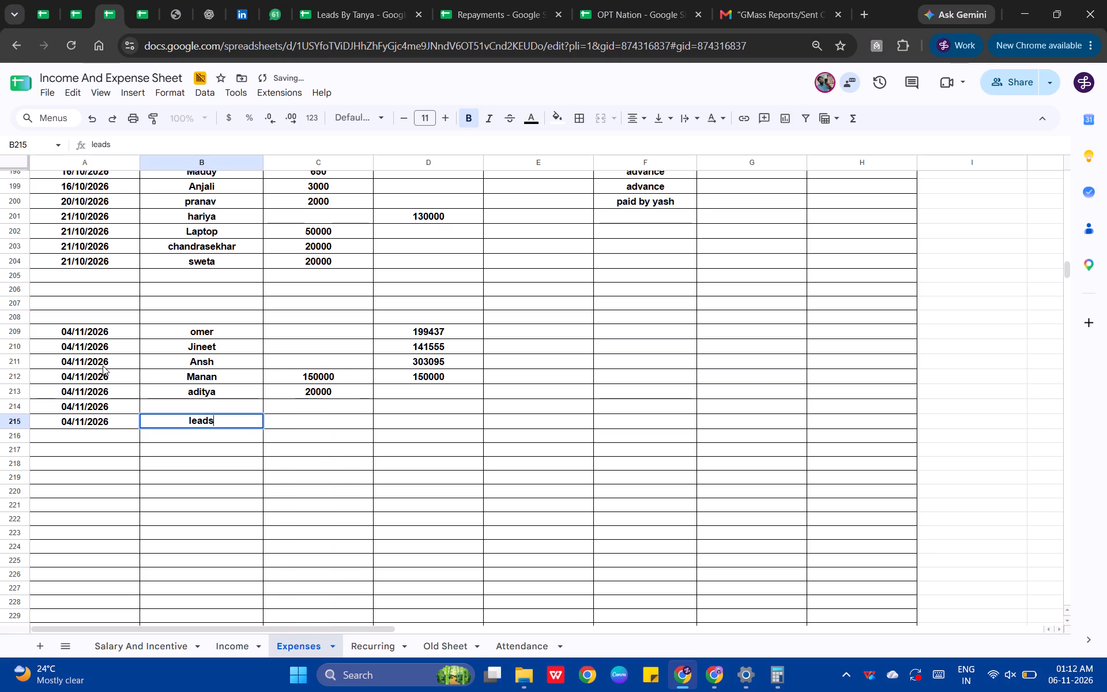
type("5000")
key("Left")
Enter tea in B214 with an amount of 2600 in C214.
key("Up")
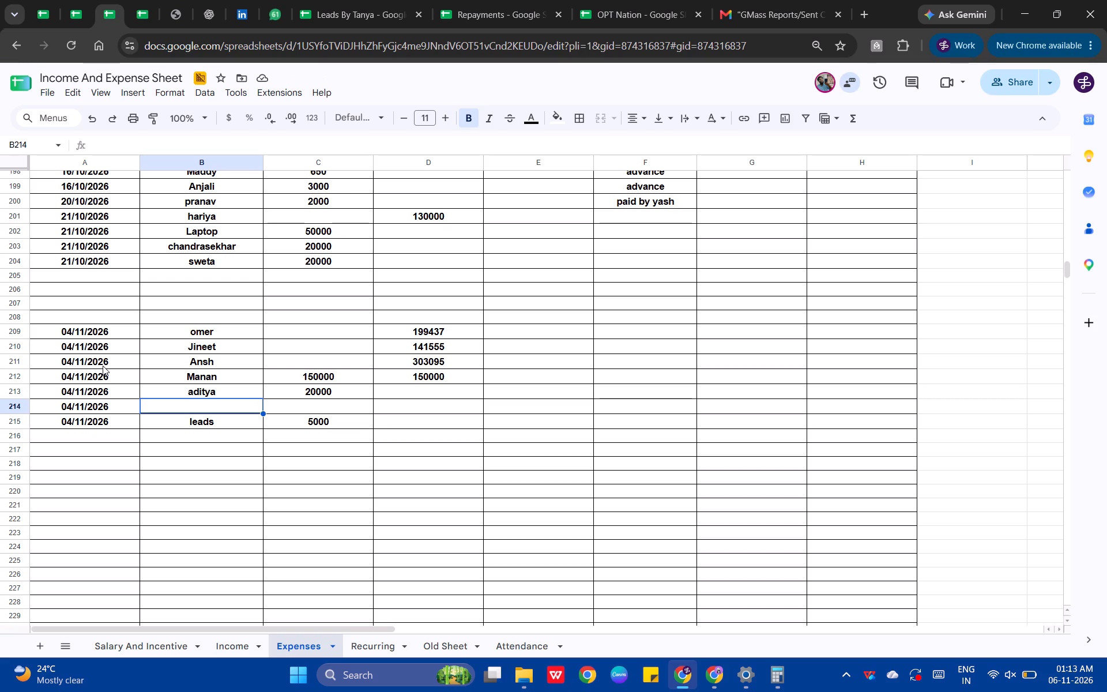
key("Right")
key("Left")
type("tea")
key("Return")
key("Right")
key("Up")
key("Up")
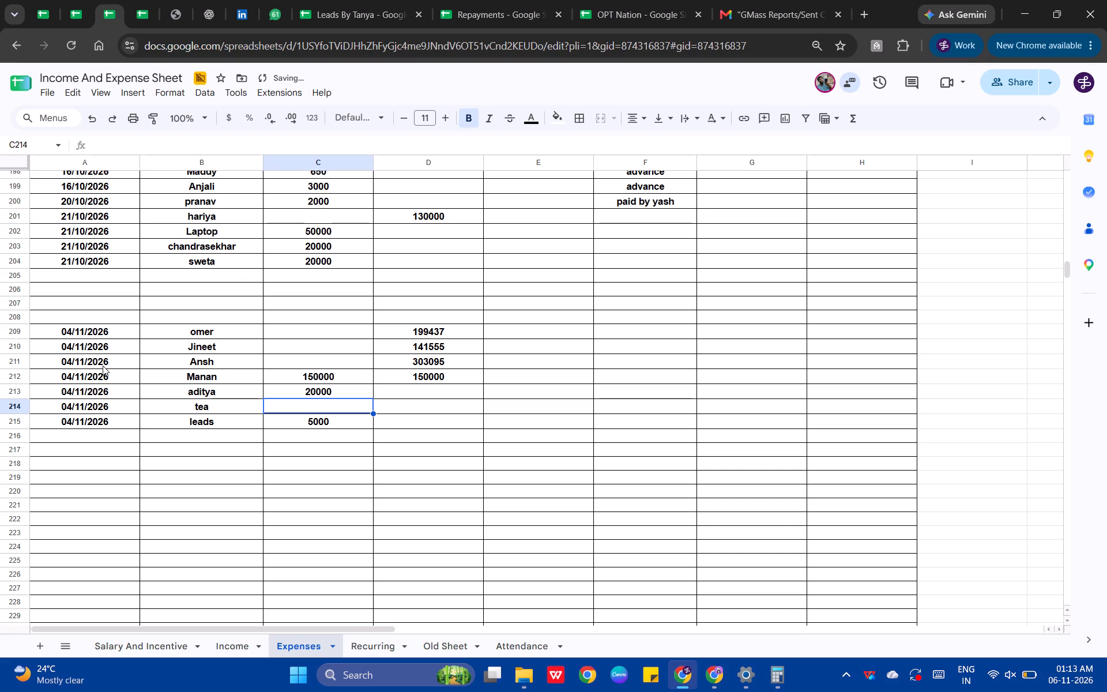
type("2600")
key("Return")
Look back through the mid-October entries and their notes, down to the pranav row.
key("Right")
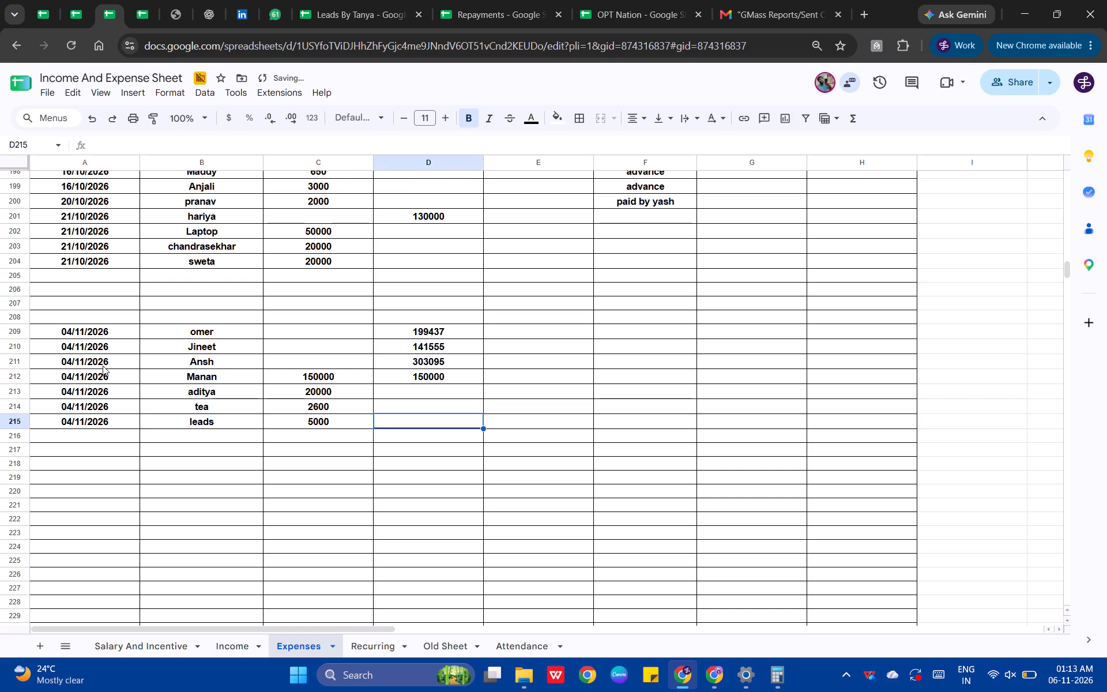
key("Up")
key("Left")
key("Right")
key("Right")
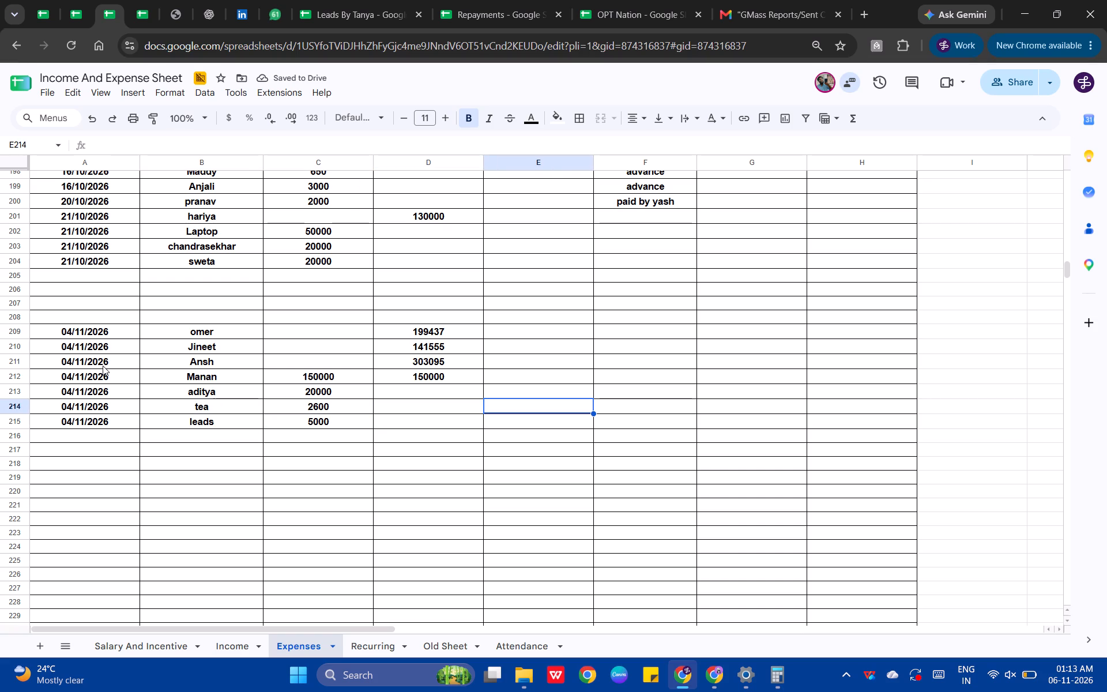
key("Up")
key("Up")
key("Up")
key("Up")
key("Up")
key("Up")
key("Up")
key("Up")
key("Up")
key("Up")
key("Up")
key("Up")
key("Up")
key("Up")
key("Up")
key("Up")
key("Up")
key("Up")
key("Up")
key("Up")
key("Down")
key("Down")
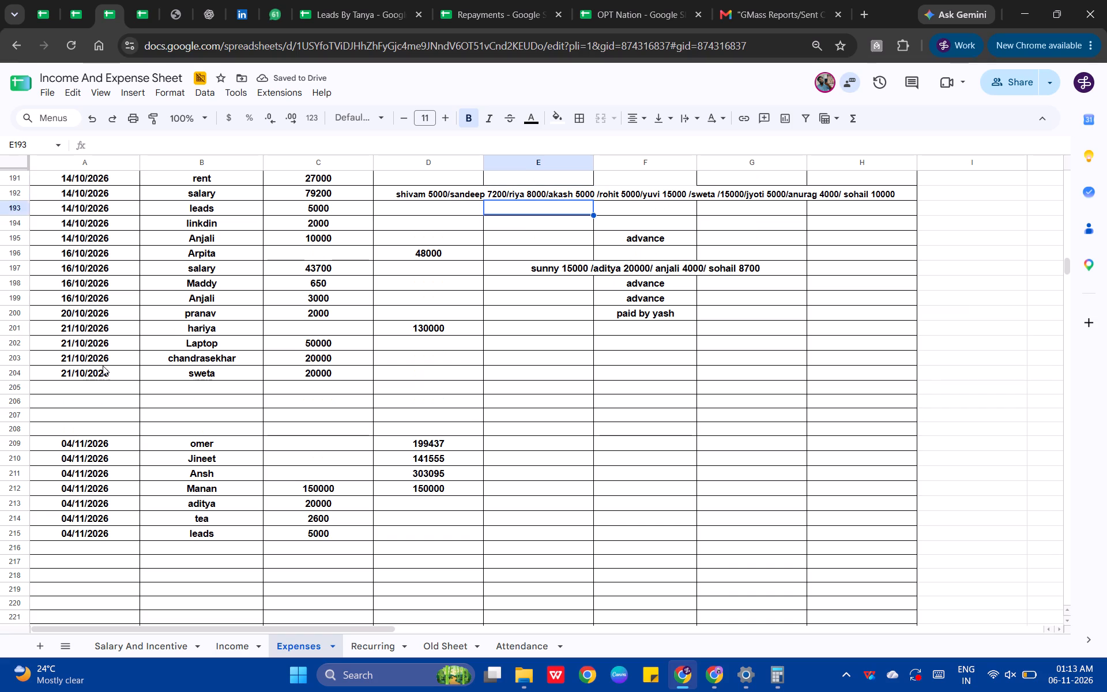
key("Down")
key("Down")
key("Down")
key("Down")
key("Down")
key("Down")
key("Up")
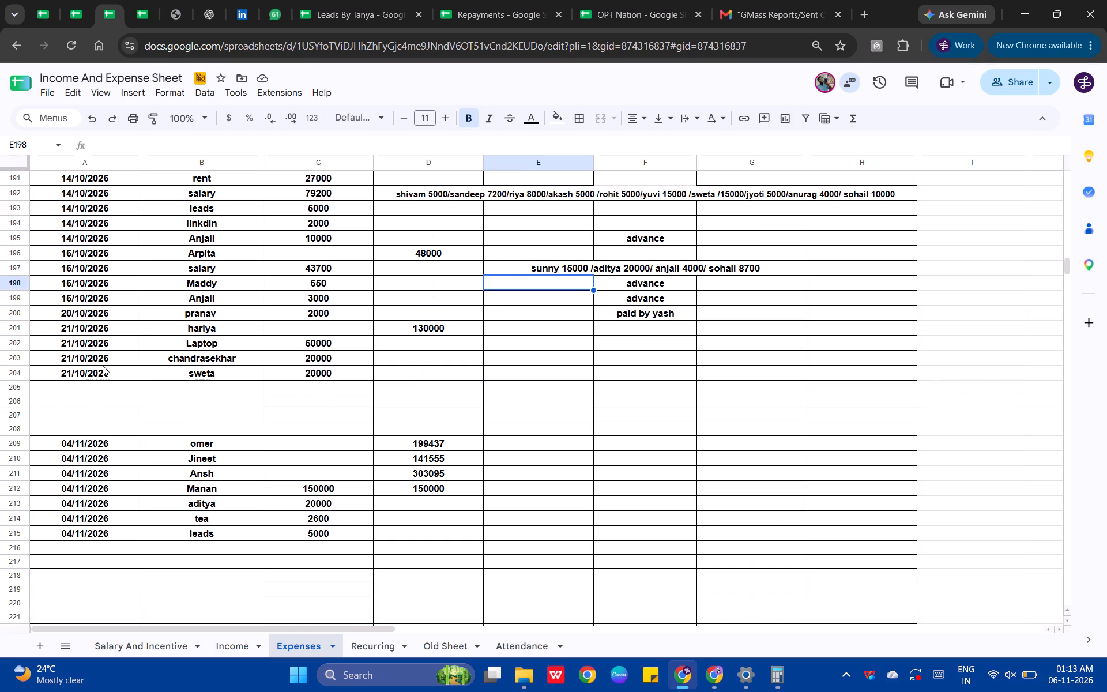
key("Down")
key("Down")
key("Down")
key("Up")
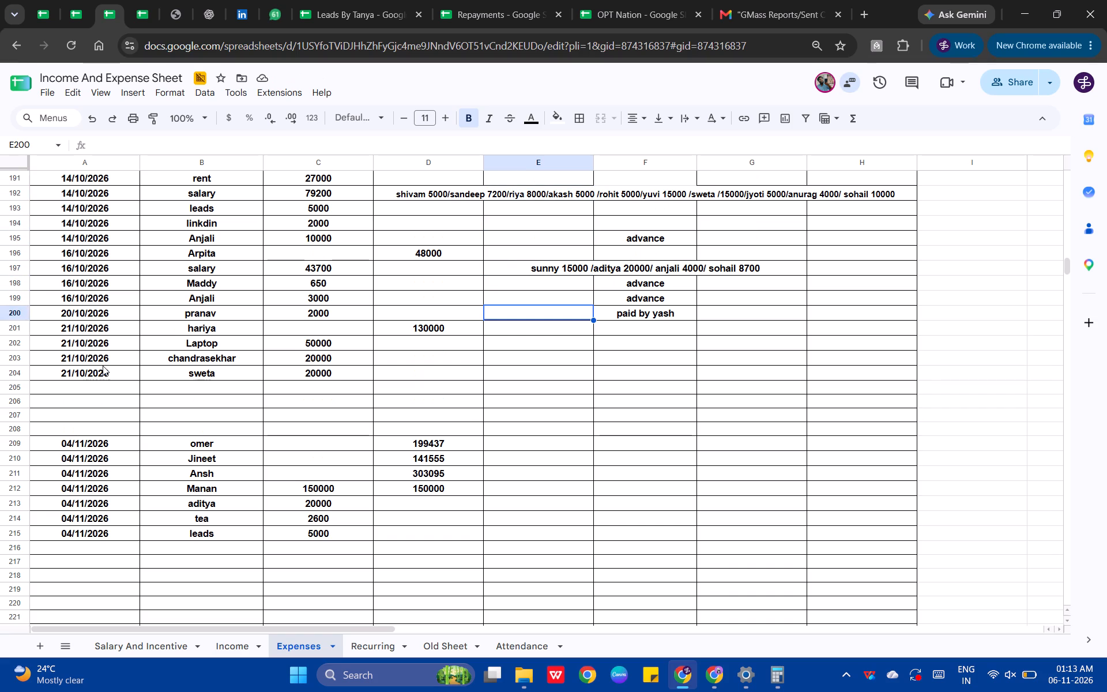
key("Right")
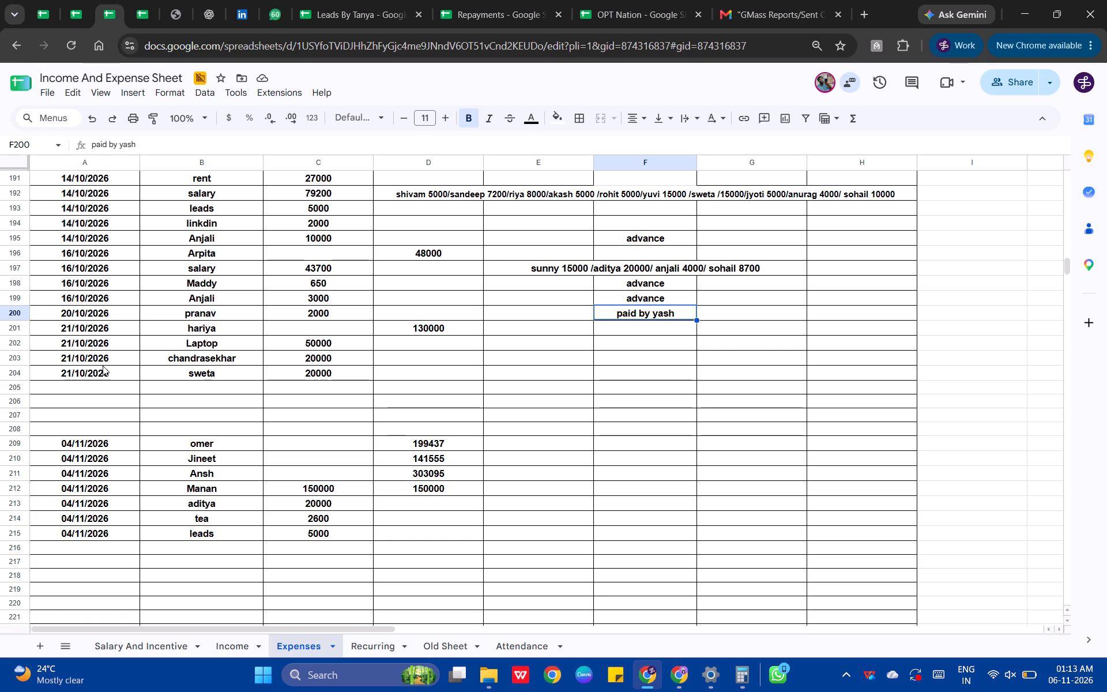
key("Up")
key("Down")
Insert one row above the pranav entry in row 200.
left_click(17, 314)
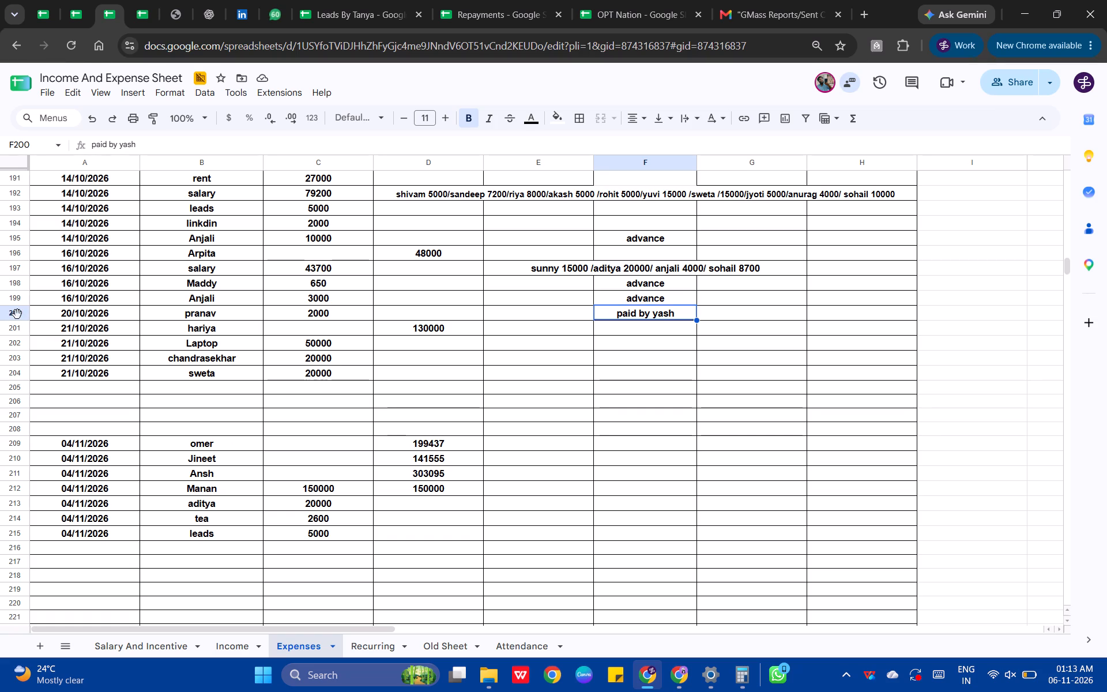
right_click(17, 314)
left_click(106, 422)
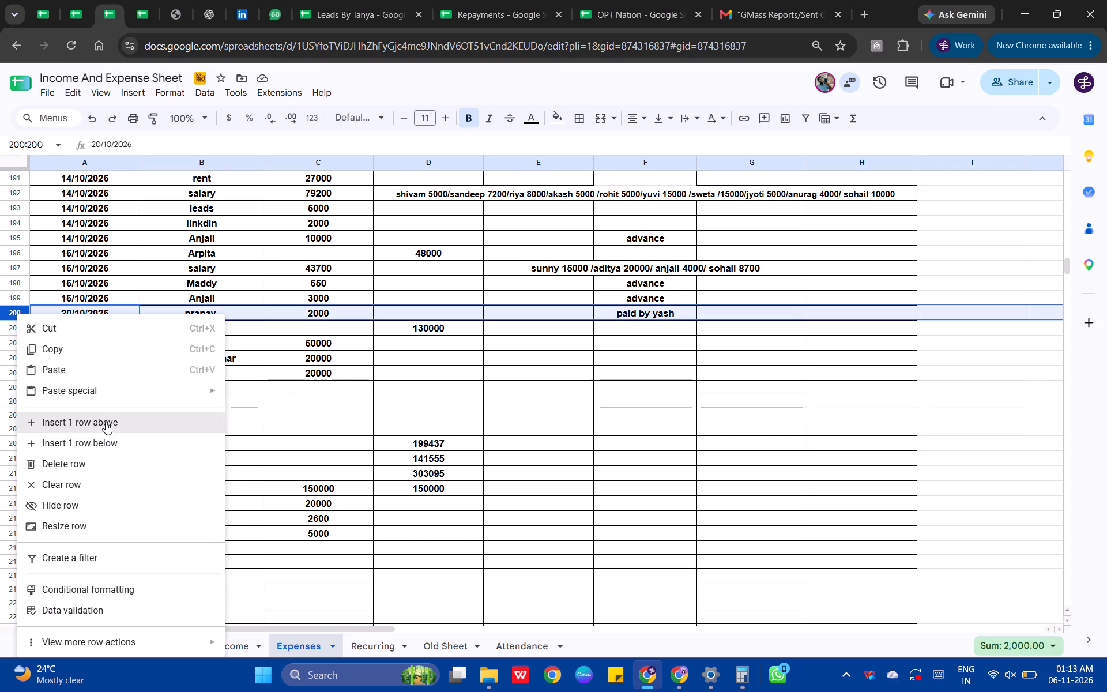
Enter the date 17/10/2026 in A200 of the inserted blank row.
left_click(97, 310)
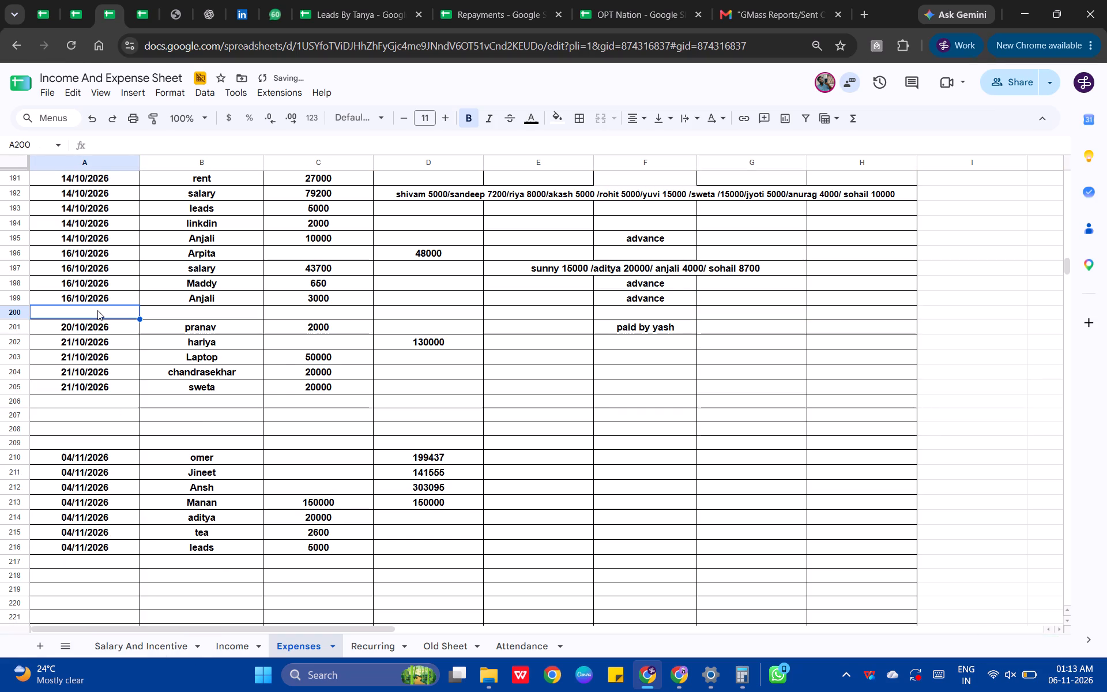
key("Down")
key("Right")
key("Right")
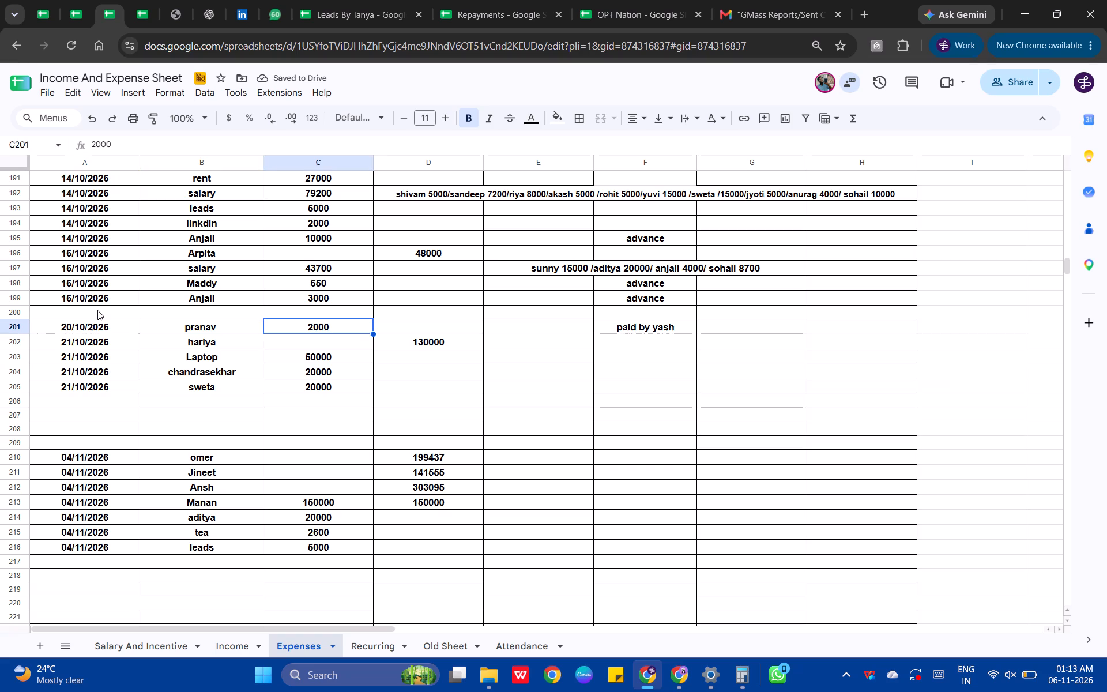
key("Left")
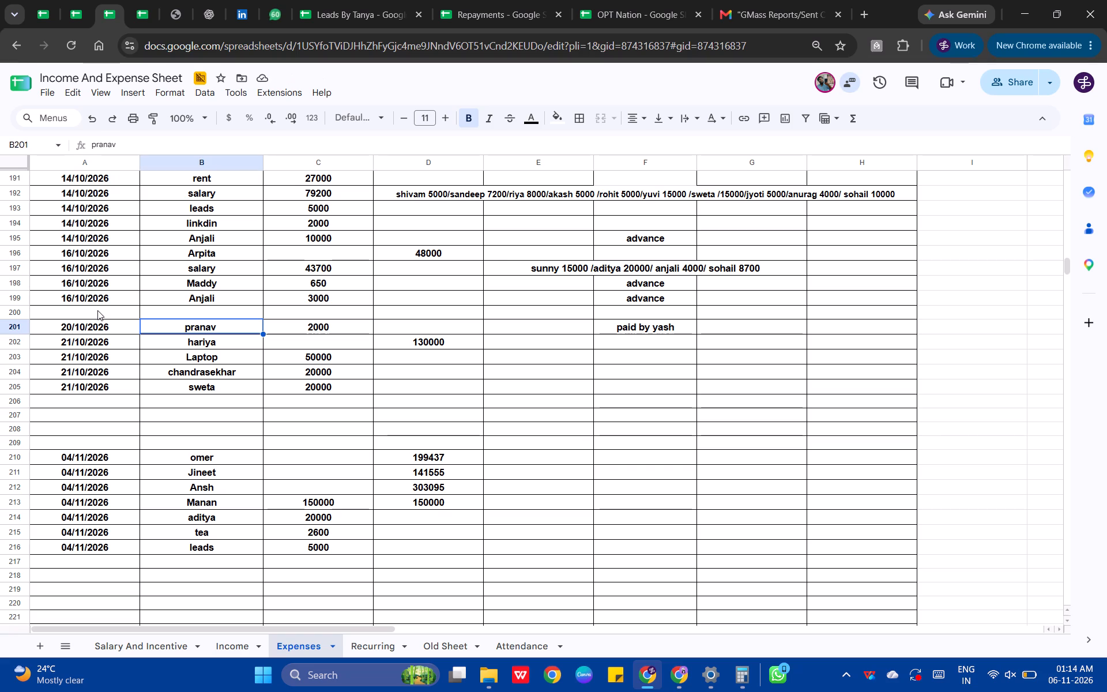
key("Up")
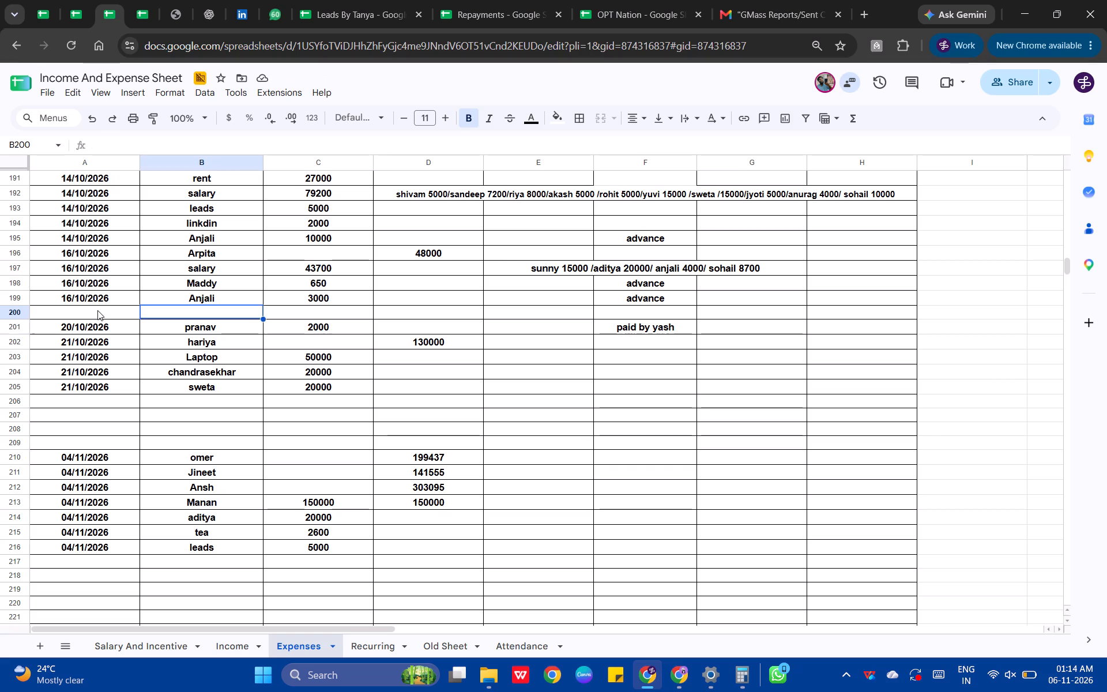
key("Left")
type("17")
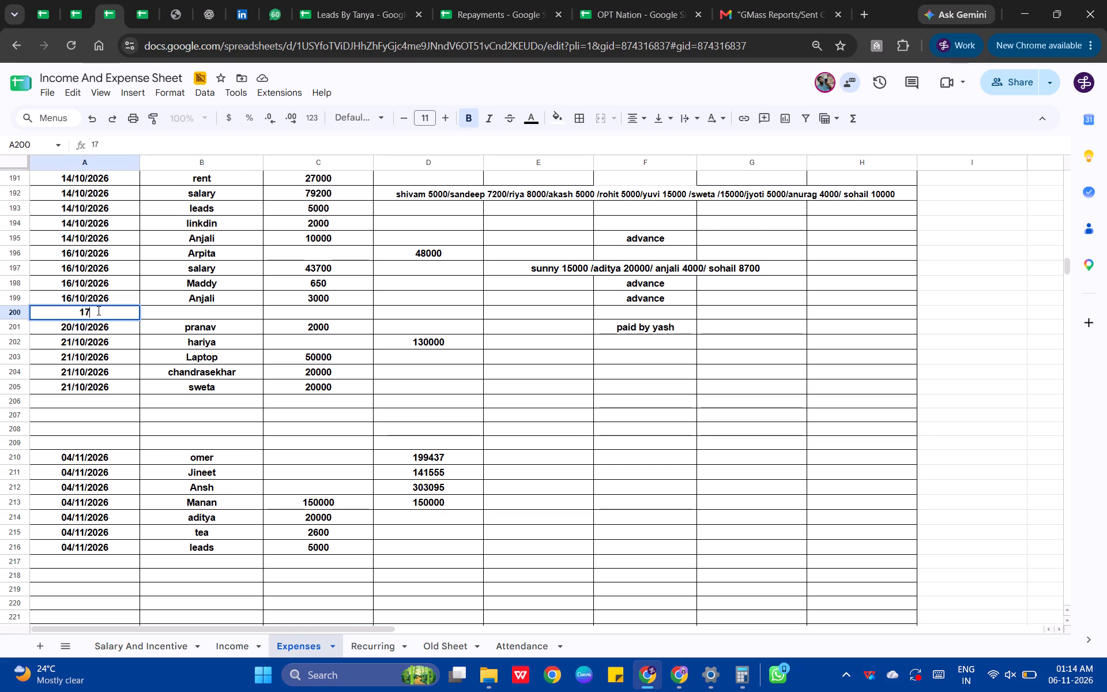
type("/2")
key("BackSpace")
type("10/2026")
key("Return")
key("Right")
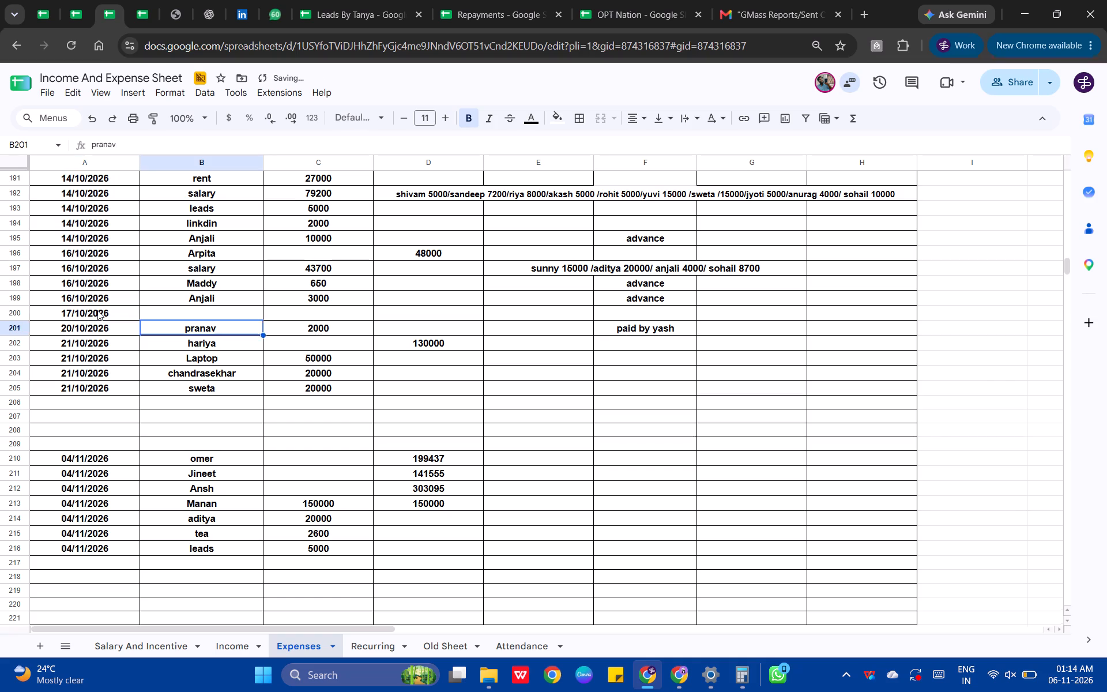
Complete the 17/10/2026 row with jyoti masi in B200 and an amount of 900 in C200.
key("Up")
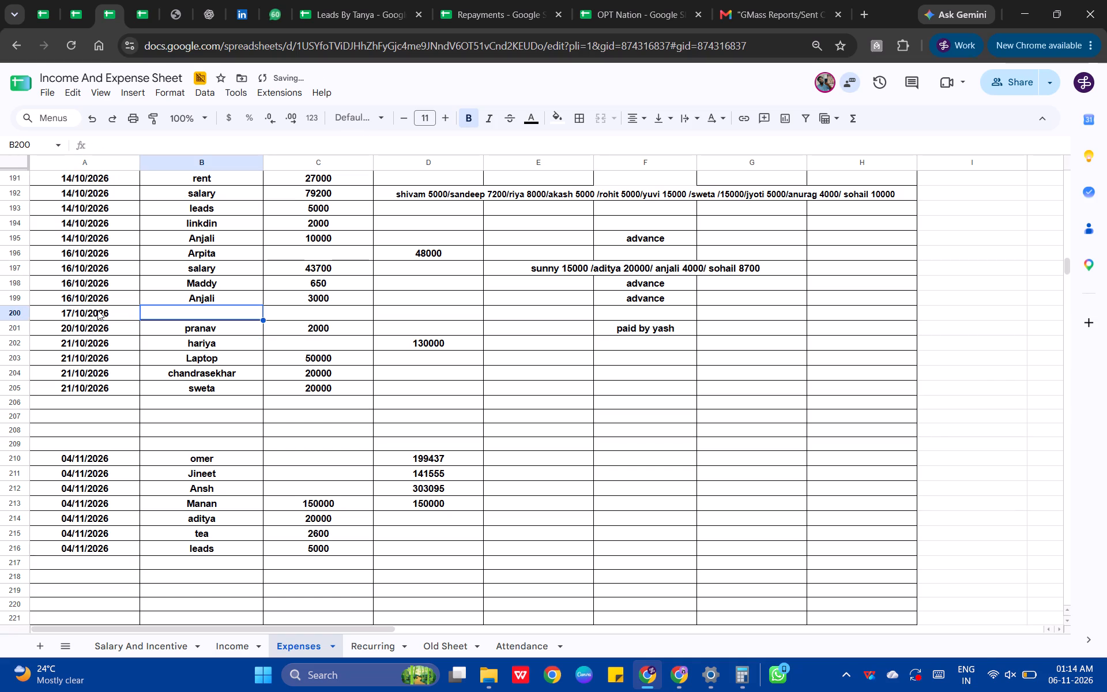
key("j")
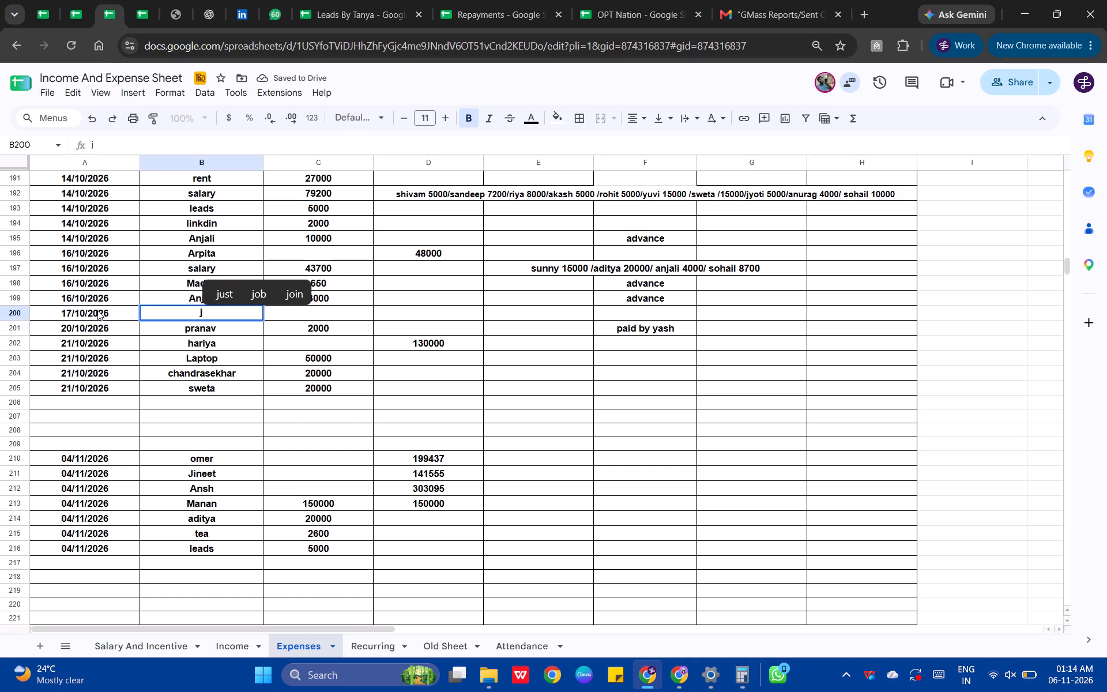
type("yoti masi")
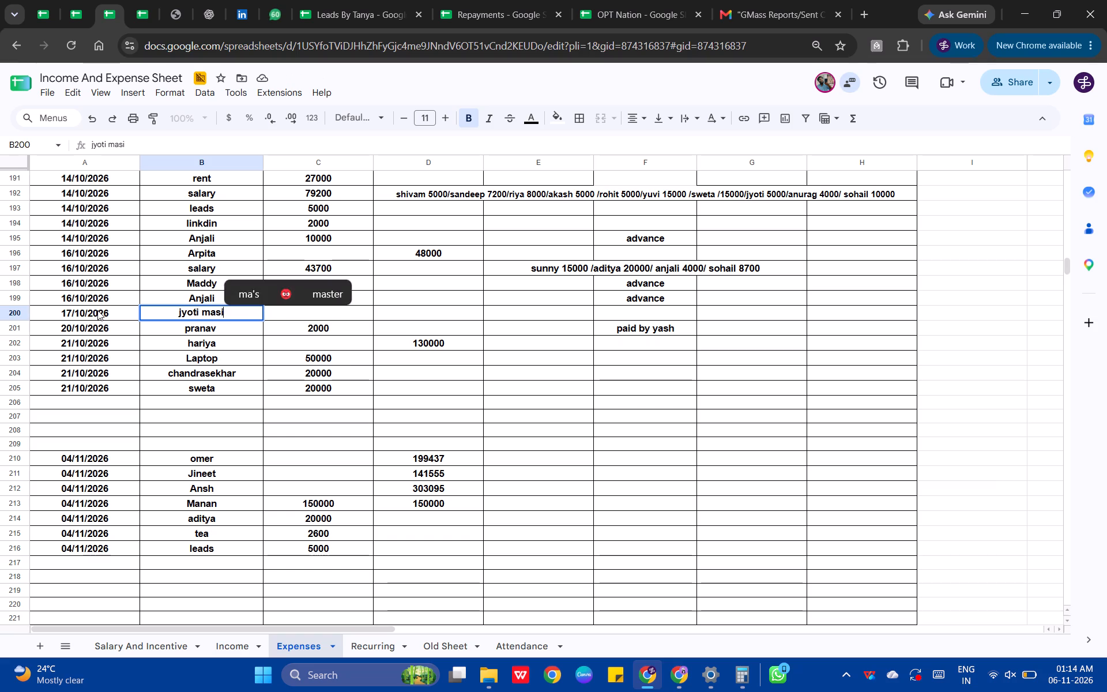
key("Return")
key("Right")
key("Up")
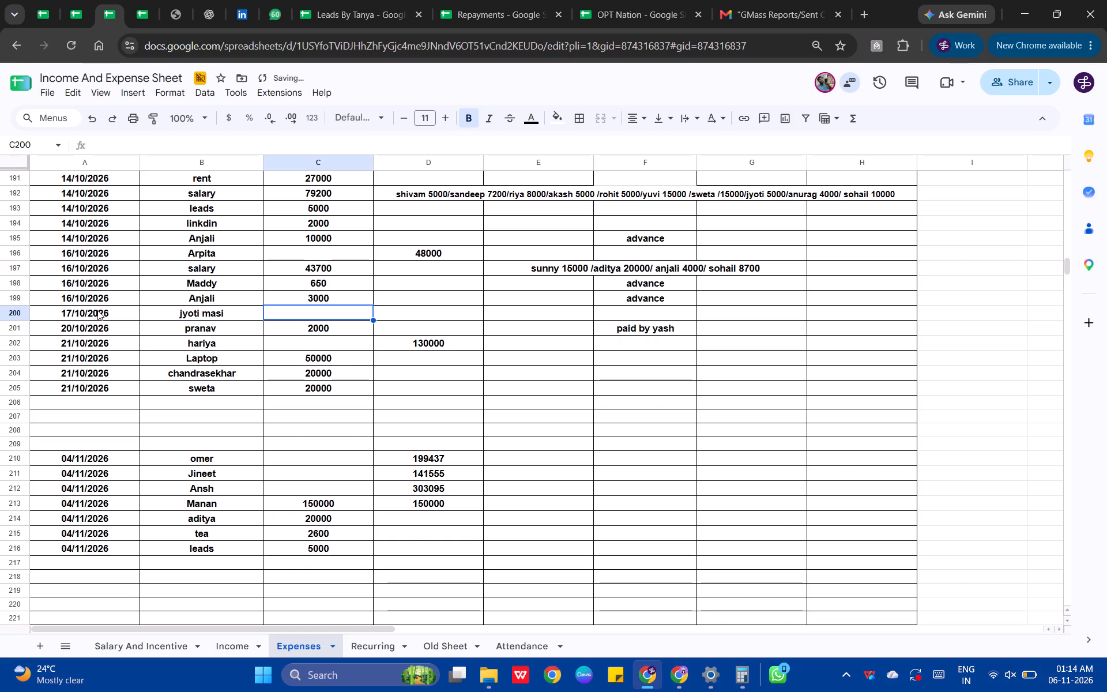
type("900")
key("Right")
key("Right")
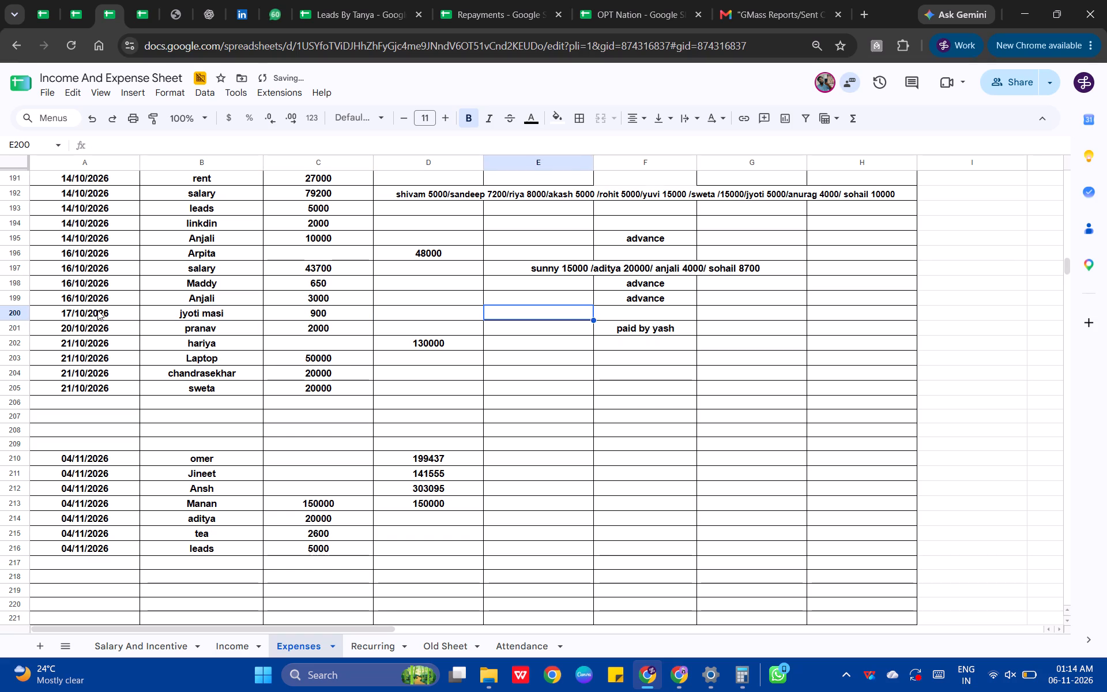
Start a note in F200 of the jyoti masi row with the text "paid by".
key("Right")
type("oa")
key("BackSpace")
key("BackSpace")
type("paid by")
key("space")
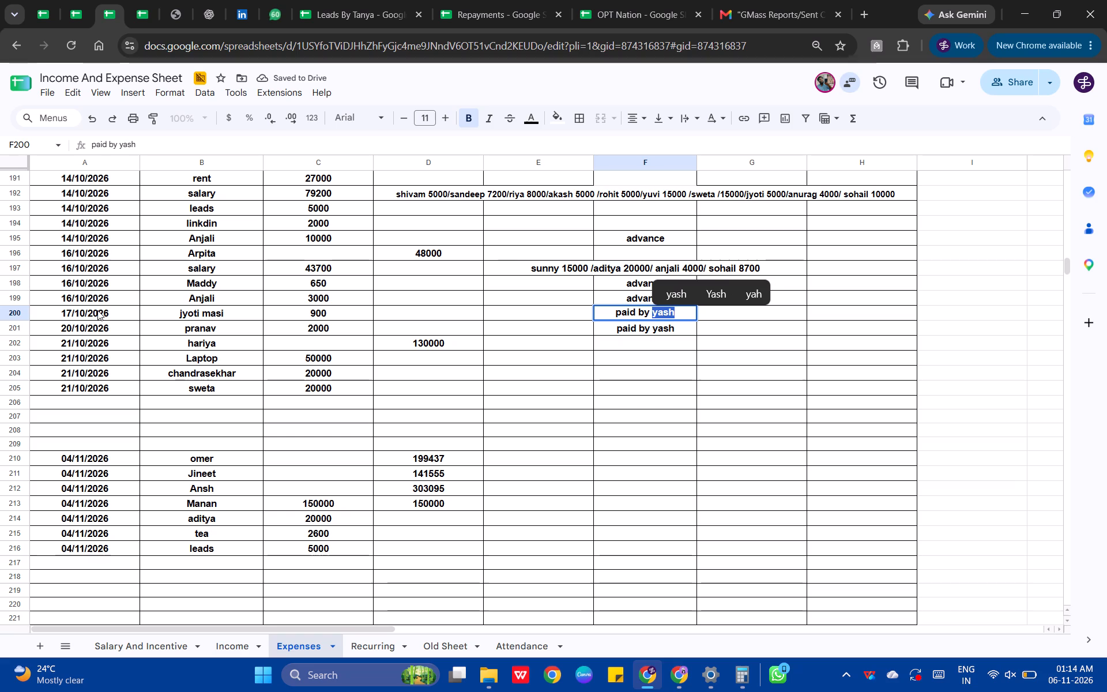
Finish the F200 note in the jyoti masi row with the name "hardik".
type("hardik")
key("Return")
Review the earlier September and October 2026 entries on the Expenses sheet.
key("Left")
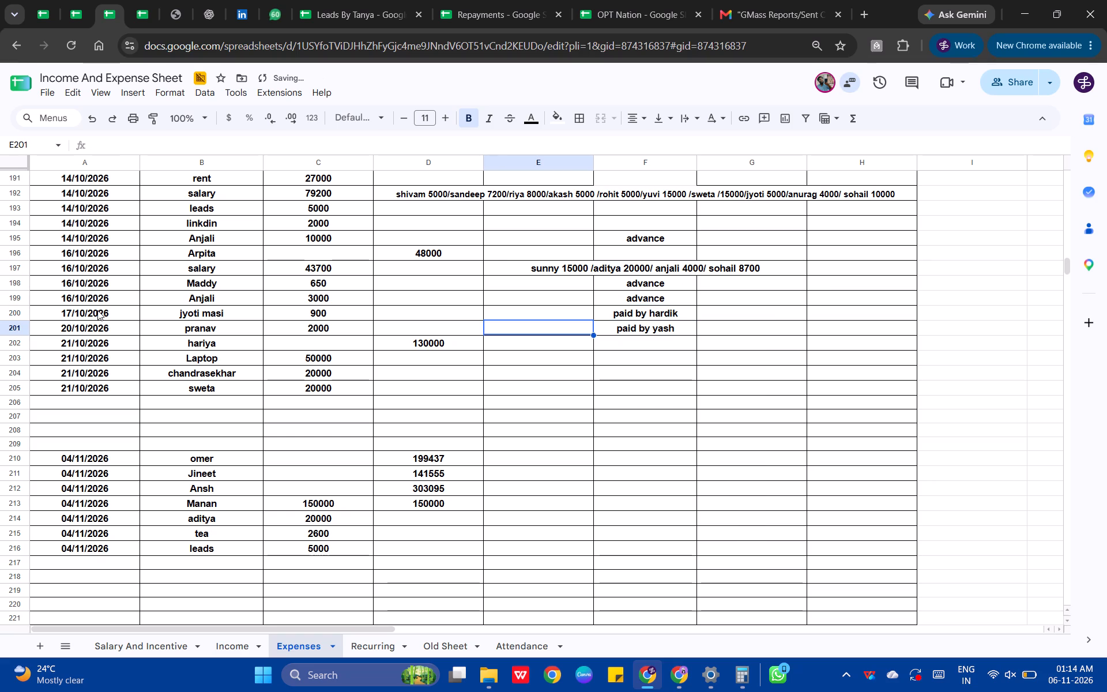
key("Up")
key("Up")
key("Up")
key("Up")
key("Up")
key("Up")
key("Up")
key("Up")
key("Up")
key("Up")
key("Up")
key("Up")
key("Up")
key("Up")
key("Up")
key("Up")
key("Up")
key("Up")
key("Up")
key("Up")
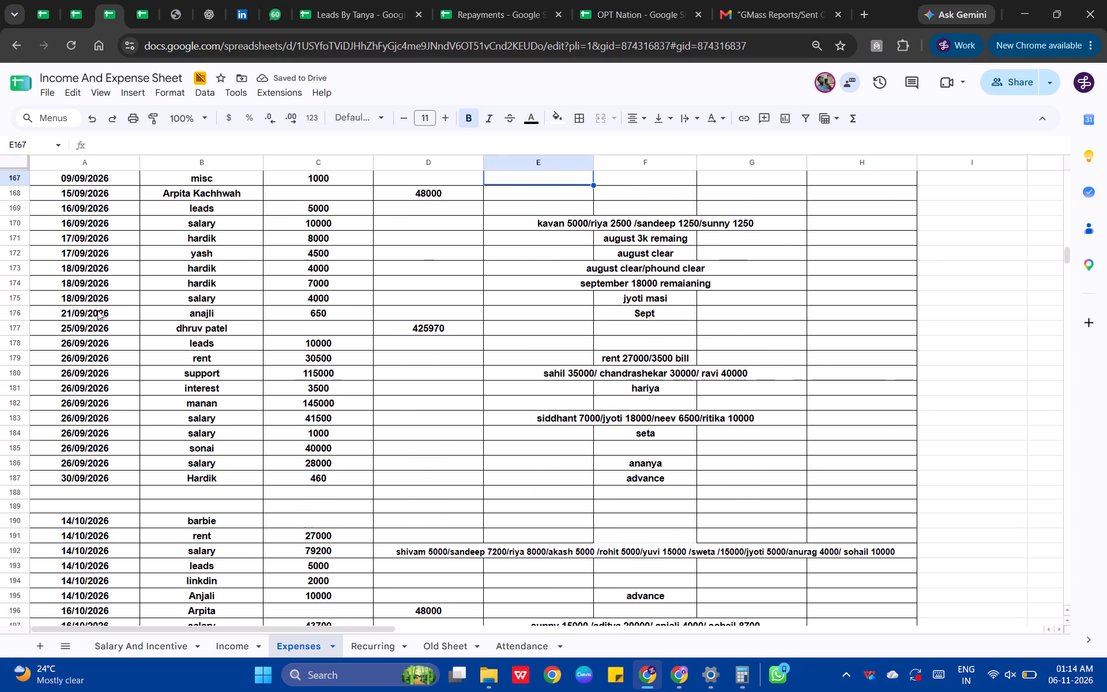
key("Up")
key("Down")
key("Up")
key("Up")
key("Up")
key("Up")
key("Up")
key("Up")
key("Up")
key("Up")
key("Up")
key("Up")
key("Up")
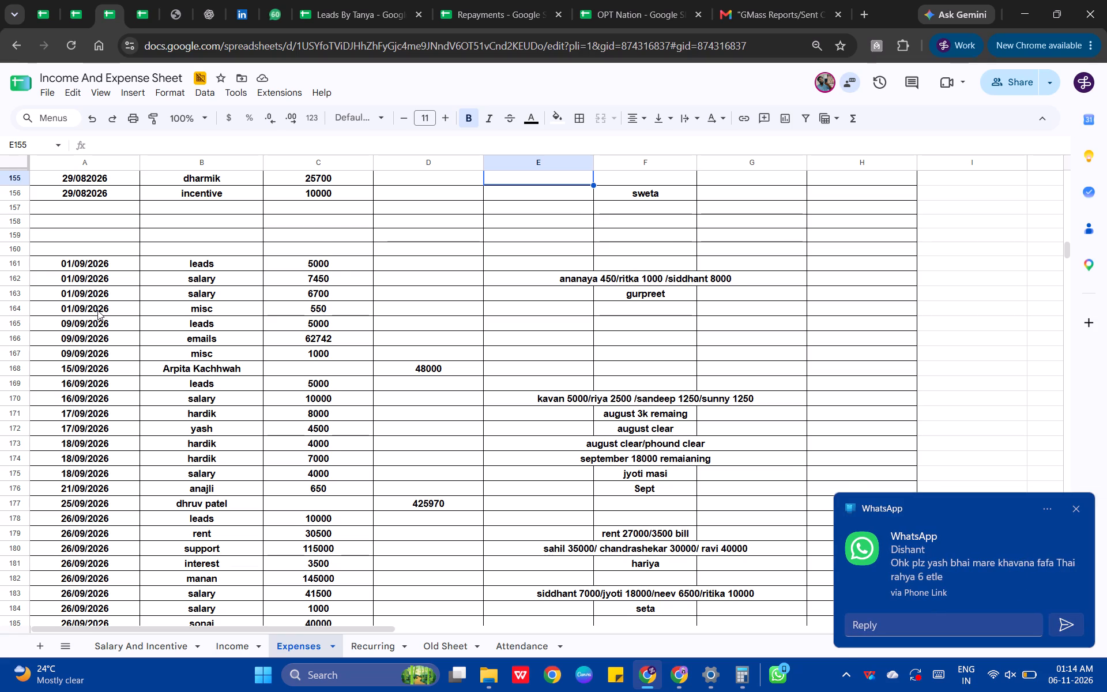
scroll(97, 310, "down", 2)
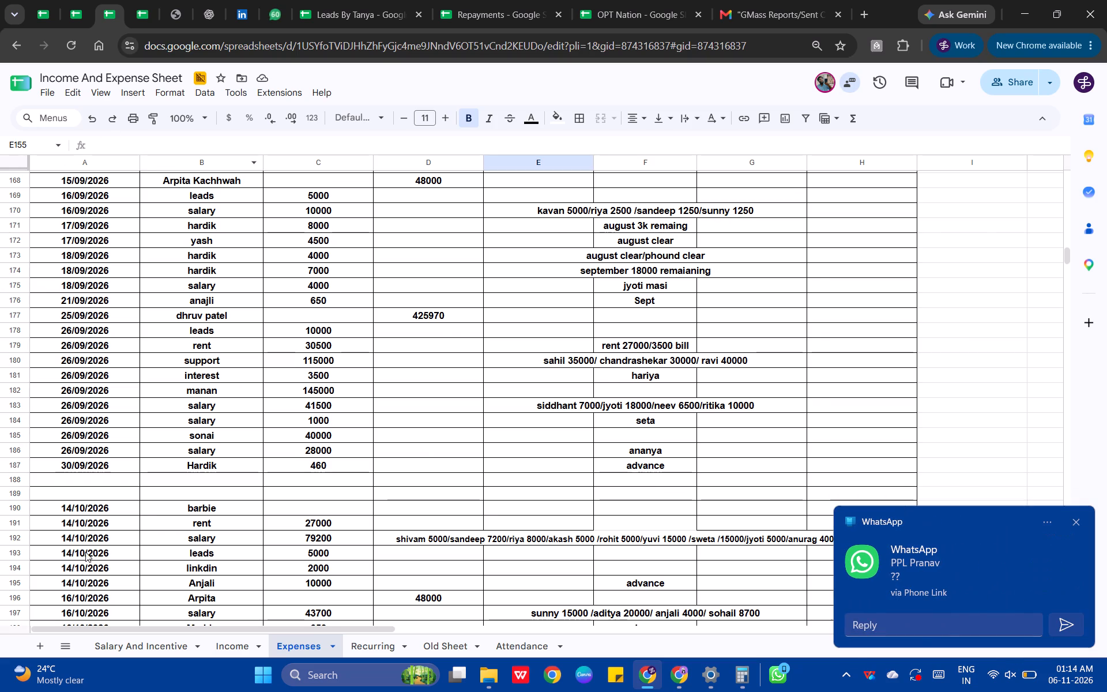
Examine the Paid and Remaining columns of the August table on the Salary And Incentive sheet.
left_click(122, 652)
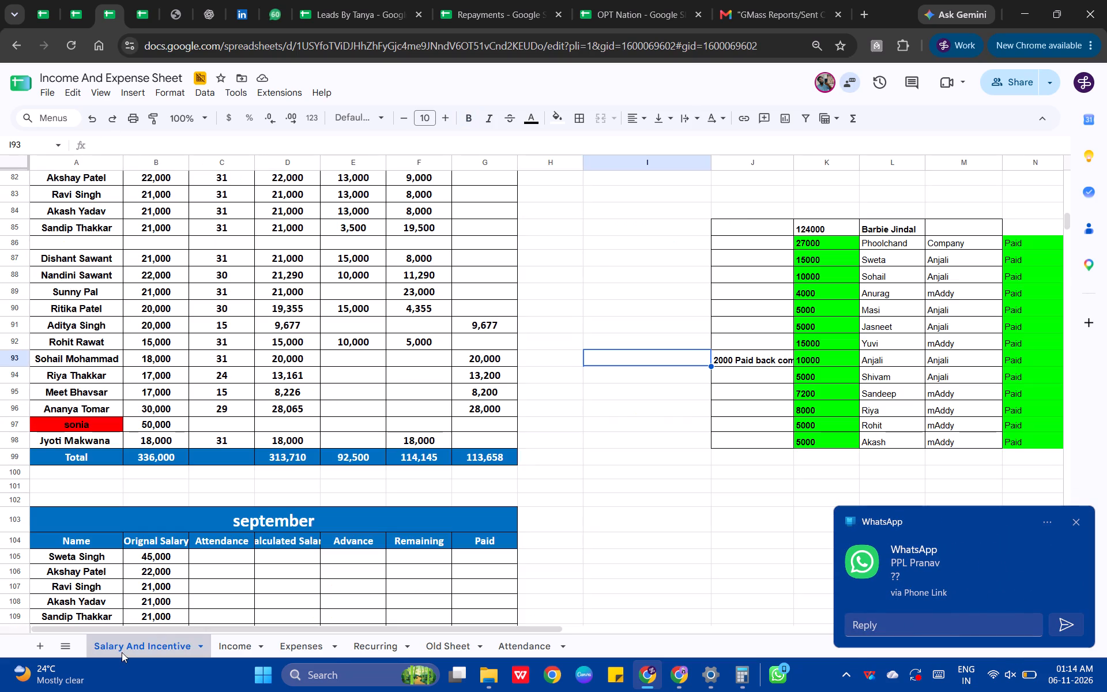
scroll(559, 434, "up", 1)
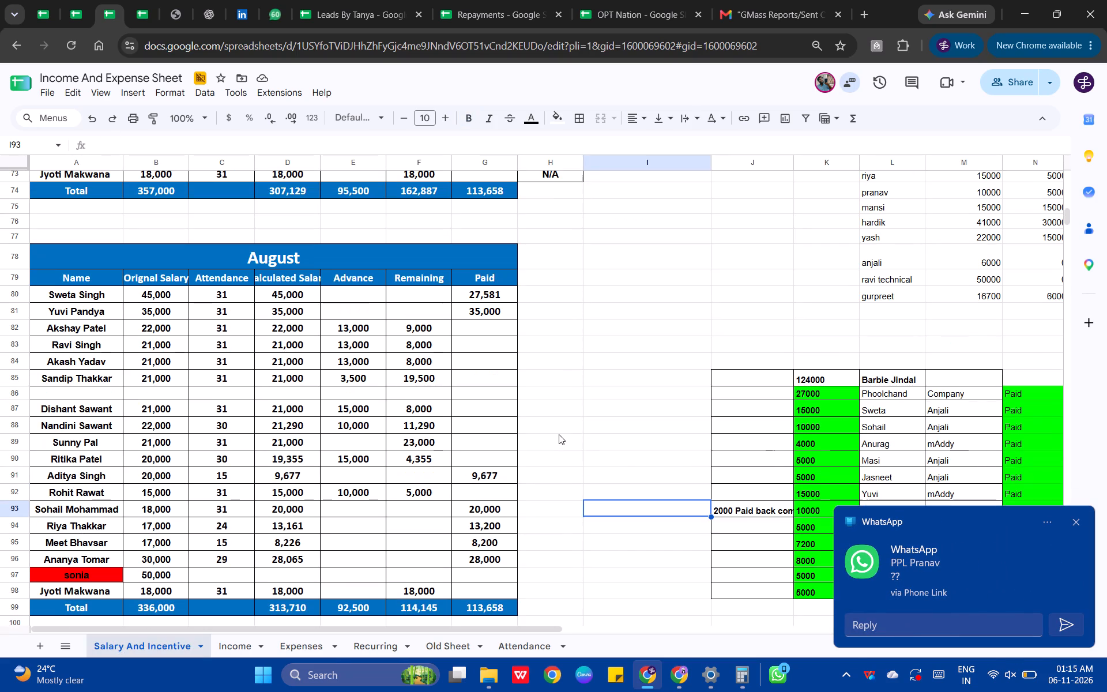
left_click(1074, 524)
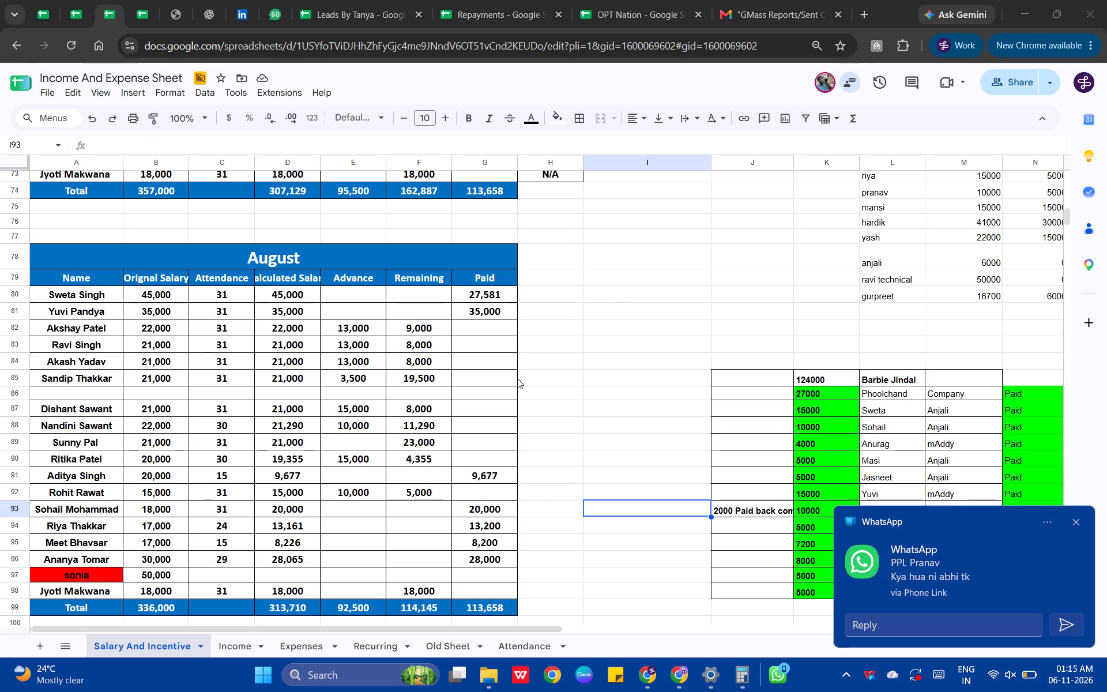
left_click(487, 301)
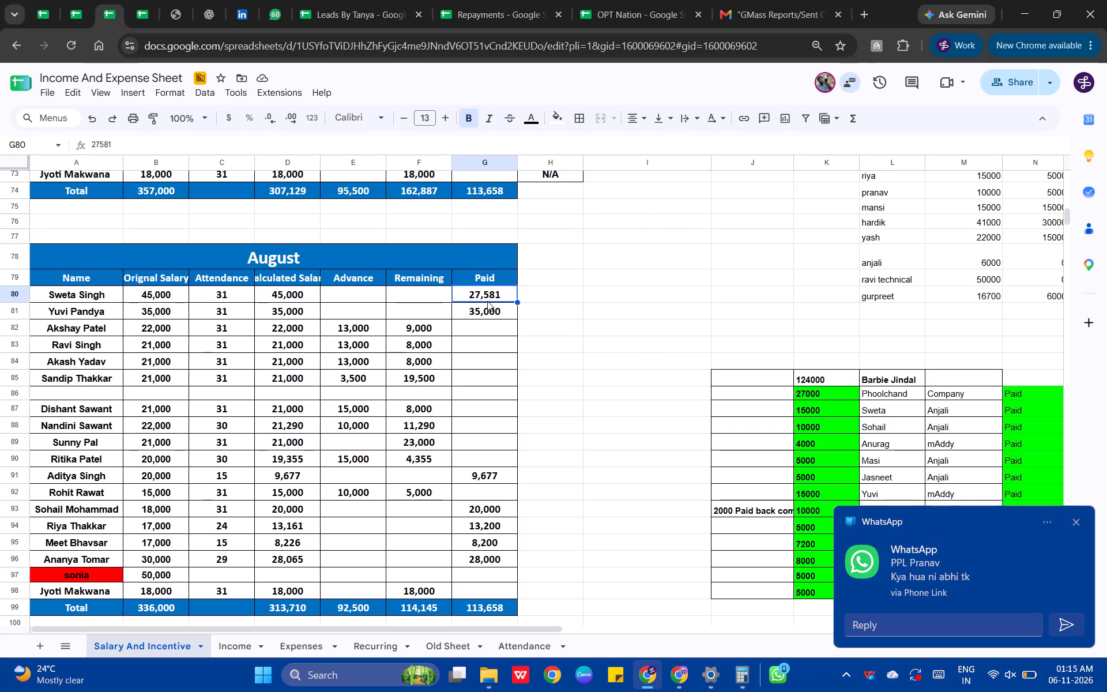
key("Down")
key("Down")
key("Up")
key("Up")
key("Down")
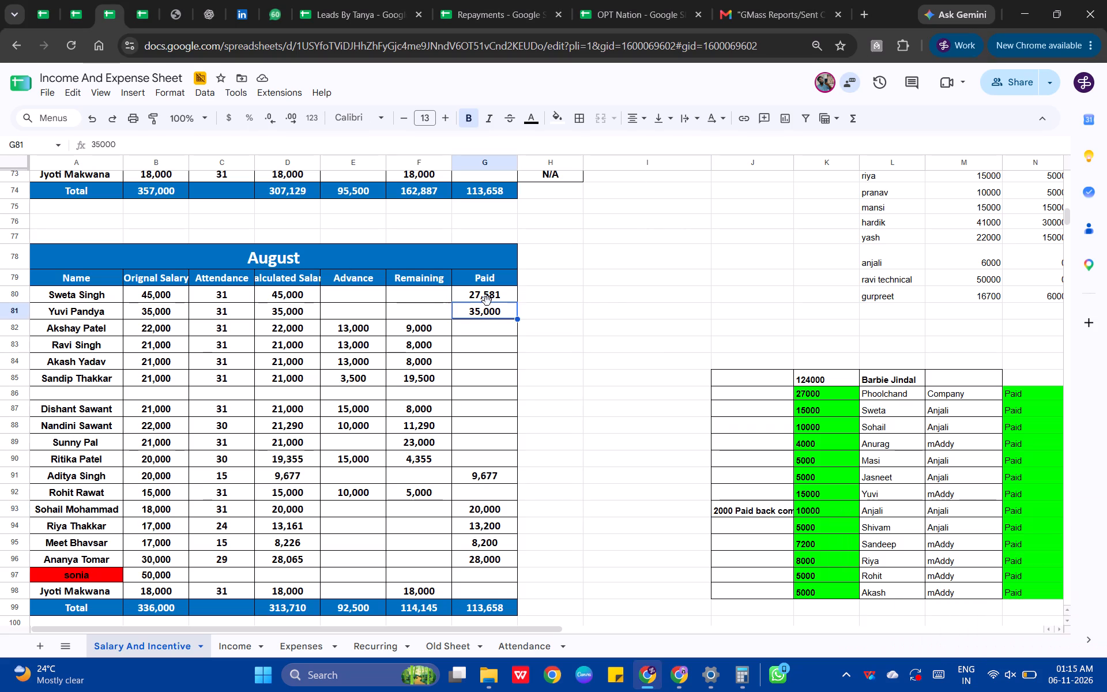
key("Down")
key("Up")
key("Up")
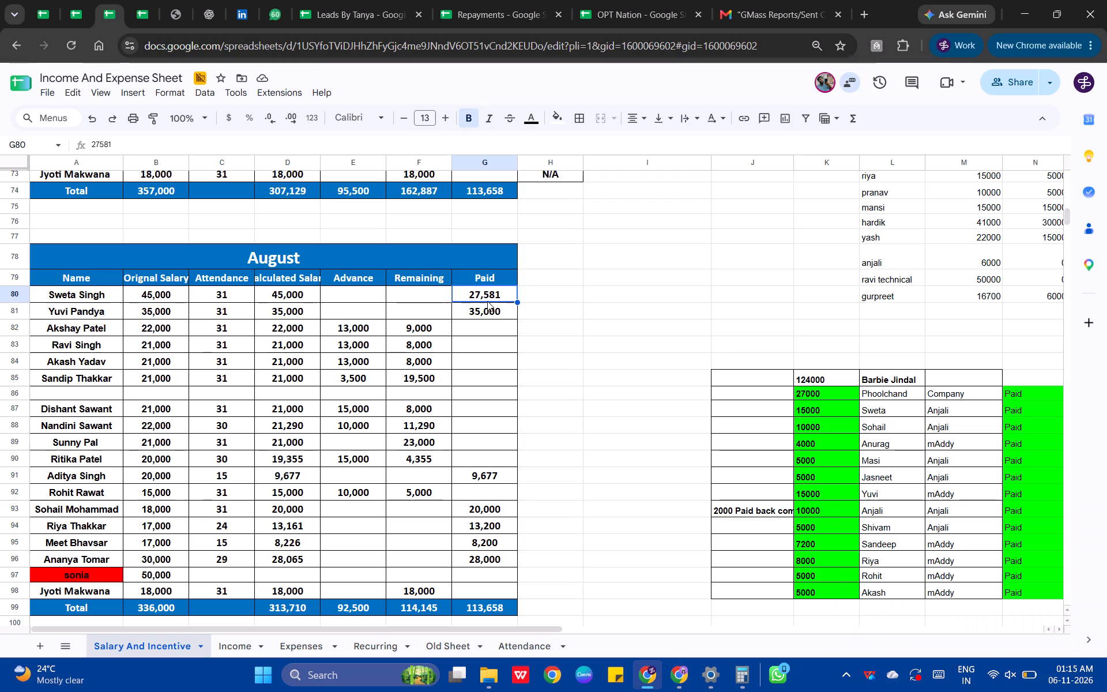
key("Down")
key("Up")
key("Down")
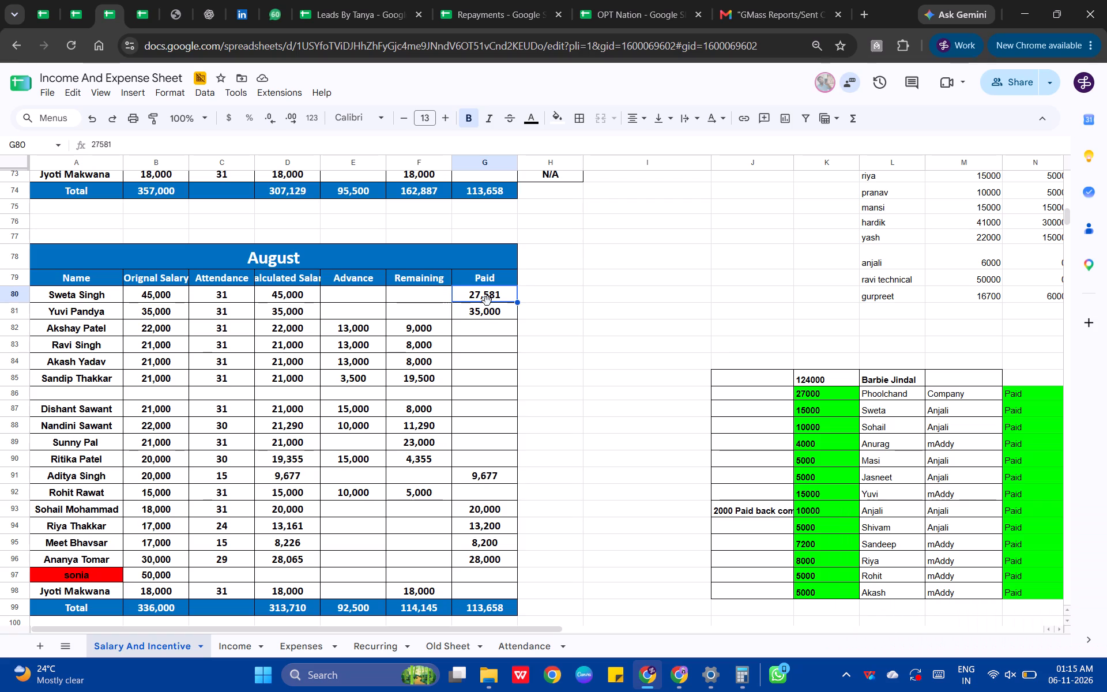
key("Left")
key("Down")
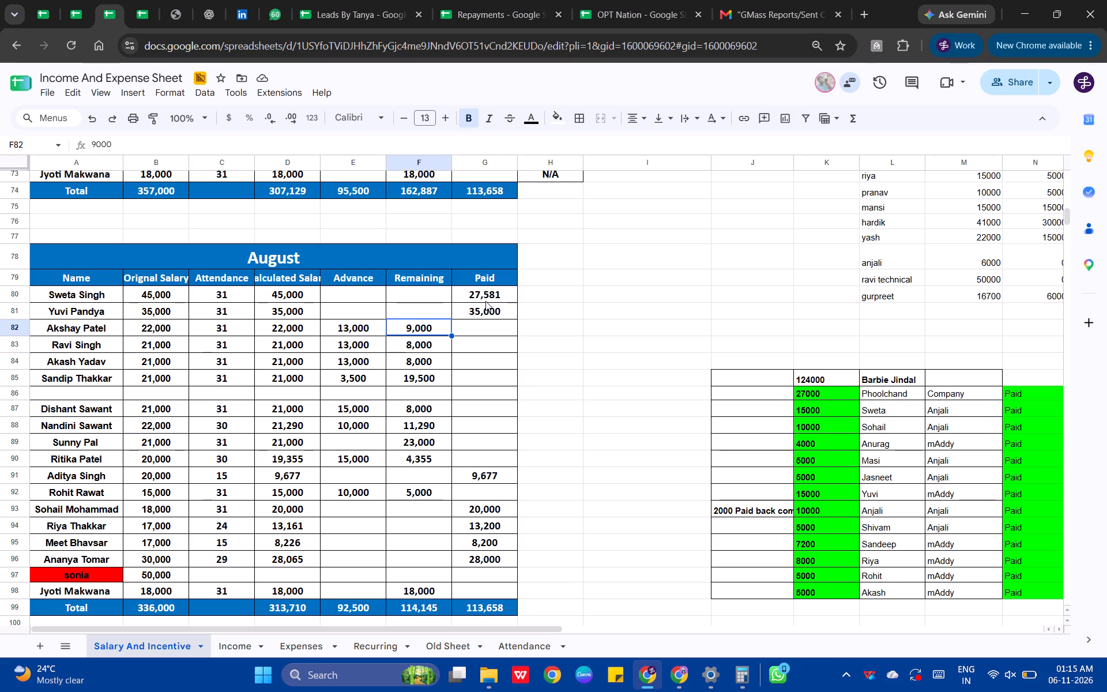
Examine the Remaining and Paid columns of the August salary table in the Salary And Incentive sheet.
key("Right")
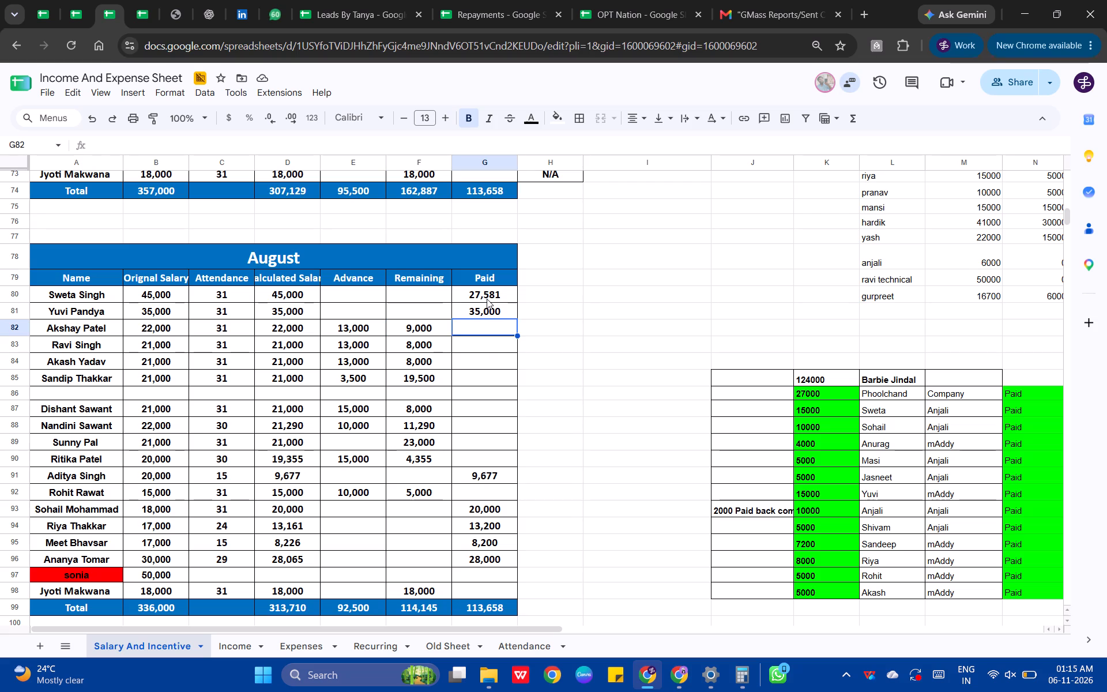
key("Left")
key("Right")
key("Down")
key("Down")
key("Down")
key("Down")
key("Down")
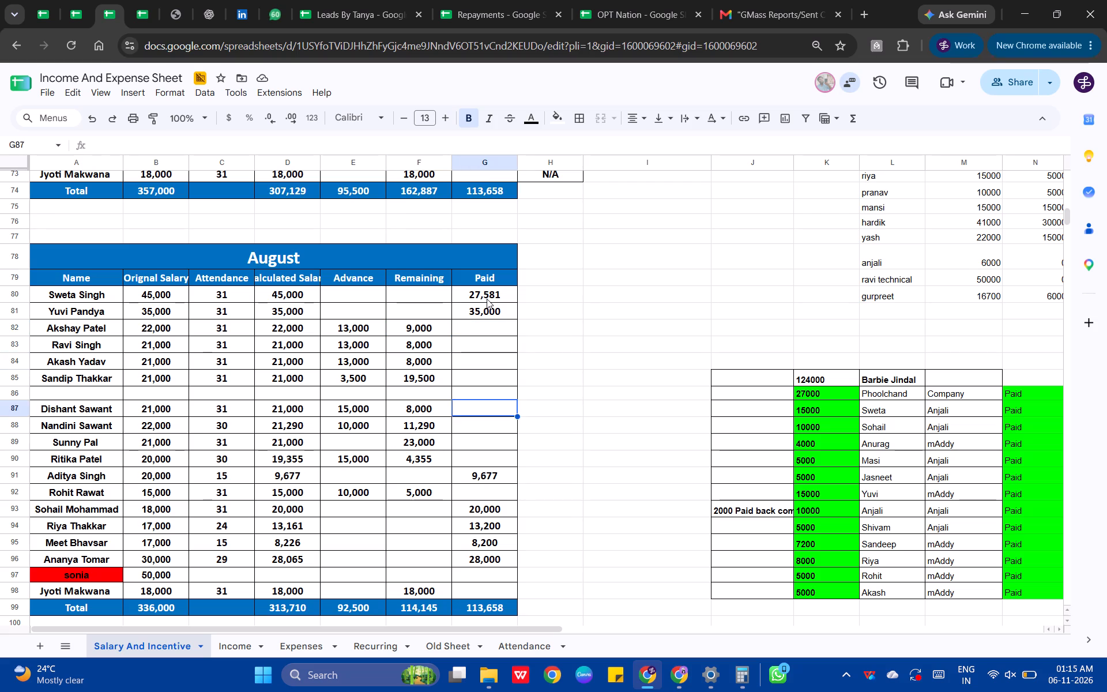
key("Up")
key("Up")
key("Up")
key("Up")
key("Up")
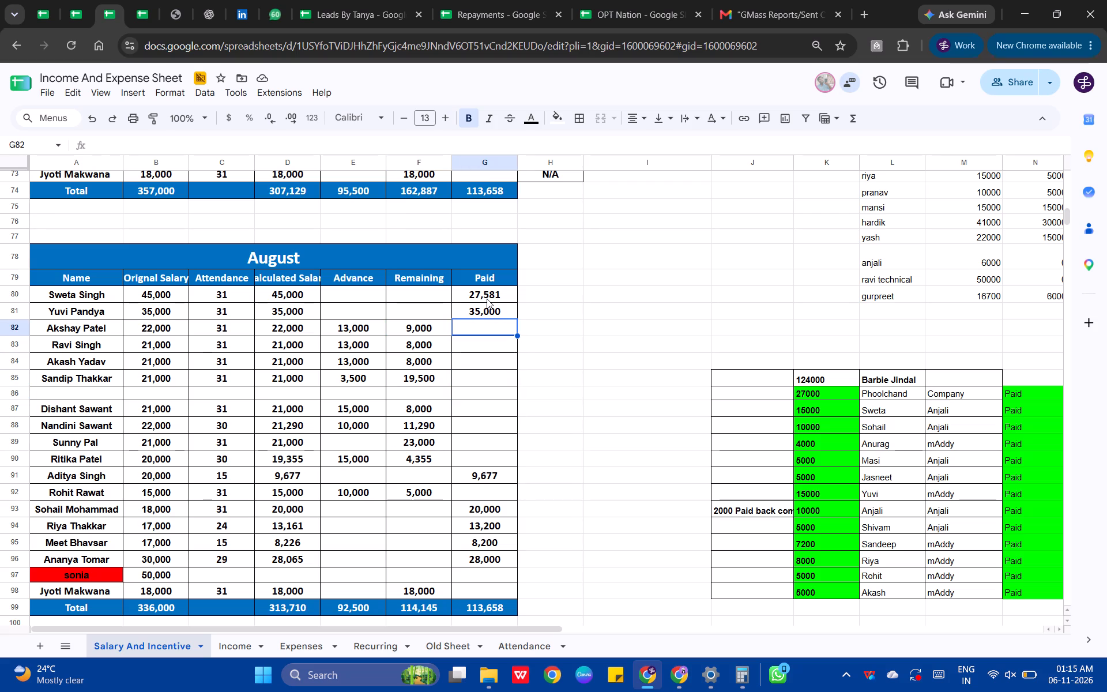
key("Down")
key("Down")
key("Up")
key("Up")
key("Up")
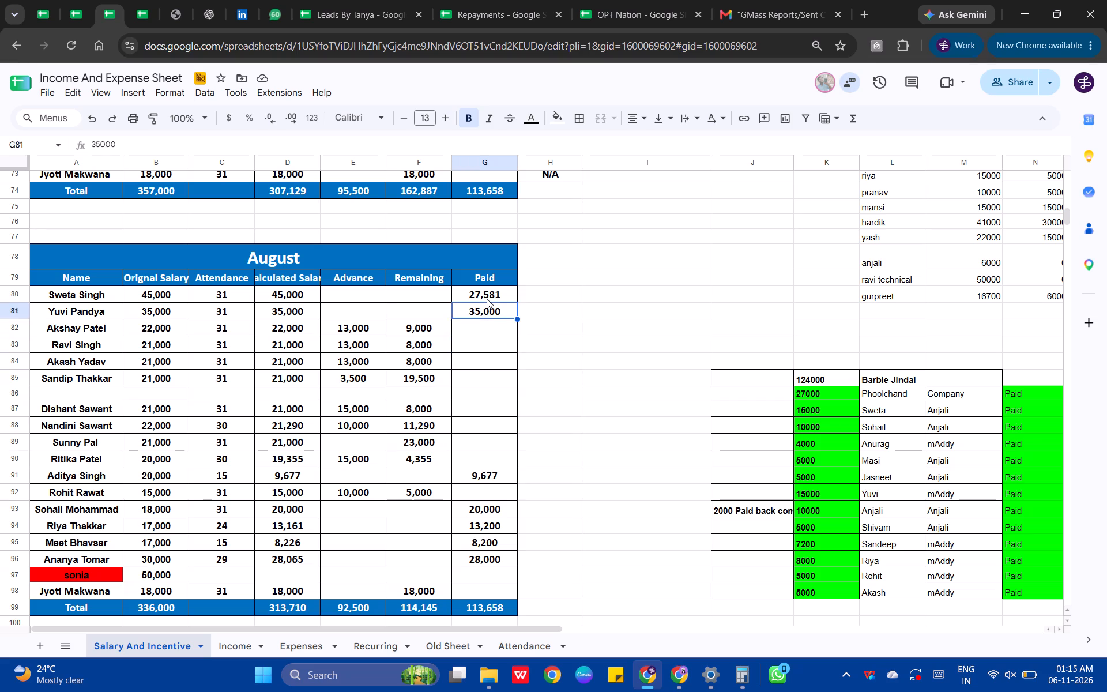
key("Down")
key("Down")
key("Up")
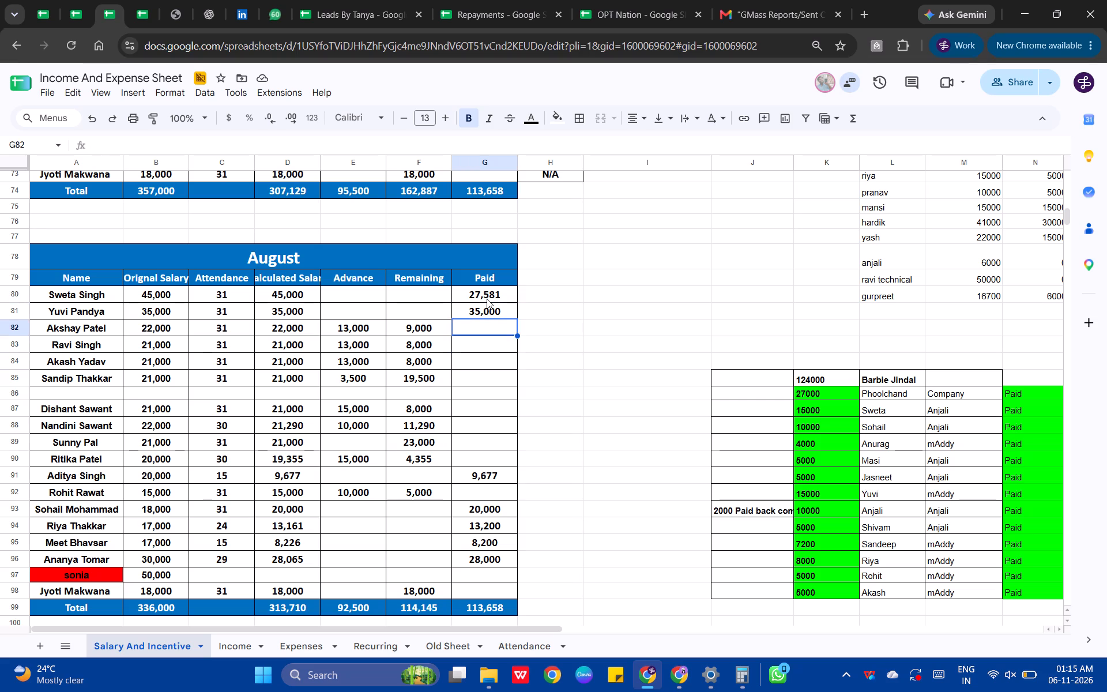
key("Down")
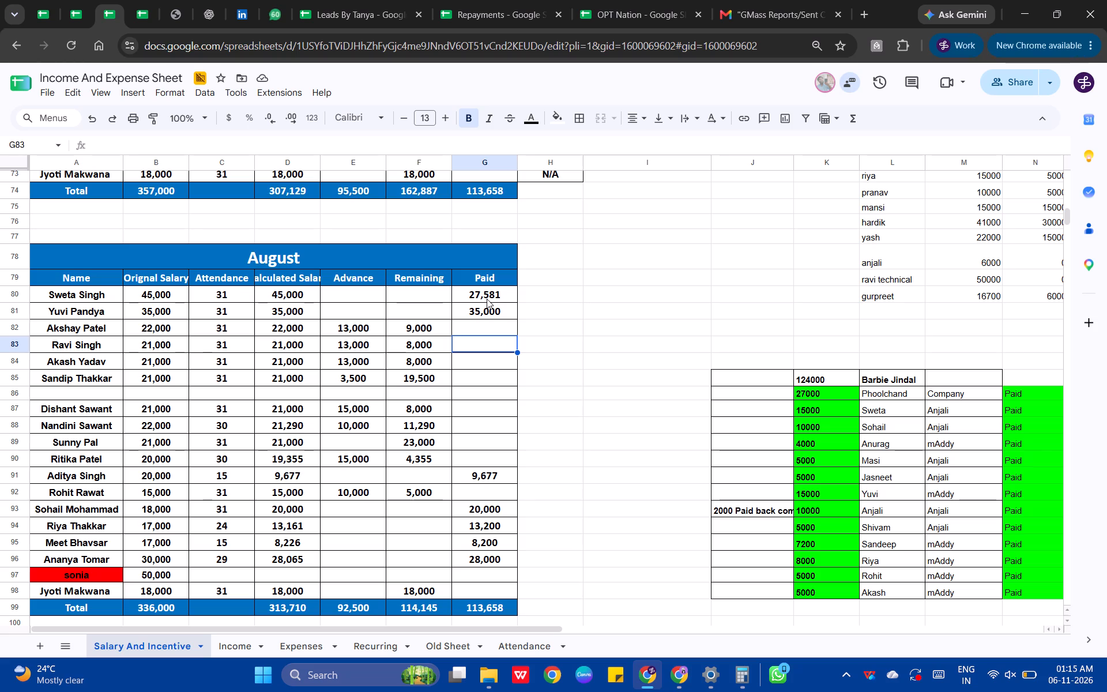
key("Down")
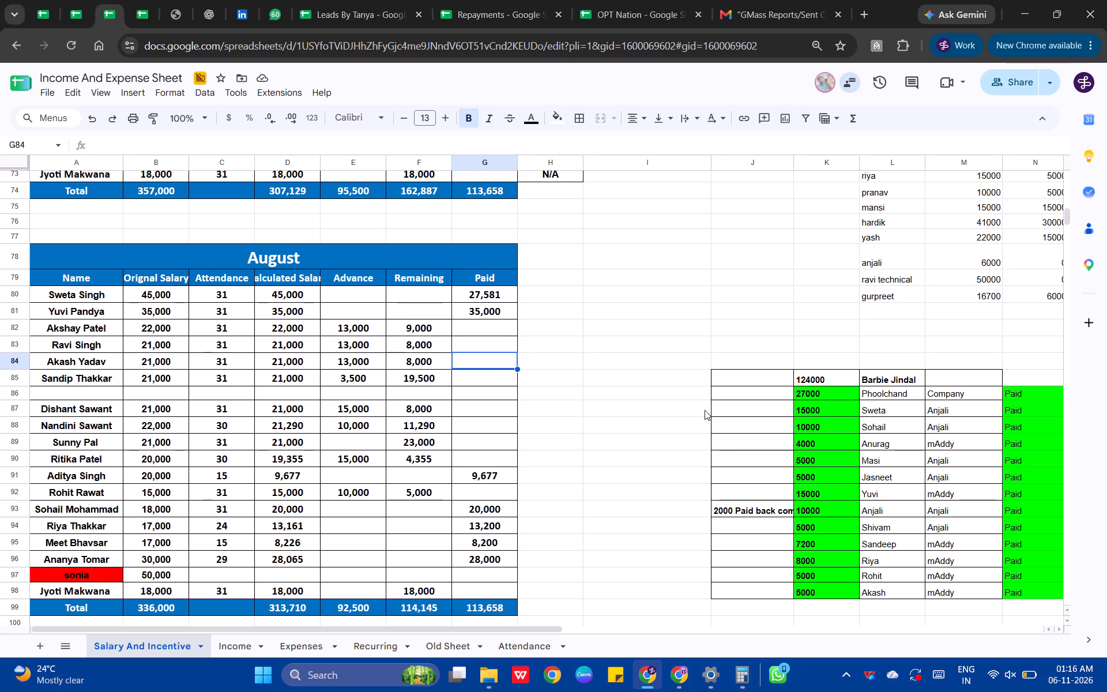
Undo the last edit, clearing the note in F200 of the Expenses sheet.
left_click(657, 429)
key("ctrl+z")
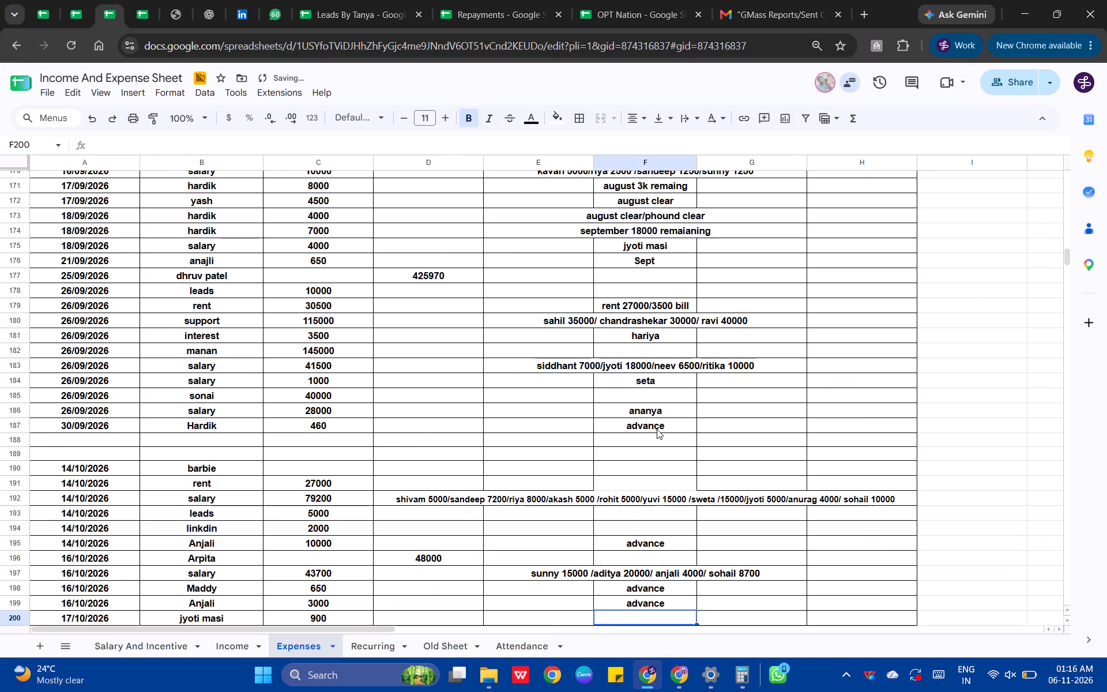
Look through the Salary And Incentive and Income sheets and the late-August to September entries in Expenses.
left_click(153, 656)
left_click(811, 338)
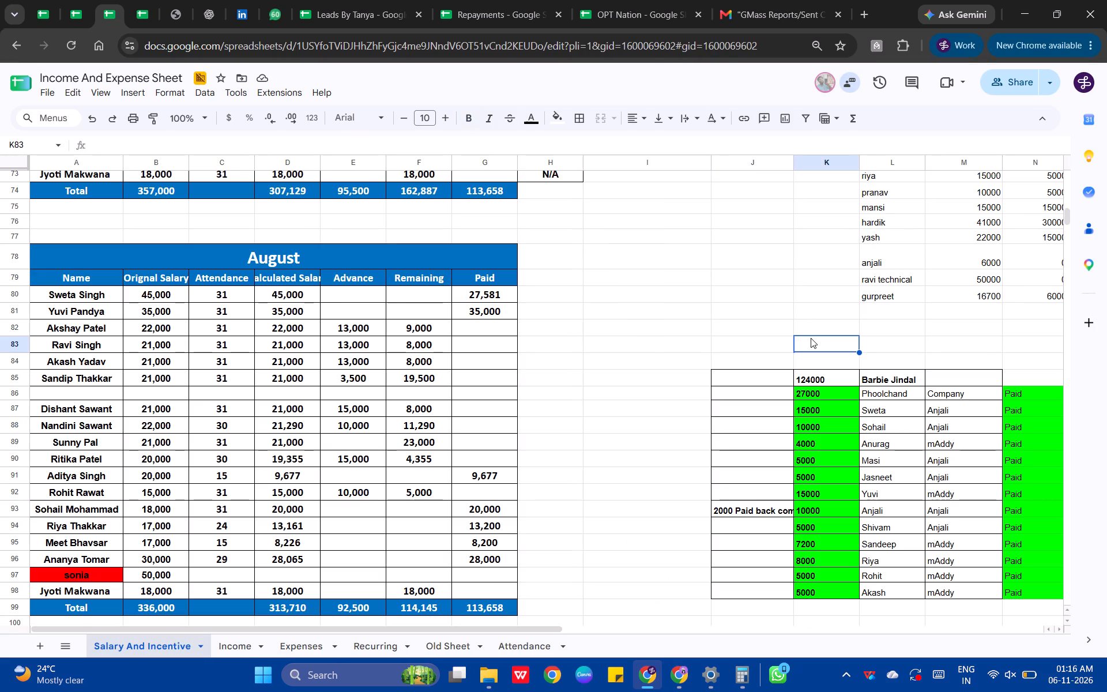
left_click(238, 650)
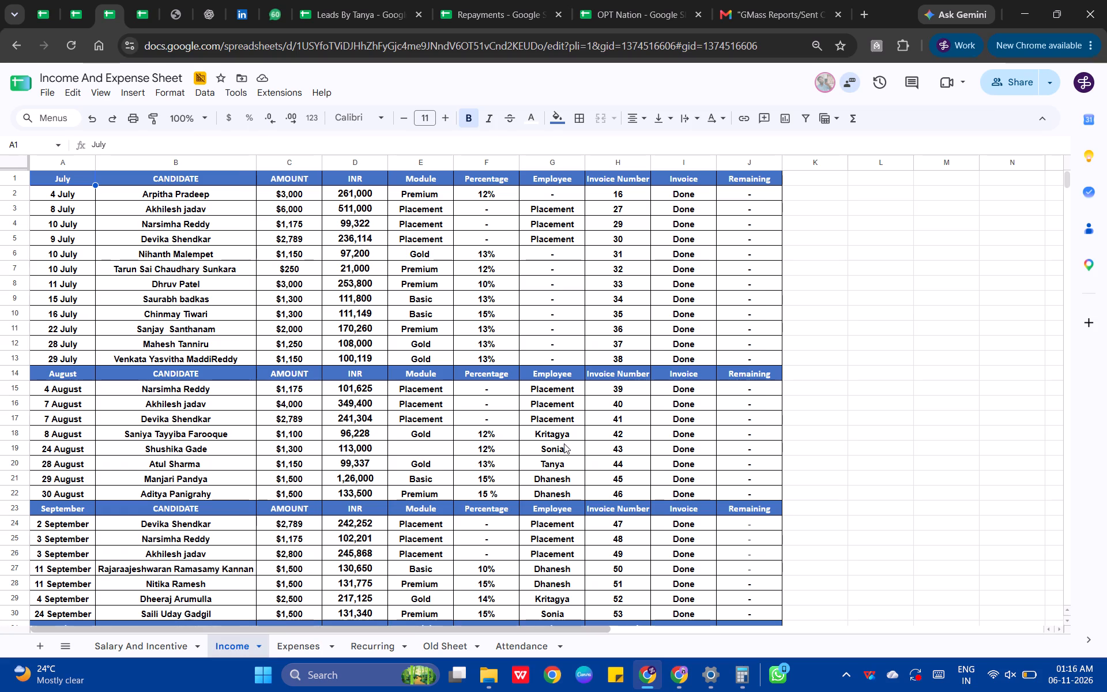
left_click(295, 640)
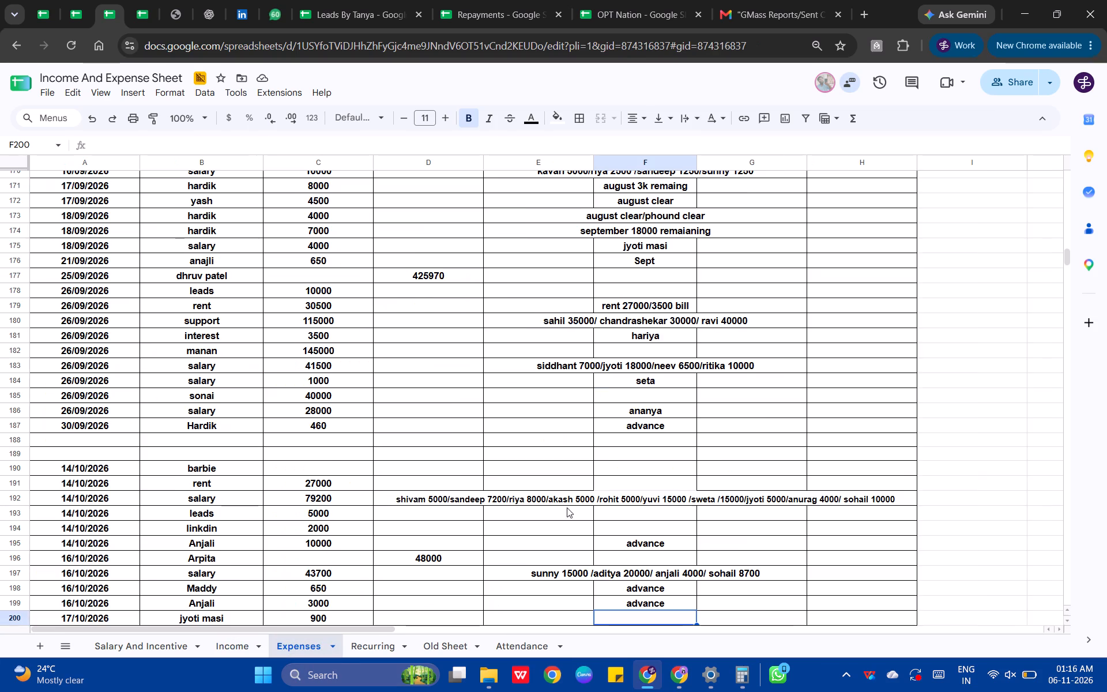
scroll(567, 507, "up", 5)
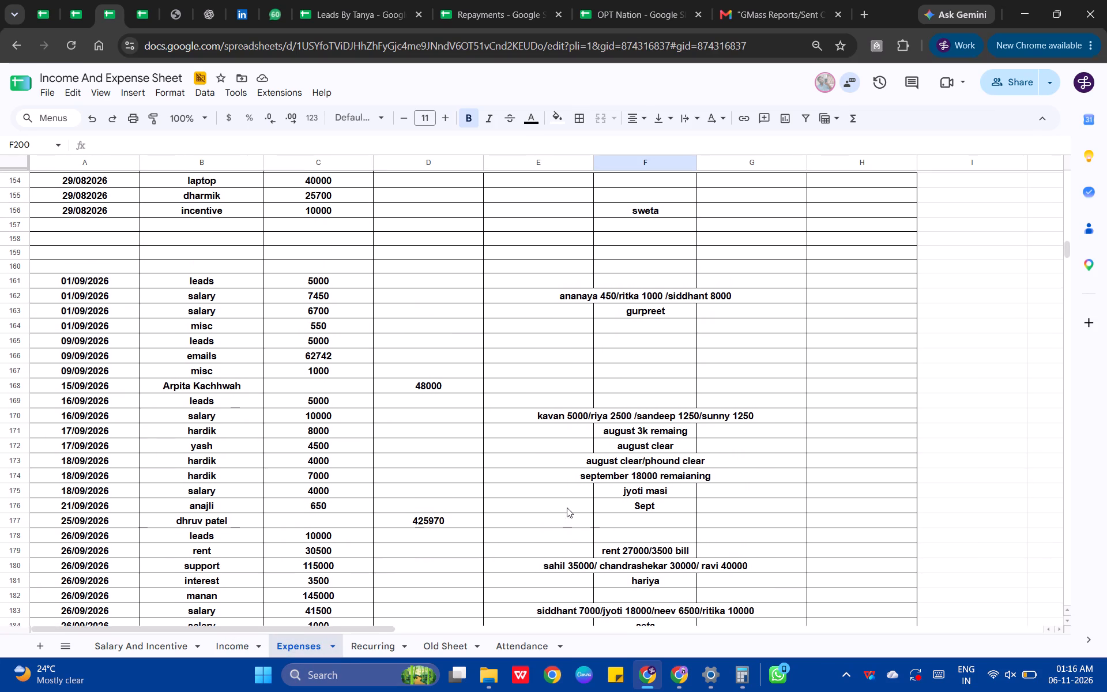
scroll(567, 507, "up", 2)
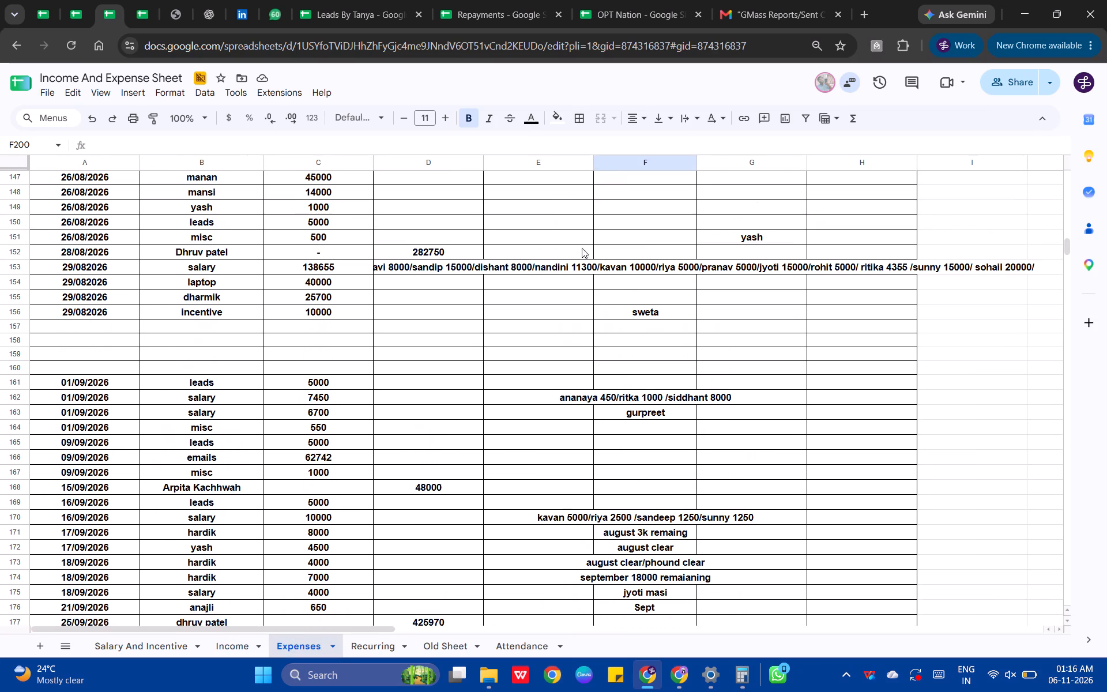
scroll(621, 289, "right", 1)
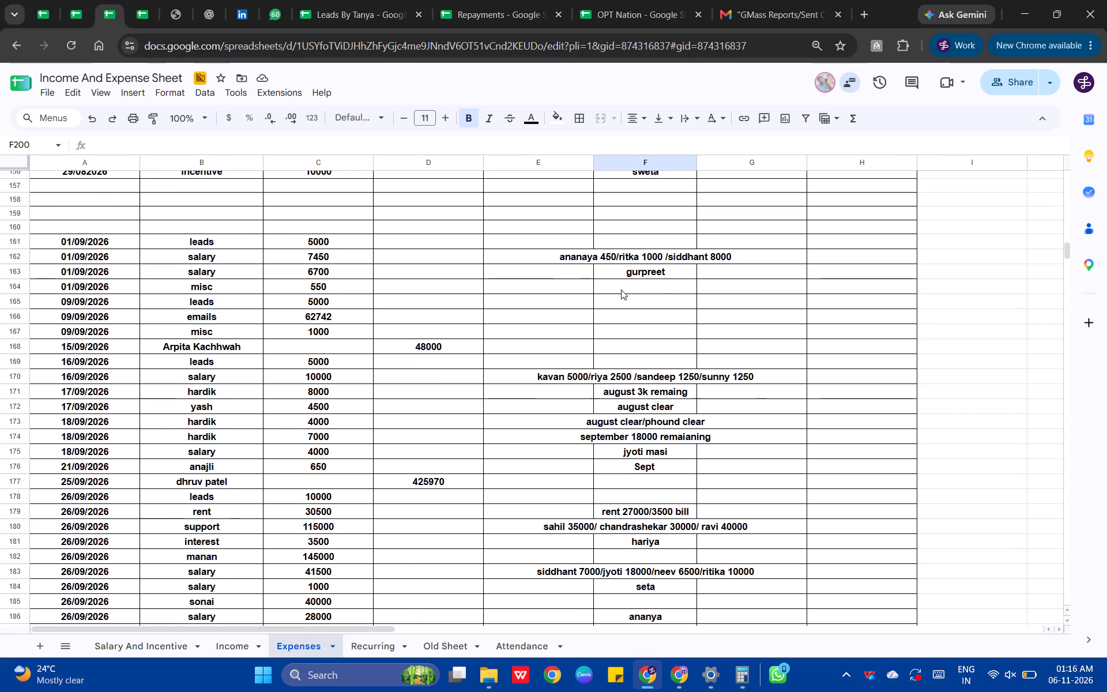
scroll(621, 289, "right", 1)
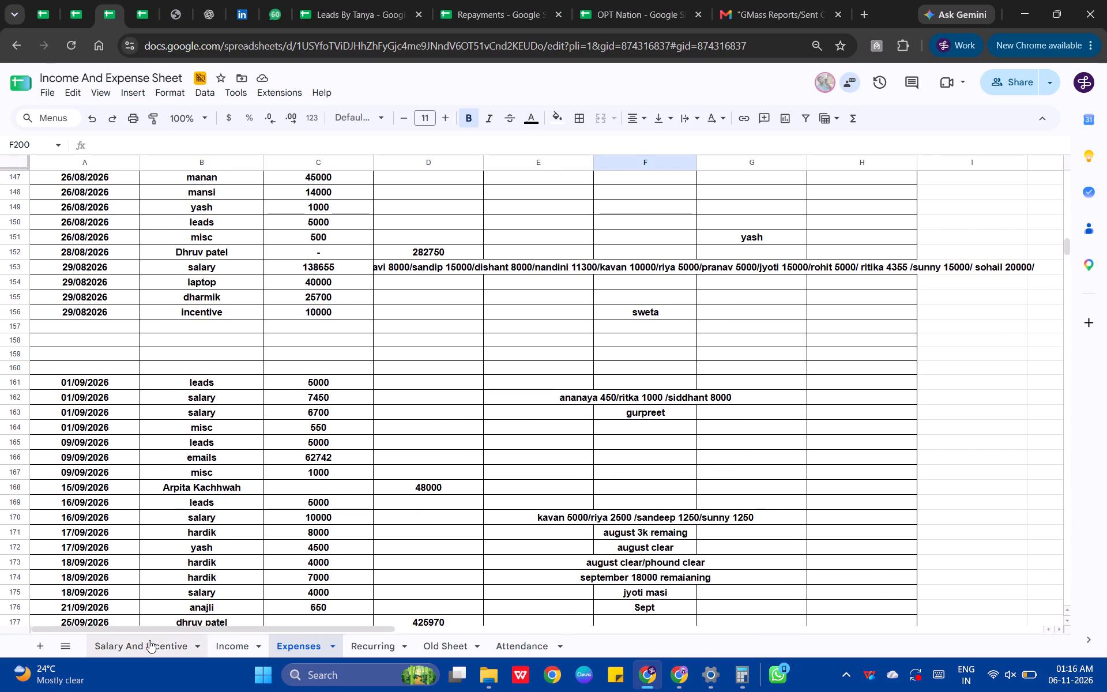
Examine the salary breakdown note in F153 of the Expenses sheet against the August salary table.
left_click(149, 640)
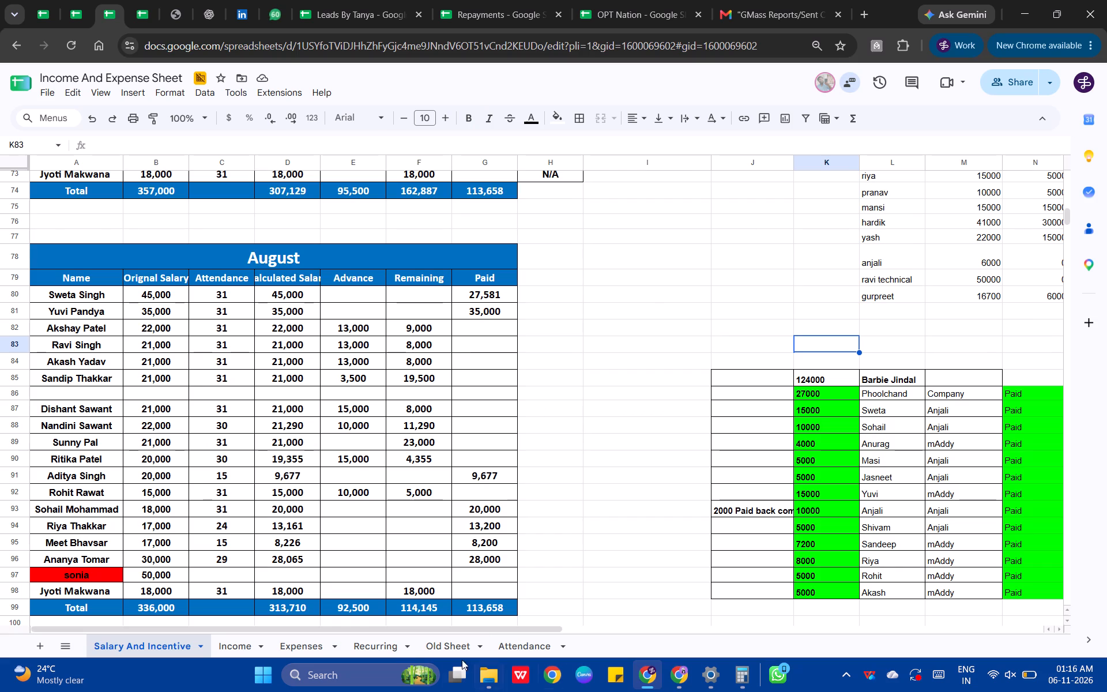
left_click(299, 650)
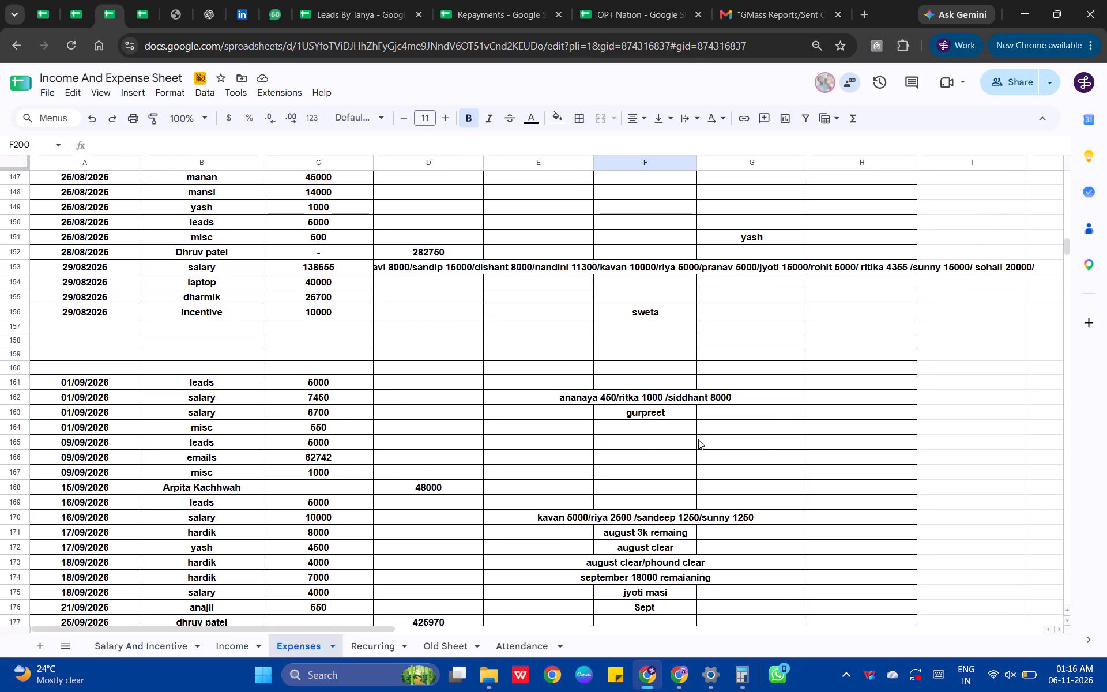
scroll(642, 447, "down", 1)
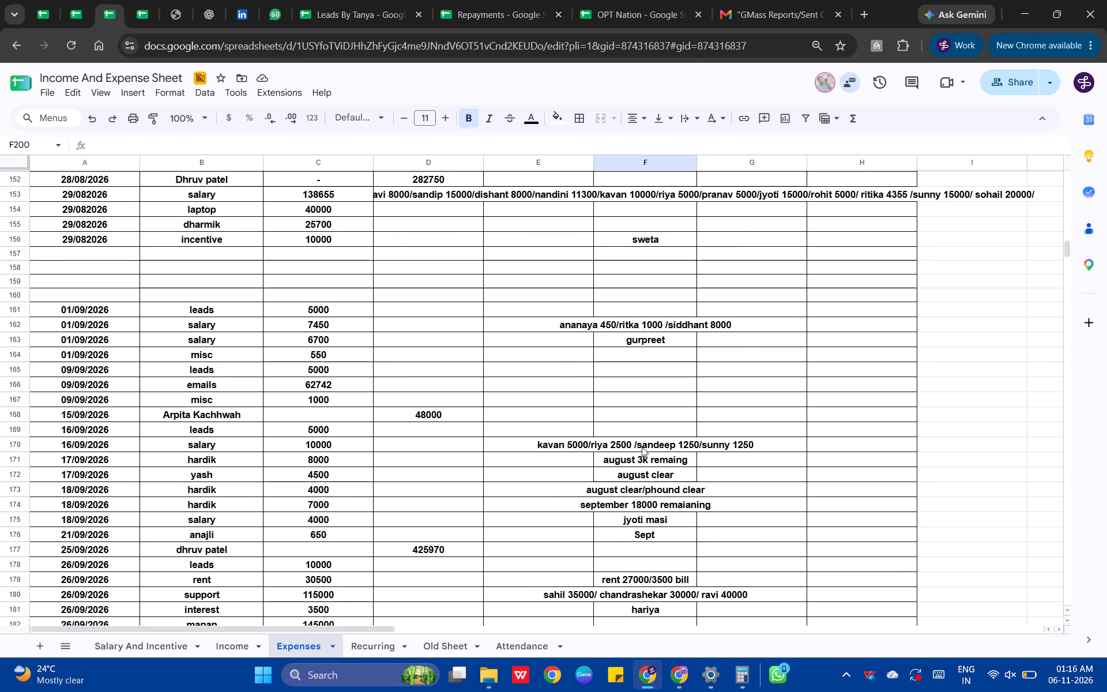
scroll(642, 447, "down", 1)
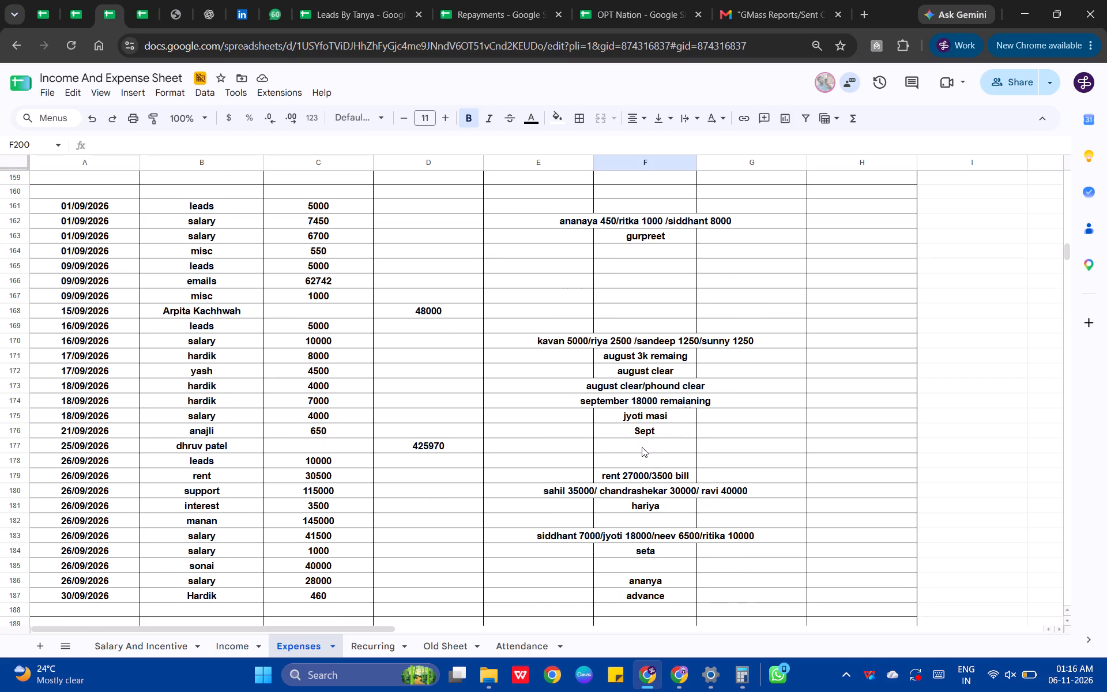
scroll(642, 447, "right", 1)
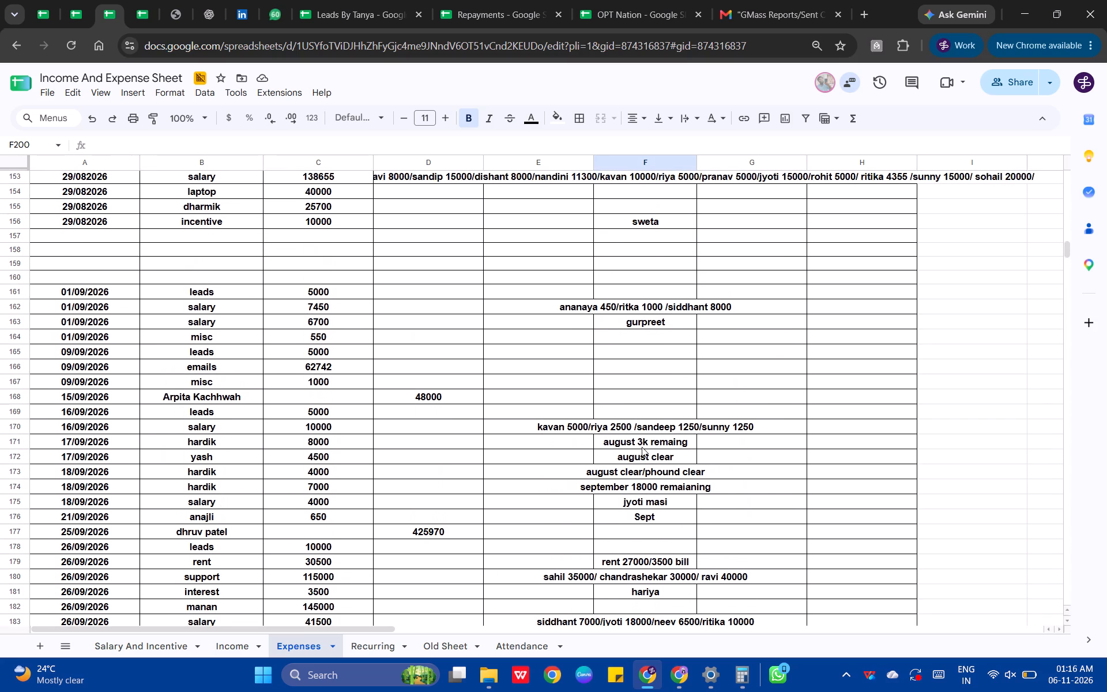
scroll(642, 447, "up", 1)
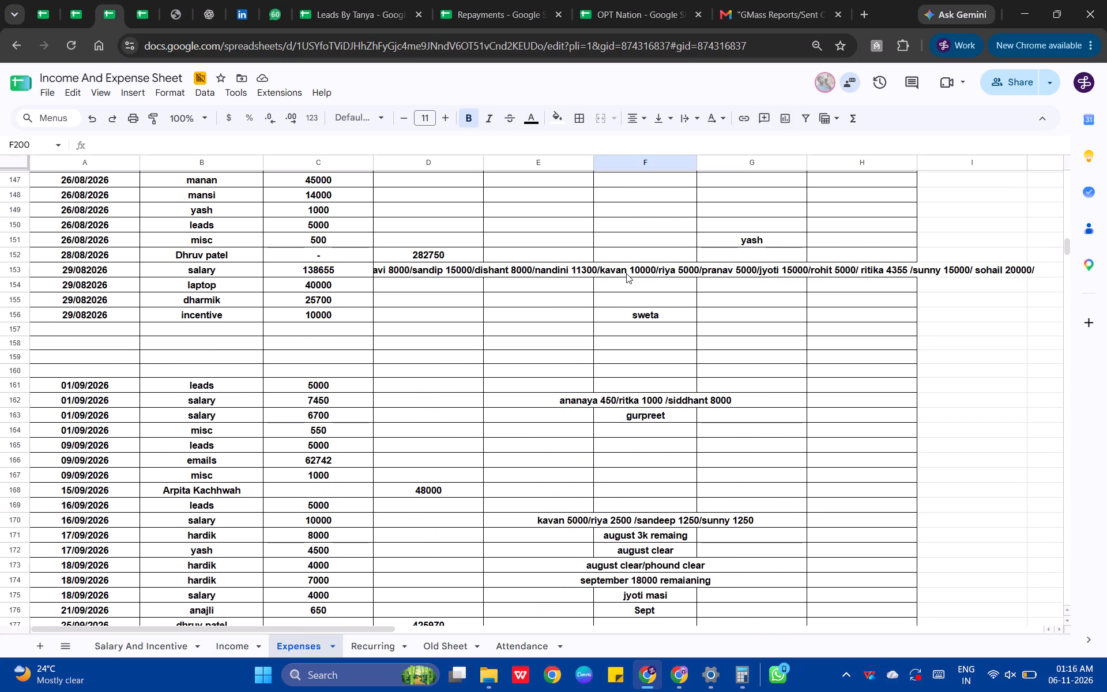
left_click(626, 273)
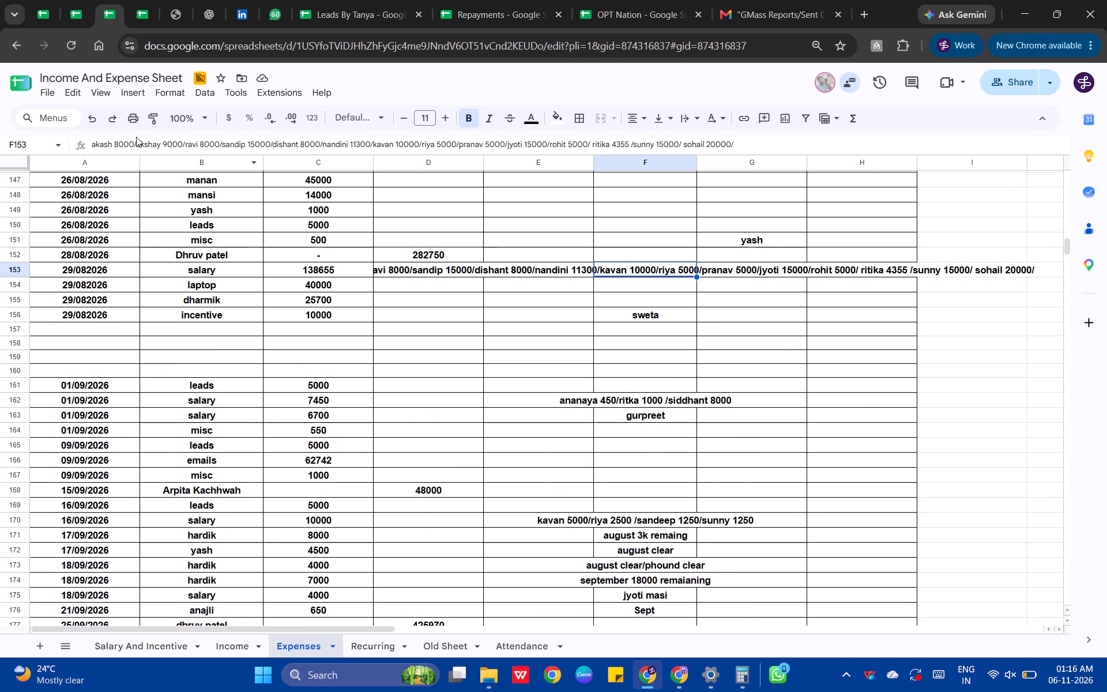
Review the August salary table, the table above it and the adjacent payment lists in Salary And Incentive.
left_click(162, 647)
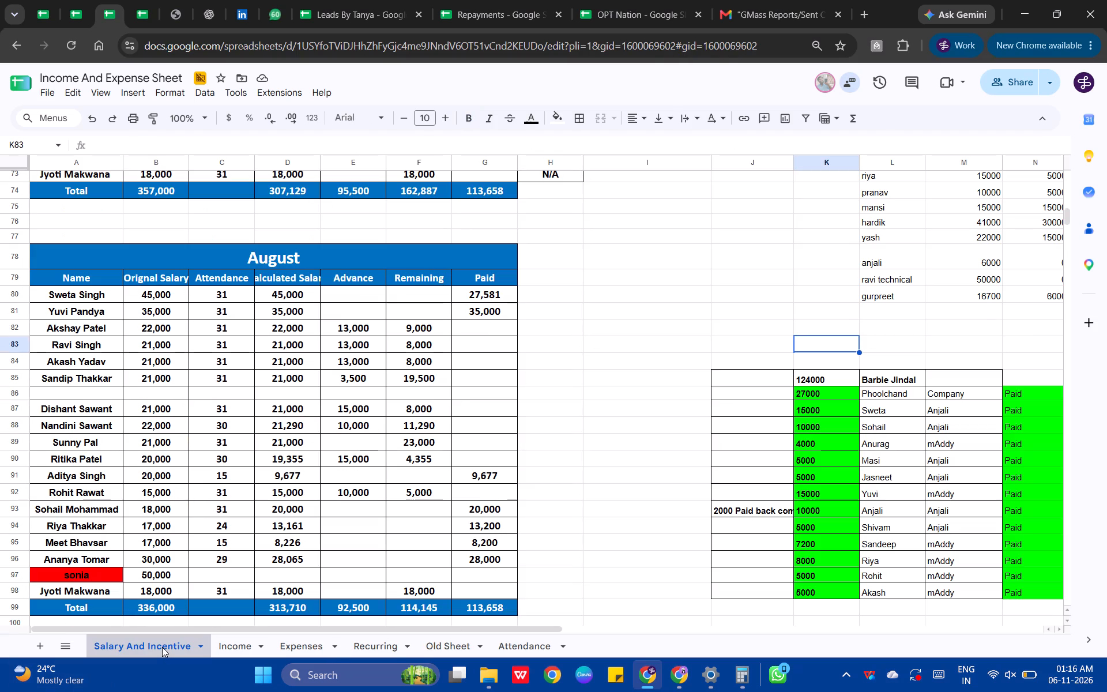
scroll(378, 413, "up", 5)
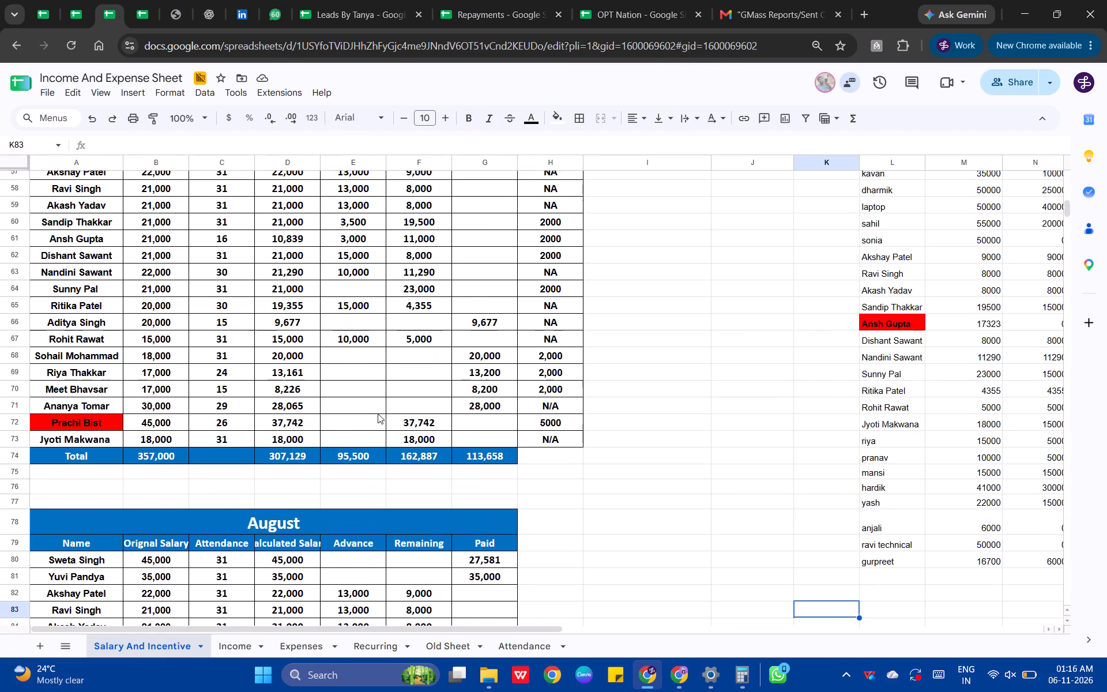
scroll(378, 413, "up", 1)
scroll(378, 413, "right", 2)
scroll(378, 413, "down", 1)
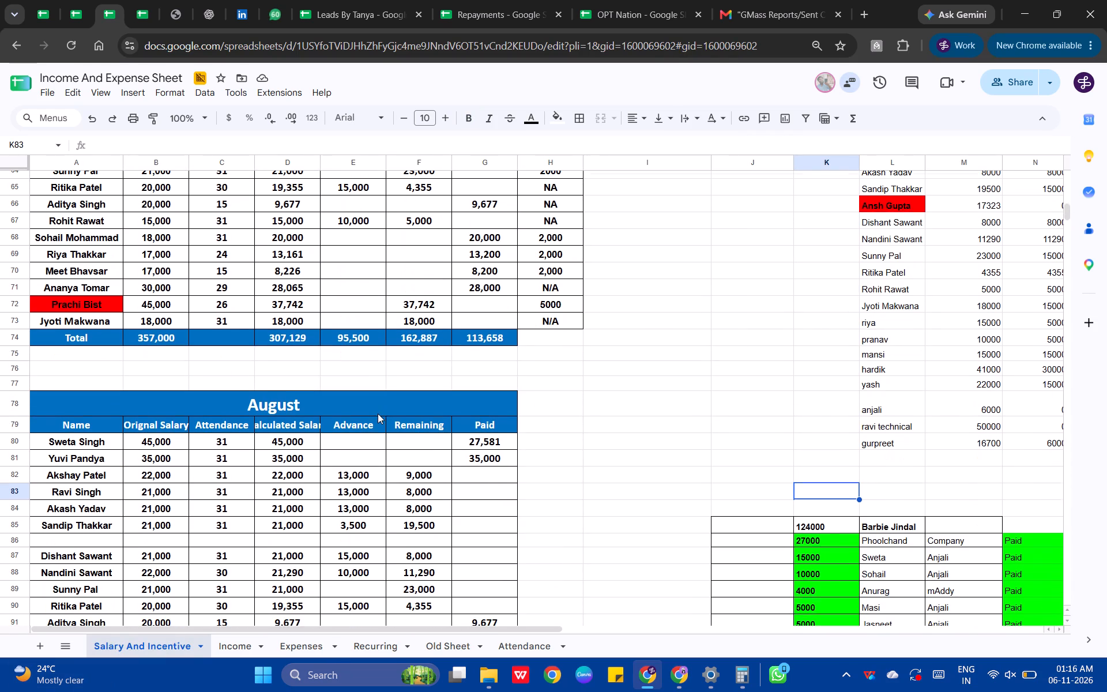
scroll(378, 413, "down", 2)
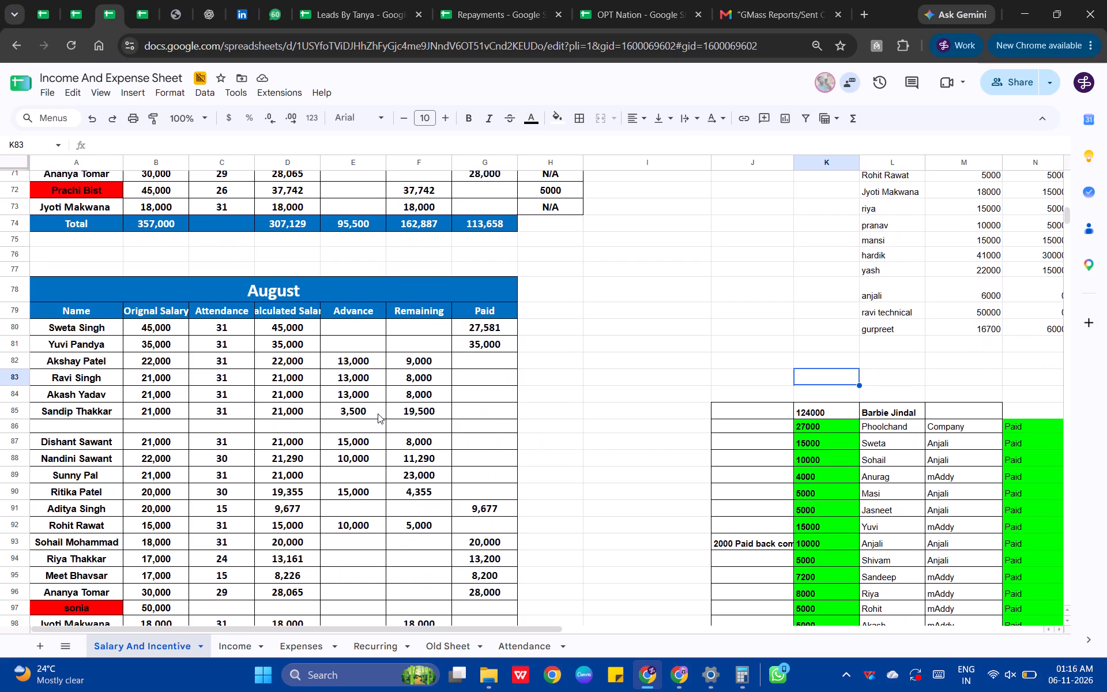
scroll(378, 413, "down", 1)
scroll(367, 343, "up", 1)
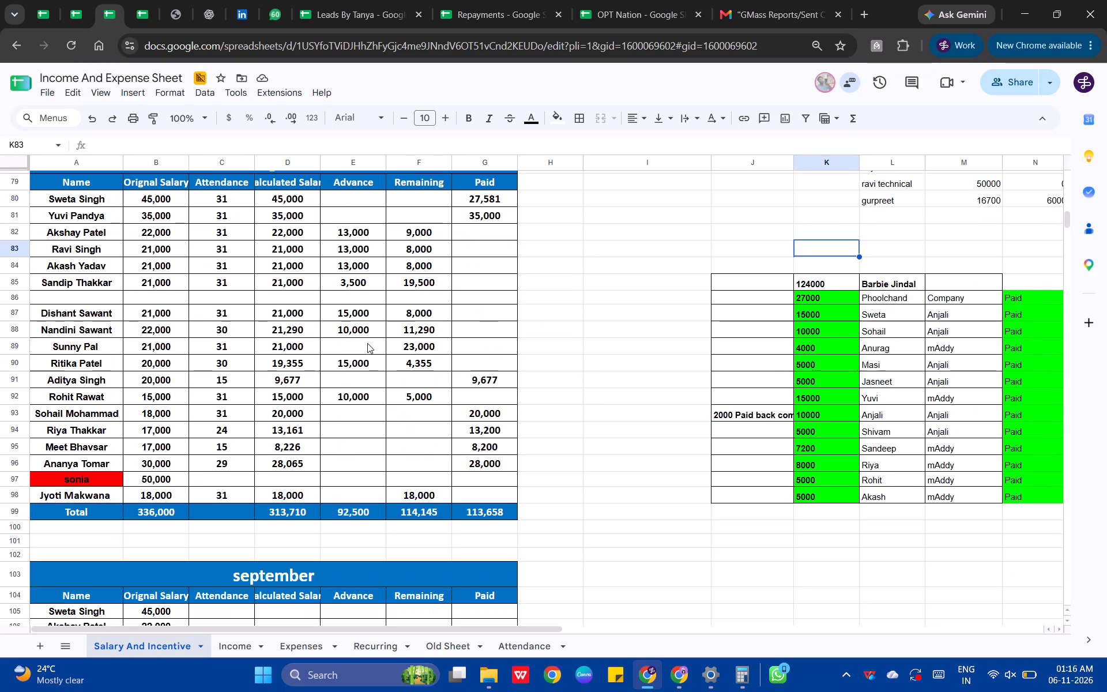
scroll(367, 343, "up", 4)
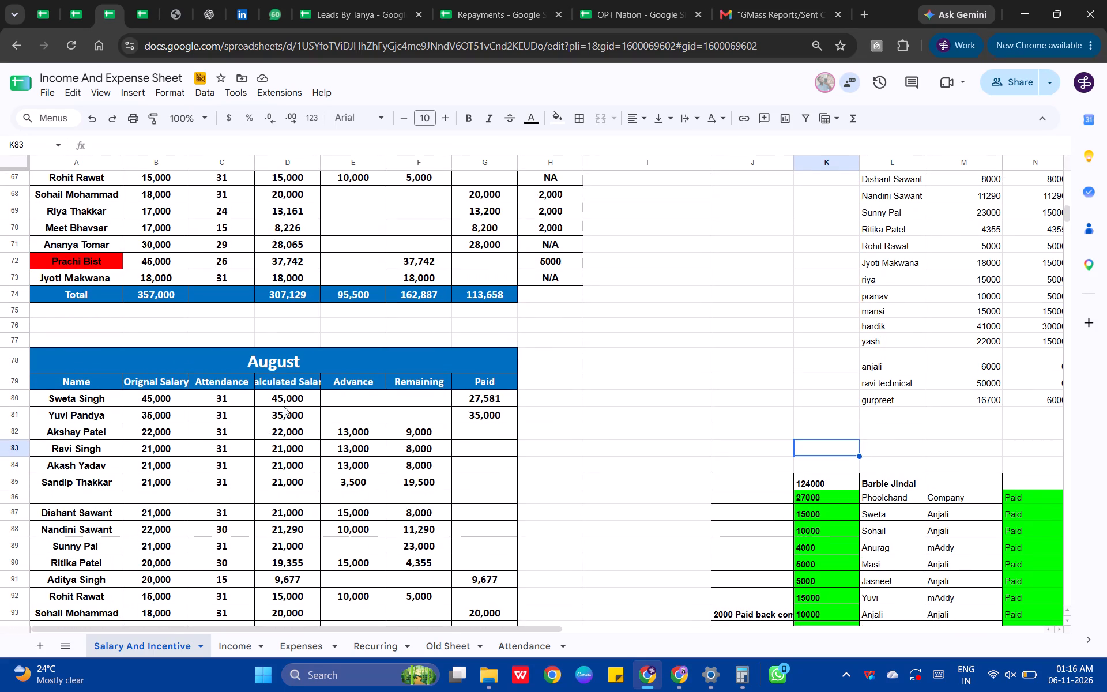
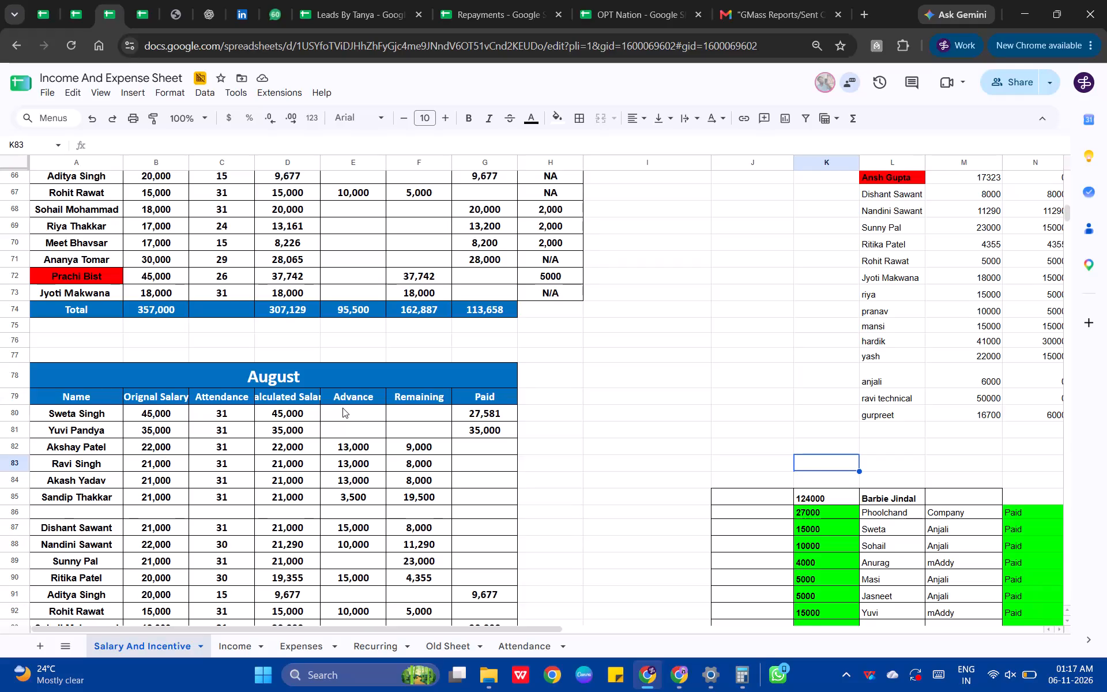
Clear the calculated salary, advance, remaining and paid amounts in D80:G98 of the August salary table.
scroll(342, 408, "down", 3)
scroll(342, 408, "up", 6)
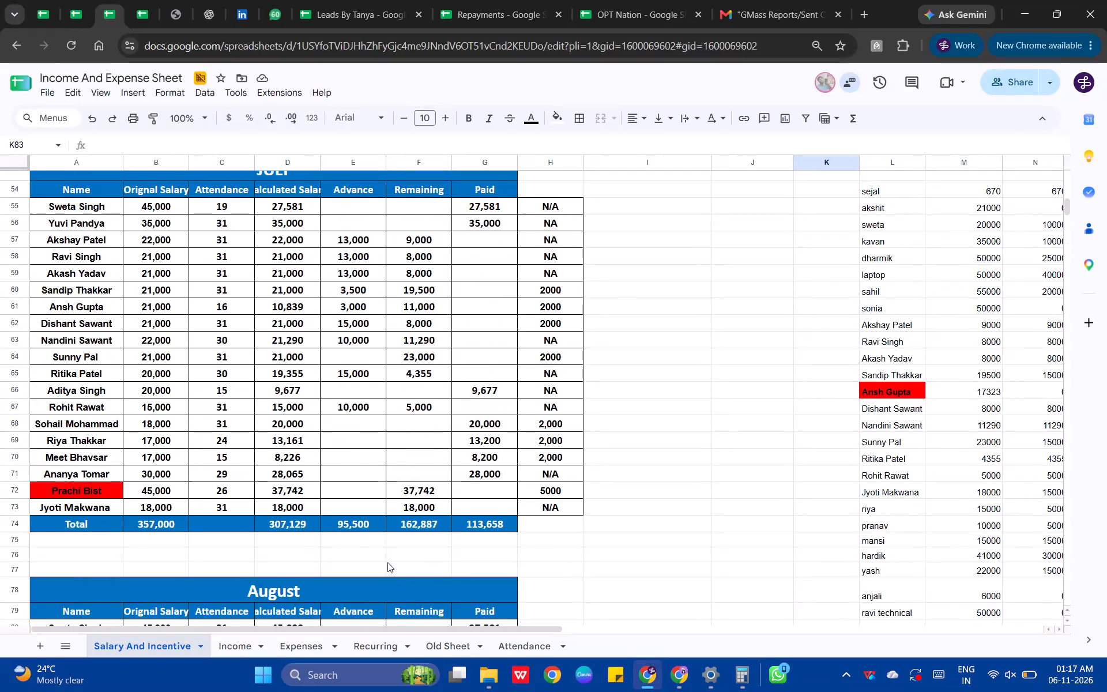
scroll(346, 517, "down", 3)
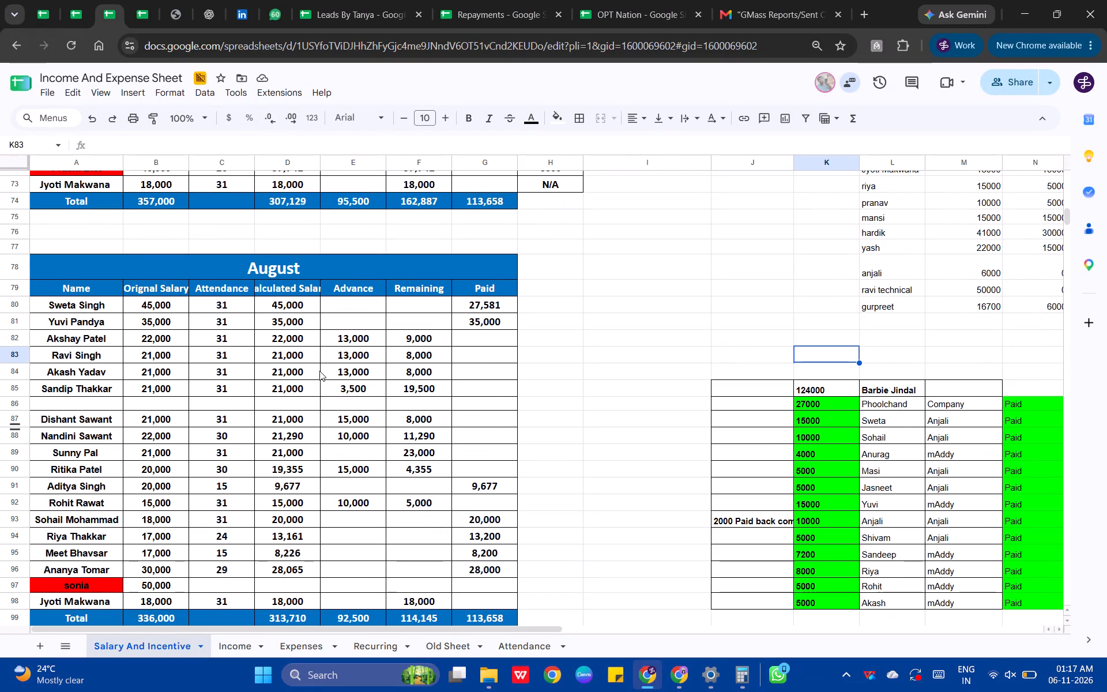
left_click_drag(298, 306, 372, 351)
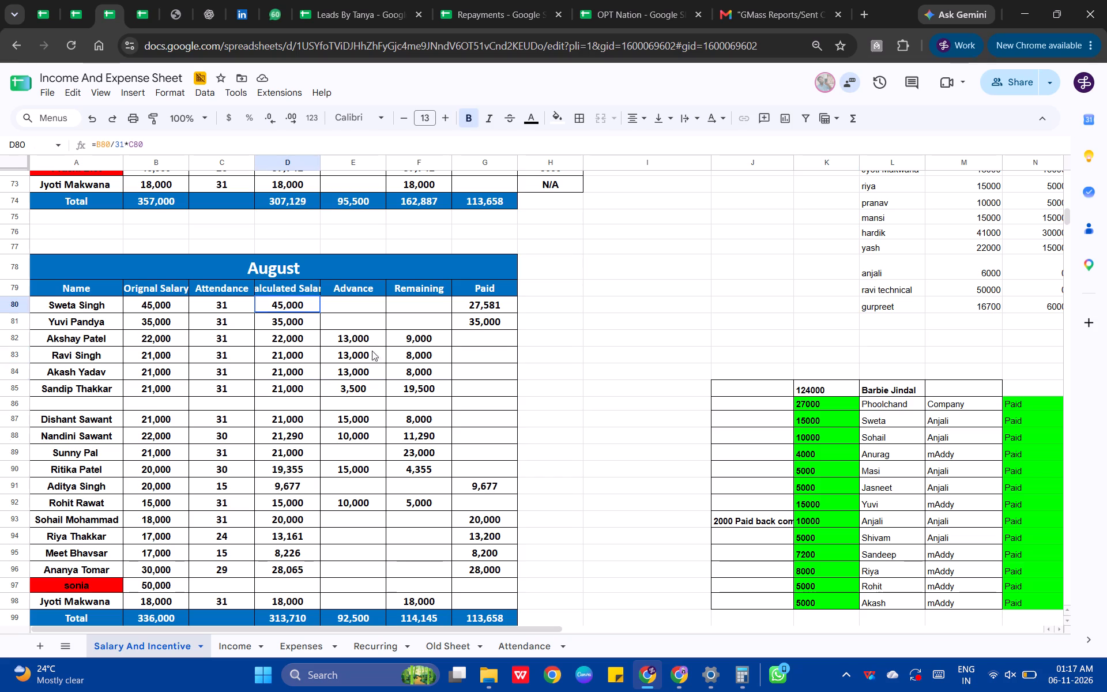
left_click_drag(372, 351, 469, 596)
key("Delete")
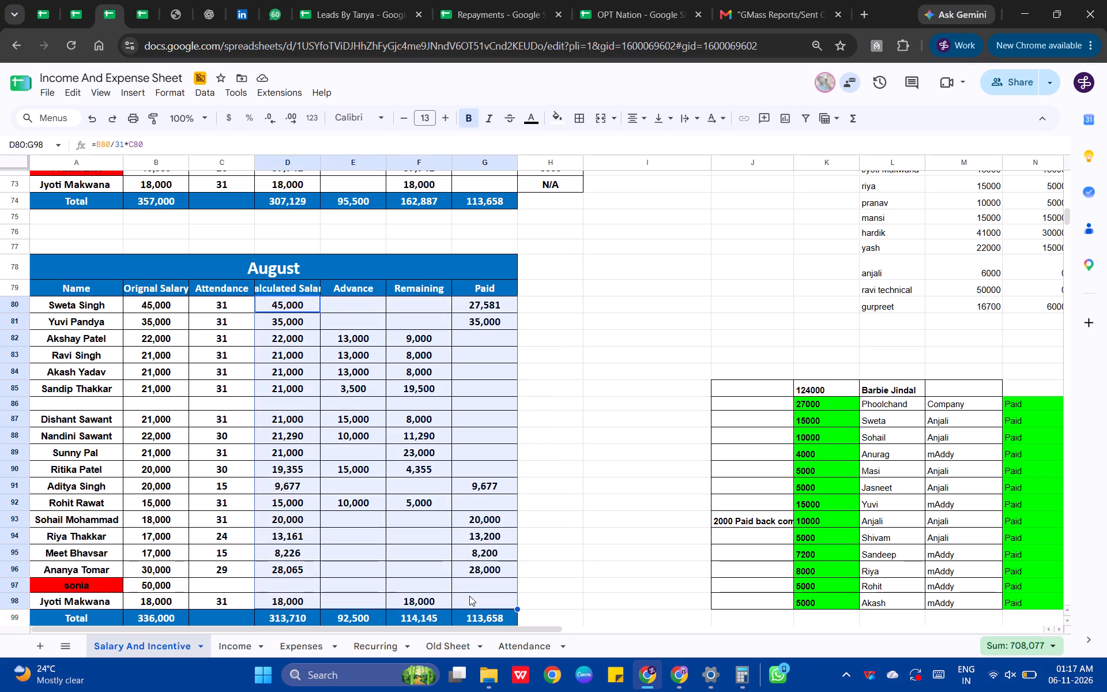
Look through the salary tables from July to October in Salary And Incentive and check the current date in the calendar.
scroll(469, 596, "up", 3)
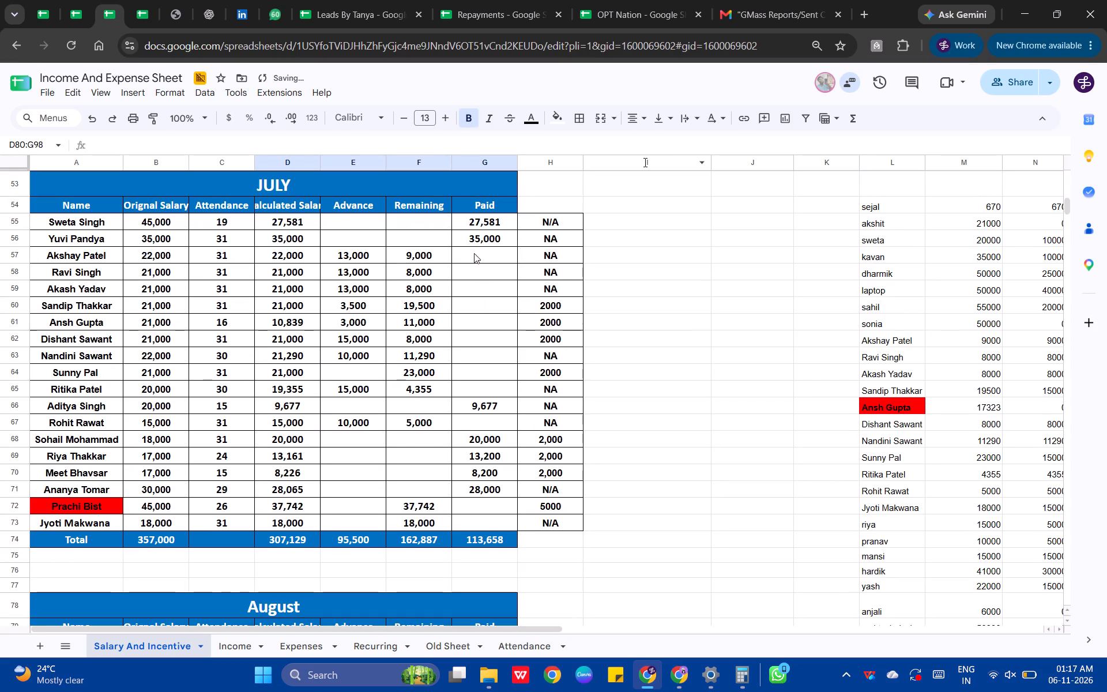
scroll(475, 254, "down", 3)
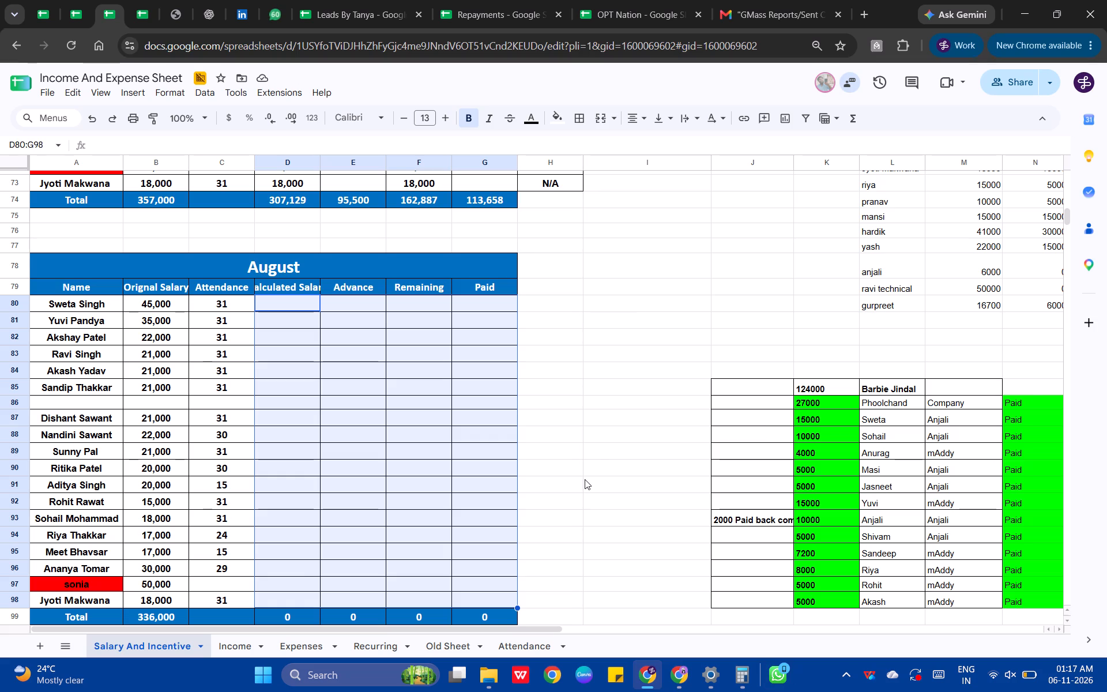
scroll(585, 479, "down", 4)
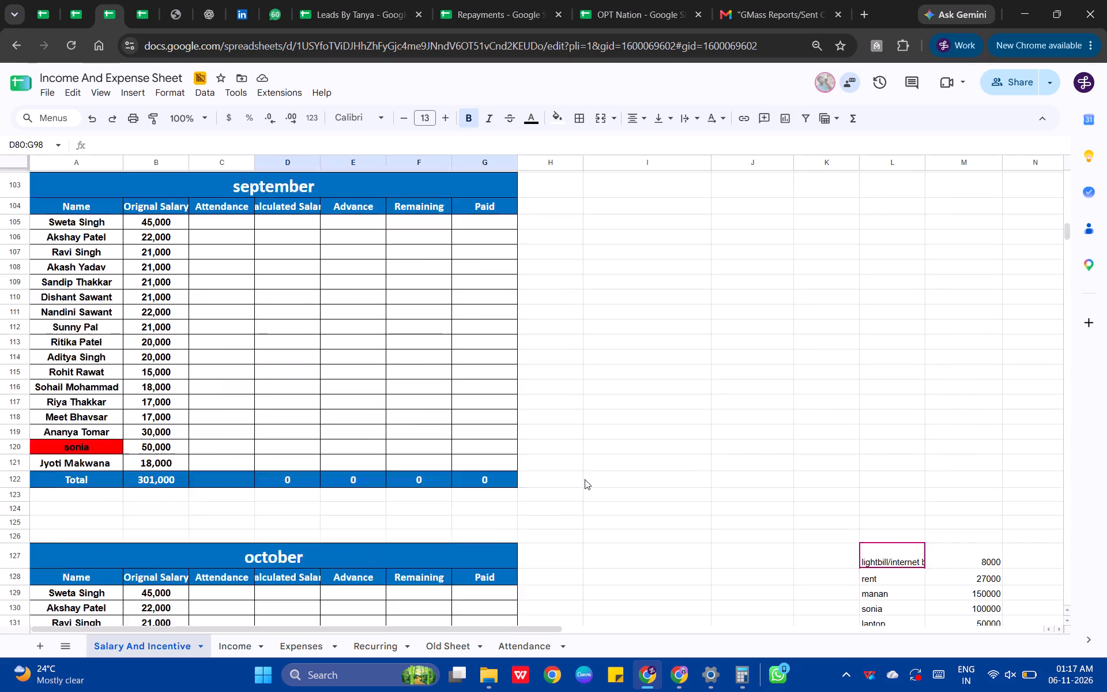
scroll(585, 479, "down", 2)
left_click(1072, 687)
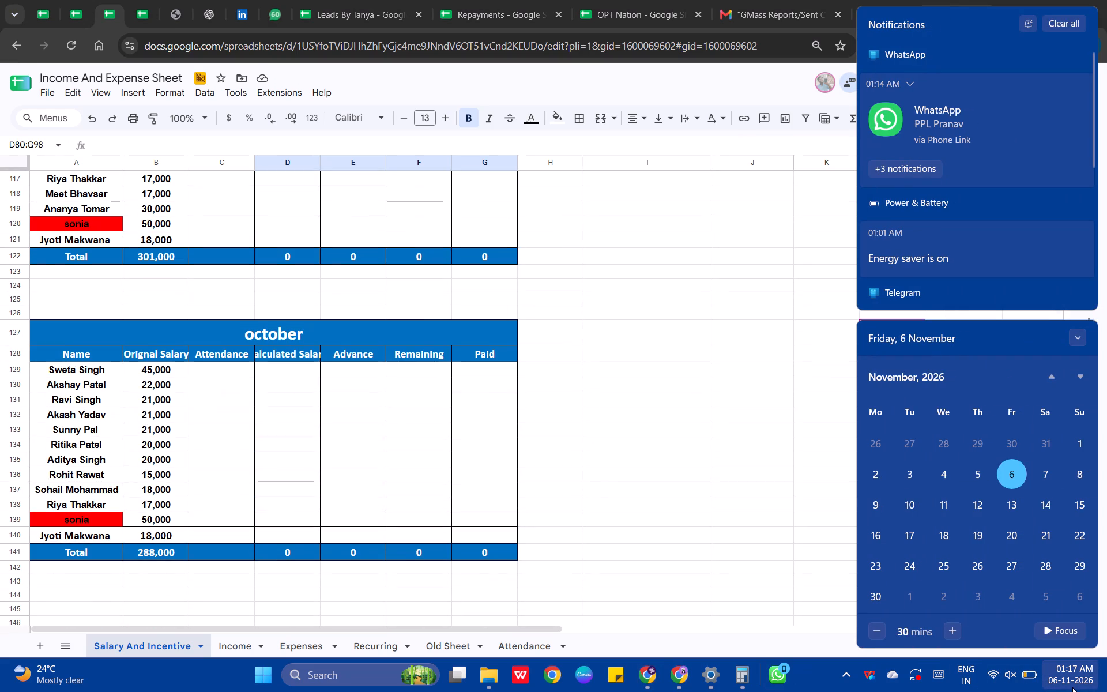
left_click(641, 403)
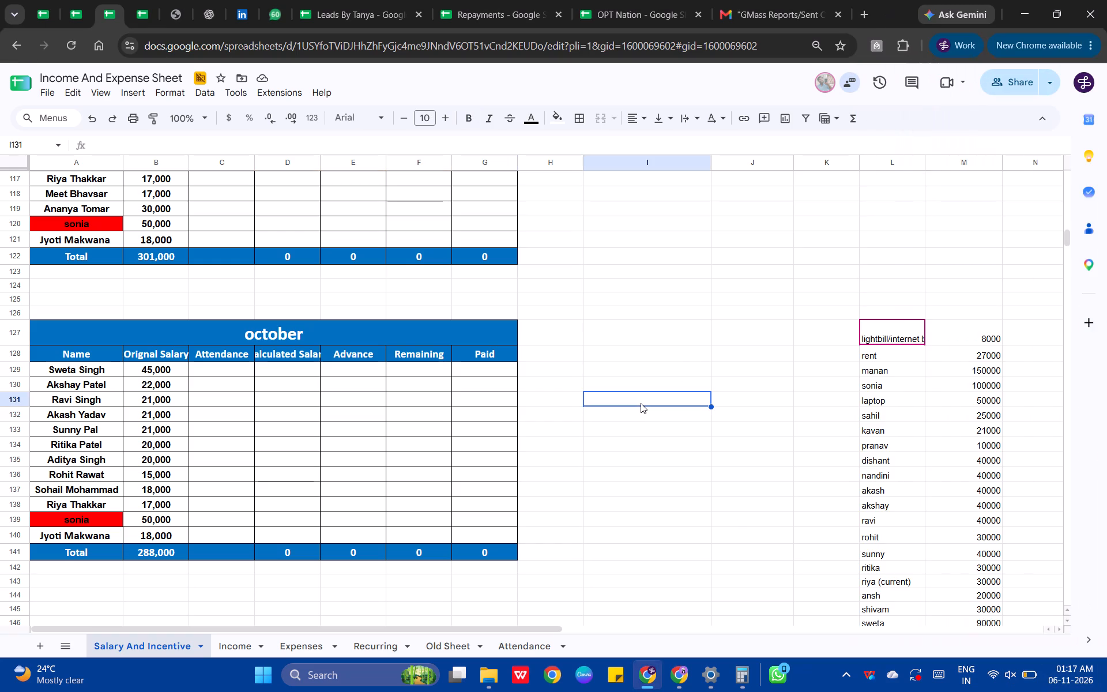
Compare the July salary table with the August table and examine the adjacent payment lists in Salary And Incentive.
scroll(641, 403, "up", 2)
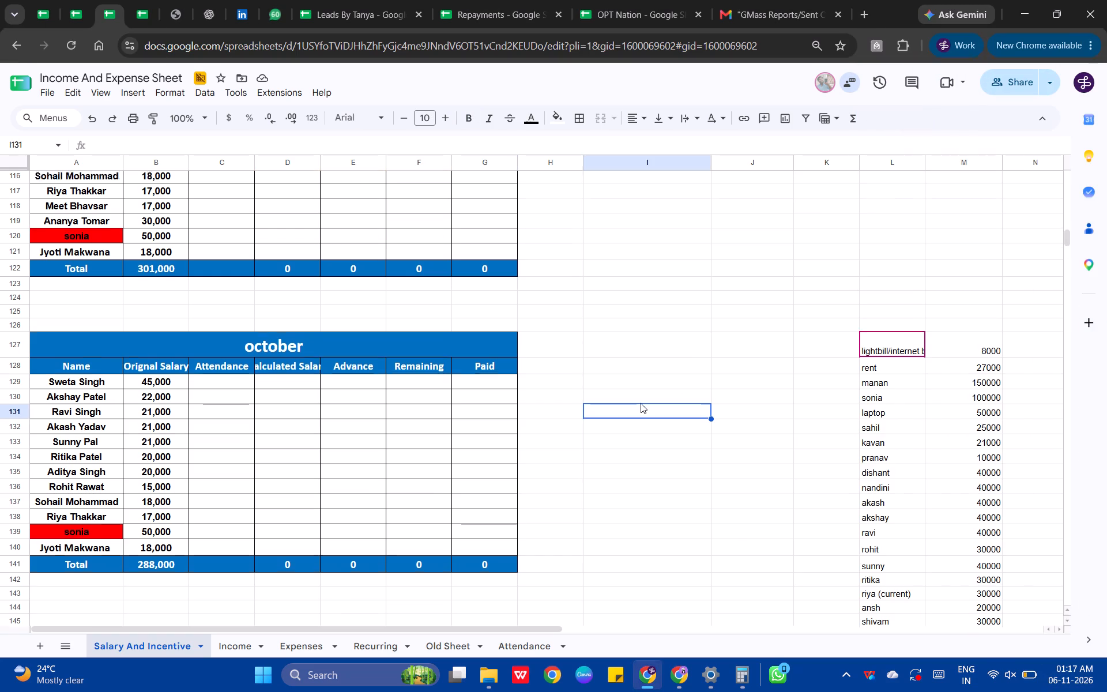
scroll(641, 403, "up", 11)
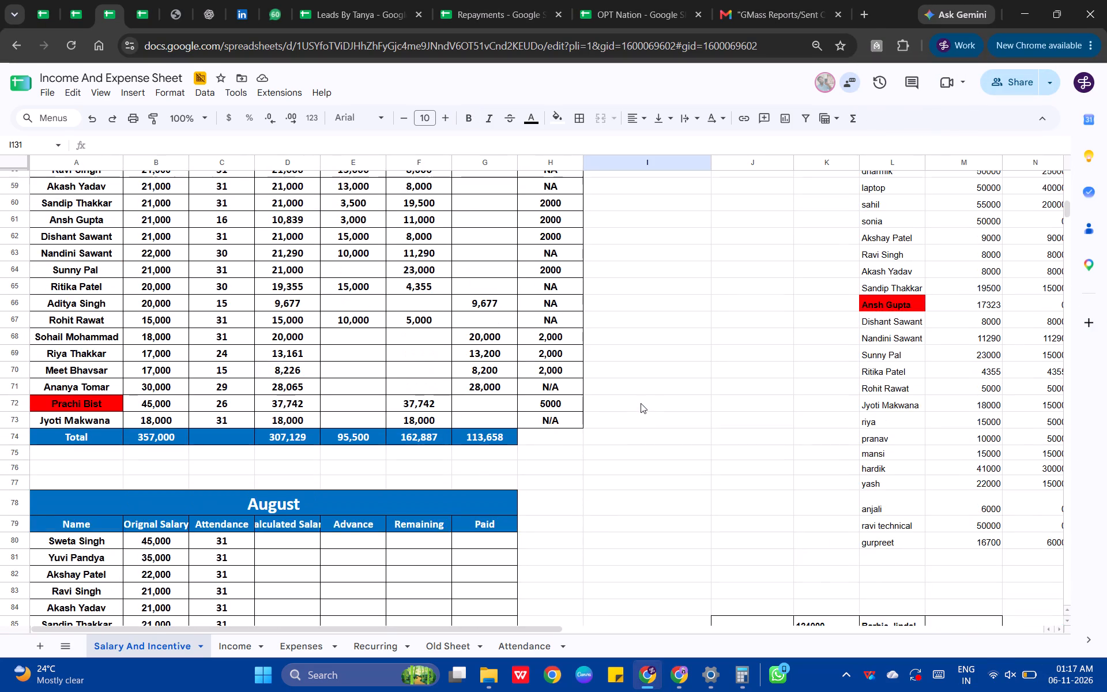
scroll(641, 403, "up", 4)
scroll(641, 403, "down", 9)
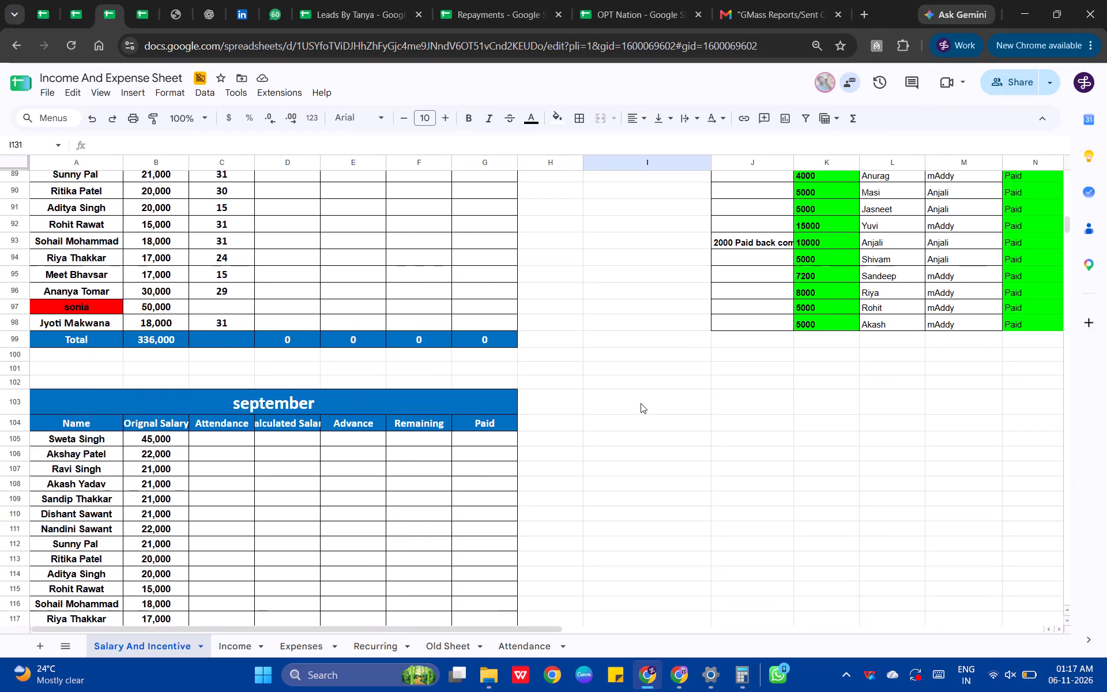
scroll(641, 403, "down", 3)
scroll(641, 403, "up", 1)
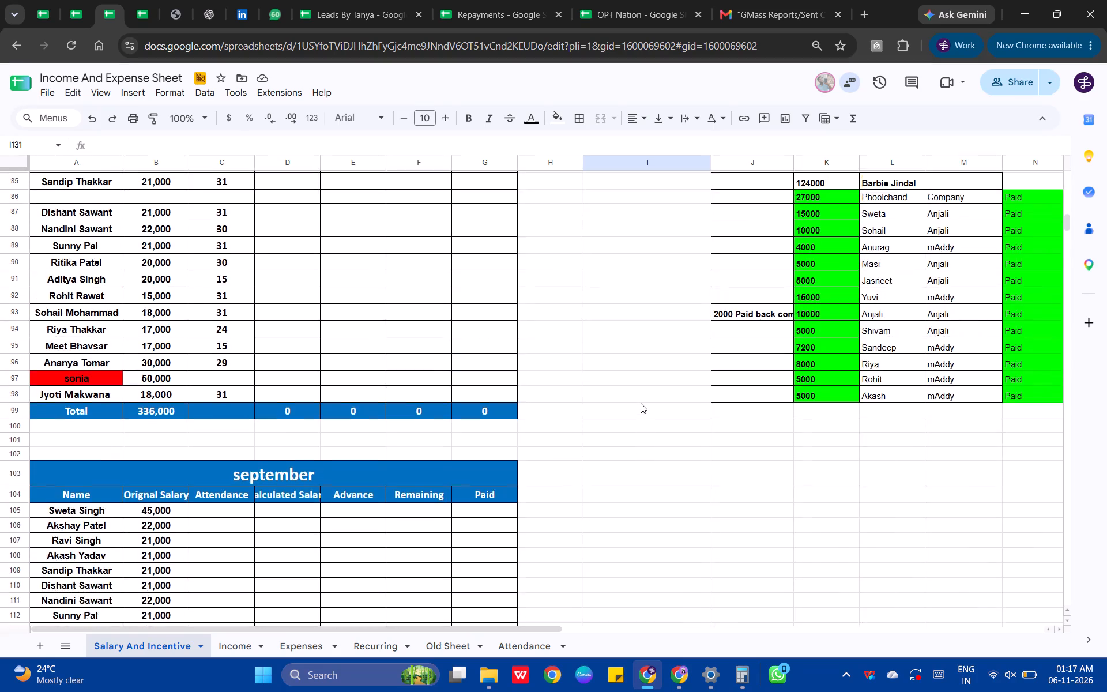
scroll(641, 403, "up", 2)
left_click(572, 273)
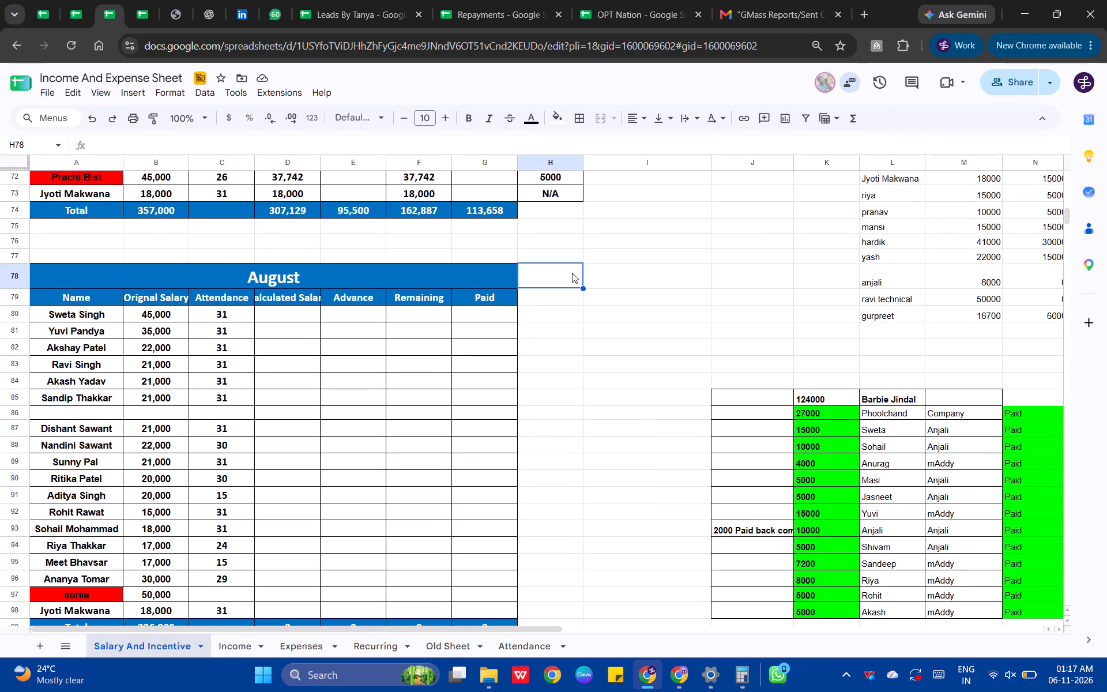
scroll(572, 273, "up", 4)
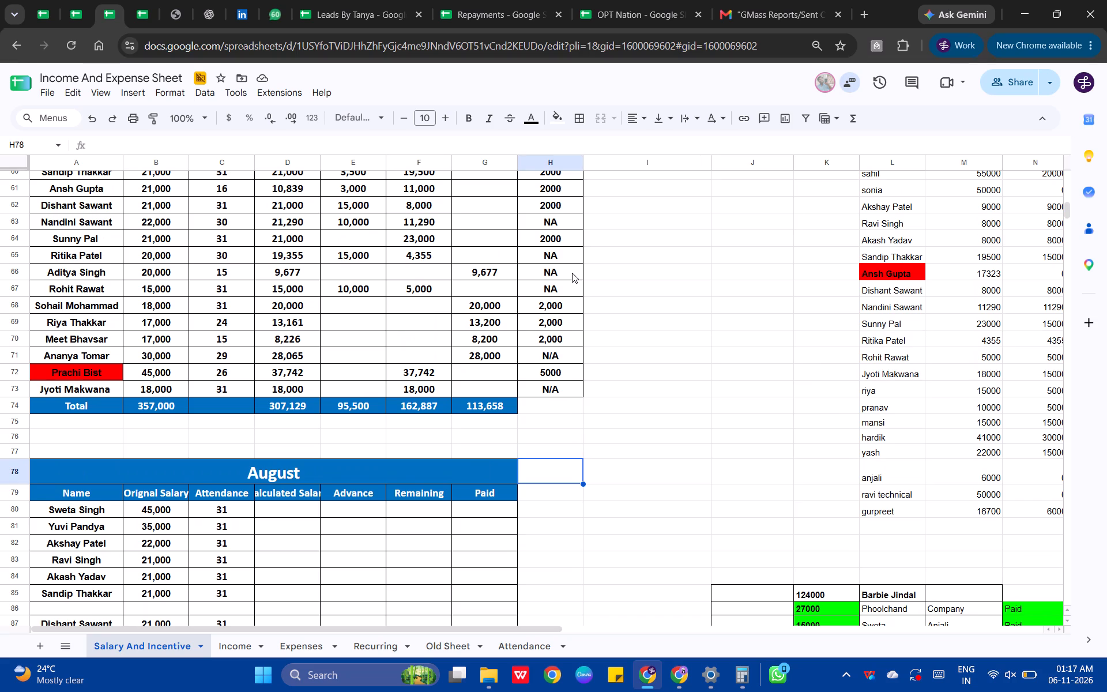
scroll(572, 273, "up", 3)
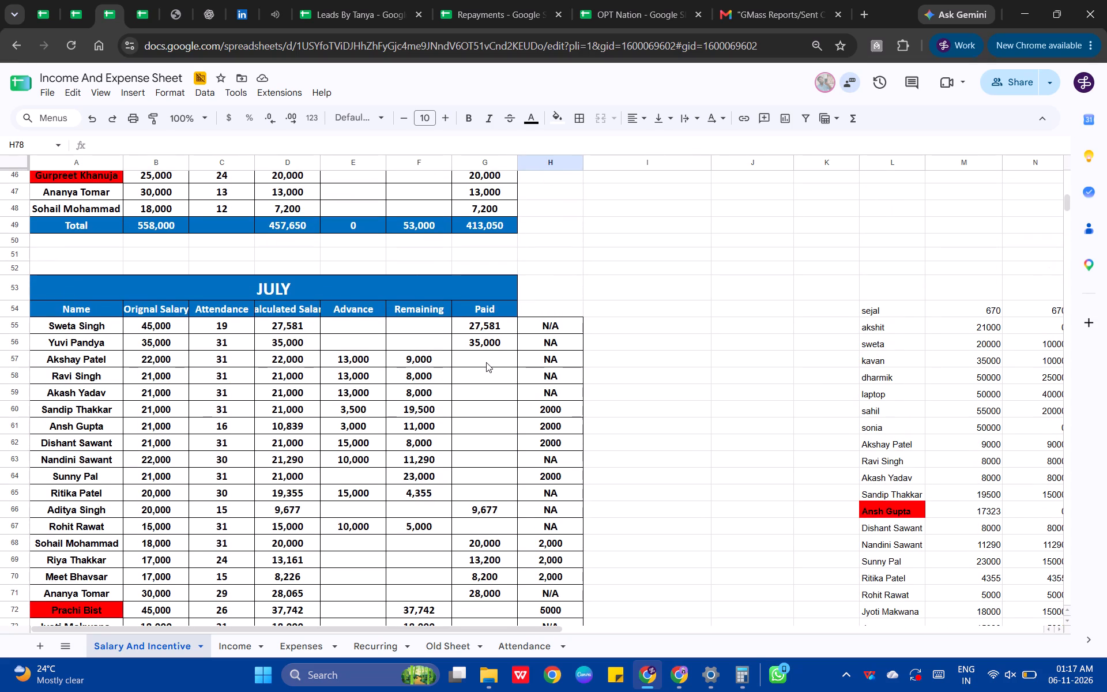
left_click(486, 362)
scroll(800, 427, "down", 1)
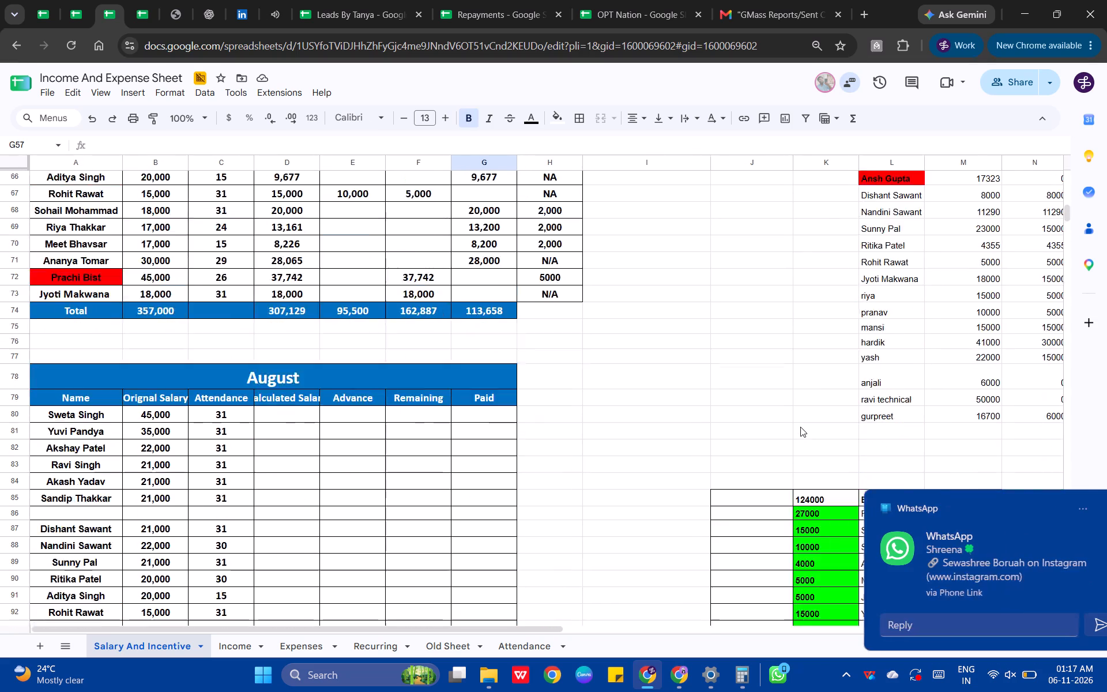
scroll(800, 427, "down", 3)
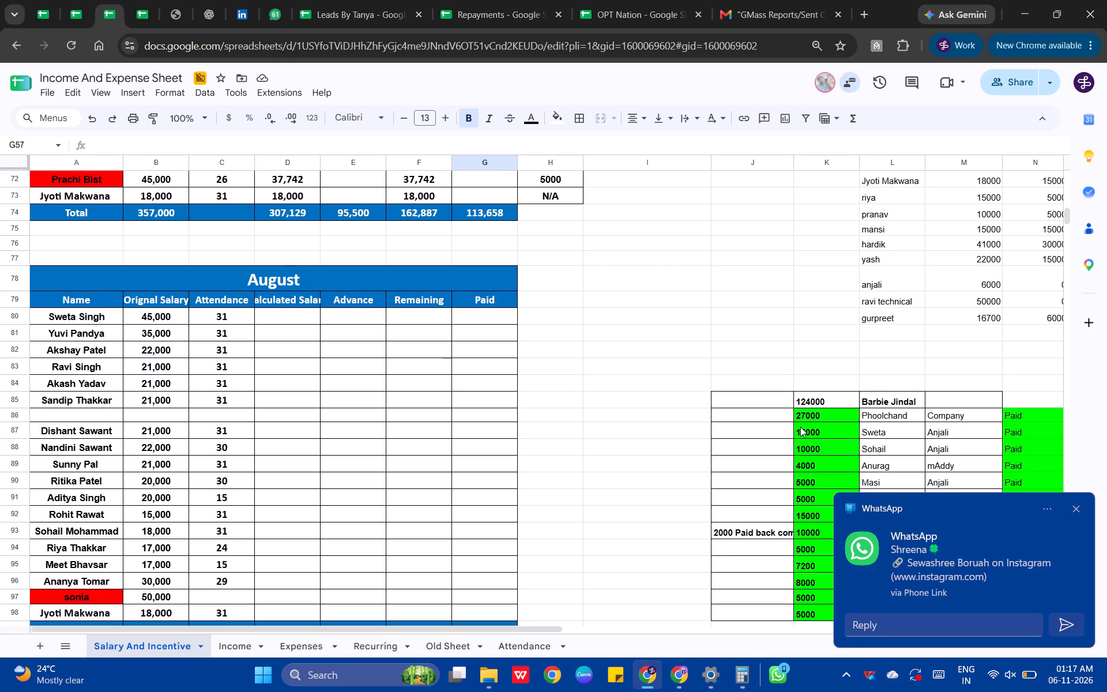
scroll(800, 427, "down", 2)
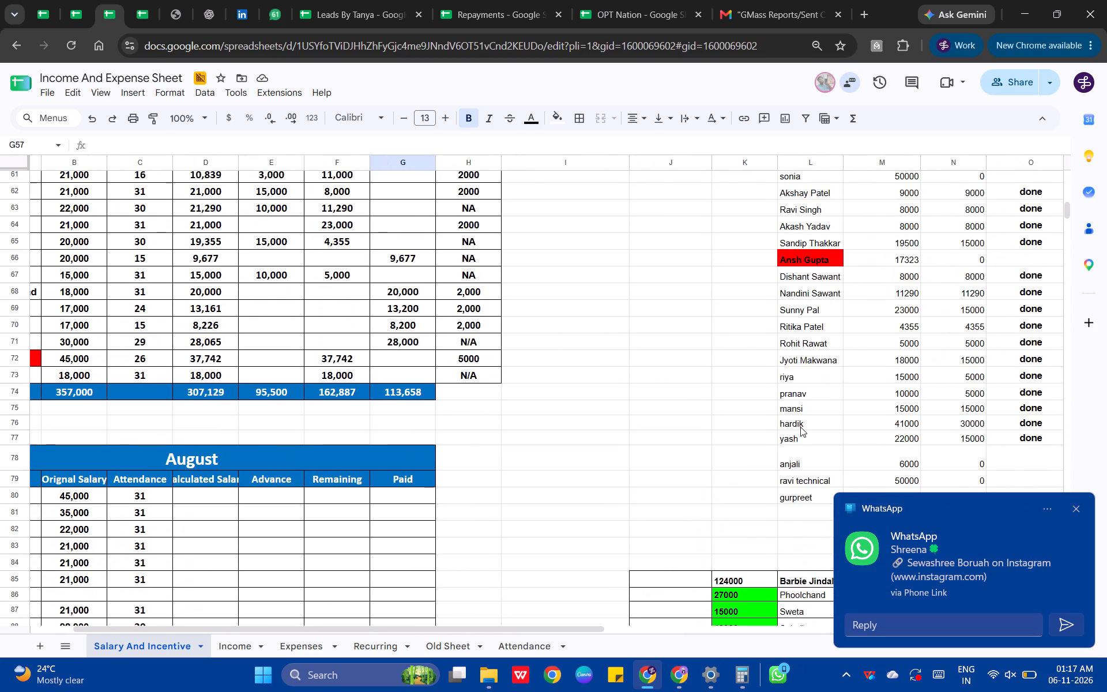
scroll(800, 427, "down", 1)
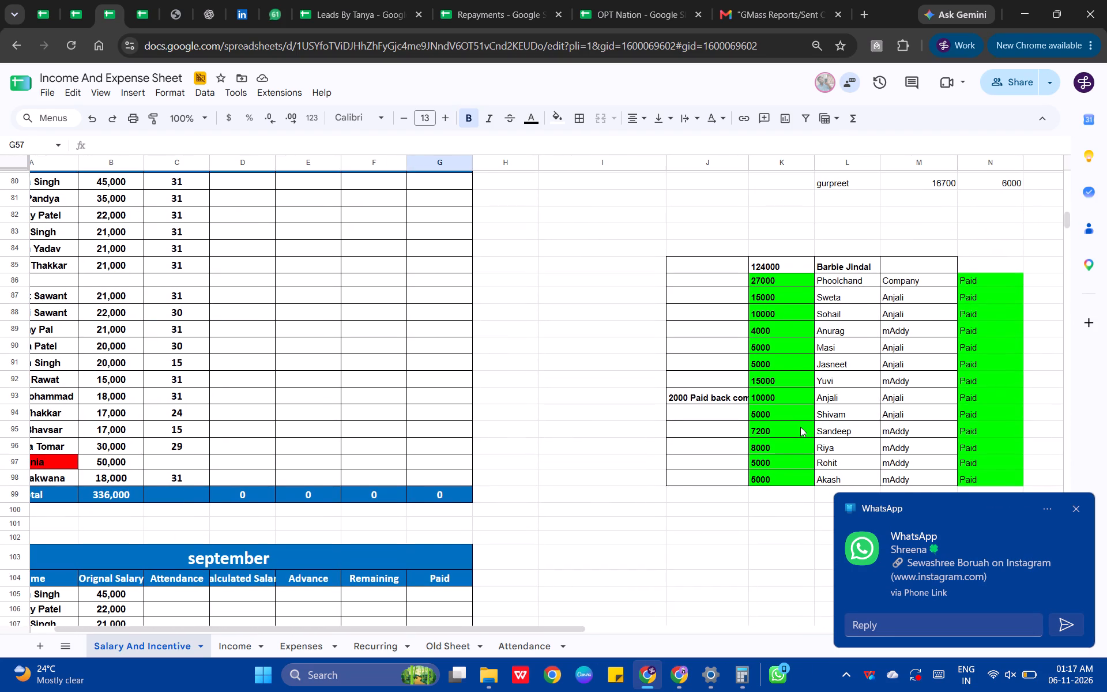
scroll(800, 427, "down", 1)
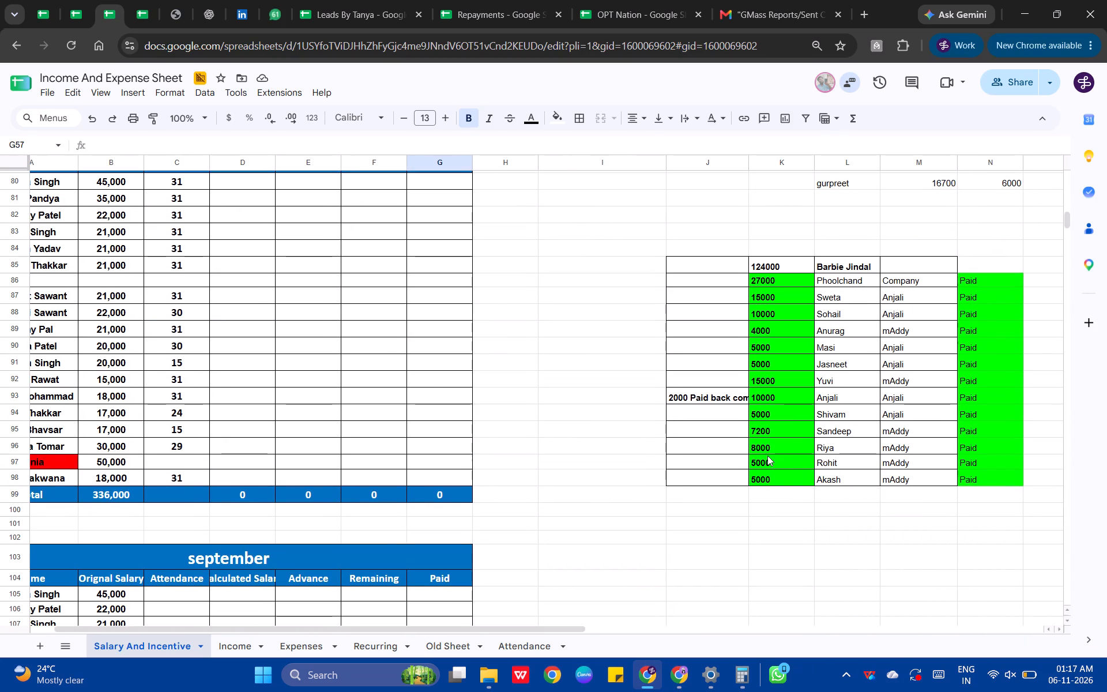
scroll(771, 455, "right", 4)
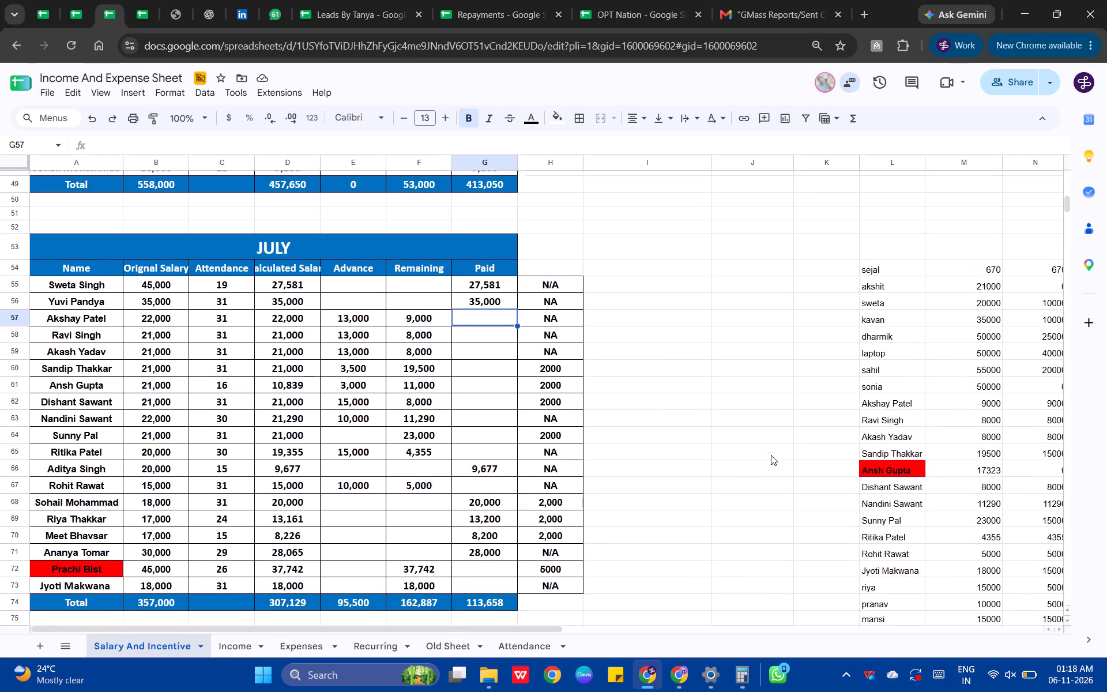
Review the August, September and October salary tables and the expense list beside and below the October table.
scroll(668, 373, "down", 3)
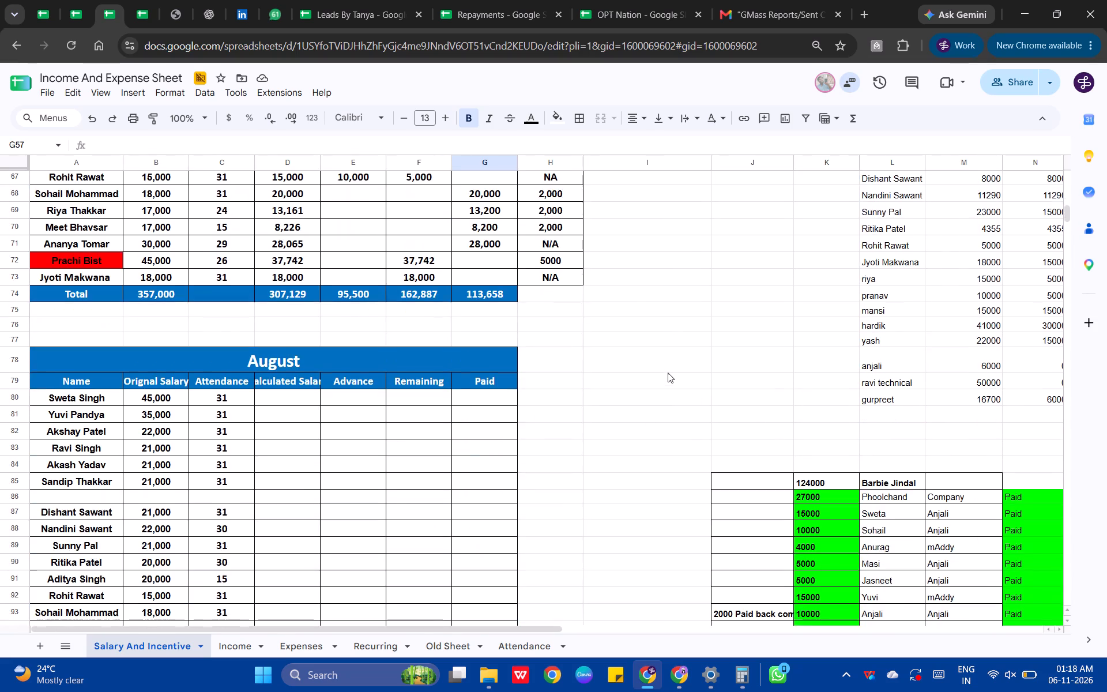
scroll(668, 373, "down", 9)
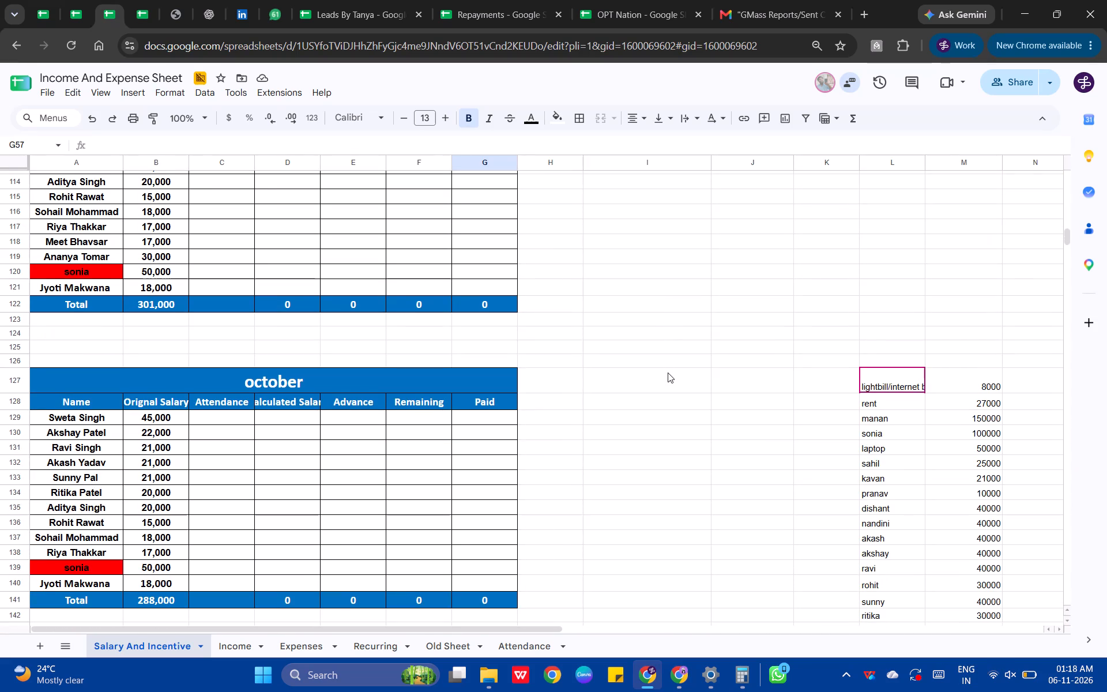
scroll(668, 373, "up", 5)
scroll(686, 353, "left", 1)
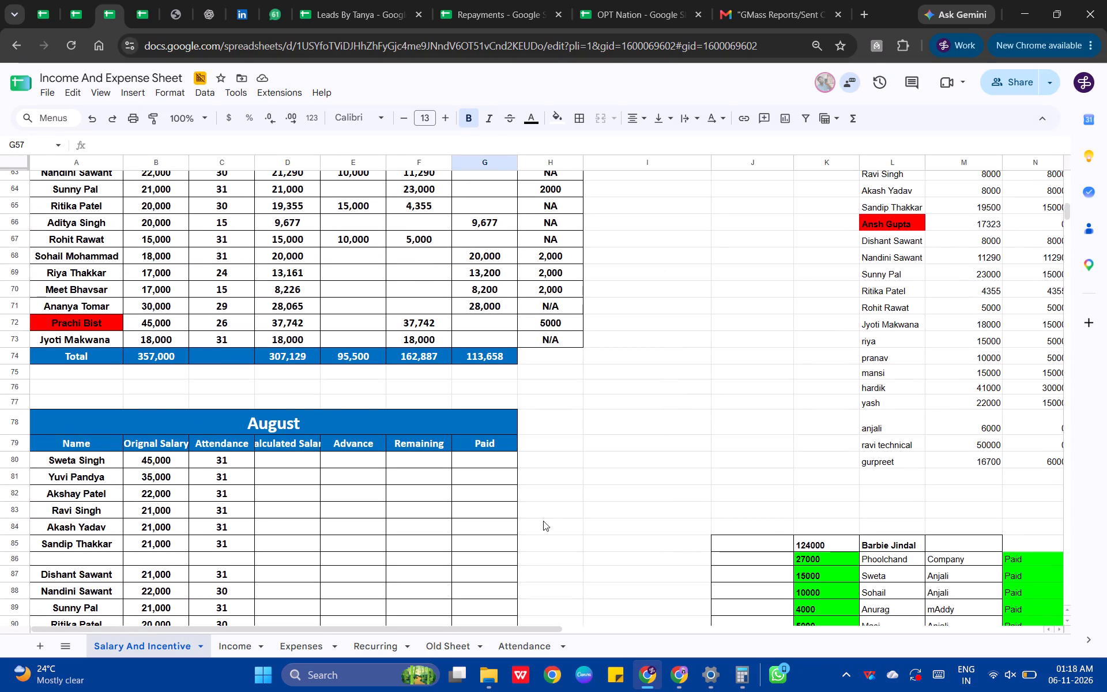
scroll(543, 521, "left", 1)
scroll(577, 362, "down", 7)
scroll(577, 362, "up", 4)
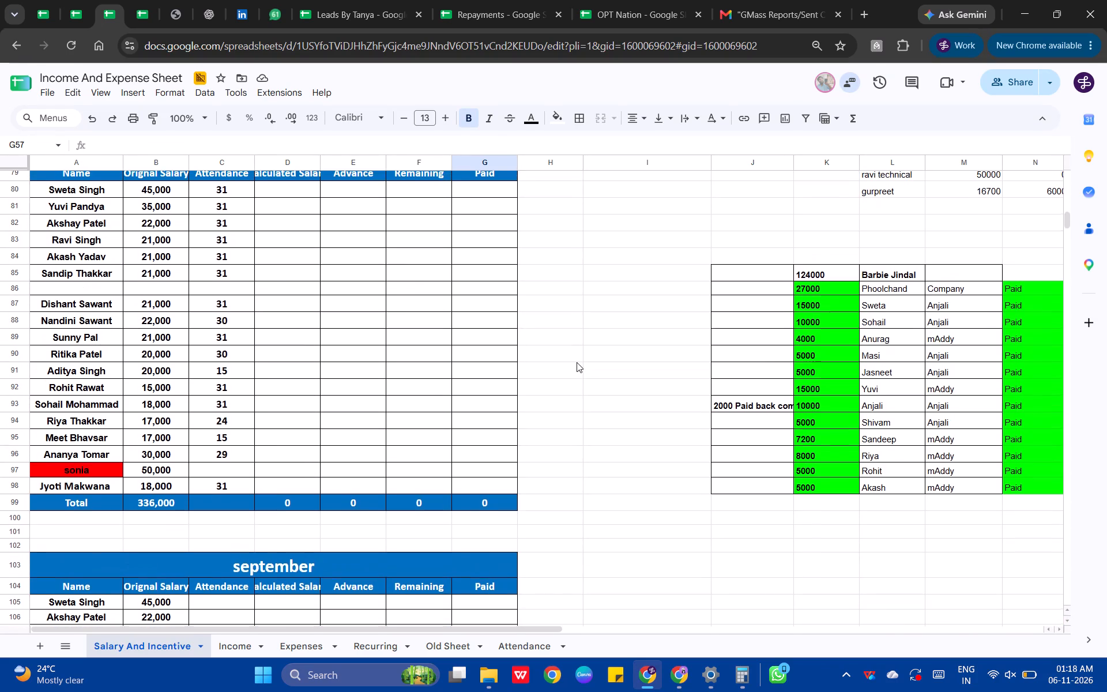
scroll(577, 362, "up", 1)
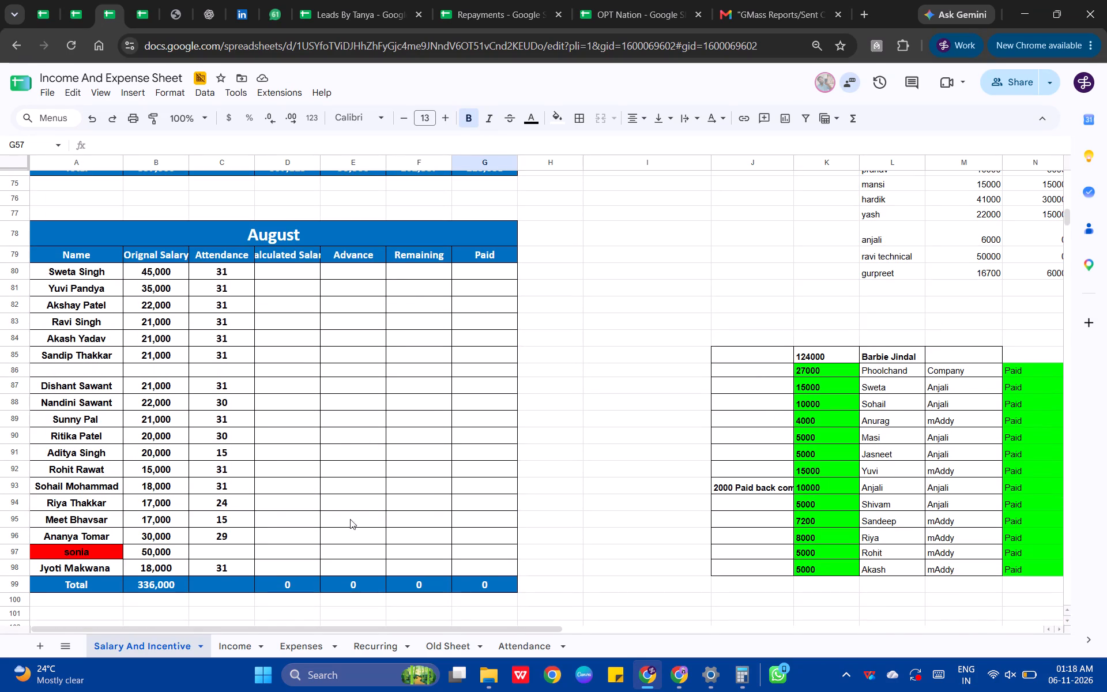
left_click(409, 467)
scroll(409, 467, "down", 3)
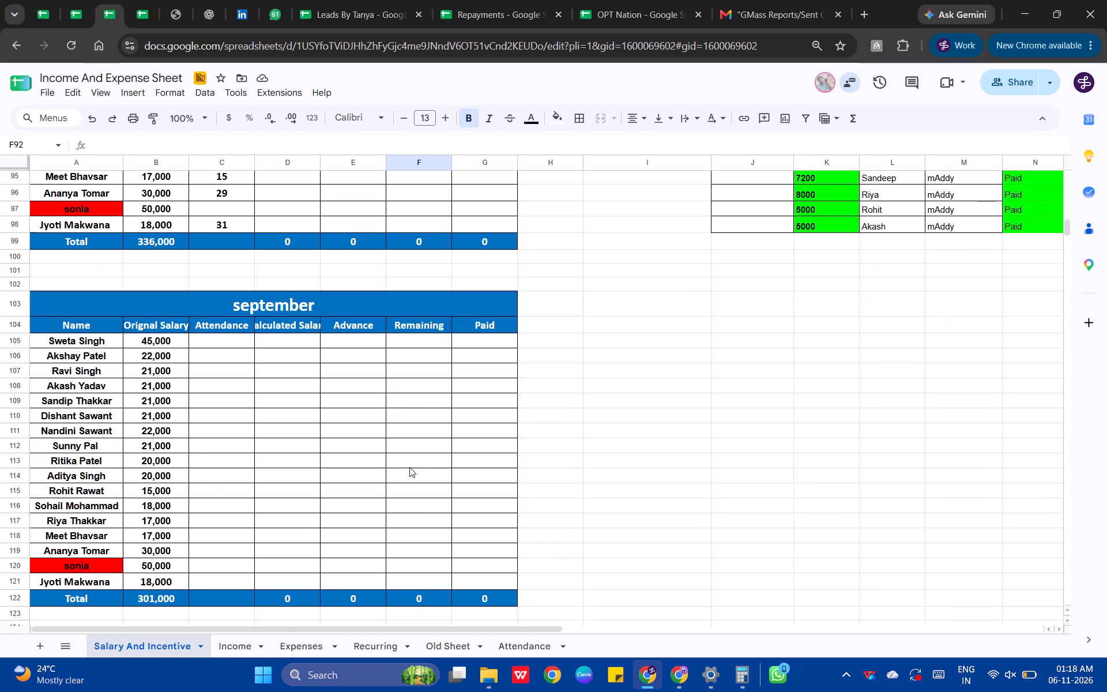
scroll(409, 467, "down", 4)
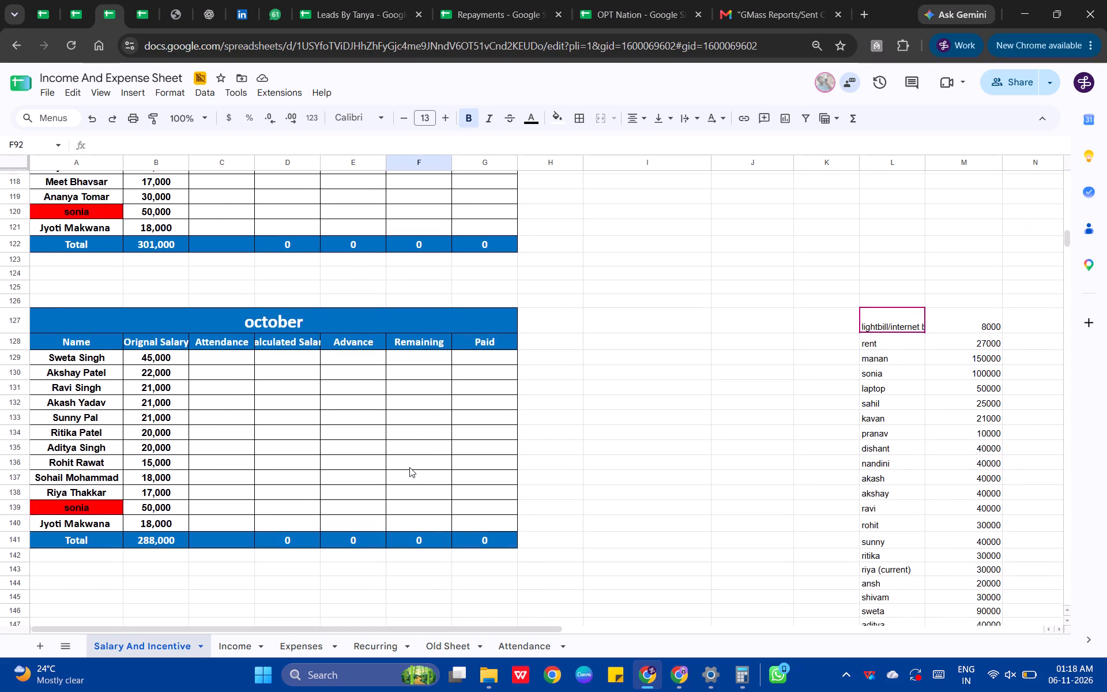
scroll(409, 467, "down", 2)
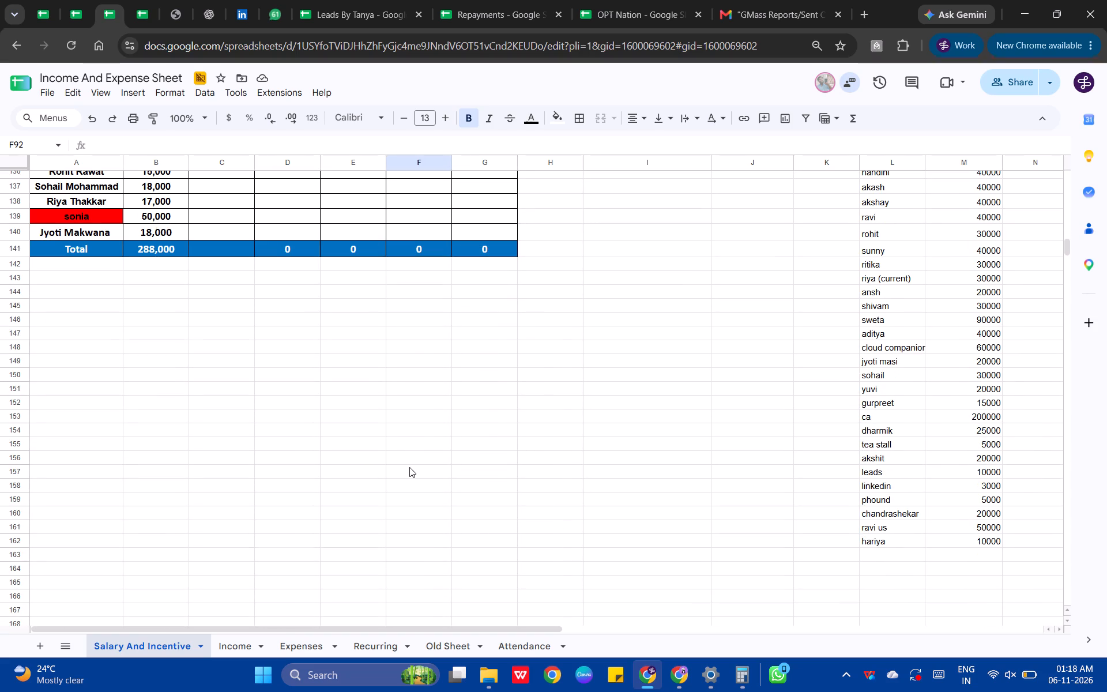
Examine the salary entries and payment notes from late August to mid-October in the Expenses sheet.
left_click(229, 655)
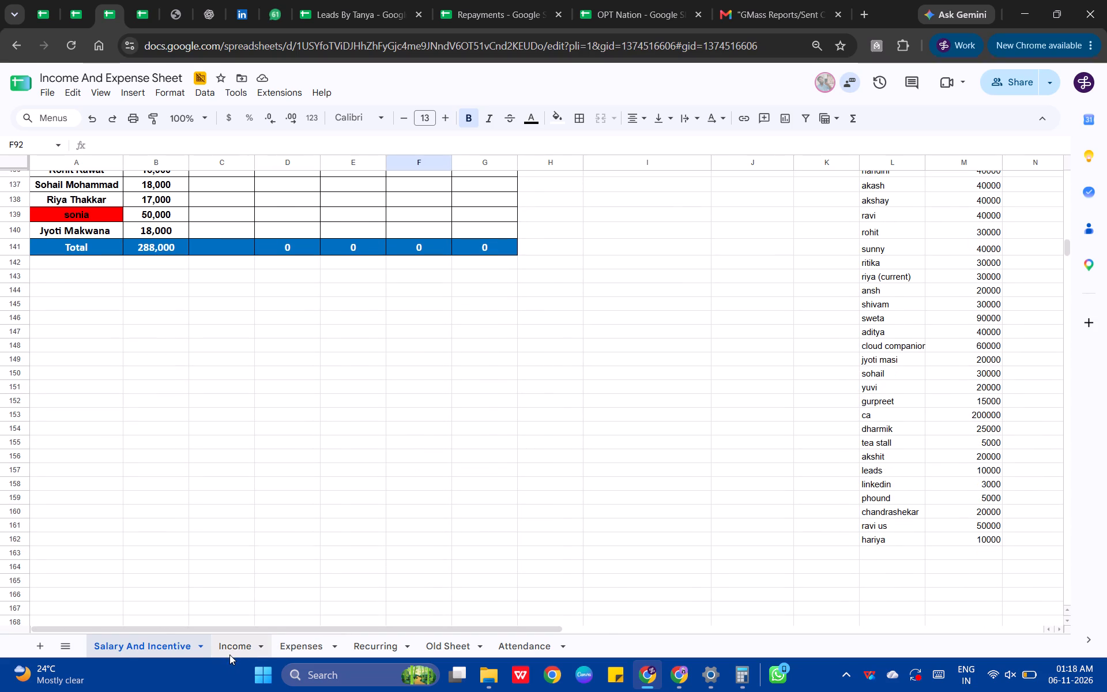
left_click(311, 655)
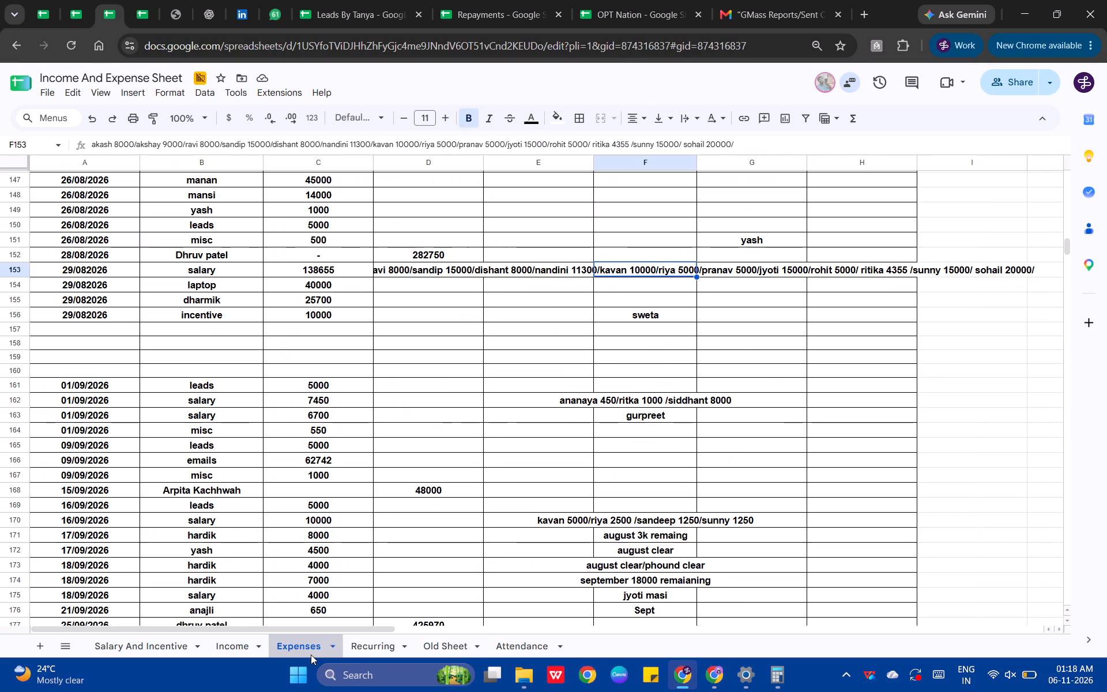
scroll(649, 444, "right", 1)
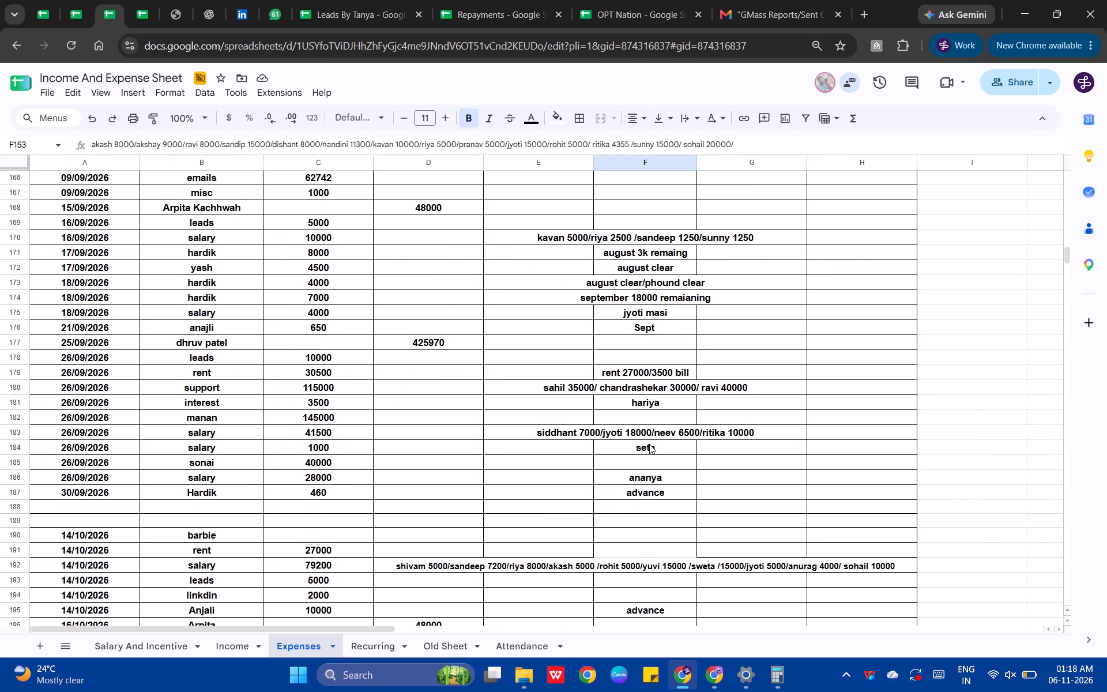
scroll(649, 444, "right", 3)
scroll(649, 444, "up", 1)
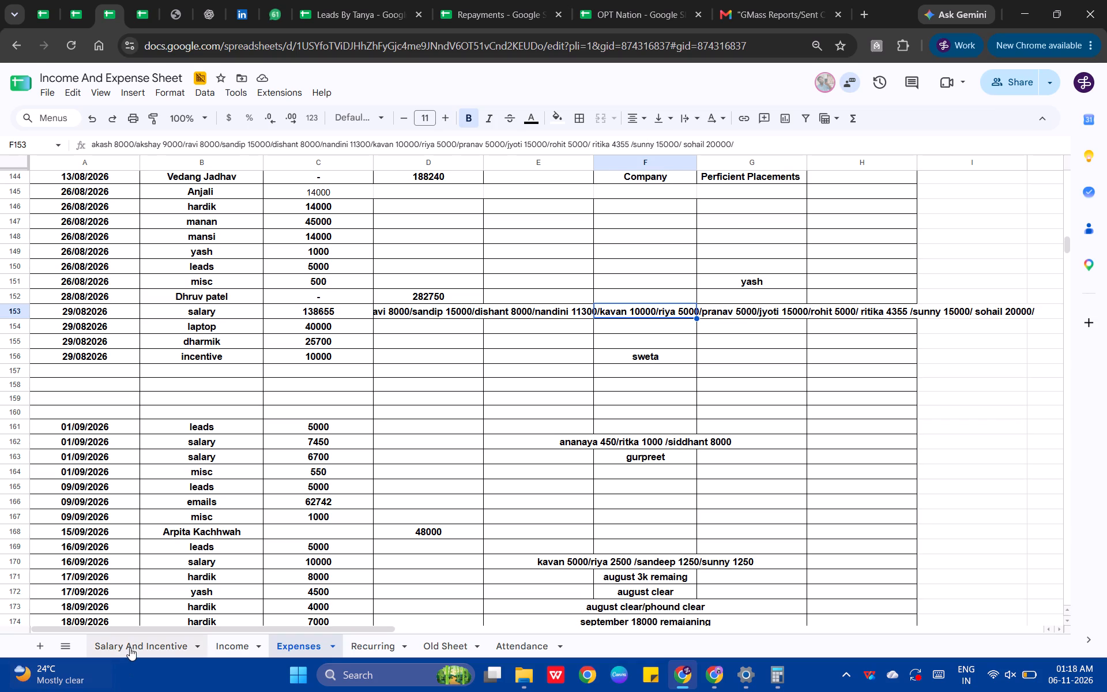
Review the Expenses entries from early August to early November 2026, focusing on the salary payments and their description notes.
left_click(130, 648)
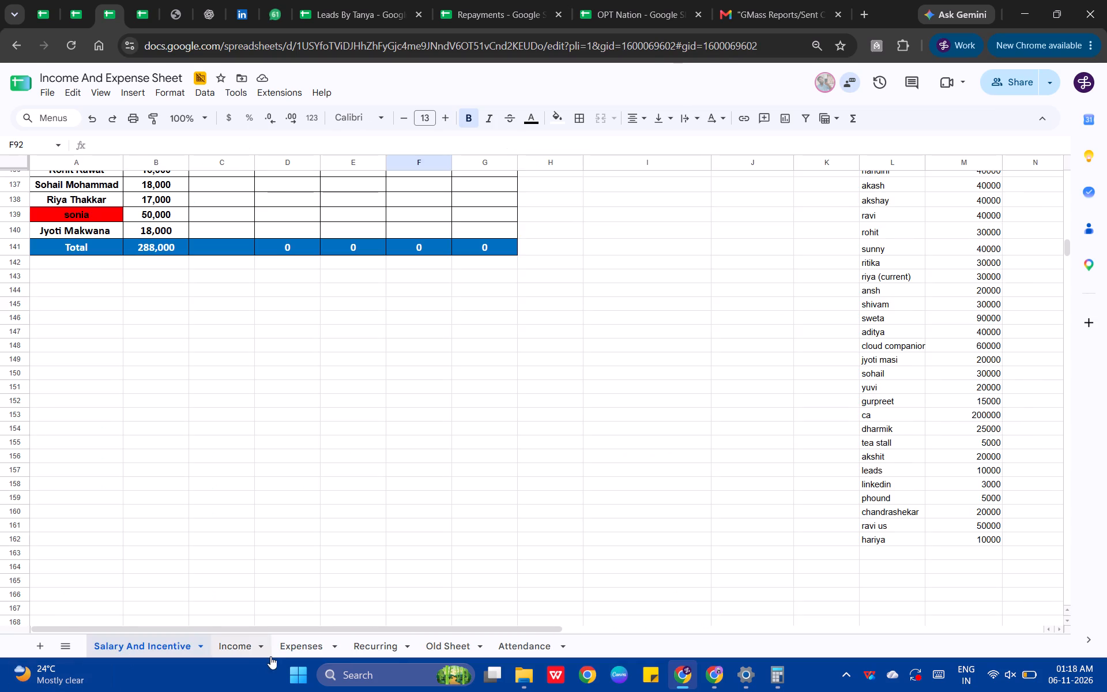
left_click(293, 644)
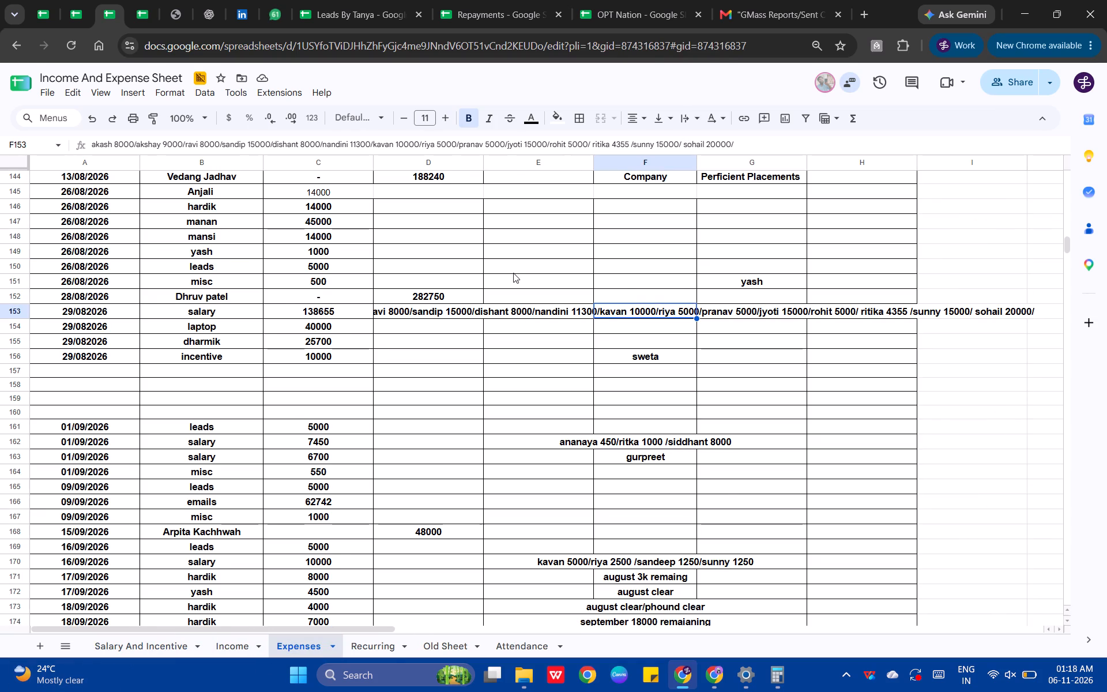
scroll(573, 345, "up", 4)
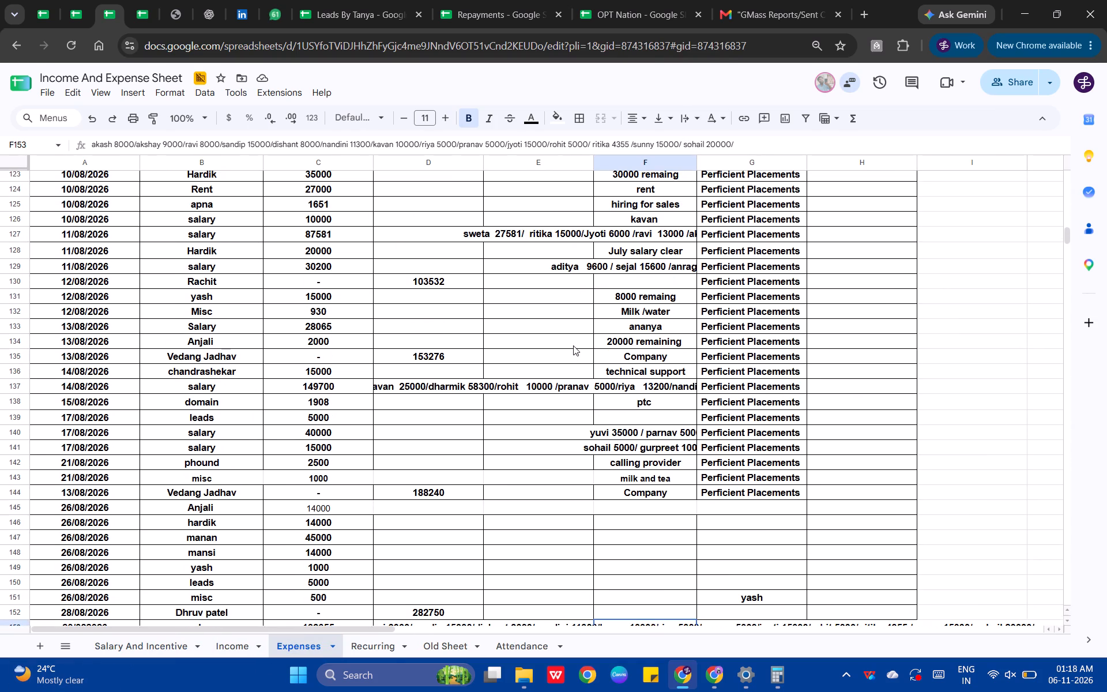
scroll(628, 321, "up", 2)
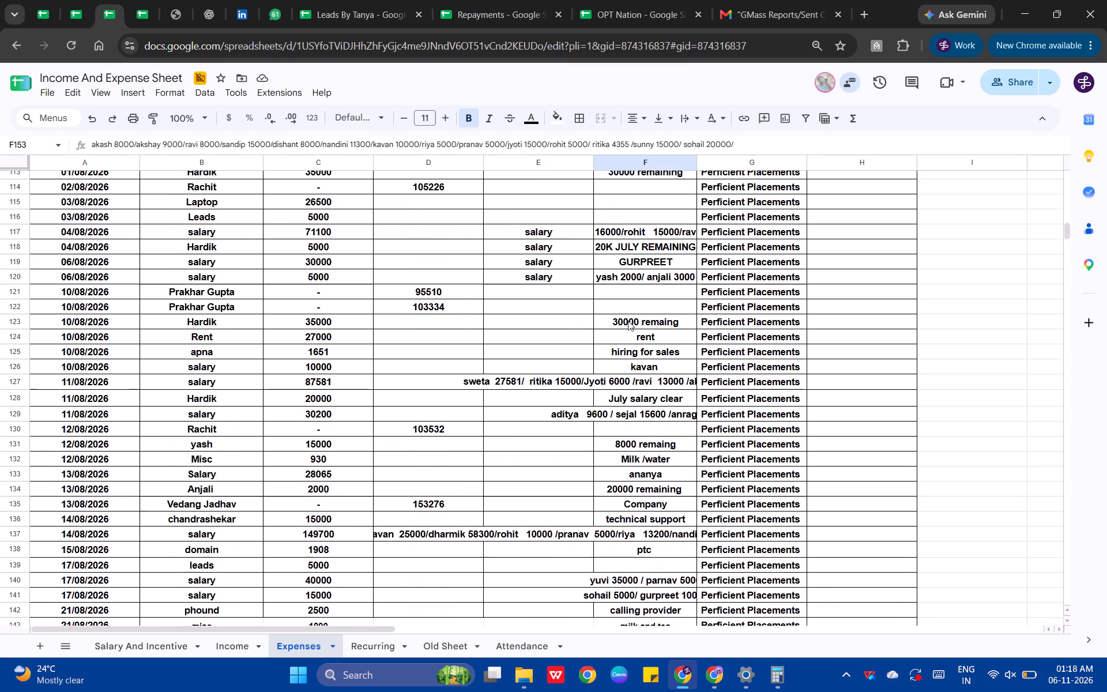
scroll(628, 321, "up", 1)
scroll(628, 321, "right", 1)
scroll(628, 321, "down", 1)
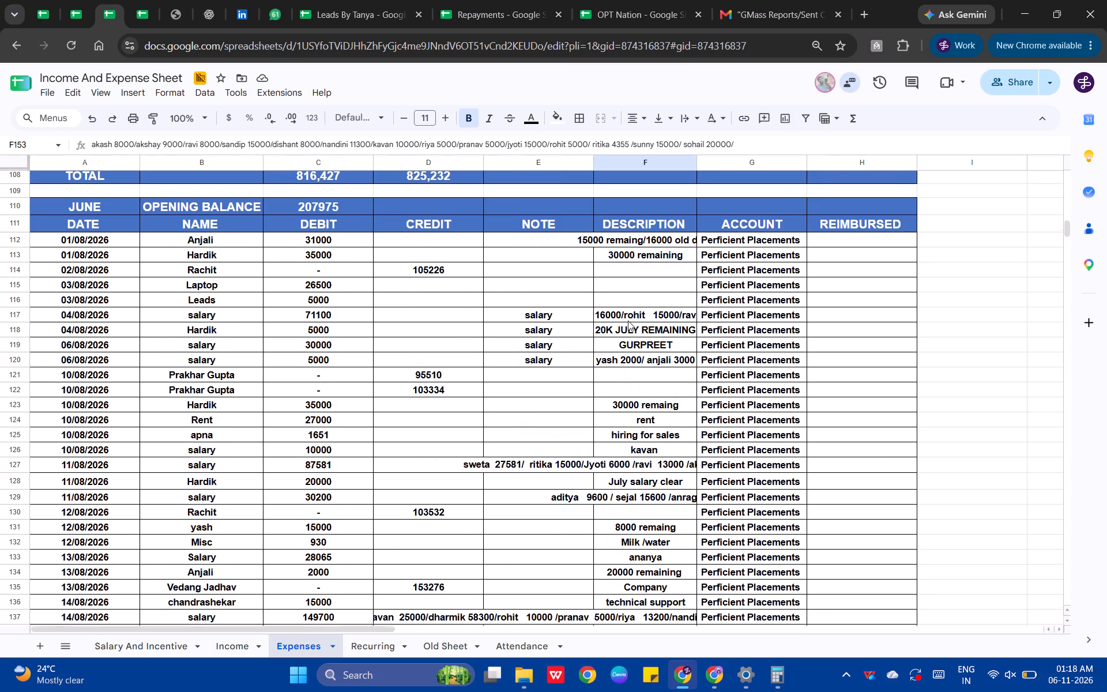
scroll(628, 321, "down", 6)
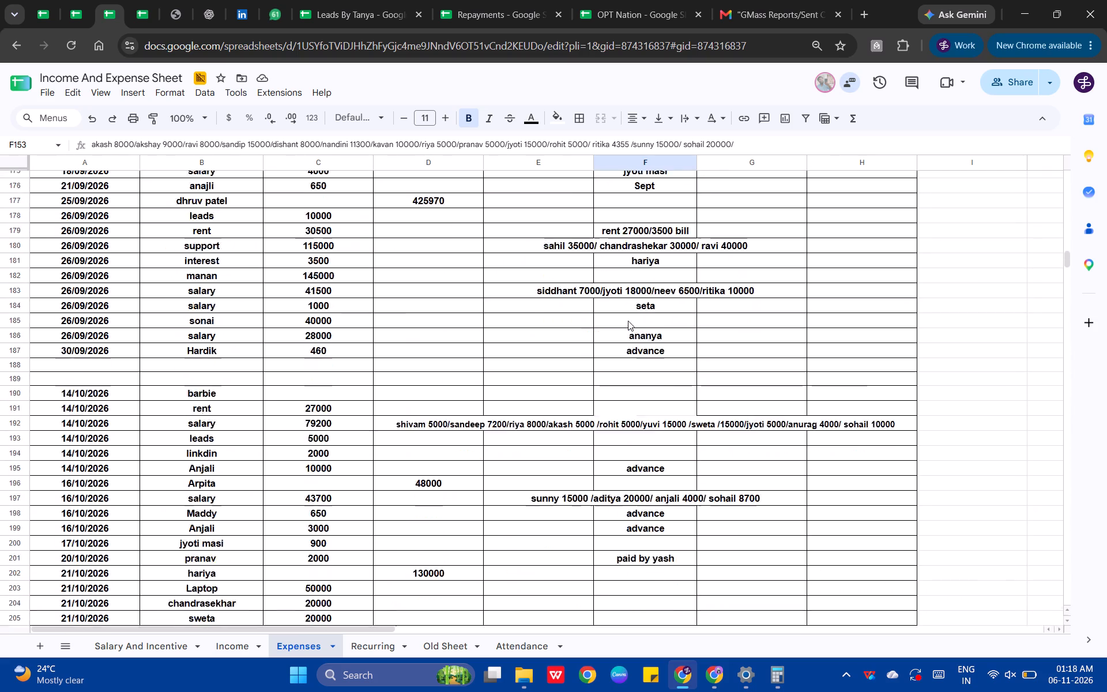
scroll(628, 321, "down", 2)
scroll(628, 321, "up", 1)
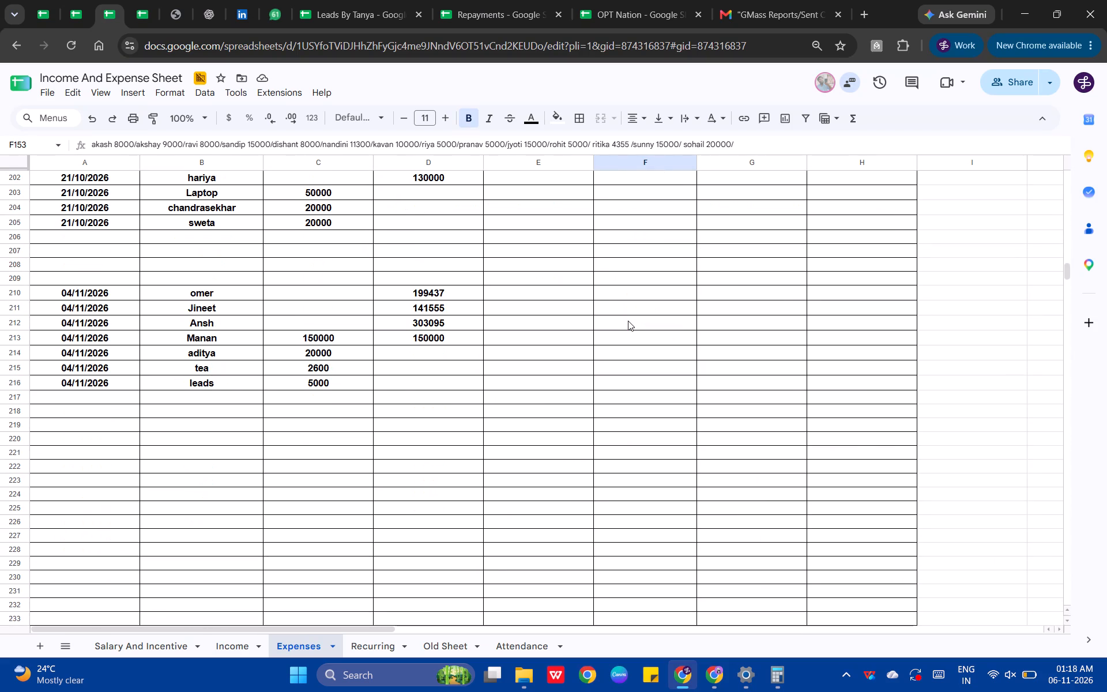
scroll(628, 321, "up", 2)
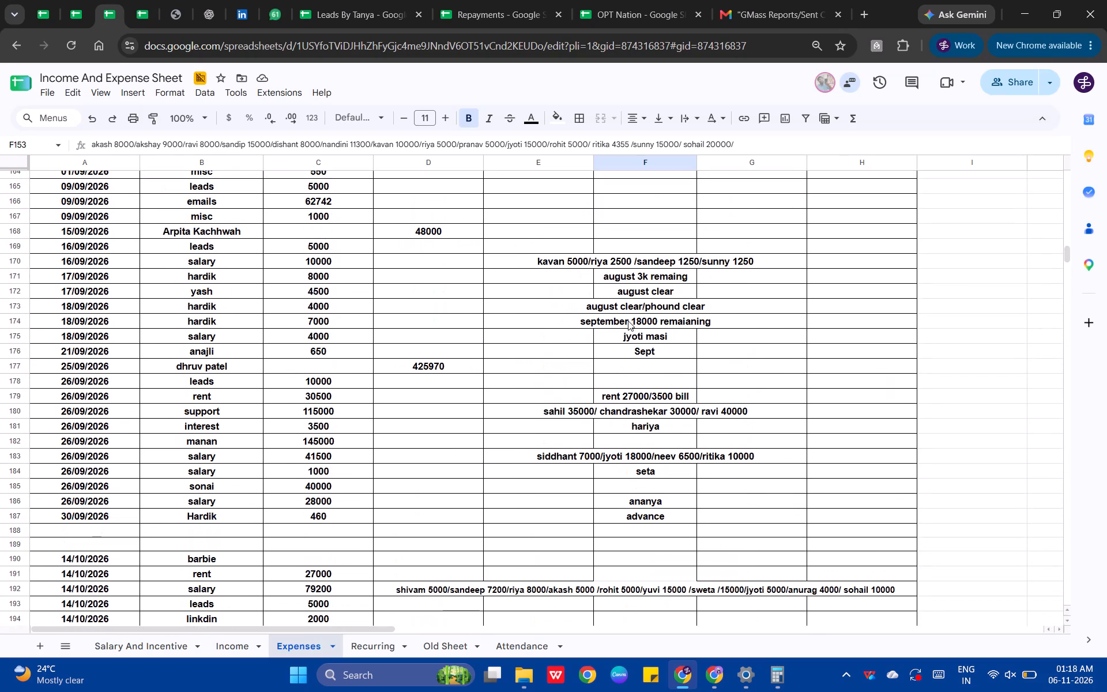
scroll(628, 321, "up", 1)
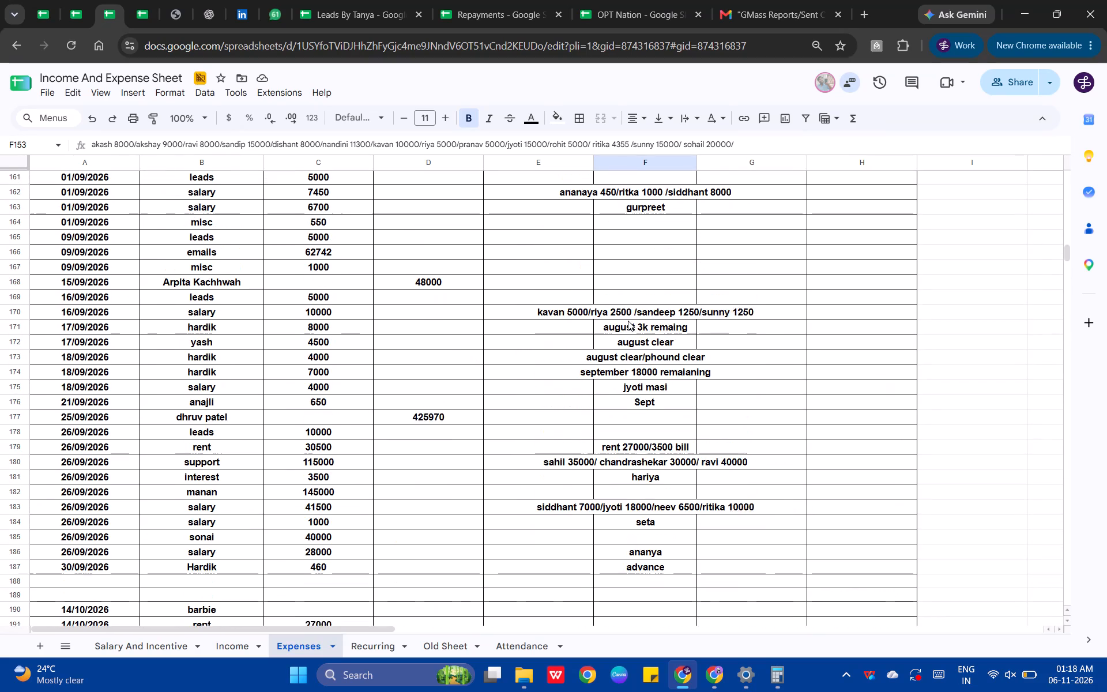
scroll(628, 321, "up", 2)
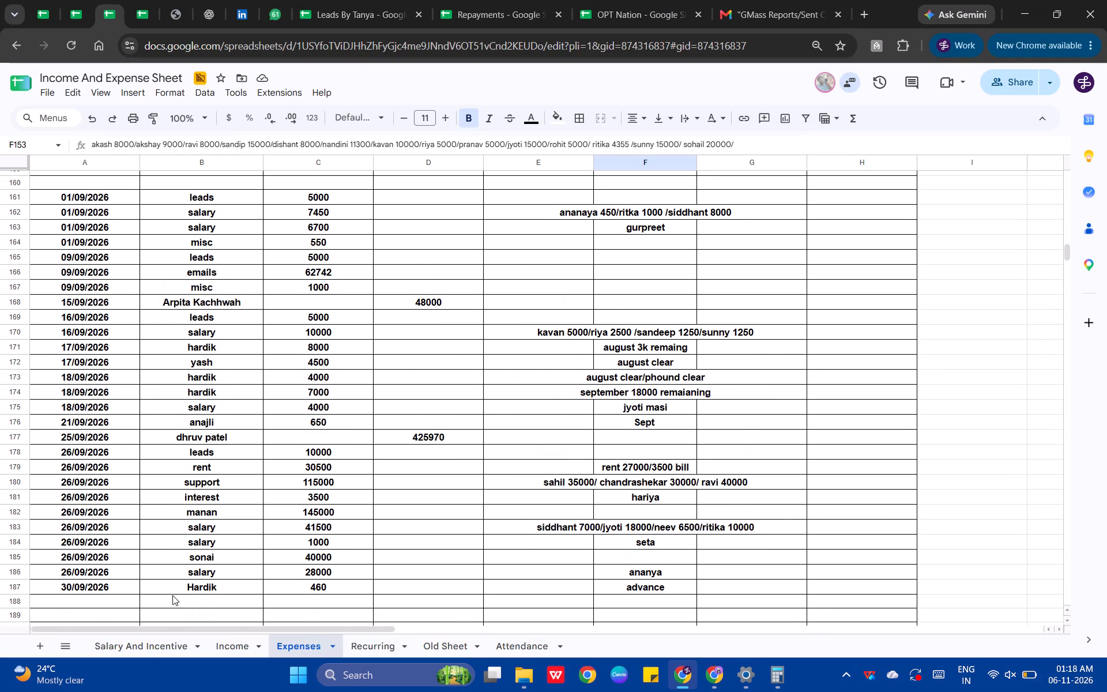
Return to Salary And Incentive and examine the October salary table and the payment list beside it.
left_click(154, 655)
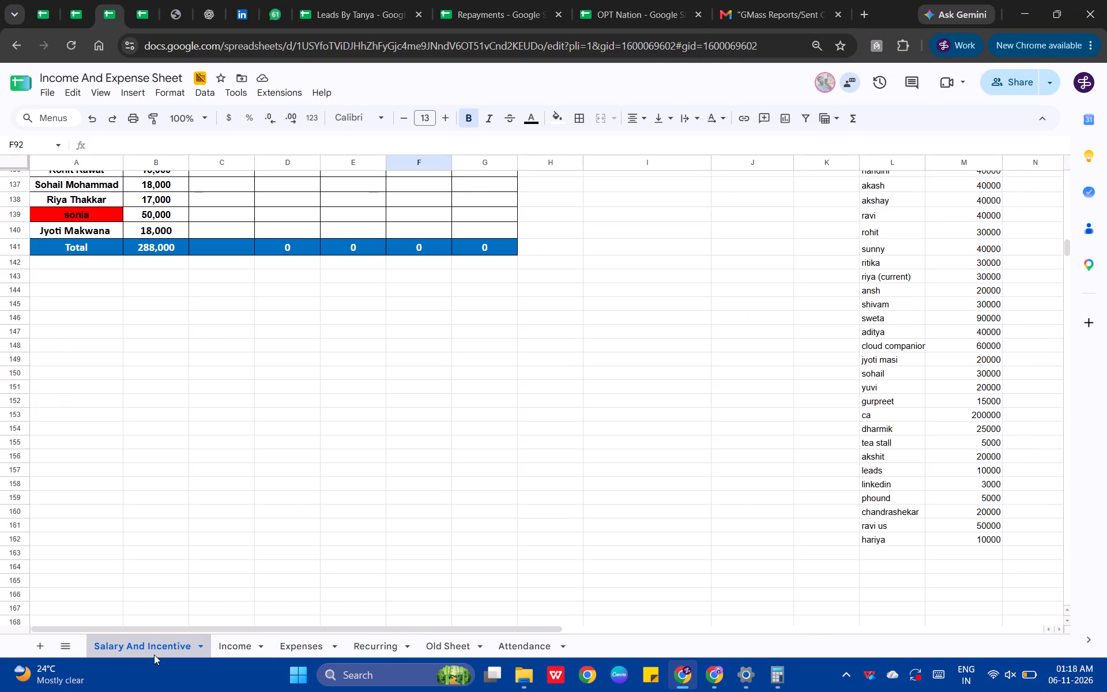
scroll(154, 655, "up", 6)
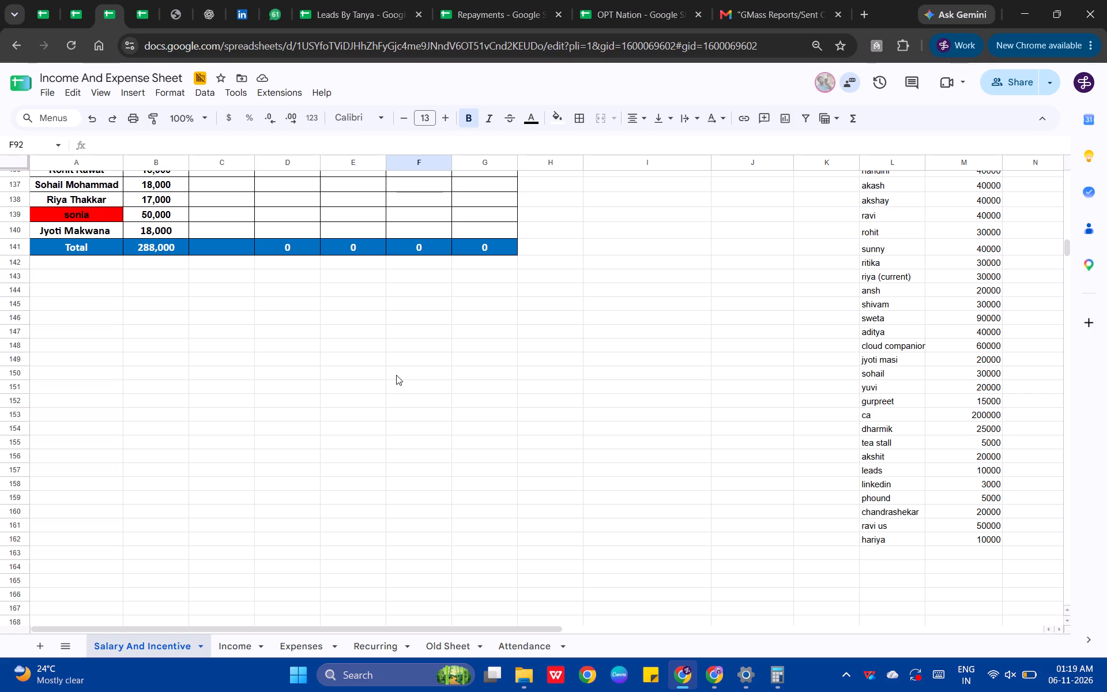
scroll(396, 375, "up", 2)
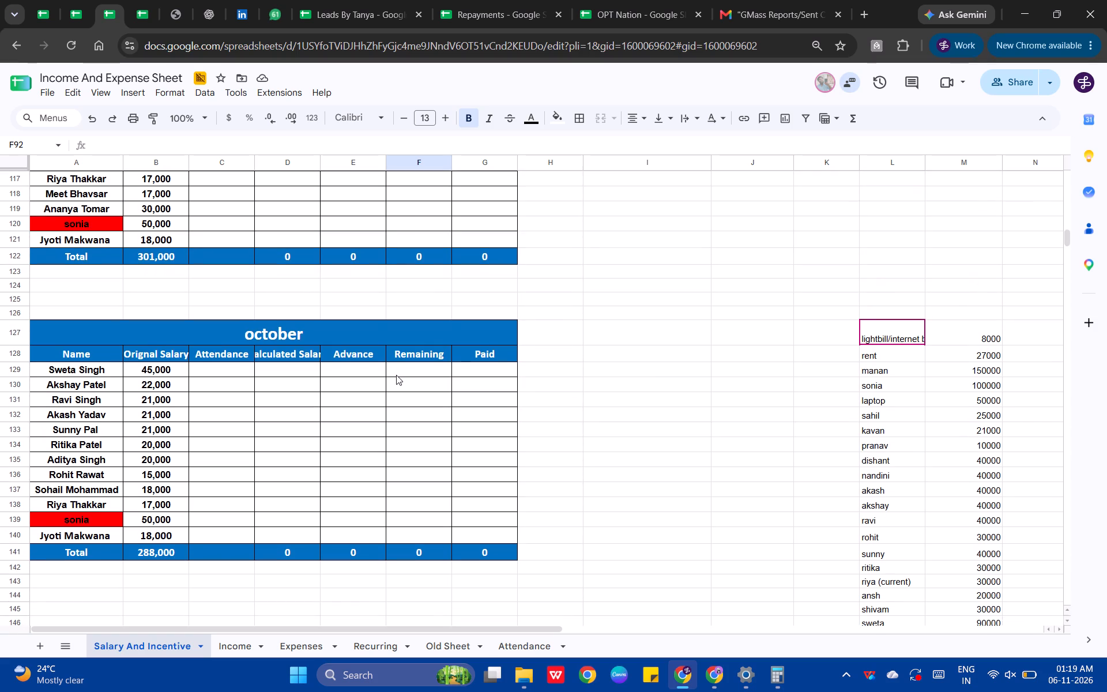
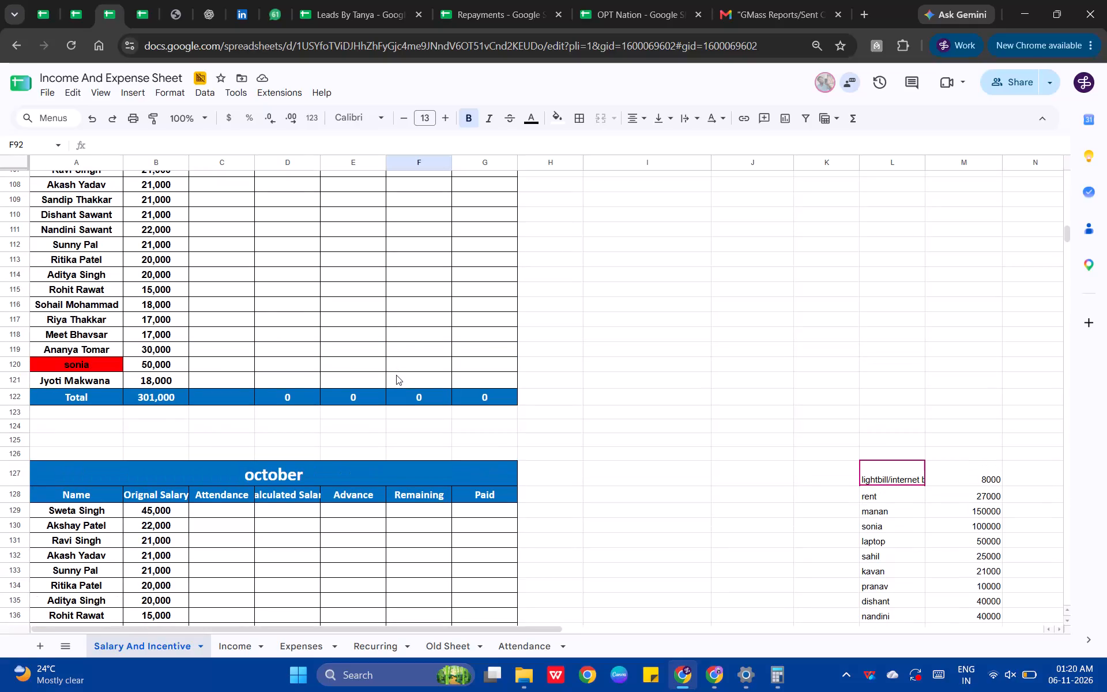
Undo the clearing of the August table's calculated salary, advance, remaining and paid cells in Salary And Incentive.
scroll(396, 375, "up", 4)
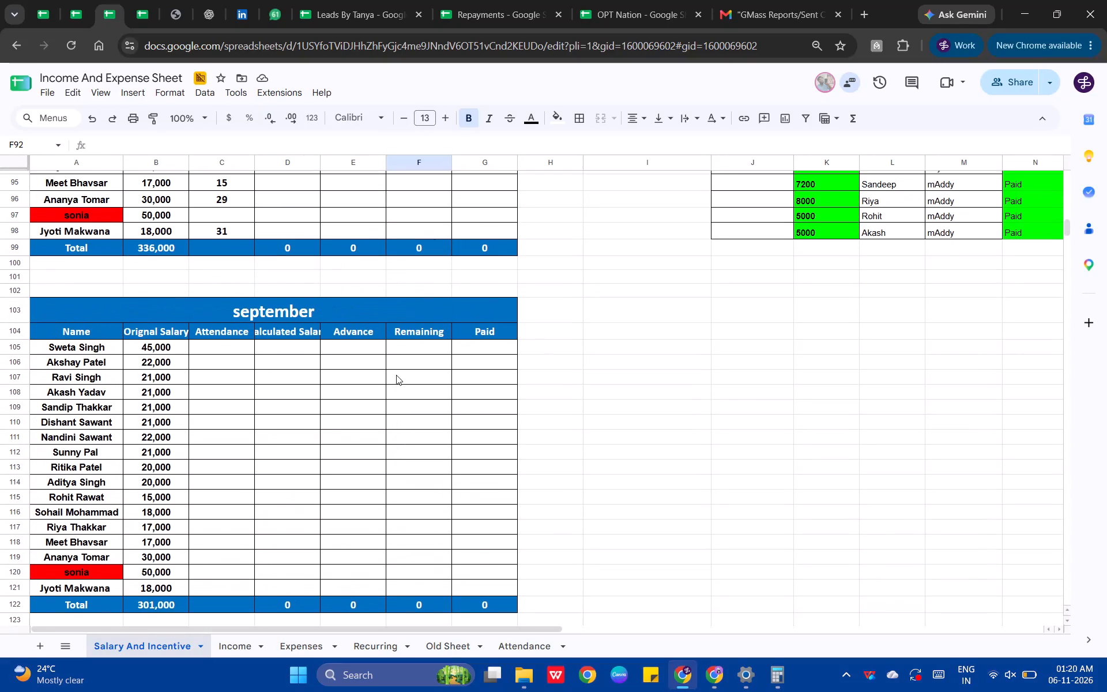
scroll(396, 375, "up", 5)
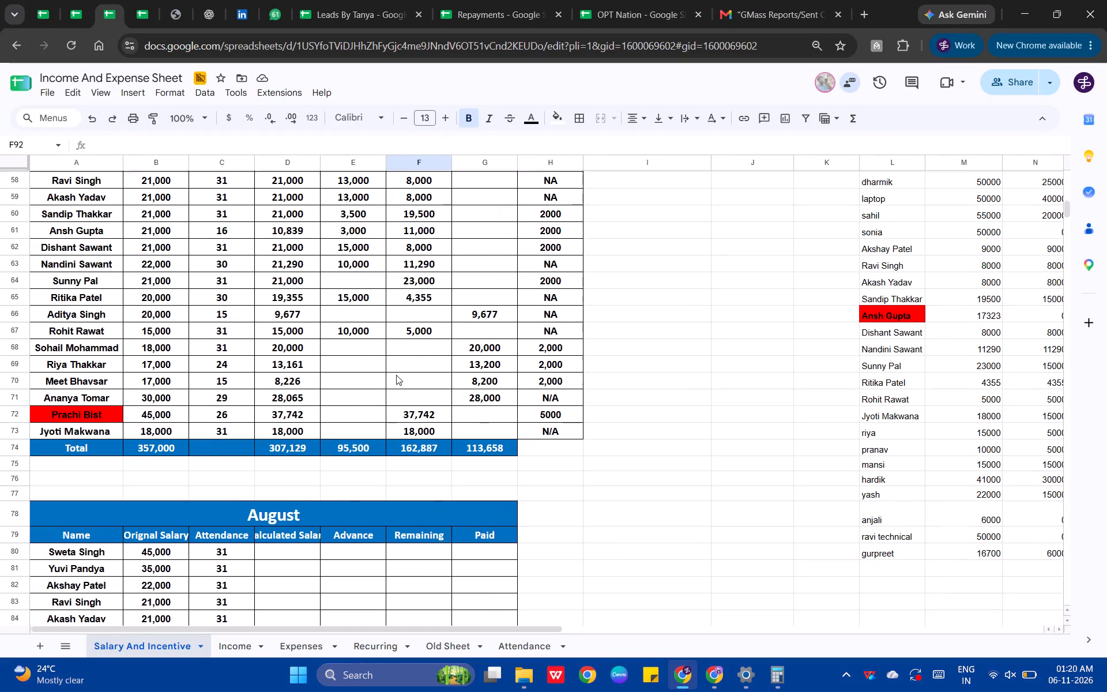
scroll(396, 375, "up", 2)
key("ctrl+z")
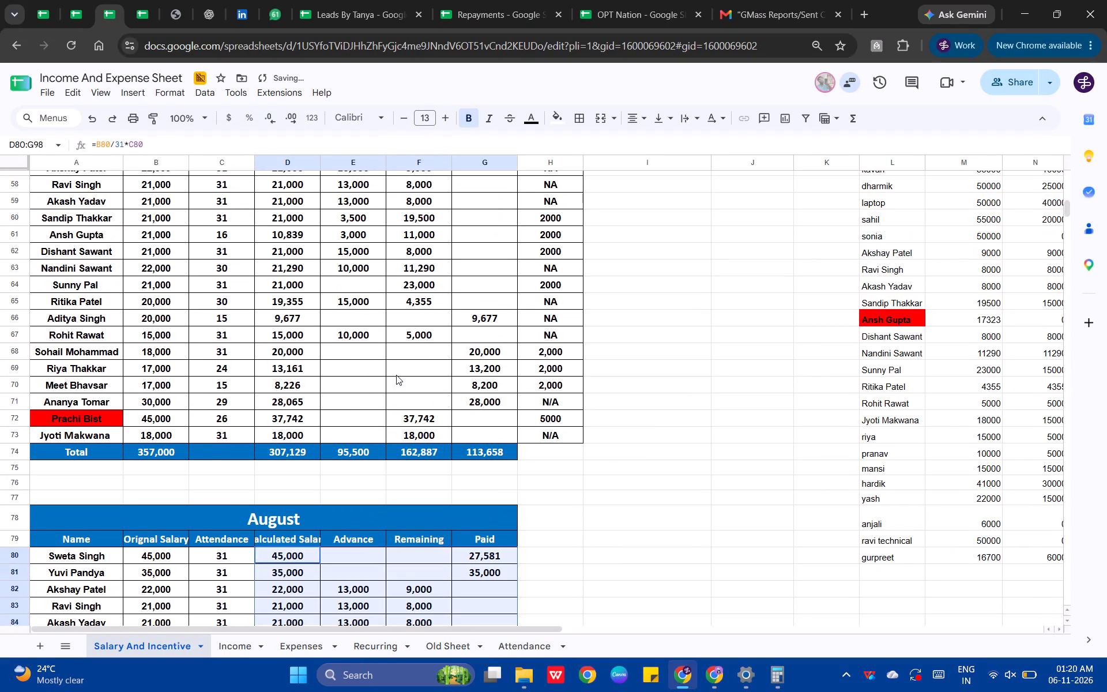
Review the June to October salary tables and the payment lists beside them, focusing on the August amounts.
scroll(396, 375, "down", 4)
scroll(396, 375, "right", 1)
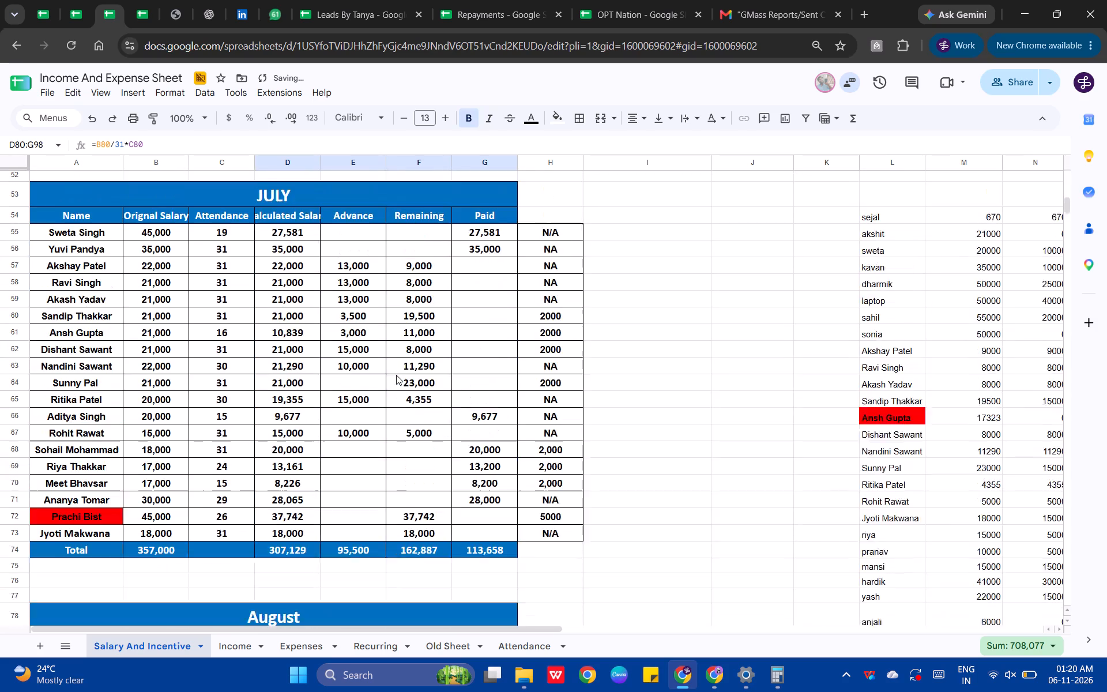
scroll(396, 375, "right", 1)
scroll(396, 375, "up", 1)
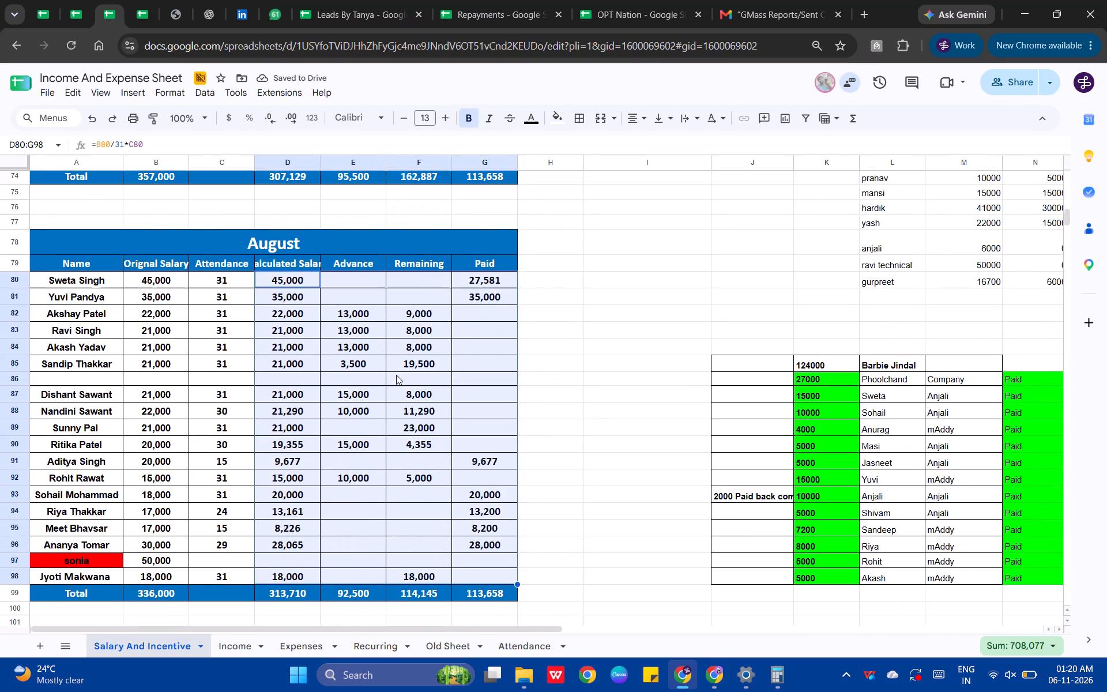
scroll(396, 375, "up", 2)
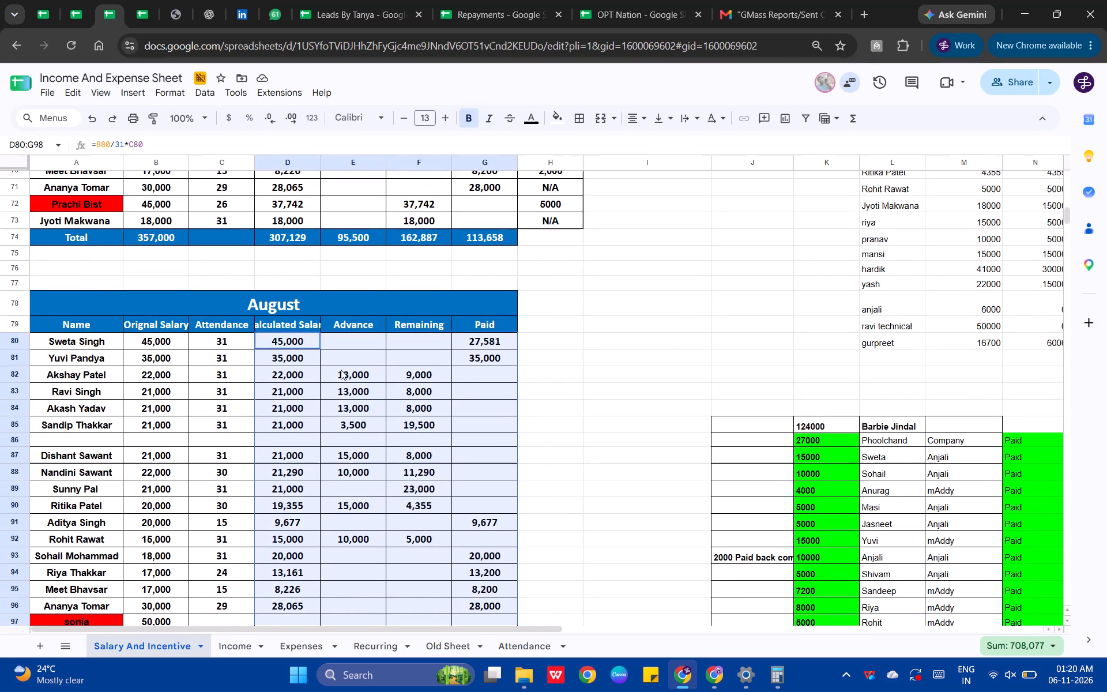
scroll(431, 417, "up", 1)
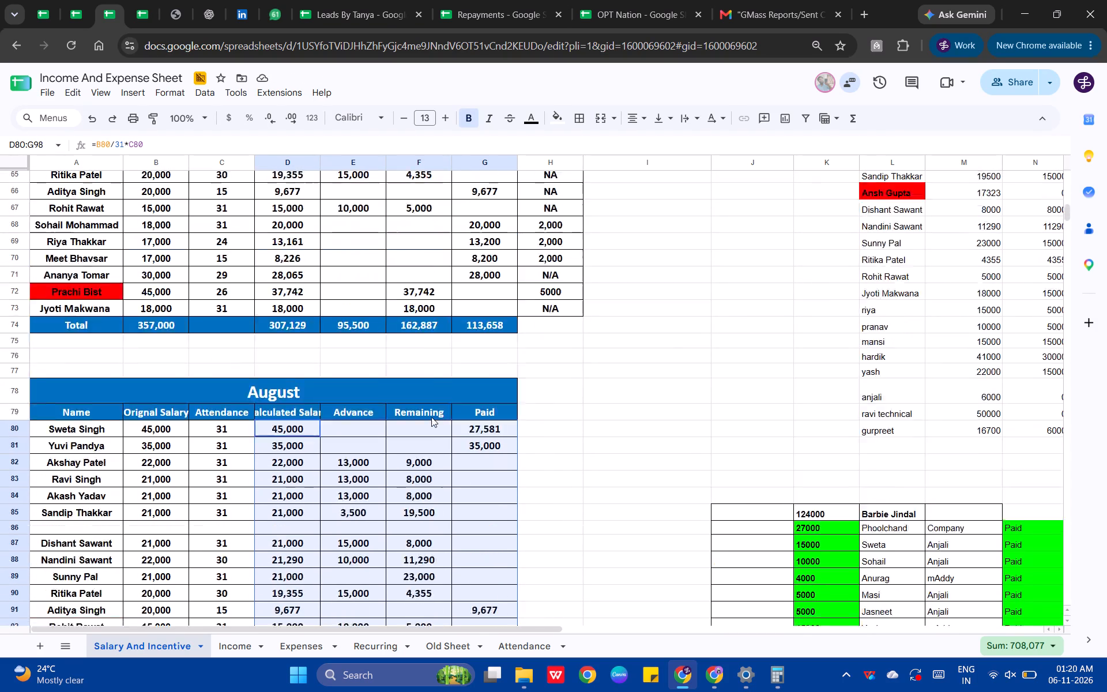
scroll(431, 417, "up", 7)
scroll(431, 417, "right", 1)
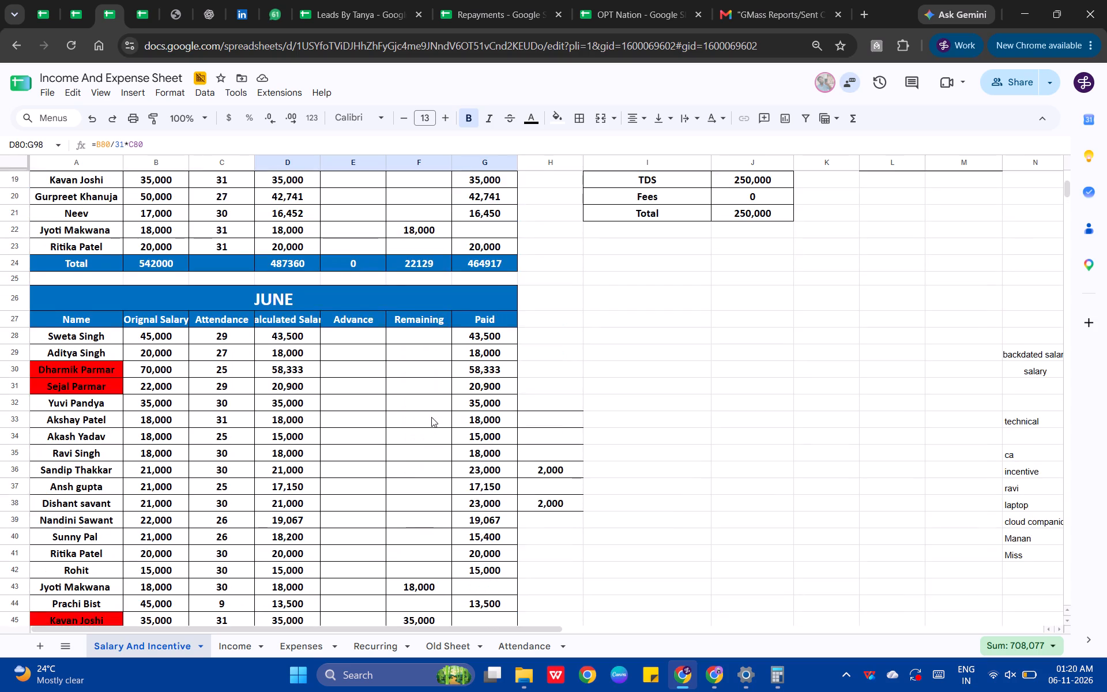
scroll(431, 417, "right", 1)
scroll(431, 417, "down", 7)
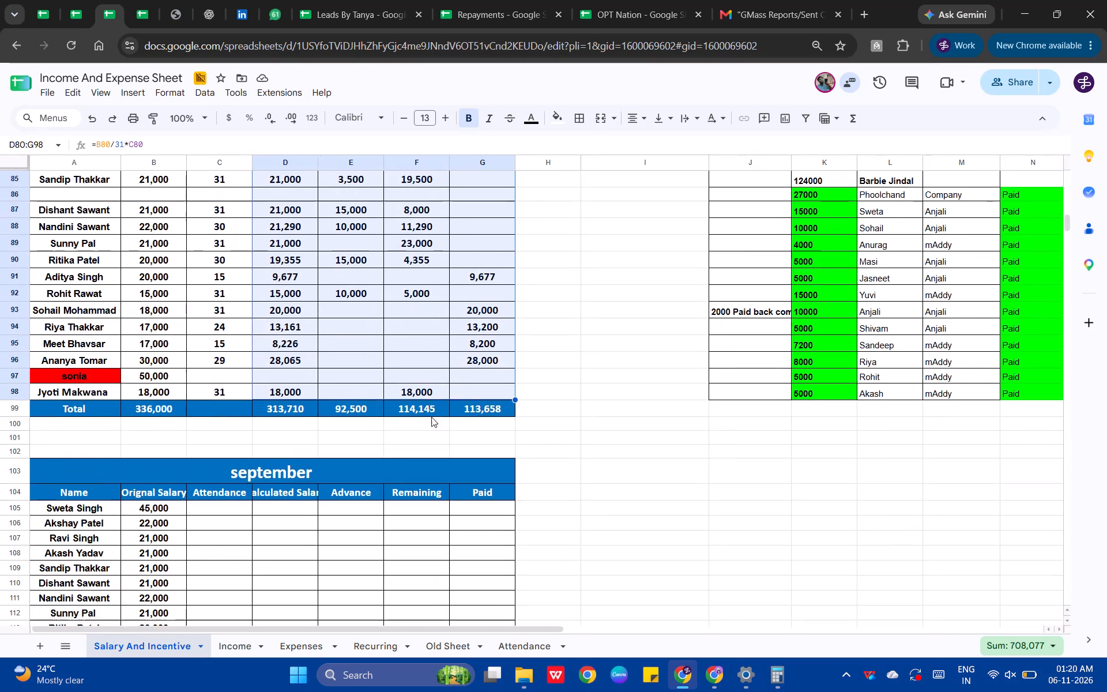
scroll(431, 417, "down", 2)
scroll(657, 350, "down", 2)
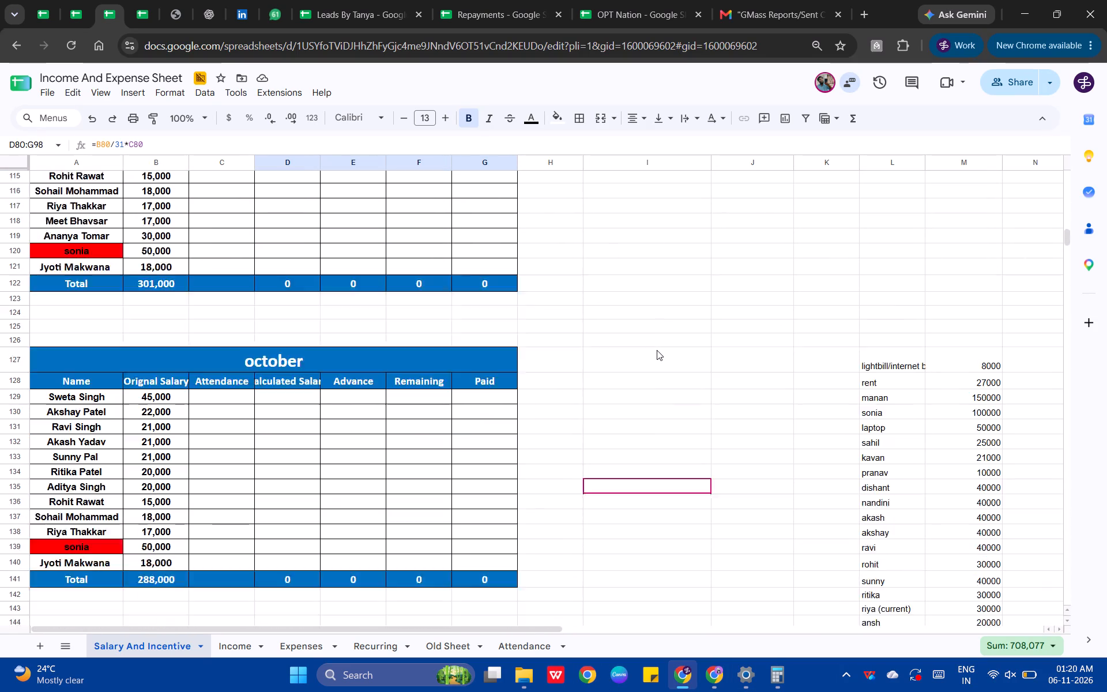
scroll(657, 350, "down", 1)
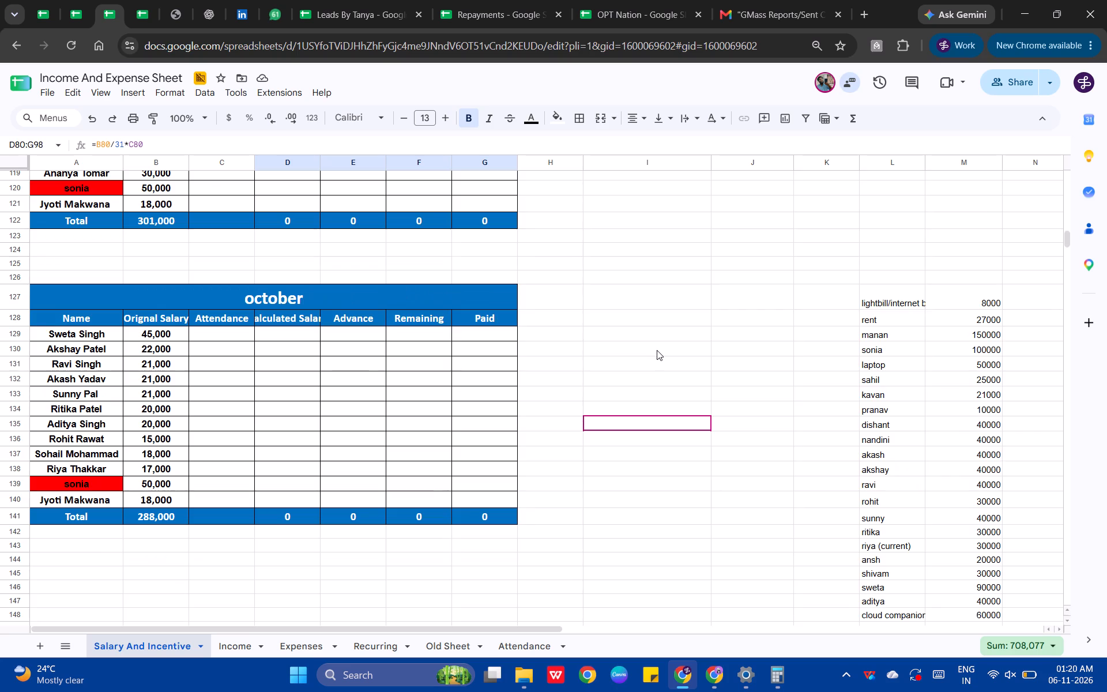
scroll(657, 350, "up", 7)
scroll(657, 350, "down", 2)
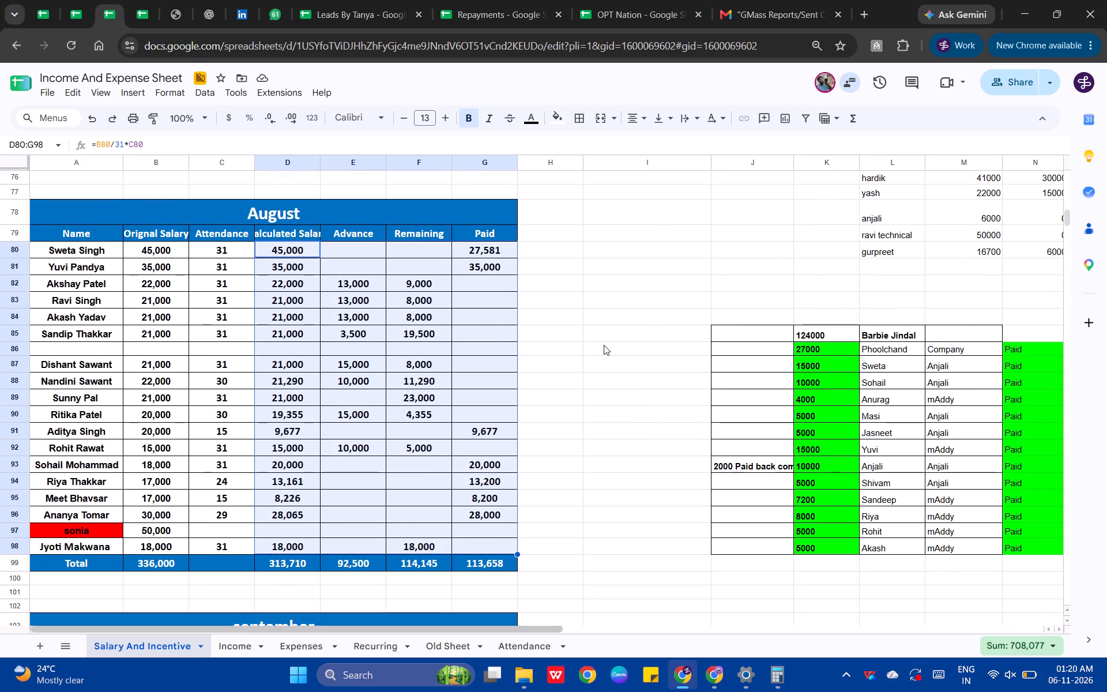
Open the Expenses sheet and review the entries from late July to early November 2026, including the salary payments.
left_click(240, 652)
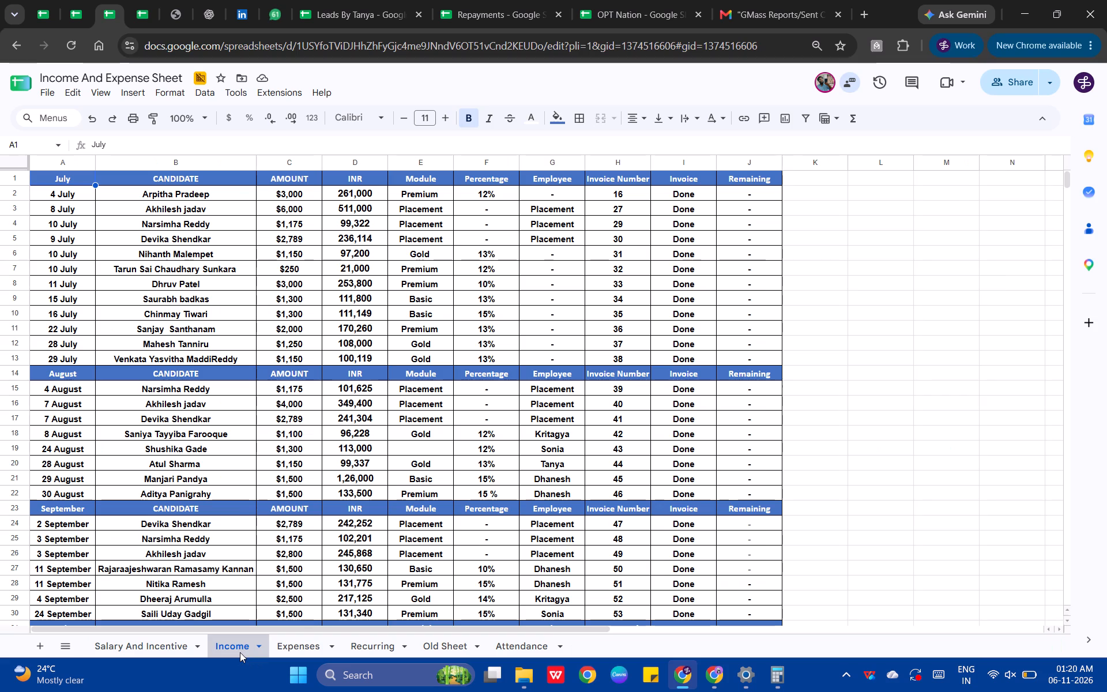
left_click(295, 644)
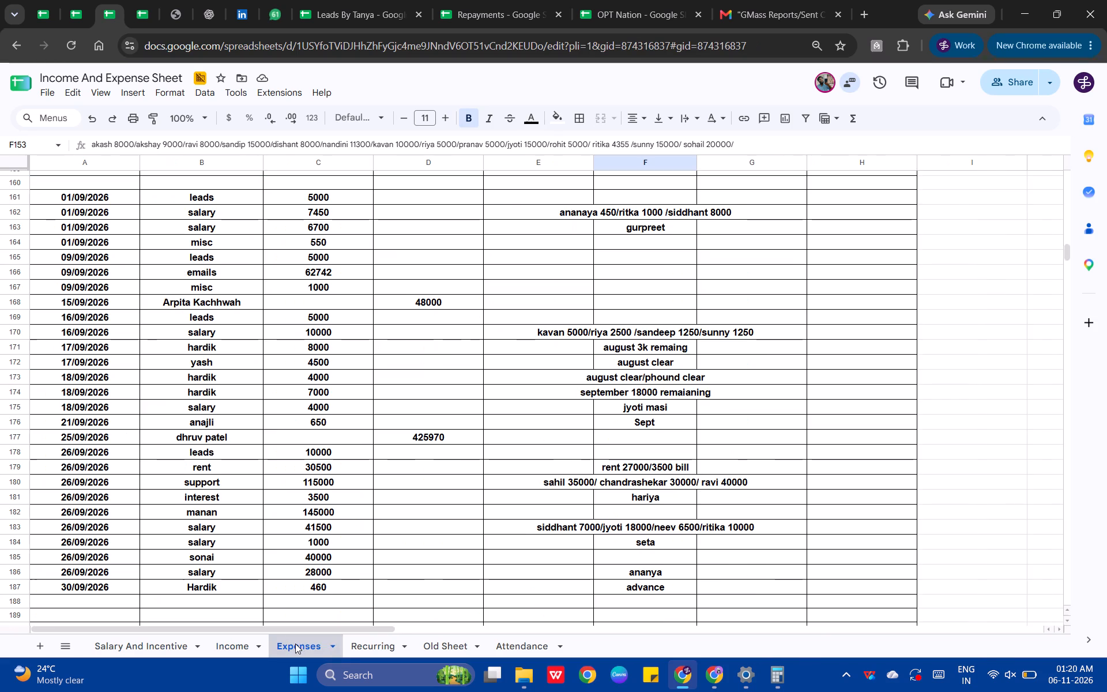
scroll(422, 368, "up", 12)
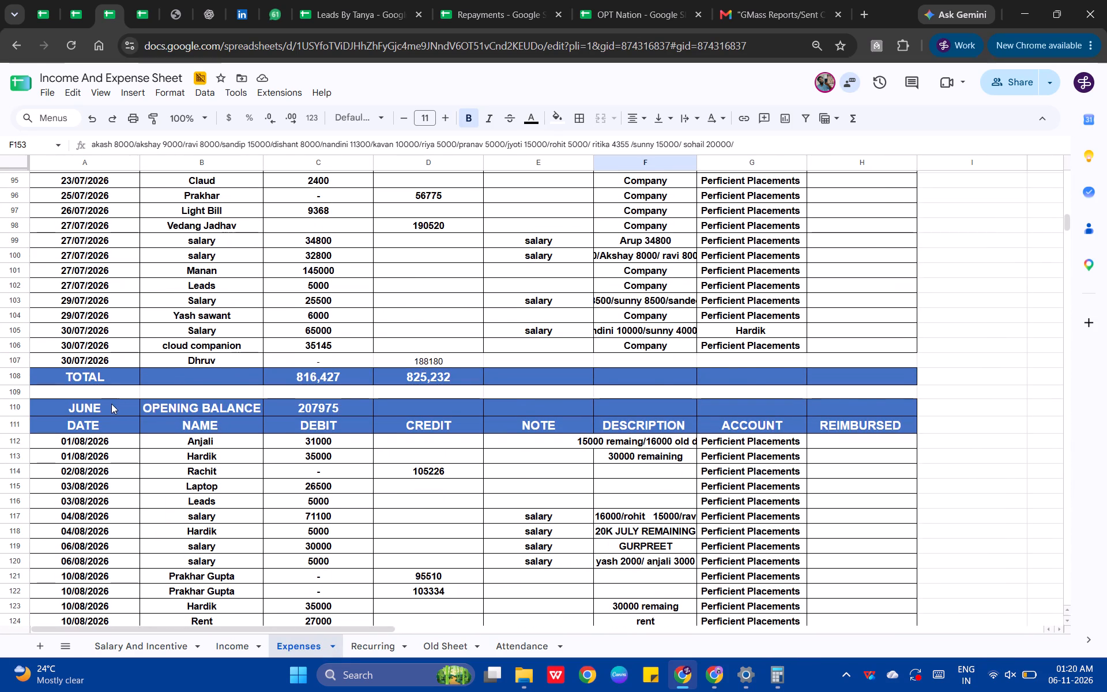
scroll(111, 404, "down", 8)
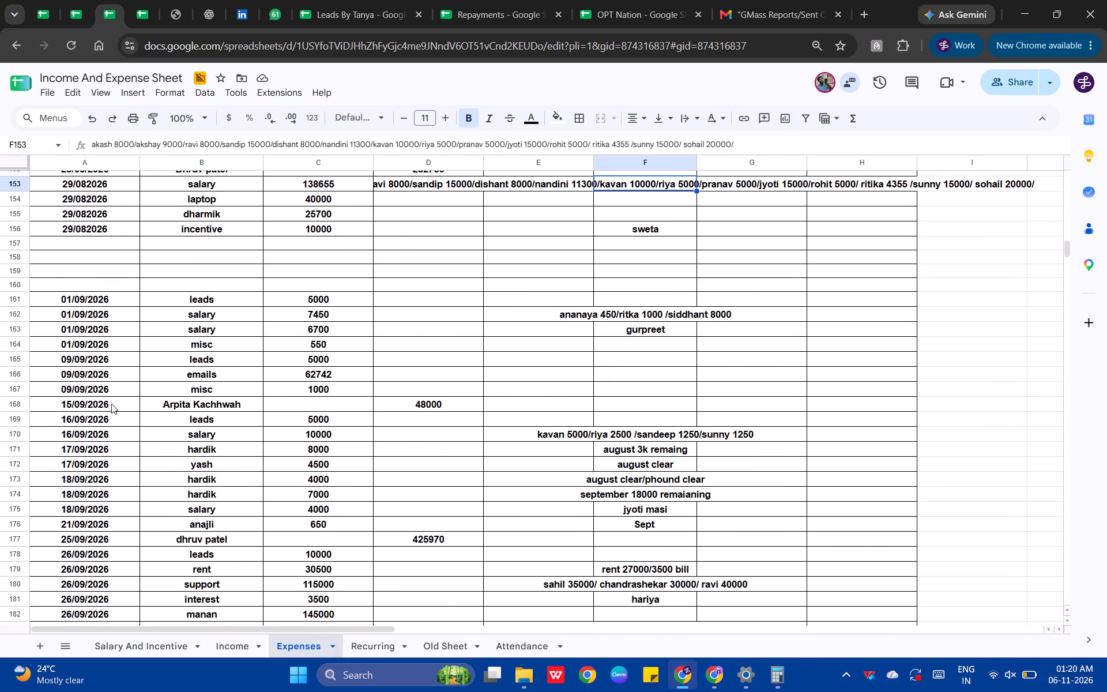
scroll(111, 404, "down", 7)
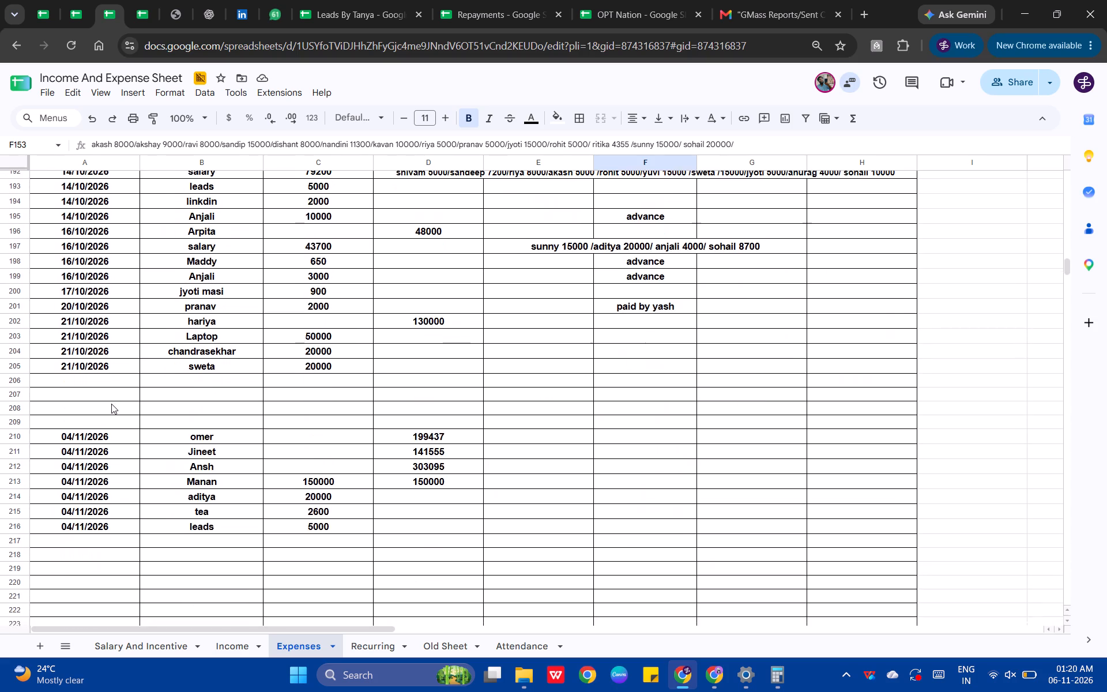
scroll(111, 404, "down", 1)
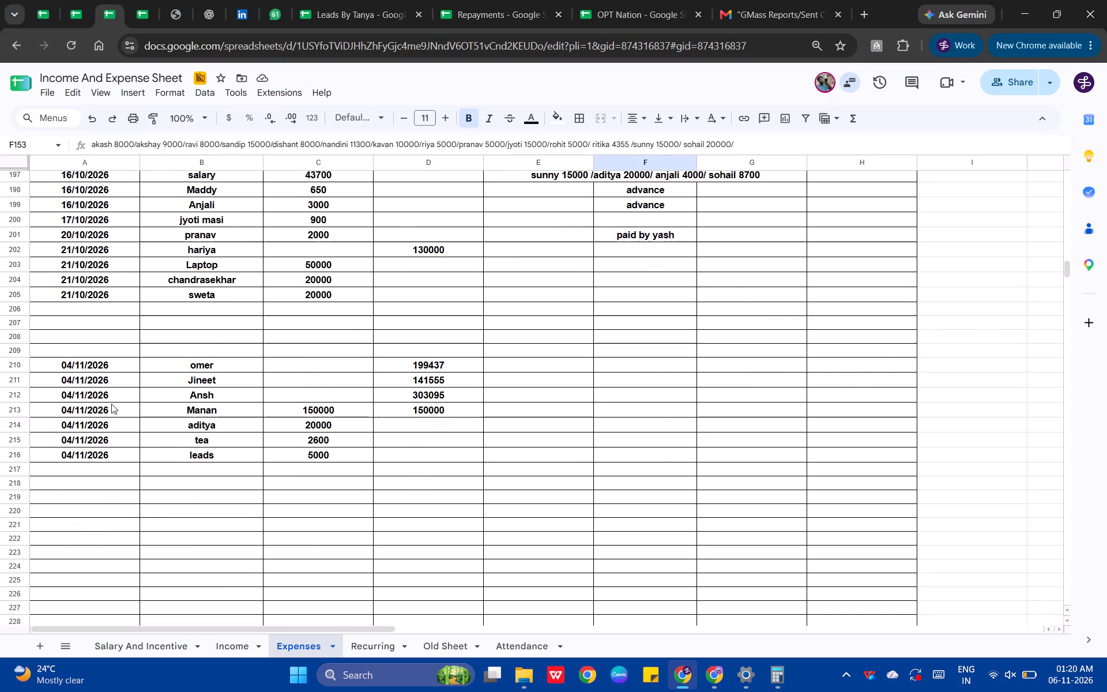
scroll(221, 438, "up", 9)
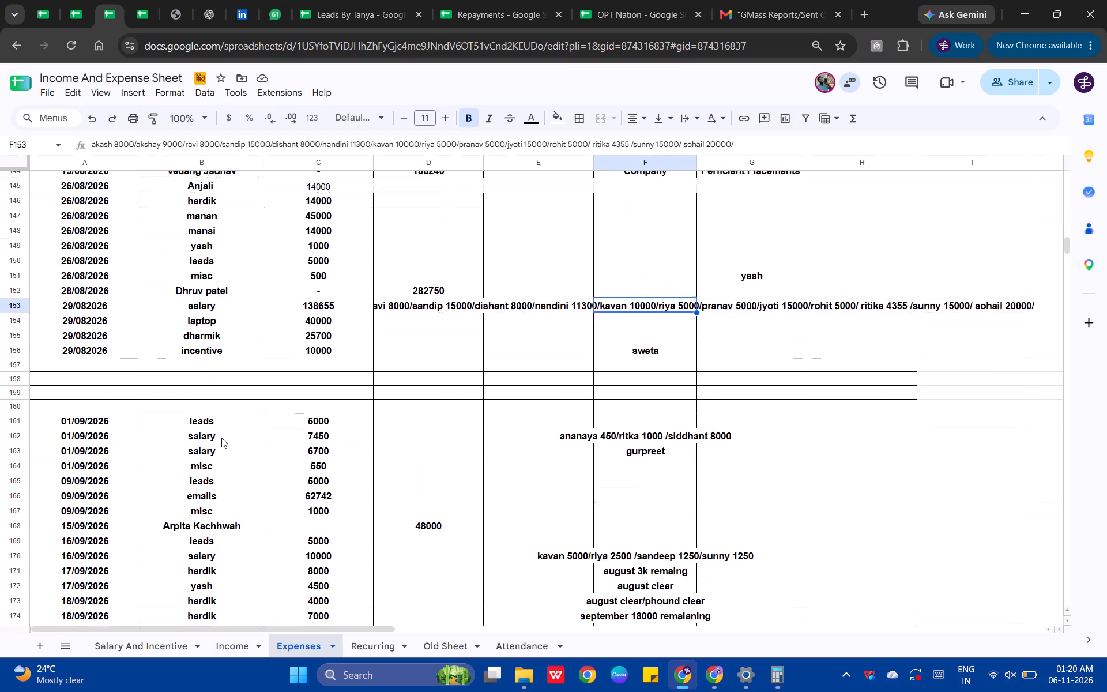
scroll(221, 438, "up", 6)
scroll(221, 438, "down", 3)
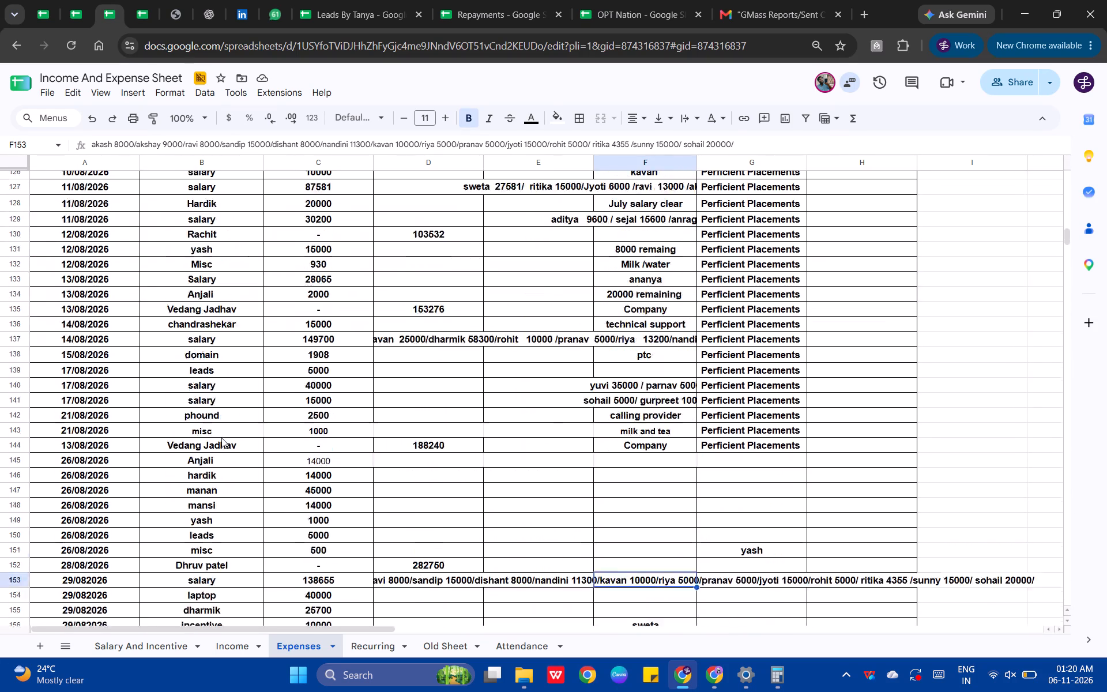
scroll(221, 438, "down", 5)
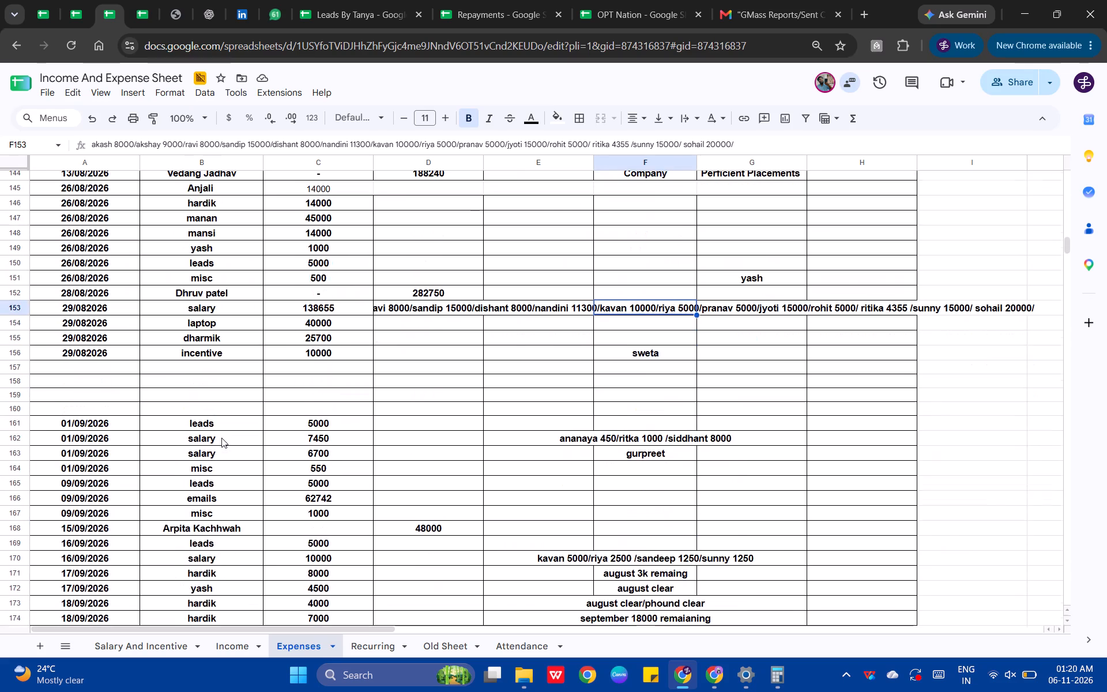
scroll(221, 438, "down", 1)
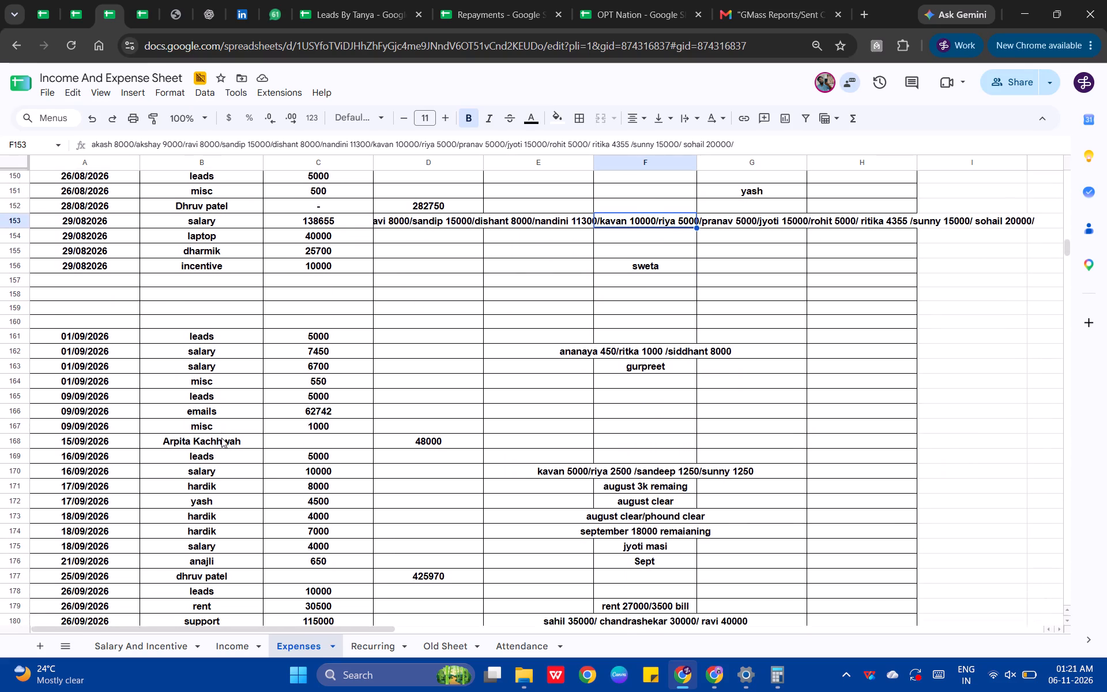
scroll(221, 438, "down", 8)
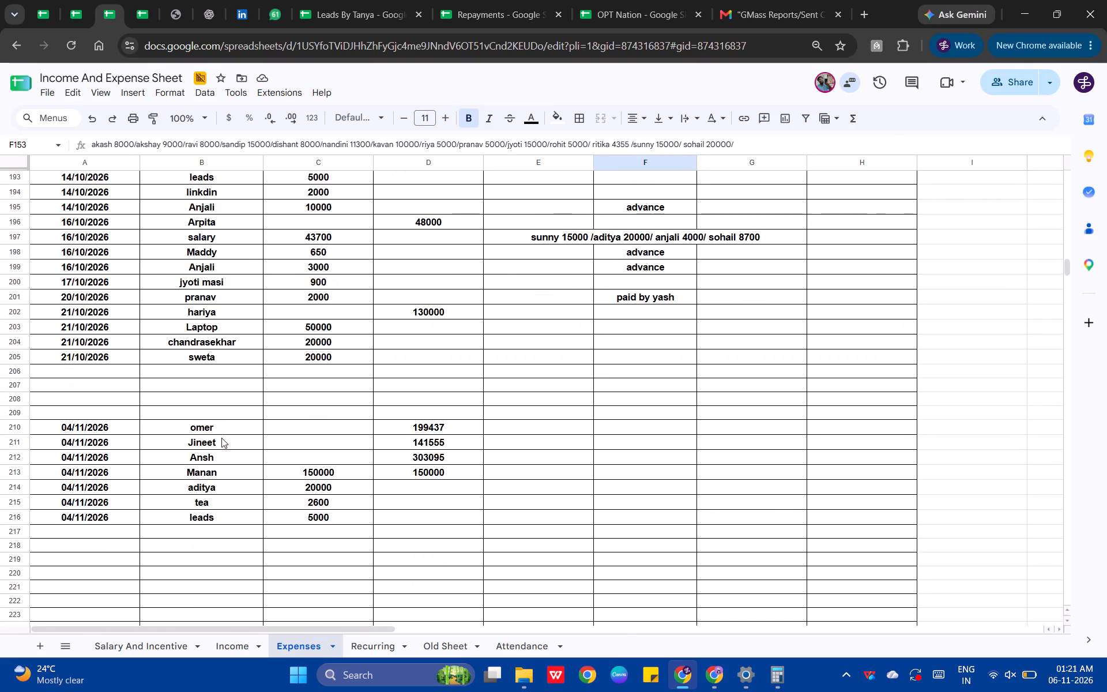
Examine the full payment descriptions of the 30/07/2026 and 29/08/2026 salary entries in the Expenses sheet.
scroll(221, 438, "up", 11)
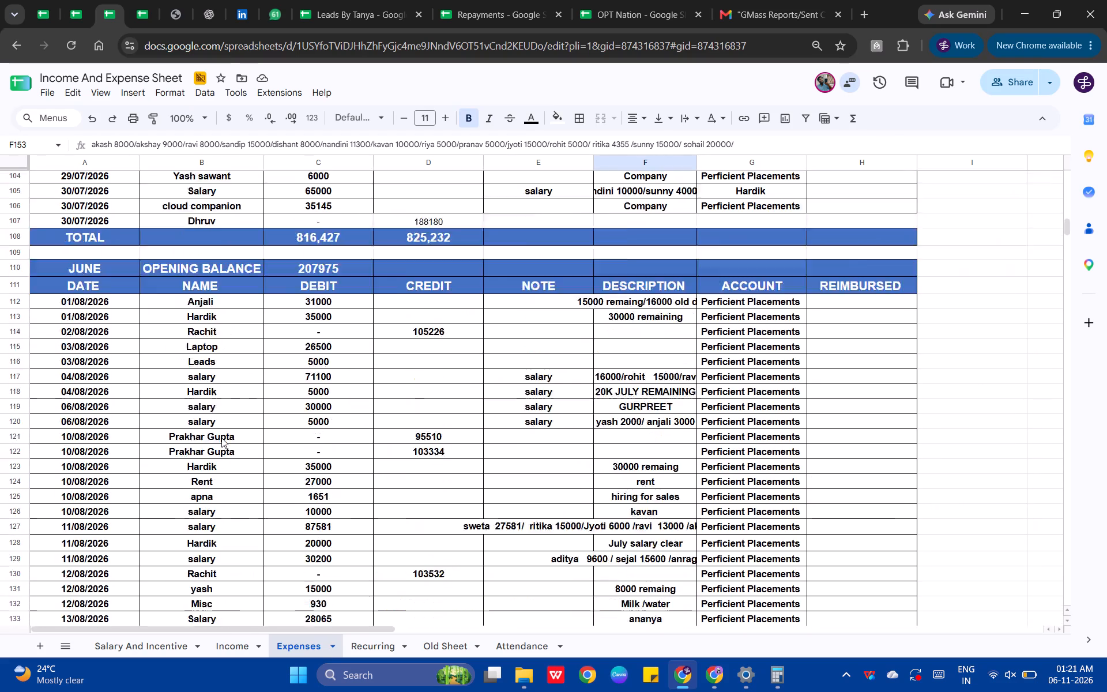
scroll(221, 438, "up", 3)
scroll(221, 438, "right", 1)
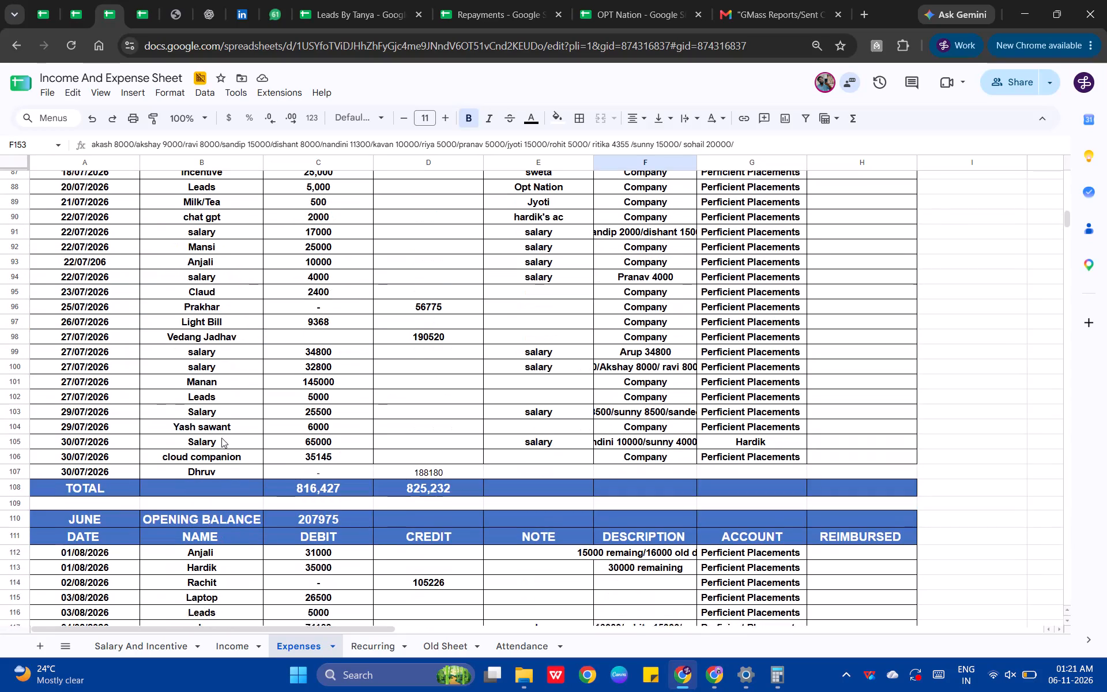
left_click(662, 462)
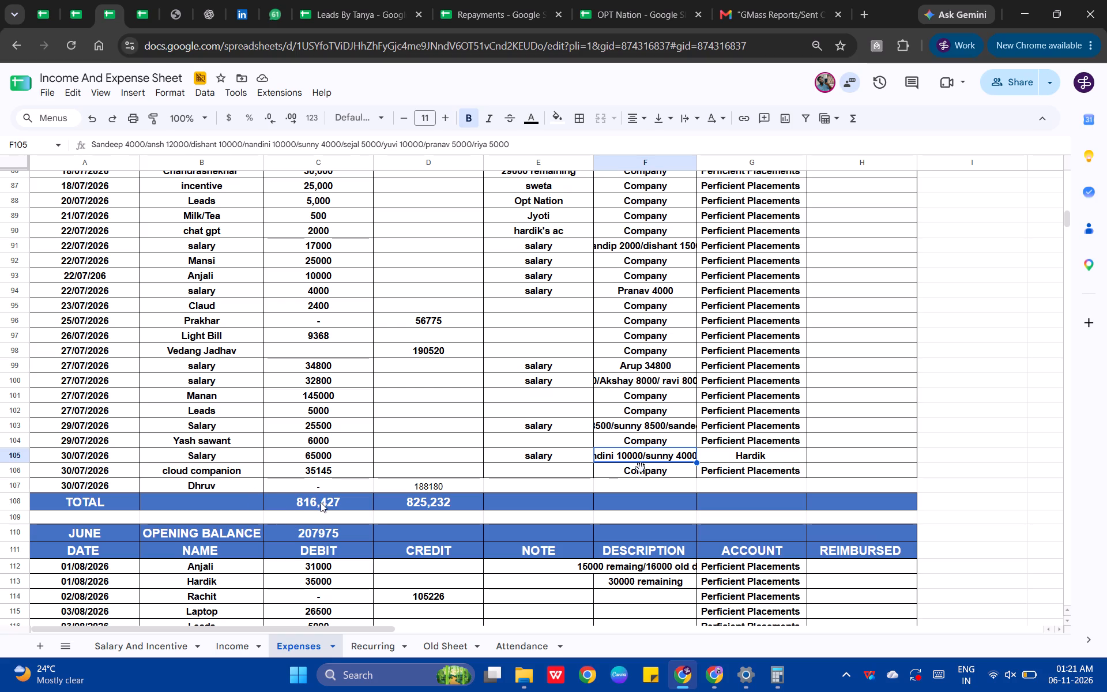
scroll(291, 581, "down", 3)
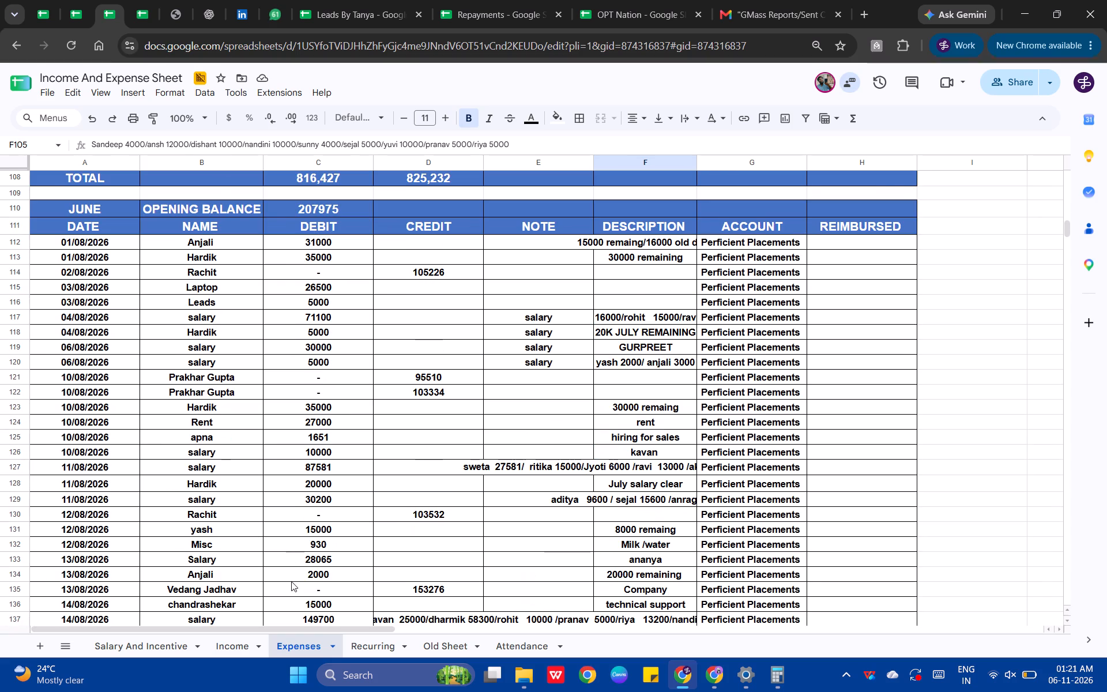
scroll(291, 581, "down", 3)
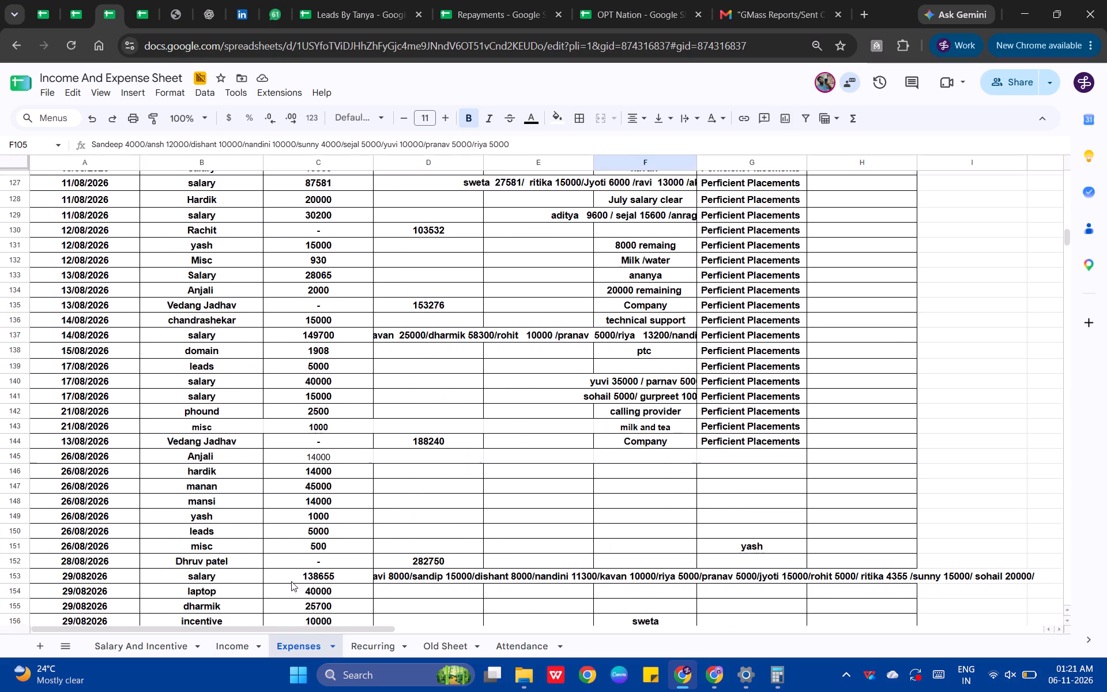
scroll(291, 581, "down", 1)
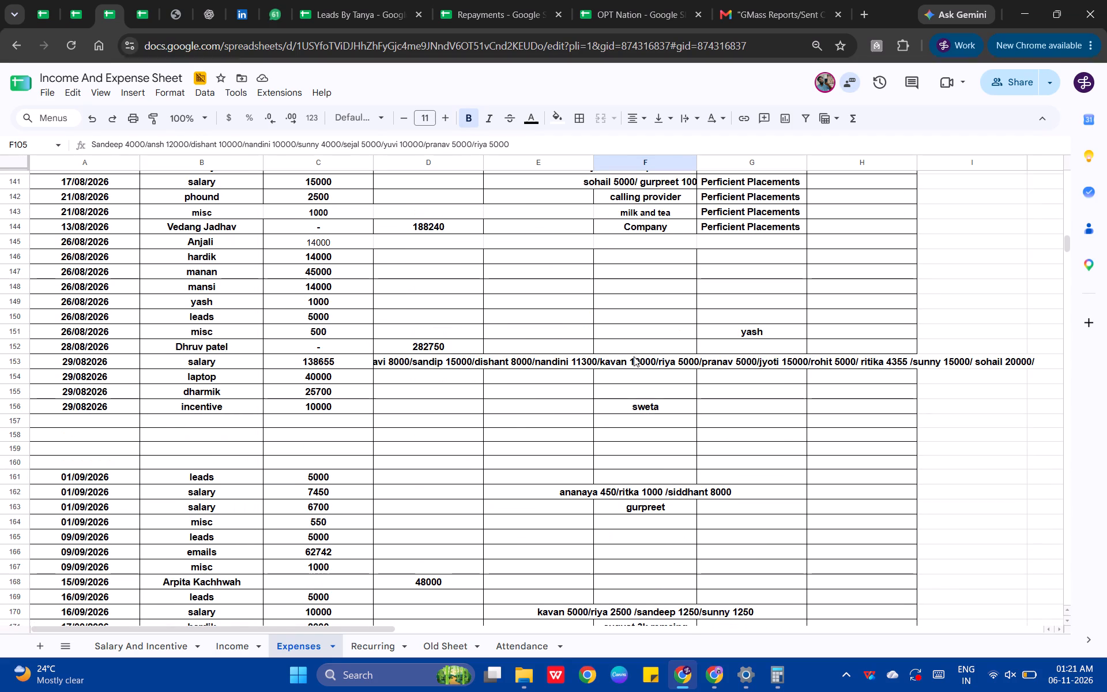
left_click(629, 365)
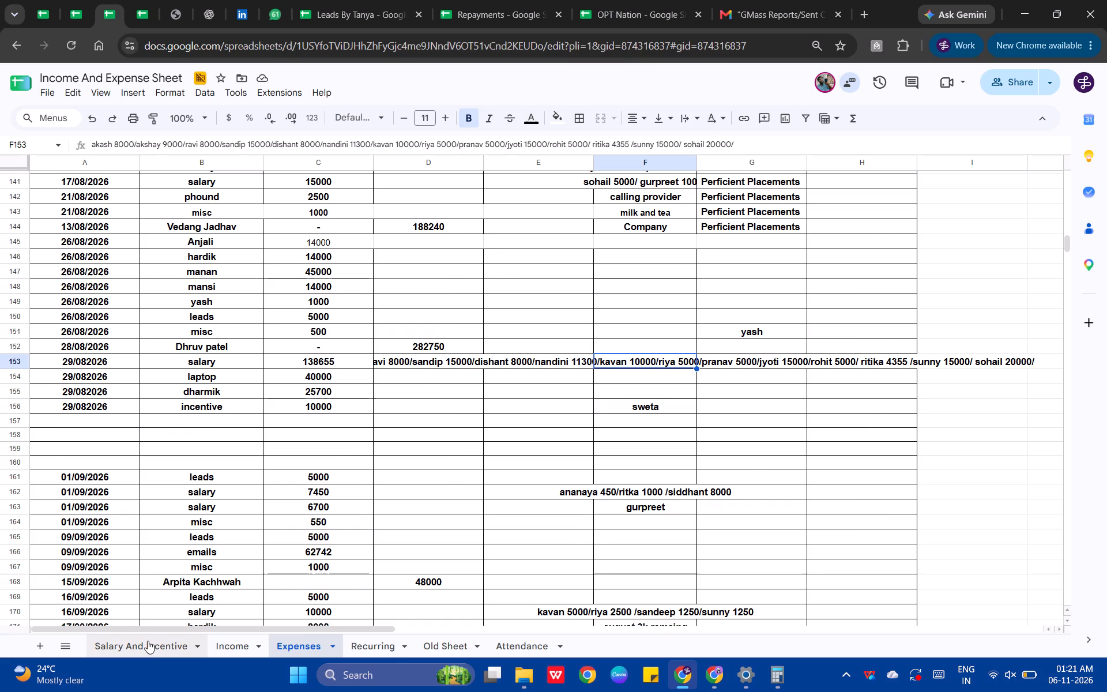
Return to Salary And Incentive and compare the July and August salary tables.
left_click(148, 641)
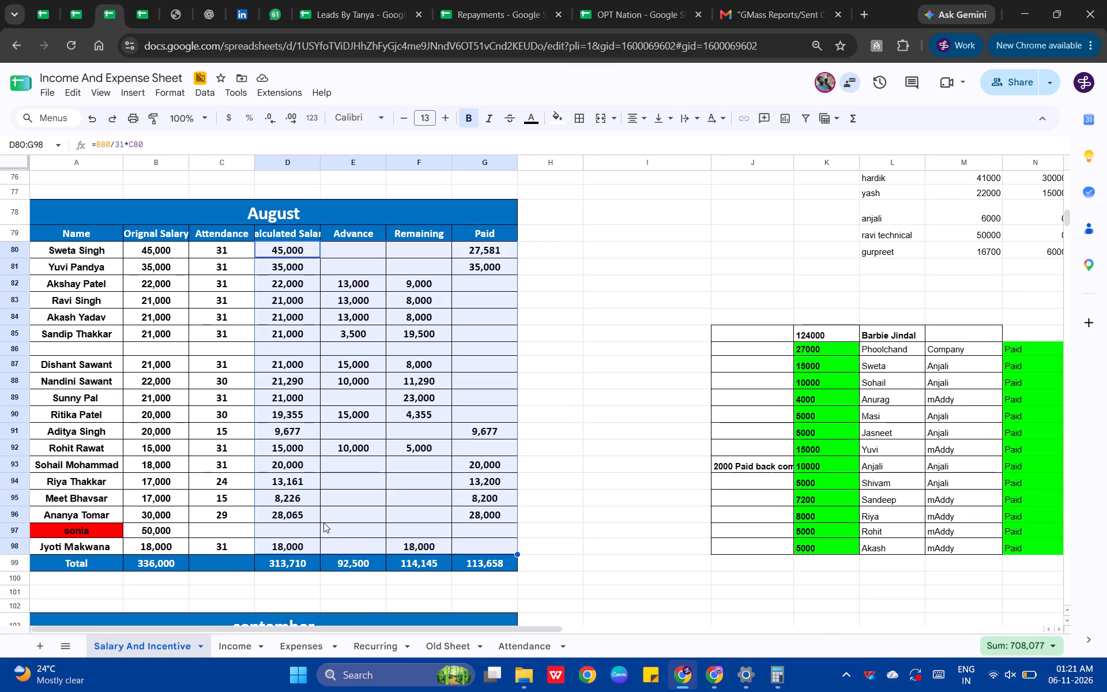
scroll(323, 522, "right", 1)
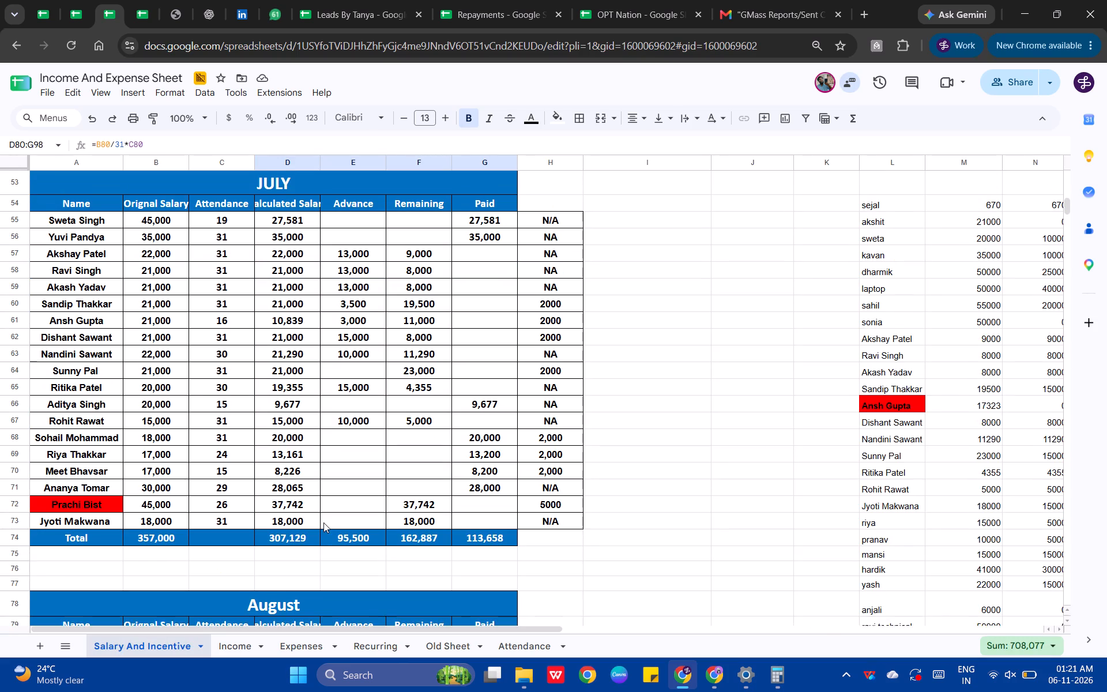
scroll(323, 522, "right", 1)
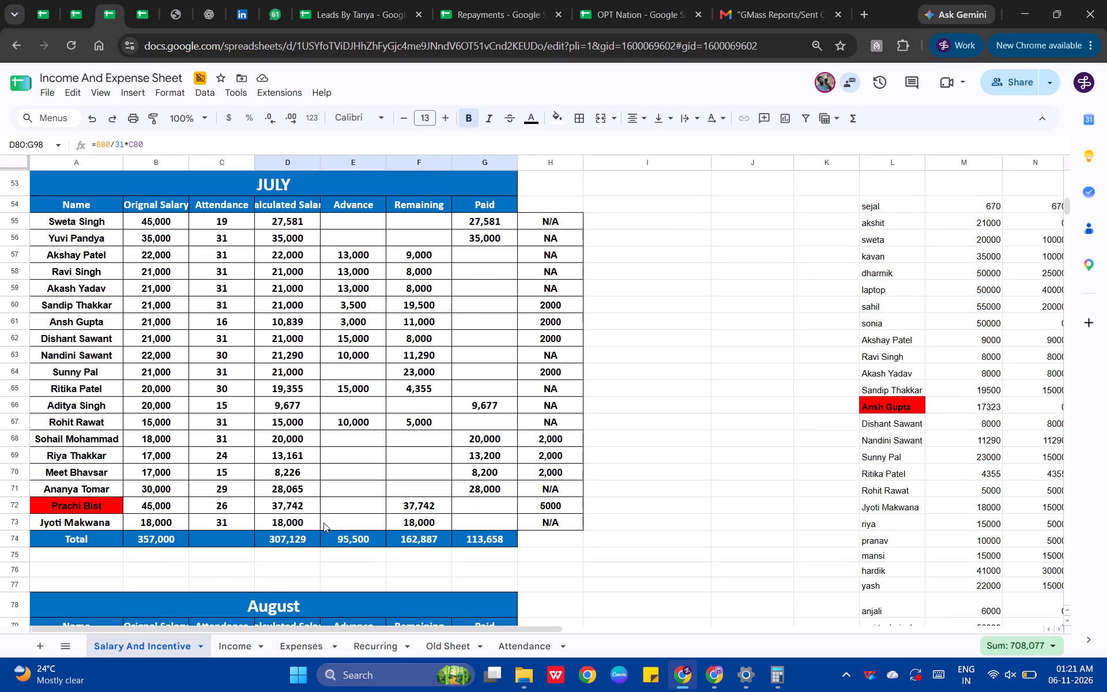
scroll(323, 522, "right", 1)
scroll(323, 522, "down", 1)
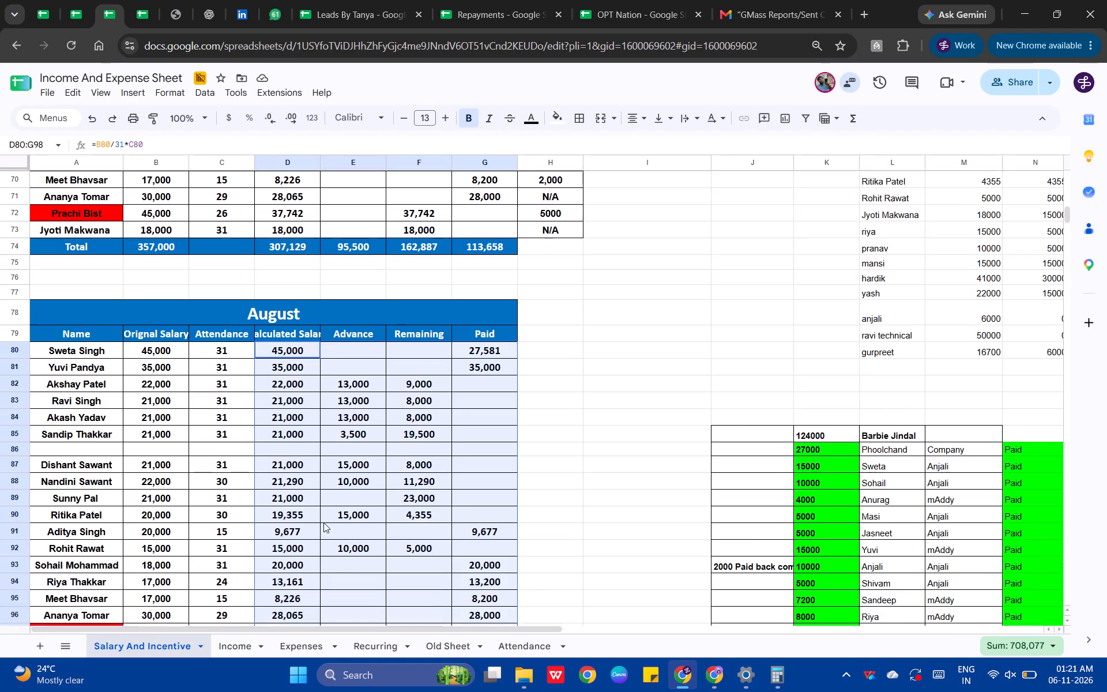
scroll(323, 522, "down", 1)
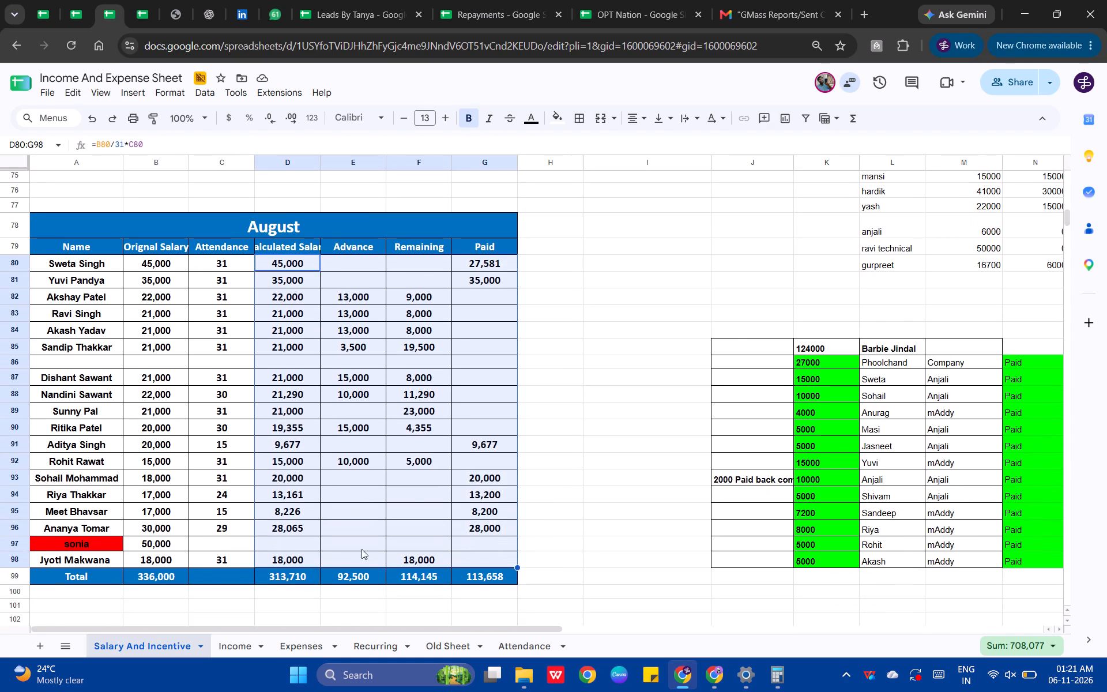
Enter 50000 as the paid amount in sonia's row of the August salary table.
left_click(301, 550)
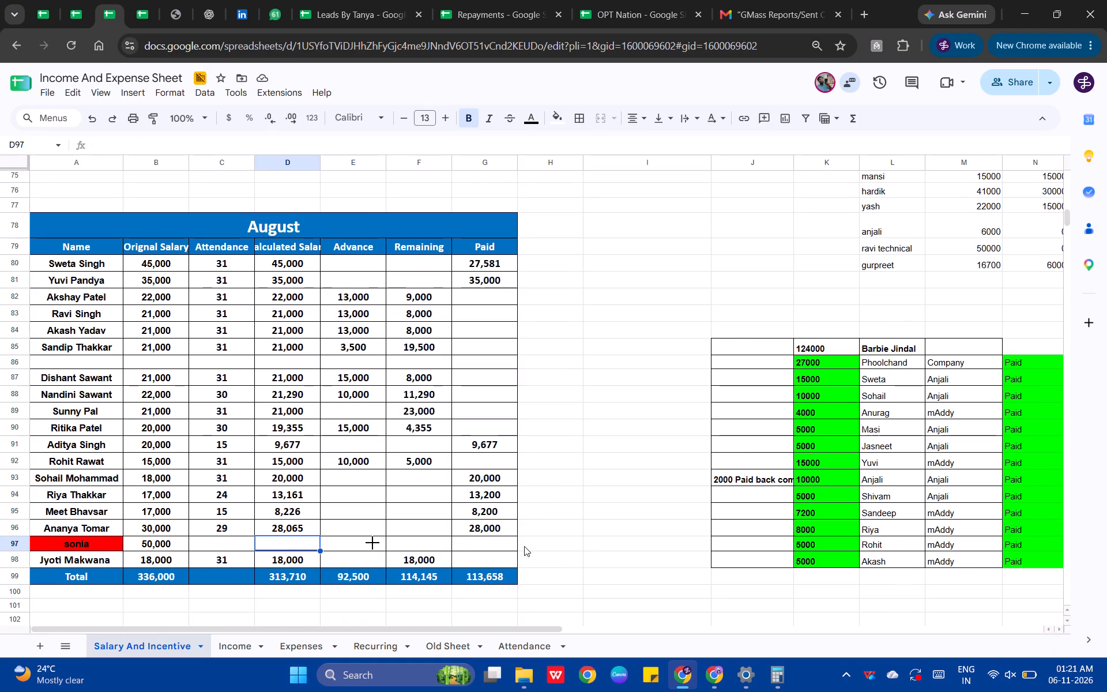
left_click(504, 547)
type("50000")
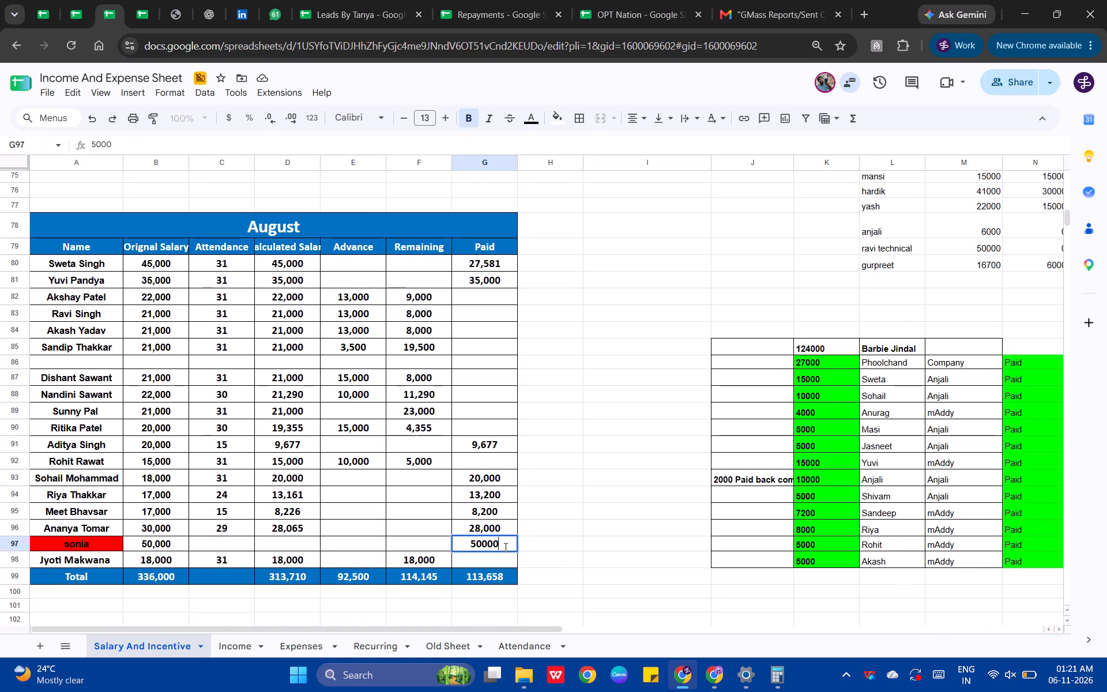
key("Up")
key("Left")
key("Right")
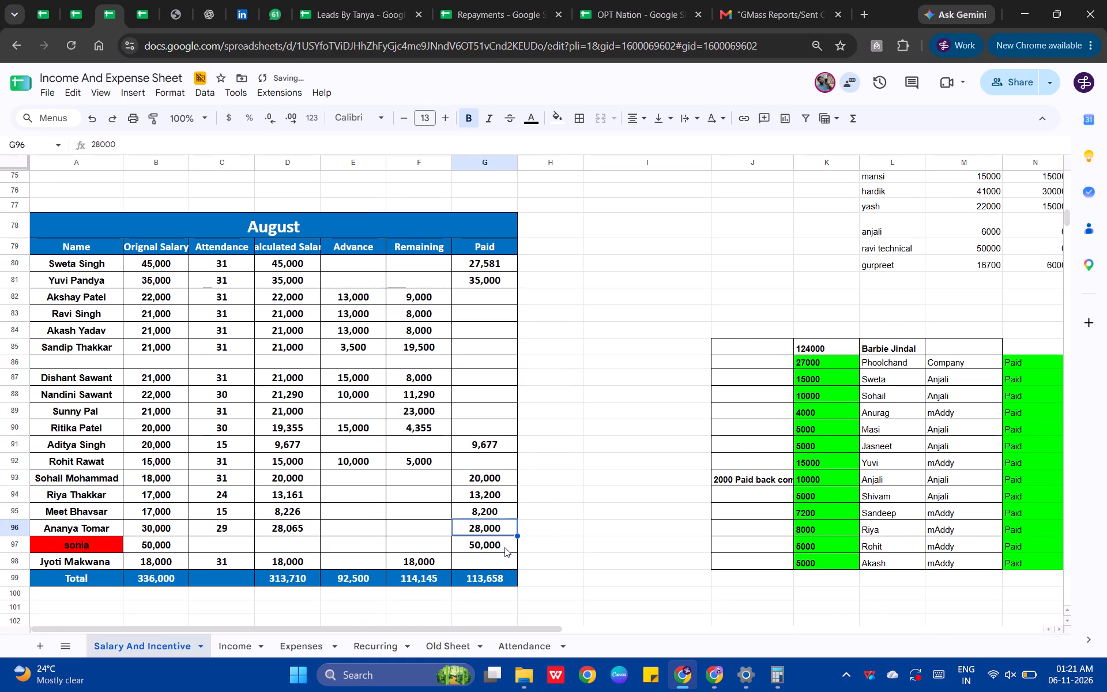
Check rows 95 and 96 of the August table across from the names to the paid amounts.
key("Left")
key("Left")
key("Left")
key("Left")
key("Left")
key("Left")
key("Left")
key("Up")
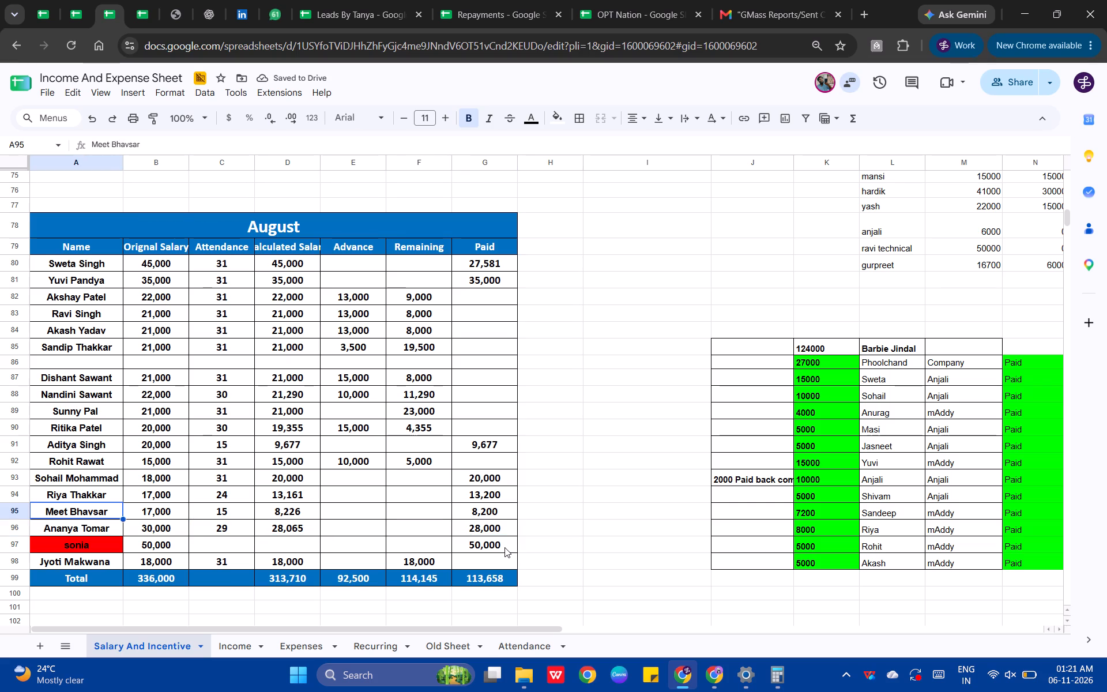
key("Right")
key("Right")
key("Right")
key("Right")
key("Right")
key("Right")
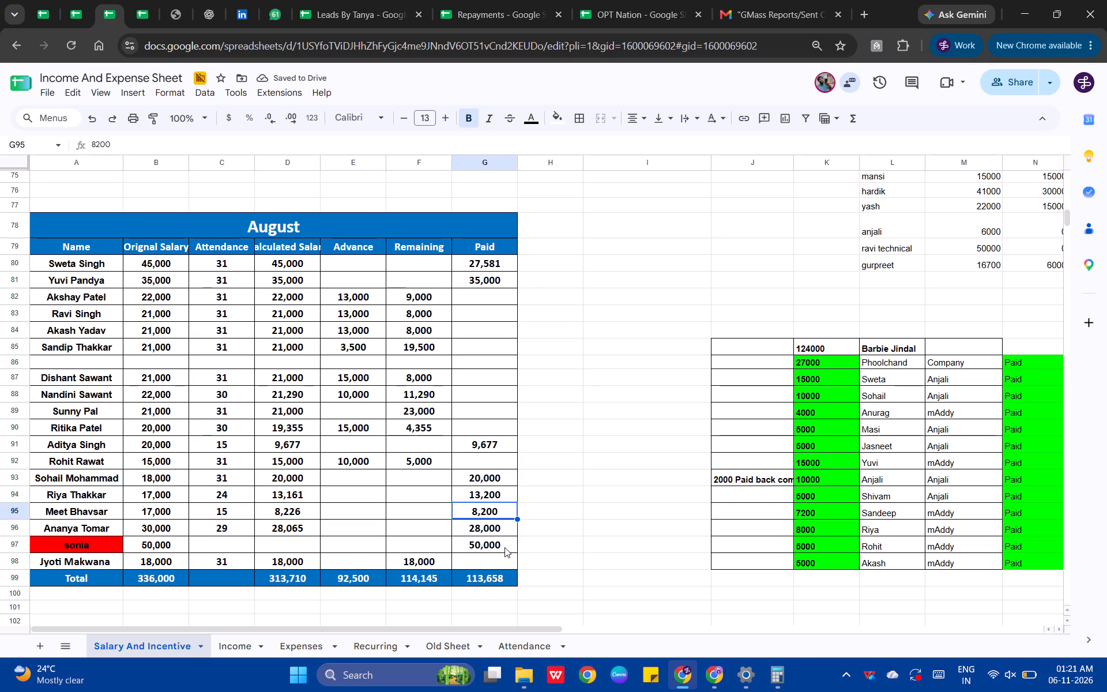
Review the September salary table and the start of October's, and return to the last rows of August.
key("Down")
key("Down")
key("Down")
key("Down")
key("Down")
key("Down")
key("Down")
key("Down")
key("Down")
key("Down")
key("Down")
key("Down")
key("Down")
key("Down")
key("Down")
key("Down")
key("Down")
key("Down")
key("Down")
key("Down")
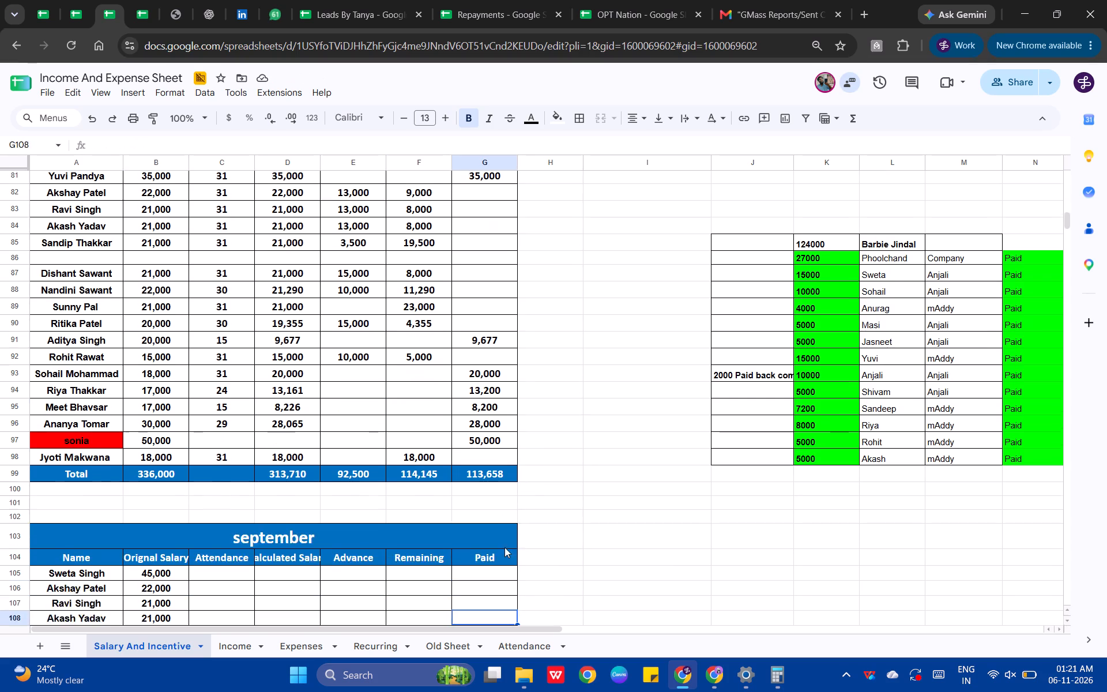
key("Down")
key("Down")
key("Down")
key("Down")
key("Up")
key("Up")
key("Up")
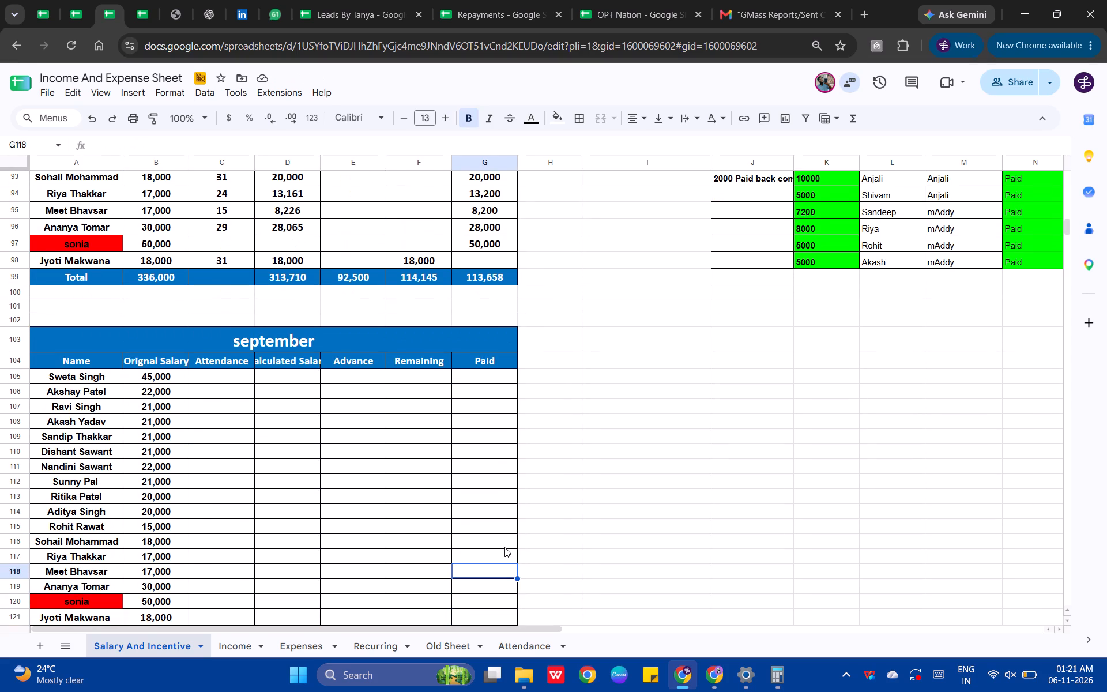
key("Up")
key("Down")
key("Down")
key("Down")
key("Down")
key("Down")
key("Down")
key("Down")
key("Down")
key("Down")
key("Down")
key("Down")
key("Down")
key("Down")
key("Down")
key("Down")
key("Down")
key("Down")
key("Down")
key("Down")
key("Down")
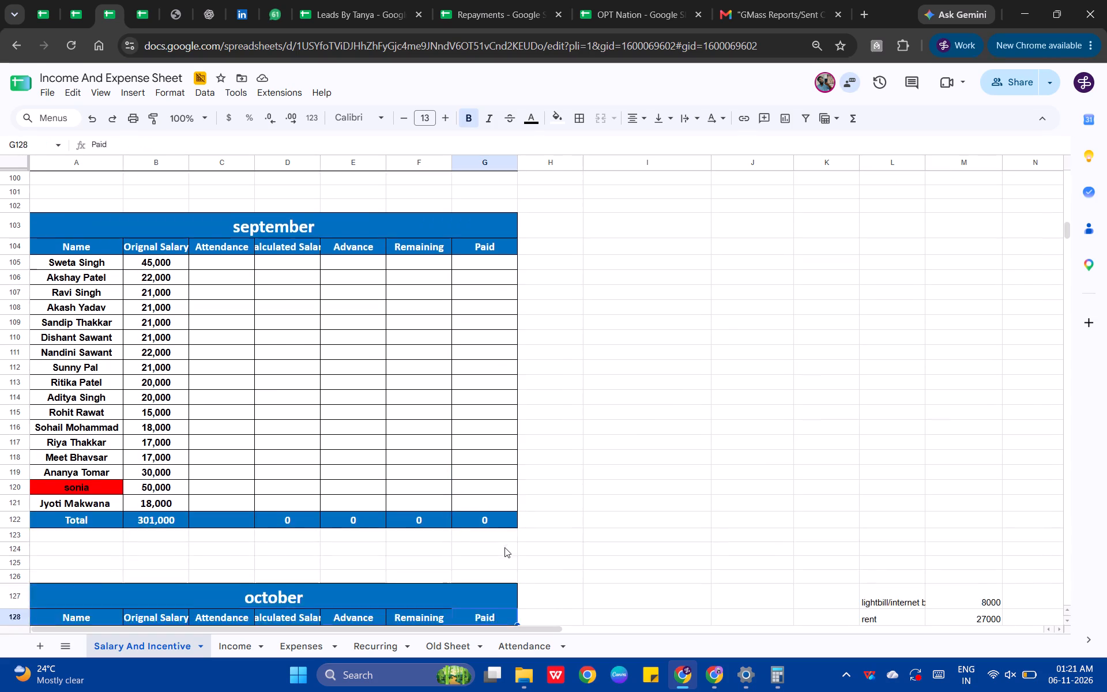
key("Up")
key("Up")
key("Up")
key("Up")
key("Up")
key("Up")
key("Up")
key("Up")
key("Up")
key("Up")
key("Up")
key("Up")
key("Up")
key("Up")
key("Up")
key("Up")
key("Up")
key("Up")
key("Up")
key("Up")
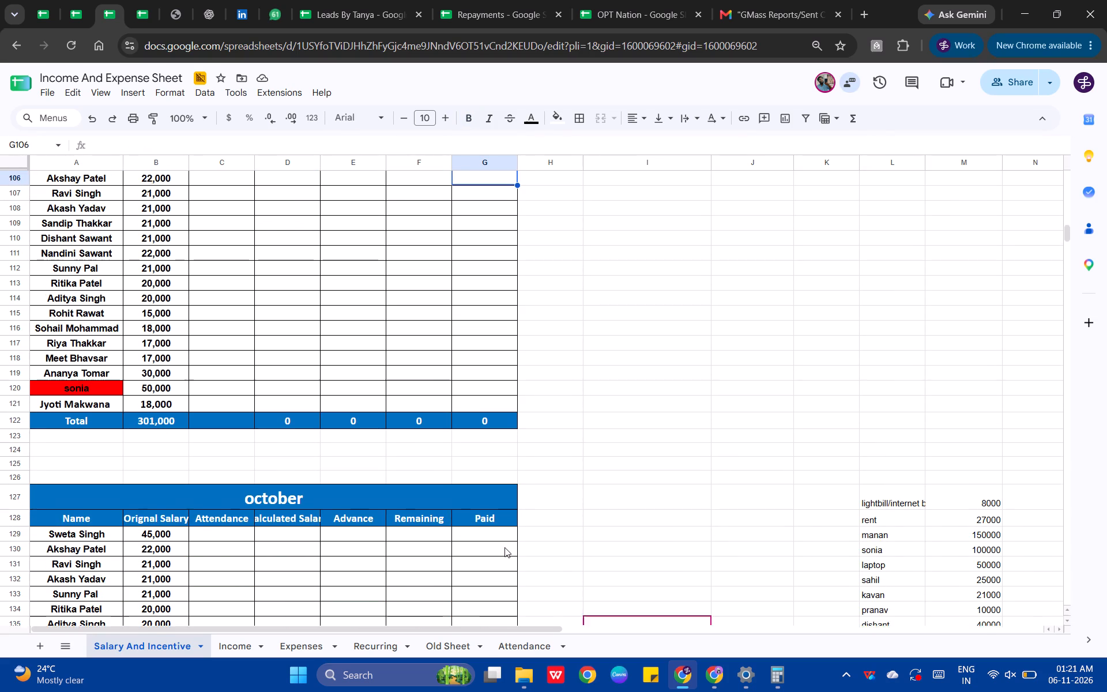
key("Up")
key("Up")
key("Up")
key("Up")
key("Up")
key("Up")
key("Up")
key("Up")
key("Up")
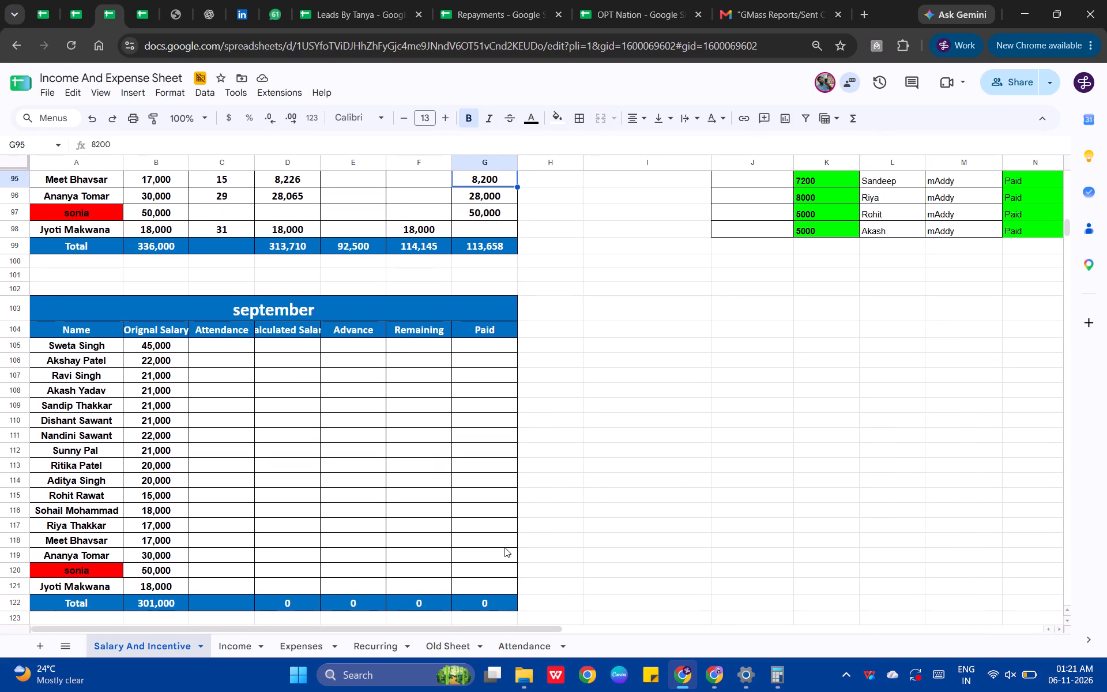
key("Up")
key("Up")
key("Up")
key("Up")
key("Up")
key("Down")
key("Down")
key("Down")
key("Down")
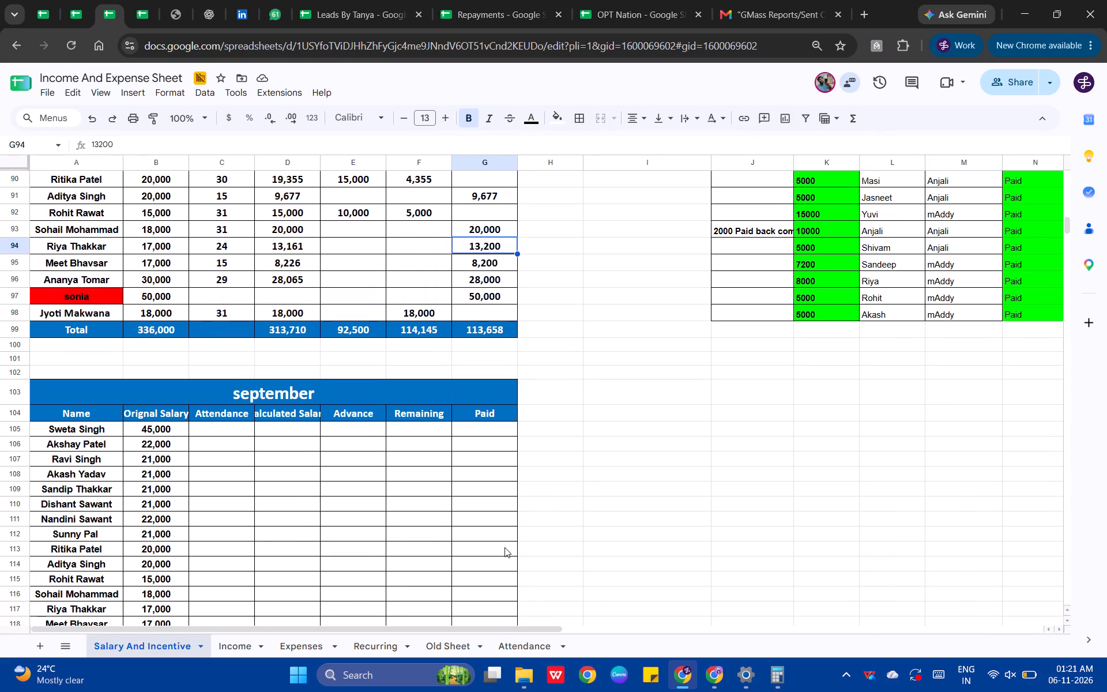
key("Down")
key("Down")
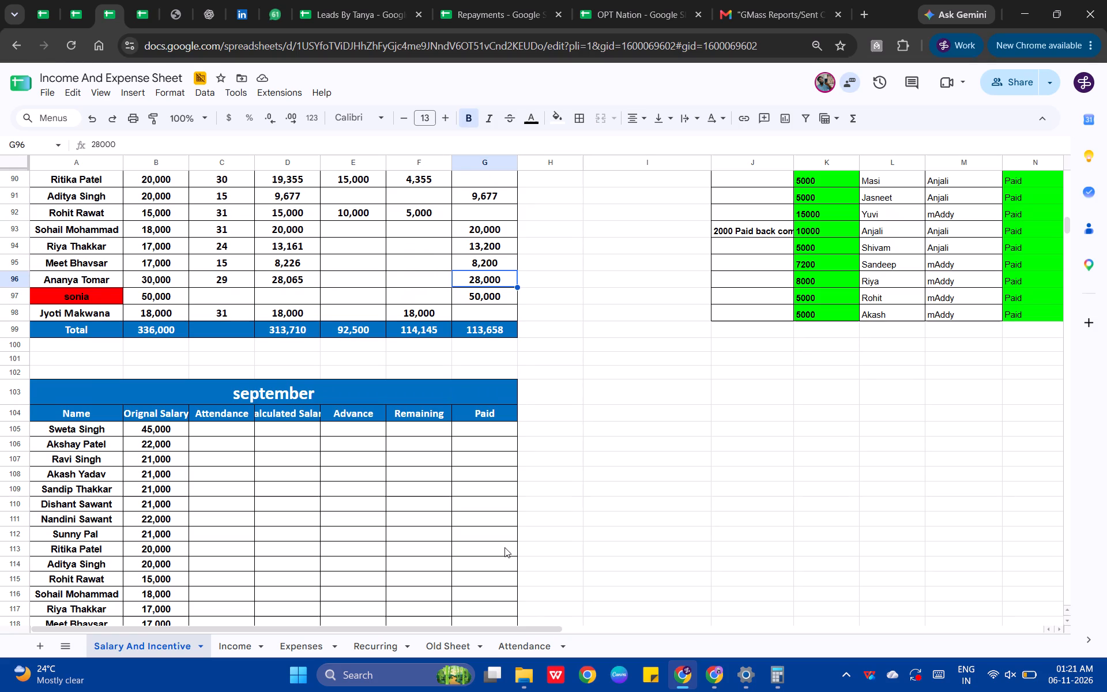
Clear the paid amount and the calculated salary in row 95 of the August salary table.
key("Up")
key("Delete")
key("Left")
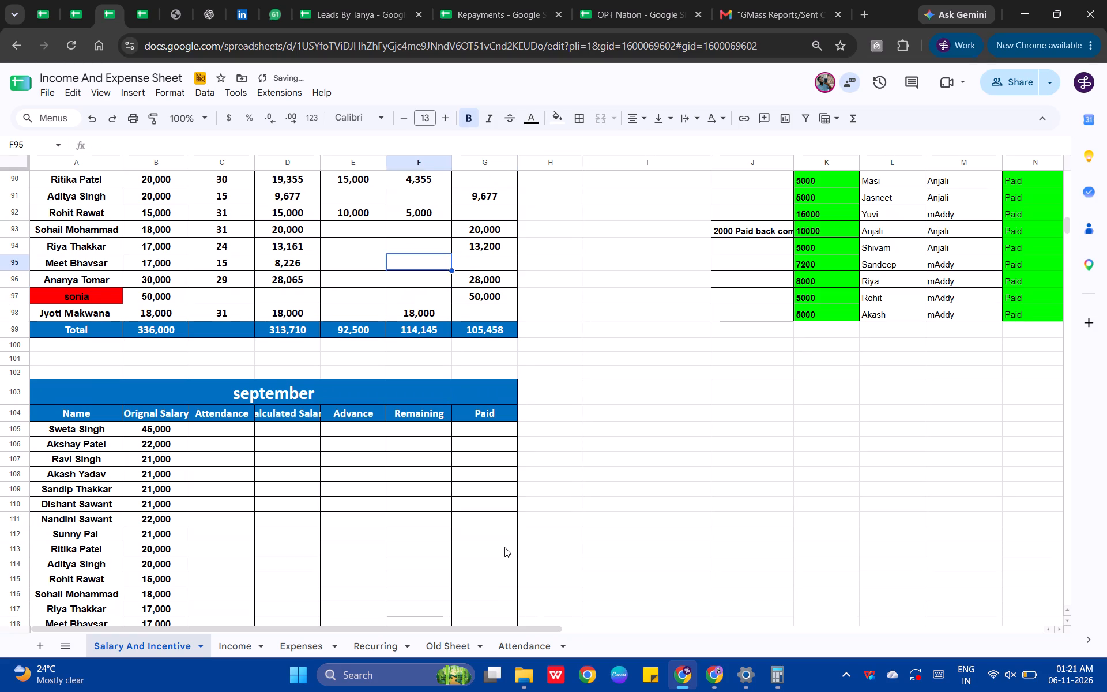
key("Left")
key("Left")
key("Delete")
key("Left")
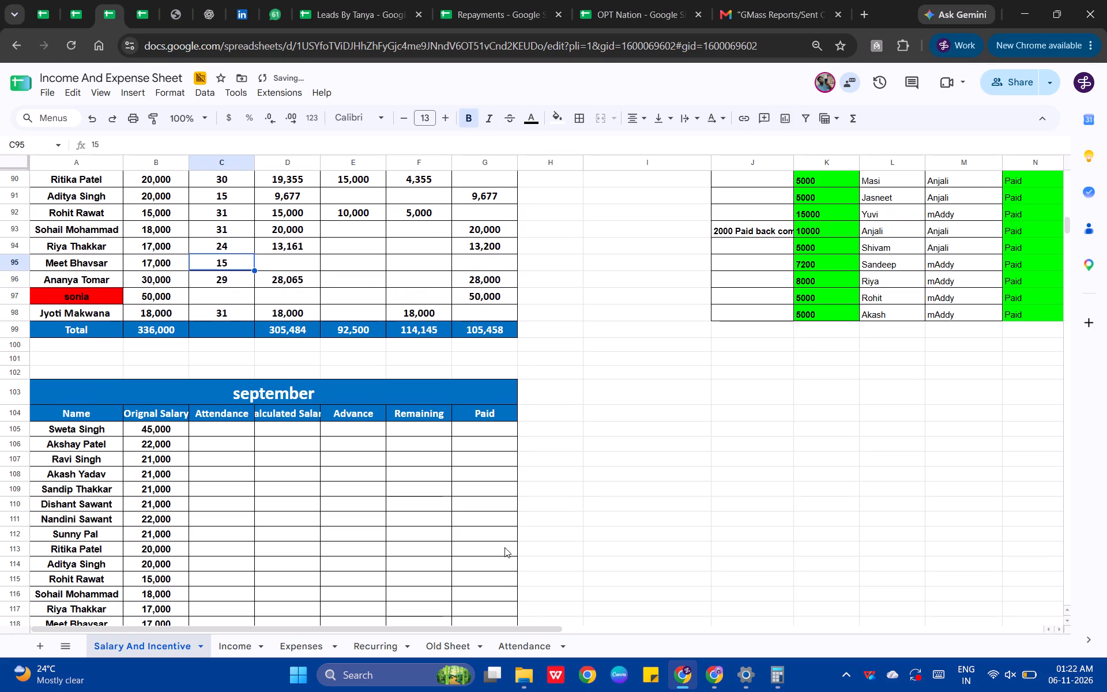
Compare the lower rows of the July salary table with the August table, ending at August row 95.
key("Up")
key("Up")
key("Up")
key("Up")
key("Up")
key("Up")
key("Up")
key("Up")
key("Up")
key("Up")
key("Up")
key("Up")
key("Up")
key("Up")
key("Up")
key("Up")
key("Up")
key("Up")
key("Up")
key("Up")
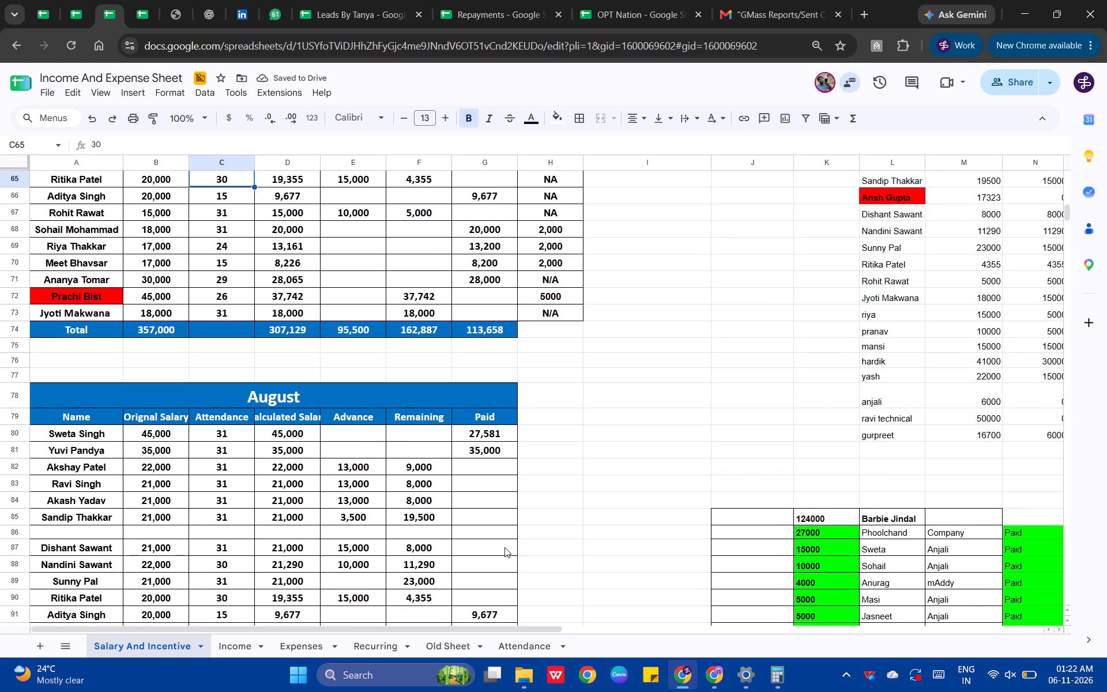
key("Down")
key("Down")
key("Down")
key("Down")
key("Down")
key("Down")
key("Down")
key("Down")
key("Down")
key("Down")
key("Down")
key("Down")
key("Down")
key("Down")
key("Down")
key("Down")
key("Down")
key("Down")
key("Down")
key("Down")
key("Down")
key("Down")
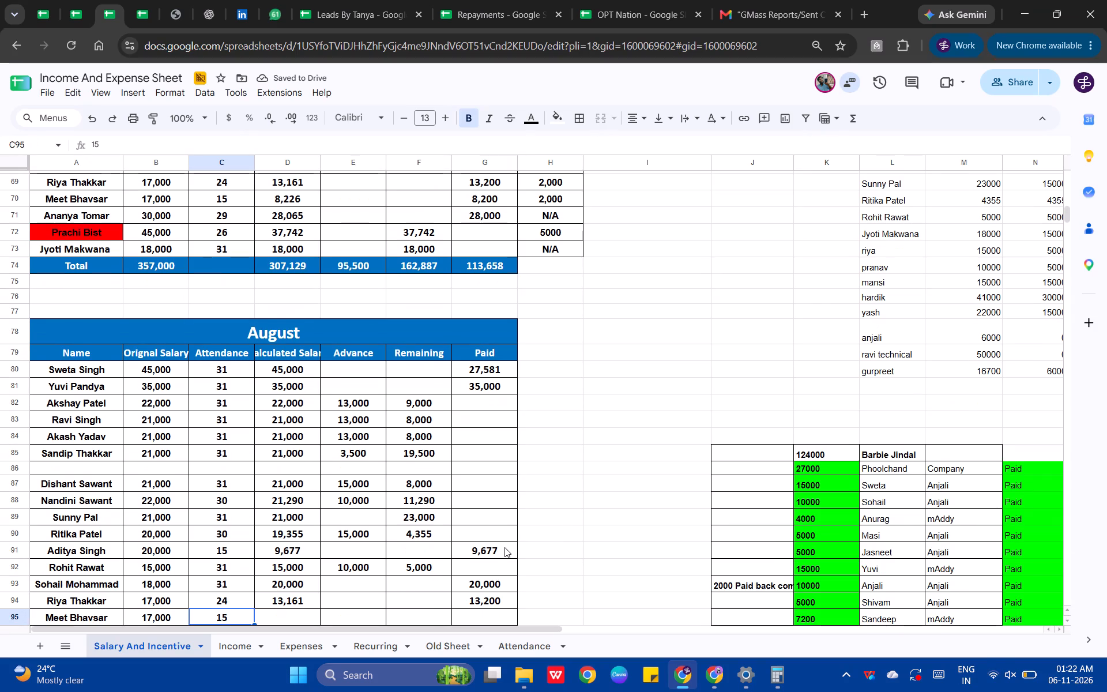
Set the attendance to 30 and the calculated salary to 17000 in row 95 of the August salary table.
key("Down")
key("Down")
key("Down")
key("Down")
key("Up")
key("Up")
key("Up")
key("Up")
key("Up")
key("Down")
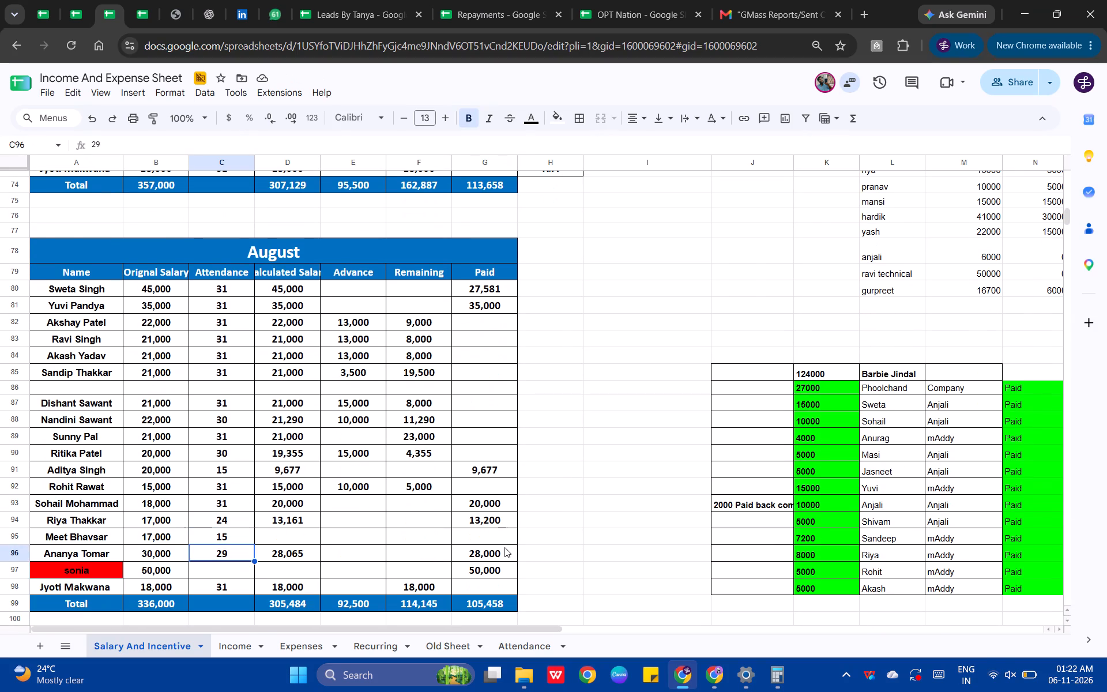
key("Up")
type("30")
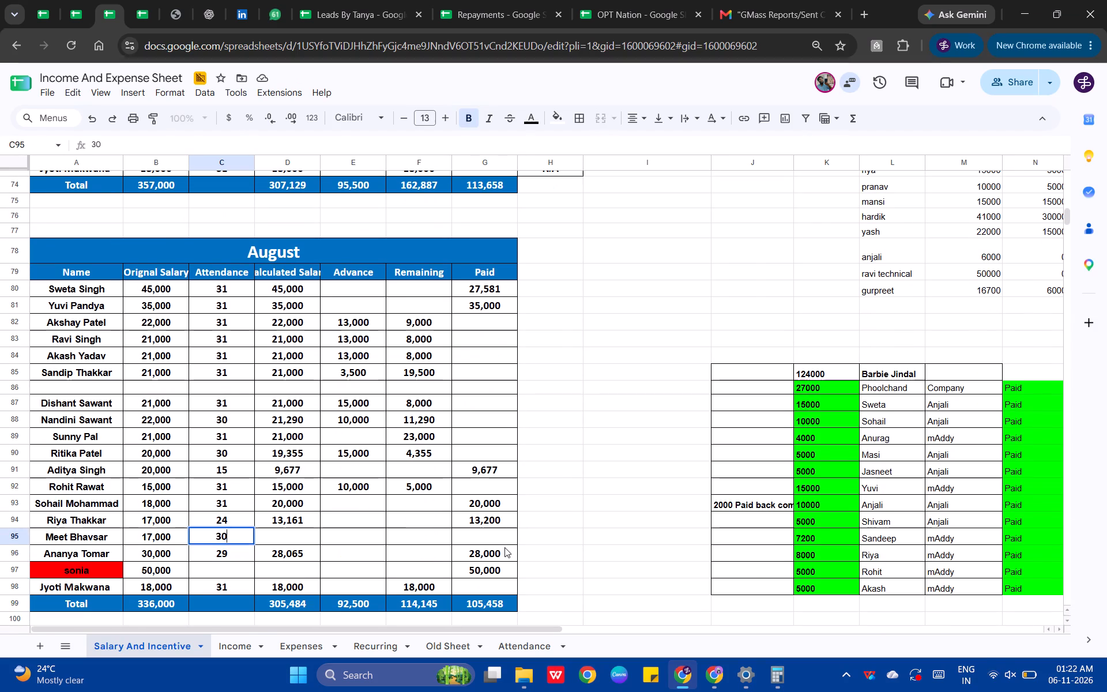
key("Right")
type("17000")
key("Right")
Set the calculated salary to 17000 and clear the paid amount in row 94 of the August salary table.
key("Up")
key("Left")
key("Right")
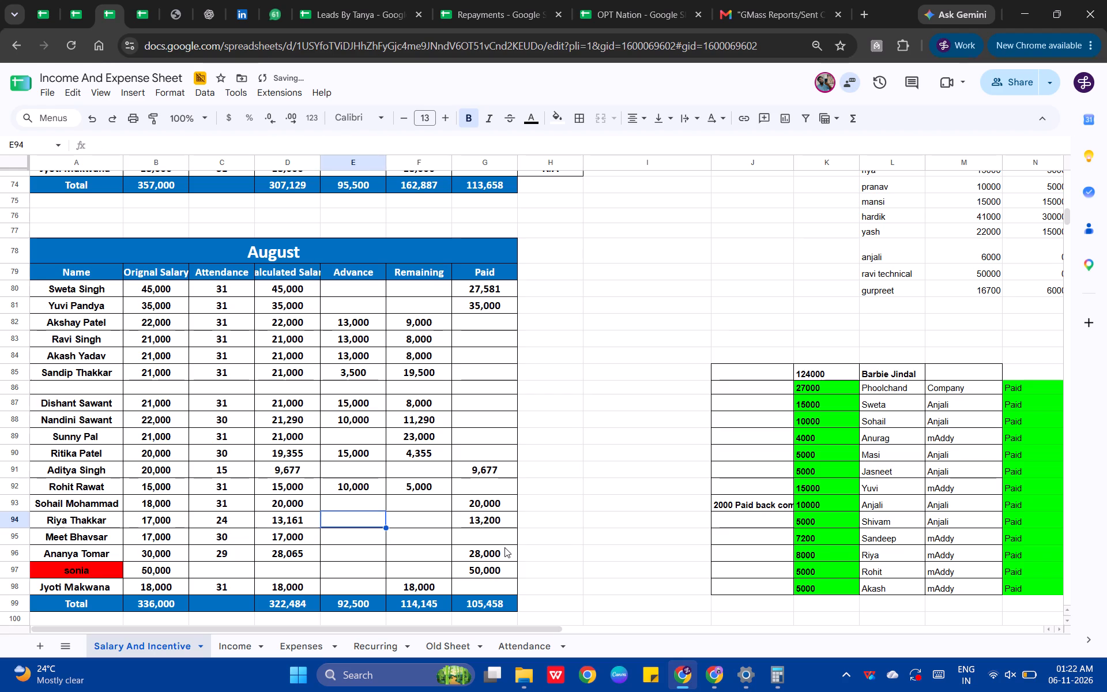
key("Left")
key("Left")
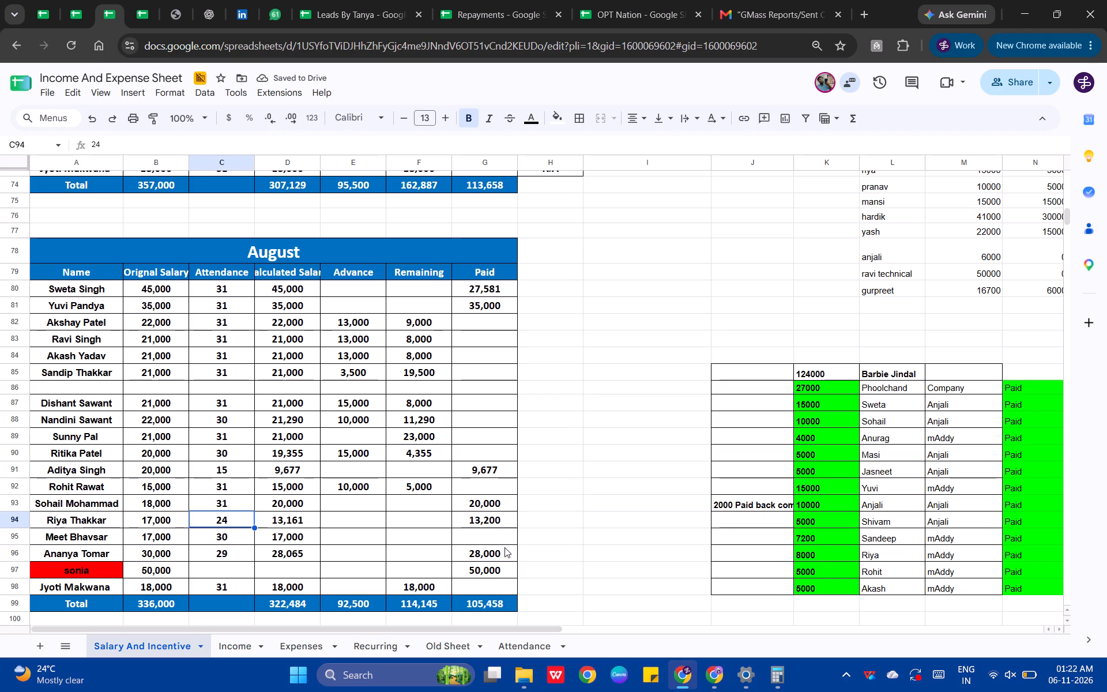
key("Right")
type("17000")
key("Right")
key("Right")
key("Right")
type("18")
key("BackSpace")
key("BackSpace")
key("BackSpace")
Enter an advance of 10000 in row 93 of the August salary table.
key("Up")
key("Left")
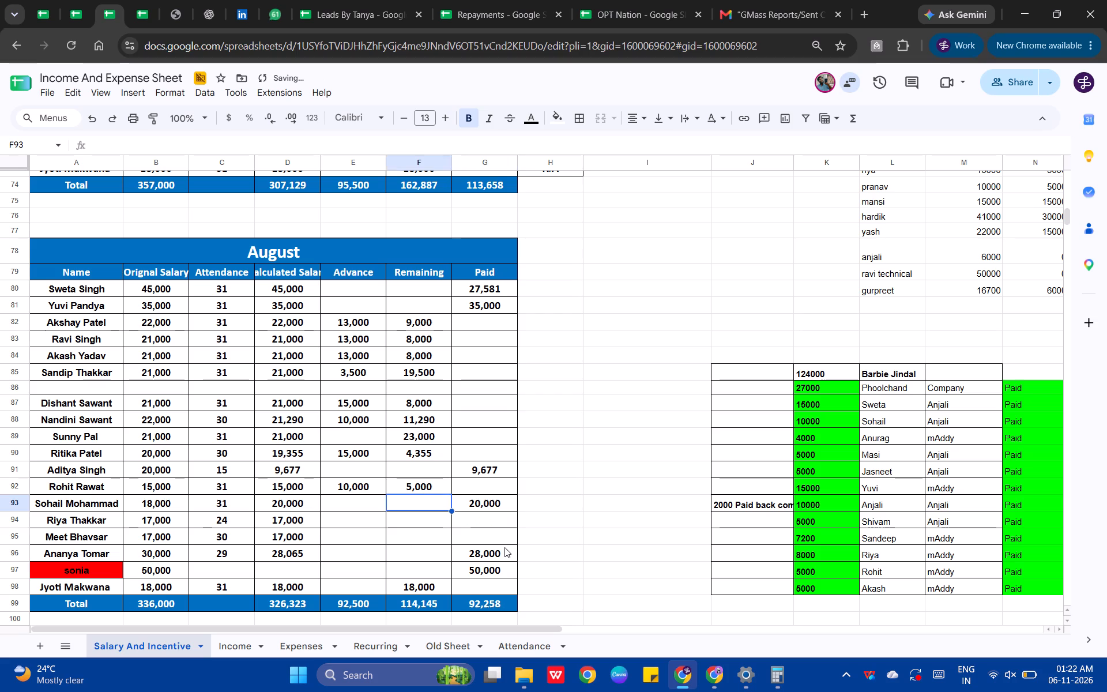
key("Left")
key("Left")
key("Left")
key("Right")
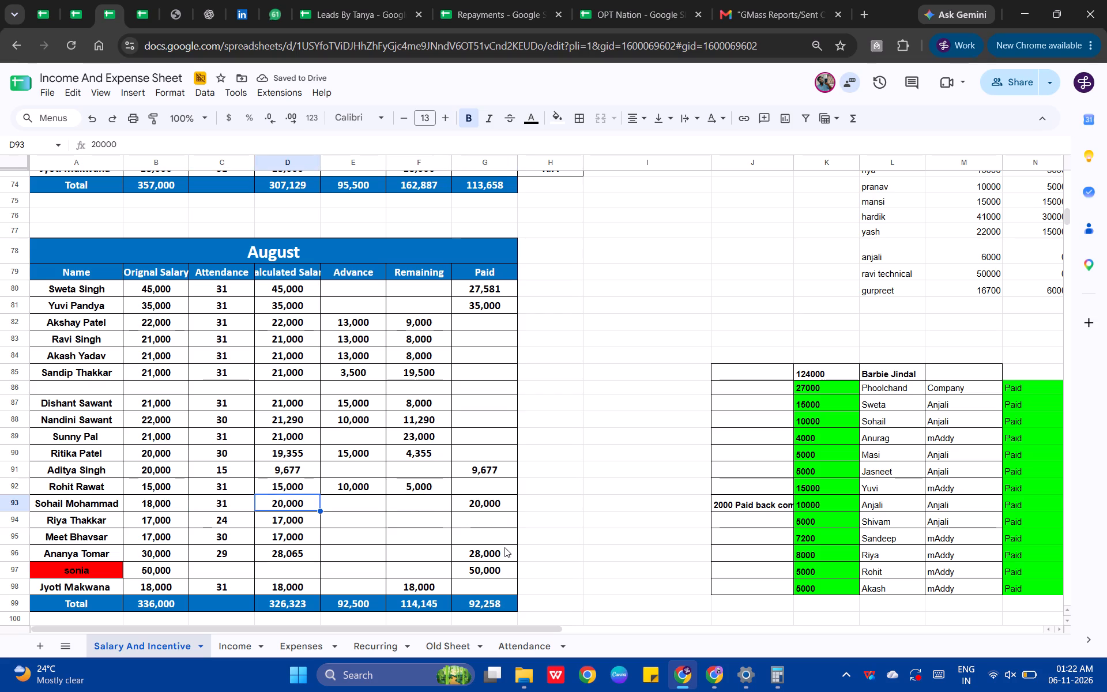
key("Right")
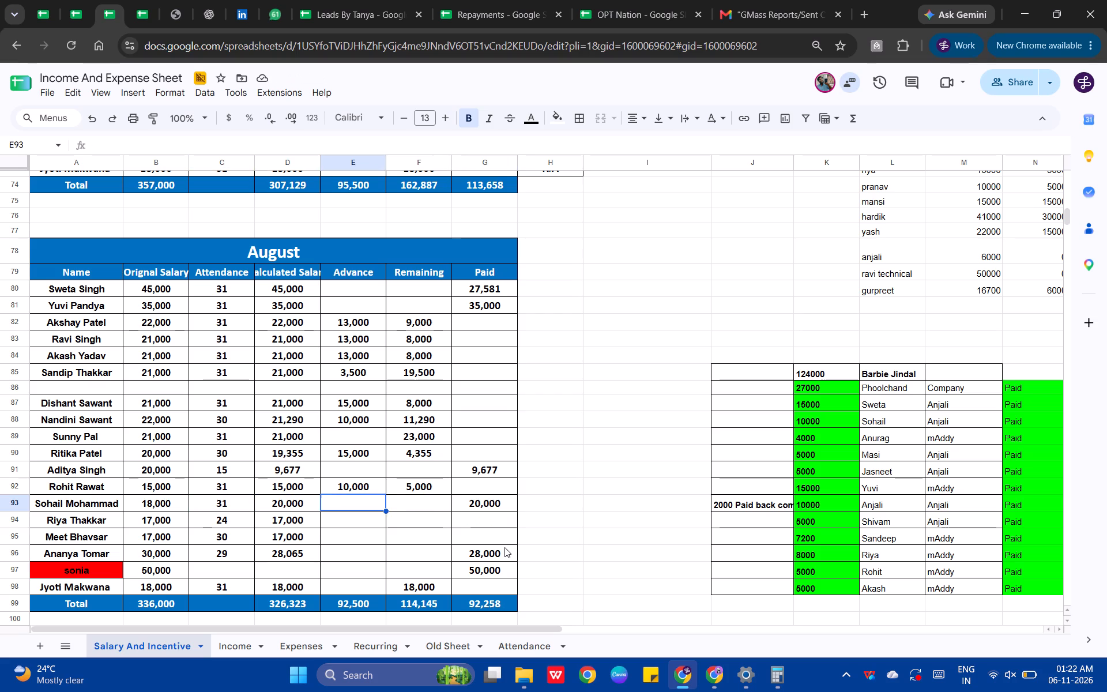
type("10000")
key("Right")
Clear the paid amount in row 93 of the August salary table.
key("Right")
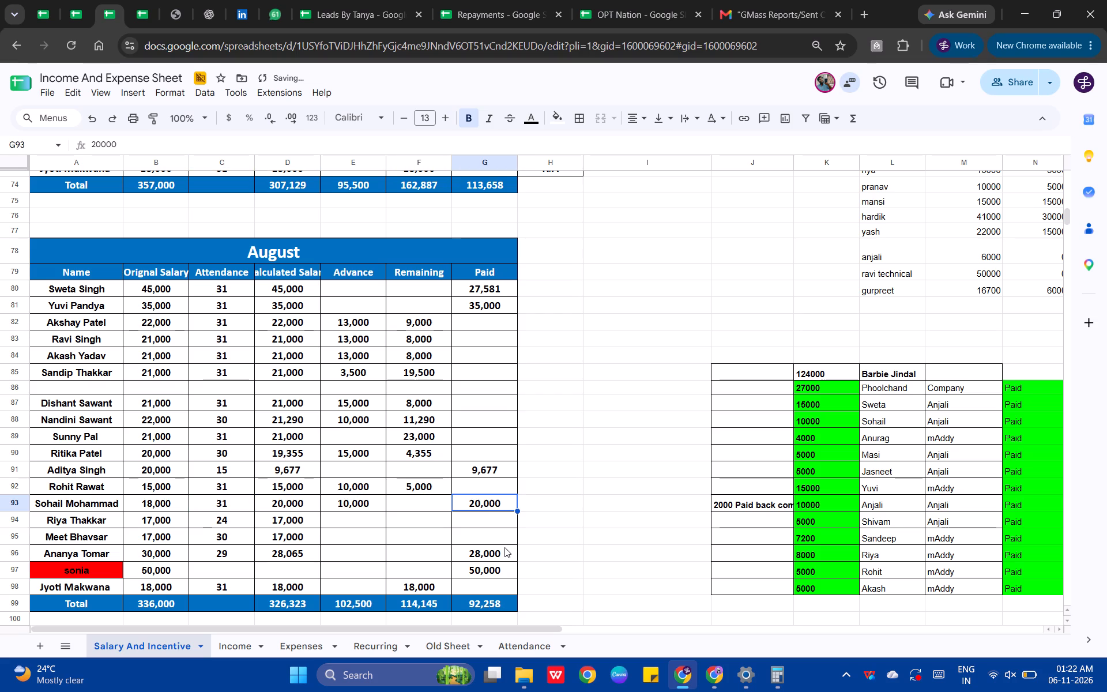
key("BackSpace")
type("10000")
key("BackSpace")
key("BackSpace")
key("BackSpace")
key("BackSpace")
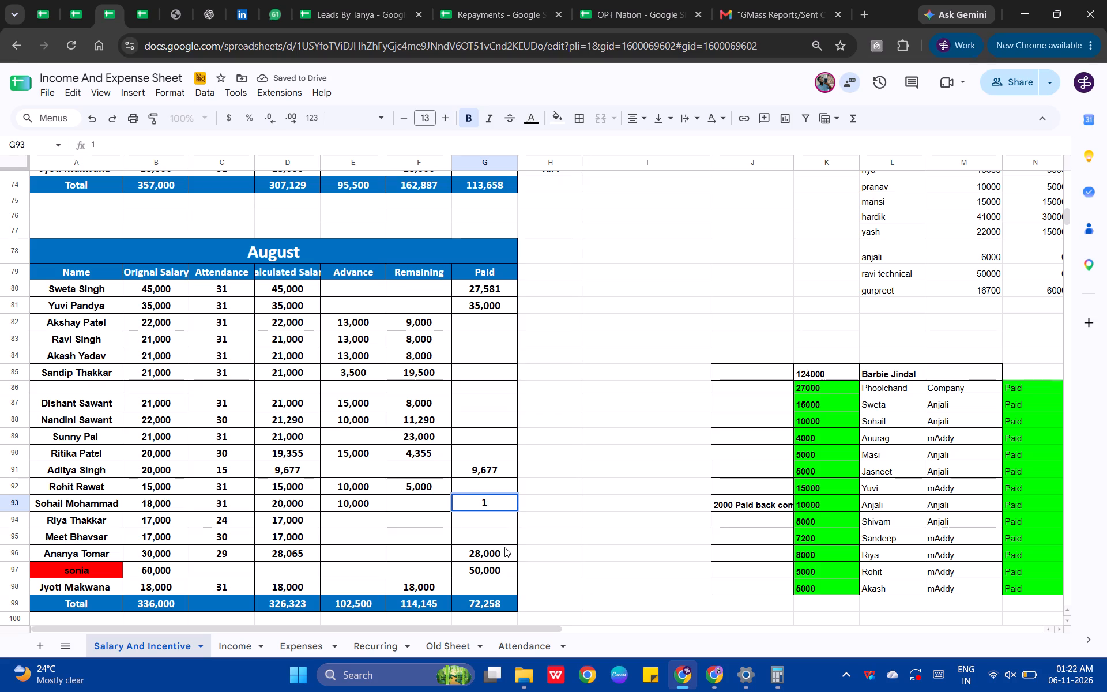
key("BackSpace")
Clear the advance and the remaining amount in row 92 of the August salary table.
key("Left")
key("Up")
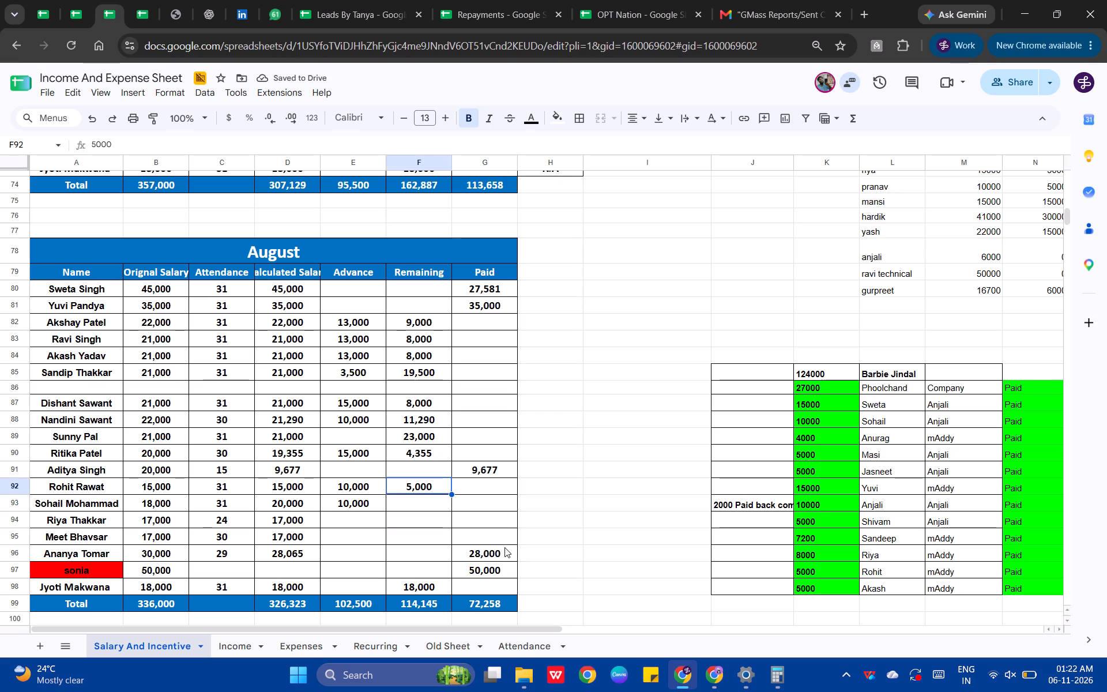
key("Up")
key("Left")
key("Up")
key("Down")
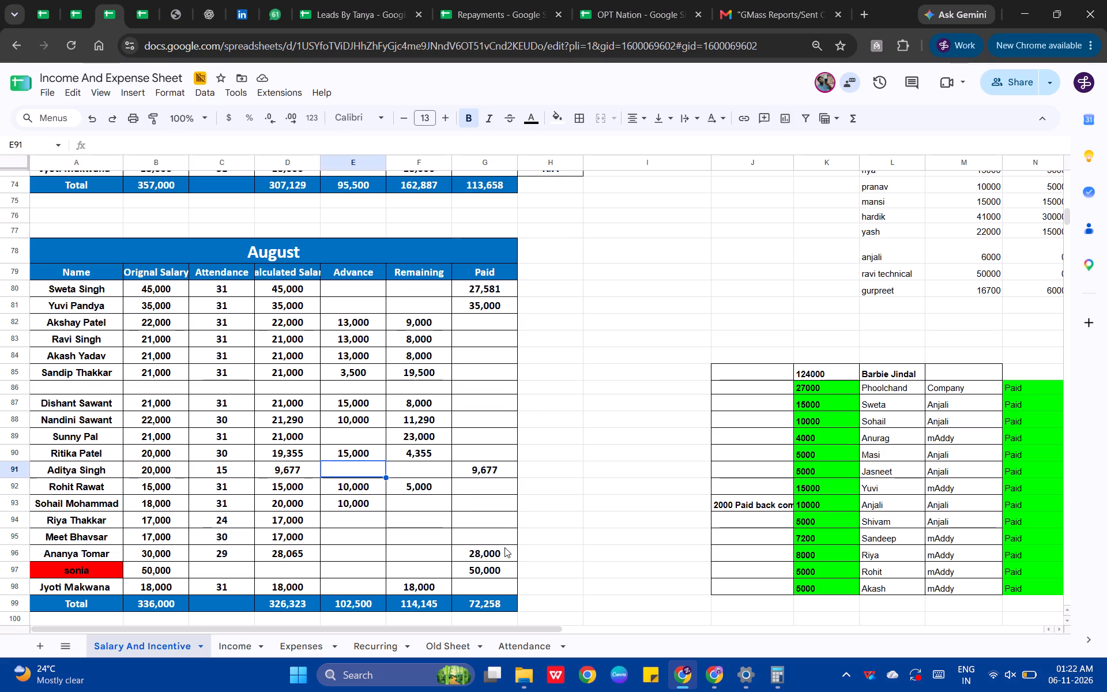
key("Down")
key("Delete")
key("Right")
key("Delete")
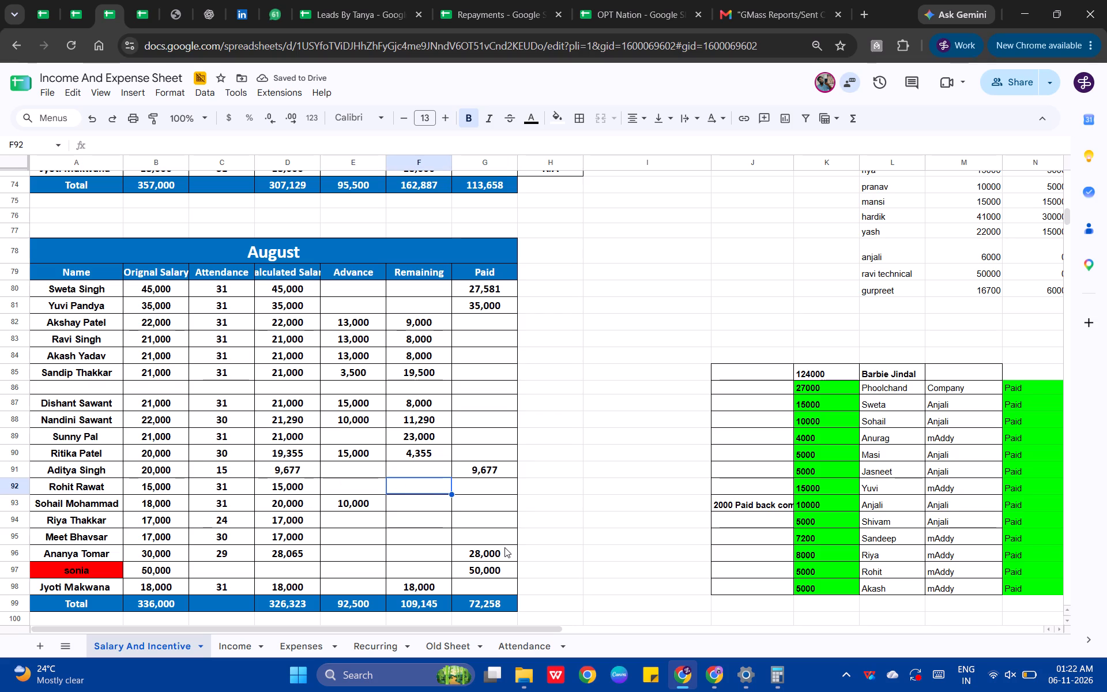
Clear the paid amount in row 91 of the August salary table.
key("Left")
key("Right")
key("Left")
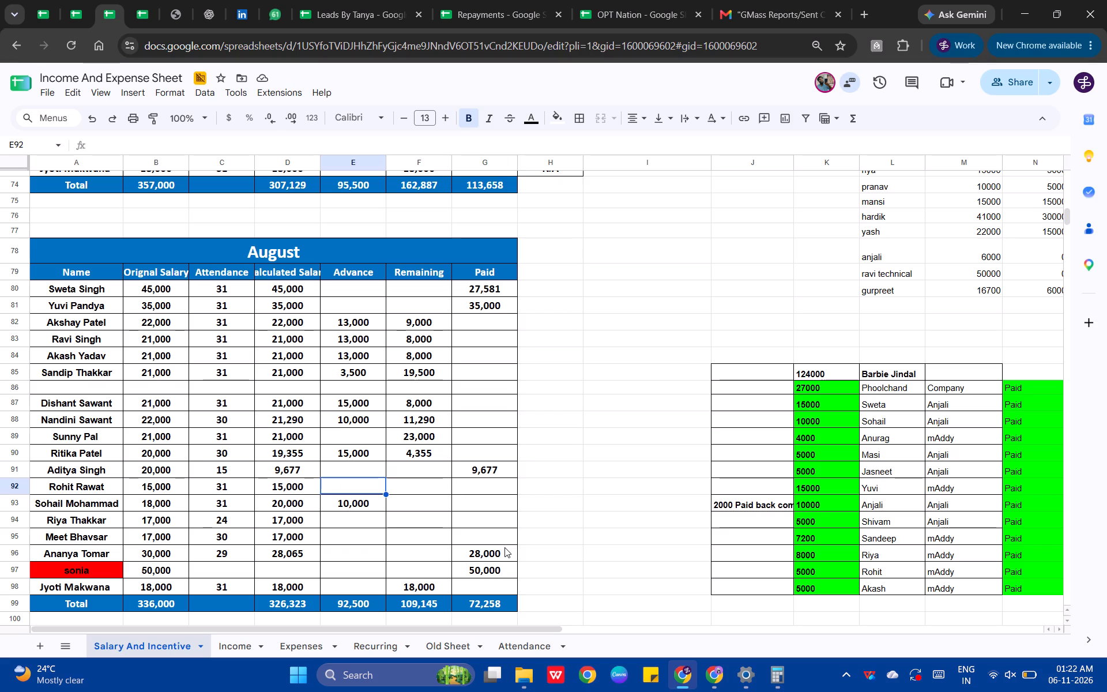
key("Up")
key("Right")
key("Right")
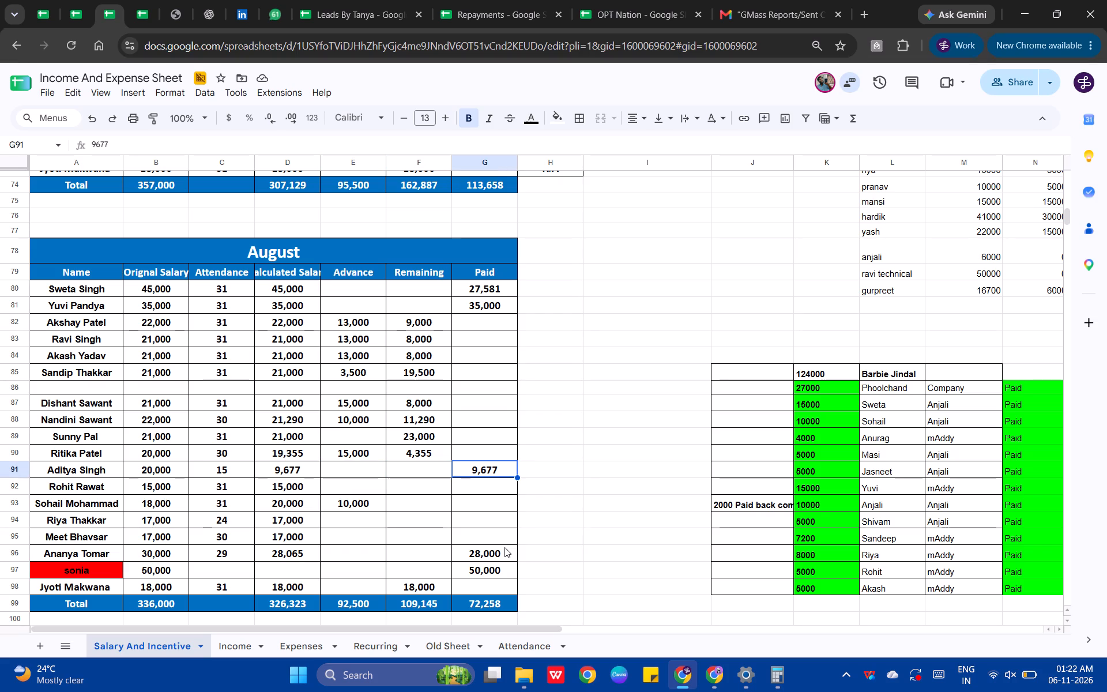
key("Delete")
Clear the advance, remaining and paid amounts in rows 80 to 90 of the August salary table.
key("Left")
key("Left")
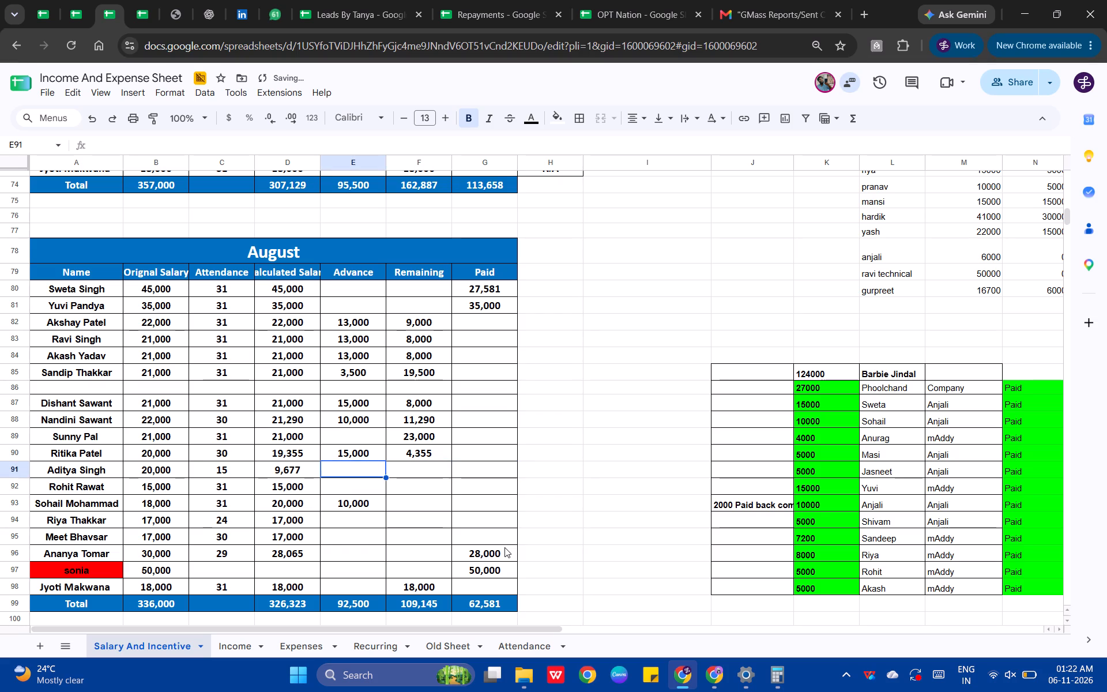
key("Up")
key("shift+Right")
key("shift+Right")
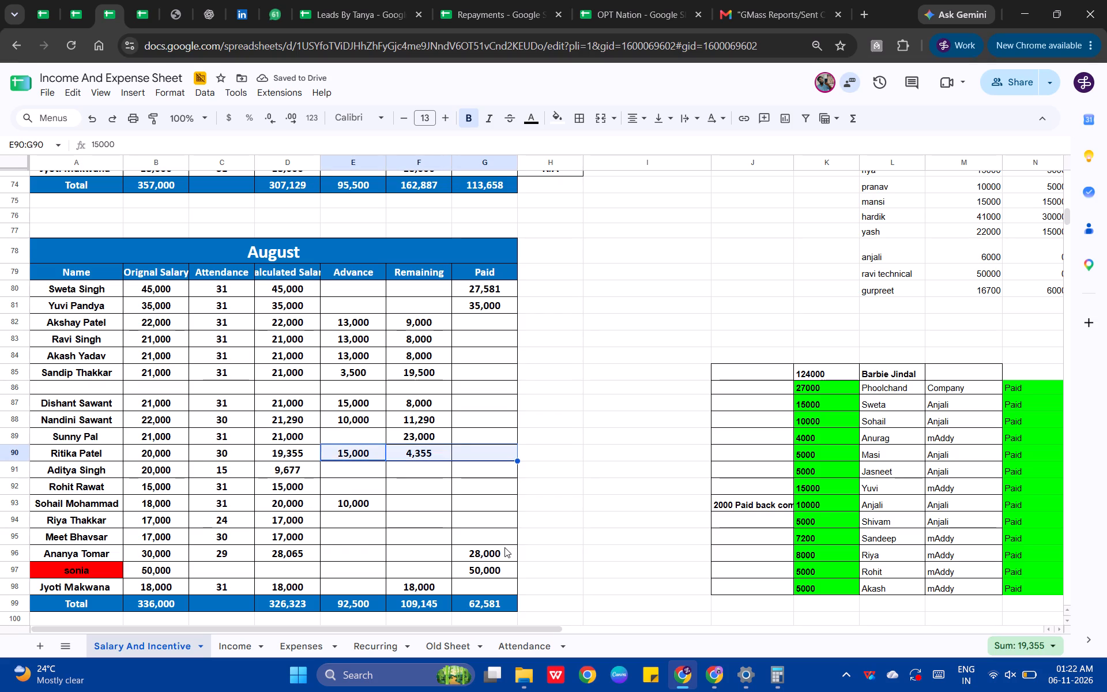
key("shift+Up")
key("shift+Up")
key("shift+Up")
key("shift+Up")
key("shift+Up")
key("shift+Up")
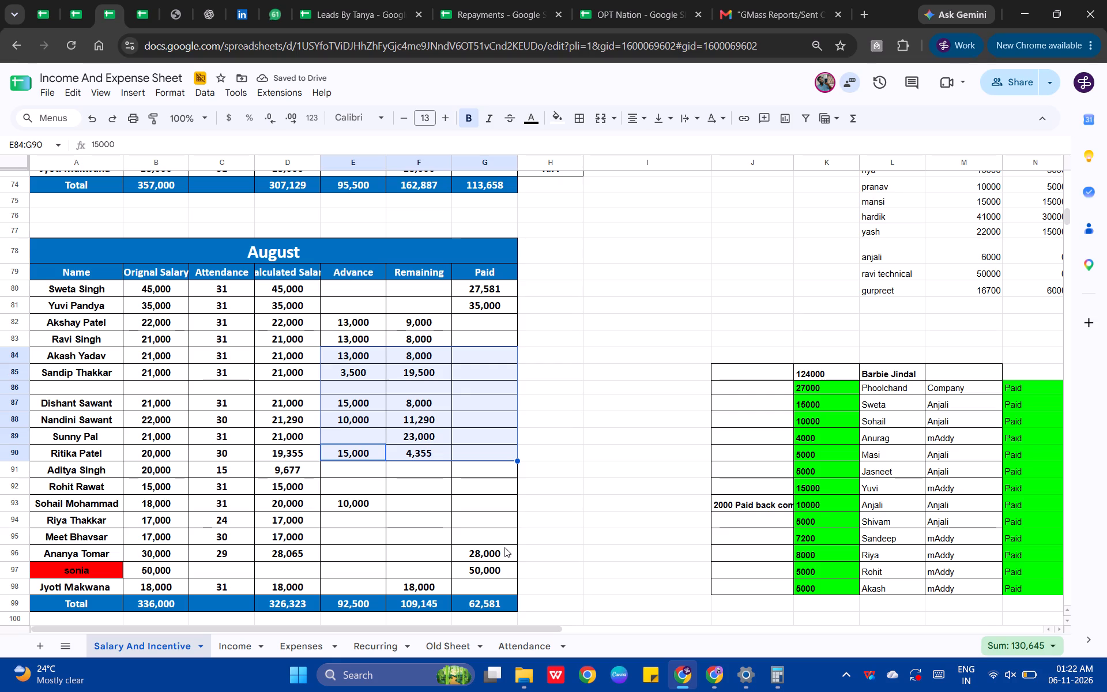
key("shift+Up")
key("shift+Up")
key("shift+Up")
key("shift+Up")
key("BackSpace")
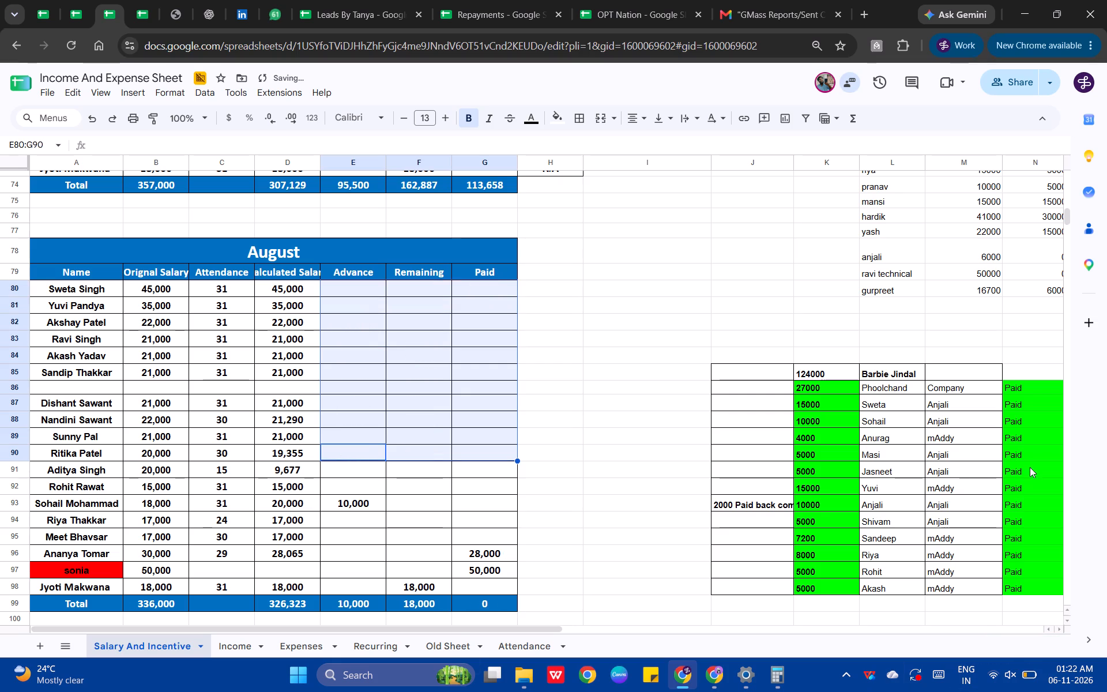
Review the September and October salary tables and return to the August table.
left_click(924, 395)
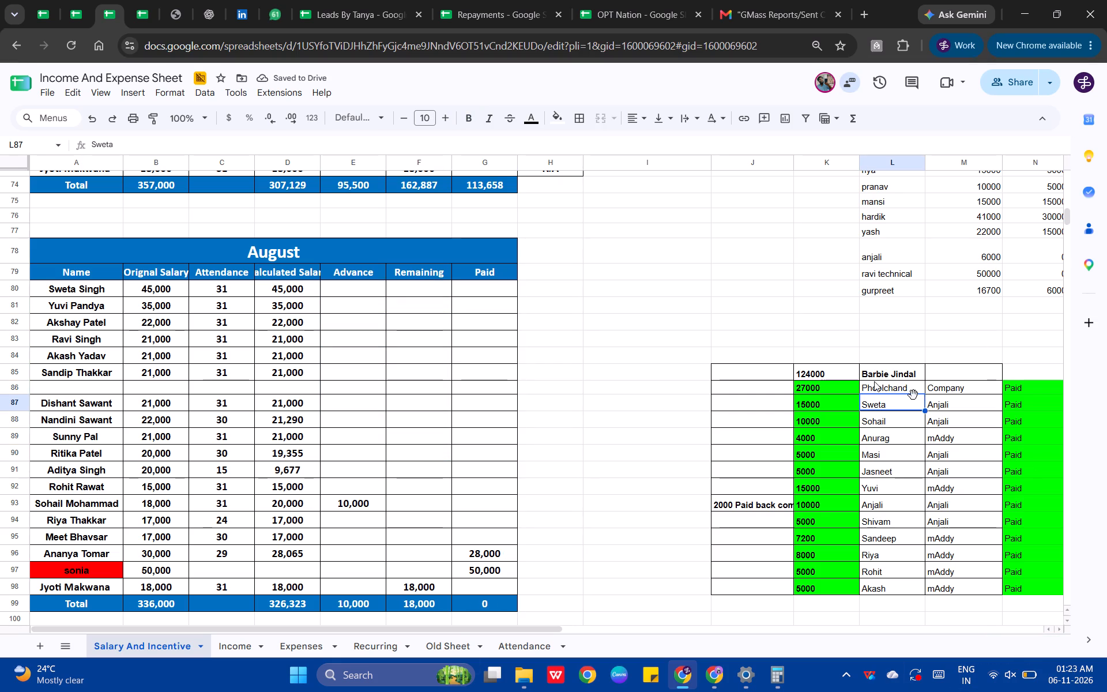
left_click(422, 445)
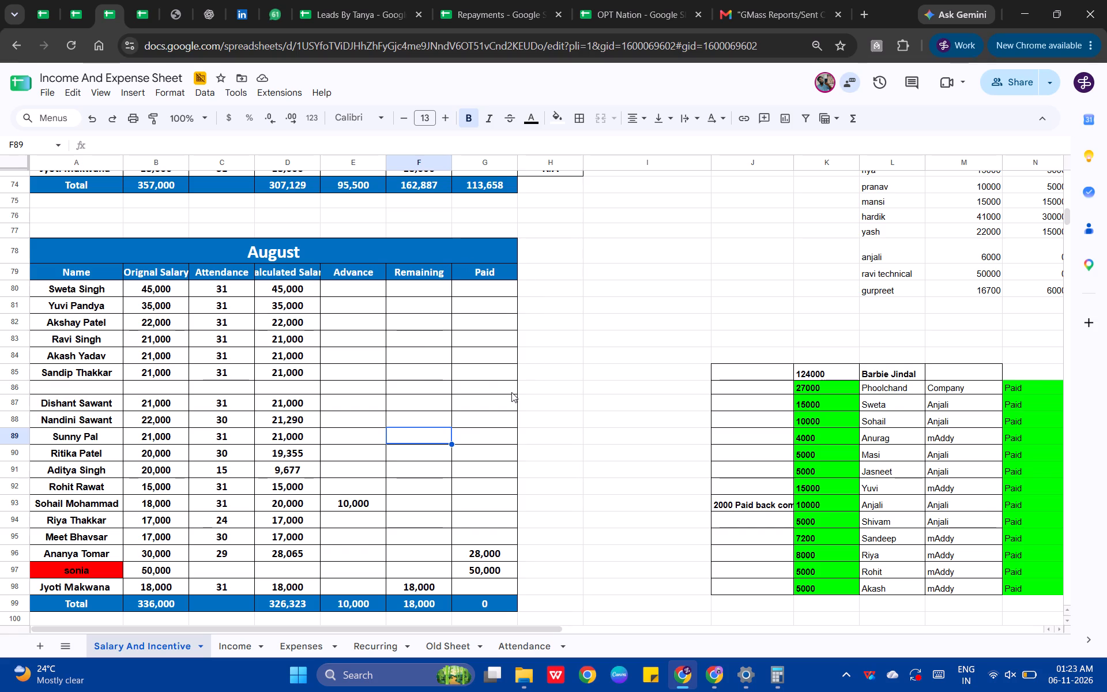
scroll(511, 392, "up", 6)
scroll(511, 392, "down", 14)
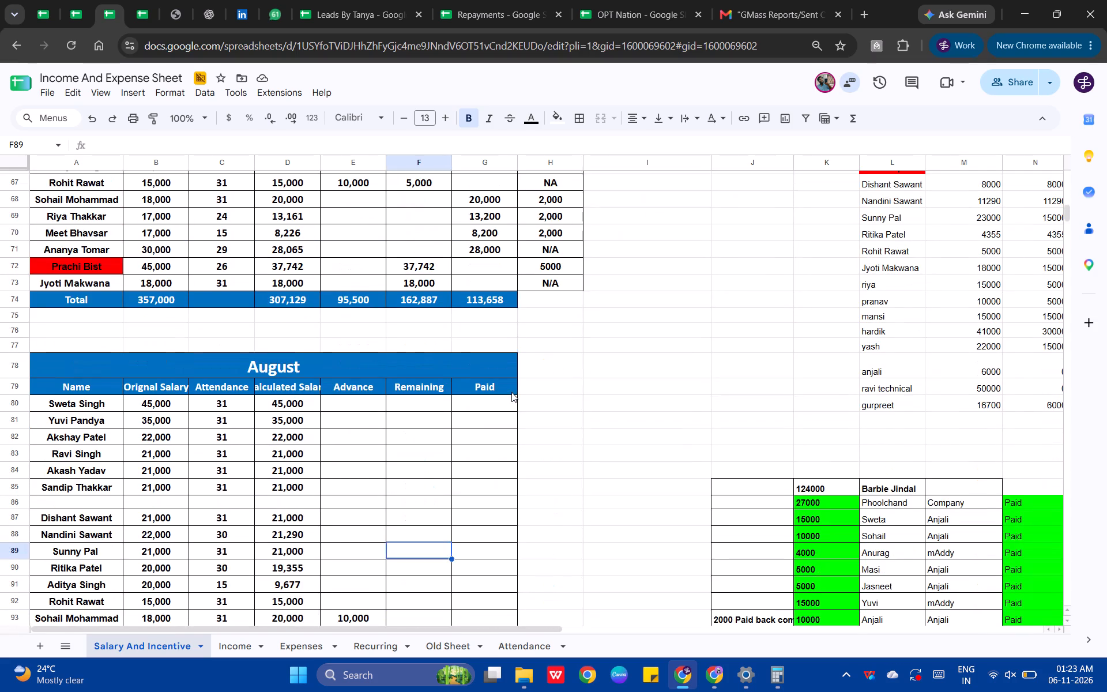
scroll(511, 392, "down", 10)
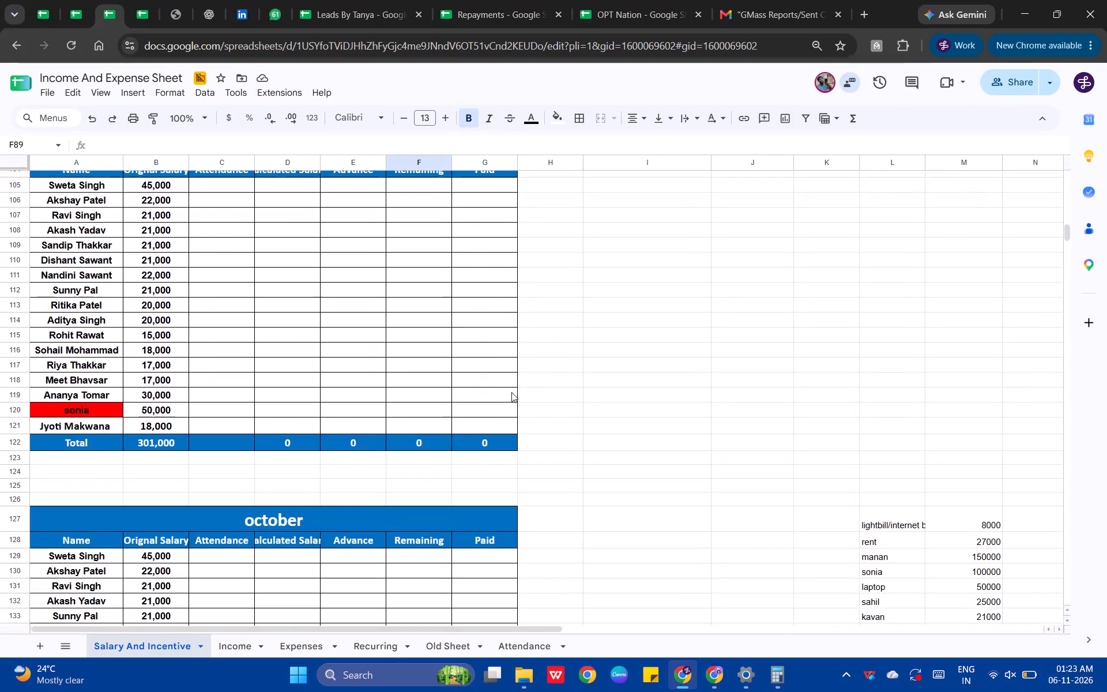
scroll(511, 392, "down", 3)
scroll(511, 392, "up", 1)
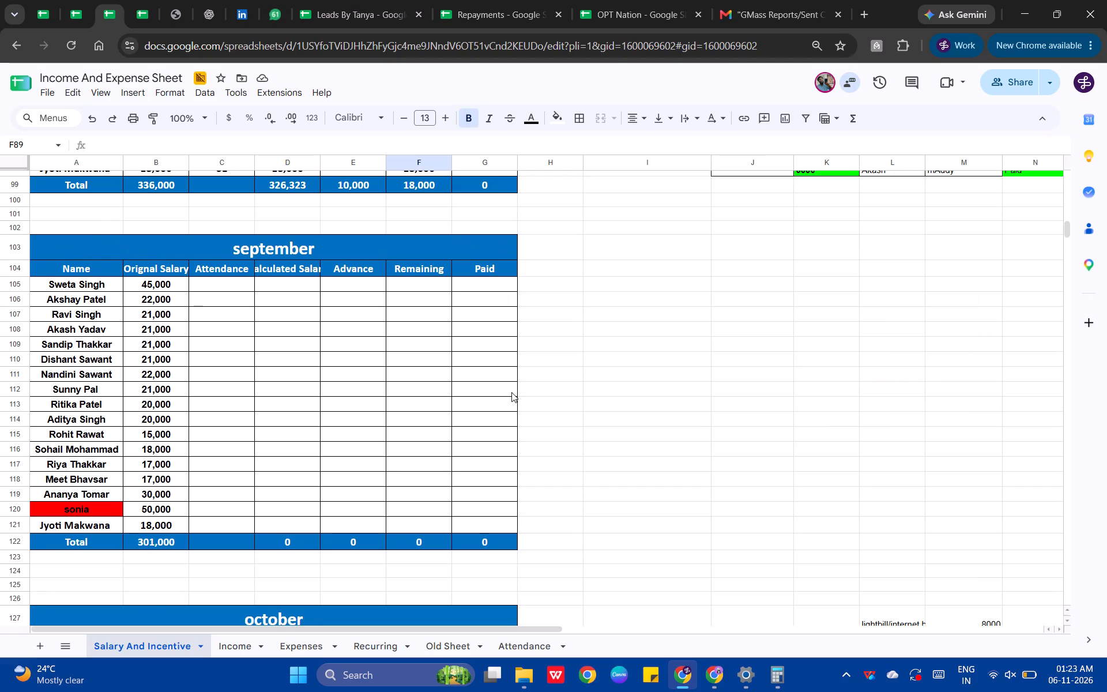
scroll(511, 392, "right", 2)
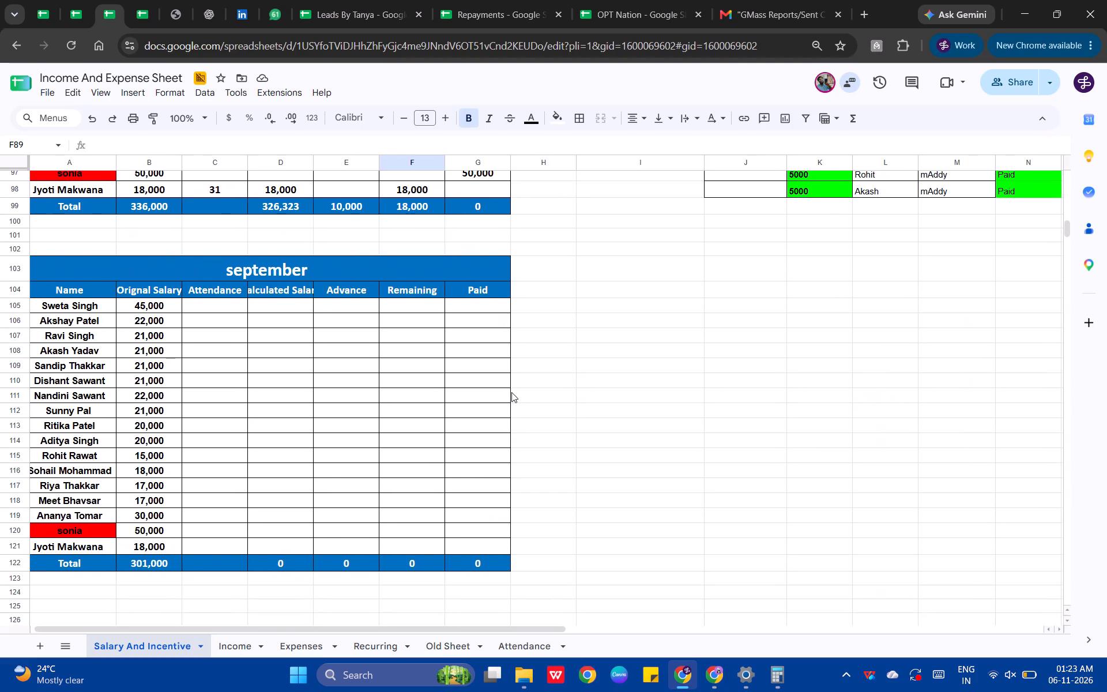
scroll(511, 392, "right", 2)
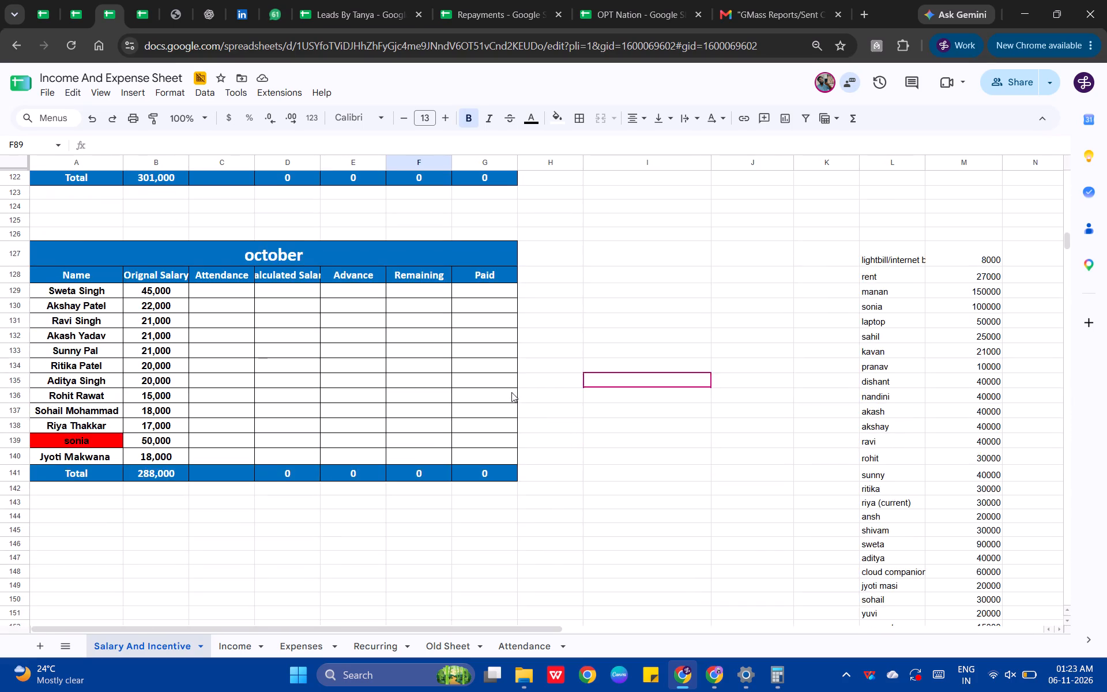
scroll(511, 392, "right", 1)
scroll(511, 392, "up", 5)
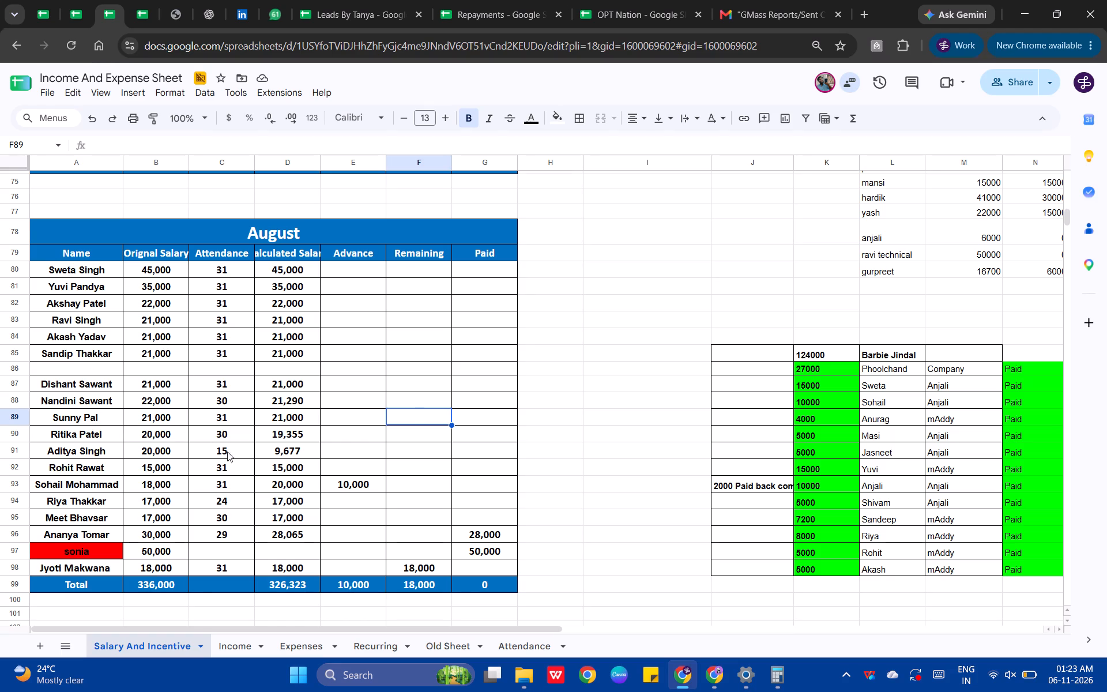
Clear the calculated salary and enter 20000 as the paid amount in row 91 of the August salary table.
left_click(468, 447)
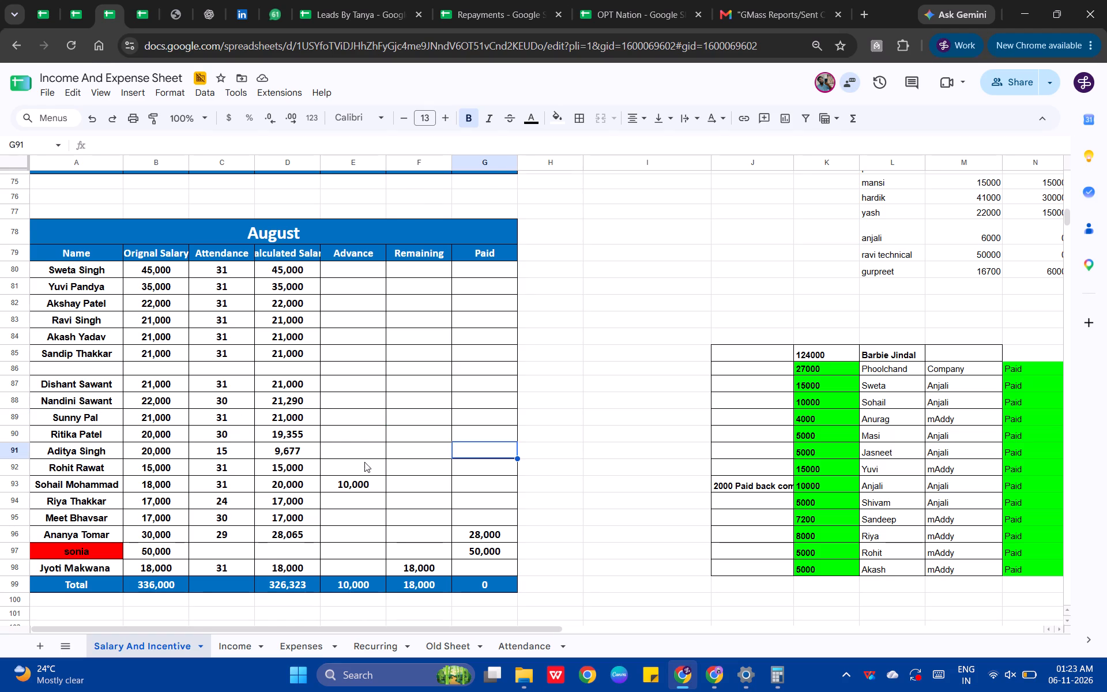
left_click(308, 446)
key("Delete")
key("Right")
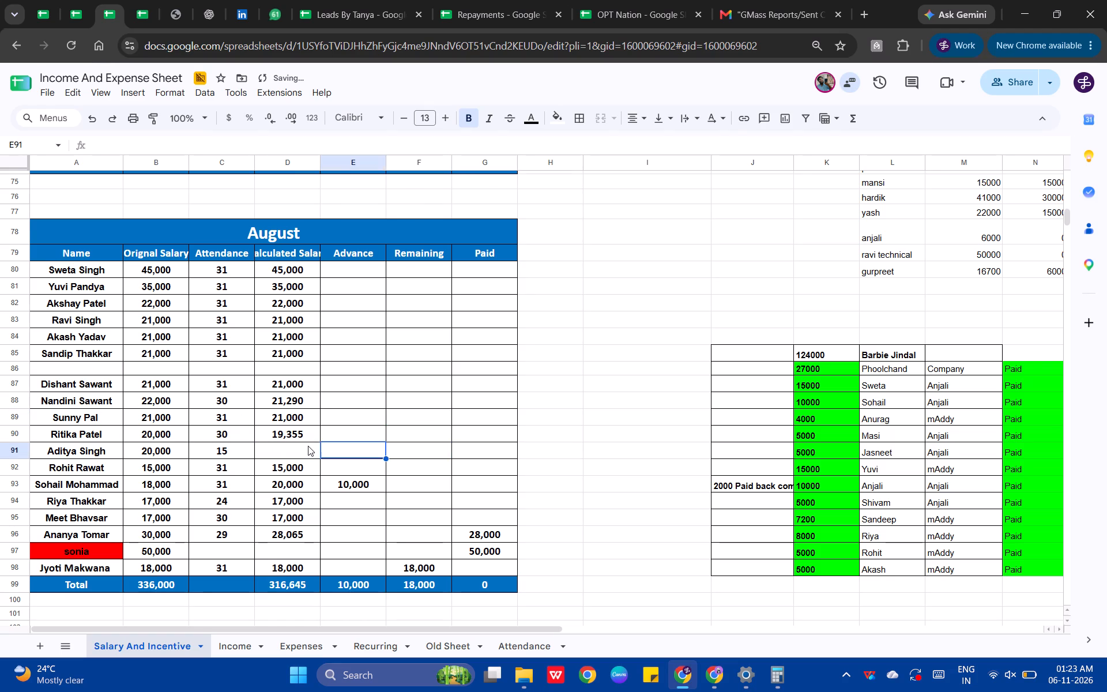
key("Right")
key("Right")
type("20000")
key("Left")
Enter 20000 as the paid amount and clear the calculated salary in row 90 of the August salary table.
key("Right")
key("Up")
key("Left")
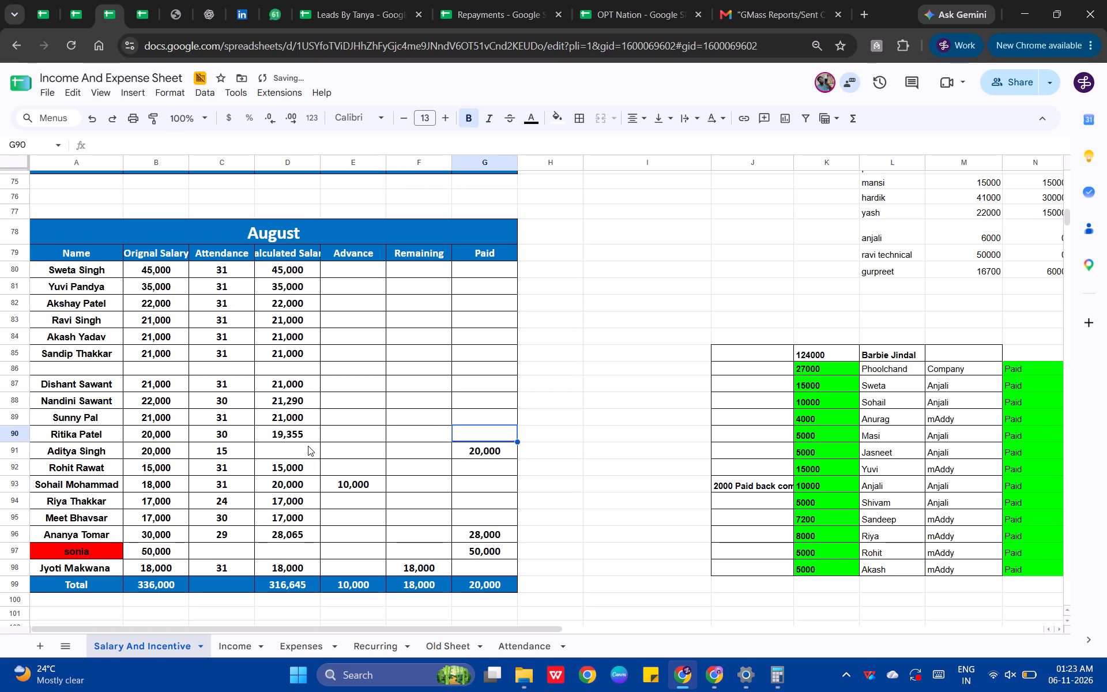
key("Right")
type("20000")
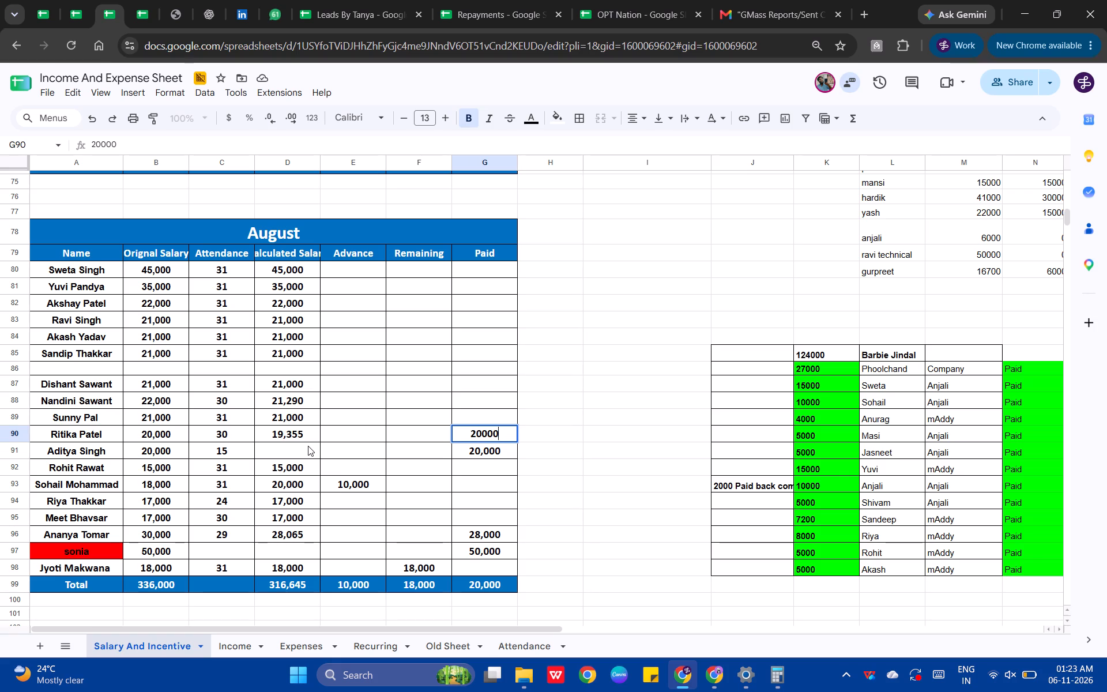
key("Left")
key("Left")
key("Left")
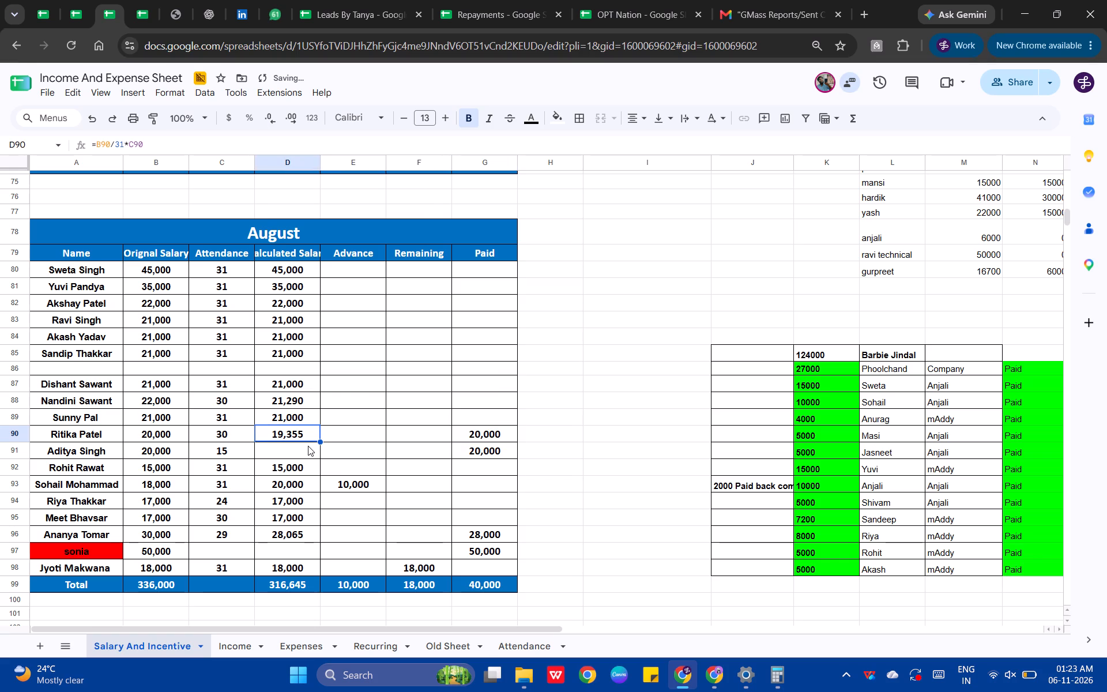
key("Delete")
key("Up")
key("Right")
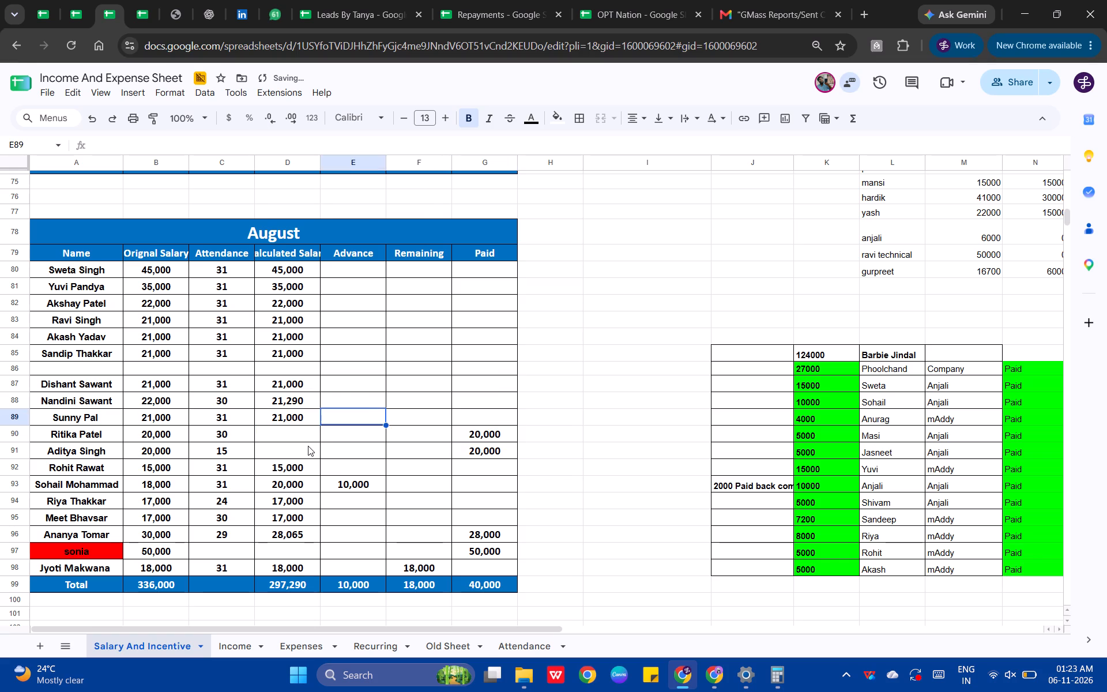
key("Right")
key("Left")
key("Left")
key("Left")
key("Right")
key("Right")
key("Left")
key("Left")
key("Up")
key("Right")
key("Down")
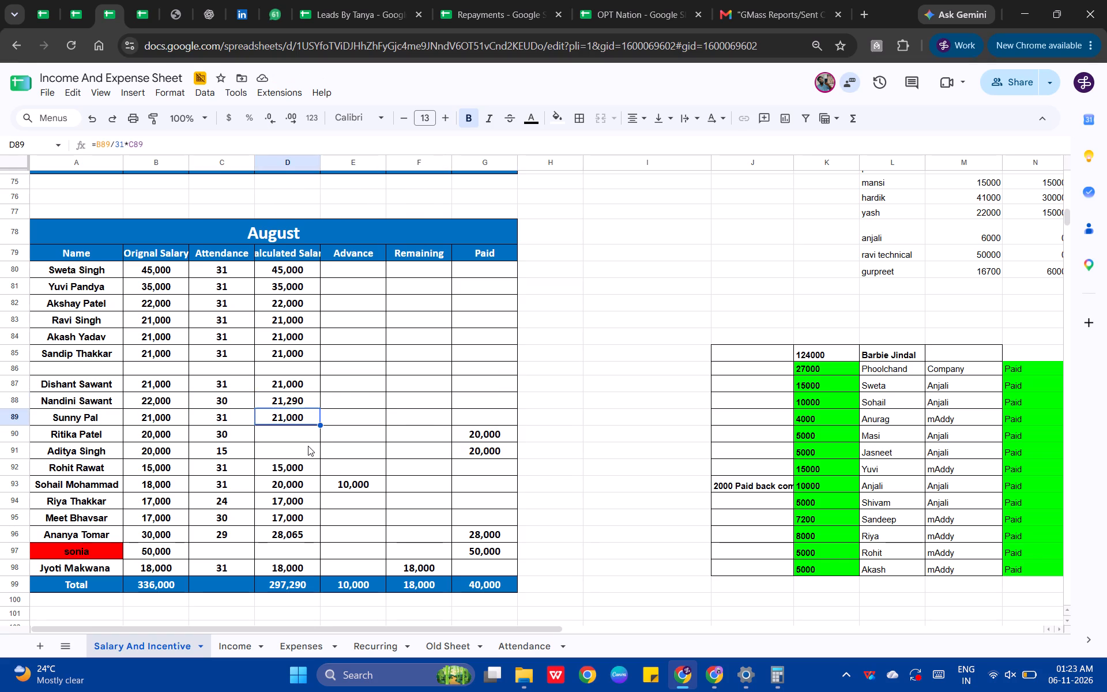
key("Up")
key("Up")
Look over the September and October salary tables and return to the August table.
key("Down")
key("Down")
key("Down")
key("Down")
key("Down")
key("Down")
key("Down")
key("Down")
key("Down")
key("Down")
key("Down")
key("Down")
key("Down")
key("Down")
key("Down")
key("Down")
key("Down")
key("Down")
key("Down")
key("Down")
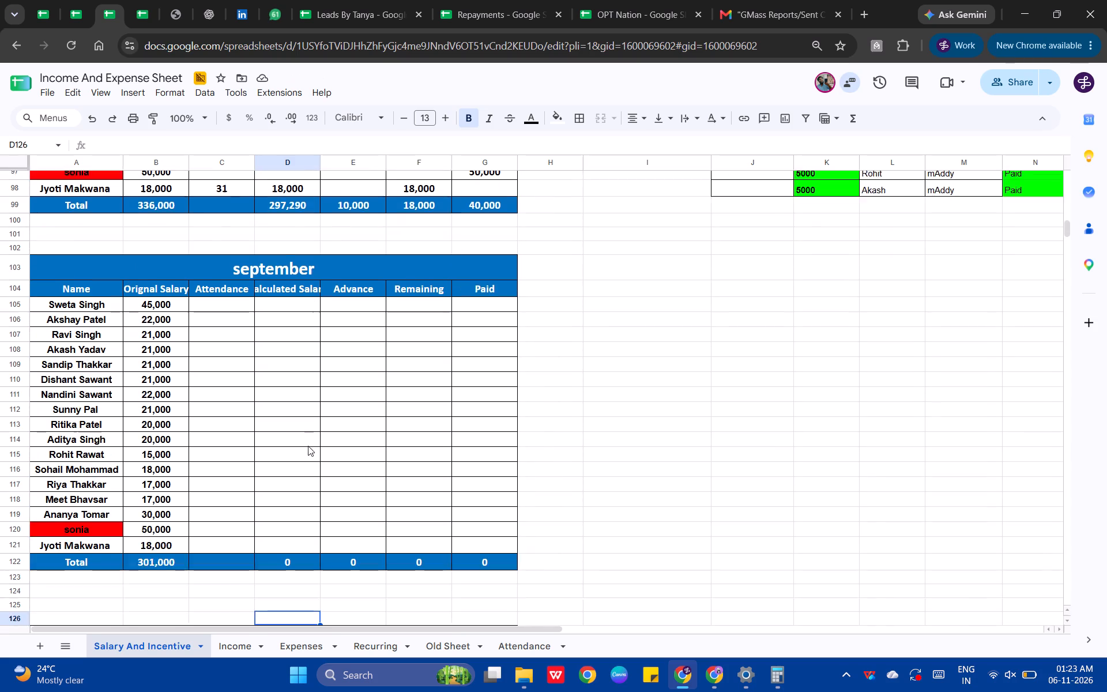
key("Up")
key("Up")
key("Up")
key("Up")
key("Up")
key("Up")
key("Up")
key("Up")
key("Up")
key("Up")
key("Up")
key("Up")
key("Up")
key("Up")
key("Up")
key("Up")
key("Up")
key("Up")
key("Up")
key("Up")
key("Up")
key("Up")
key("Up")
key("Up")
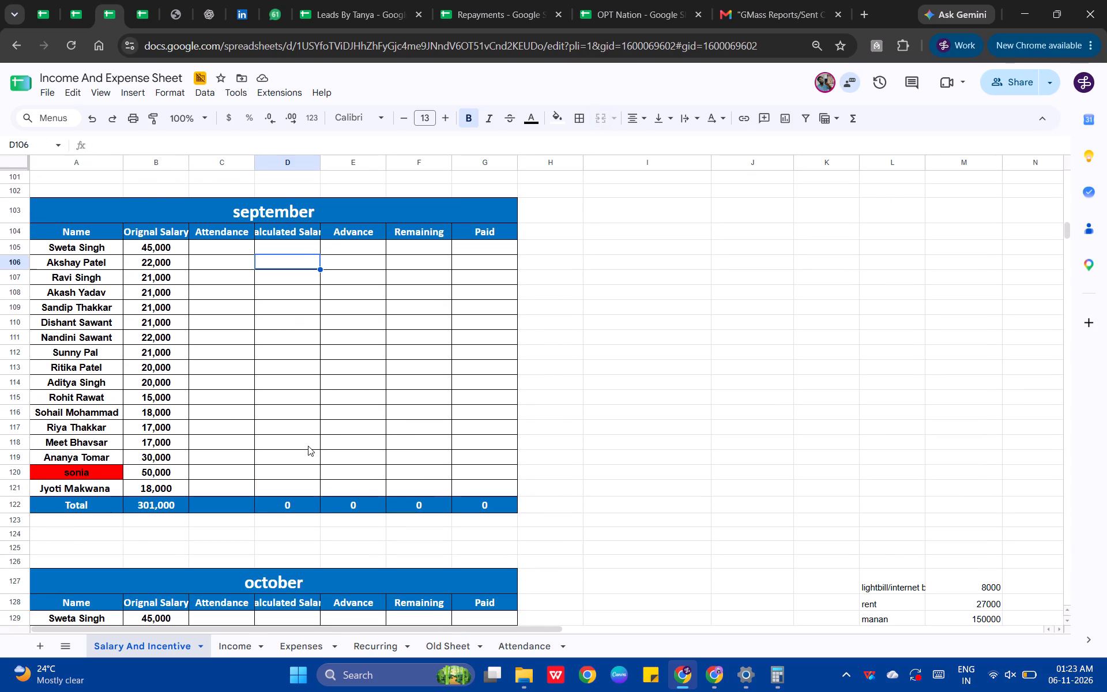
key("Down")
key("Down")
key("Down")
key("Down")
key("Down")
key("Down")
key("Down")
key("Down")
key("Down")
key("Down")
key("Down")
key("Down")
key("Down")
key("Down")
key("Down")
key("Down")
key("Down")
key("Down")
key("Down")
key("Down")
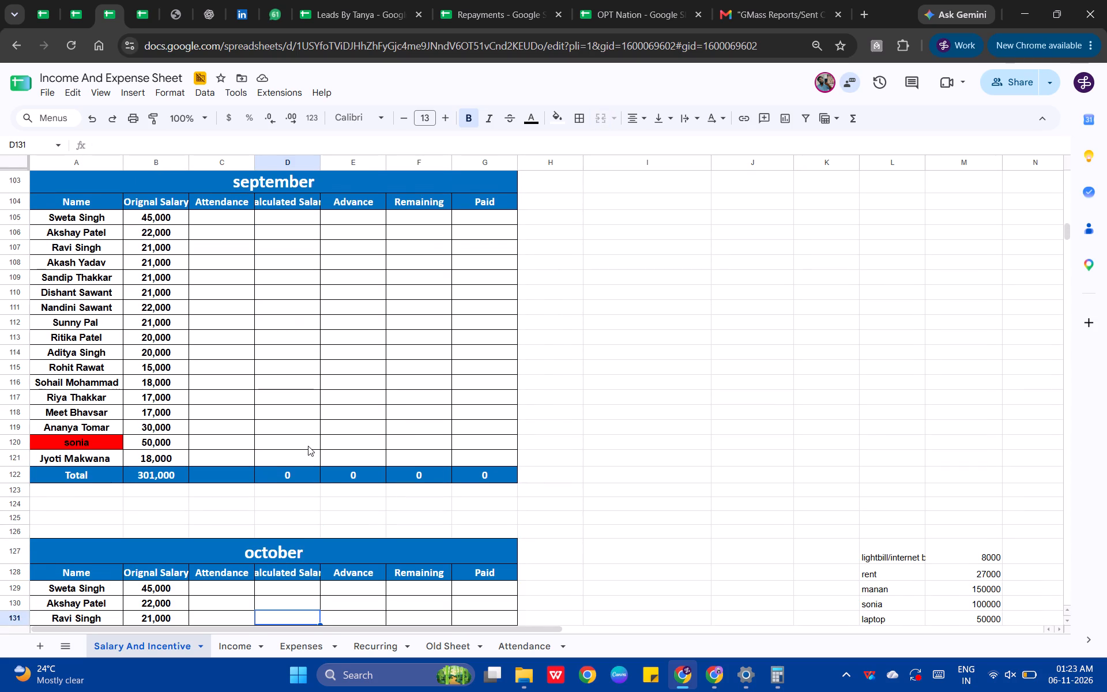
key("Down")
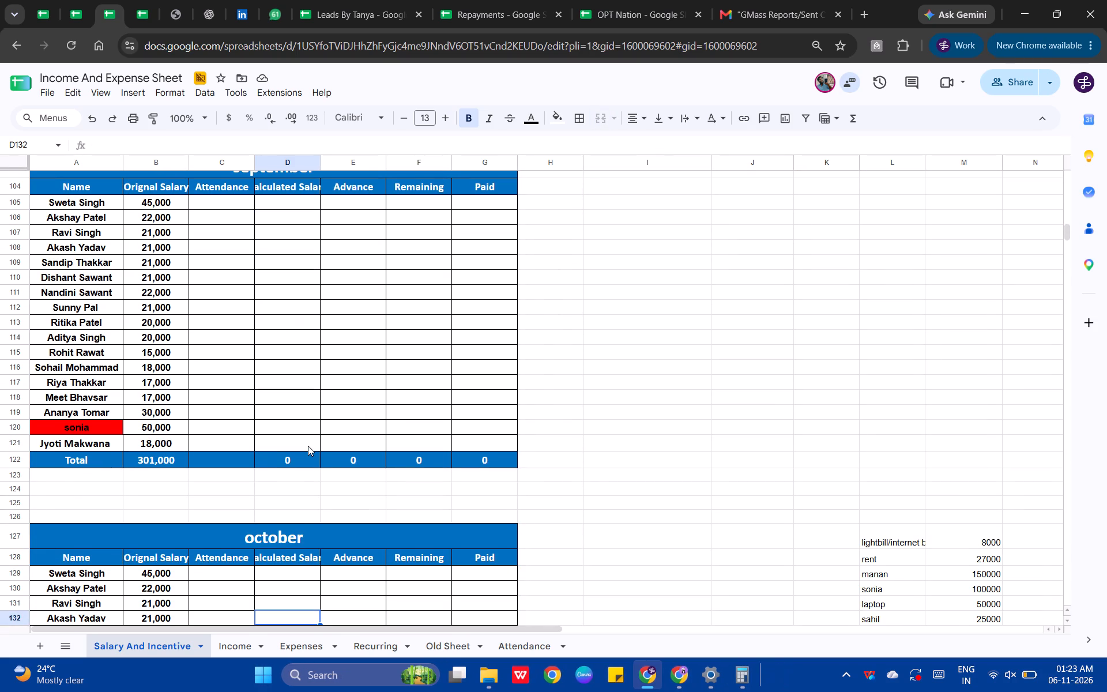
key("Down")
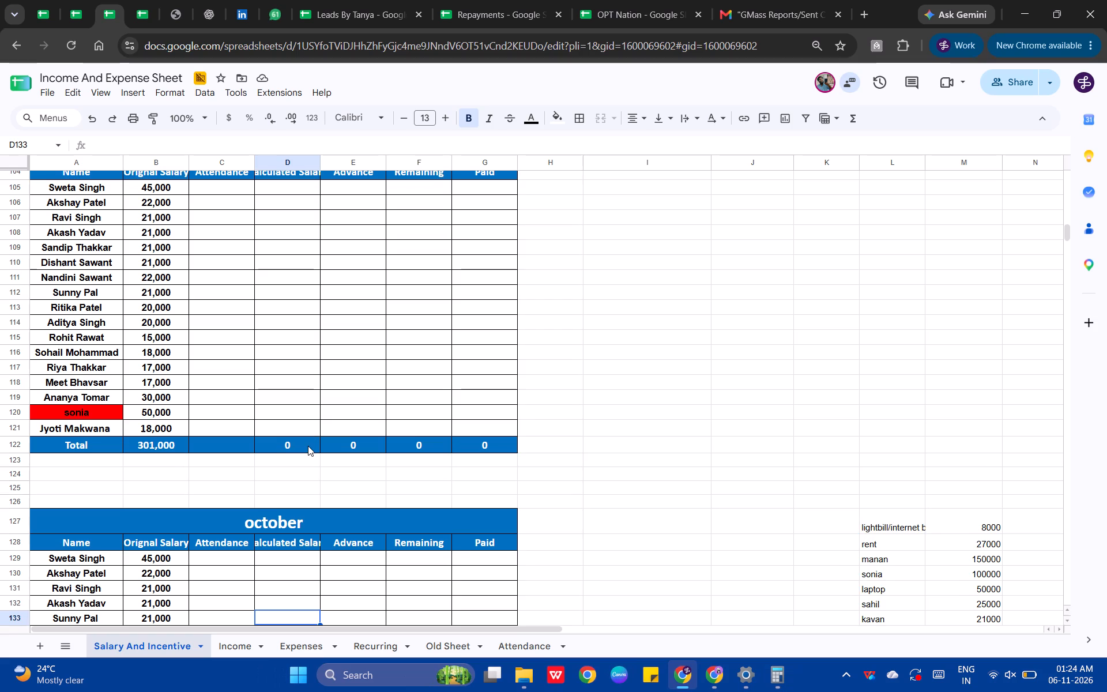
key("Up")
key("Up")
key("Up")
key("Up")
key("Up")
key("Up")
key("Up")
key("Up")
key("Up")
key("Up")
key("Up")
key("Up")
key("Up")
key("Up")
key("Up")
key("Up")
key("Up")
key("Up")
key("Up")
key("Up")
key("Up")
key("Up")
key("Up")
key("Up")
key("Up")
key("Up")
key("Up")
key("Up")
key("Up")
key("Up")
key("Up")
key("Up")
key("Up")
key("Up")
key("Up")
key("Up")
key("Up")
key("Up")
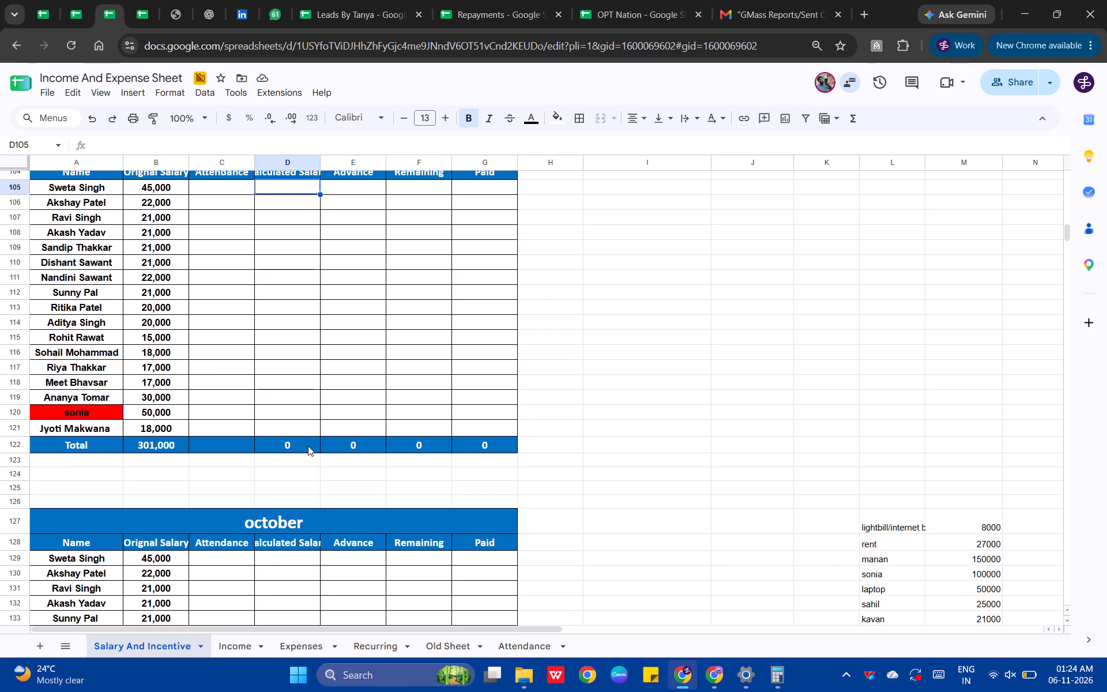
key("Down")
key("Down")
key("Up")
key("Up")
key("Up")
key("Up")
key("Up")
key("Up")
key("Up")
key("Up")
key("Up")
key("Up")
key("Up")
key("Up")
key("Up")
key("Up")
key("Up")
key("Up")
key("Up")
key("Up")
key("Up")
key("Up")
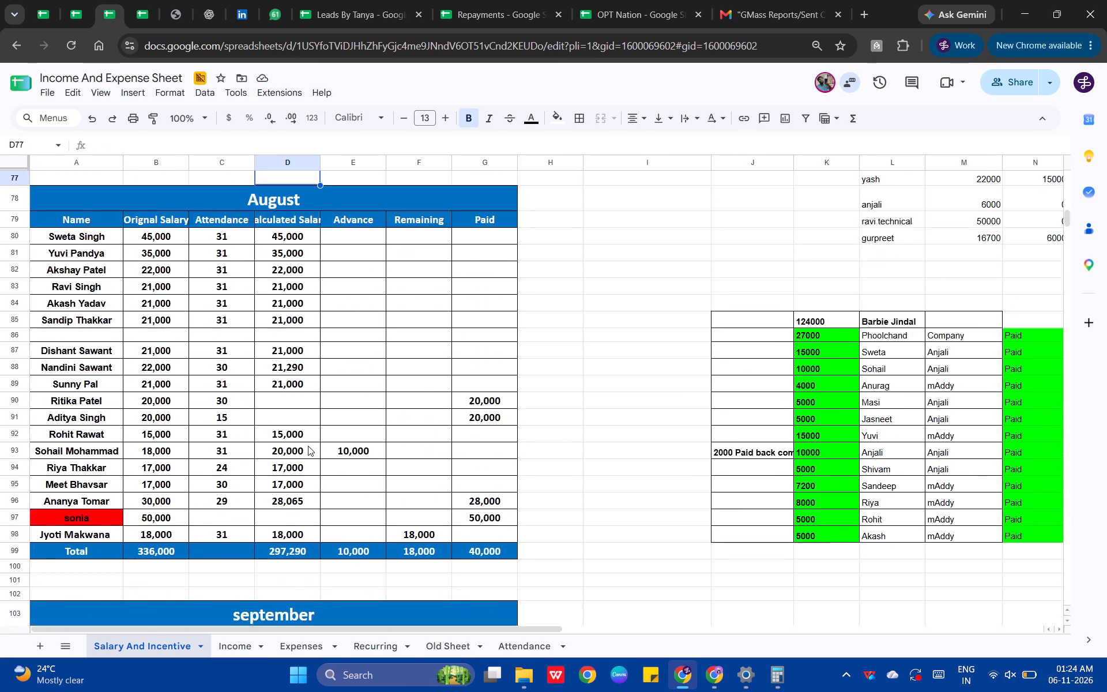
Look back and forth over the August and September salary tables, checking the names and the calculated salary column.
key("Down")
key("Down")
key("Down")
key("Down")
key("Down")
key("Down")
key("Down")
key("Down")
key("Down")
key("Down")
key("Down")
key("Down")
key("Down")
key("Down")
key("Down")
key("Down")
key("Down")
key("Down")
key("Down")
key("Down")
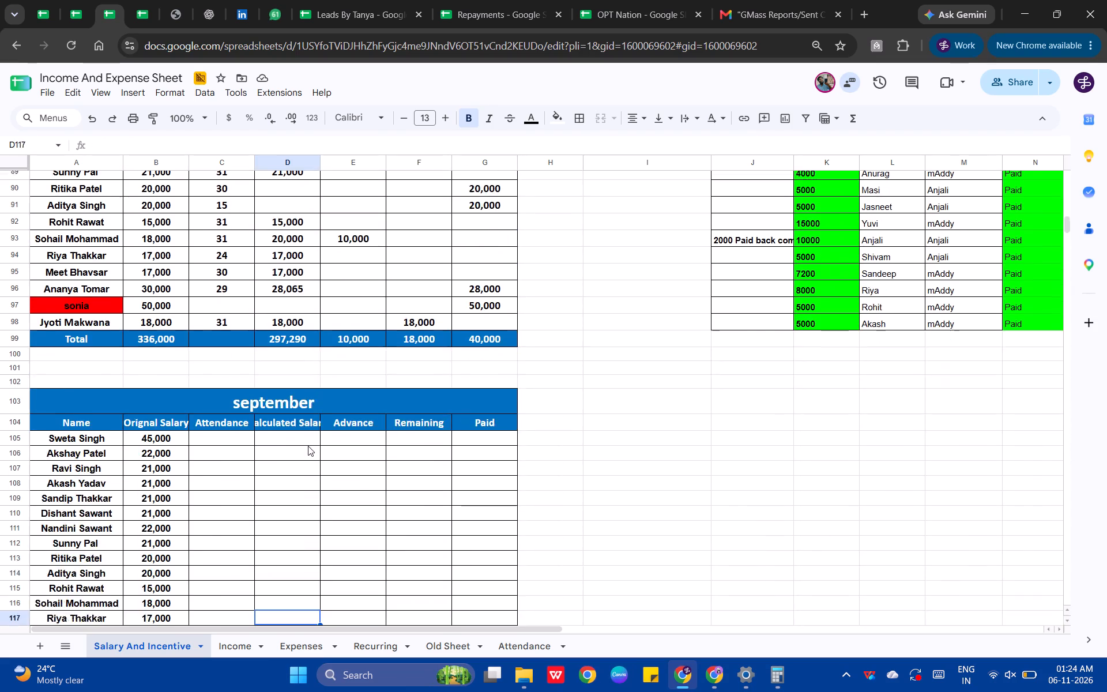
key("Up")
key("Up")
key("Up")
key("Up")
key("Up")
key("Up")
key("Up")
key("Up")
key("Up")
key("Up")
key("Up")
key("Up")
key("Up")
key("Up")
key("Up")
key("Up")
key("Up")
key("Up")
key("Up")
key("Up")
key("Down")
key("Down")
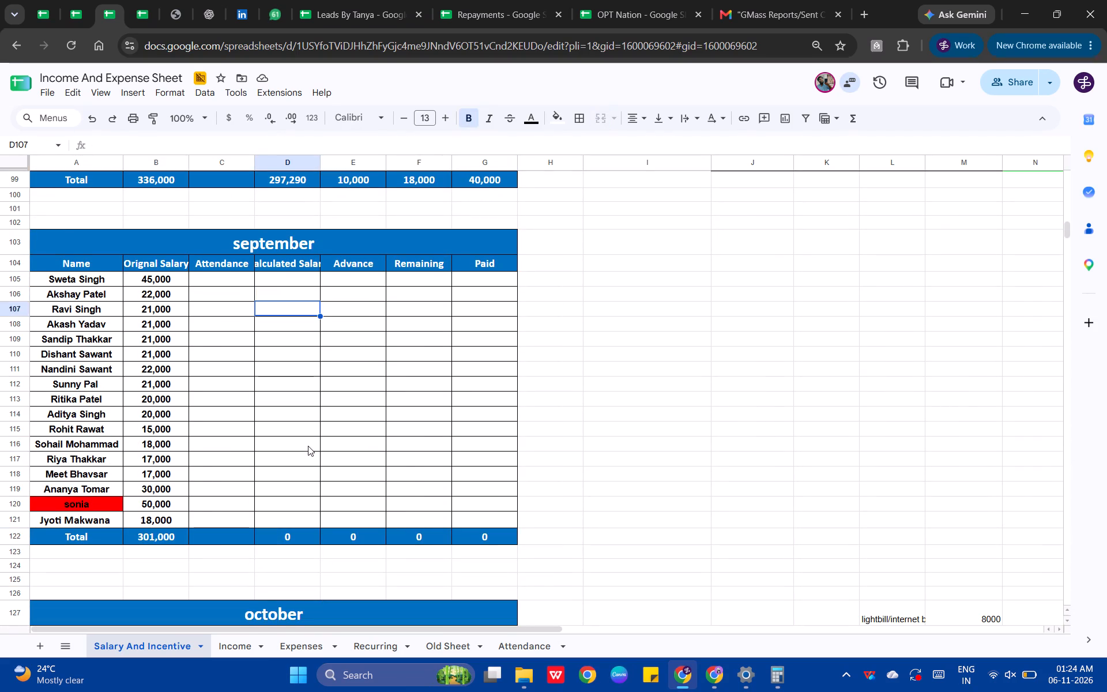
key("Down")
key("Down")
key("Down")
key("Down")
key("Down")
key("Down")
key("Down")
key("Down")
key("Down")
key("Down")
key("Down")
key("Down")
key("Down")
key("Down")
key("Down")
key("Down")
key("Down")
key("Down")
key("Down")
key("Down")
key("Up")
key("Up")
key("Up")
key("Up")
key("Up")
key("Up")
key("Up")
key("Up")
key("Up")
key("Up")
key("Up")
key("Up")
key("Up")
key("Up")
key("Up")
key("Up")
key("Up")
key("Up")
key("Up")
key("Up")
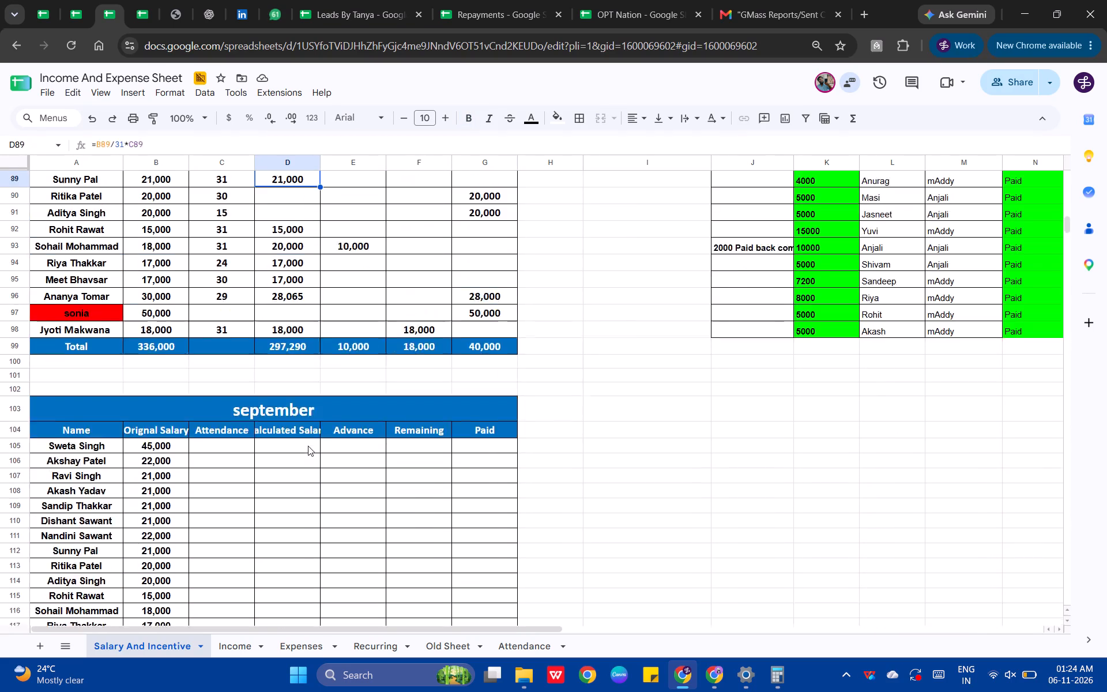
key("Down")
key("Up")
key("Up")
key("Down")
key("Down")
key("Down")
key("Down")
key("Down")
key("Down")
key("Down")
key("Down")
key("Down")
key("Down")
key("Down")
key("Down")
key("Down")
key("Down")
key("Down")
key("Down")
key("Down")
key("Down")
key("Down")
key("Down")
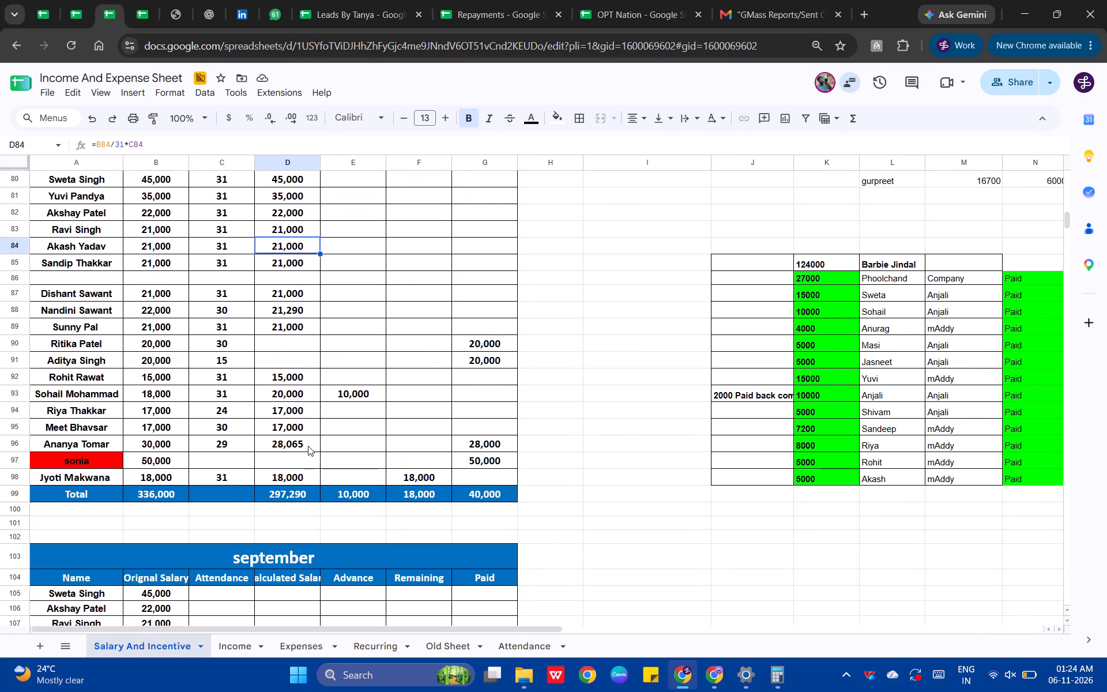
key("Up")
key("Up")
key("Up")
key("Up")
key("Up")
key("Up")
key("Up")
key("Up")
key("Down")
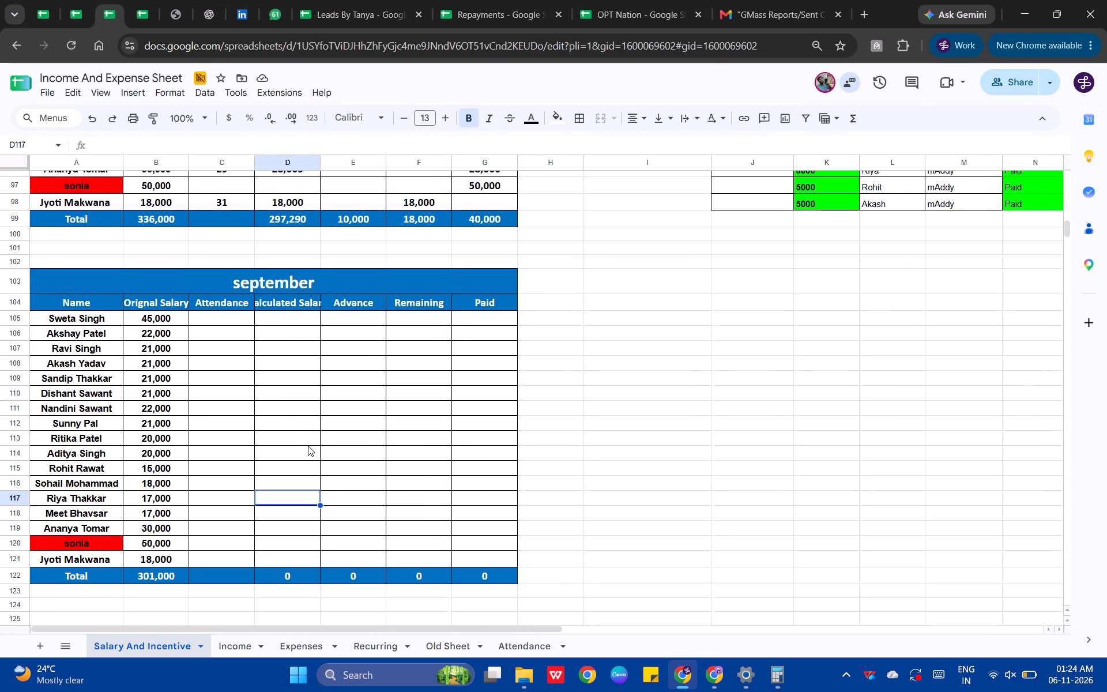
Look through the rest of the September salary table and examine the rows of the October table.
key("Down")
key("Down")
key("Down")
key("Down")
key("Down")
key("Down")
key("Down")
key("Down")
key("Down")
key("Down")
key("Down")
key("Down")
key("Down")
key("Down")
key("Down")
key("Down")
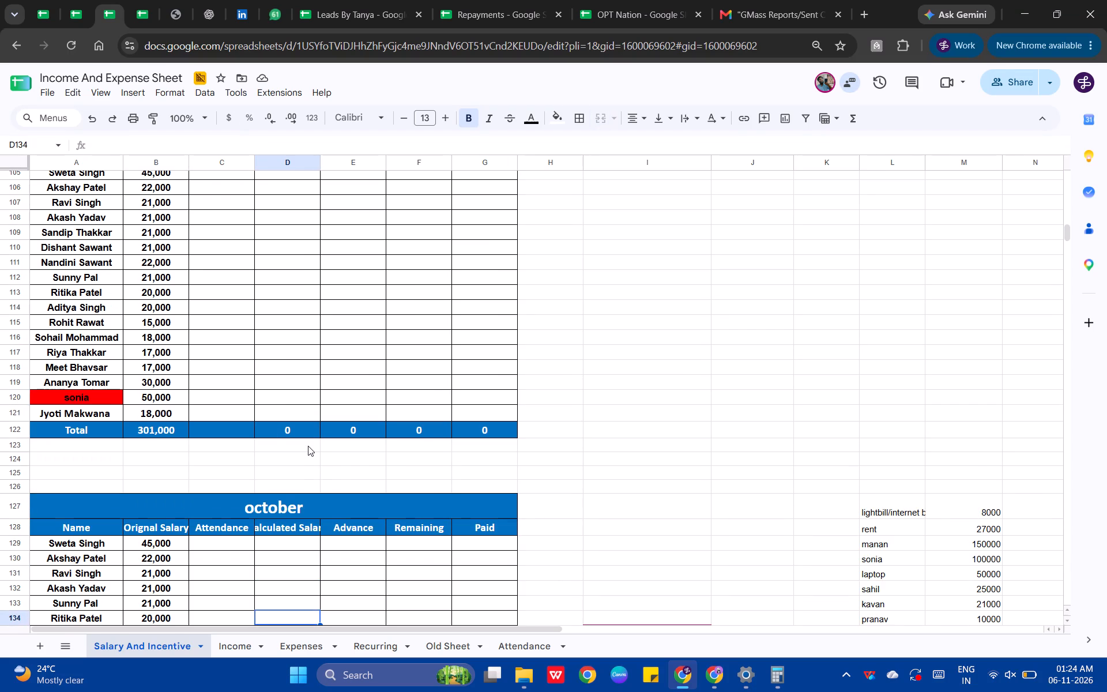
key("Down")
key("Down")
key("Down")
key("Down")
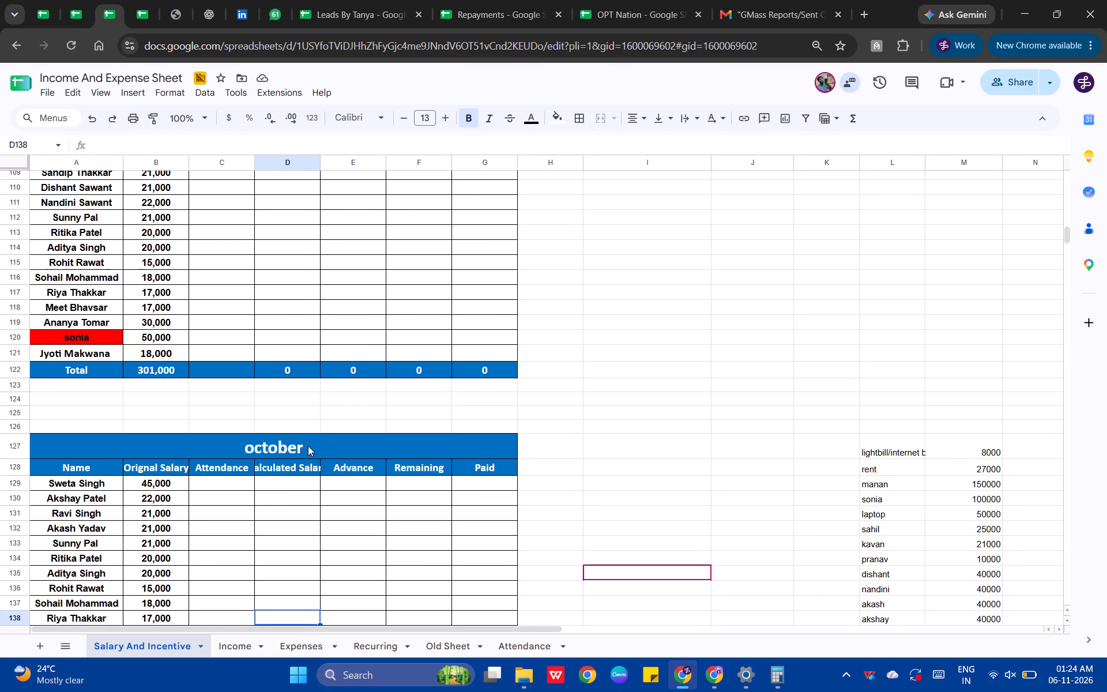
key("Down")
key("Down")
key("Down")
key("Up")
key("Up")
key("Up")
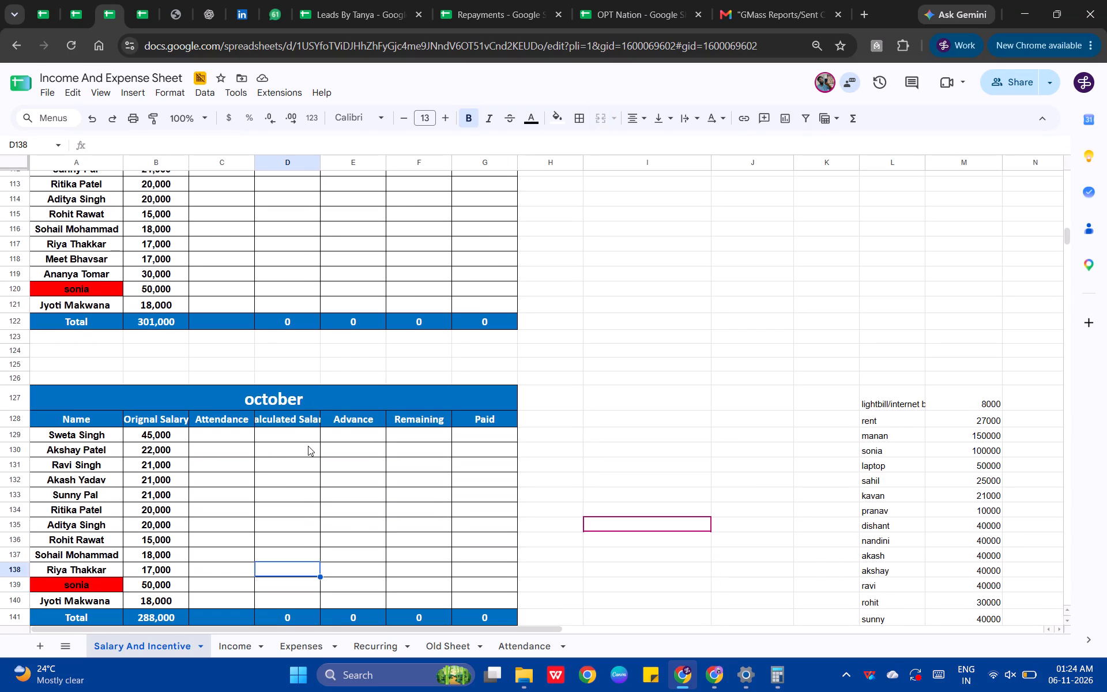
key("Up")
key("Up")
key("Up")
key("Up")
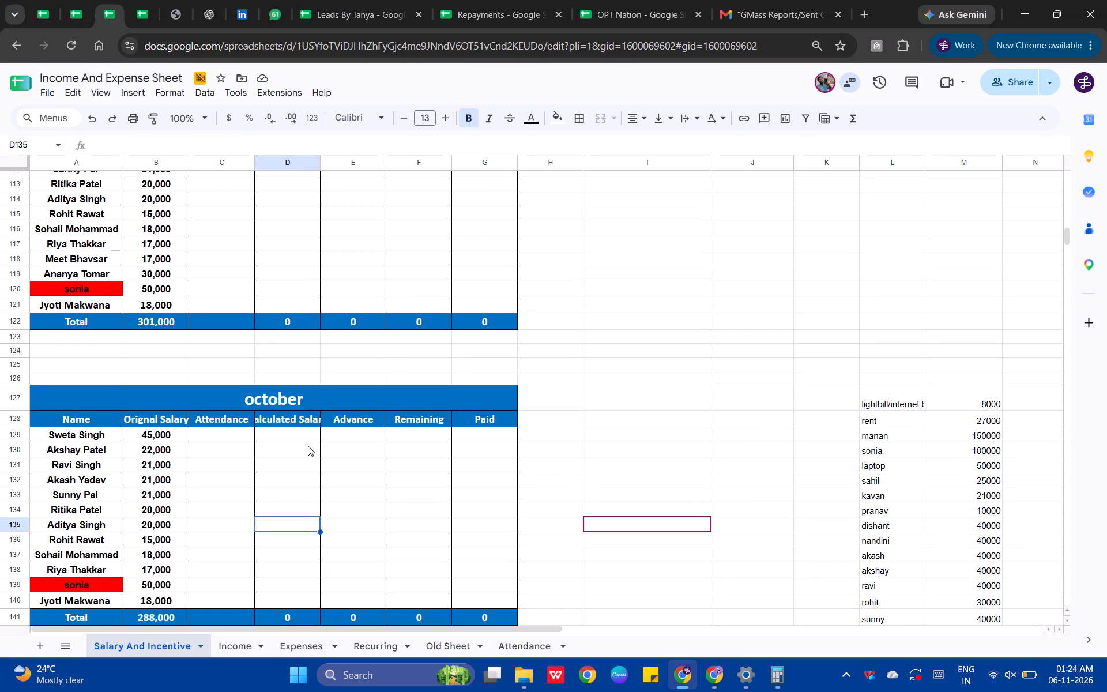
key("Up")
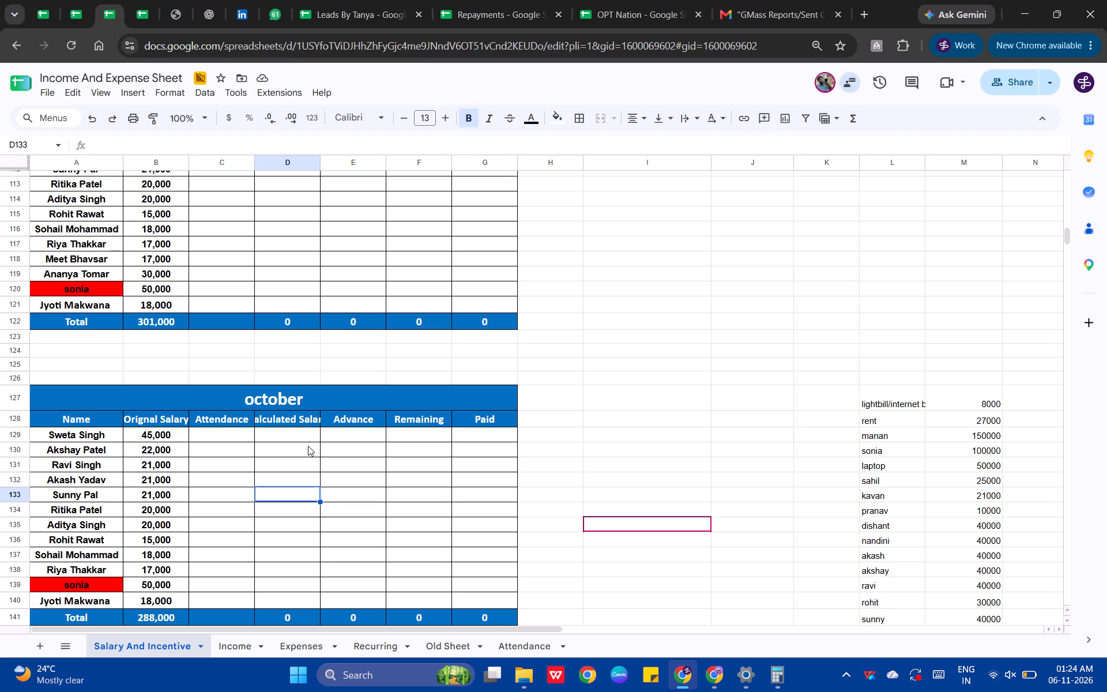
key("Up")
key("Up")
key("Up")
key("Up")
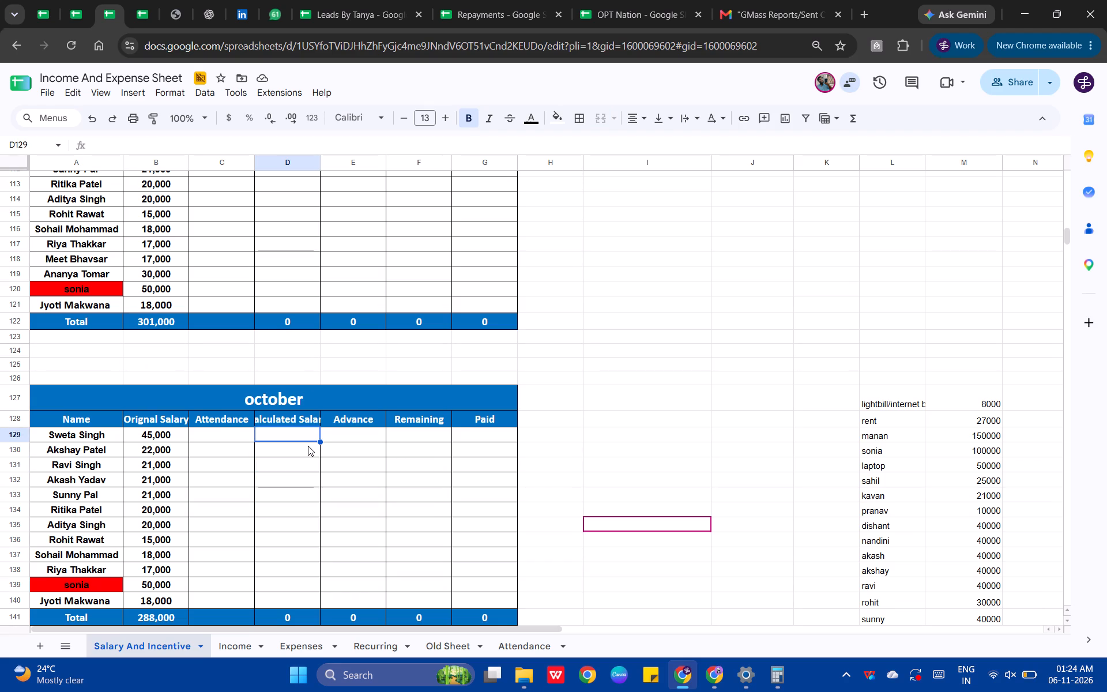
key("Up")
key("Down")
key("Down")
key("Down")
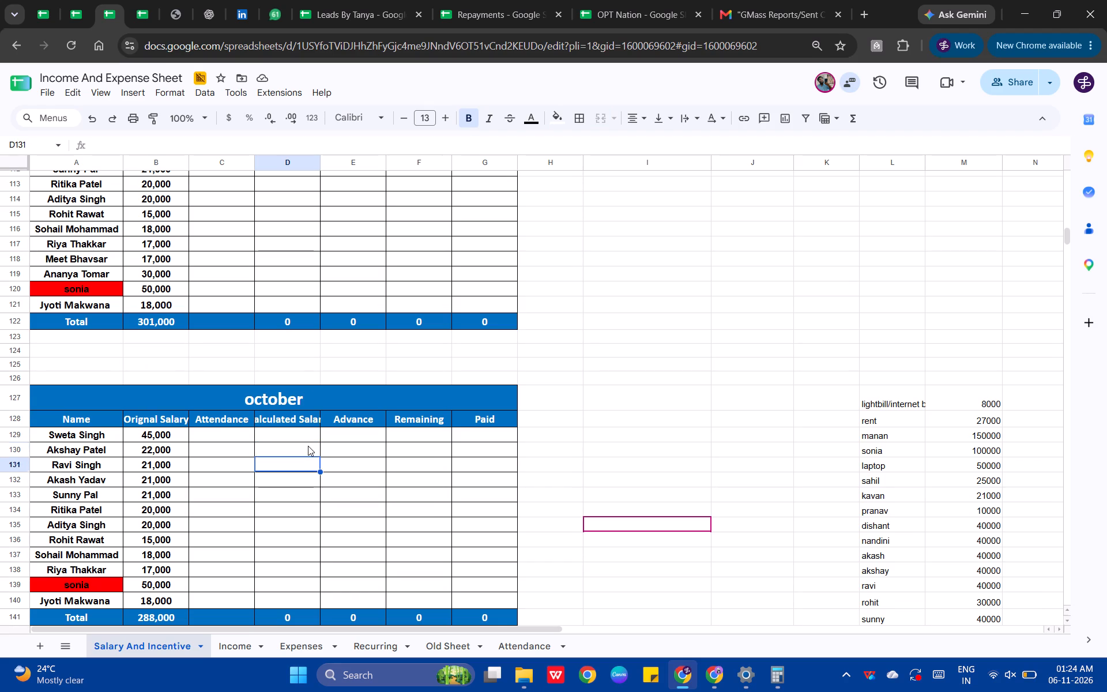
Go back up to the September salary table and examine the entries in its first rows.
key("Up")
key("Up")
key("Up")
key("Up")
key("Up")
key("Up")
key("Up")
key("Up")
key("Up")
key("Up")
key("Up")
key("Up")
key("Up")
key("Up")
key("Up")
key("Up")
key("Up")
key("Up")
key("Up")
key("Up")
key("Down")
key("Down")
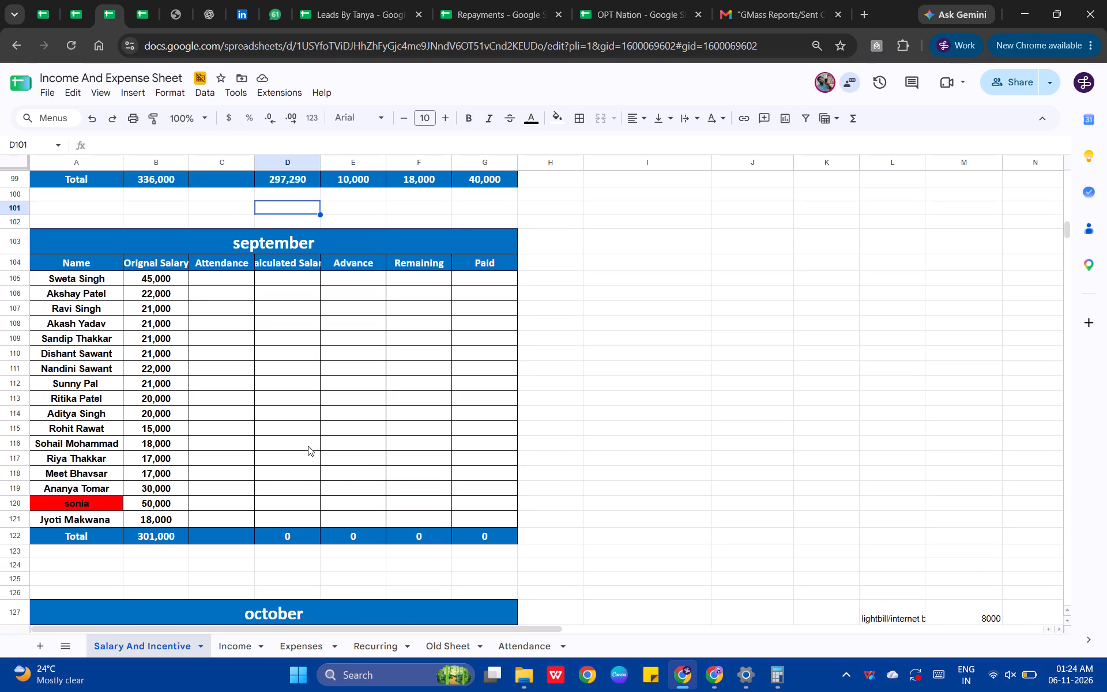
key("Down")
key("Down")
key("Down")
key("Down")
key("Down")
key("Down")
key("Down")
key("Left")
key("Up")
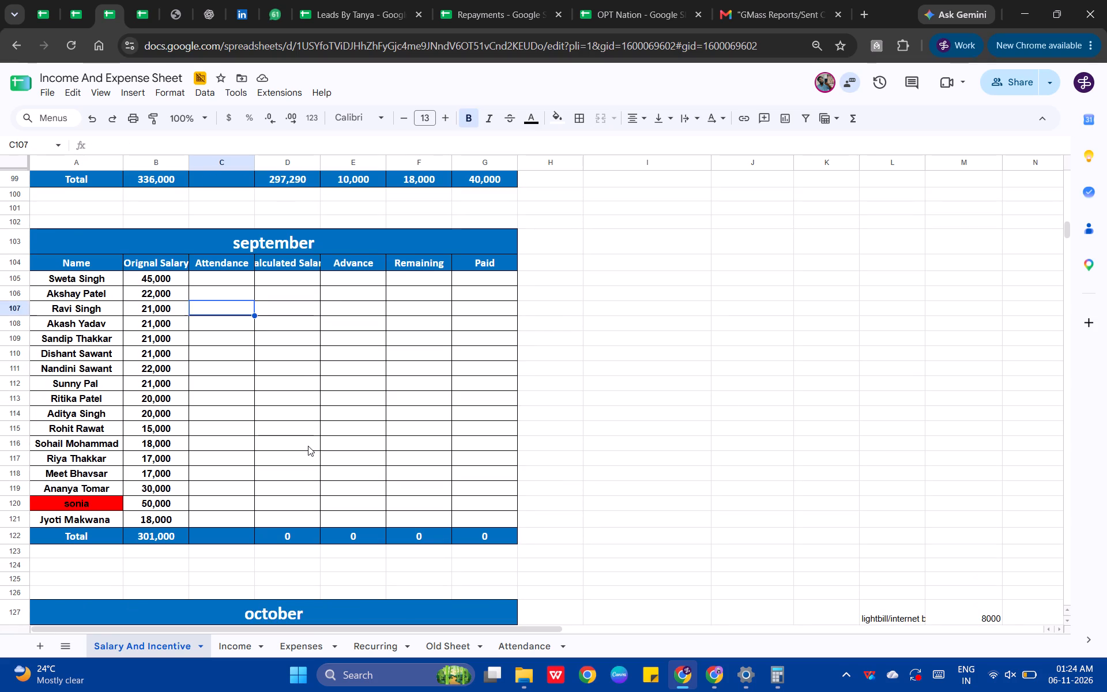
key("Up")
key("Left")
key("Up")
key("Right")
key("Right")
key("Down")
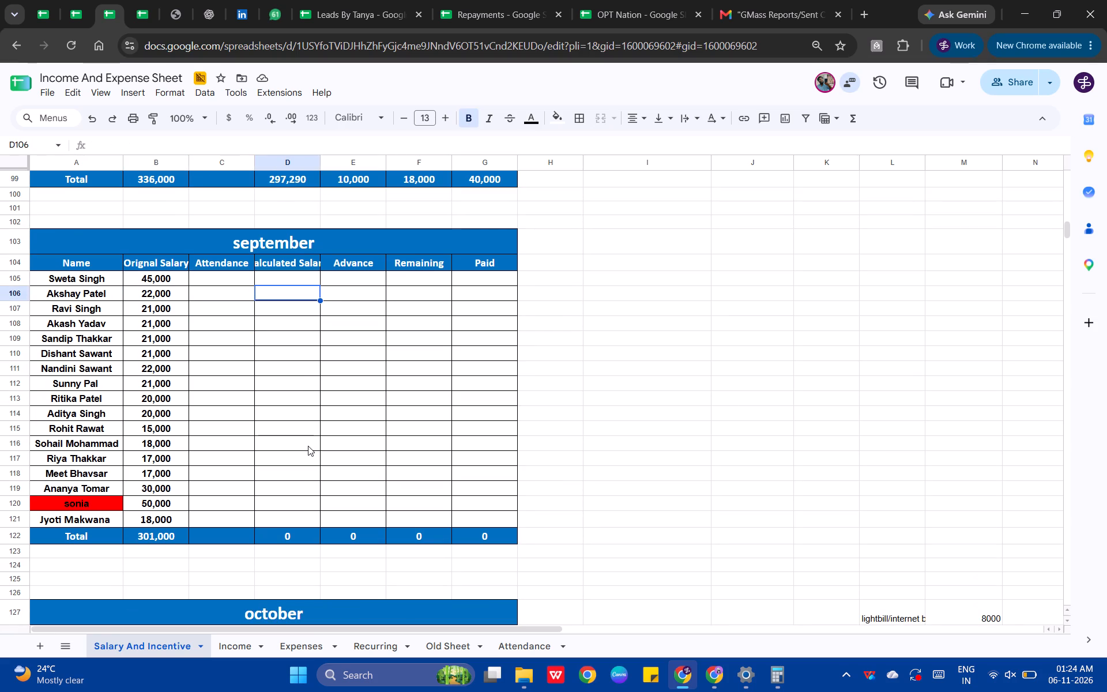
key("Left")
key("Left")
key("Down")
key("Right")
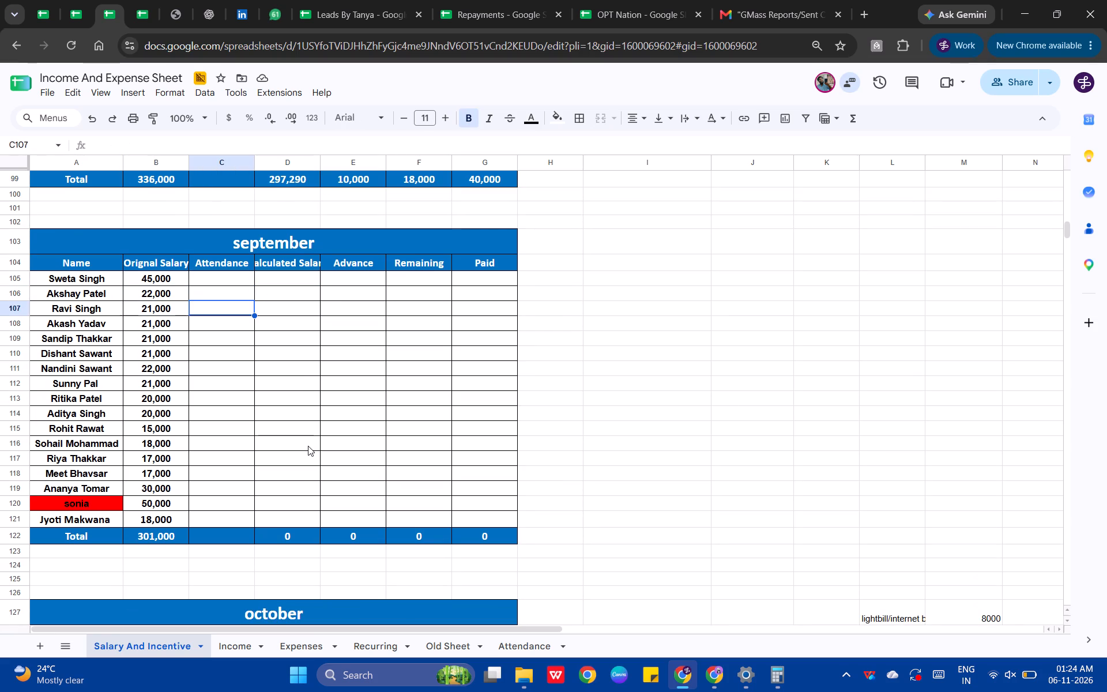
Clear the name and original salary in row 118 of the September salary table.
key("Down")
key("Down")
key("Down")
key("Down")
key("Down")
key("Down")
key("Down")
key("Down")
key("Down")
key("Down")
key("Down")
key("Left")
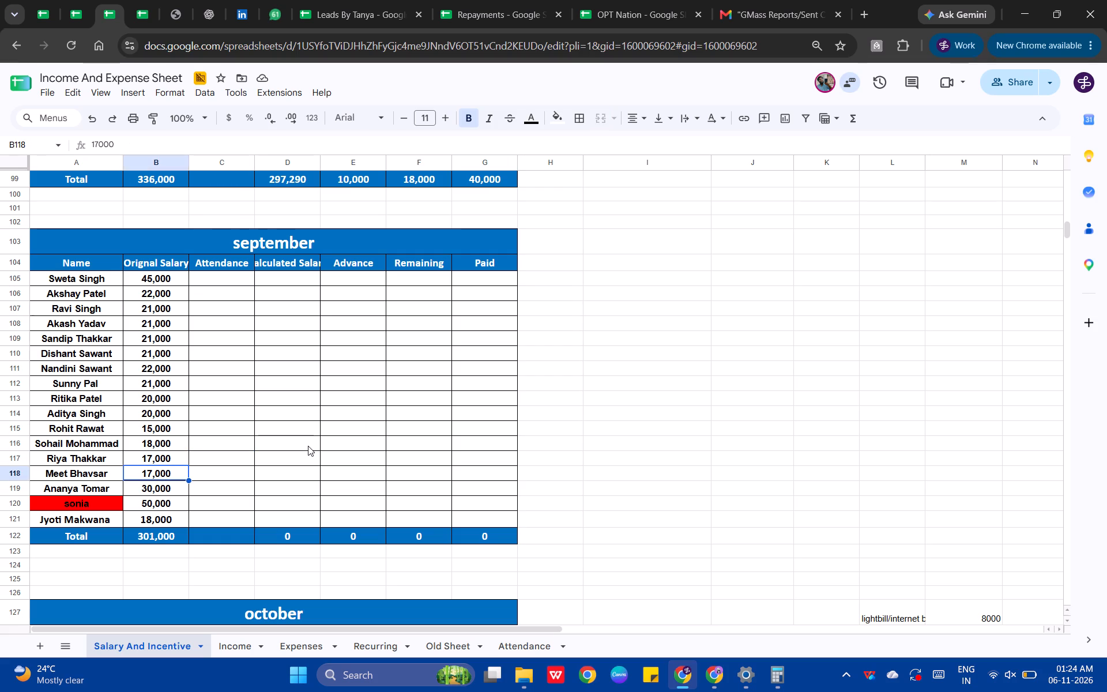
key("shift+Left")
key("Delete")
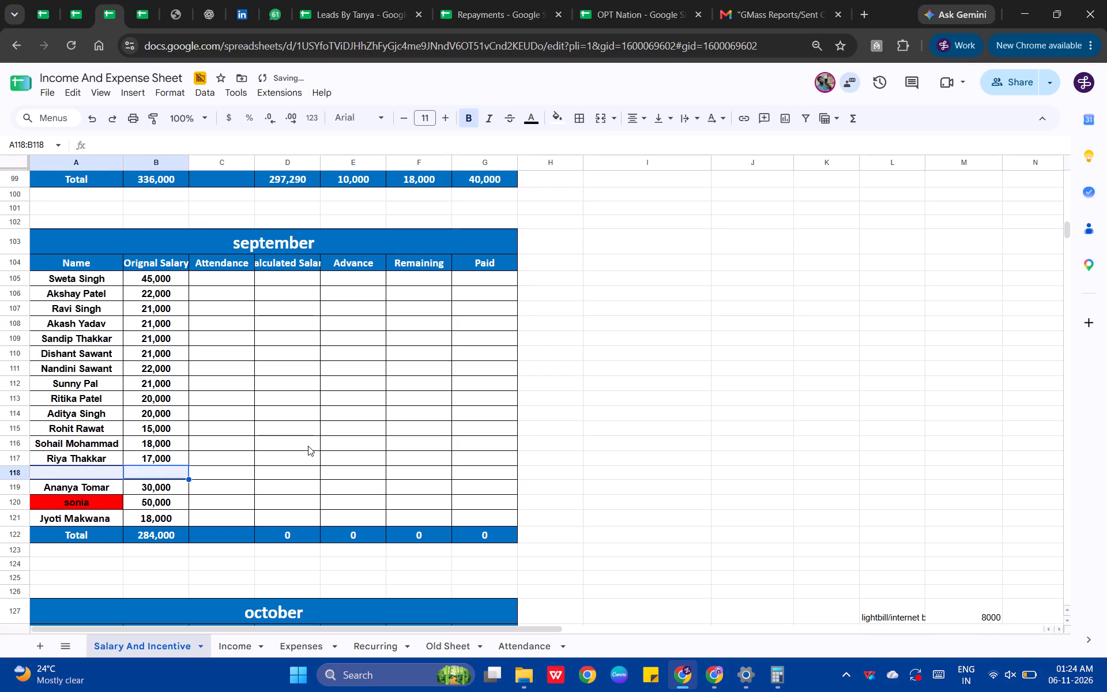
Clear the name and original salary in row 119 of the September salary table.
key("Right")
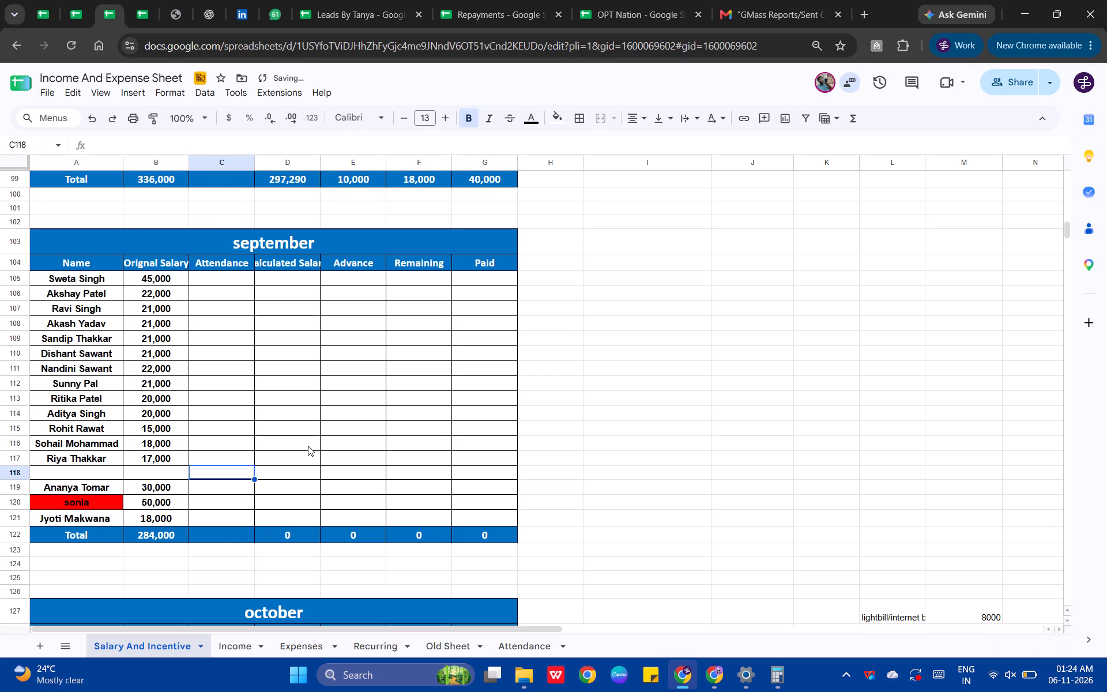
key("Down")
key("Left")
key("shift+Left")
key("Delete")
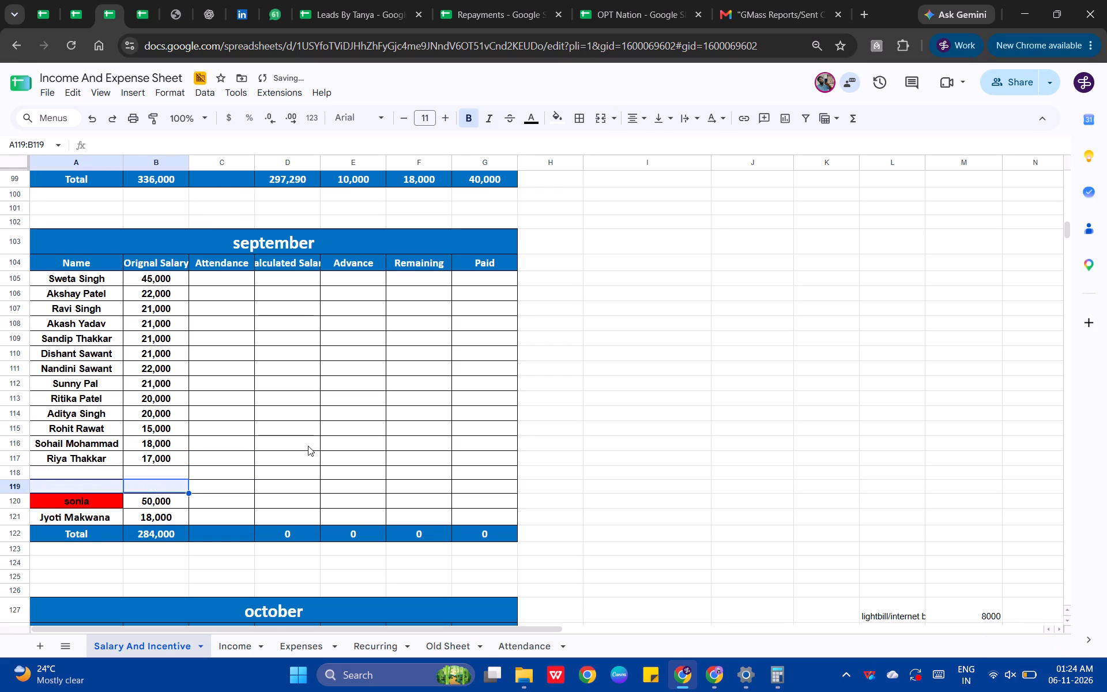
Check the remaining names and original salaries in the September table, working upward from row 117 to row 107.
key("Down")
key("Right")
key("Up")
key("Up")
key("Up")
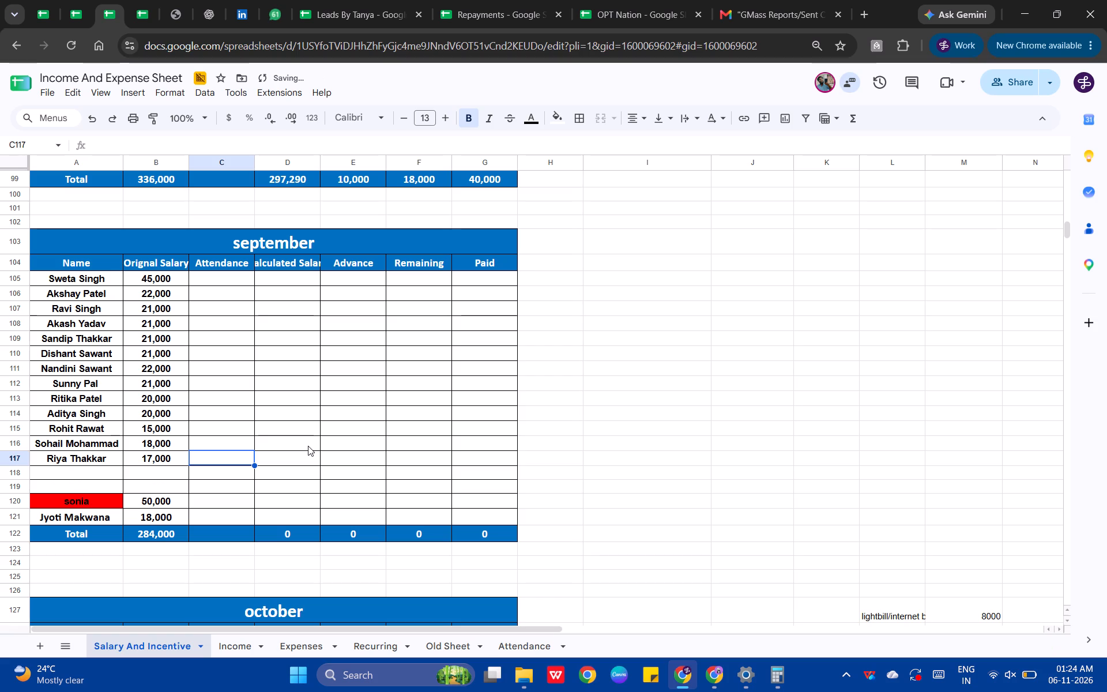
key("Left")
key("Up")
key("Up")
key("Up")
key("Up")
key("Up")
key("Up")
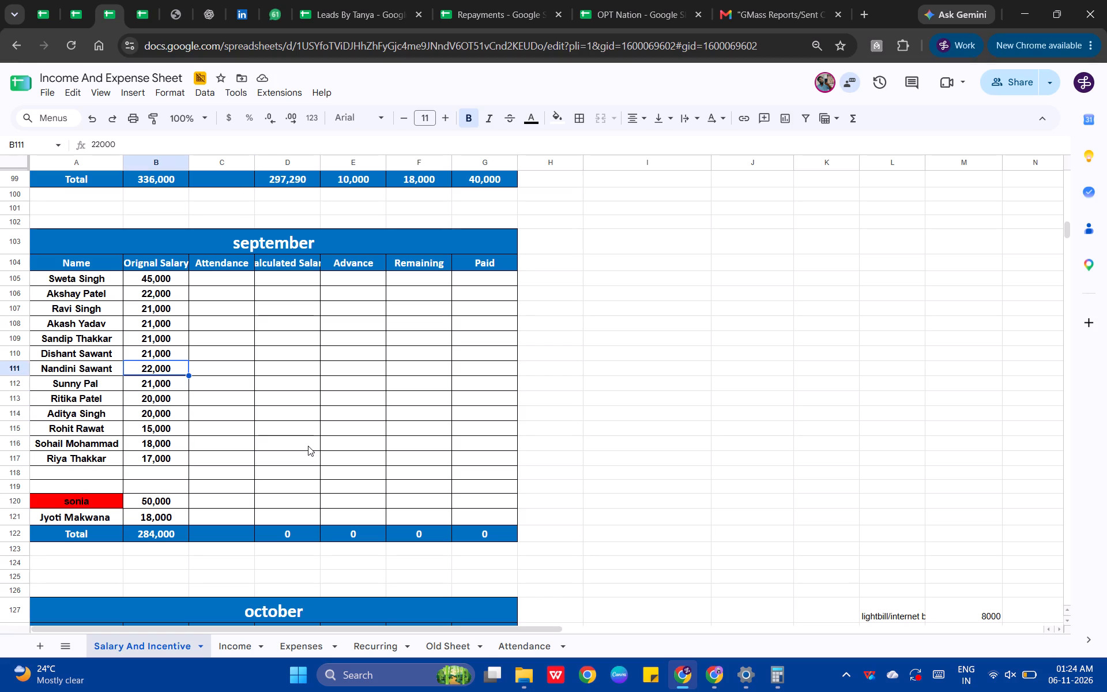
key("Left")
key("Right")
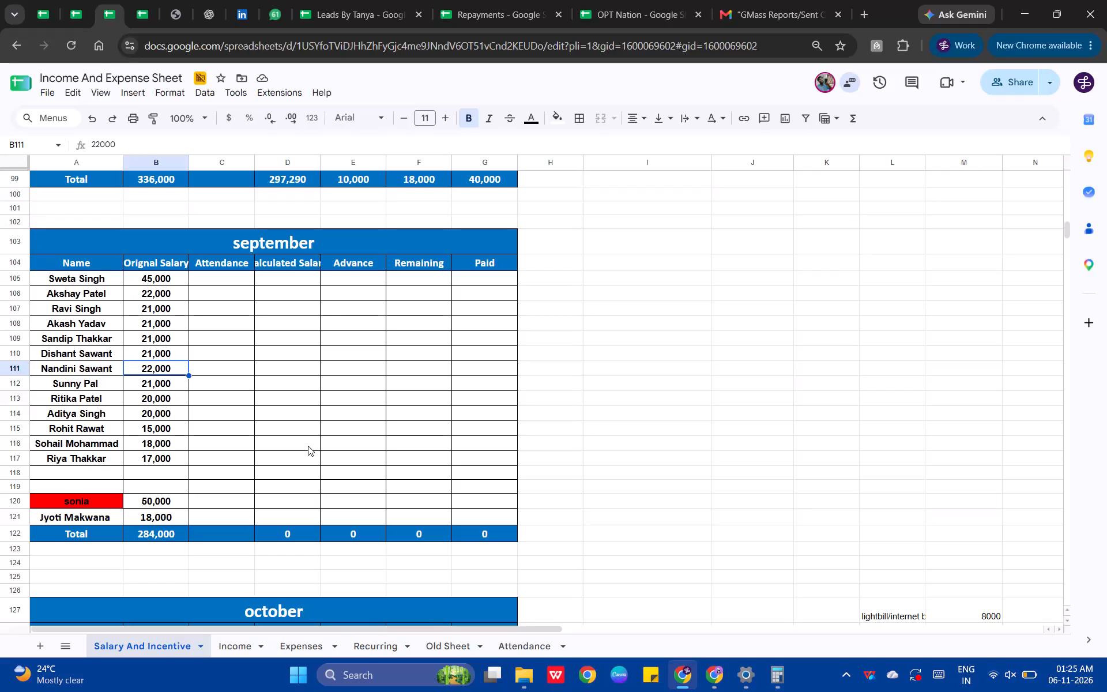
key("Up")
key("Right")
key("Up")
key("Up")
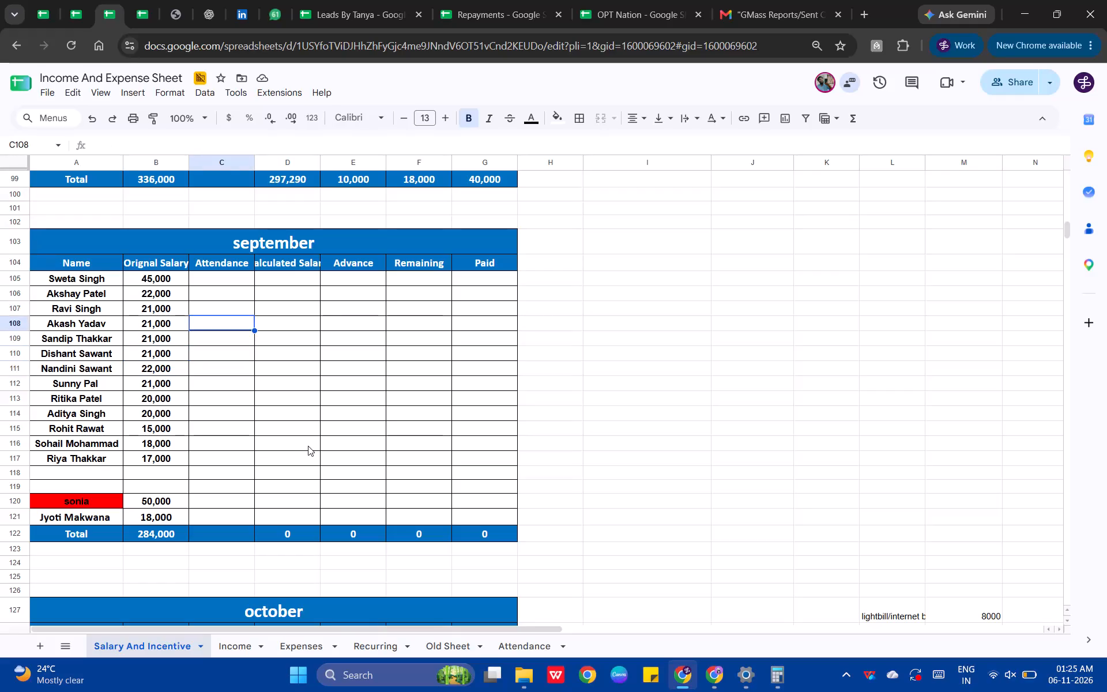
key("Up")
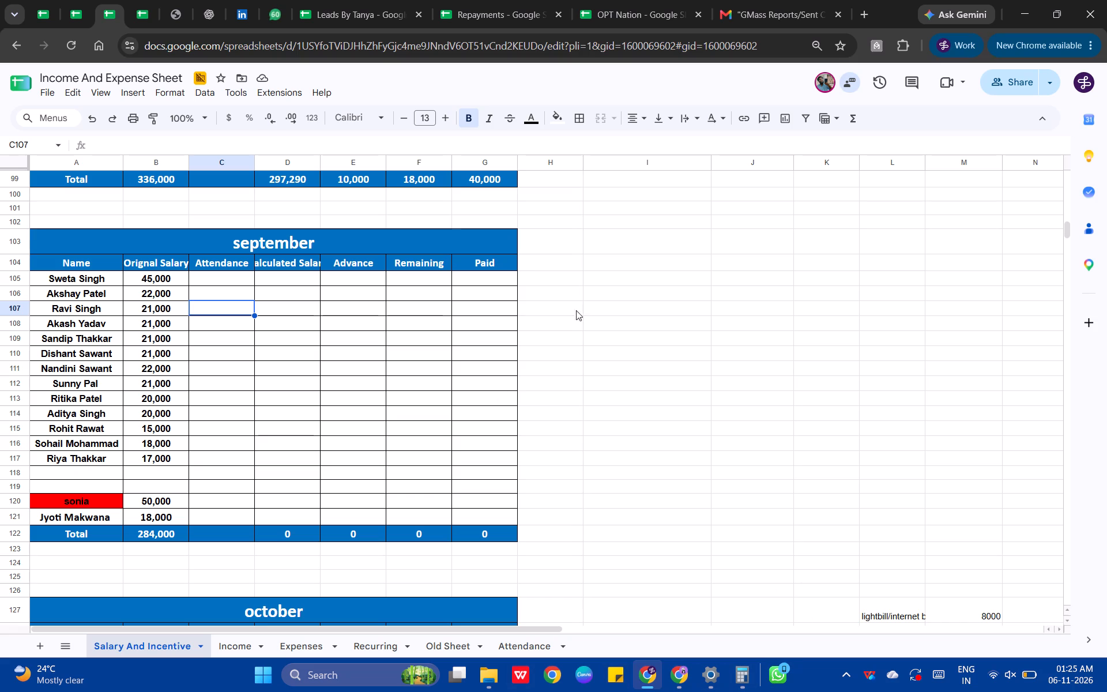
Look over the August salary table and the August to November entries in the Expenses sheet.
scroll(208, 353, "up", 4)
scroll(208, 353, "right", 1)
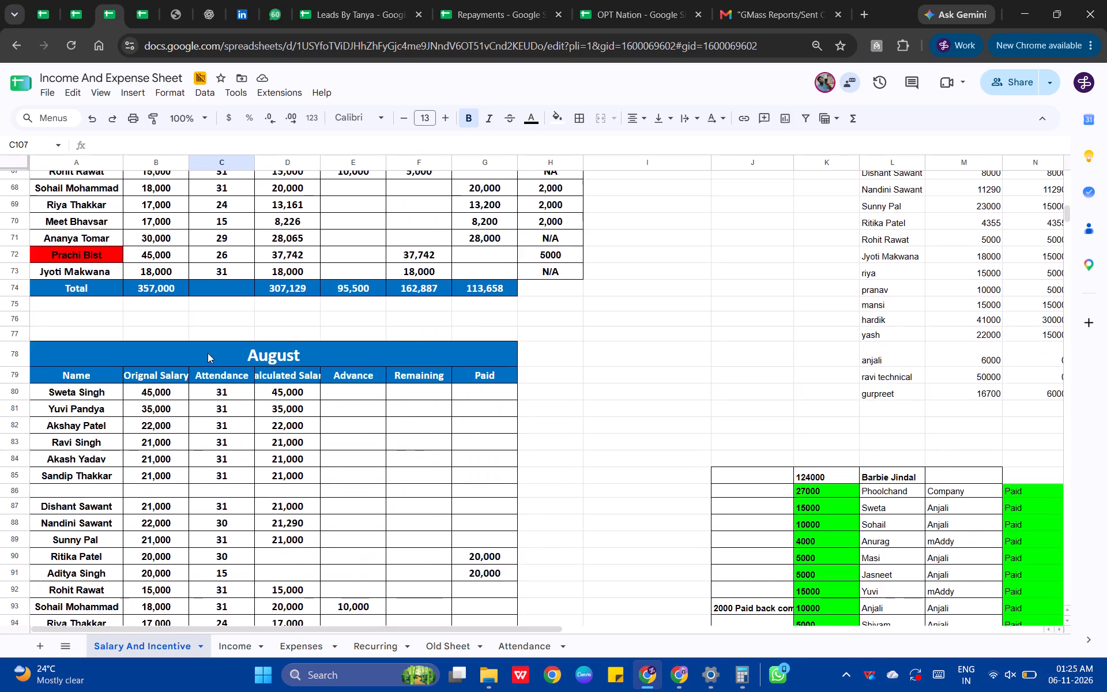
scroll(208, 353, "right", 2)
scroll(208, 353, "up", 1)
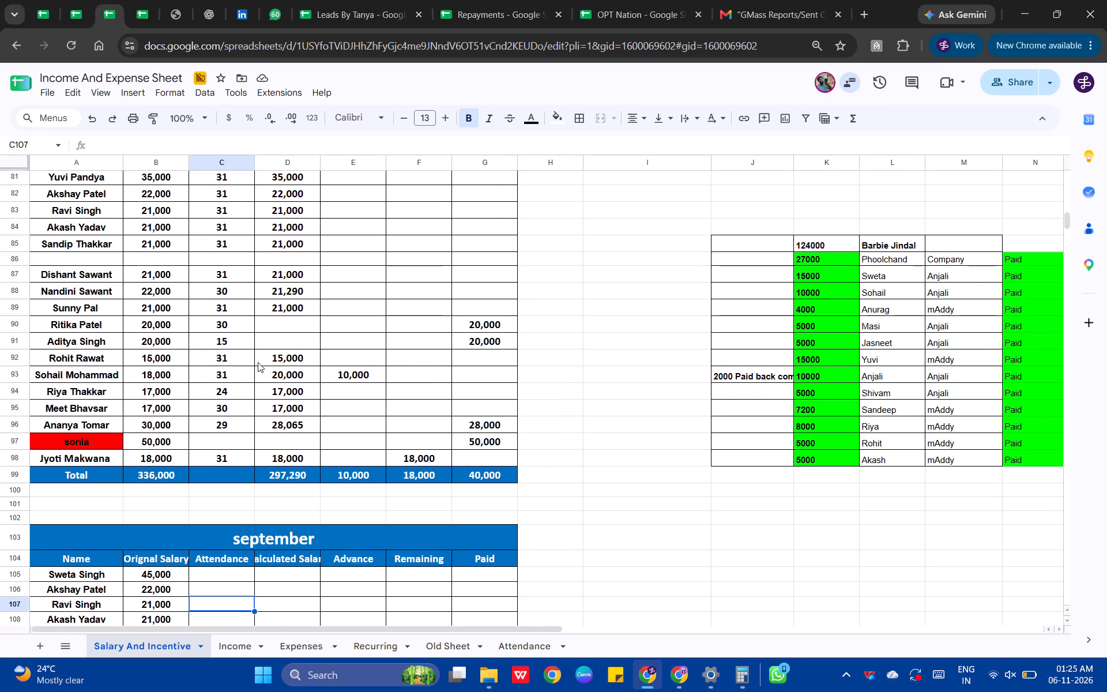
left_click(306, 653)
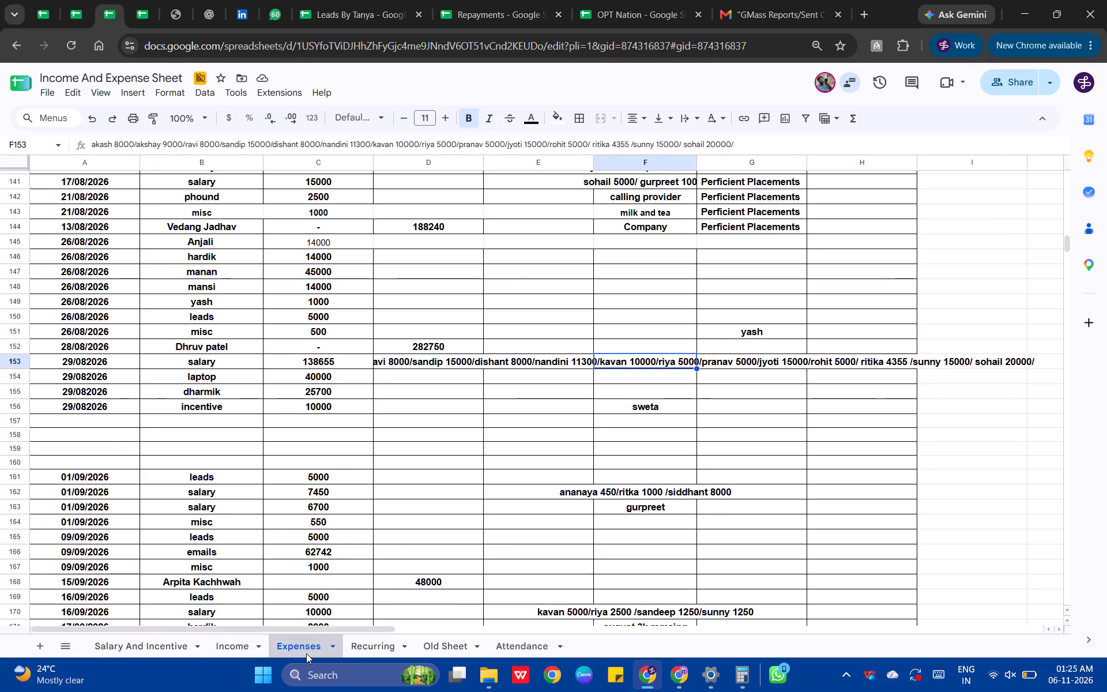
scroll(658, 462, "down", 4)
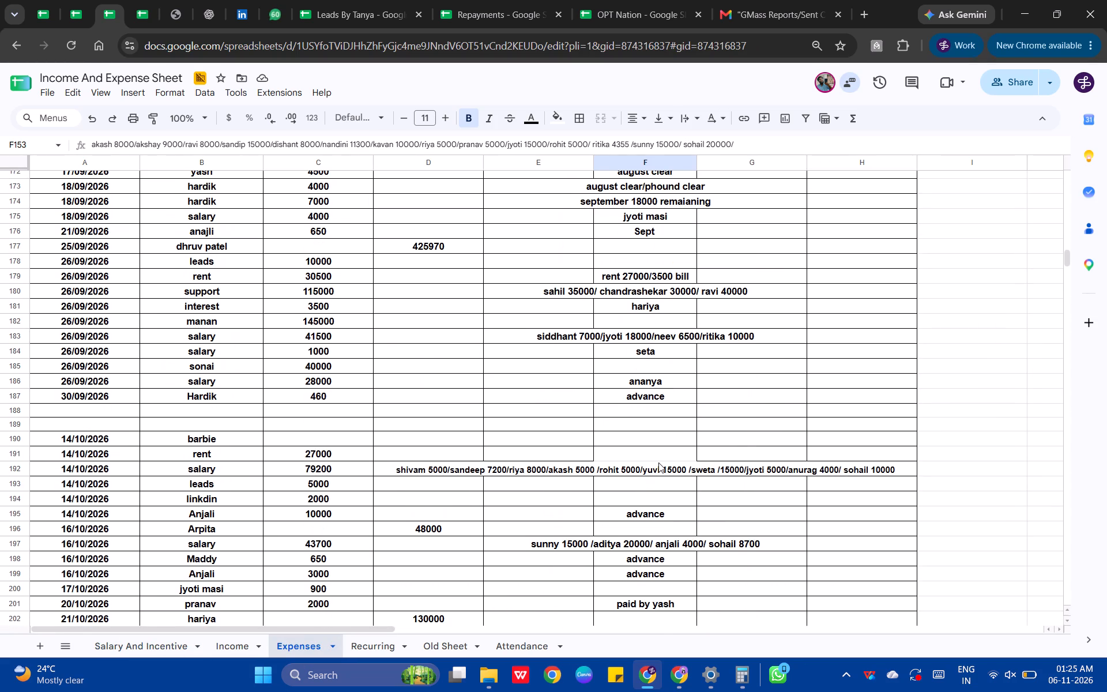
scroll(658, 462, "down", 2)
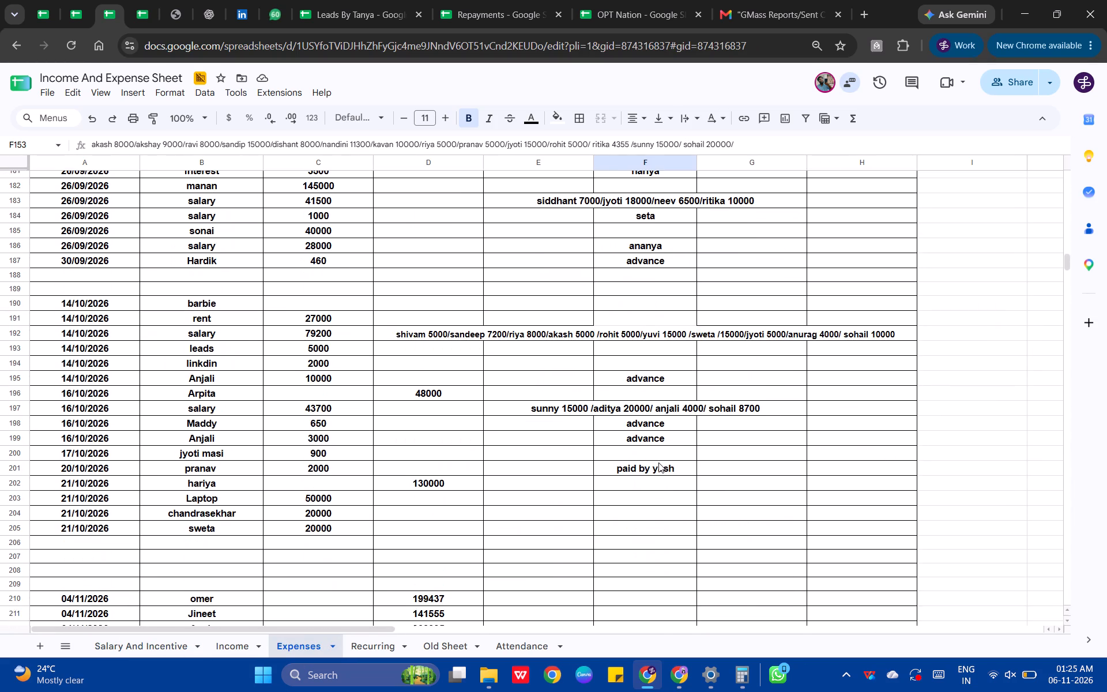
scroll(658, 462, "down", 1)
scroll(658, 462, "right", 1)
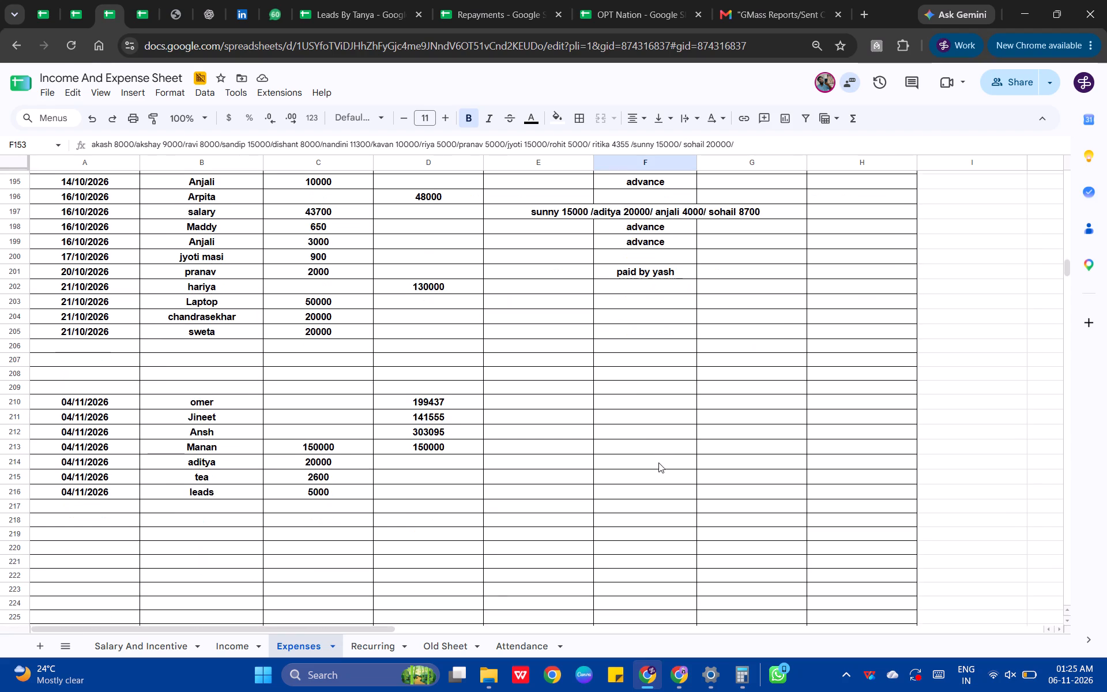
scroll(658, 462, "right", 1)
Return to the Salary And Incentive sheet and examine the July table, including the remaining amount in row 62.
left_click(162, 645)
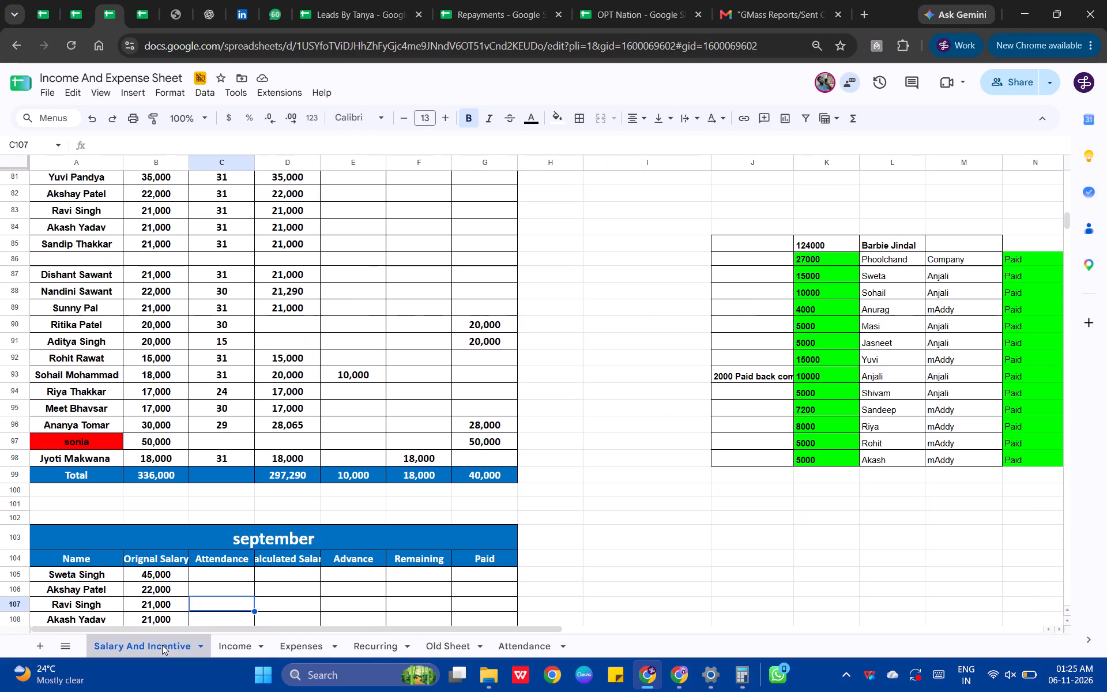
scroll(432, 264, "up", 4)
scroll(432, 264, "down", 2)
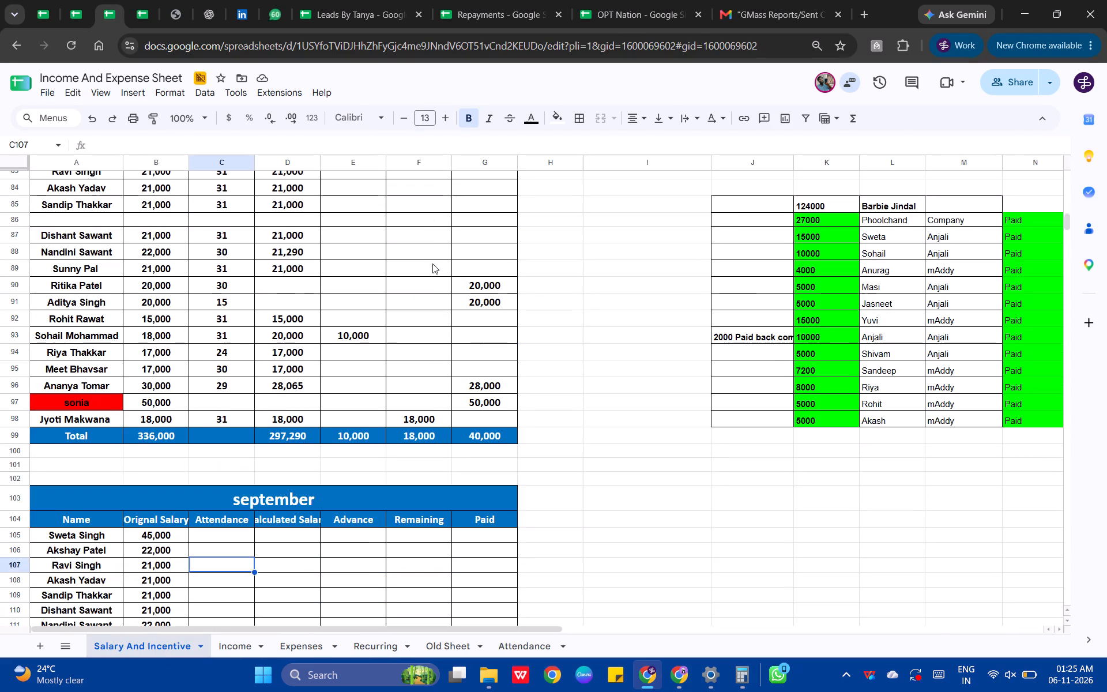
scroll(432, 264, "down", 2)
scroll(432, 264, "up", 4)
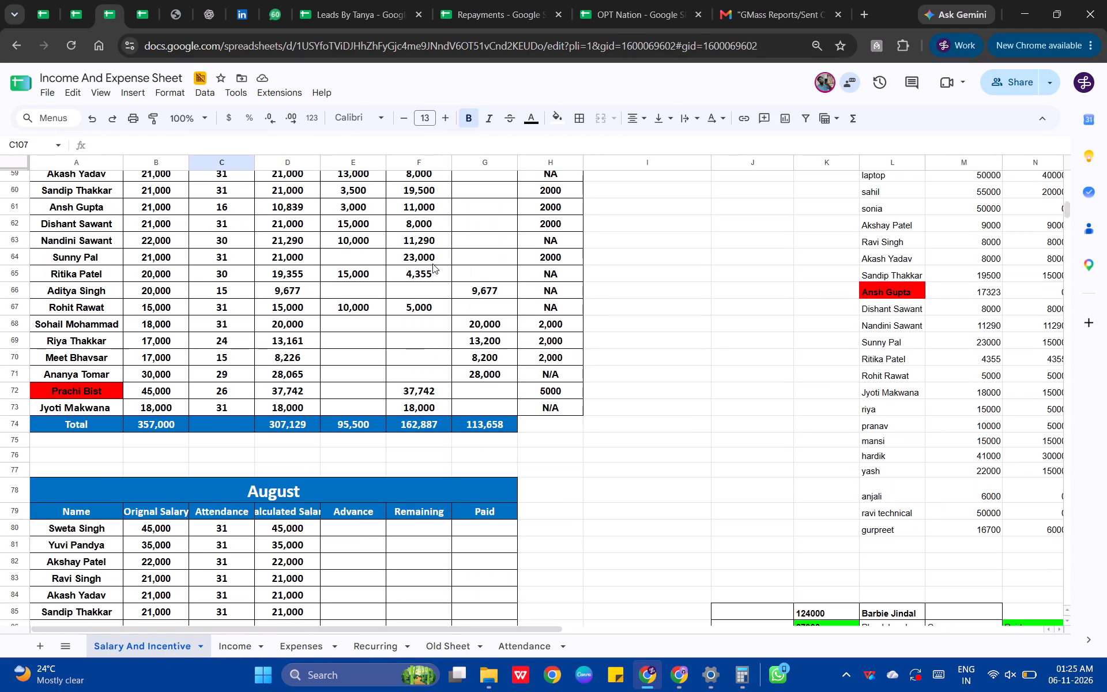
scroll(432, 264, "up", 1)
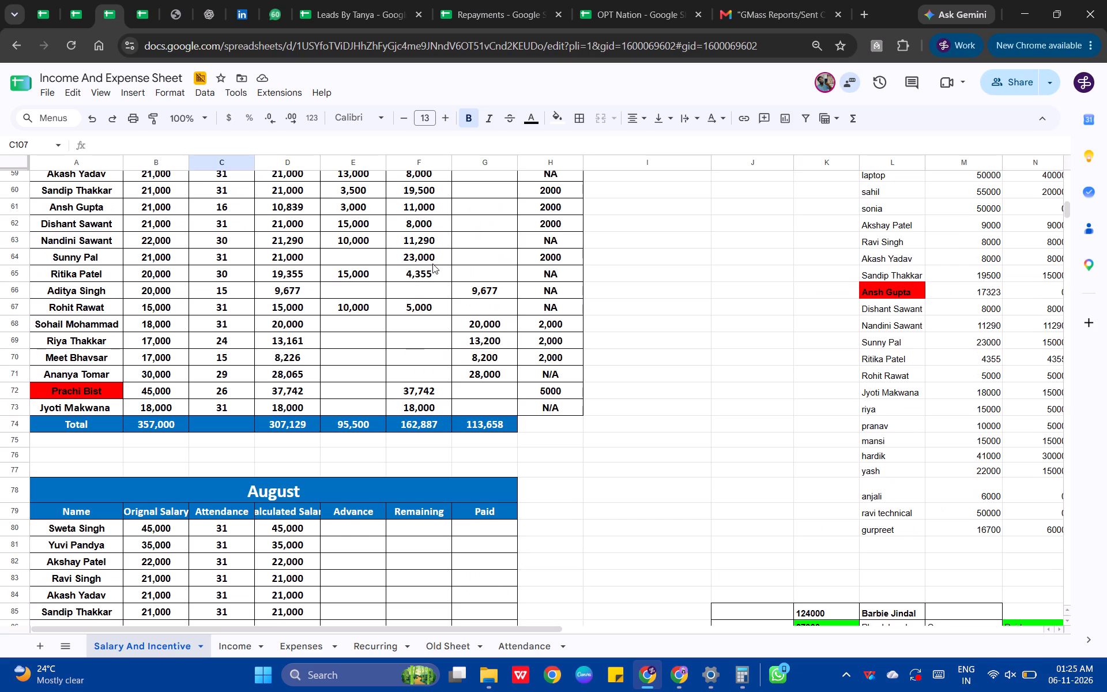
scroll(432, 264, "down", 5)
scroll(432, 264, "up", 6)
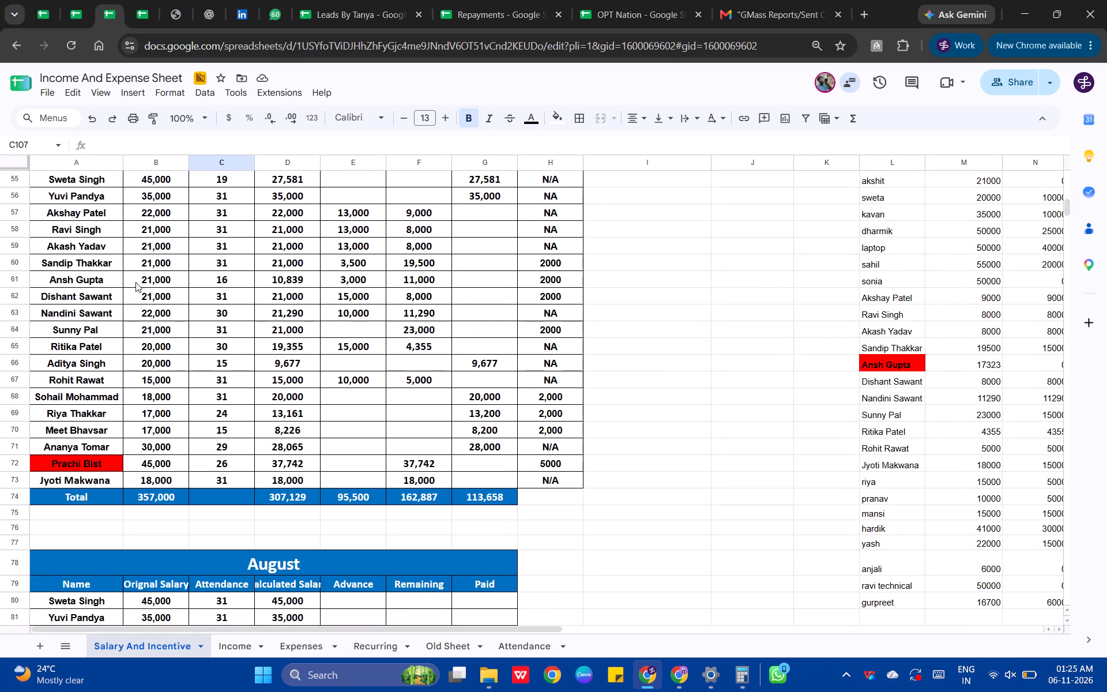
left_click(418, 304)
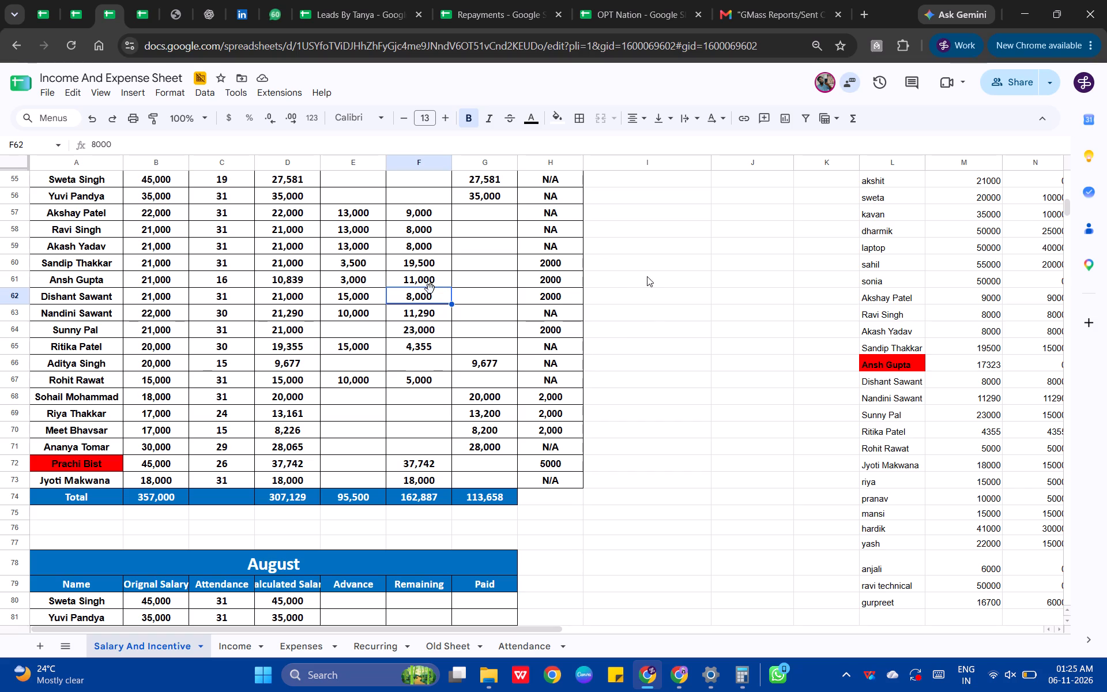
left_click(634, 296)
Look through the August, September and October salary tables and return to the August table.
scroll(634, 296, "down", 2)
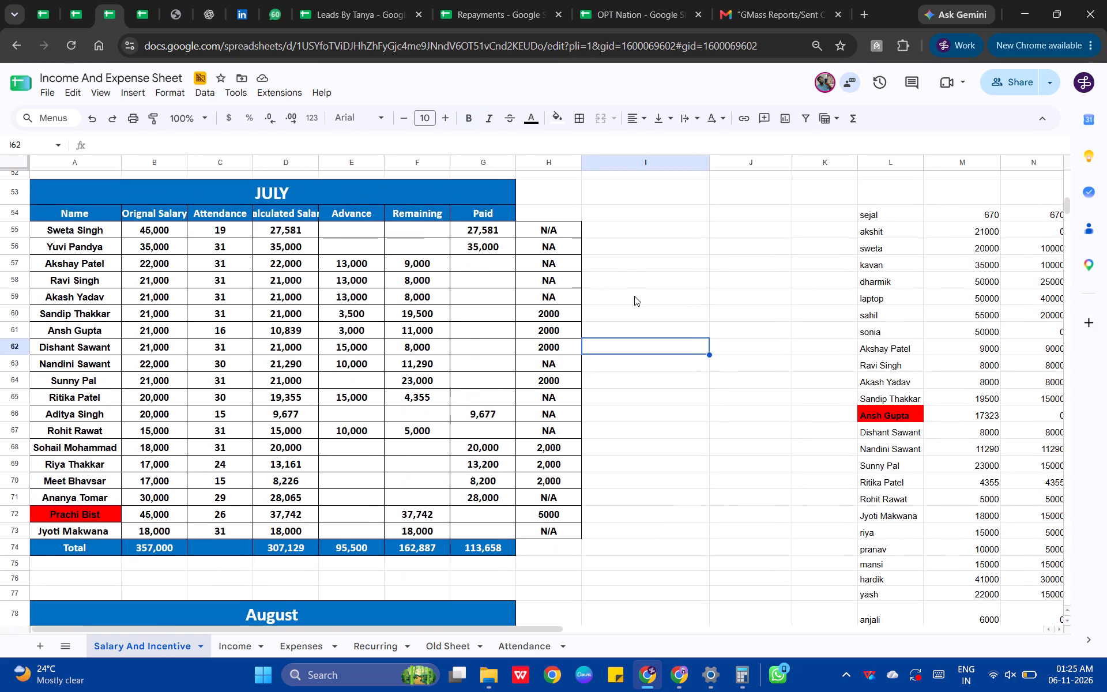
scroll(634, 296, "down", 2)
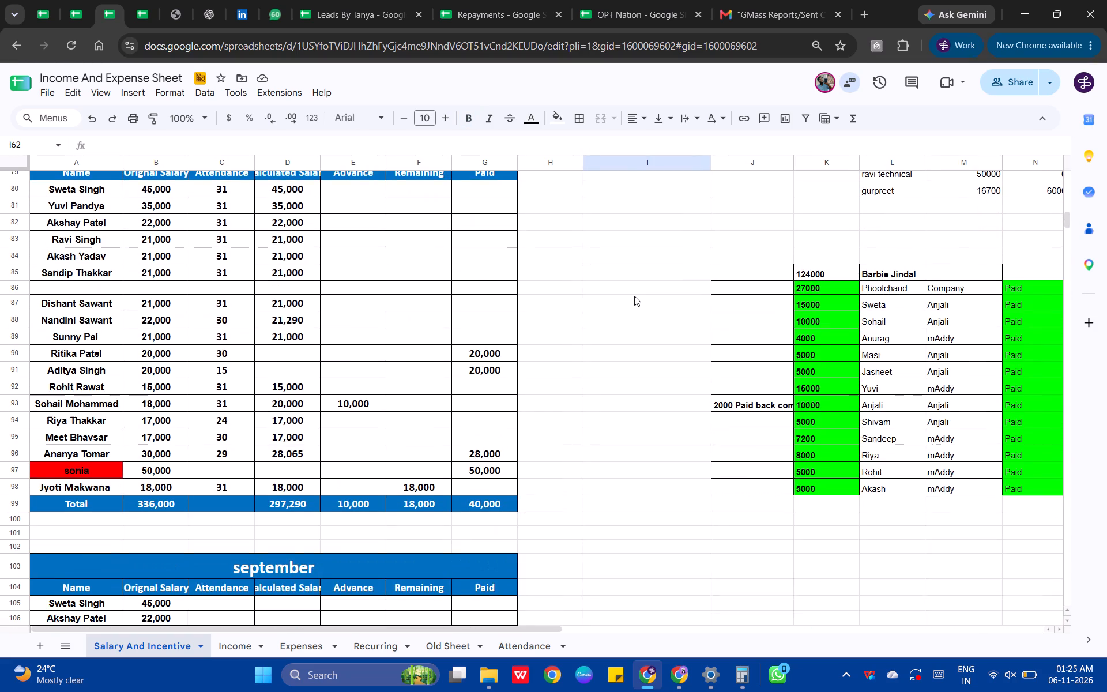
scroll(634, 296, "down", 2)
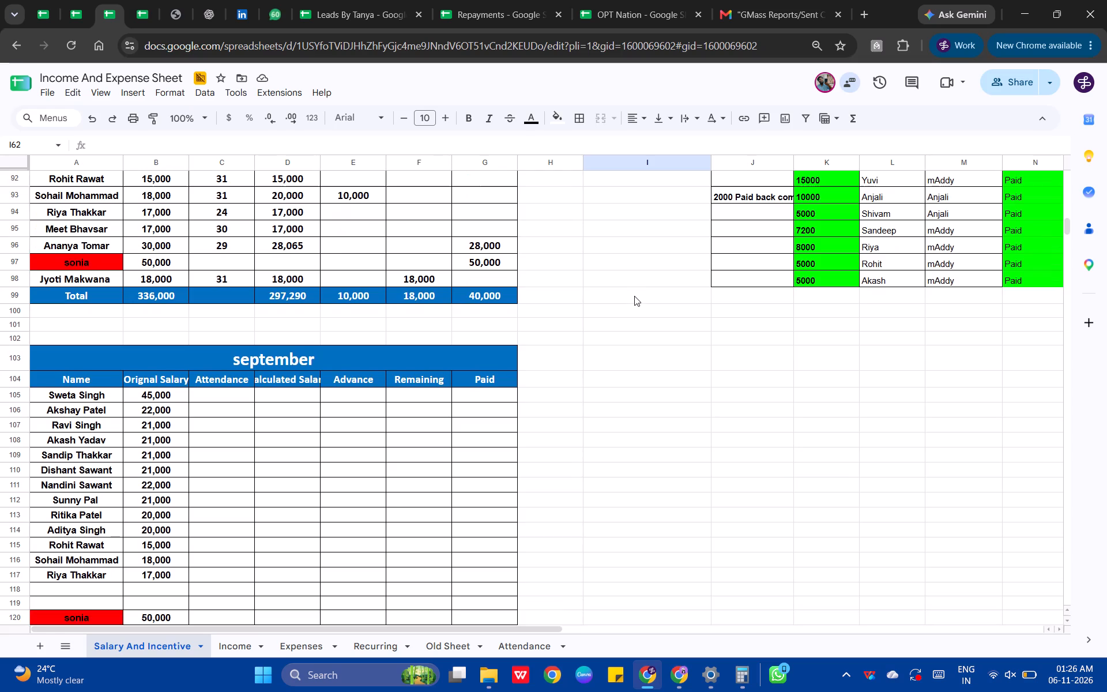
scroll(634, 296, "down", 2)
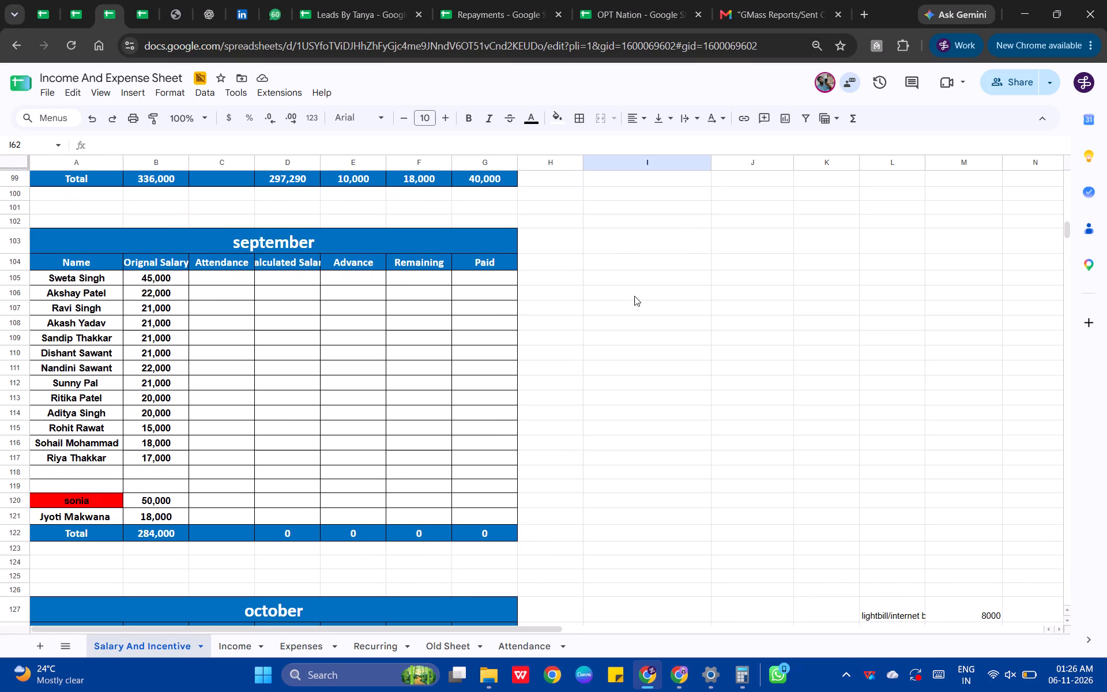
scroll(389, 369, "down", 1)
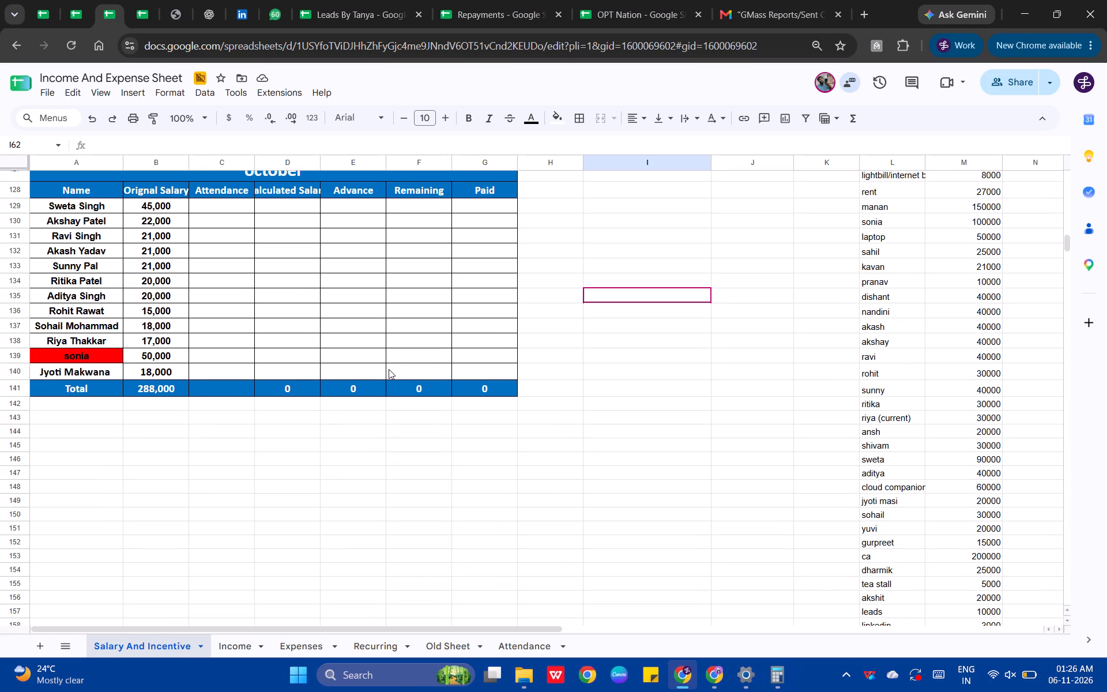
scroll(389, 369, "down", 3)
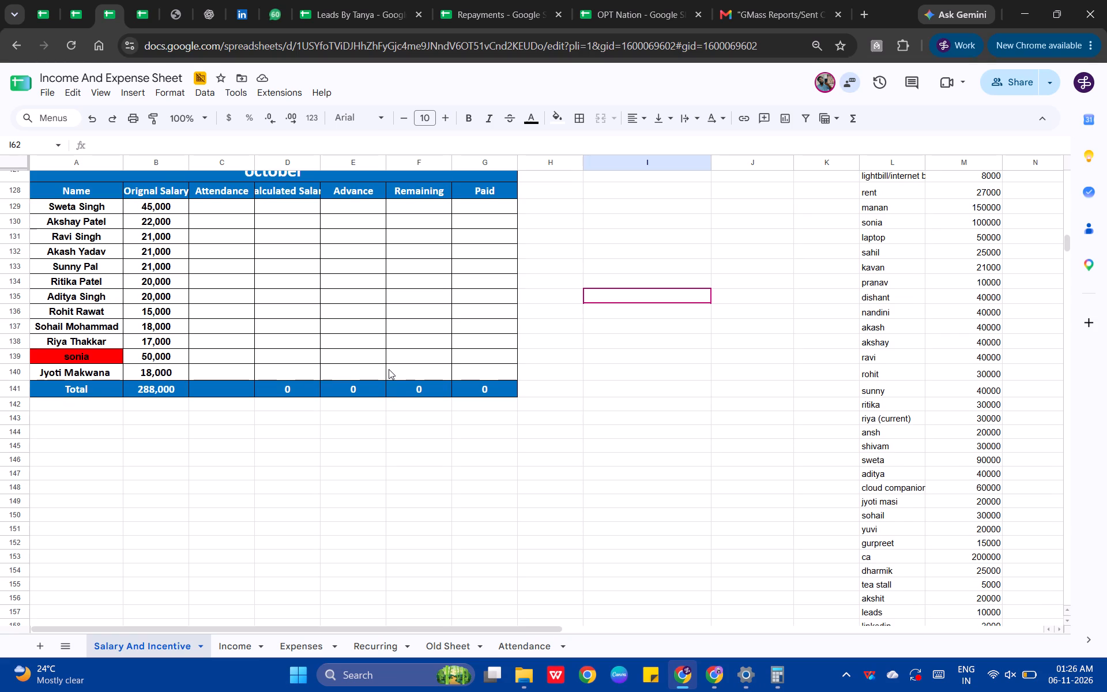
scroll(389, 369, "up", 2)
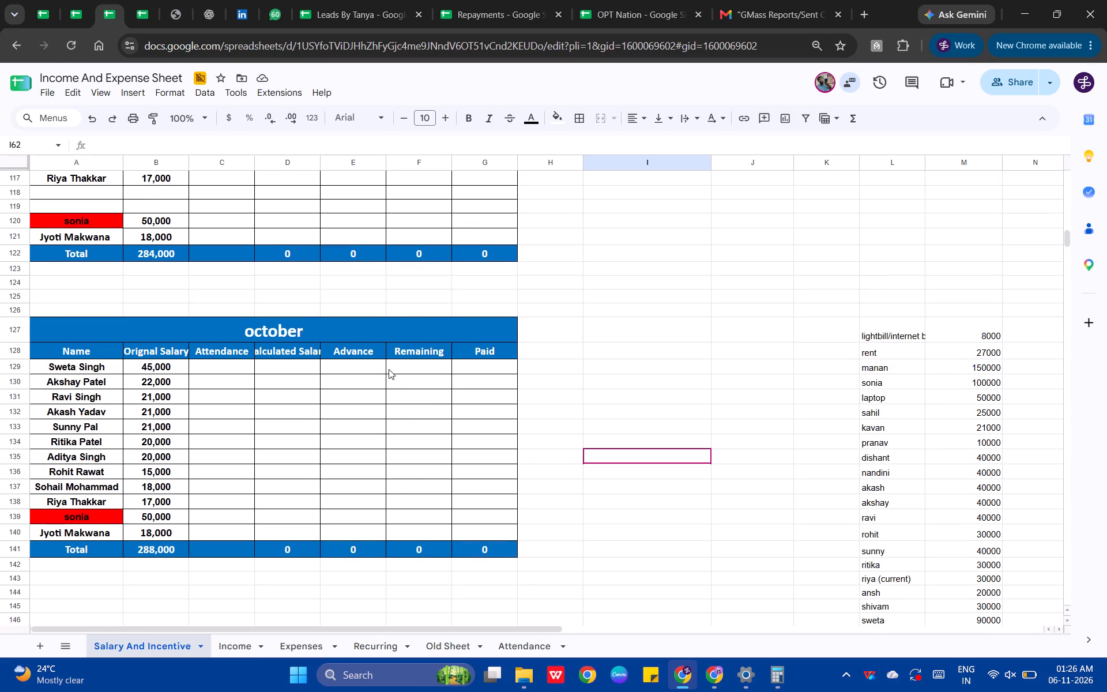
scroll(389, 369, "up", 5)
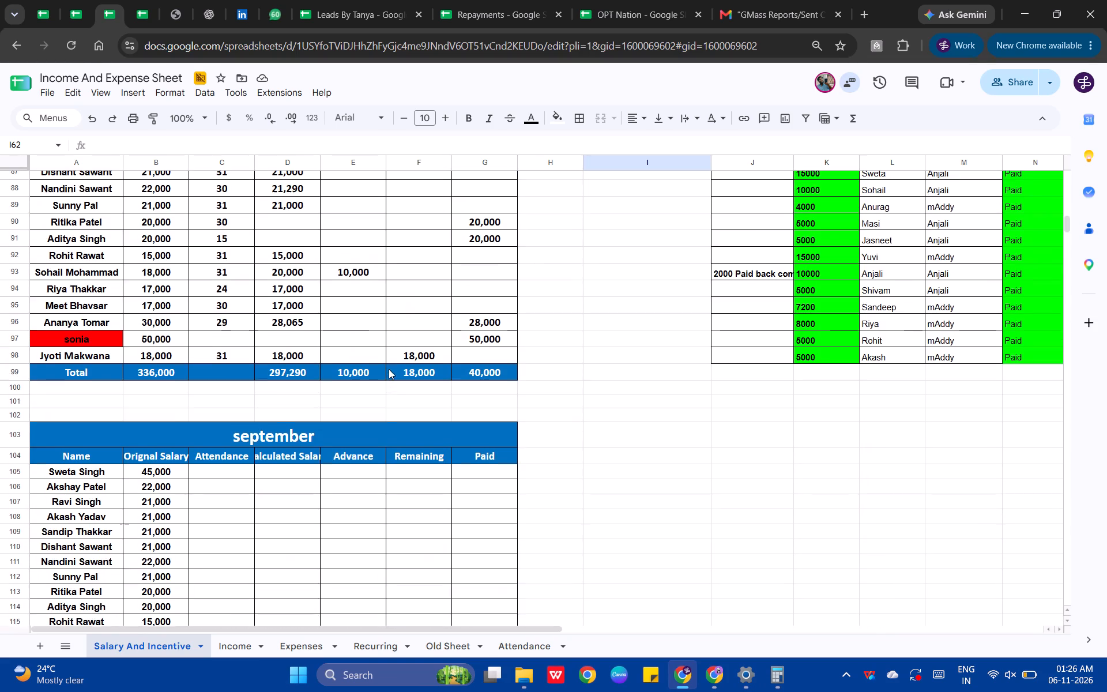
scroll(389, 369, "up", 2)
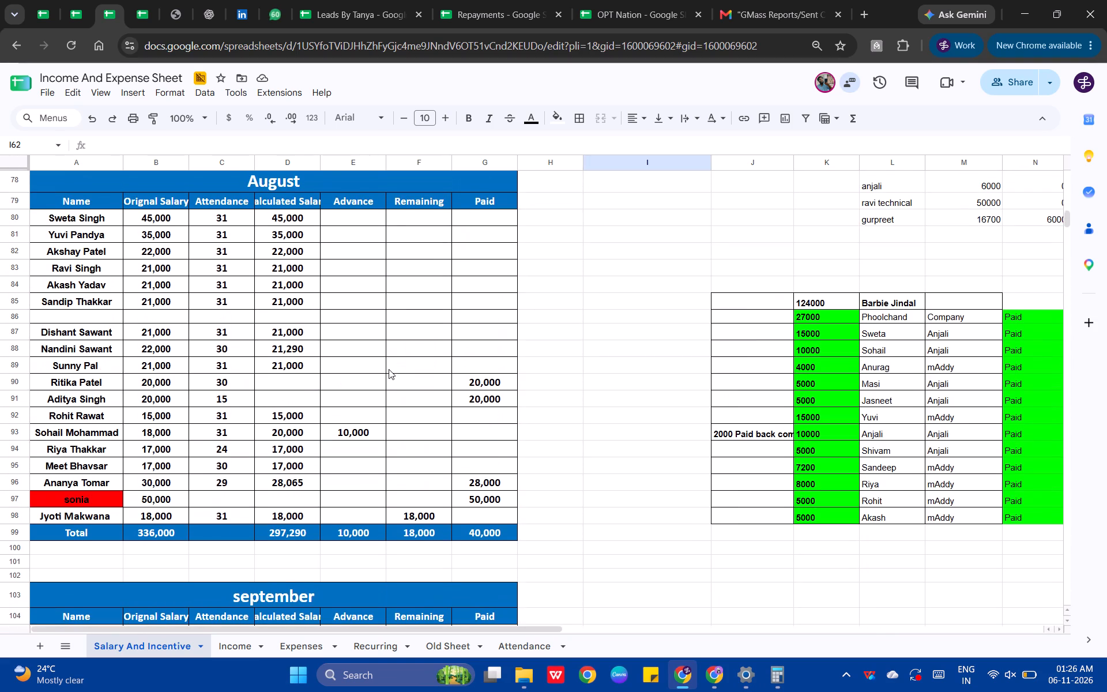
scroll(511, 404, "up", 1)
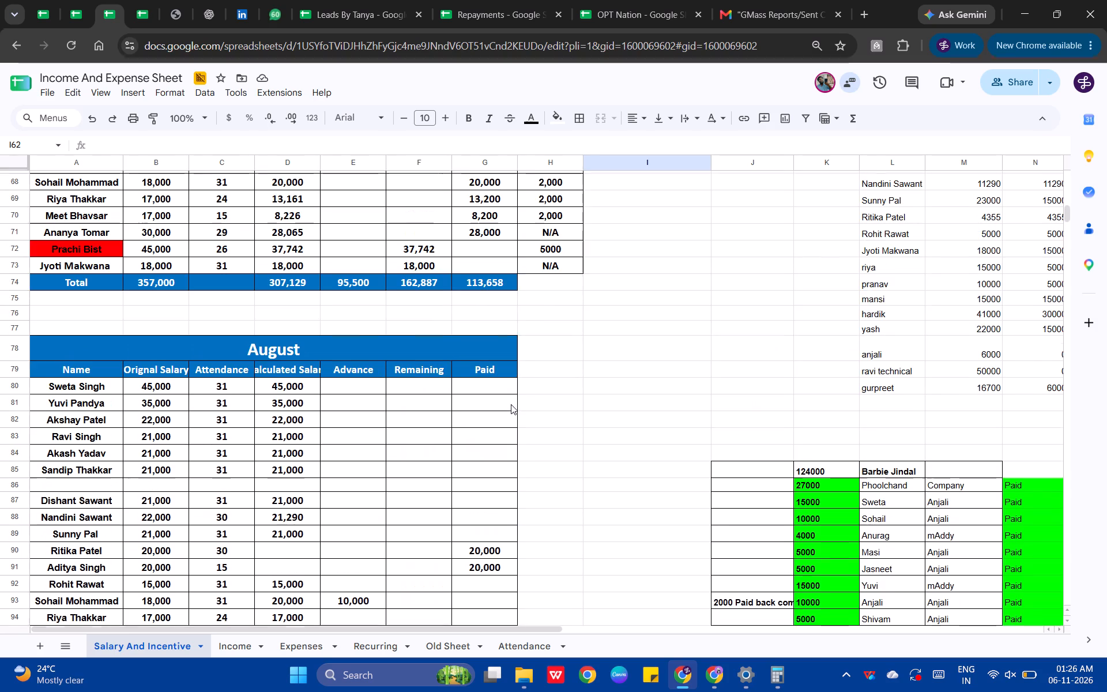
Examine the July salary table and the payment list beside it, selecting the amounts in N62:N64 to view their sum.
scroll(511, 404, "up", 1)
scroll(511, 404, "left", 2)
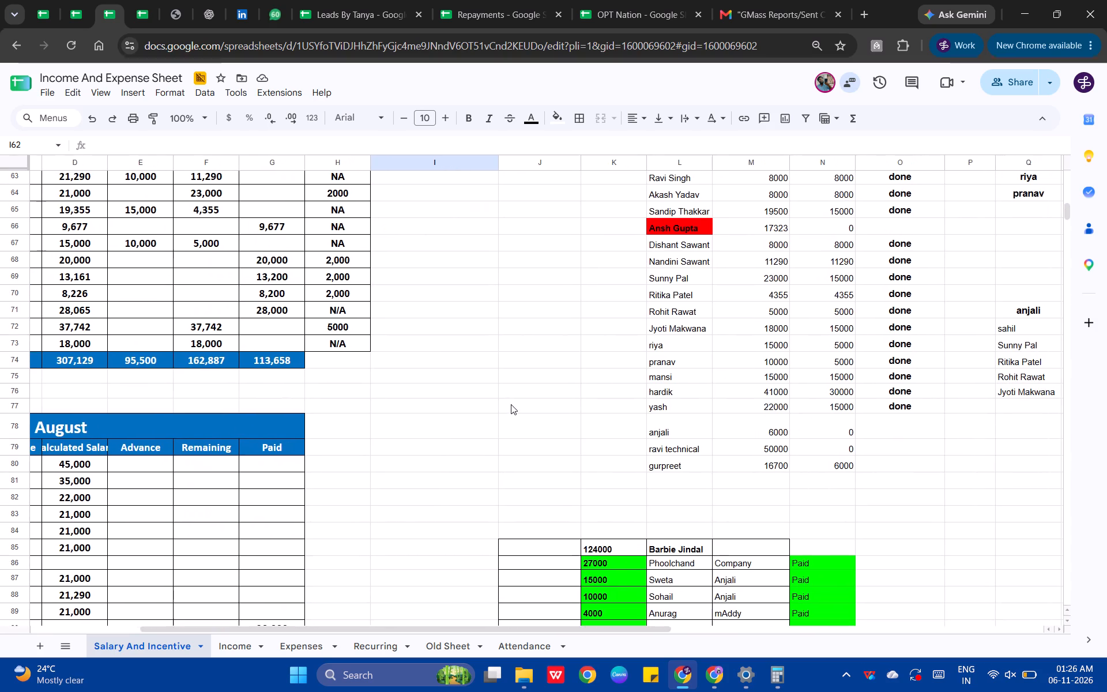
scroll(511, 404, "up", 1)
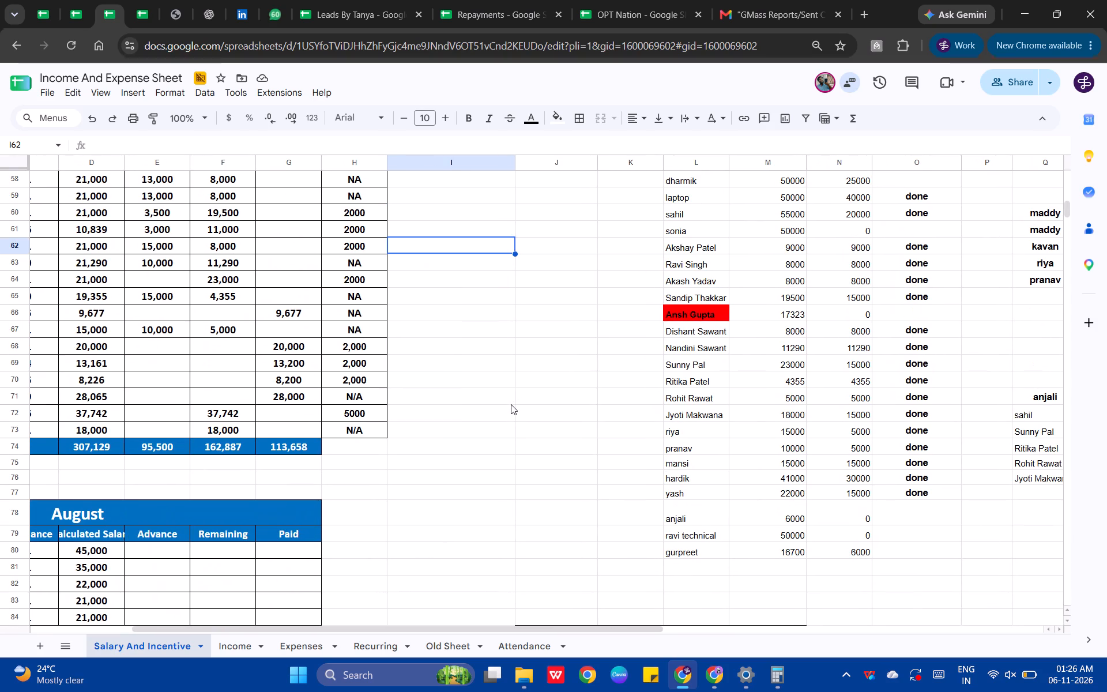
scroll(511, 404, "up", 1)
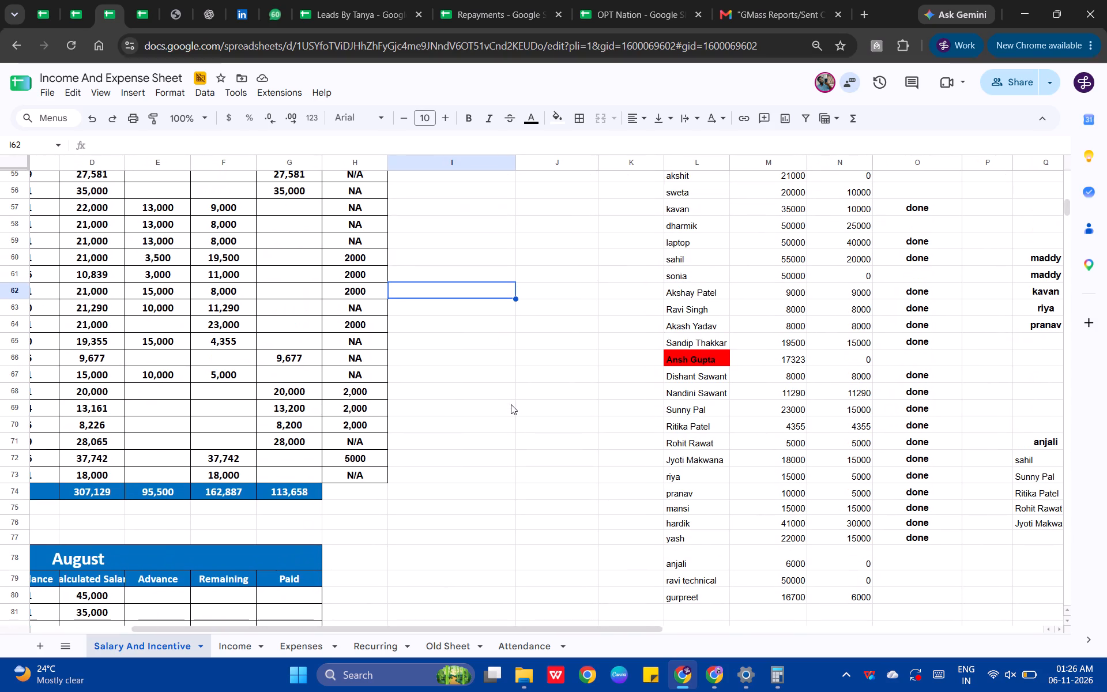
scroll(749, 549, "up", 1)
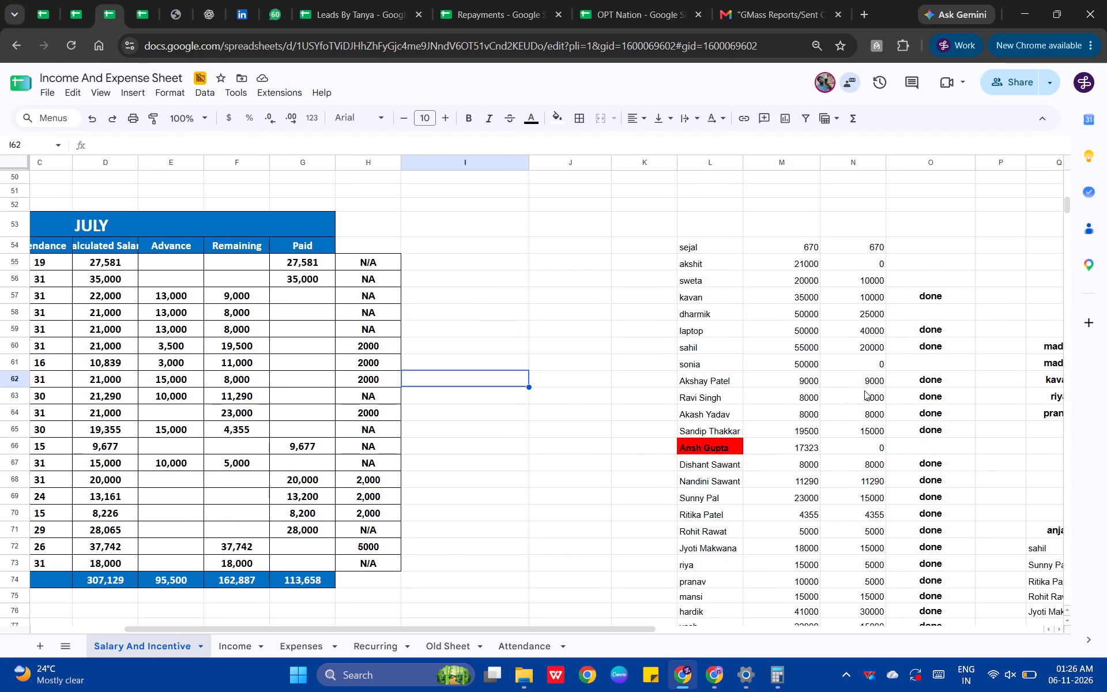
left_click_drag(873, 379, 871, 413)
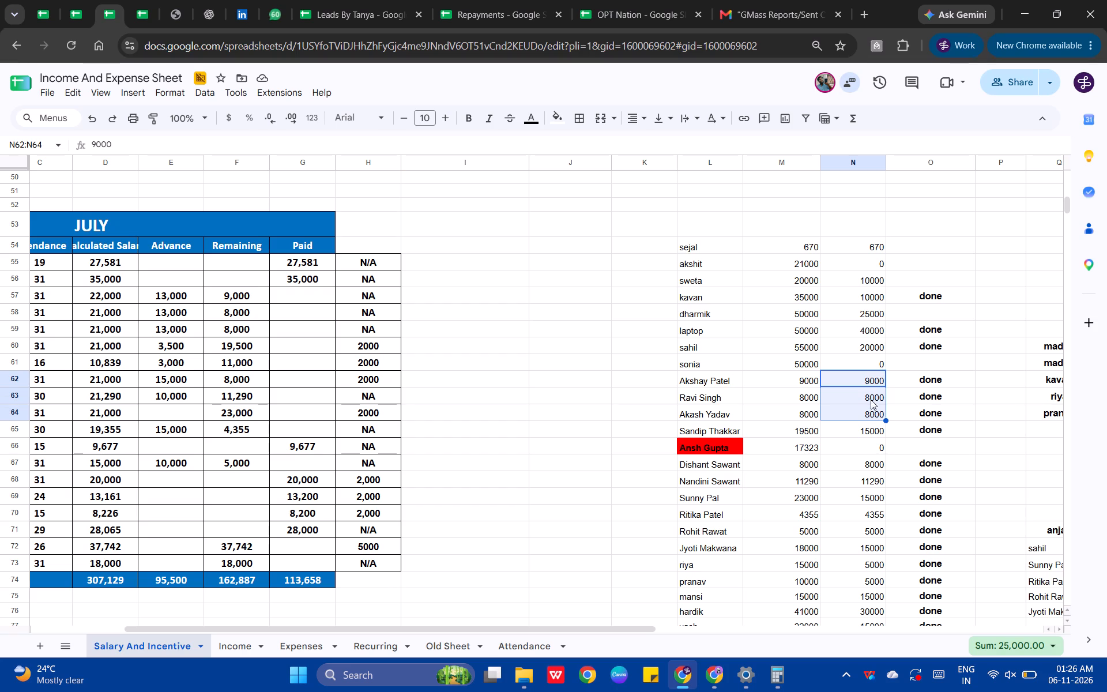
Look over the July and August salary tables alongside the adjacent payment list and the green Paid list in rows 85 to 98.
scroll(886, 307, "right", 1)
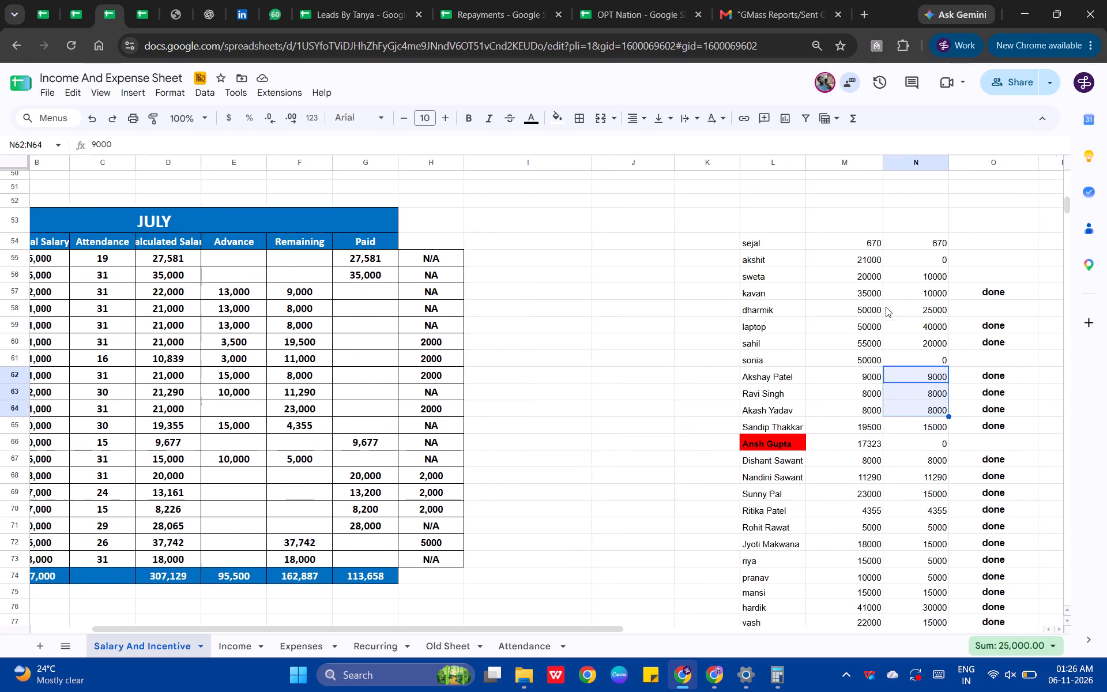
scroll(886, 307, "right", 3)
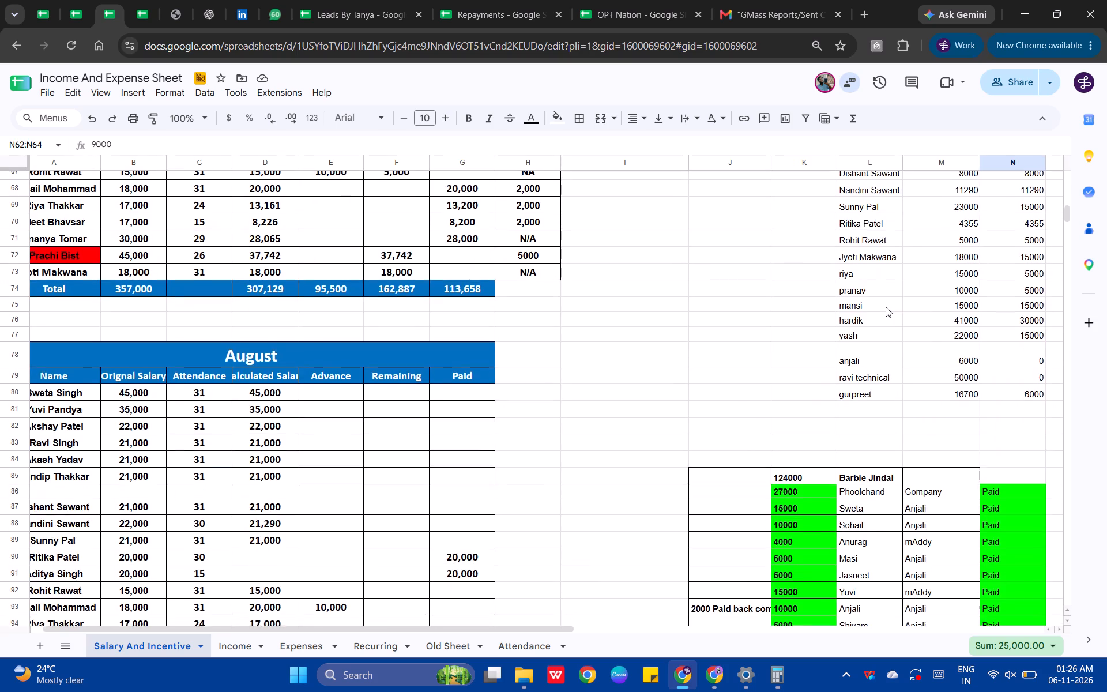
scroll(886, 307, "right", 1)
scroll(886, 307, "up", 4)
scroll(886, 307, "down", 4)
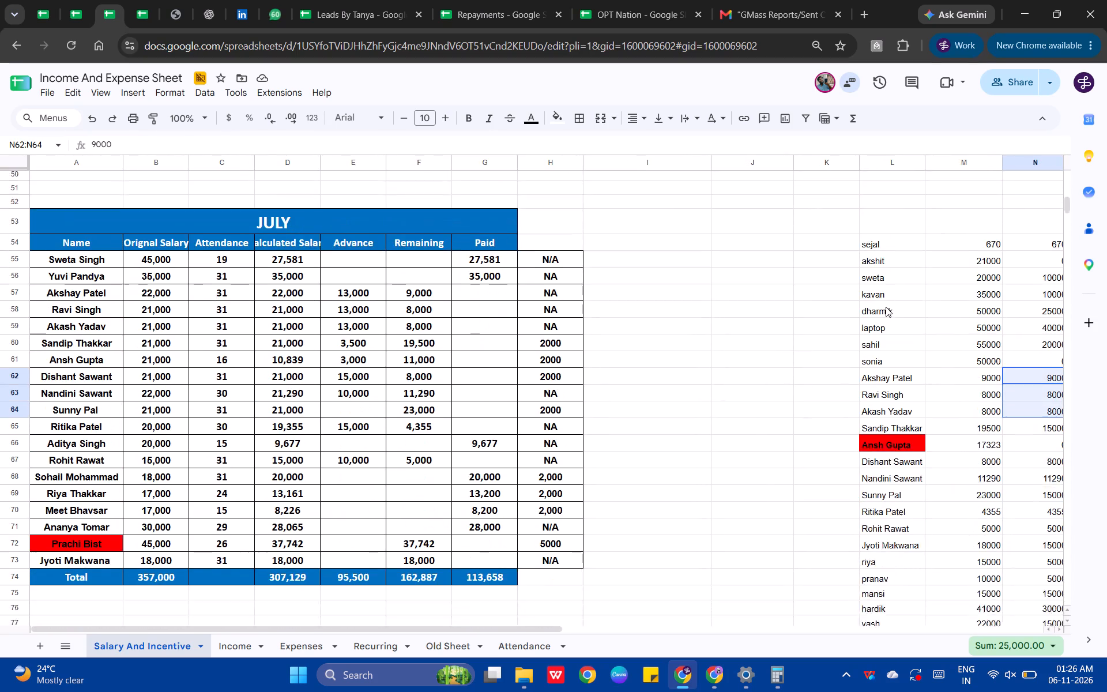
scroll(886, 307, "down", 4)
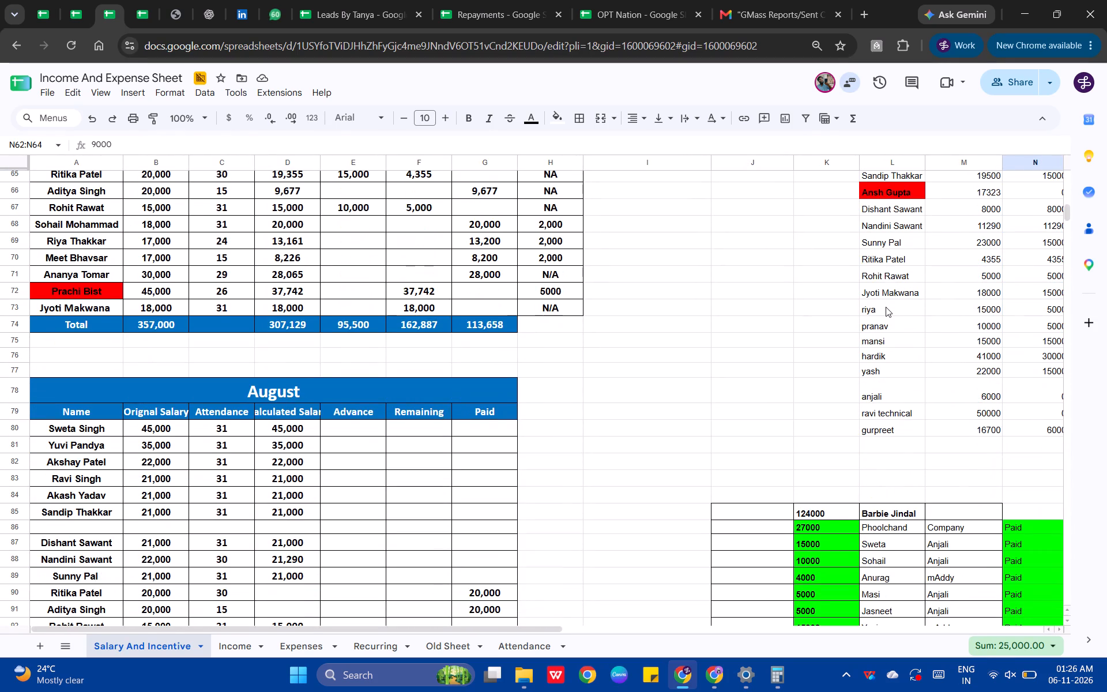
scroll(886, 307, "up", 1)
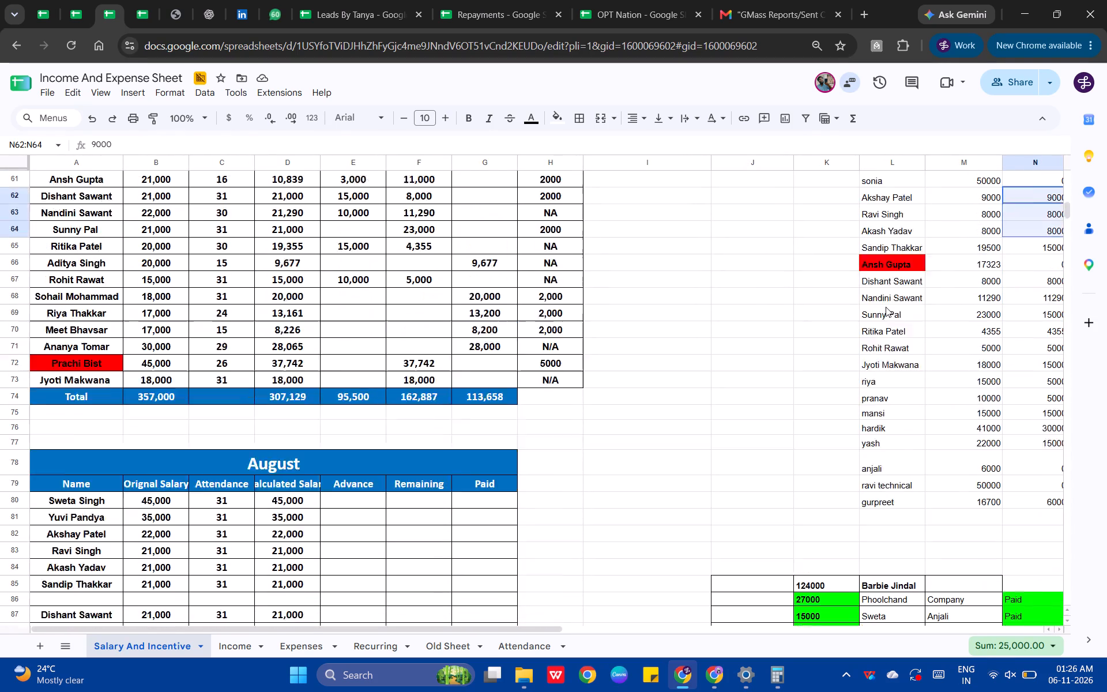
scroll(886, 307, "up", 1)
scroll(886, 307, "left", 2)
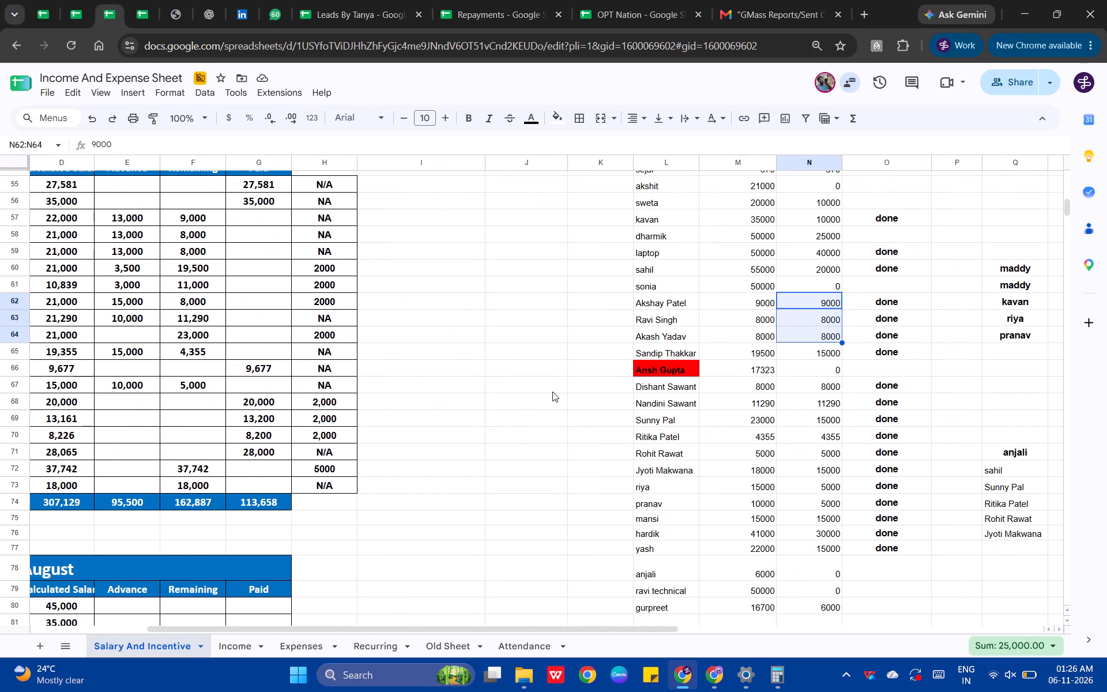
left_click(612, 436)
scroll(612, 436, "down", 3)
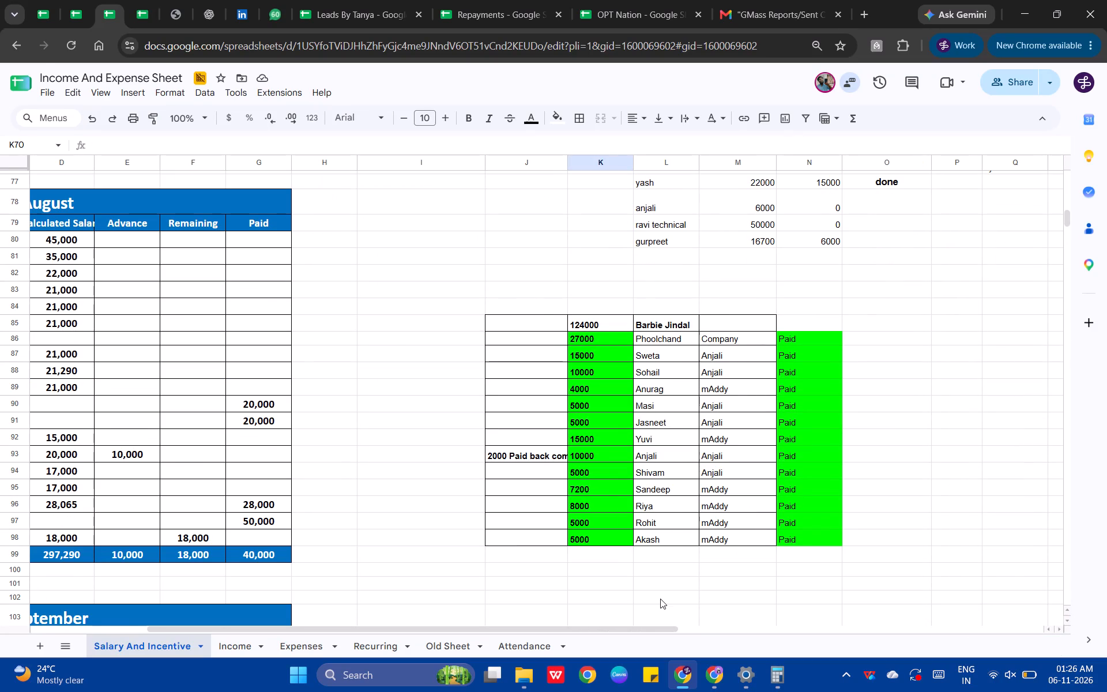
right_click(952, 613)
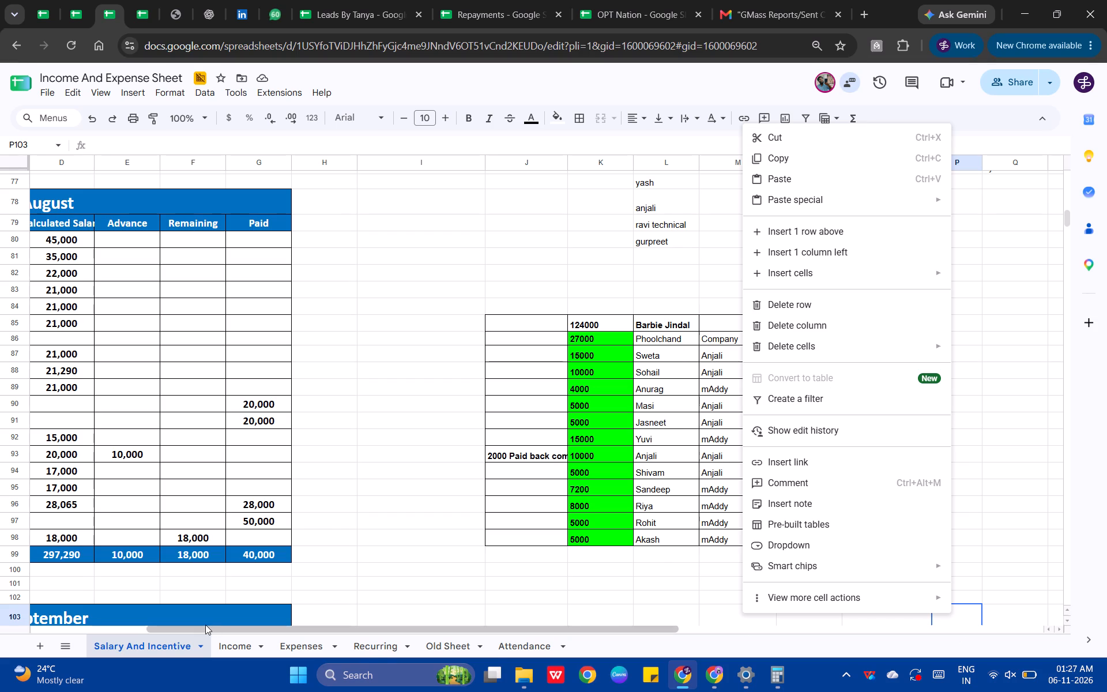
Copy the October and November entries with the blank rows around them, range A188:H229, from the Expenses sheet.
left_click(295, 647)
scroll(222, 449, "right", 3)
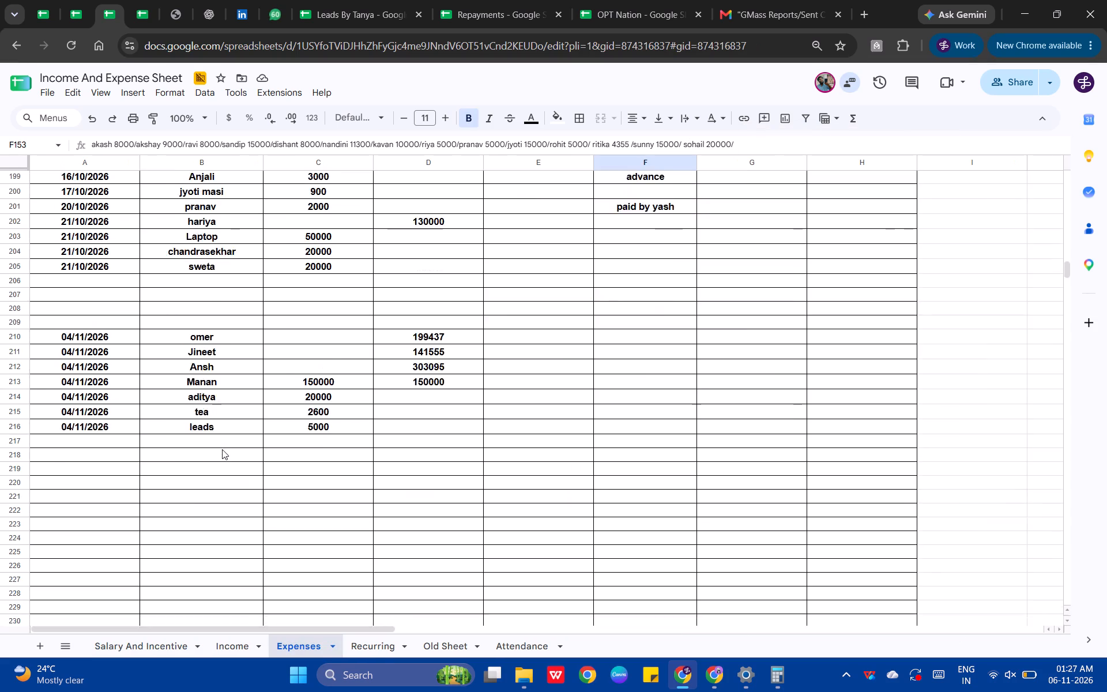
scroll(222, 449, "right", 2)
scroll(222, 449, "up", 5)
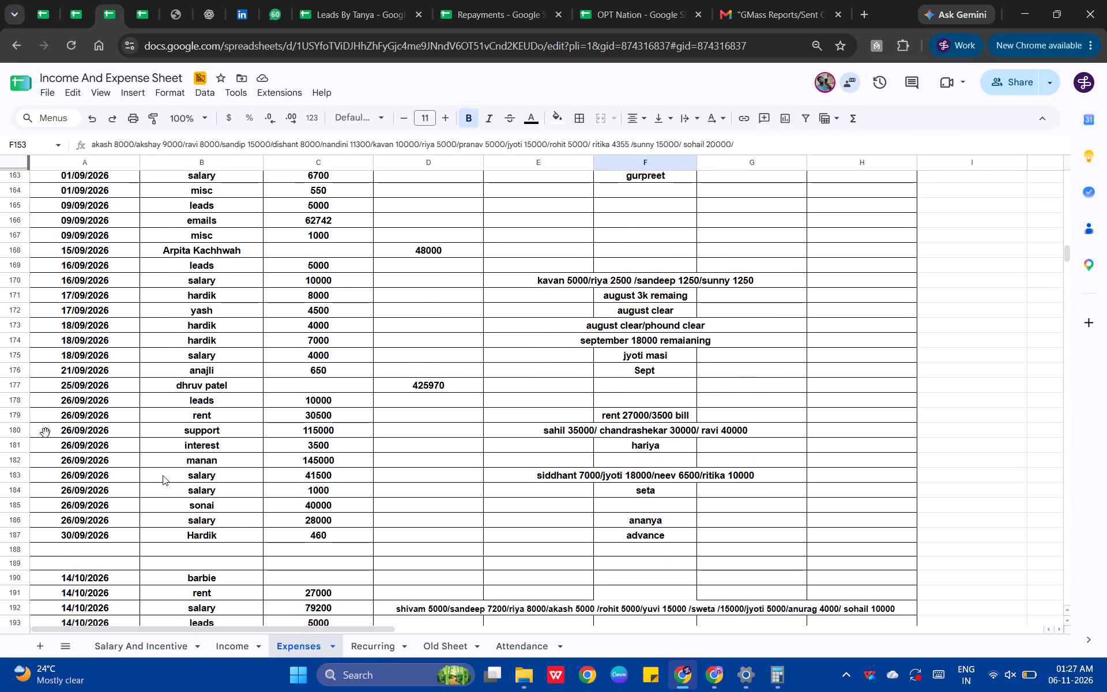
scroll(183, 431, "down", 3)
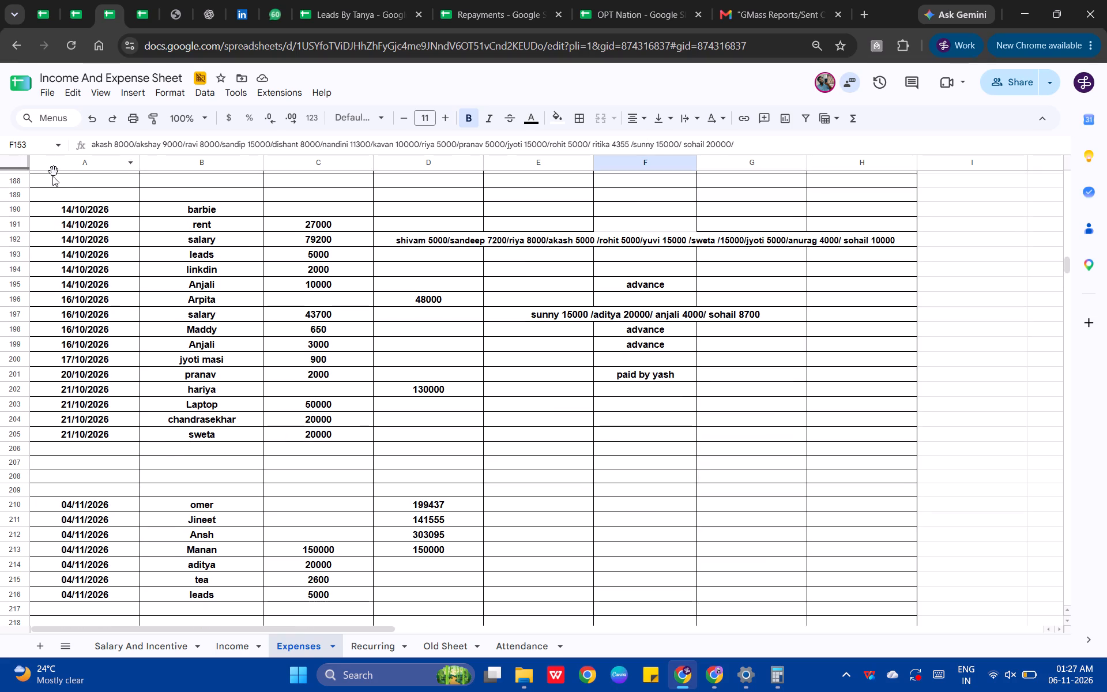
left_click_drag(58, 187, 883, 552)
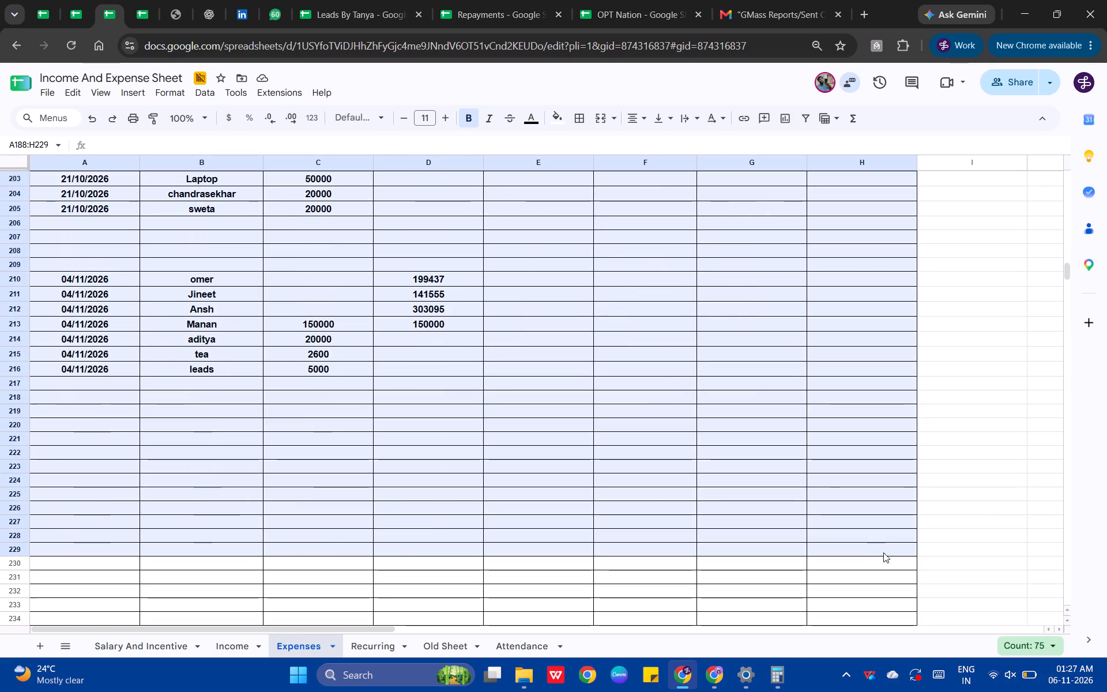
key("ctrl+c")
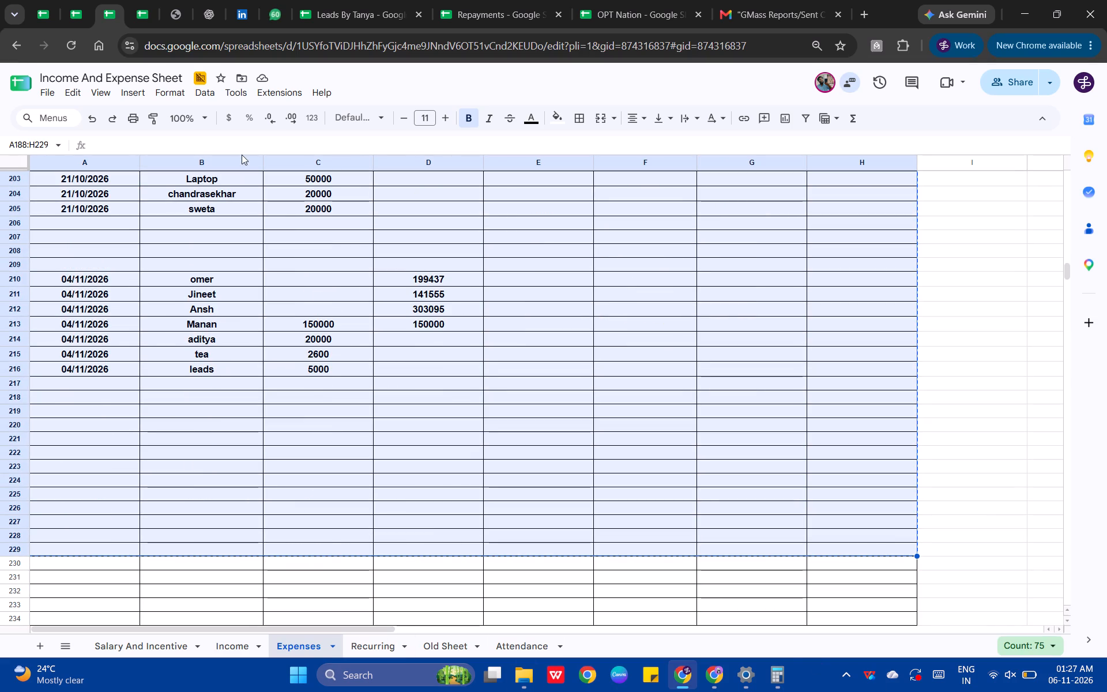
Switch to the Leads By Tanya spreadsheet.
left_click(360, 5)
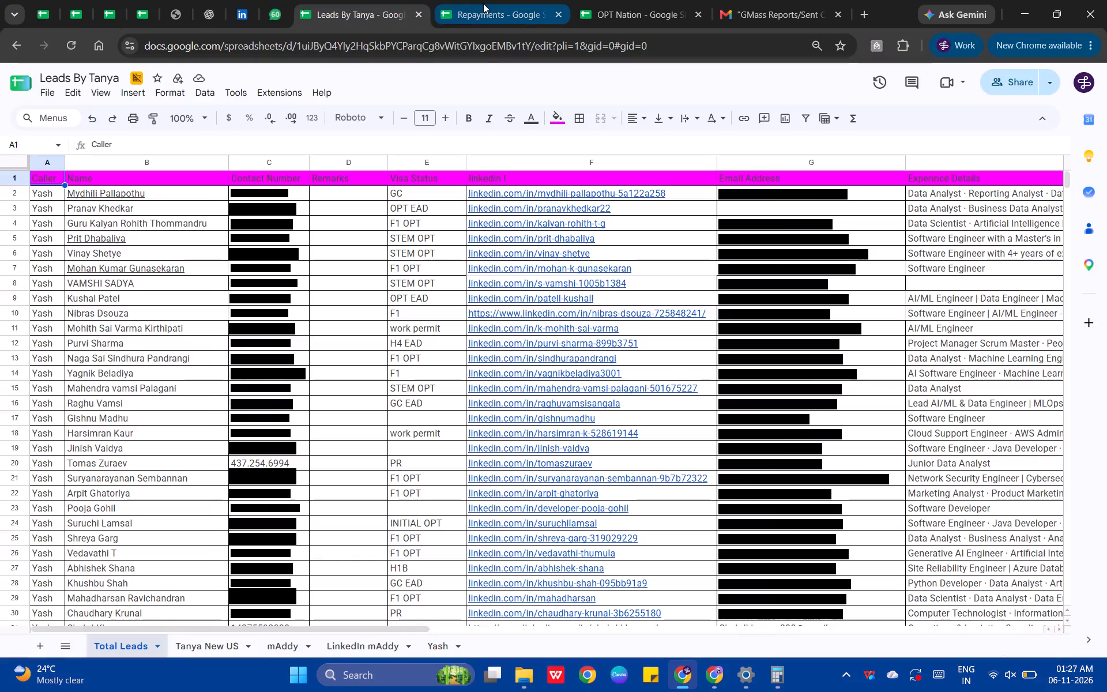
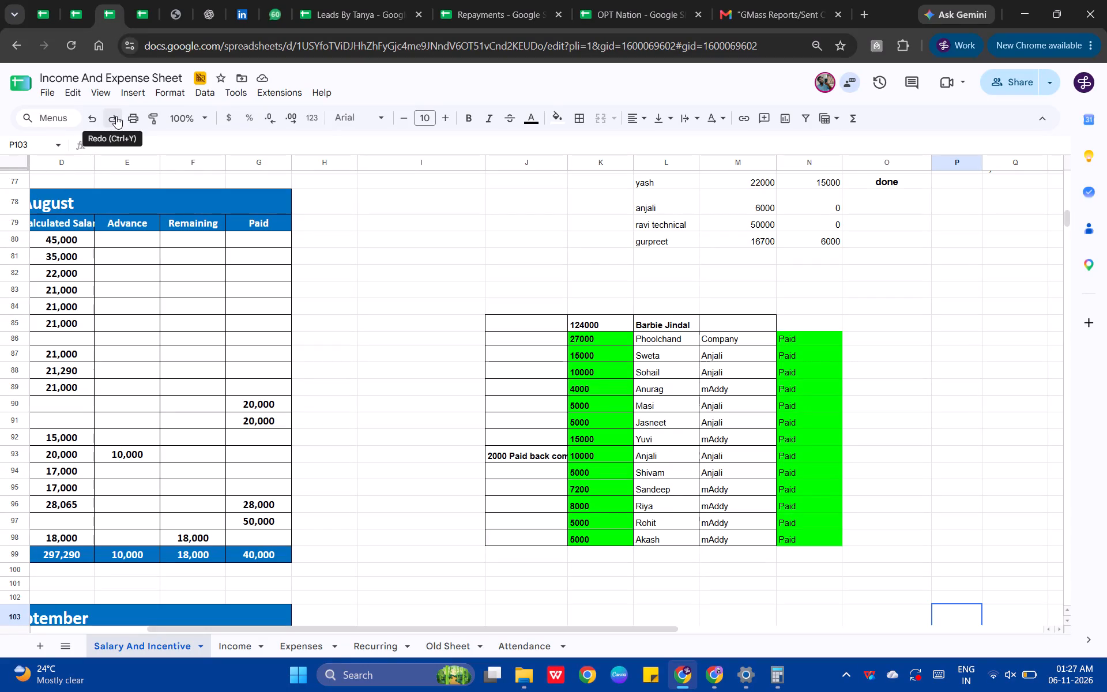
Undo the recent Salary And Incentive edits until August's earlier advance, remaining and paid amounts are back and G97 is empty.
left_click(95, 115)
left_click(95, 115)
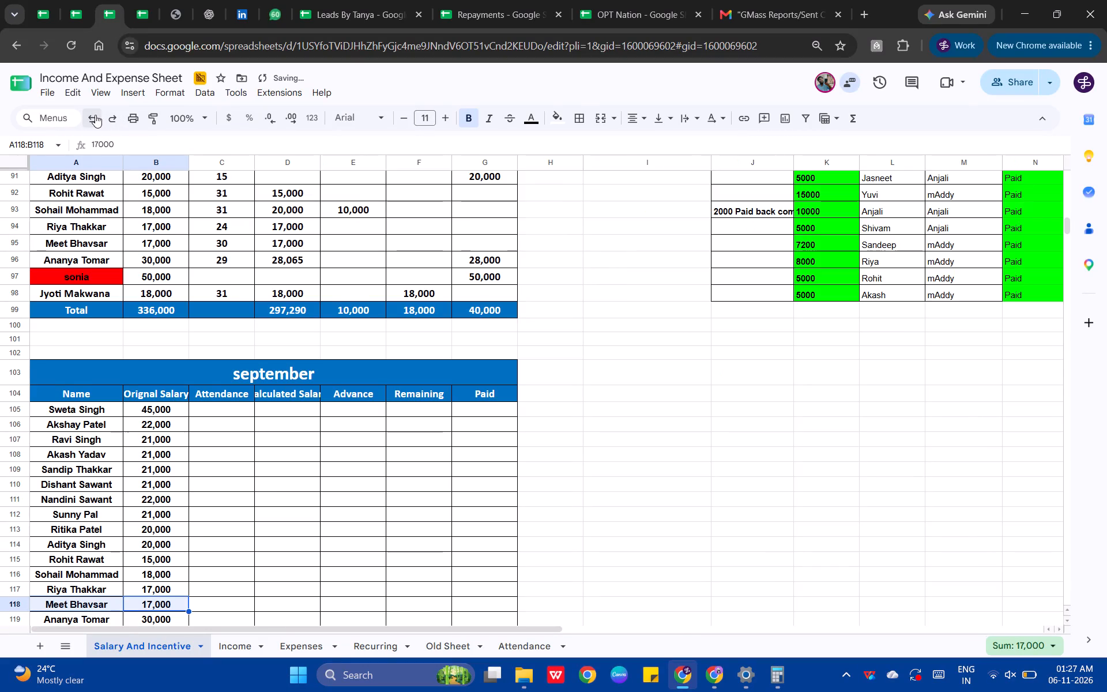
left_click(95, 115)
triple_click(95, 115)
triple_click(95, 115)
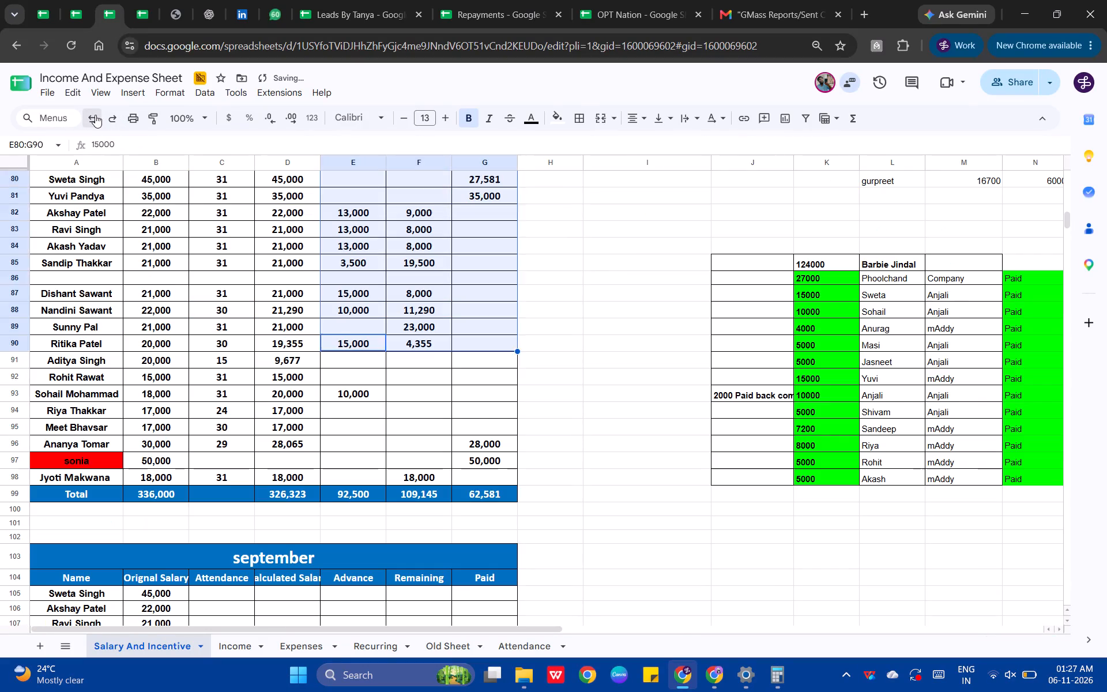
triple_click(95, 115)
triple_click(95, 115)
triple_click(95, 115)
triple_click(95, 115)
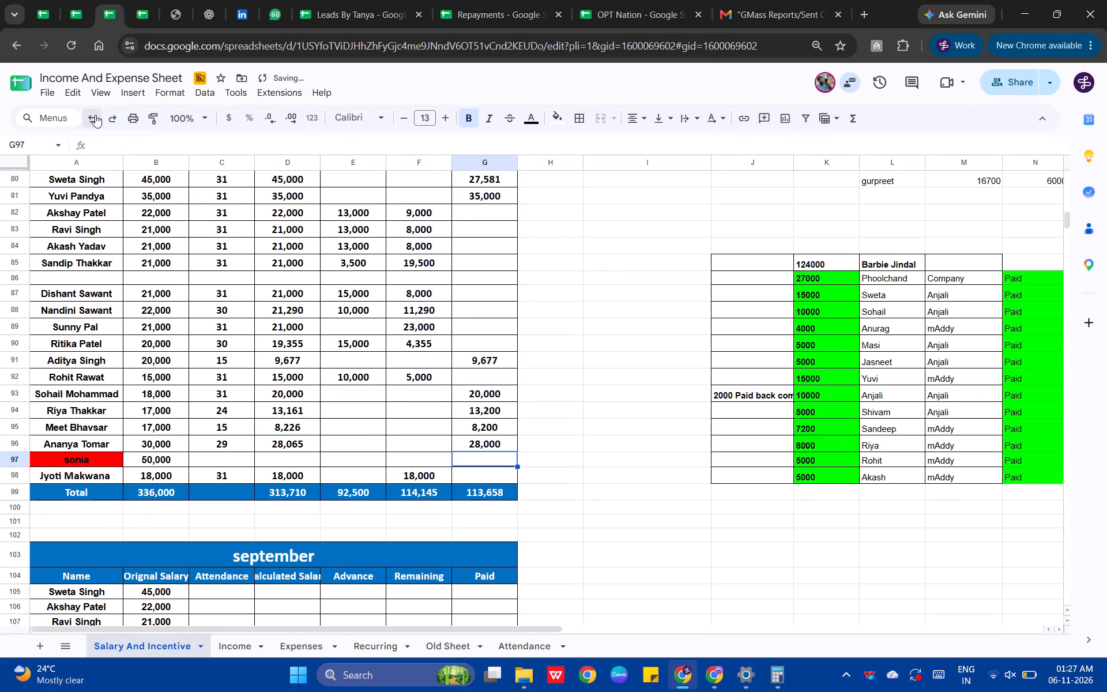
Keep undoing through the Expenses sheet entries dated 04/11/2026 and 21/10/2026, back to the blank name beside the first 21/10/2026 date.
triple_click(95, 115)
triple_click(95, 115)
triple_click(95, 115)
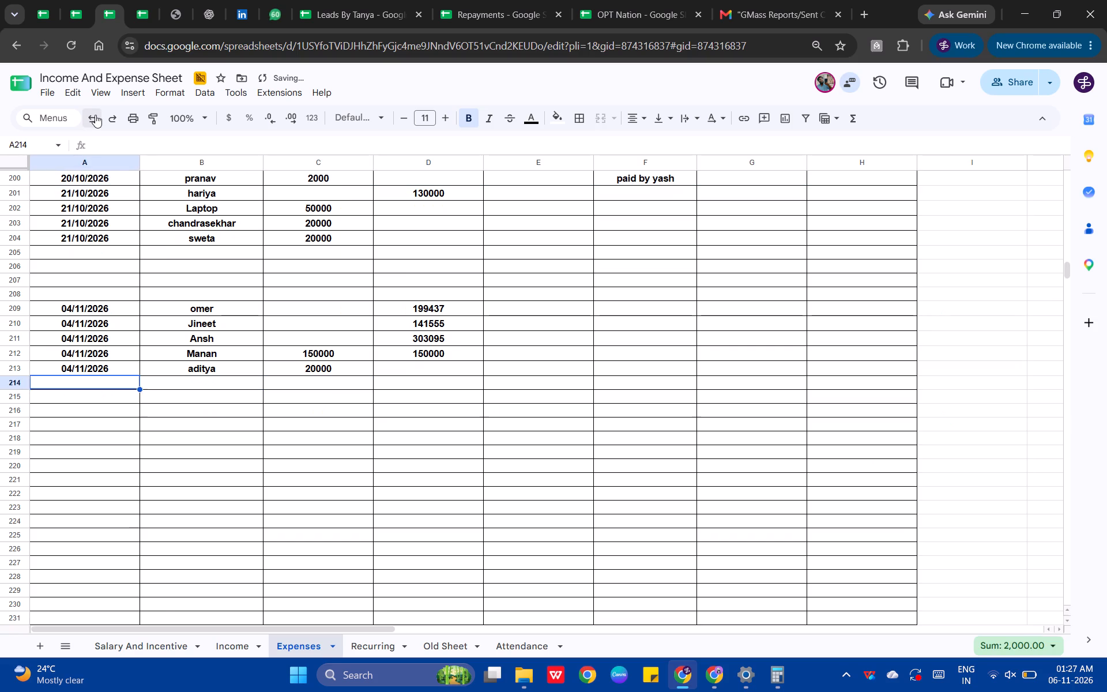
triple_click(95, 115)
triple_click(95, 115)
triple_click(95, 115)
triple_click(95, 115)
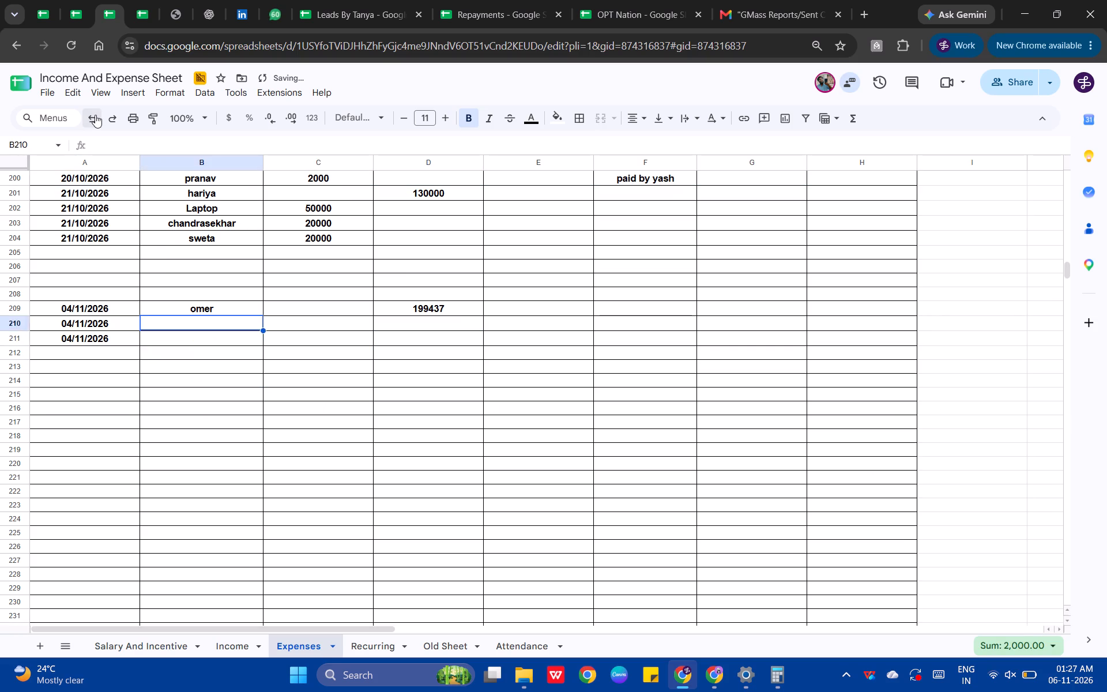
triple_click(95, 115)
triple_click(95, 115)
triple_click(95, 115)
triple_click(95, 115)
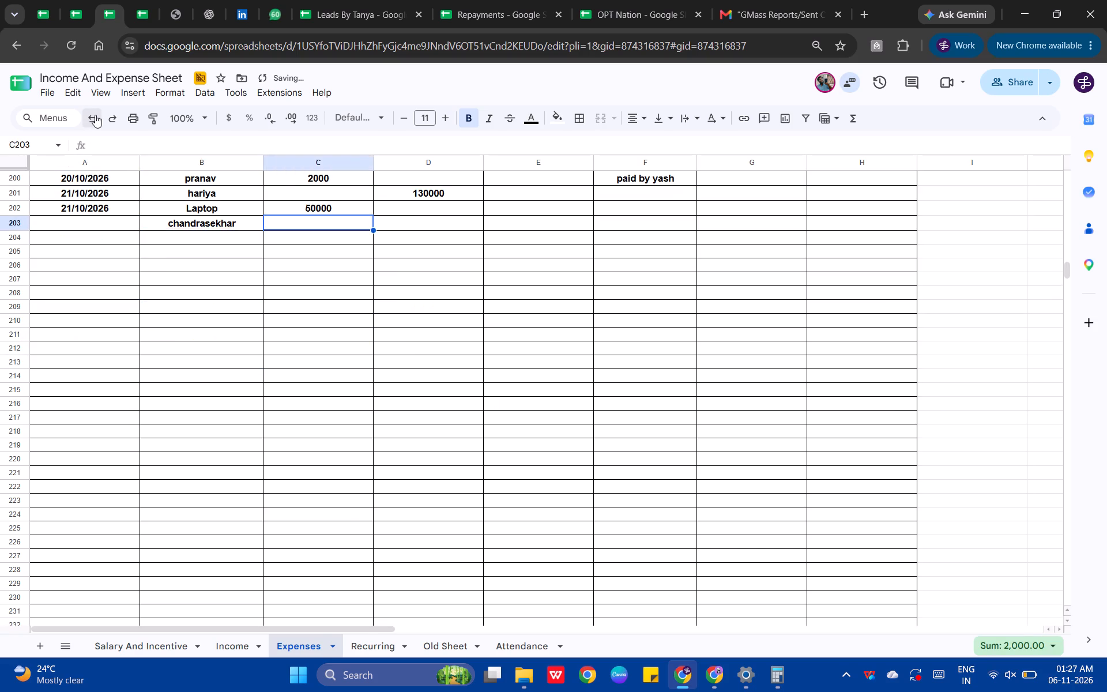
triple_click(95, 115)
triple_click(95, 115)
triple_click(95, 115)
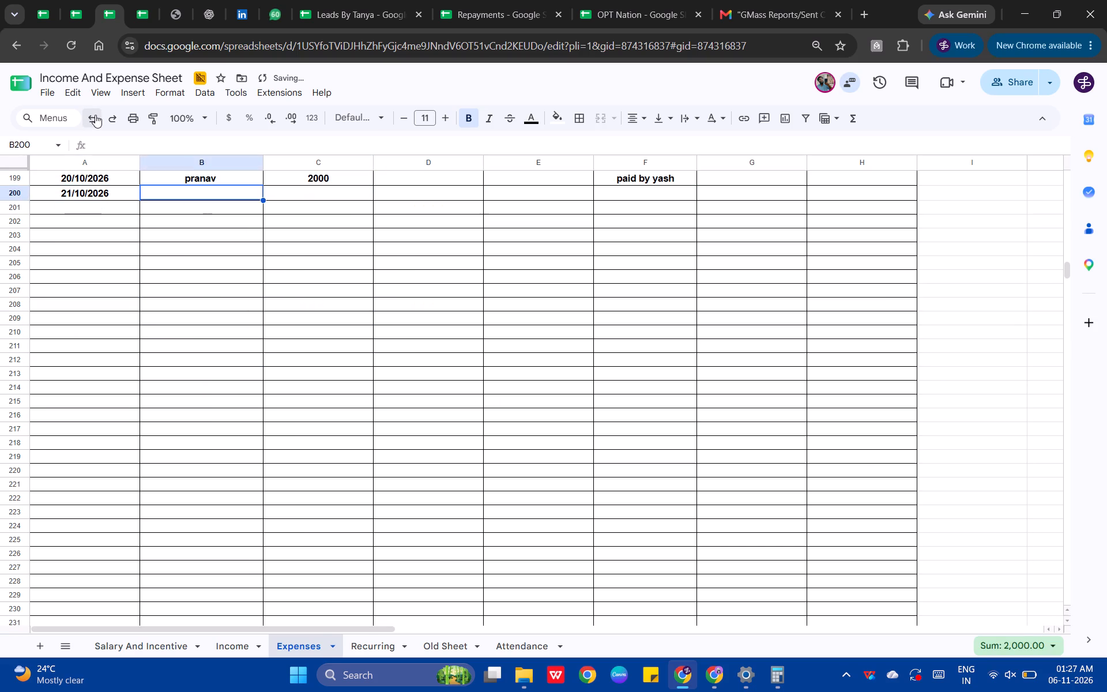
Continue undoing the Expenses entries for 20/10/2026 and 16/10/2026, back to the lone 16/10/2026 date in row 195.
triple_click(95, 115)
scroll(95, 115, "up", 1)
triple_click(95, 115)
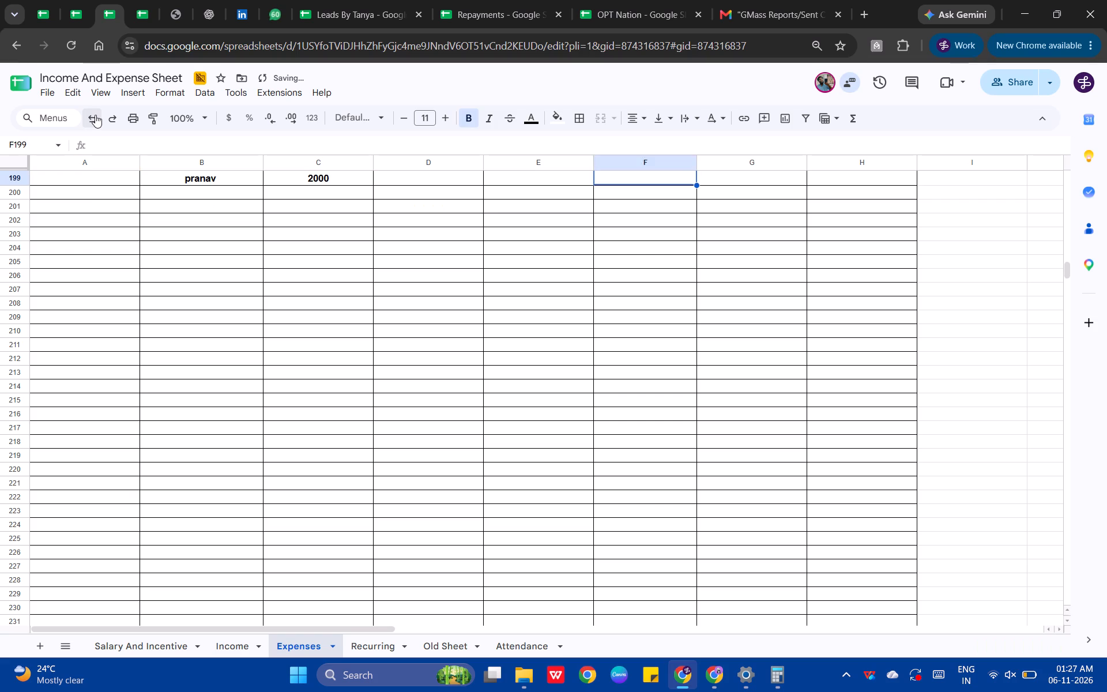
triple_click(95, 115)
triple_click(95, 115)
triple_click(95, 115)
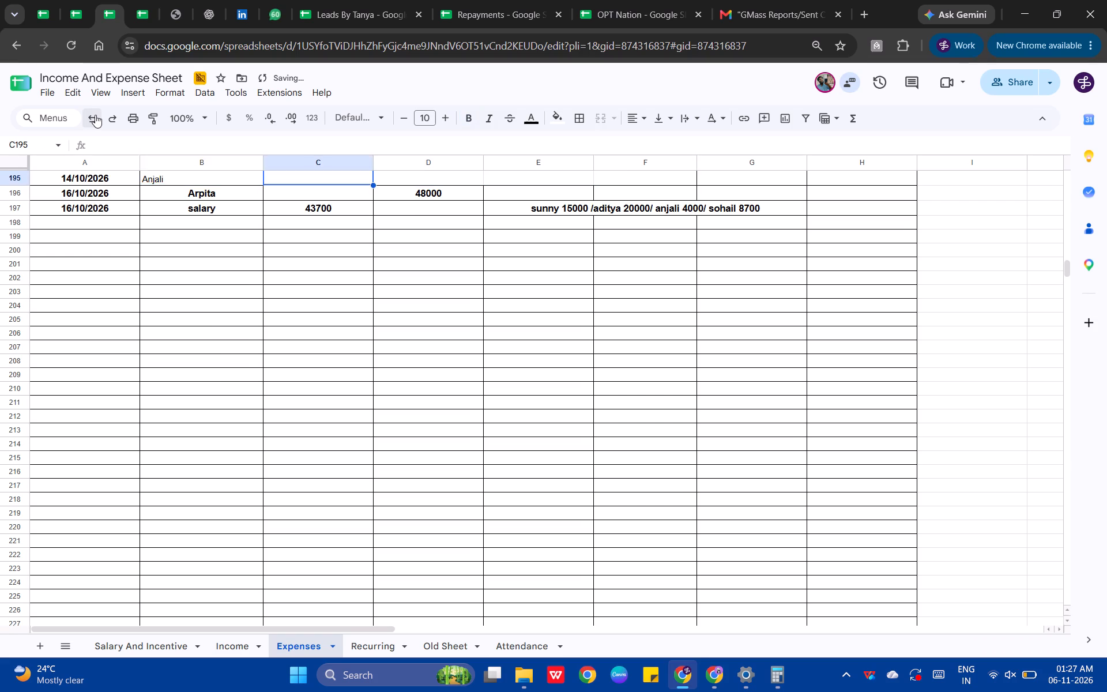
triple_click(95, 115)
triple_click(95, 115)
triple_click(95, 115)
triple_click(95, 115)
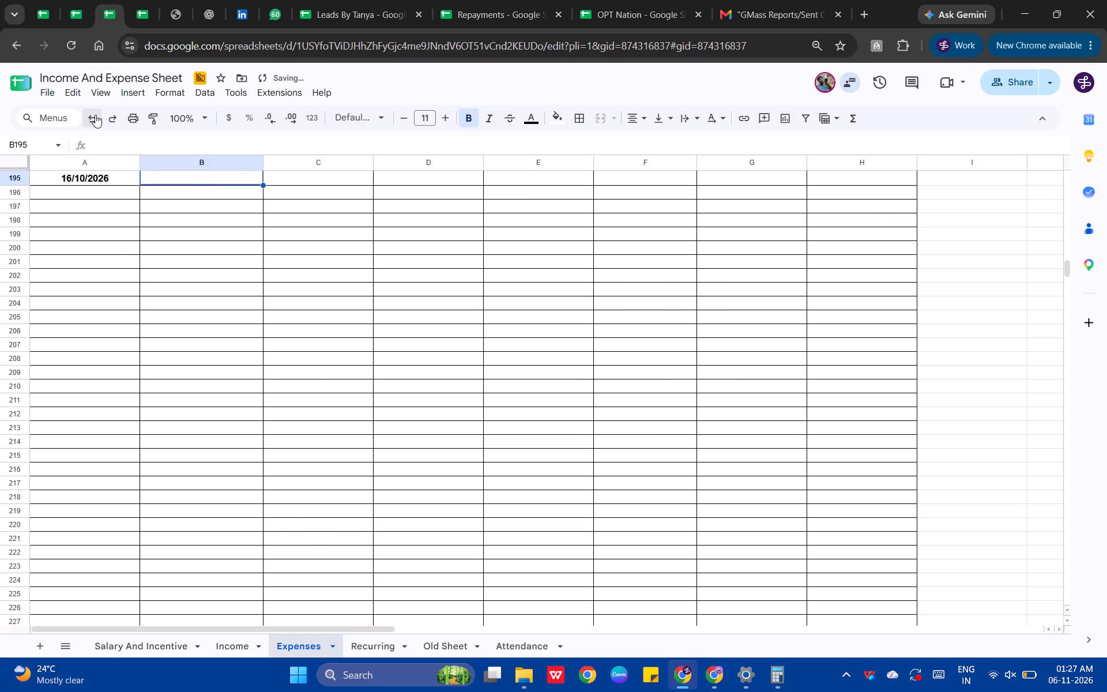
Undo the 14/10/2026 rent, salary and leads entries, the bordered rows below 189, and the amount in C187 on the Expenses sheet.
triple_click(95, 115)
triple_click(95, 115)
triple_click(95, 115)
triple_click(95, 115)
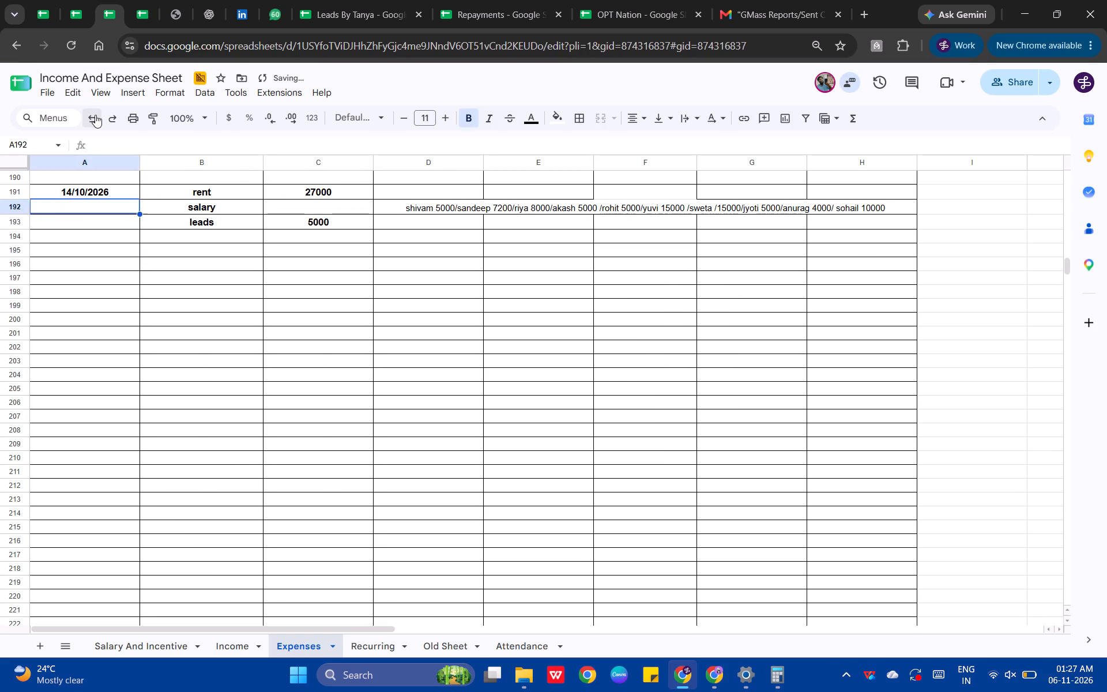
triple_click(95, 115)
triple_click(95, 115)
triple_click(95, 115)
triple_click(95, 115)
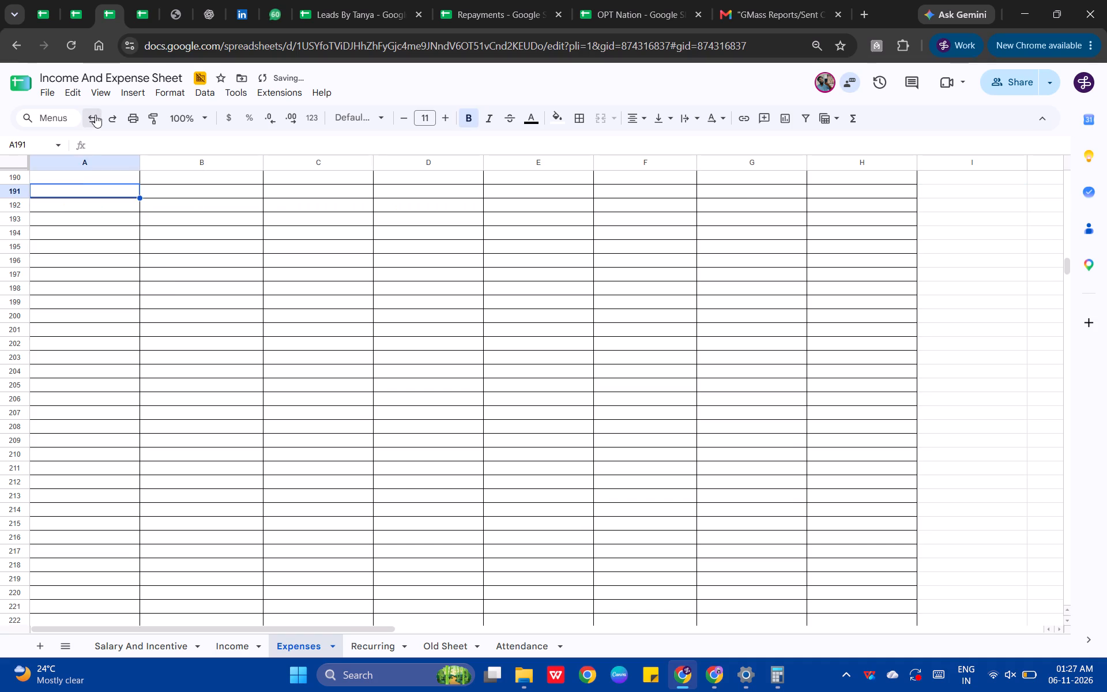
left_click(95, 115)
scroll(95, 115, "up", 3)
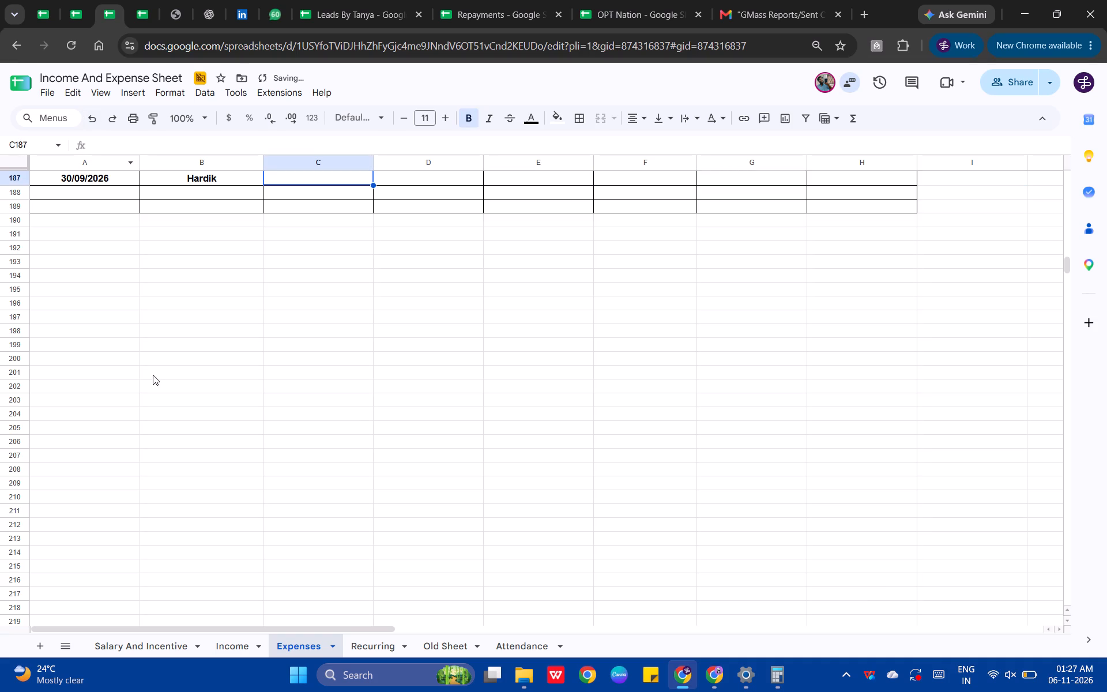
scroll(352, 418, "up", 2)
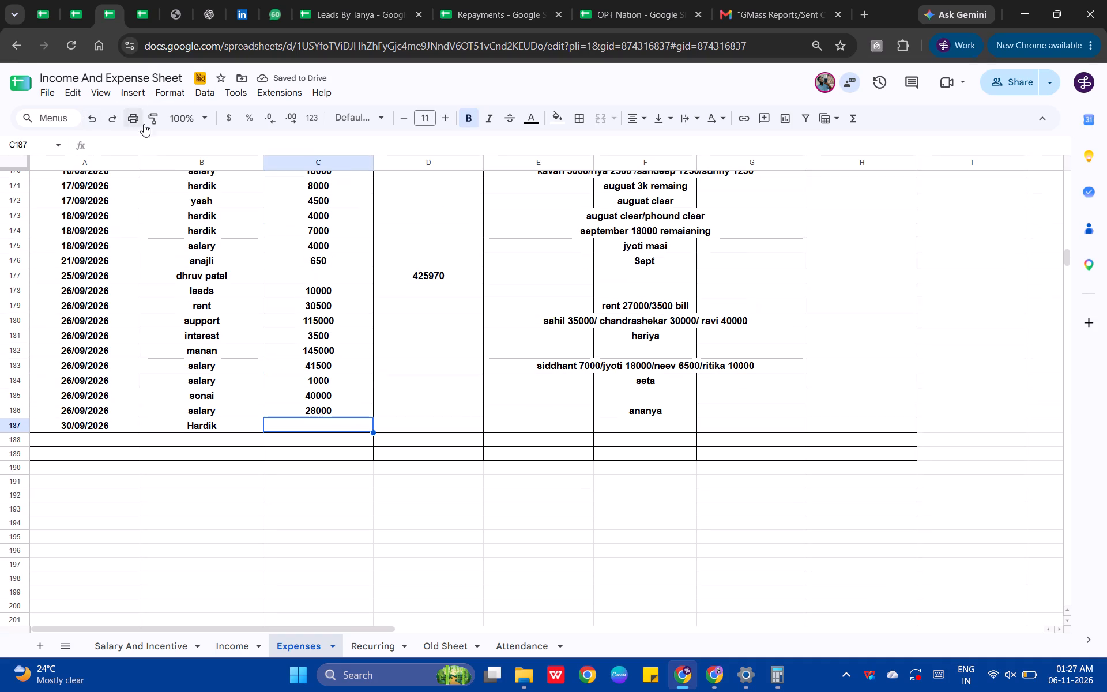
Undo the earlier Salary And Incentive changes beside the August table until the 425000 deduction list is back in L89:O105.
triple_click(89, 118)
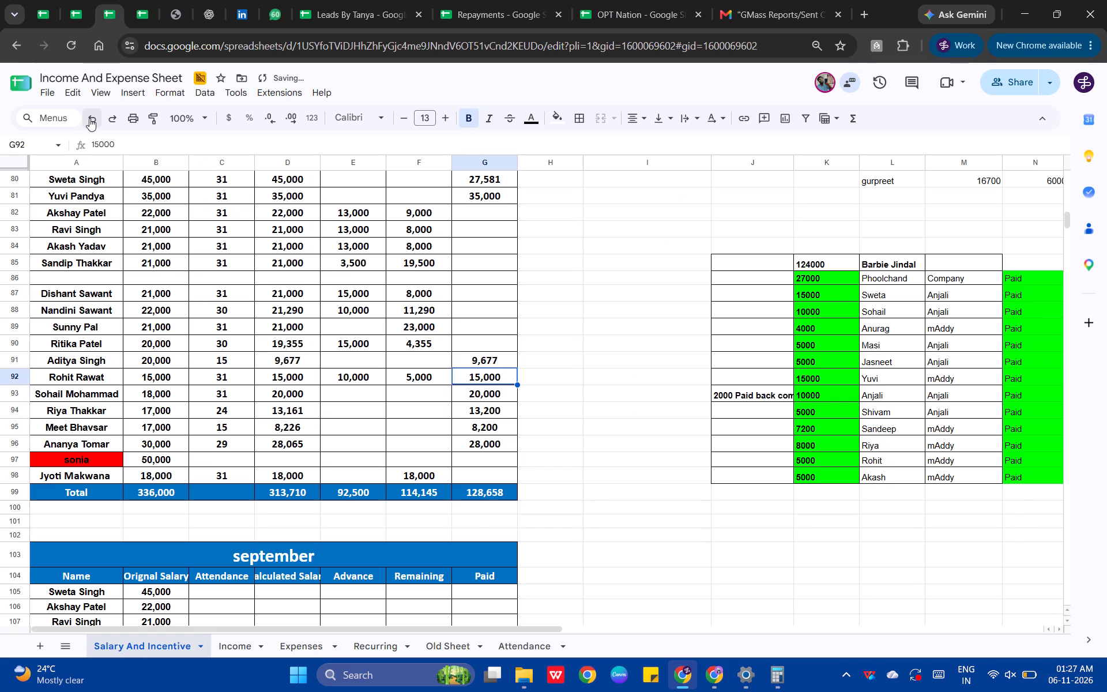
left_click(97, 123)
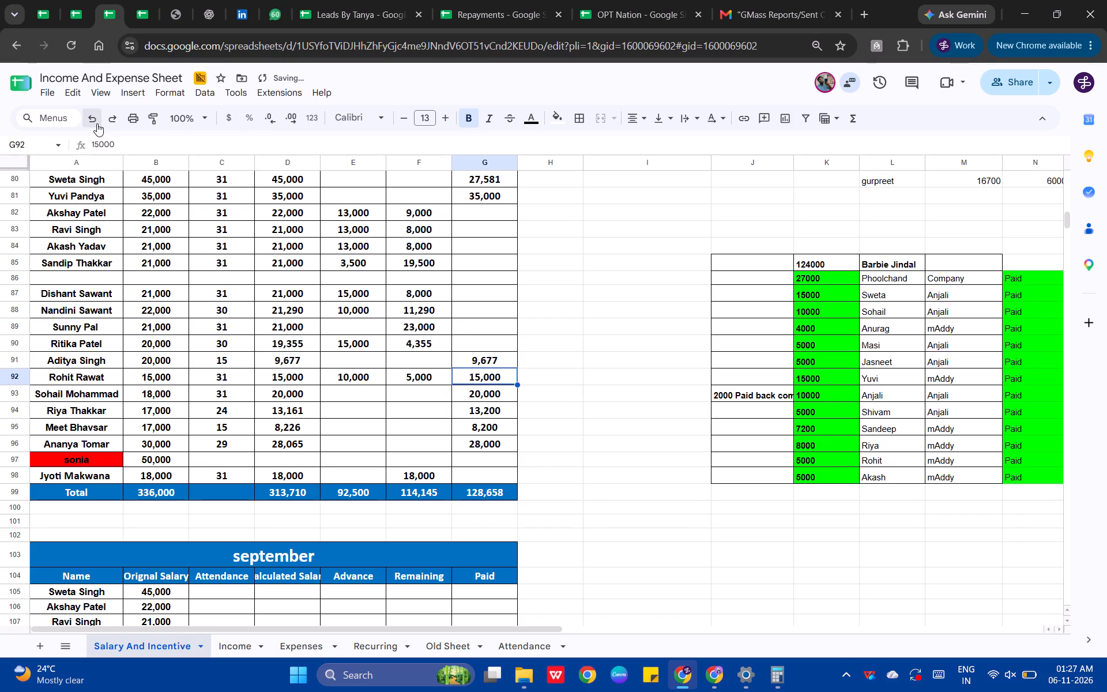
left_click(97, 123)
left_click(97, 123)
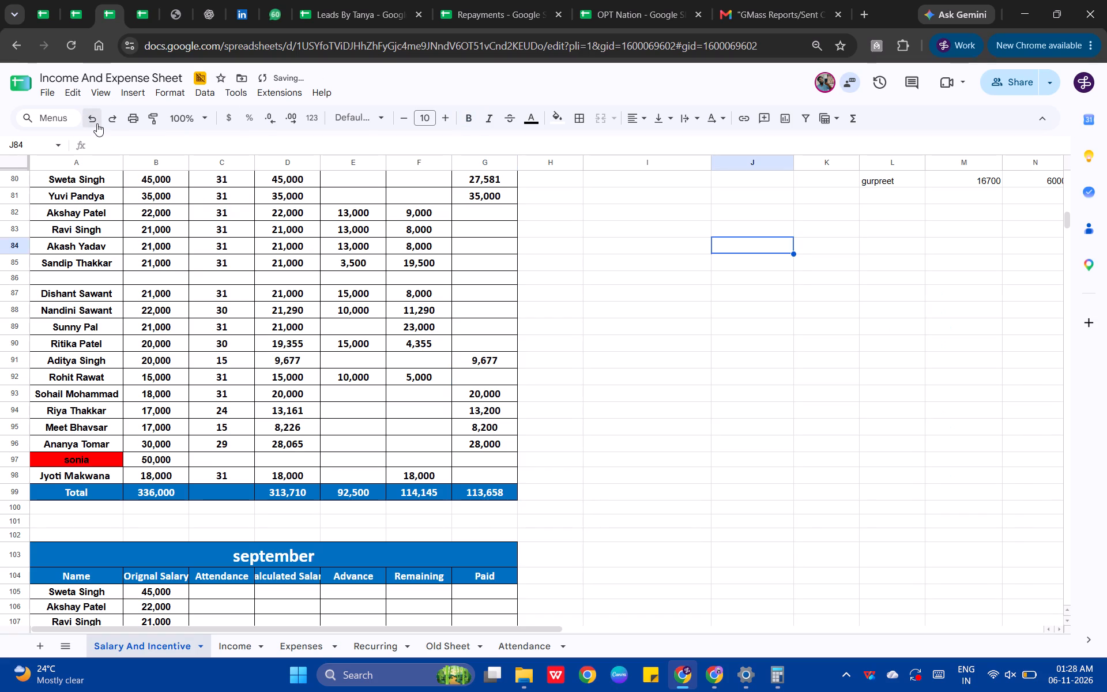
left_click(97, 123)
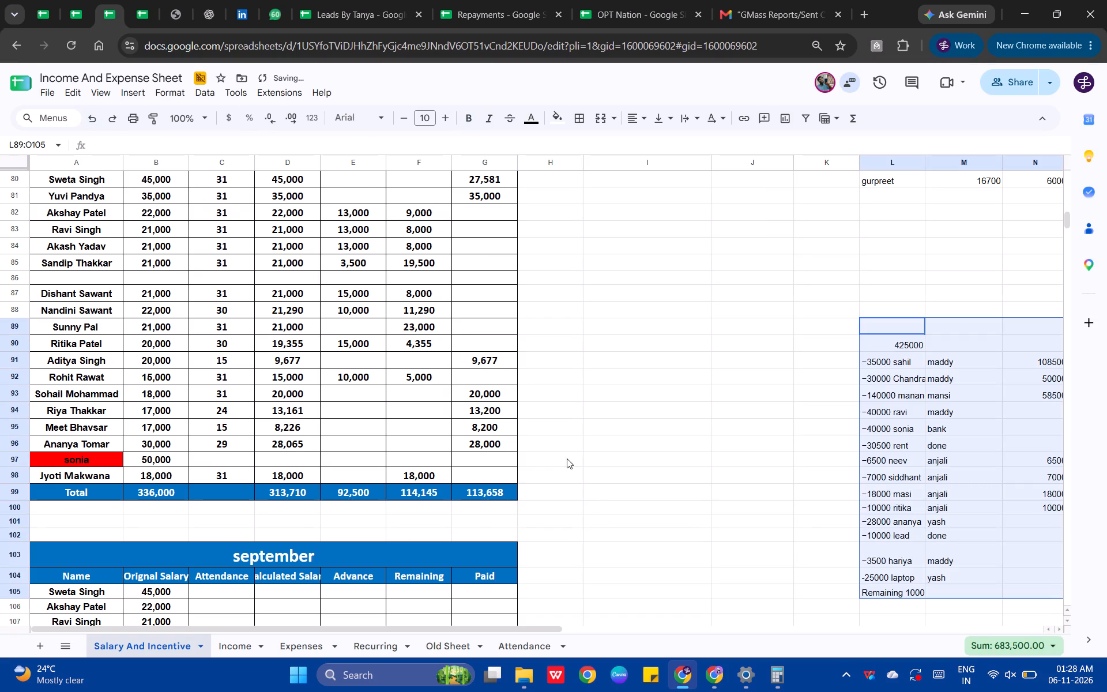
Examine the 425000 deduction list, the green Paid list below it, and the July salary table with its adjacent payment list.
left_click(759, 430)
scroll(759, 430, "left", 2)
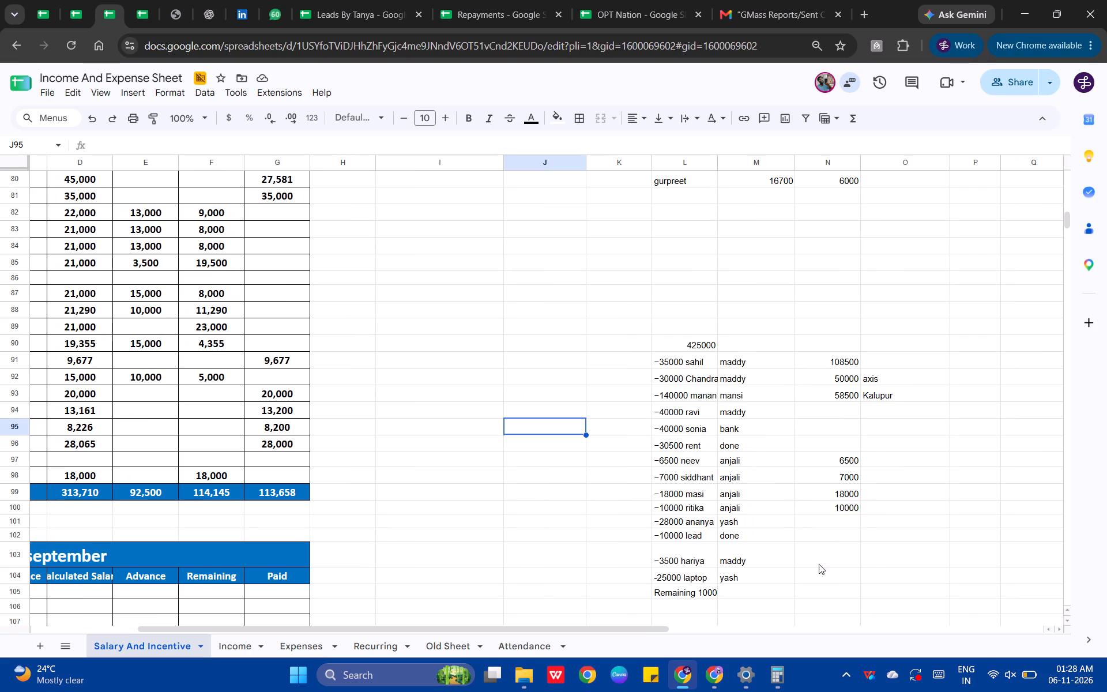
scroll(787, 502, "down", 2)
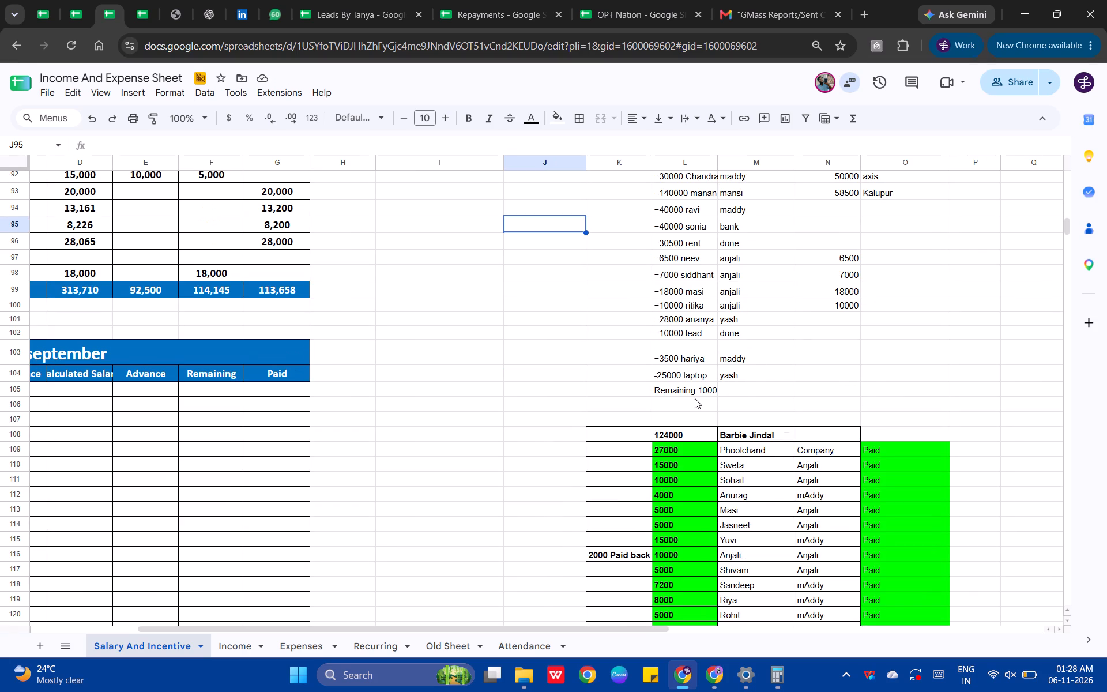
left_click(694, 393)
scroll(694, 393, "up", 1)
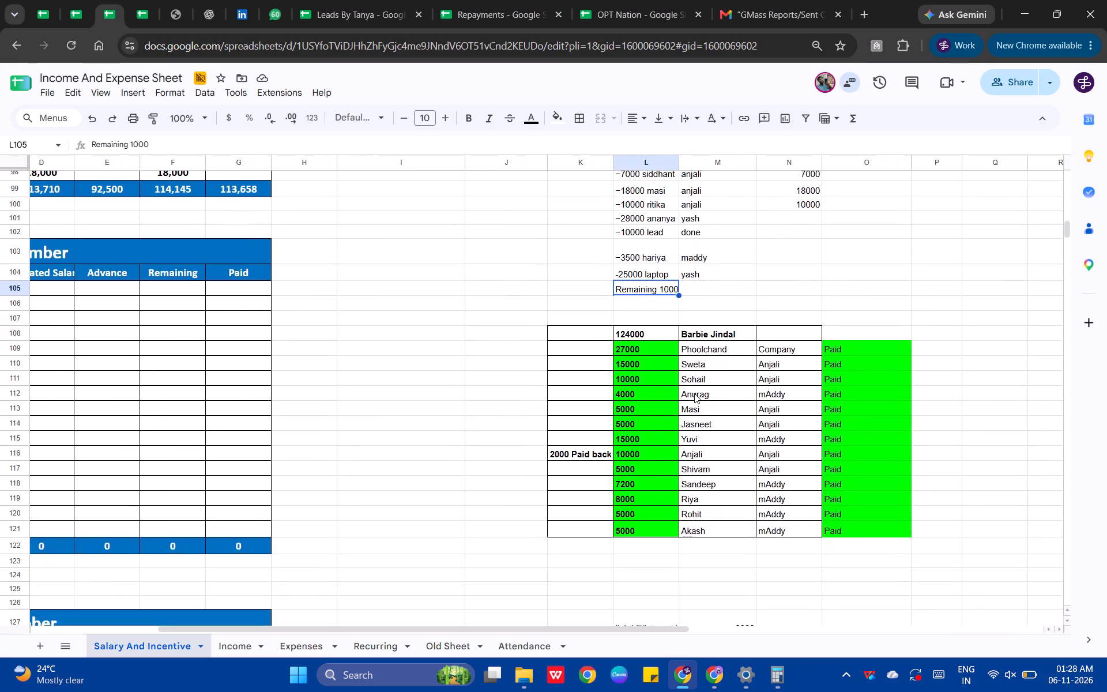
scroll(694, 393, "up", 1)
scroll(694, 393, "right", 1)
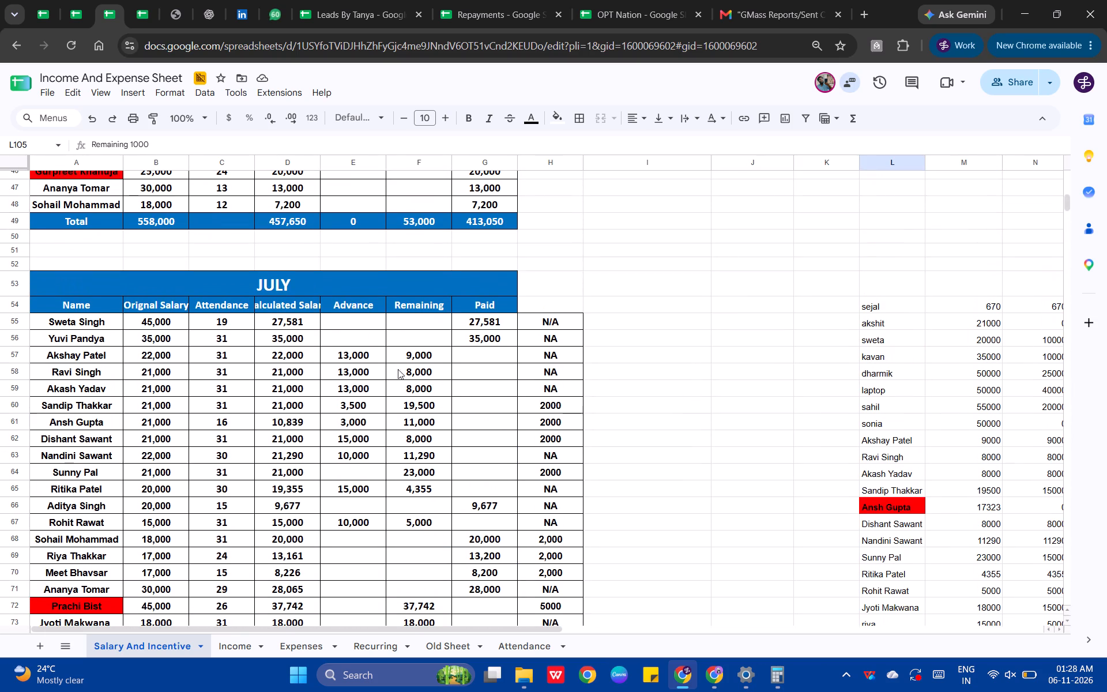
scroll(657, 369, "left", 1)
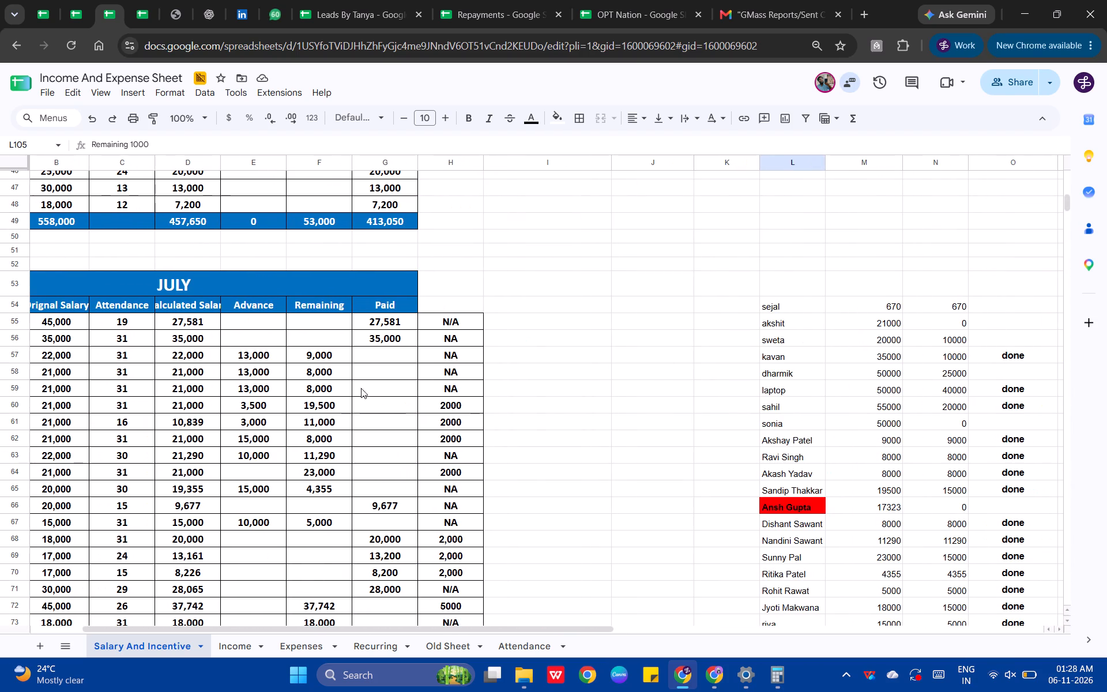
scroll(752, 368, "right", 6)
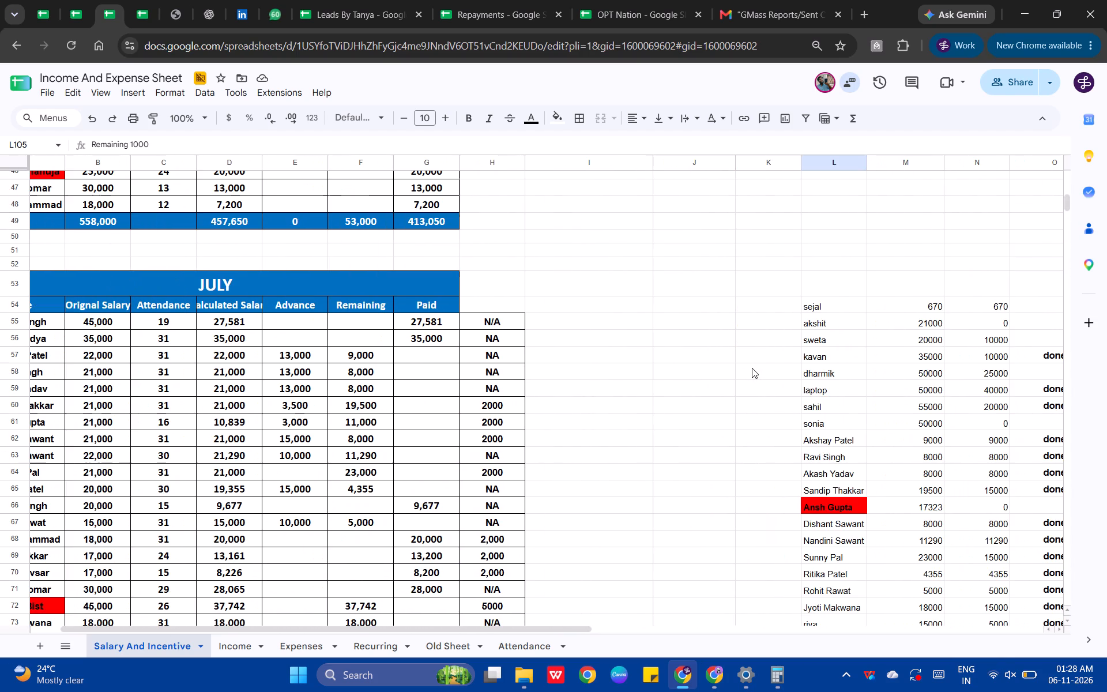
Move the payment list in L54:O81 to start at J54, closer to the July salary table.
left_click_drag(890, 310, 1106, 522)
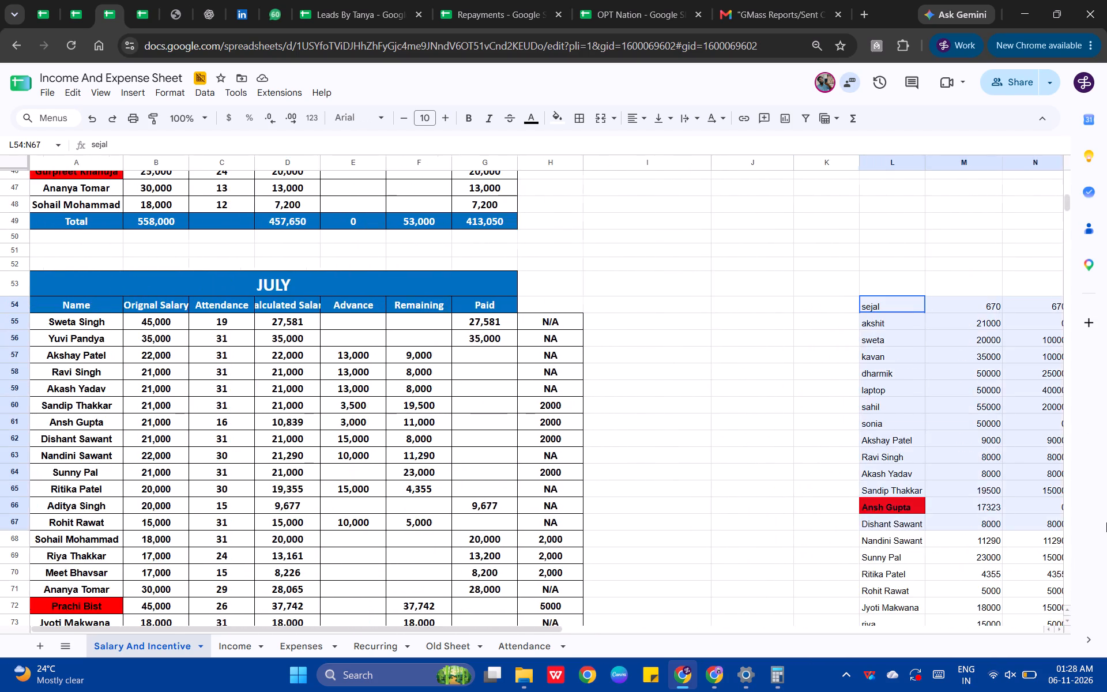
left_click_drag(1106, 522, 841, 371)
key("Left")
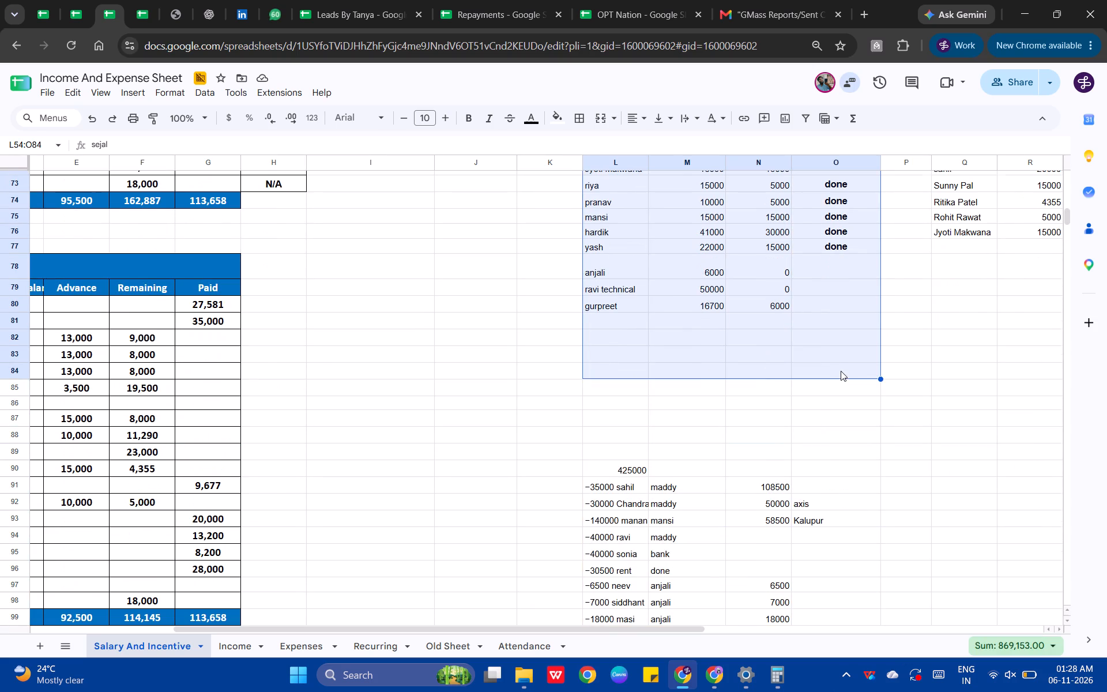
key("Right")
key("shift+Right")
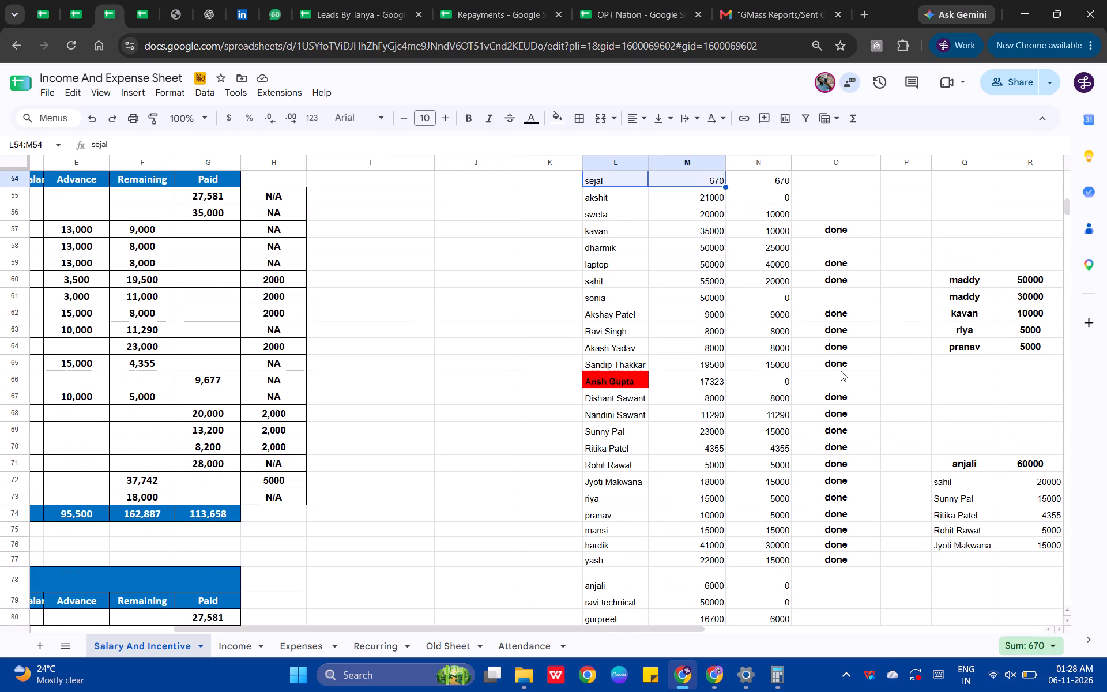
key("shift+Down")
key("shift+Right")
key("shift+Down")
key("shift+Down")
key("shift+Down")
key("shift+Down")
key("shift+Down")
key("shift+Down")
key("shift+Down")
key("shift+Down")
key("shift+Down")
key("shift+Down")
key("shift+Down")
key("shift+Down")
key("shift+Down")
key("shift+Down")
key("shift+Down")
key("shift+Down")
key("shift+Down")
key("shift+Down")
key("shift+Down")
key("shift+Down")
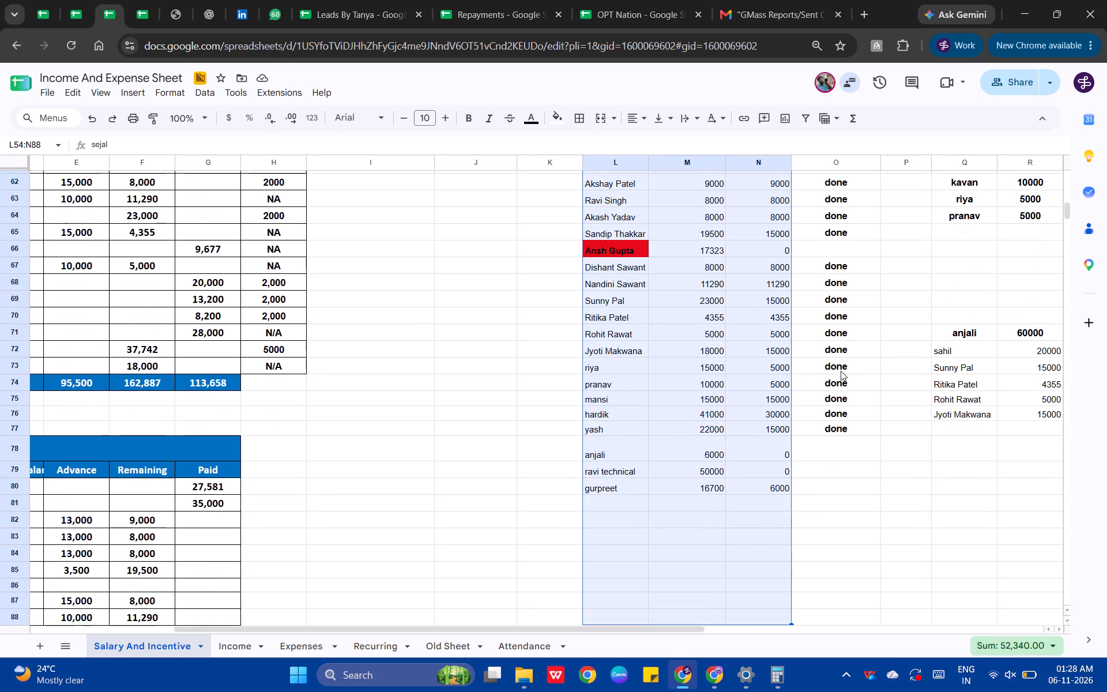
key("shift+Right")
key("shift+Up")
key("shift+Up")
key("shift+Up")
key("shift+Up")
key("shift+Up")
key("shift+Up")
key("shift+Up")
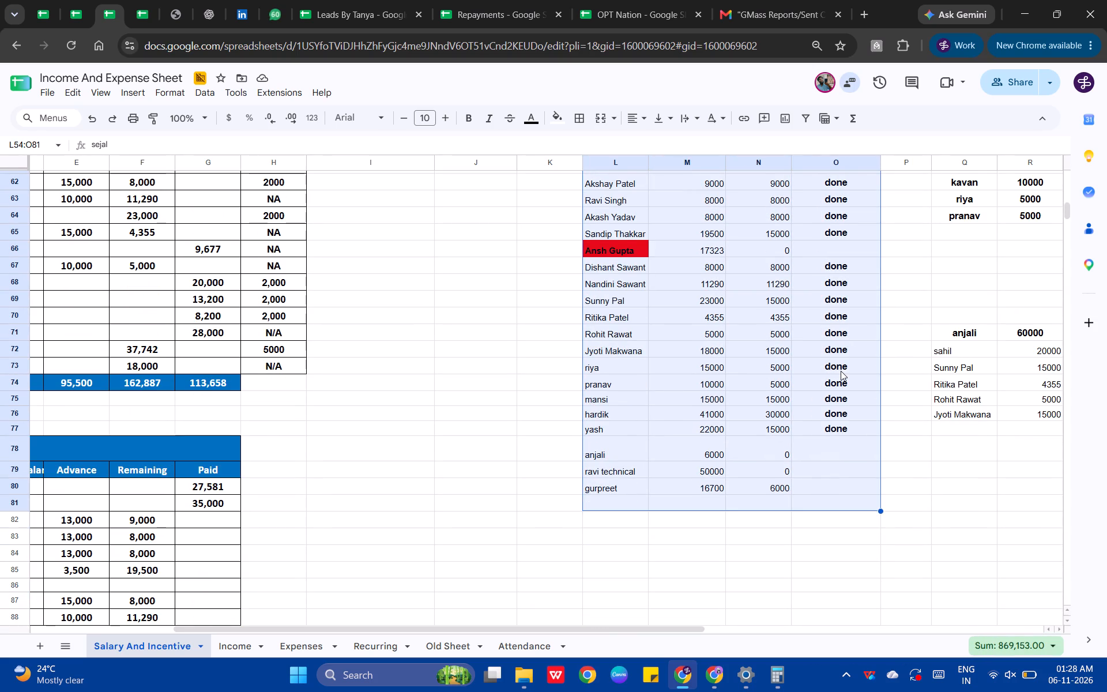
key("ctrl+x")
key("Left")
key("Left")
key("Left")
key("Left")
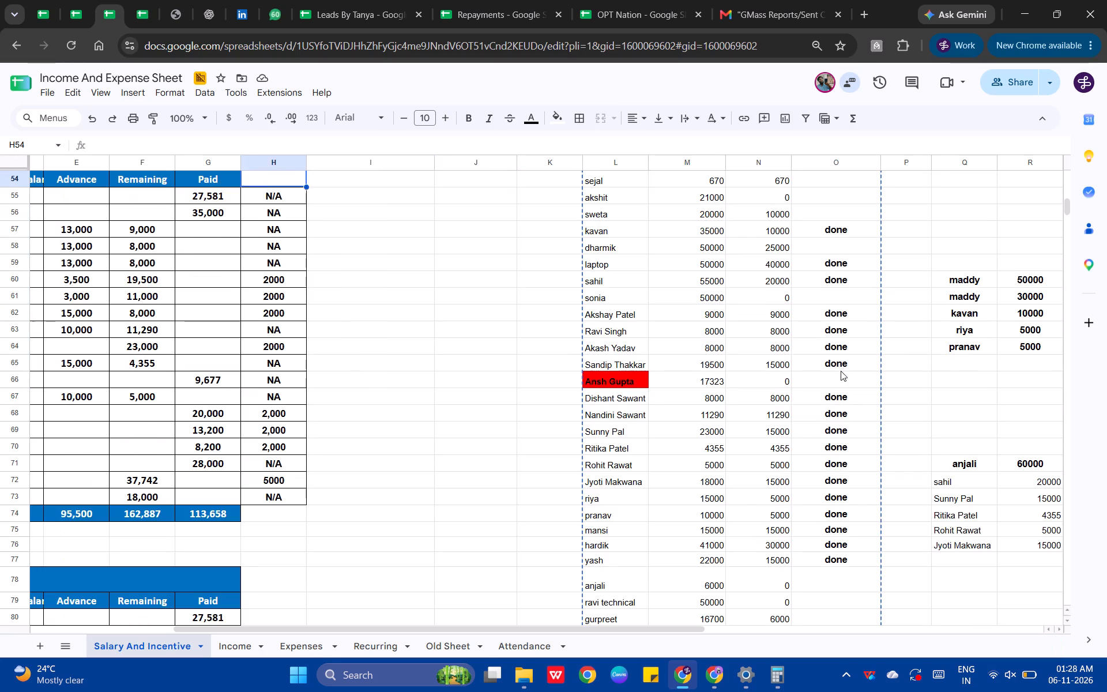
key("Up")
key("Left")
key("Left")
key("Left")
key("Left")
key("Left")
key("Left")
key("Left")
key("Left")
key("Left")
key("Left")
key("Right")
key("Right")
key("Right")
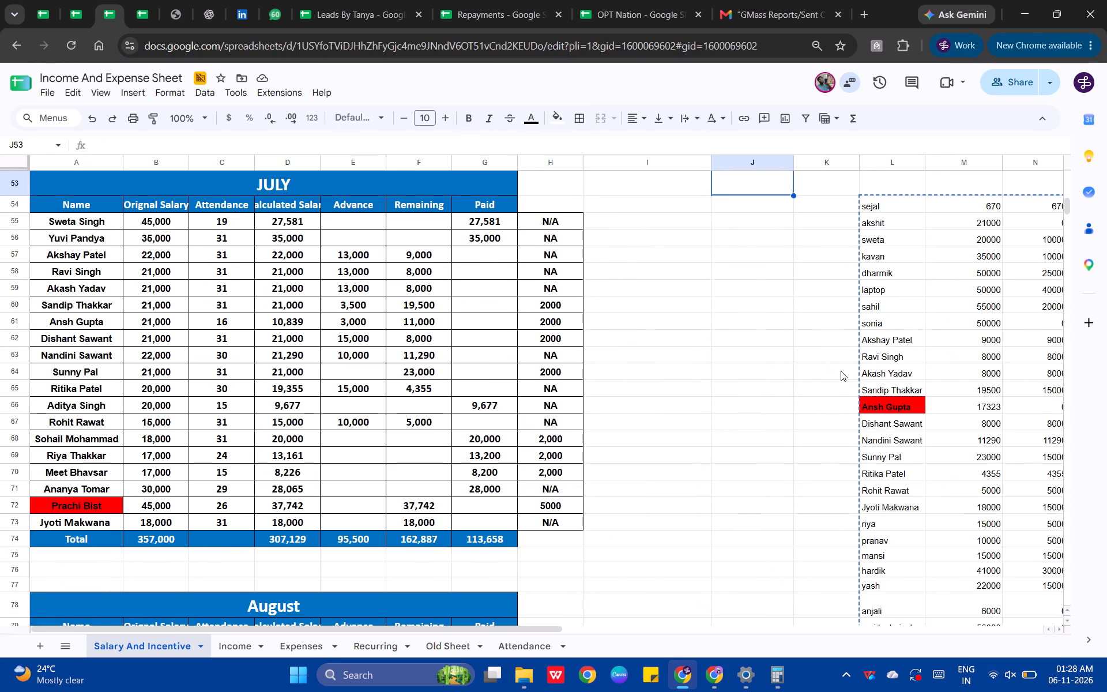
key("Down")
key("ctrl+v")
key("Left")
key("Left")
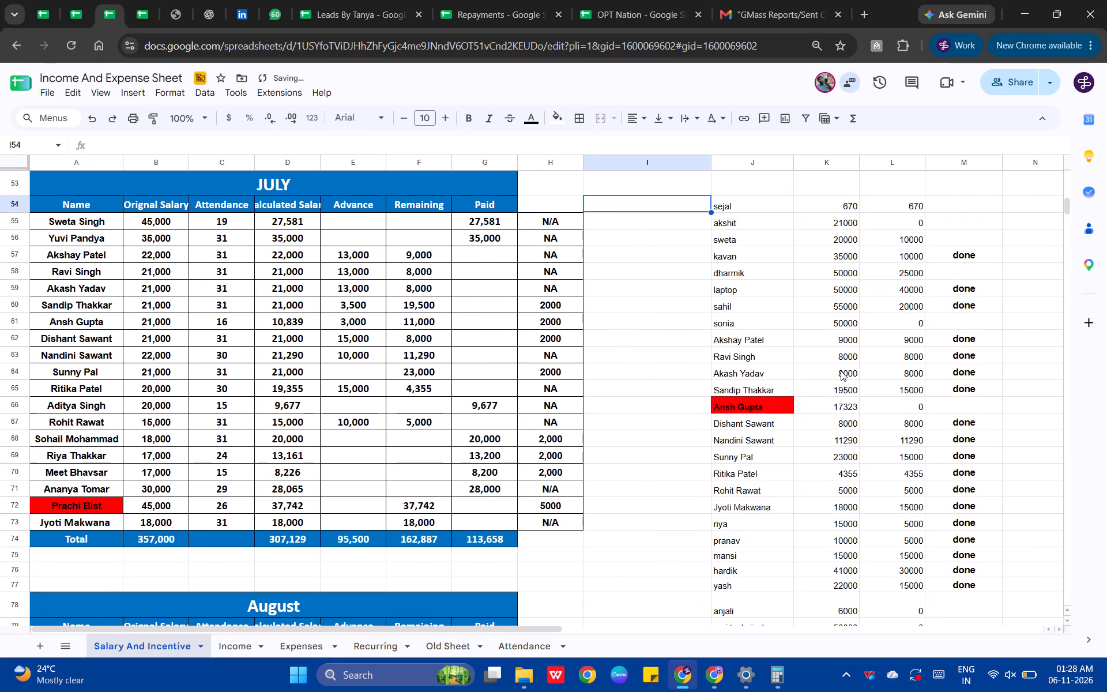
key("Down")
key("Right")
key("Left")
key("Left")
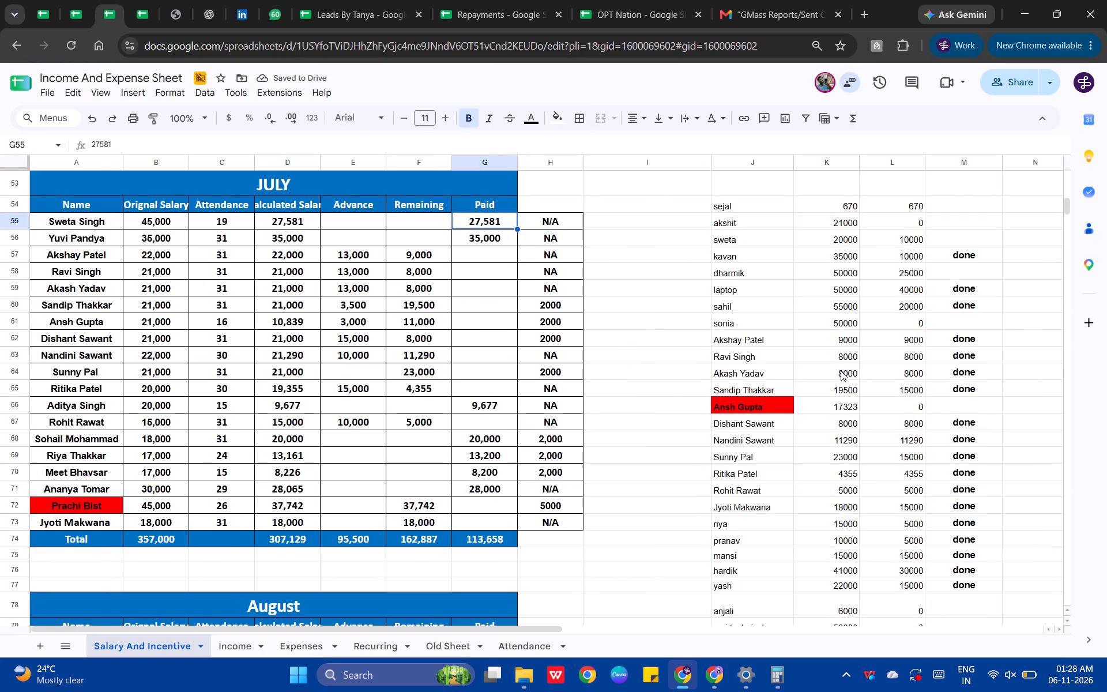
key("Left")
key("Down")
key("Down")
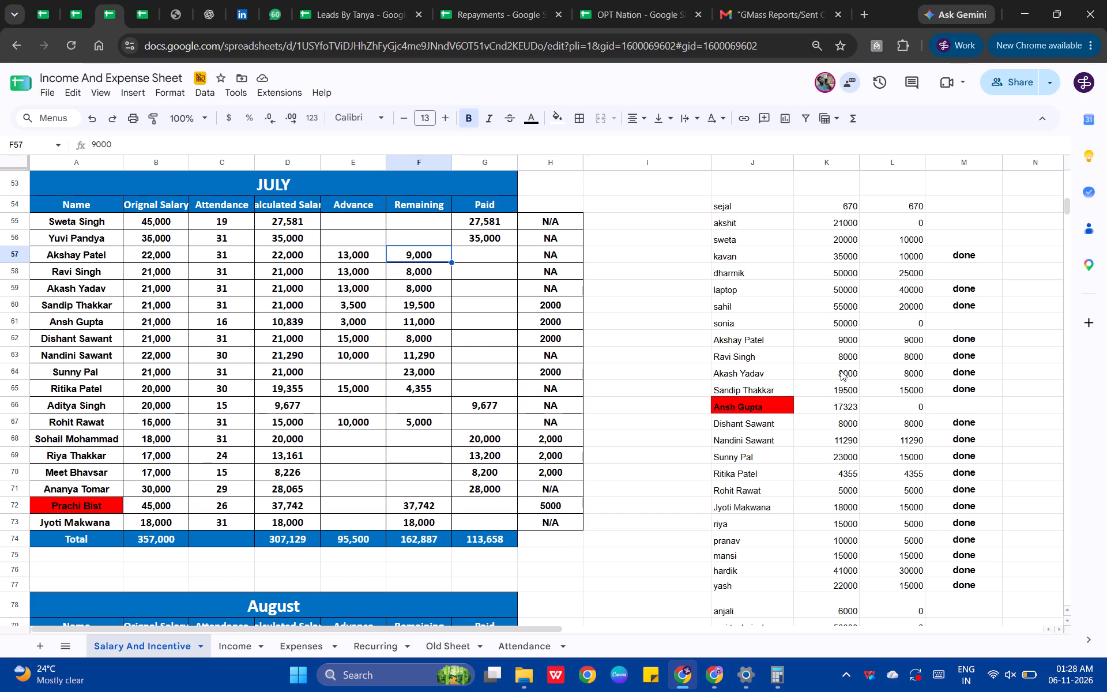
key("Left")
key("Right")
Enter 22000 as the July Paid amount in G57 and clear that row's Advance and Remaining amounts.
key("Right")
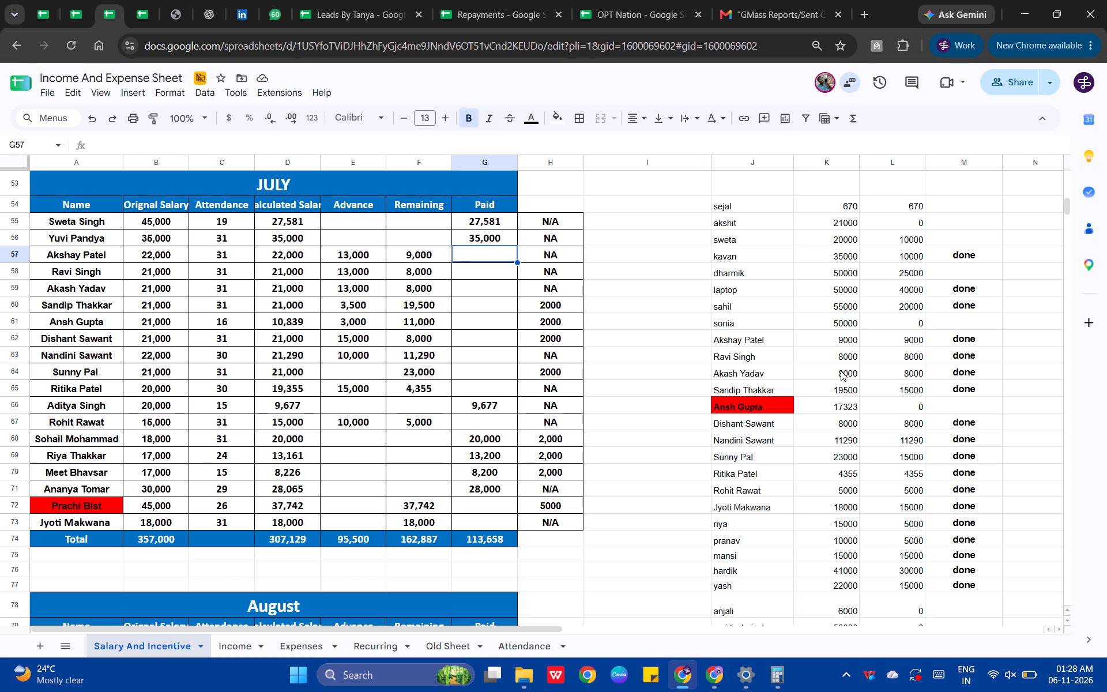
left_click(841, 371)
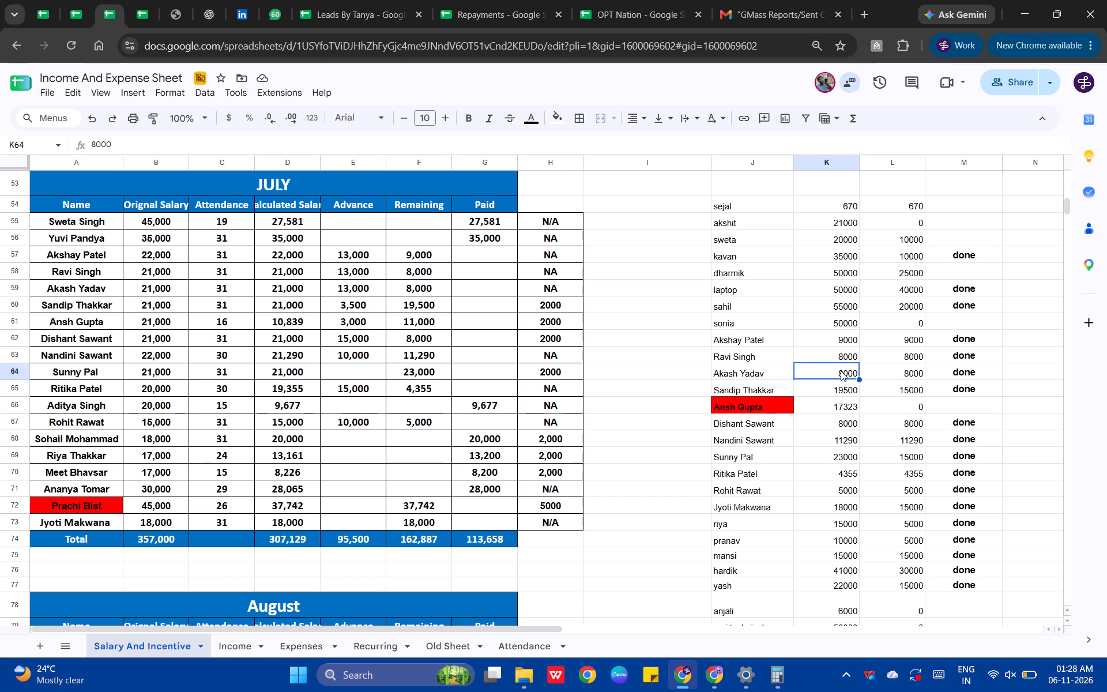
left_click(463, 258)
type("22000")
key("Return")
key("Left")
key("Up")
key("shift+Left")
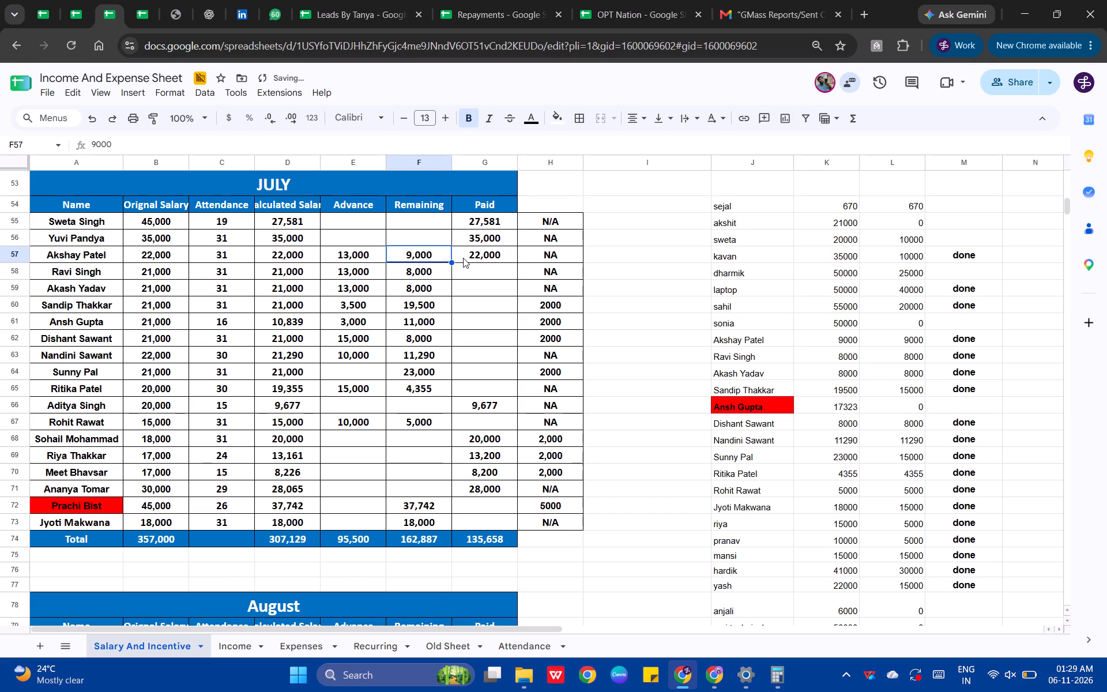
key("shift+Left")
key("Right")
key("Left")
key("shift+Left")
key("shift+Left")
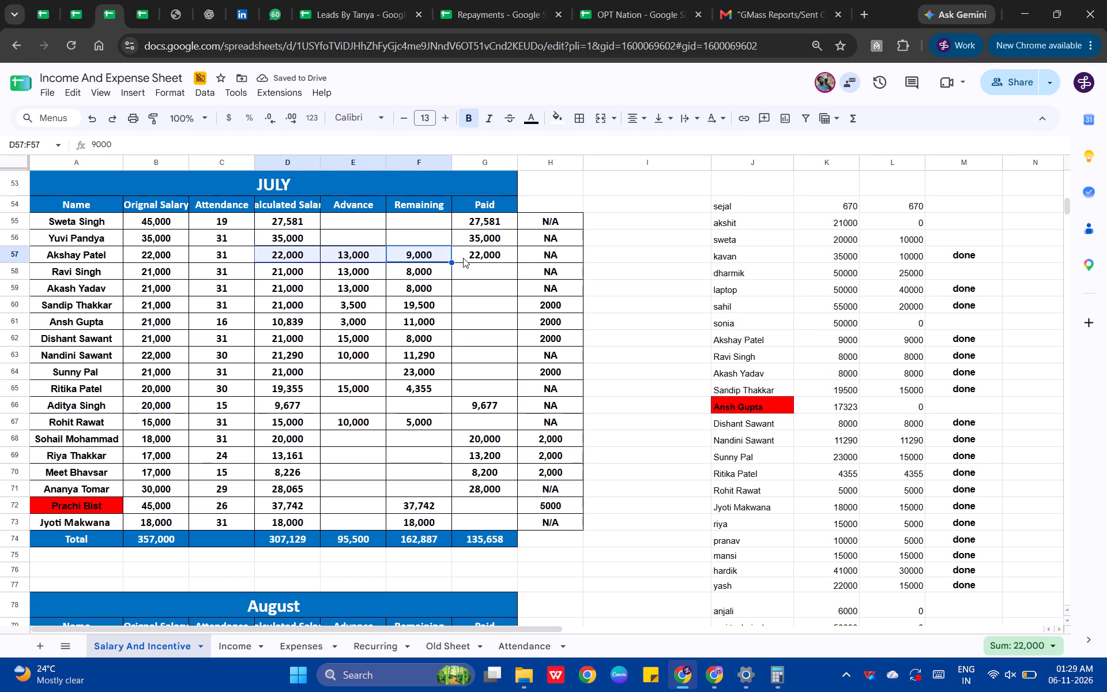
key("shift+Right")
key("Delete")
Enter 21000 as the July Paid amount in G58 and clear that row's Advance and Remaining amounts.
key("Down")
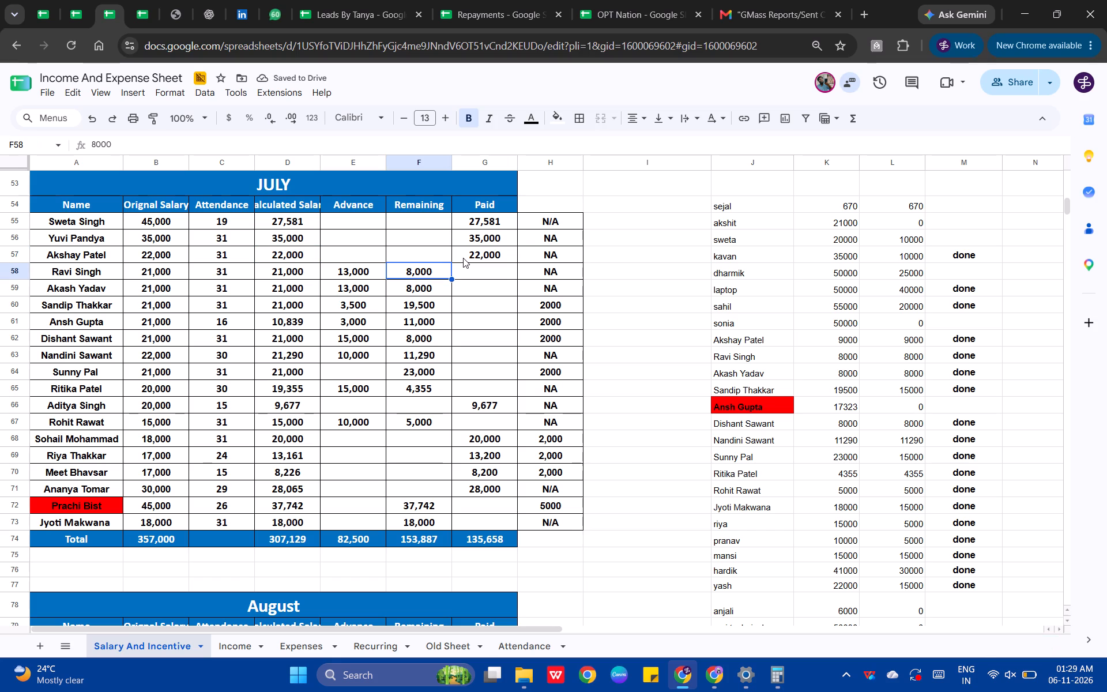
key("Down")
key("Left")
key("Up")
key("Right")
key("Right")
type("21000")
key("Return")
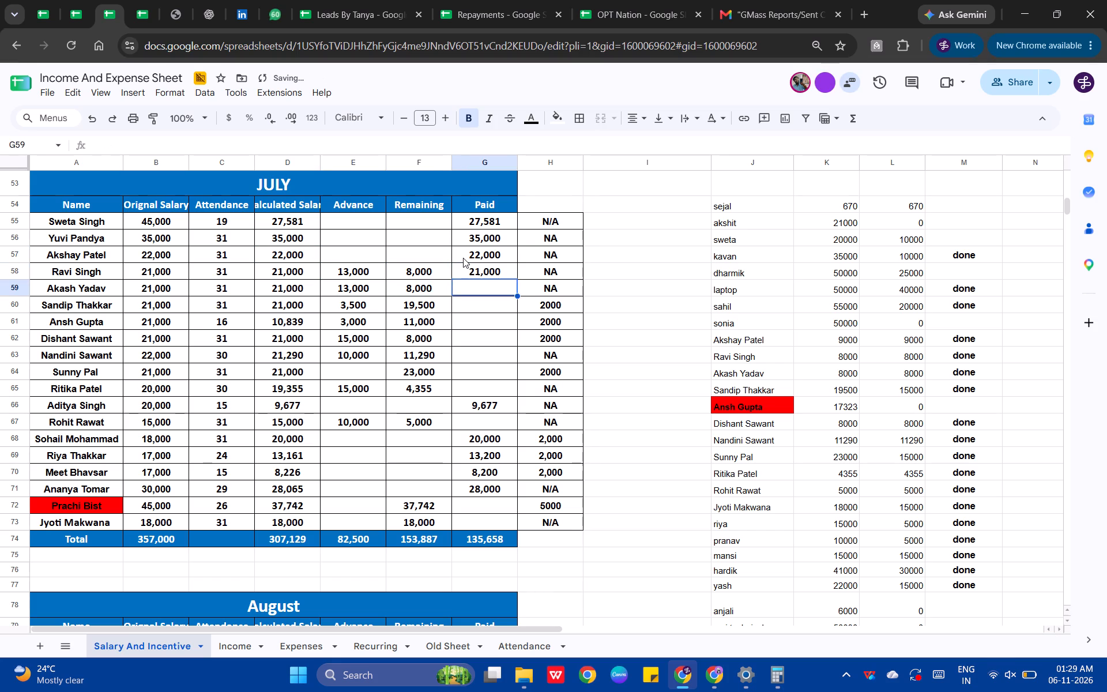
key("Left")
key("Up")
key("shift+Left")
key("Delete")
key("Down")
key("Up")
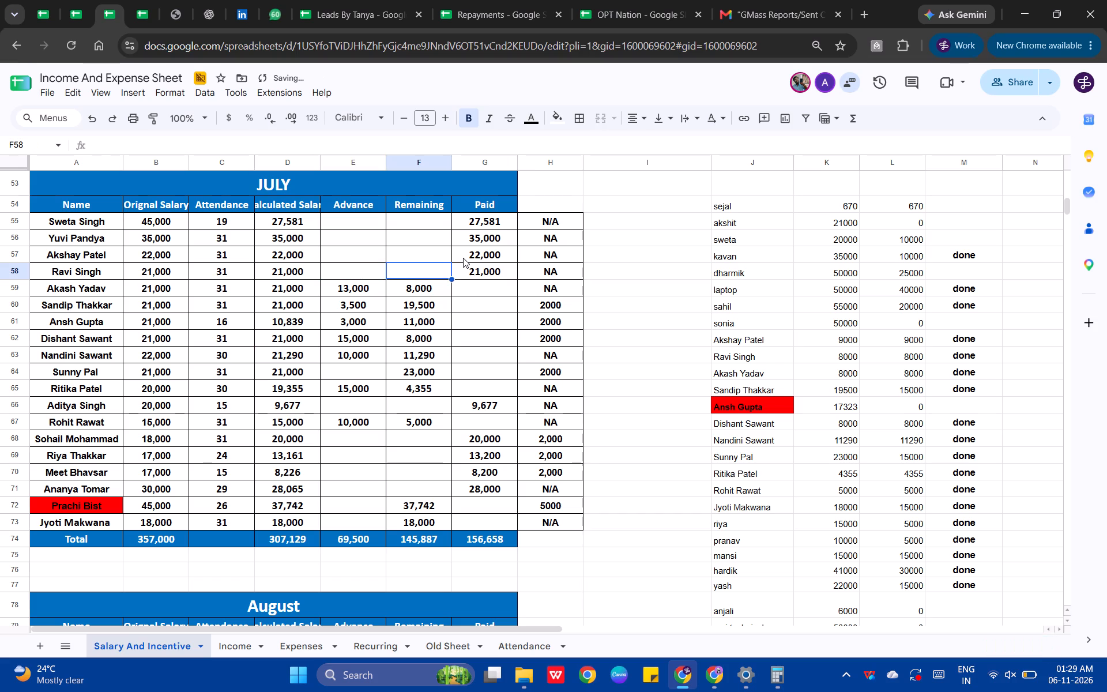
Make the payment list entries in J62:L64 bold.
key("Down")
key("Right")
key("Left")
key("Left")
key("Left")
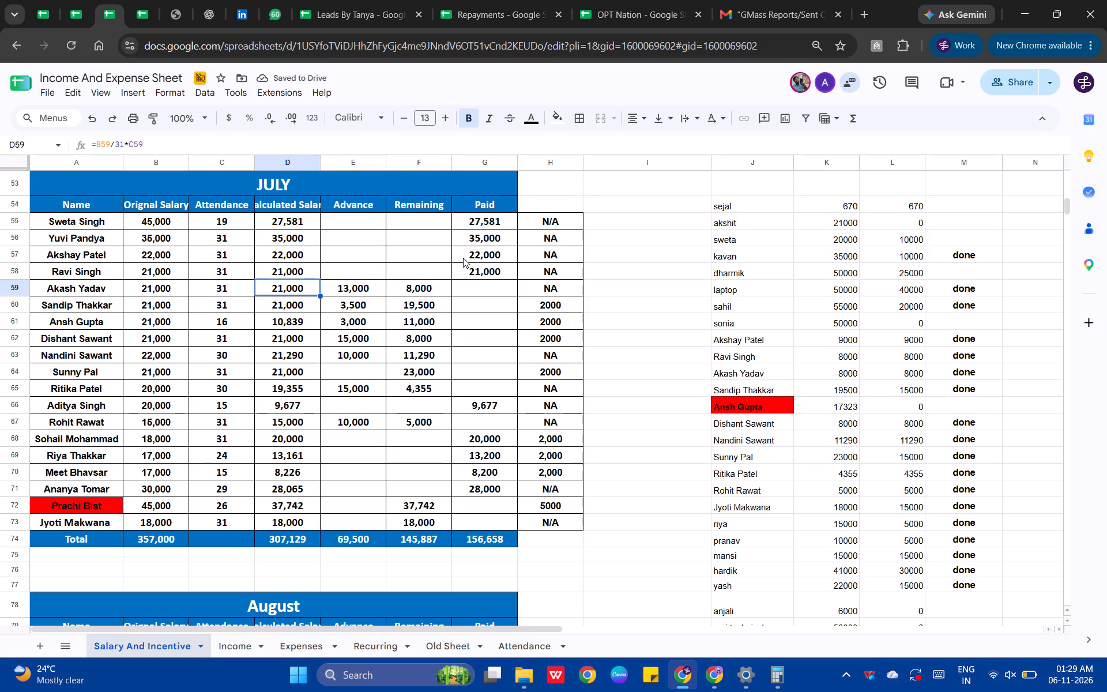
key("Right")
key("Right")
key("Right")
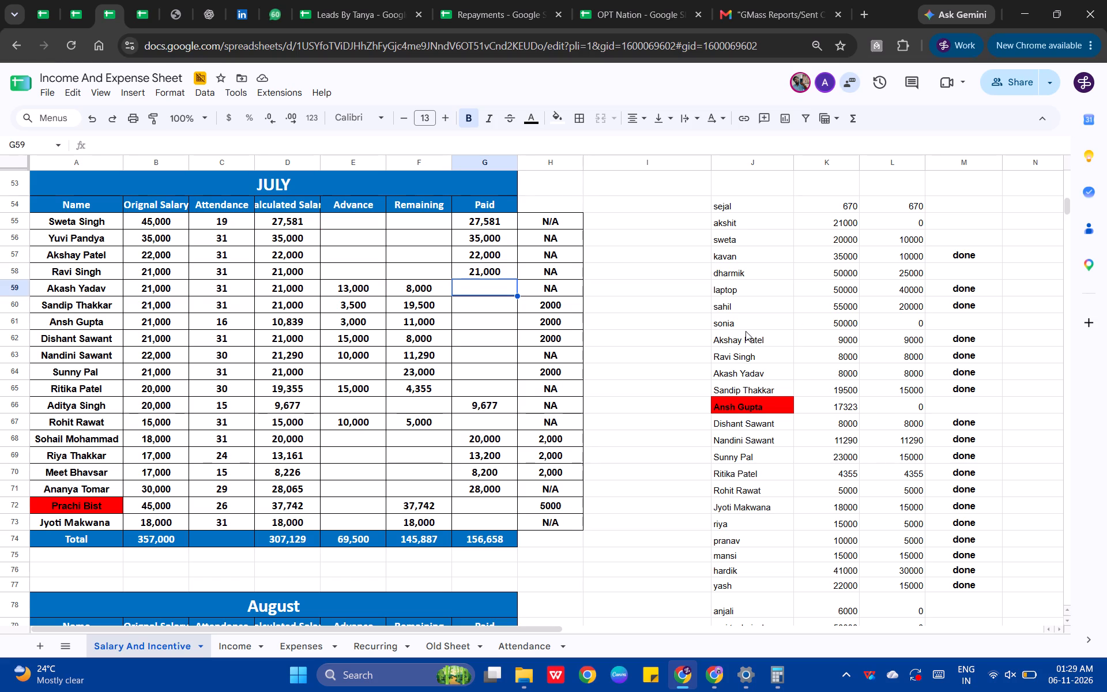
left_click_drag(748, 345, 845, 366)
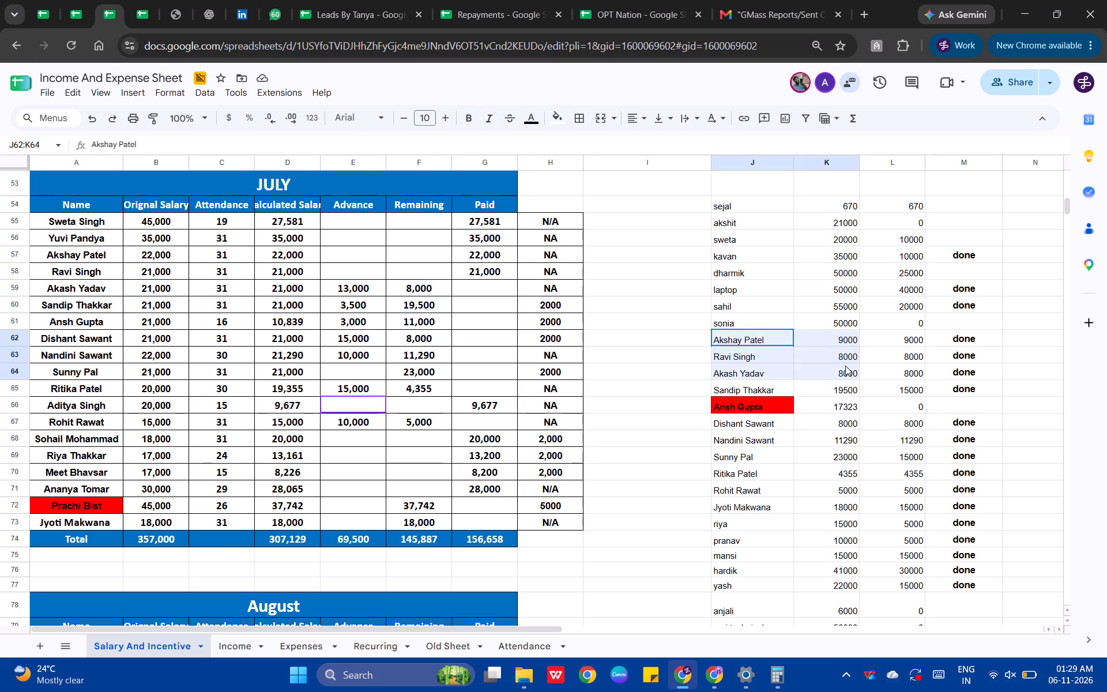
left_click_drag(845, 366, 916, 368)
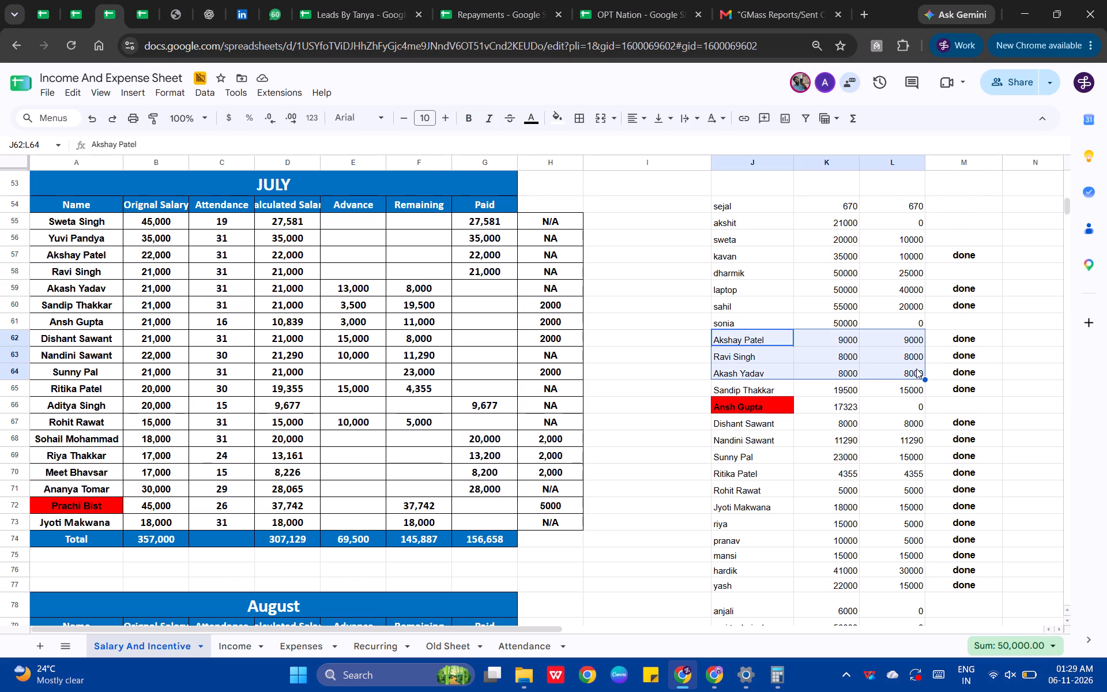
left_click(466, 115)
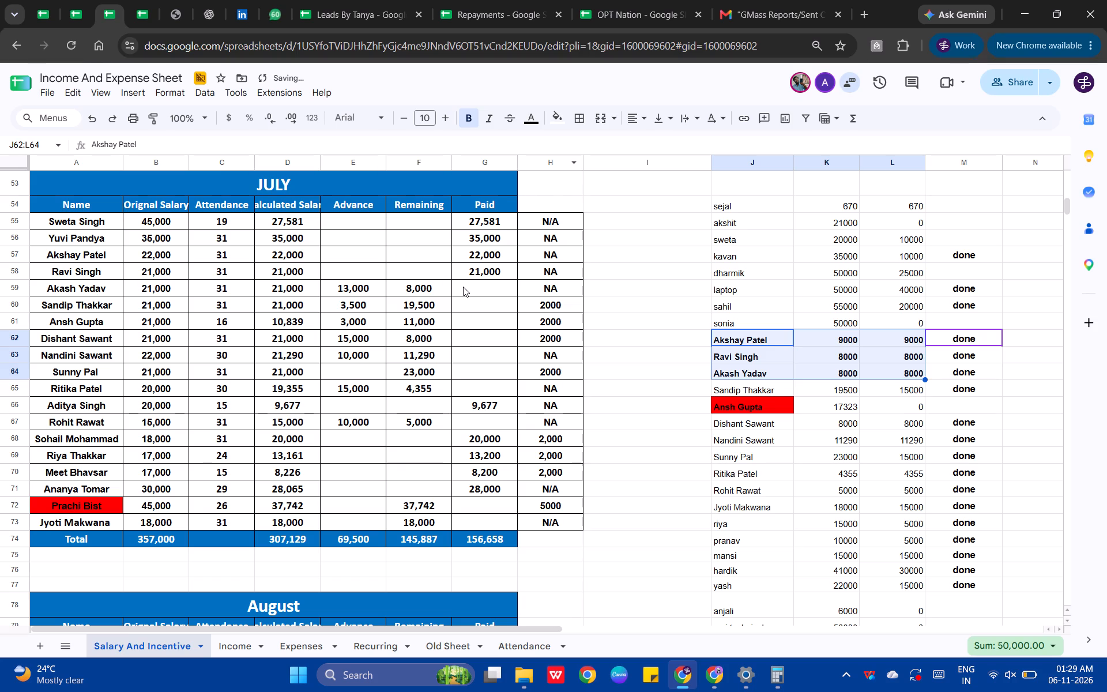
Enter 21000 as the July Paid amount in G59 and clear only that row's Advance and Remaining amounts.
left_click(463, 287)
key("Left")
key("Right")
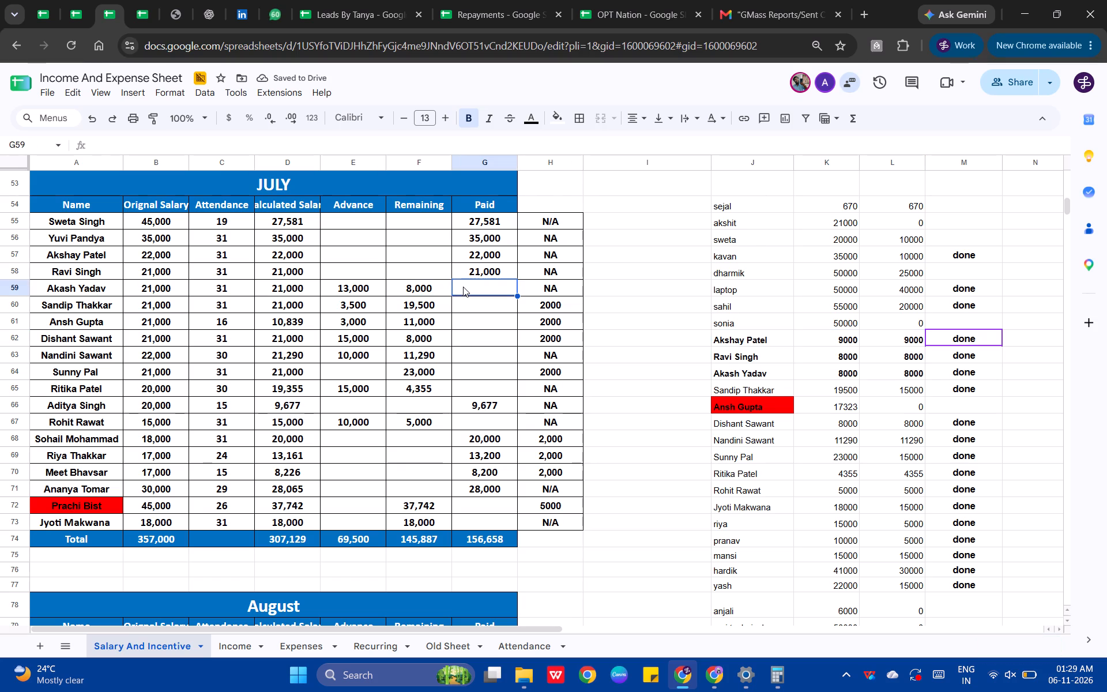
type("21000")
key("Left")
key("shift+Left")
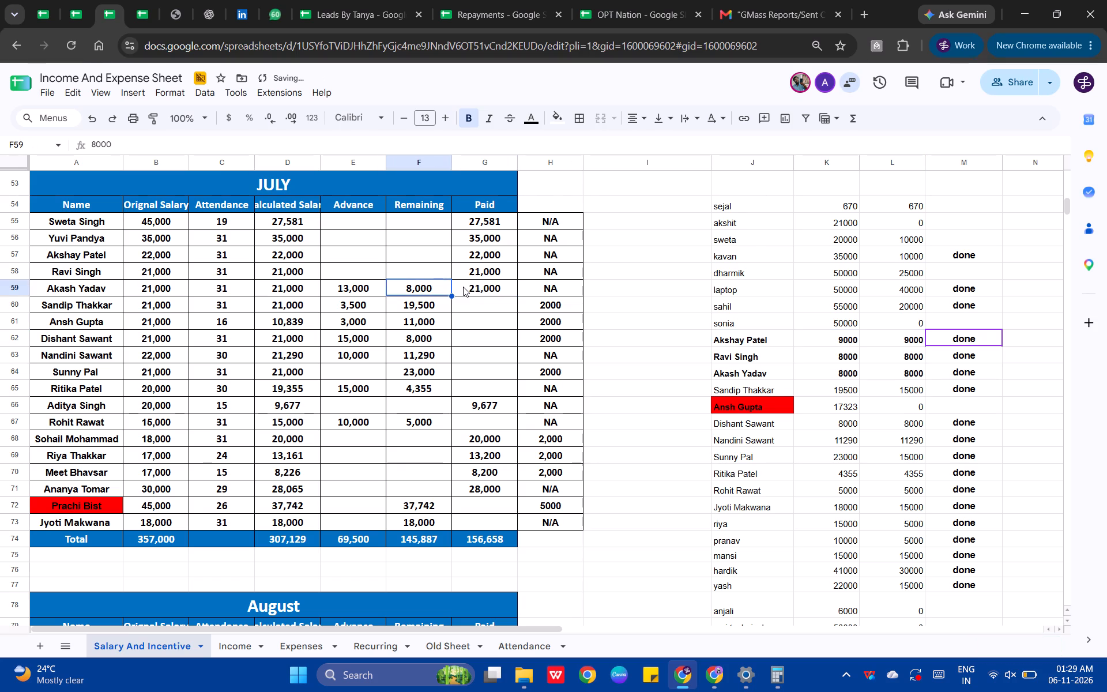
key("shift+Left")
key("Delete")
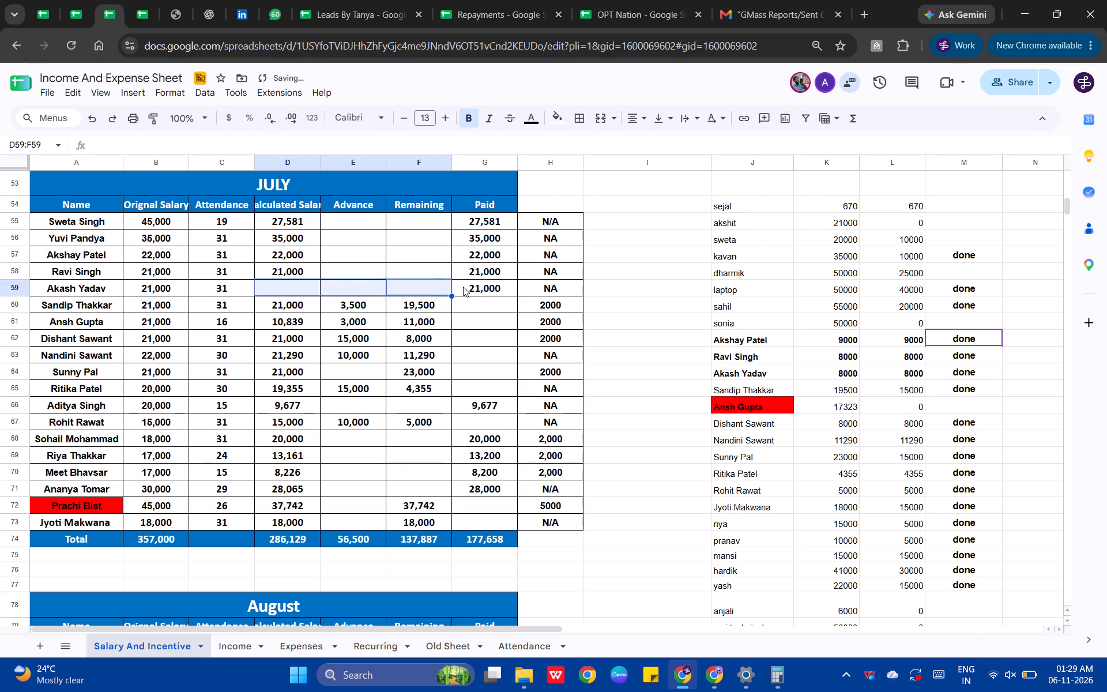
key("ctrl+z")
key("Right")
key("Left")
key("shift+Left")
key("Delete")
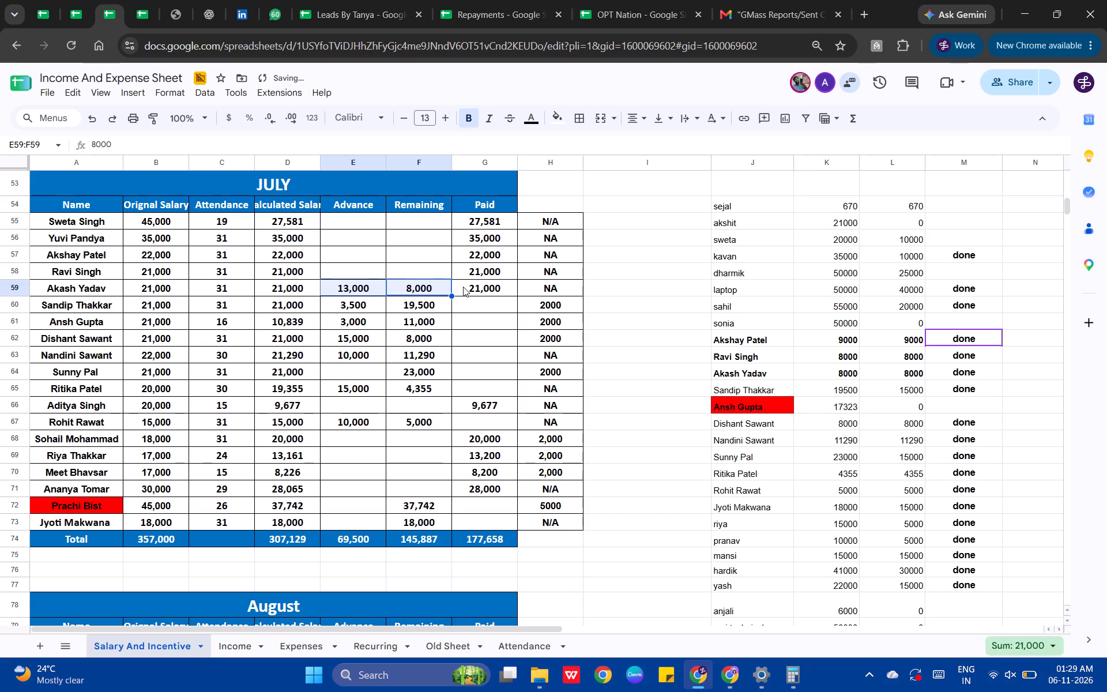
Enter 18500 as the July Paid amount in G60.
key("Down")
key("Right")
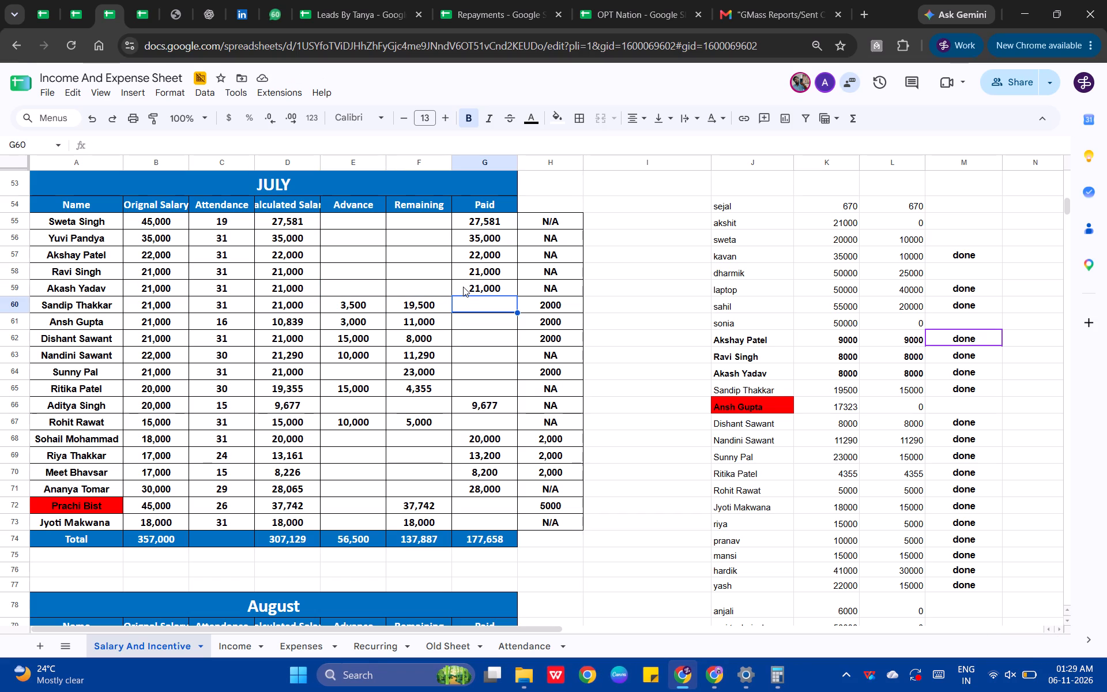
key("Down")
key("Left")
key("Up")
key("Left")
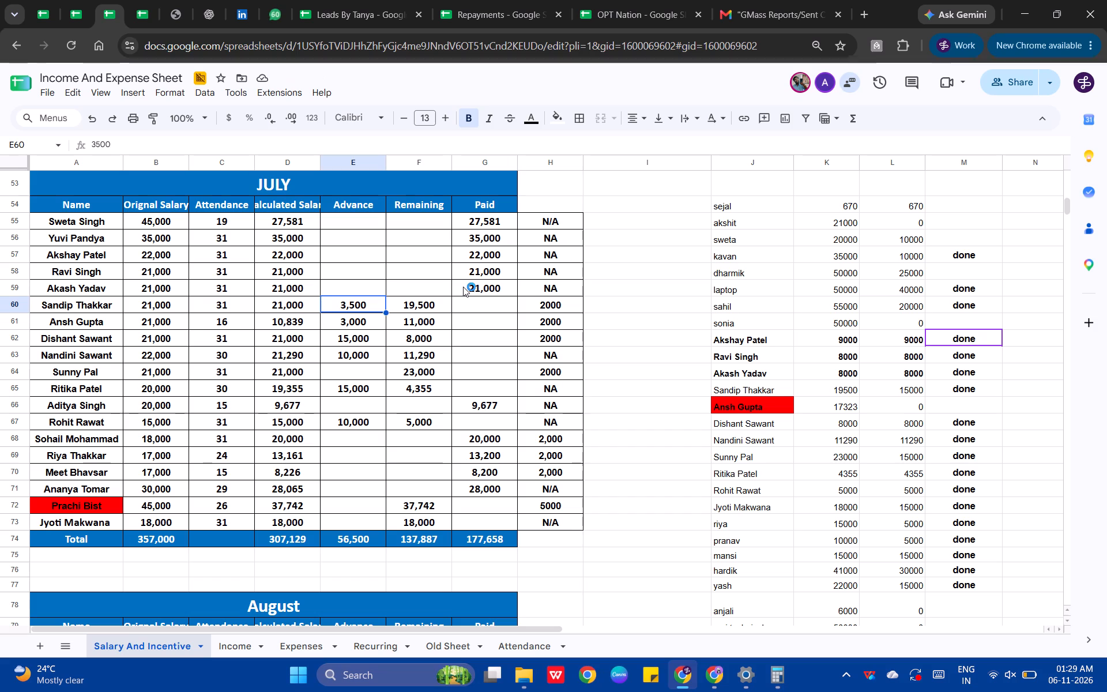
key("Right")
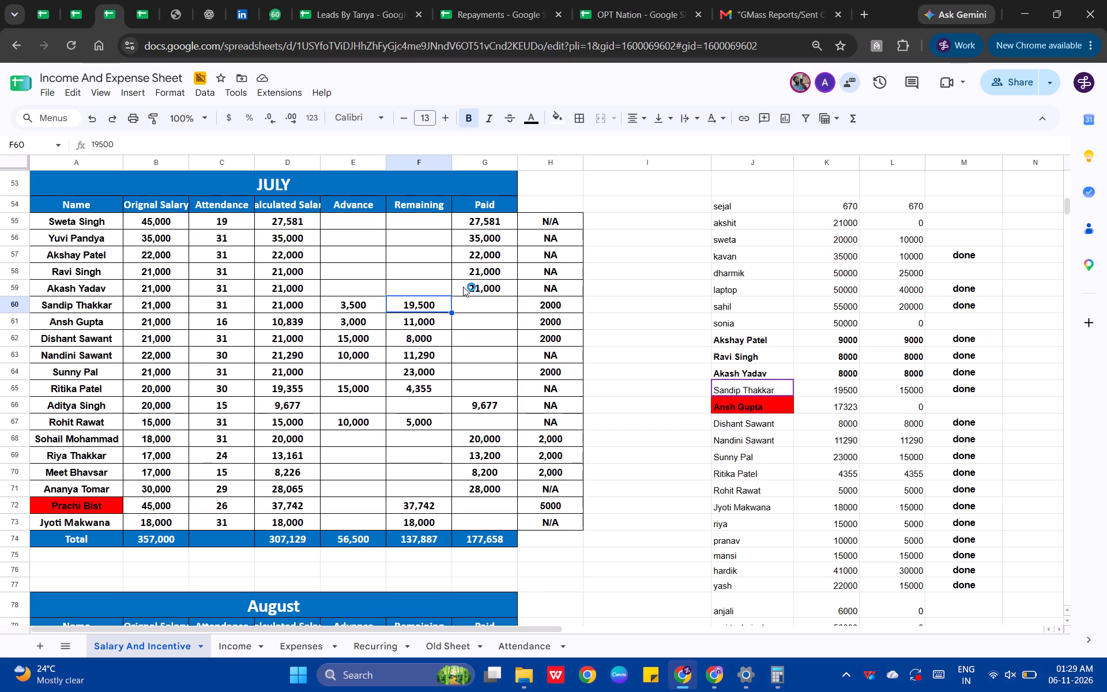
key("Right")
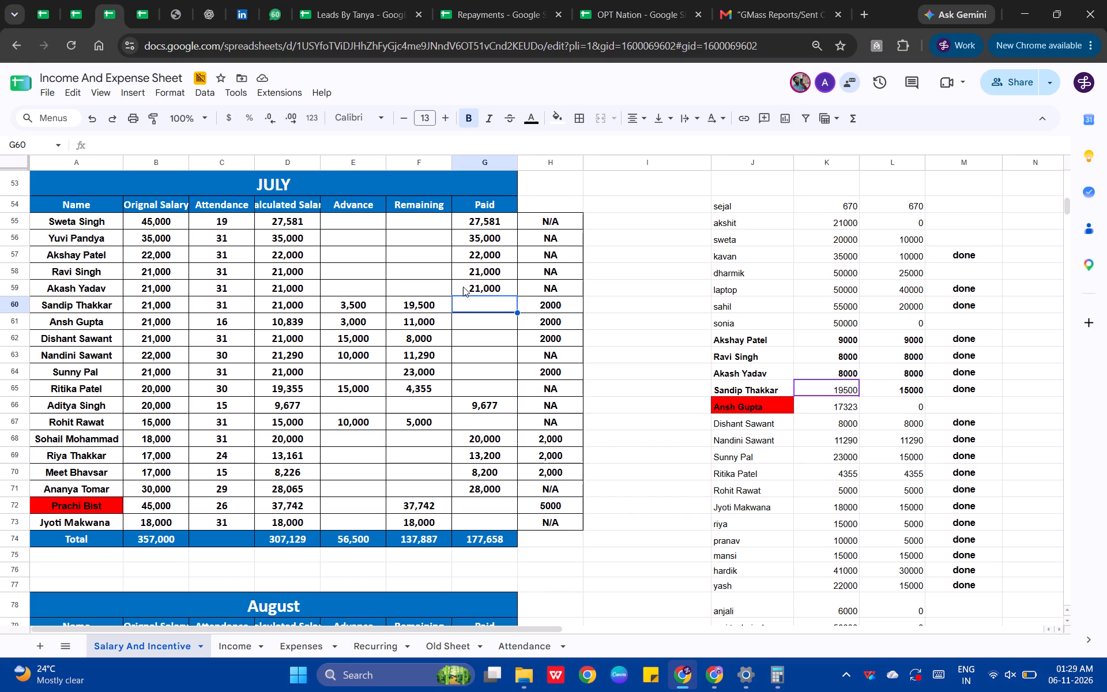
key("1")
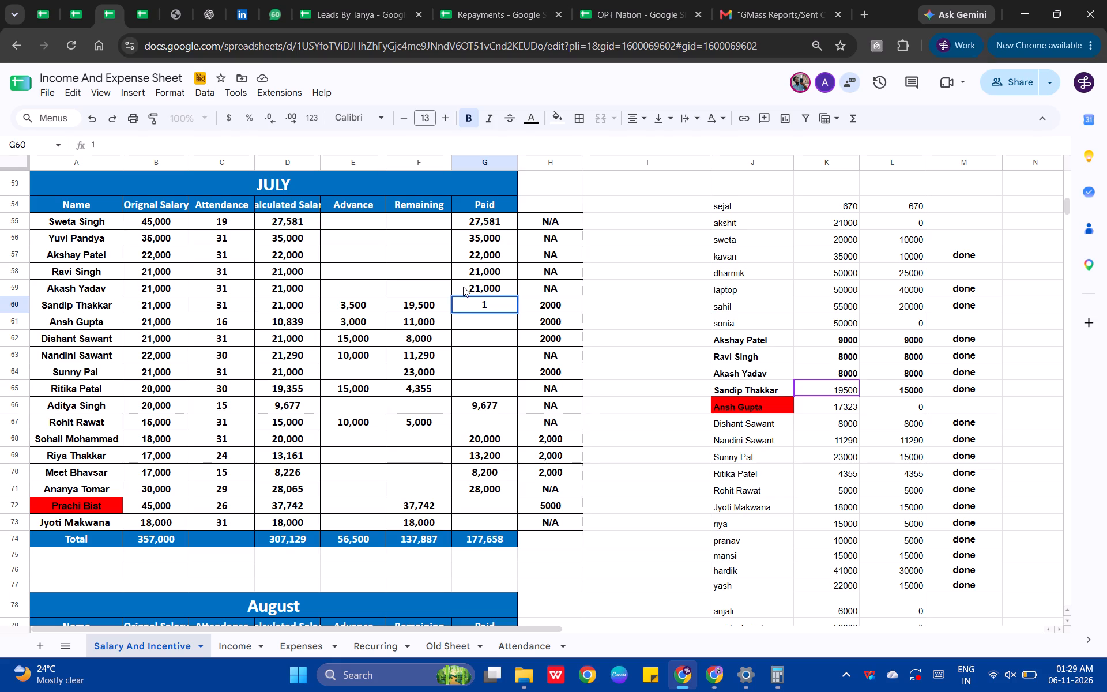
type("95")
key("BackSpace")
key("BackSpace")
type("8500")
Set the Remaining amount in F60 to 4500 and clear the Advance amount in E60.
key("Left")
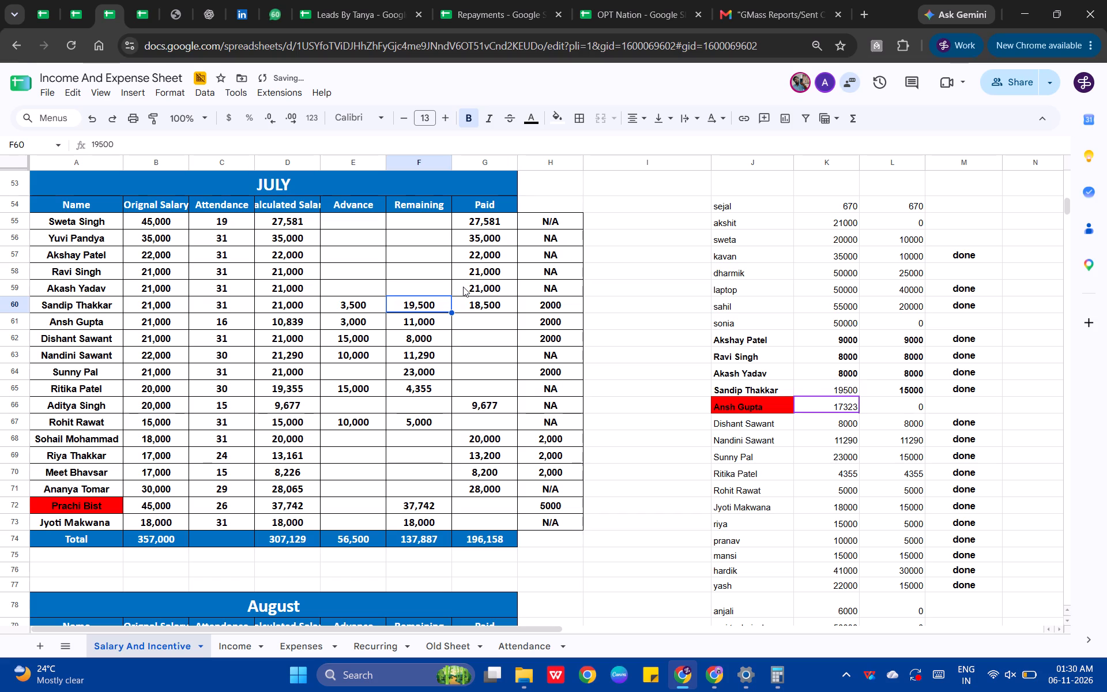
type("4500")
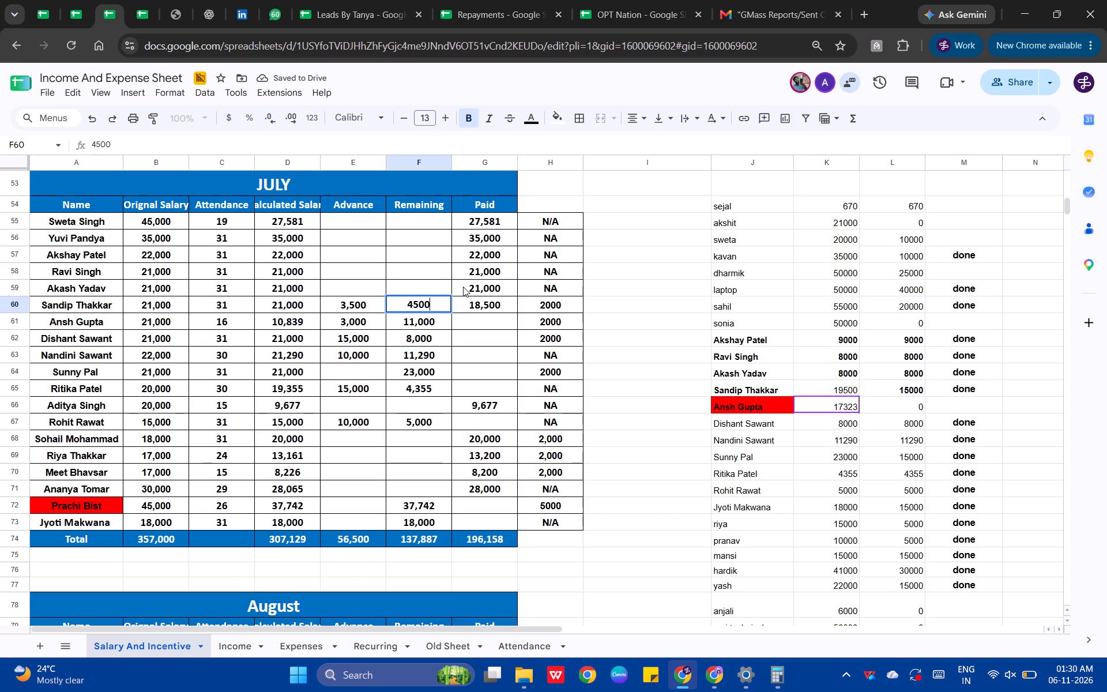
key("Left")
key("Delete")
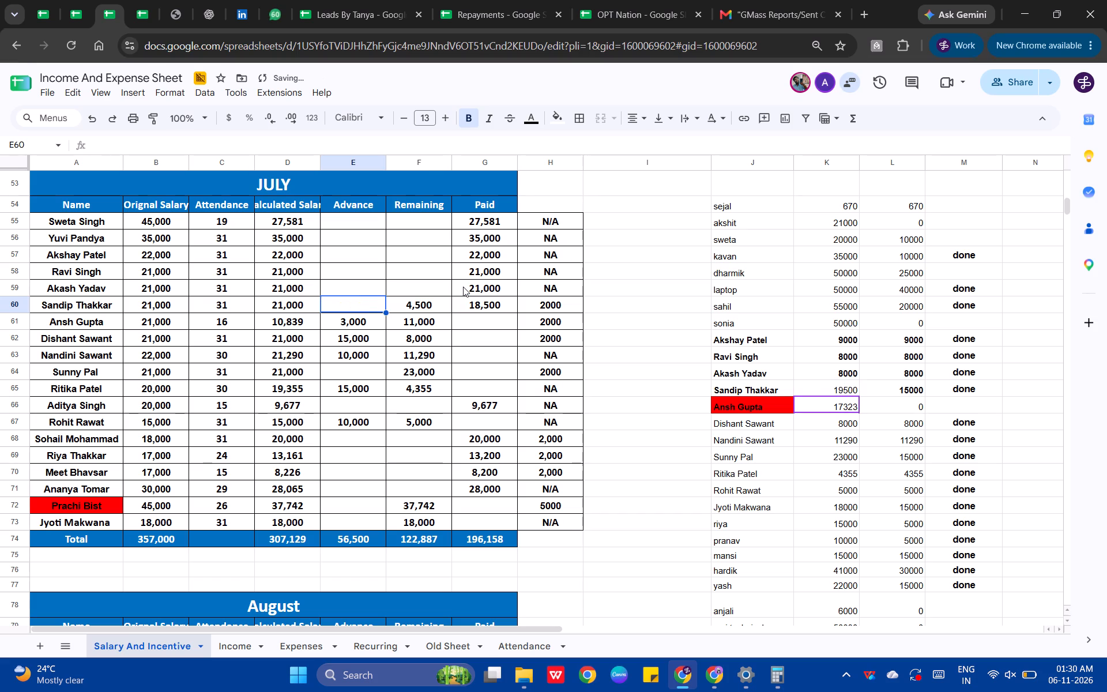
Examine the Advance, Remaining and Paid cells of row 61 in the July table and the Paid cells below it.
key("Down")
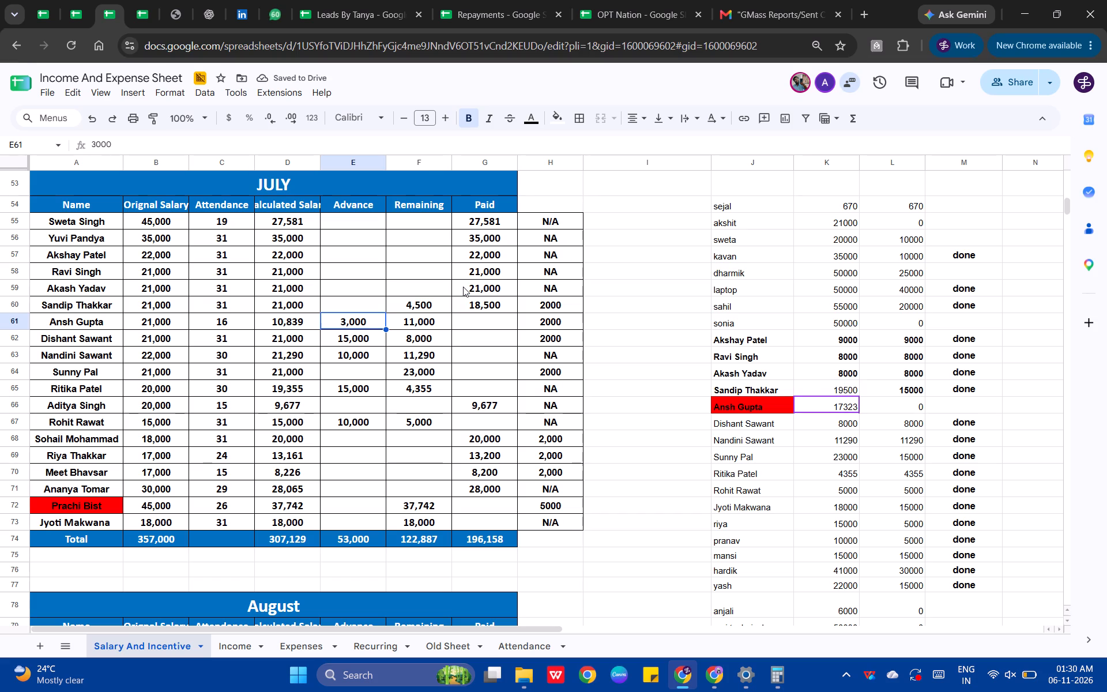
key("Down")
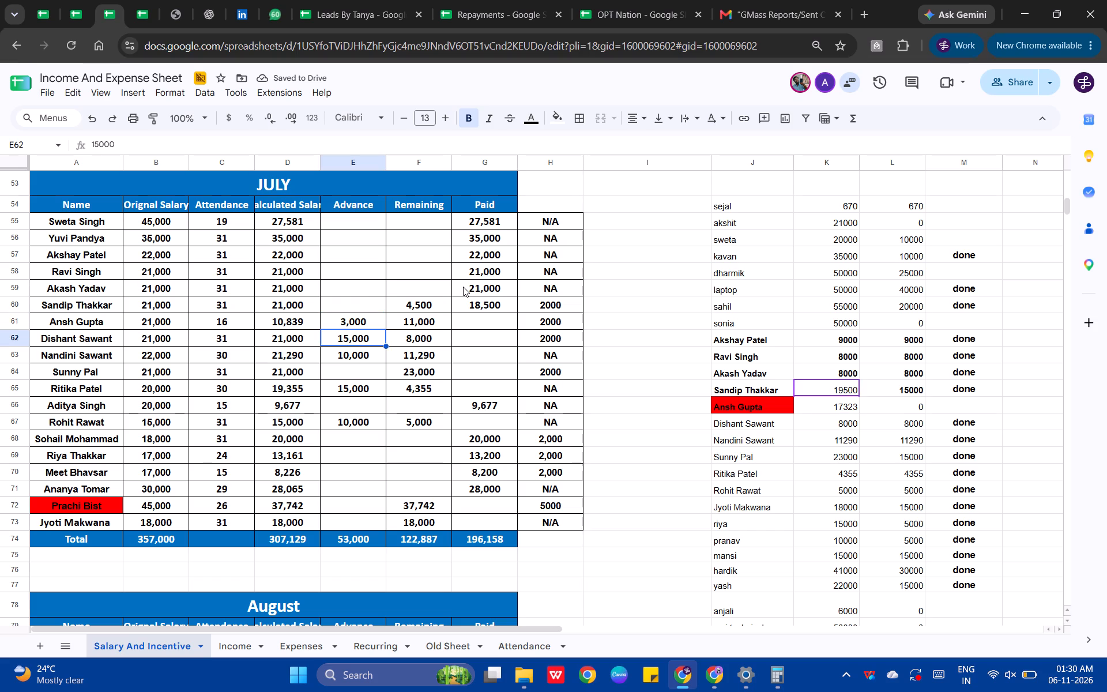
key("Up")
key("Right")
key("Right")
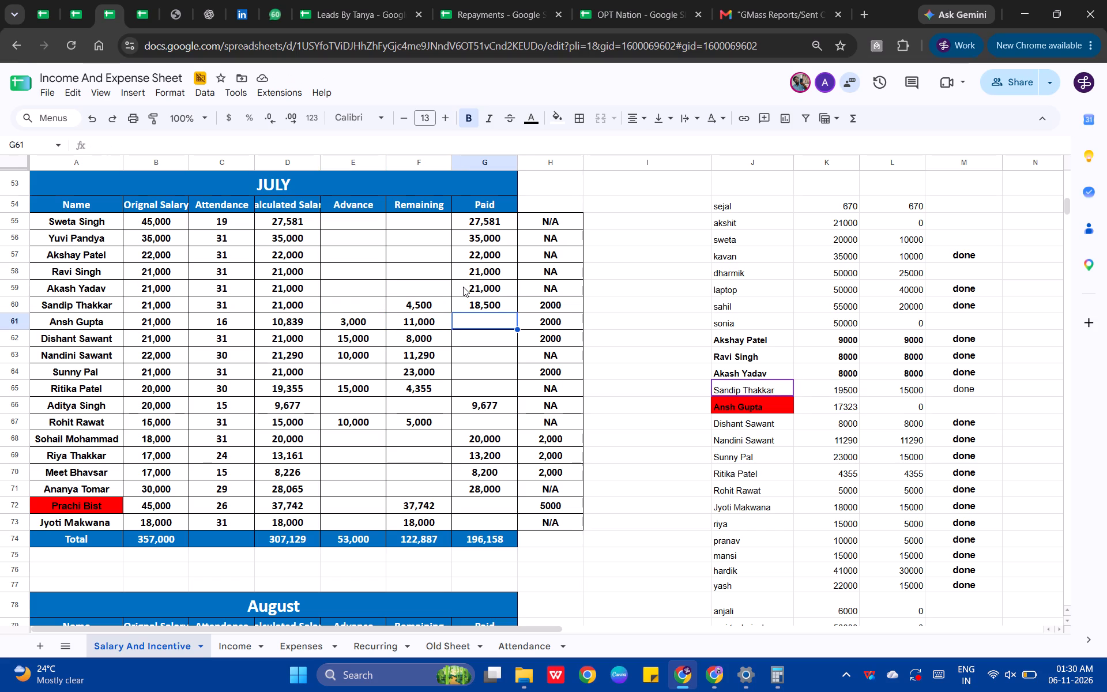
key("Left")
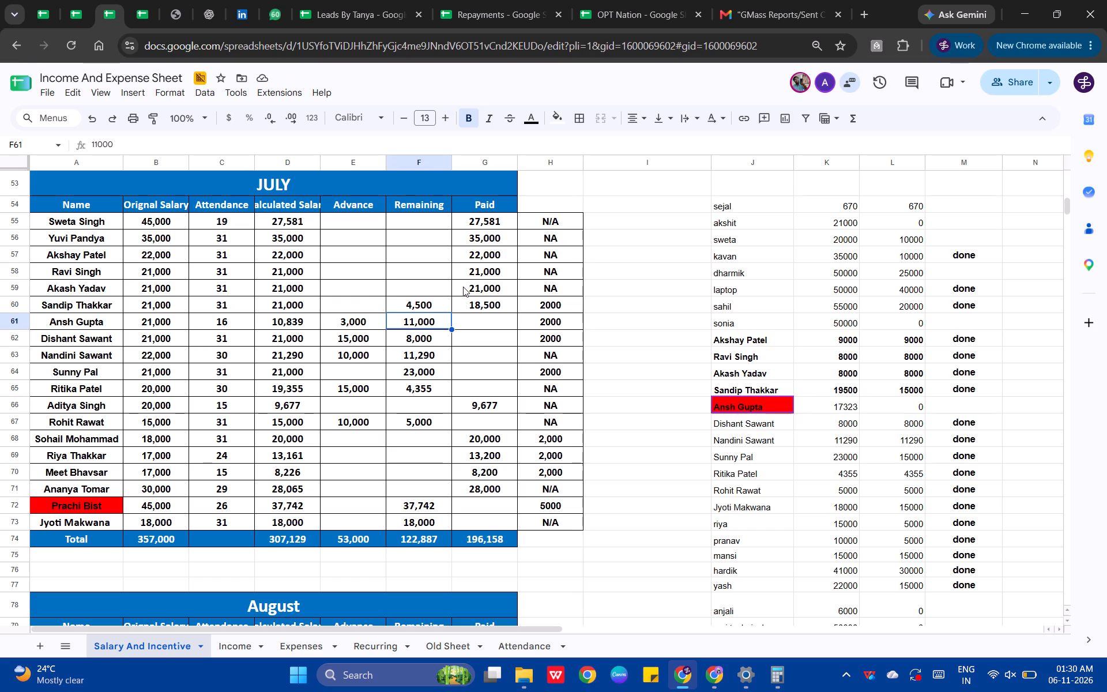
key("Right")
key("Right")
key("Left")
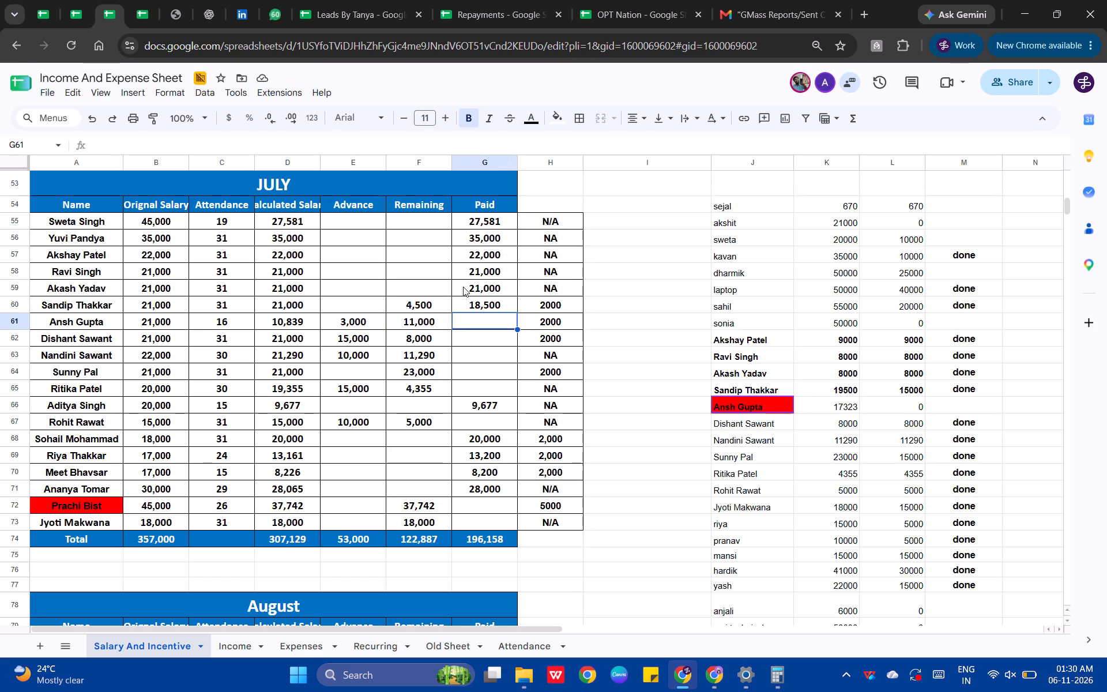
key("Left")
key("Left")
key("Right")
key("Right")
key("Left")
key("Left")
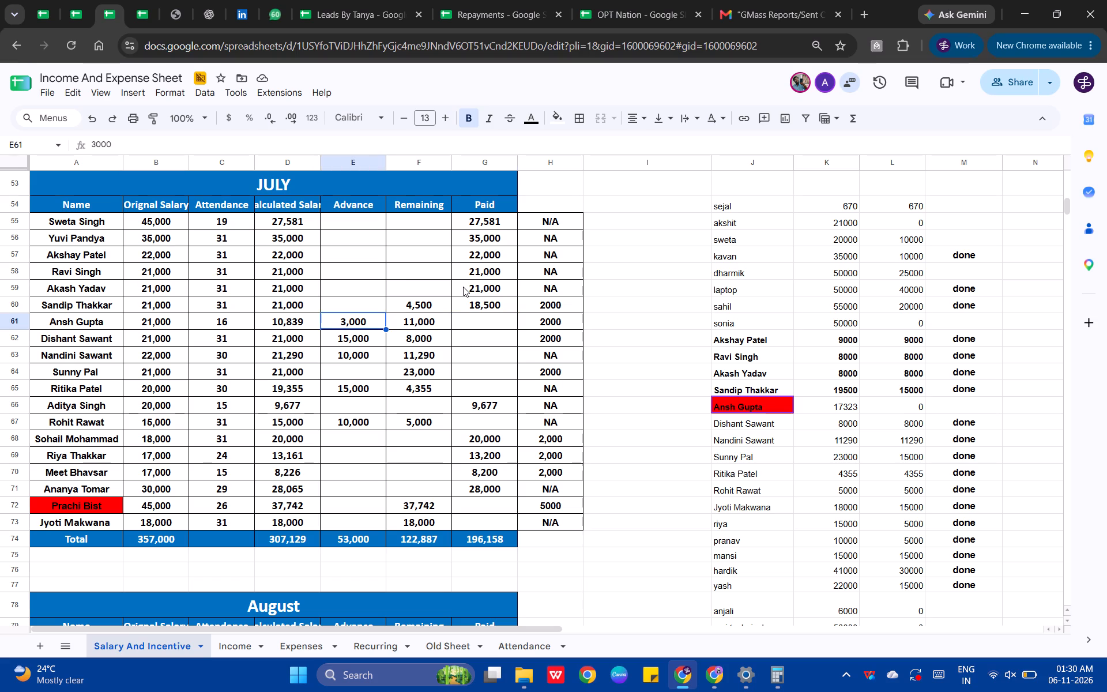
key("Left")
key("Right")
key("Right")
key("Right")
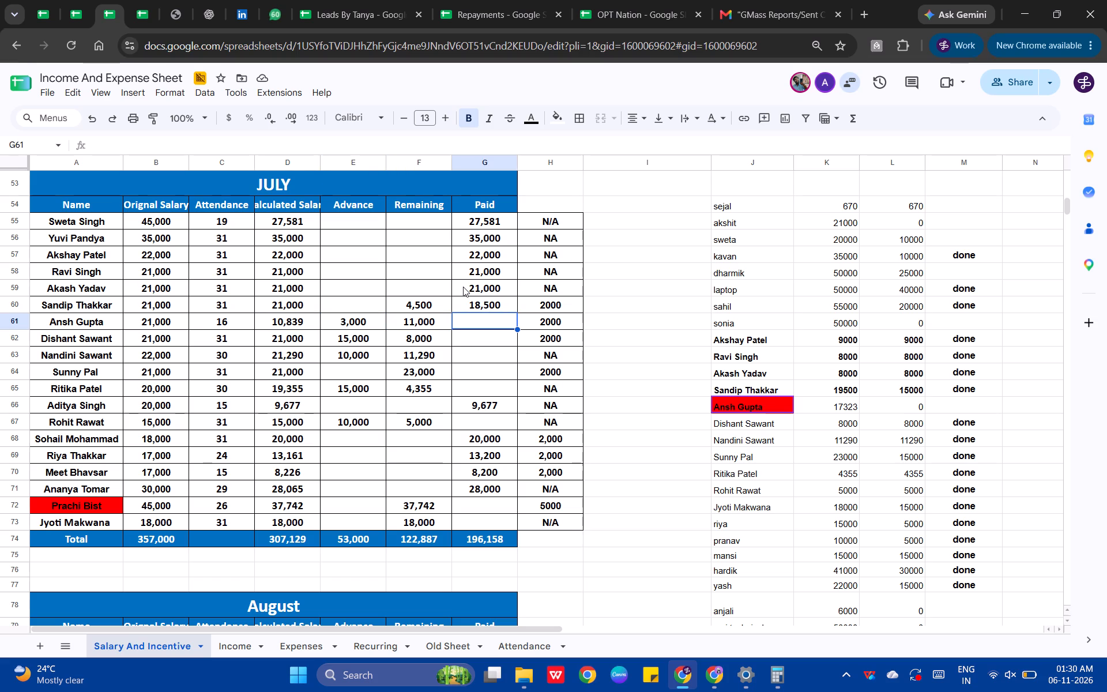
key("Down")
key("Down")
key("Down")
key("Down")
key("Down")
key("Down")
key("Down")
key("Down")
key("Down")
key("Down")
key("Down")
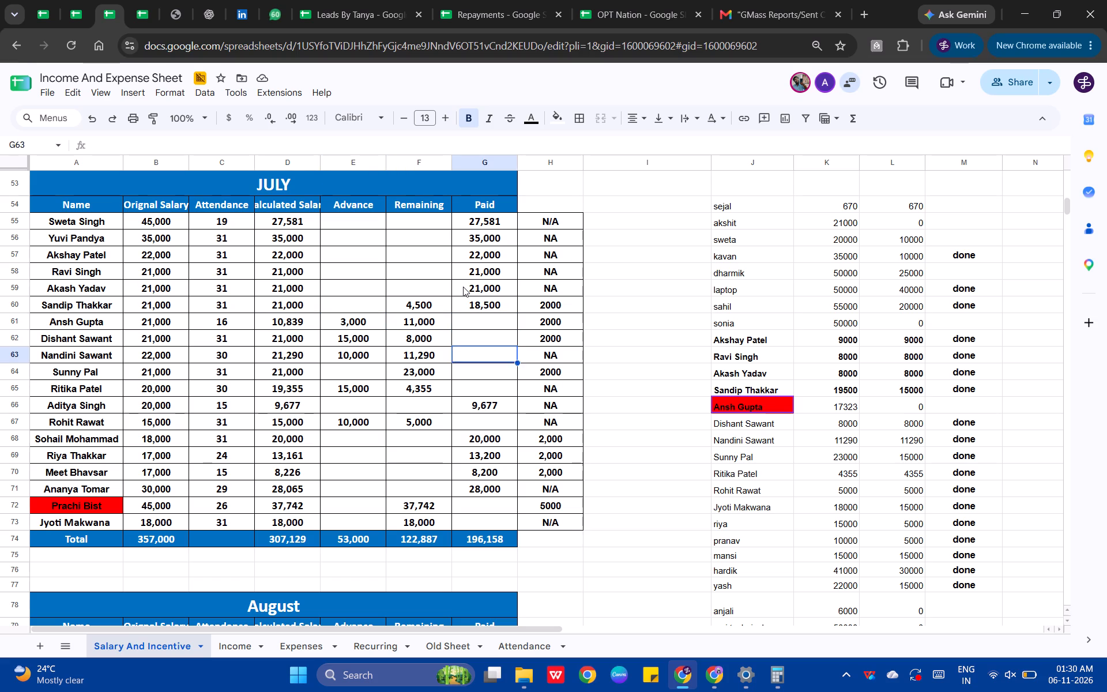
Enter 21000 as the July Paid amount in G62.
key("Up")
key("Up")
key("Up")
key("Up")
key("Up")
key("Up")
key("Up")
key("Up")
key("Up")
key("Up")
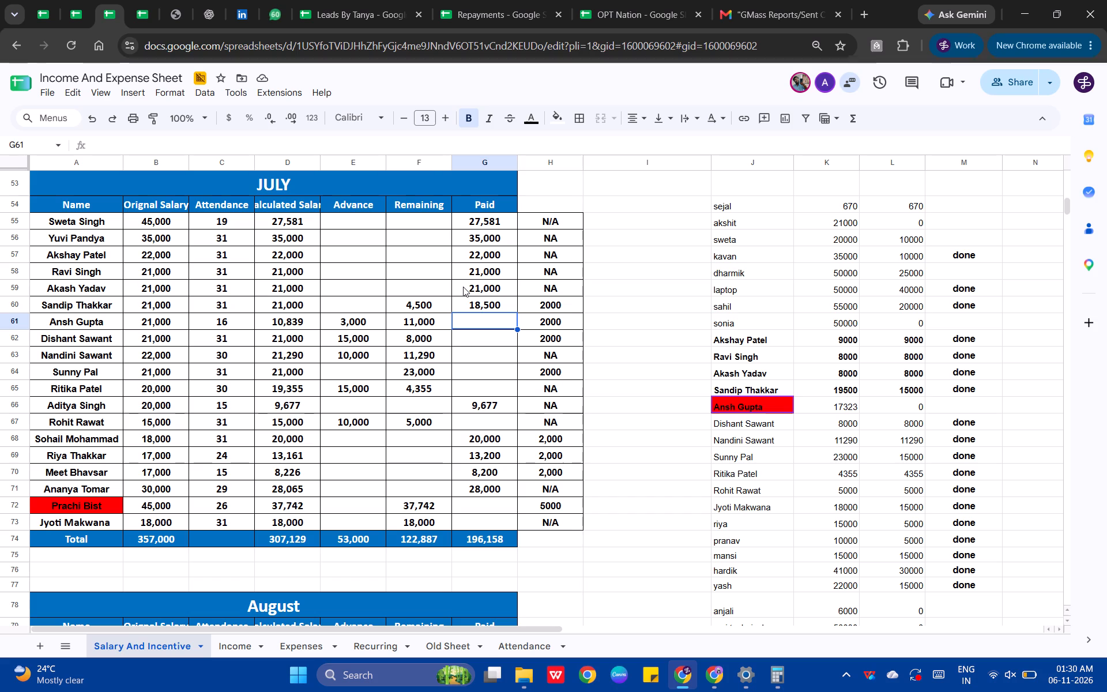
key("Left")
key("Left")
key("Down")
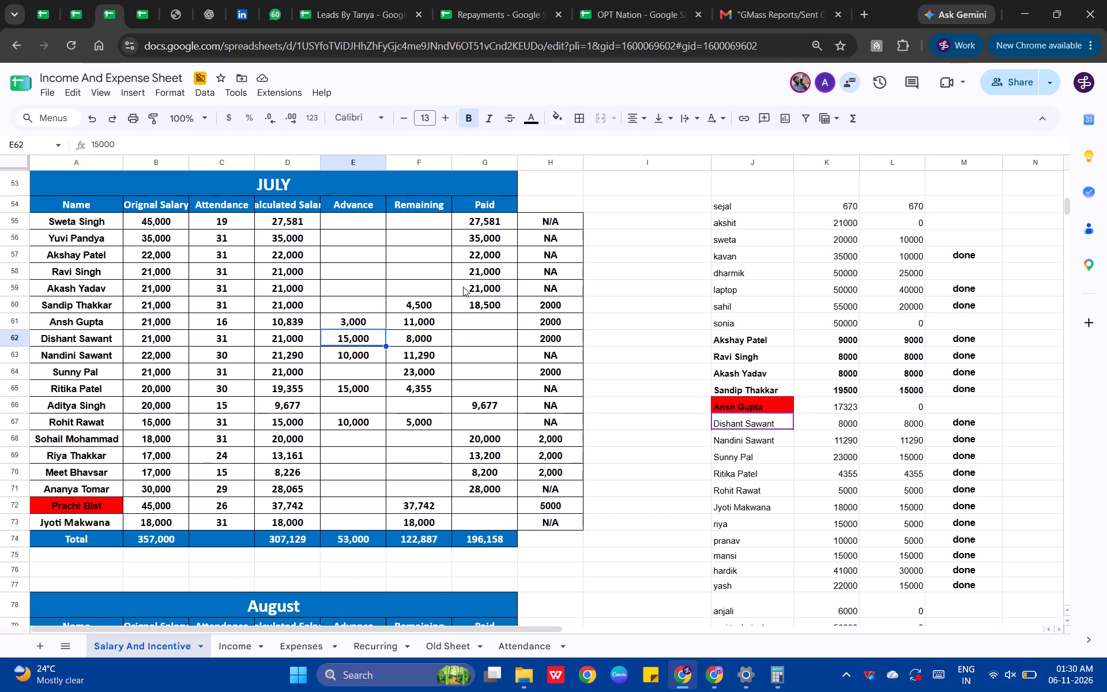
key("Right")
key("Right")
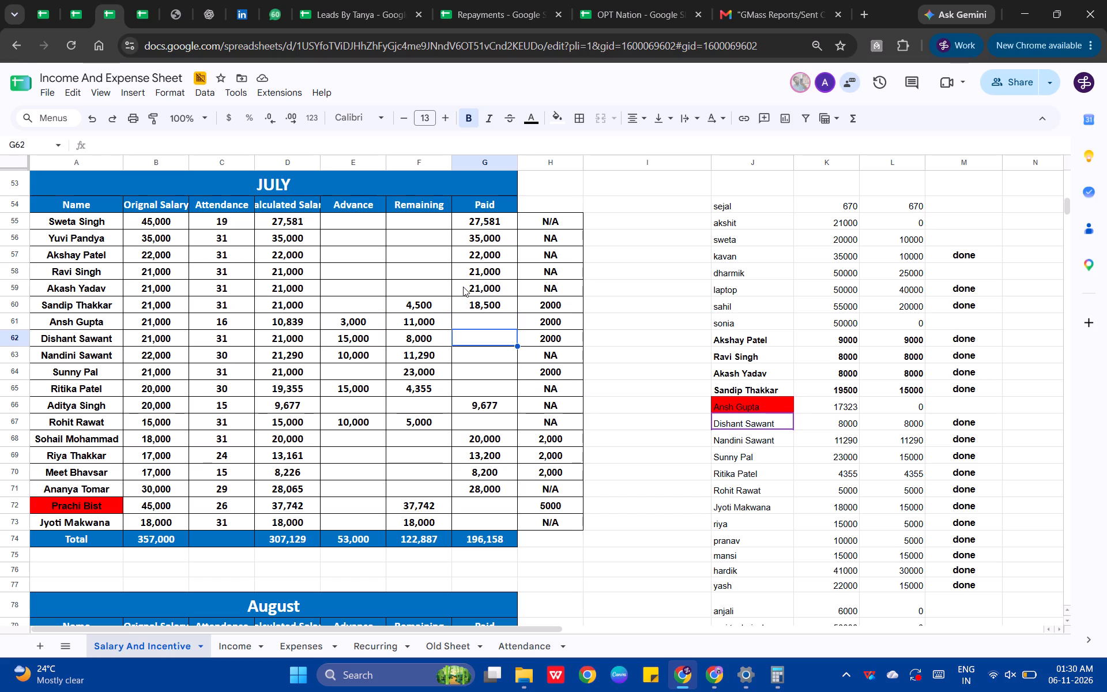
type("21000")
key("Return")
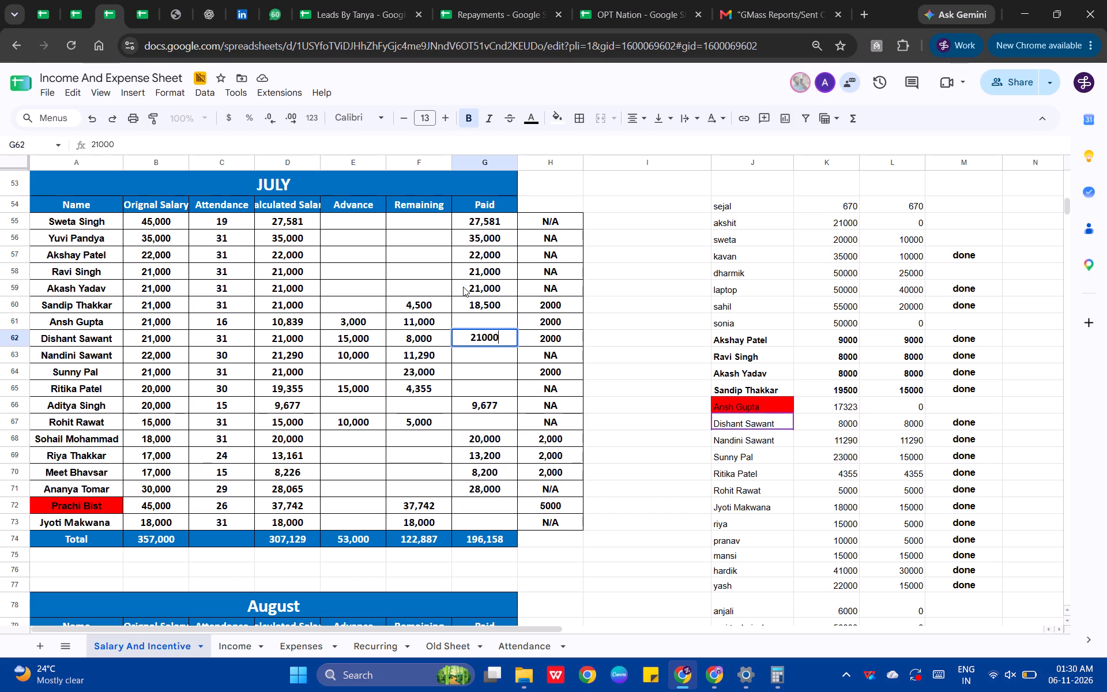
Enter 21290 as the July Paid amount in G63.
key("Left")
key("Left")
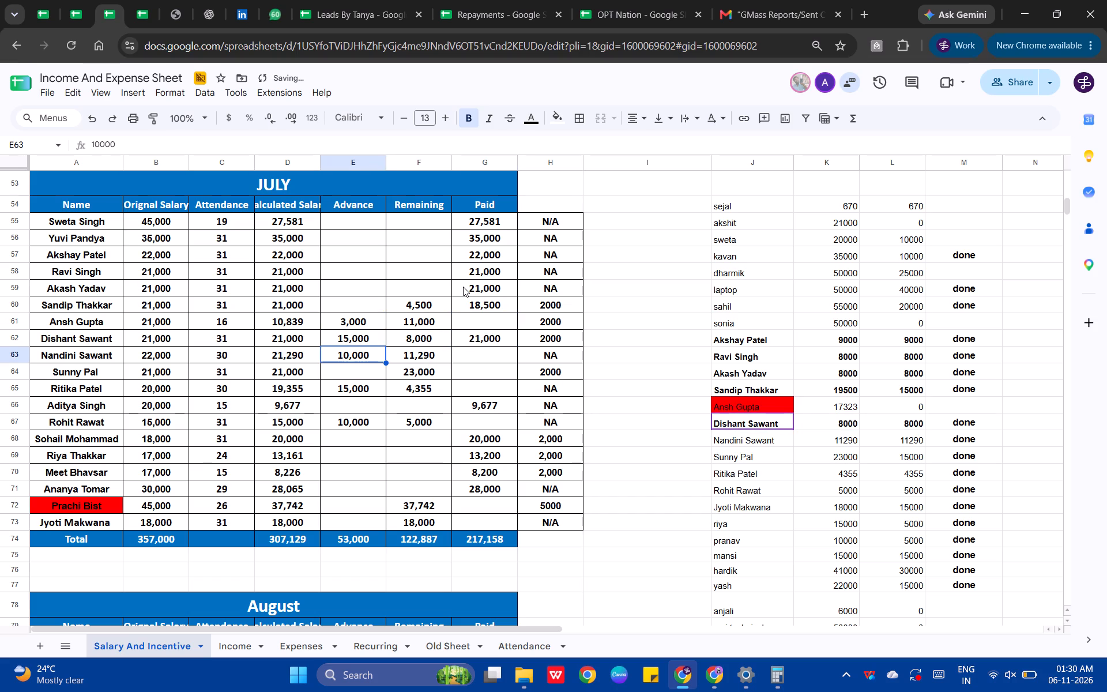
key("Right")
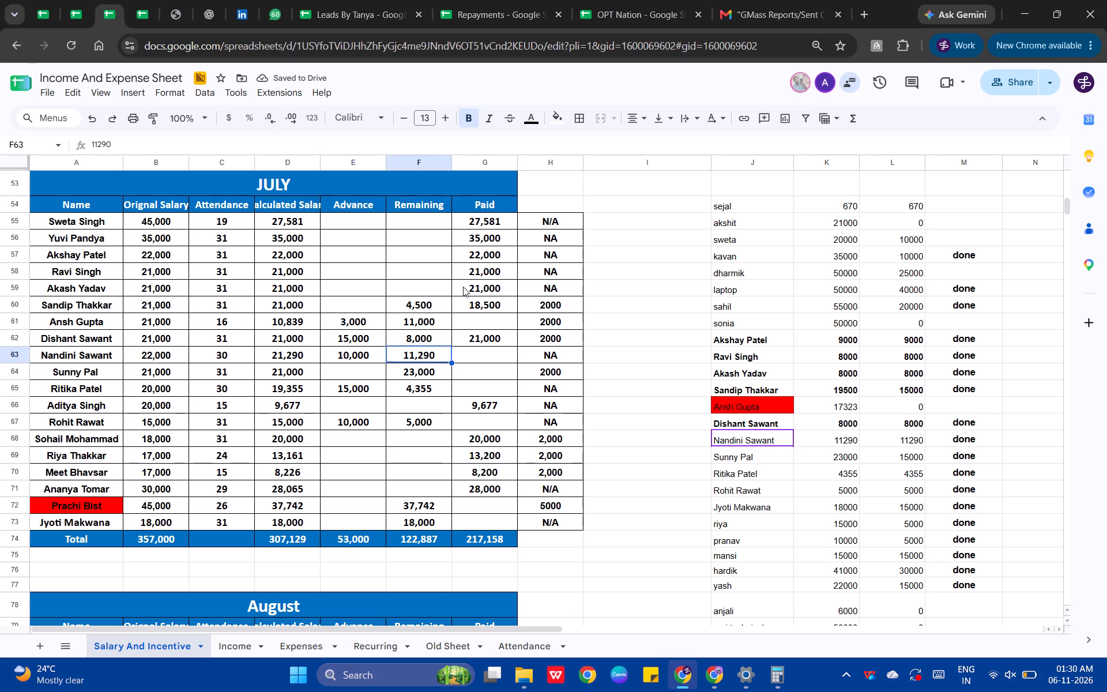
key("Right")
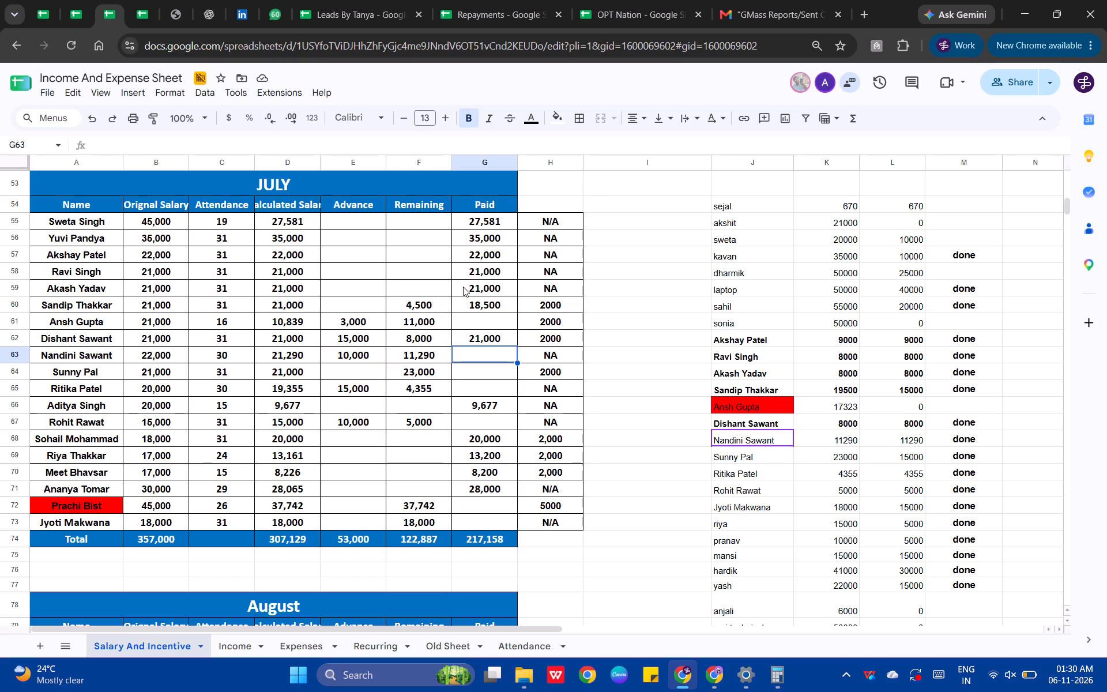
type("21")
type("290")
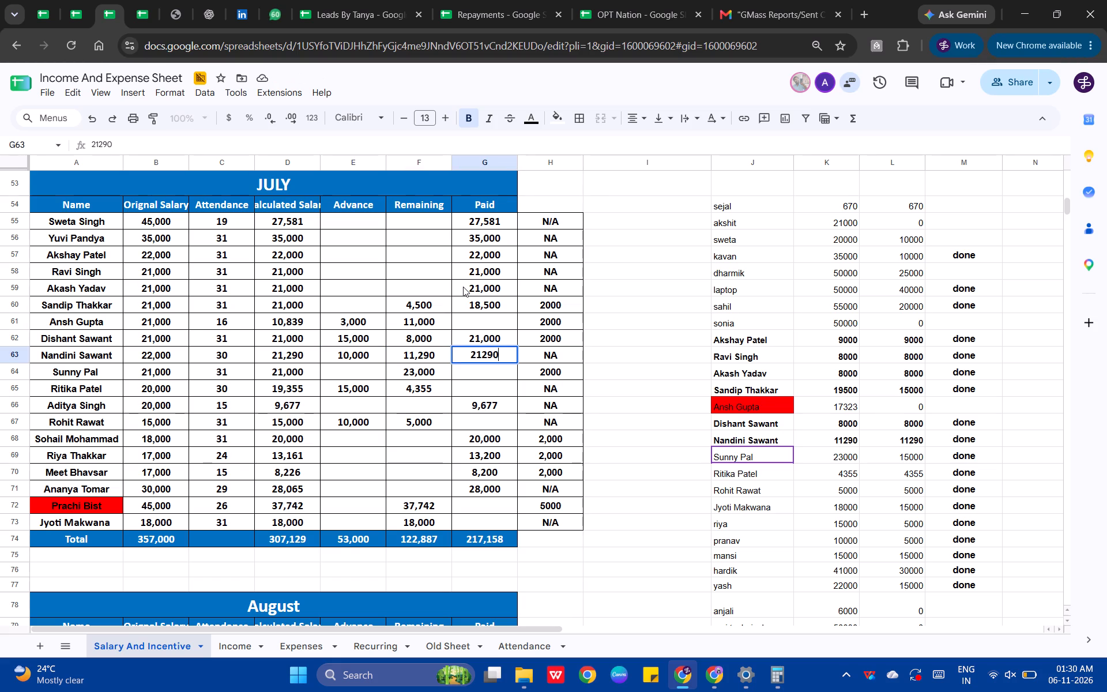
key("Return")
Clear the July Advance and Remaining amounts of rows 62 and 63 (E62:F63).
key("Left")
key("Up")
key("shift+Left")
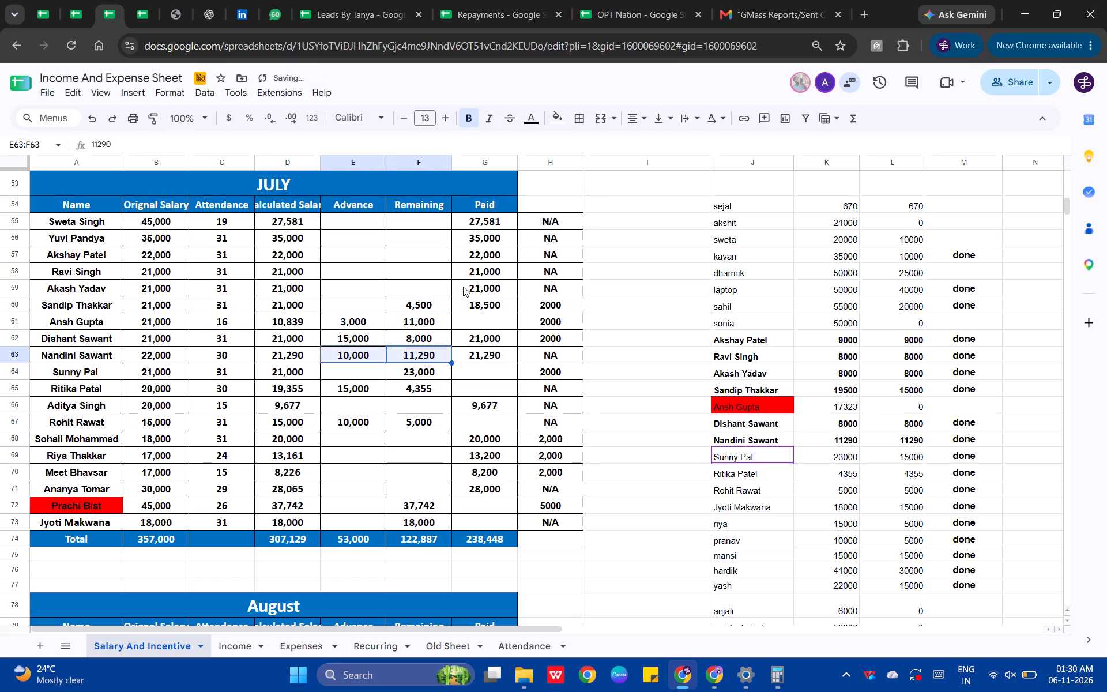
key("shift+Up")
key("Delete")
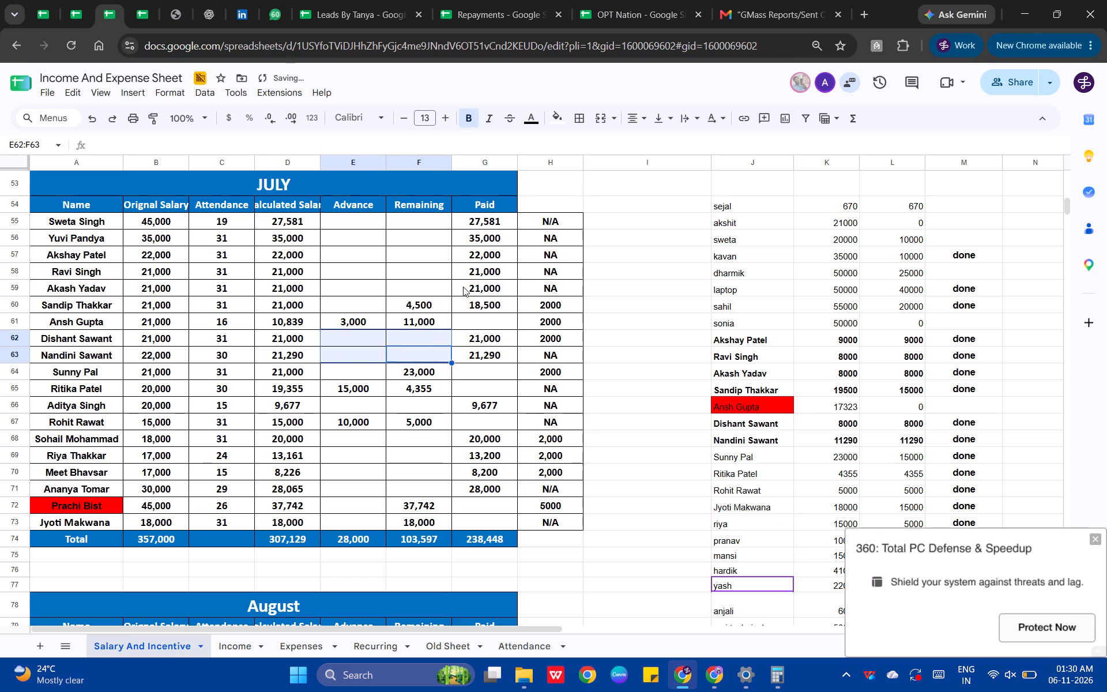
Set the July Remaining amount in F64 to 8000 and the Advance amount in E64 to 15000.
key("Down")
key("Right")
key("Down")
key("Left")
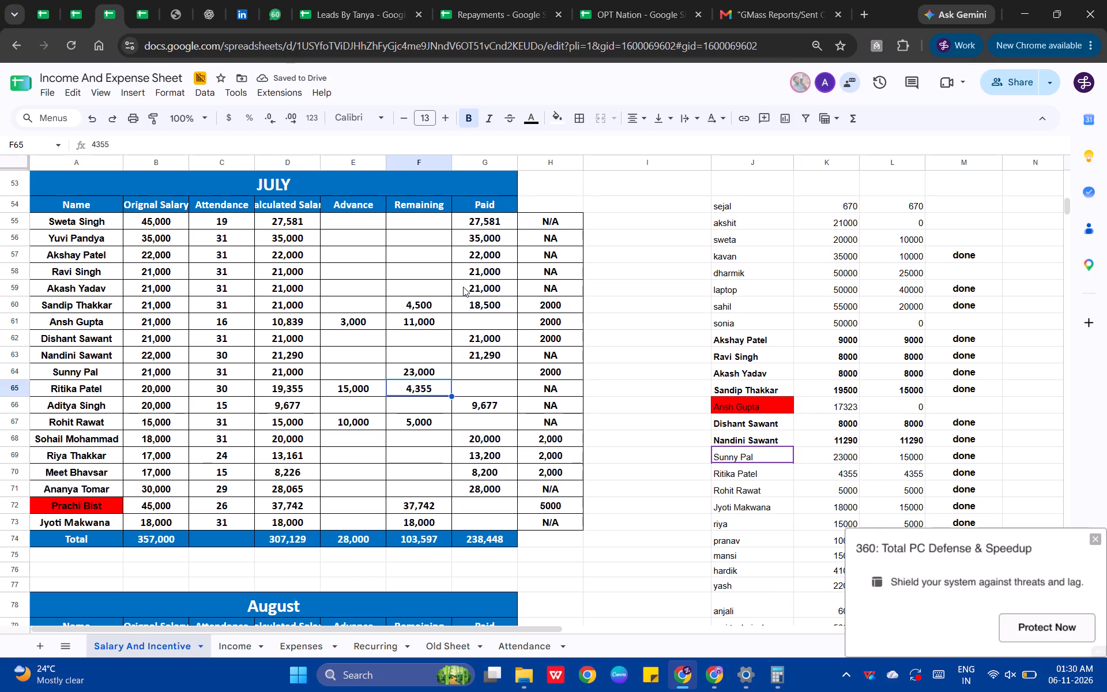
key("Up")
key("Right")
key("Down")
key("Left")
key("Up")
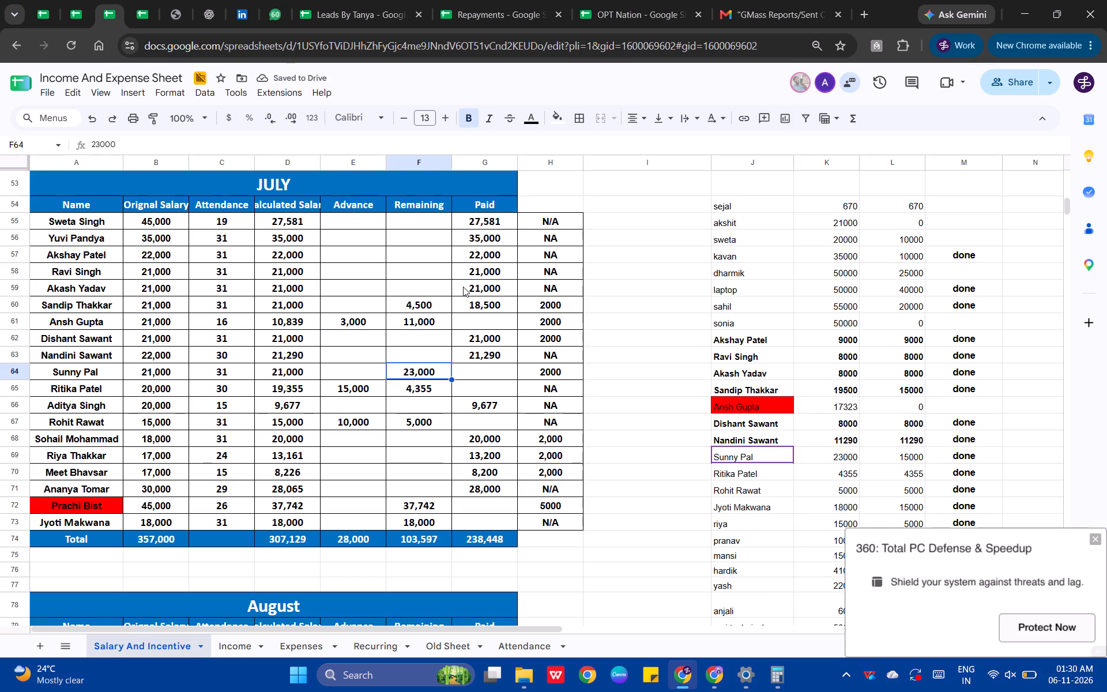
key("Left")
key("Right")
key("Right")
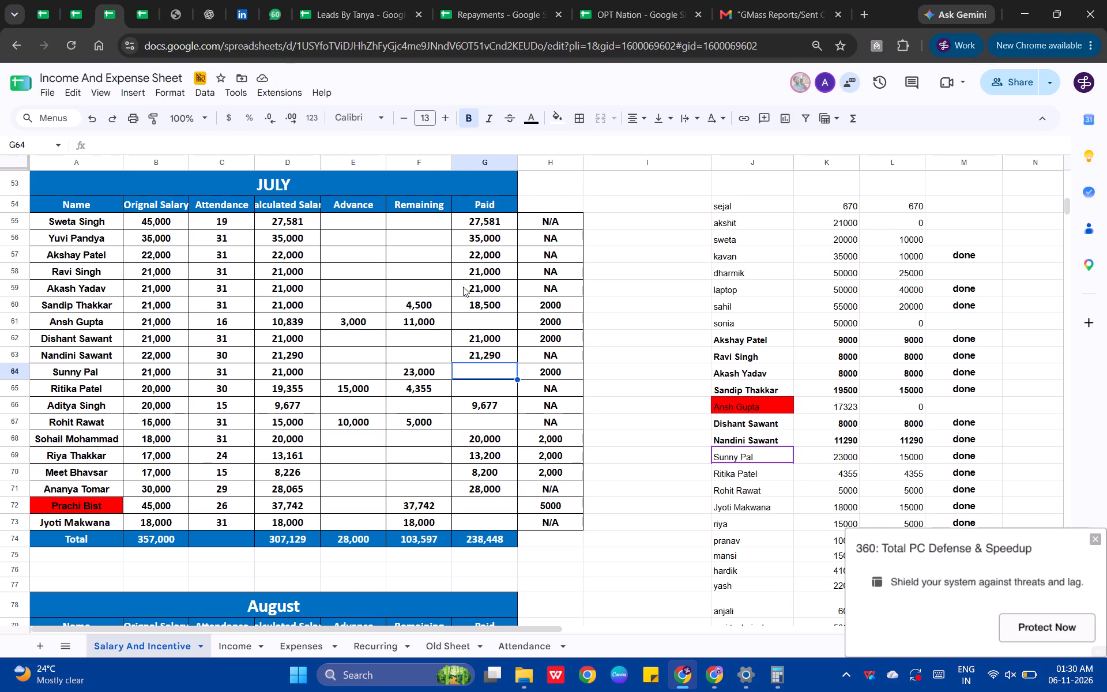
key("Left")
key("Right")
key("Left")
key("Left")
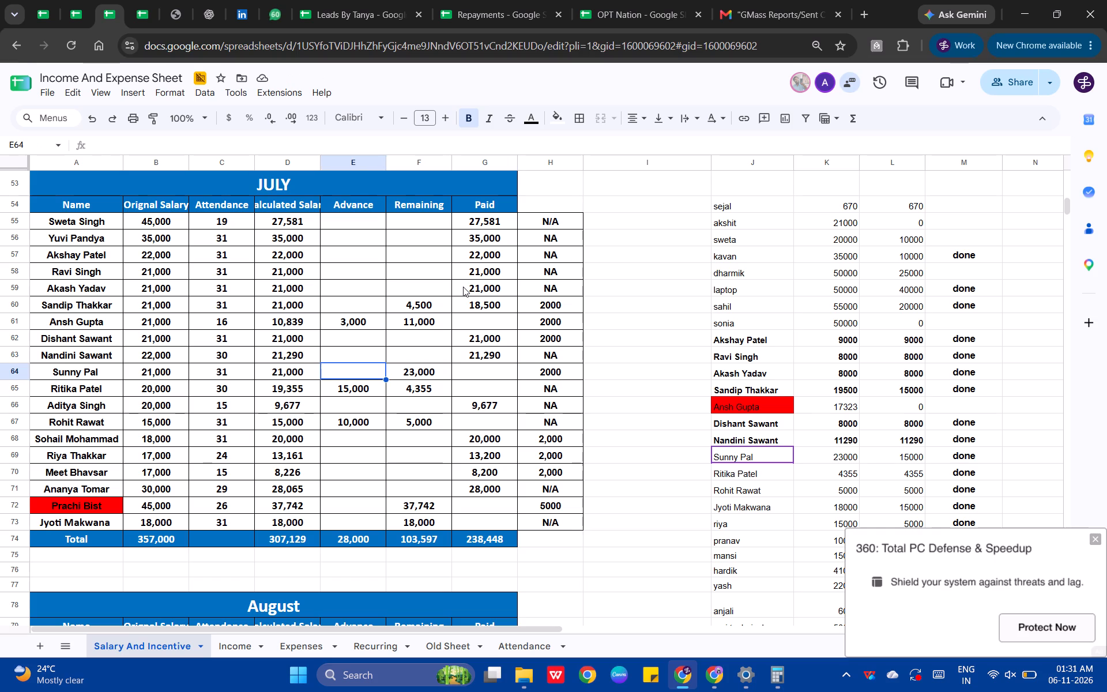
key("Left")
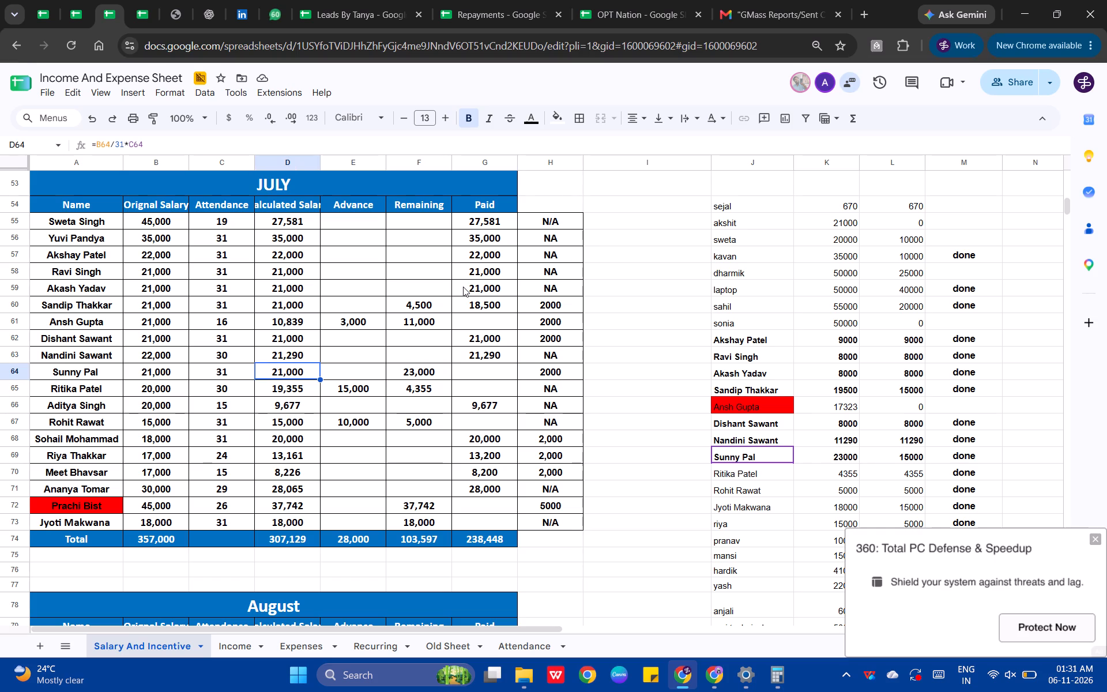
key("Right")
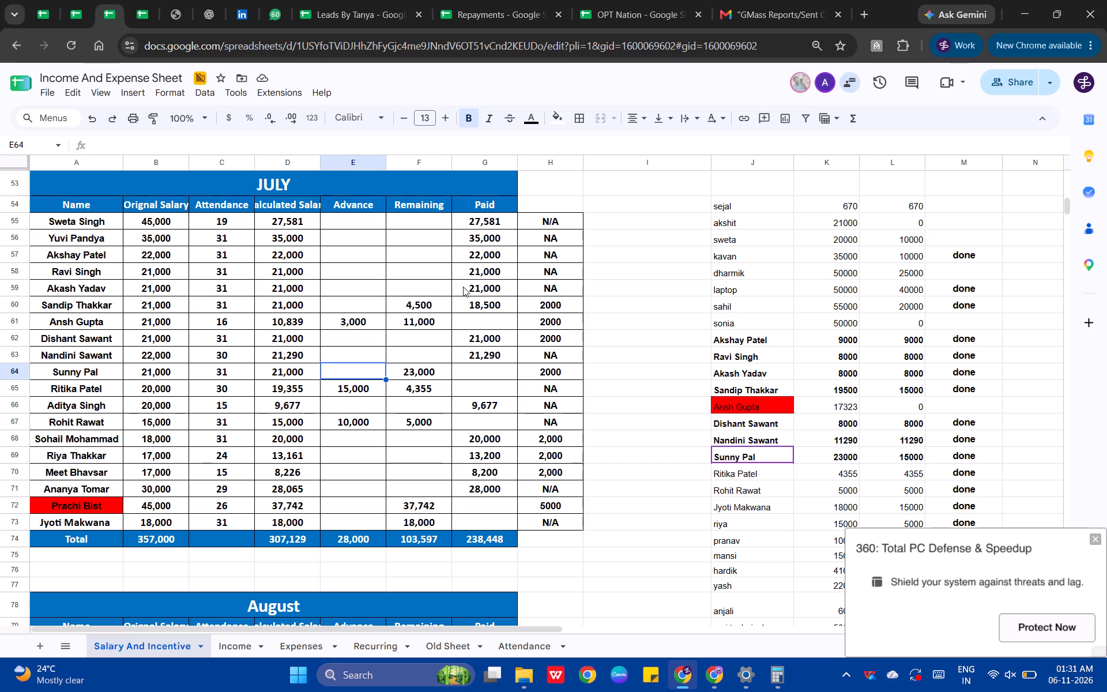
key("Right")
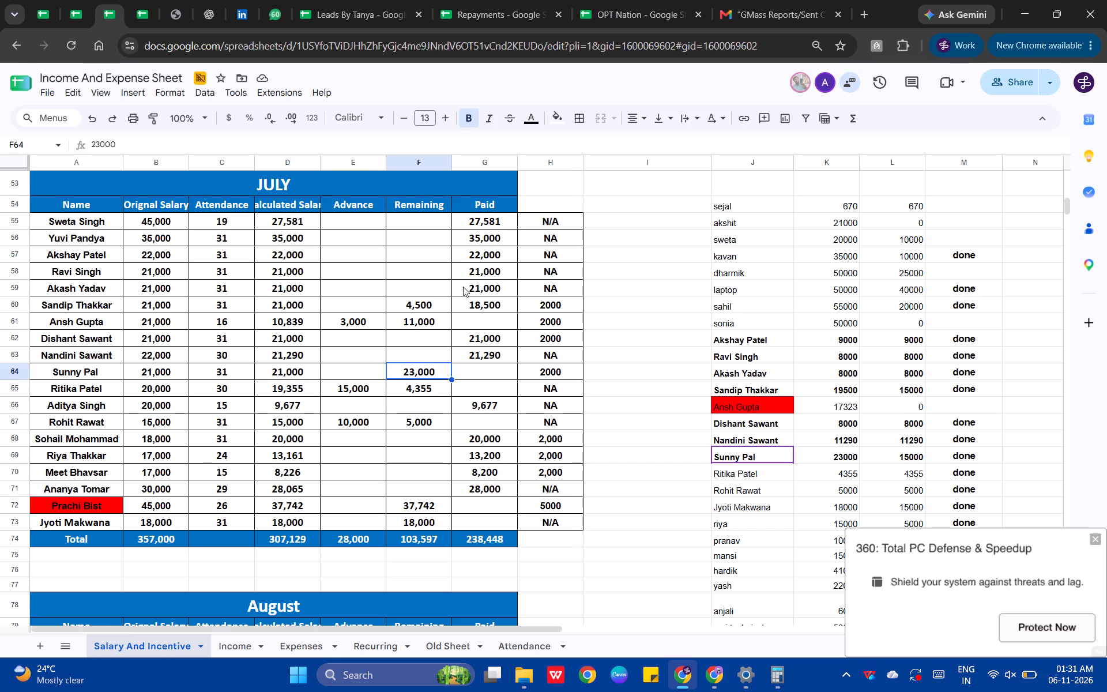
type("8000")
key("Left")
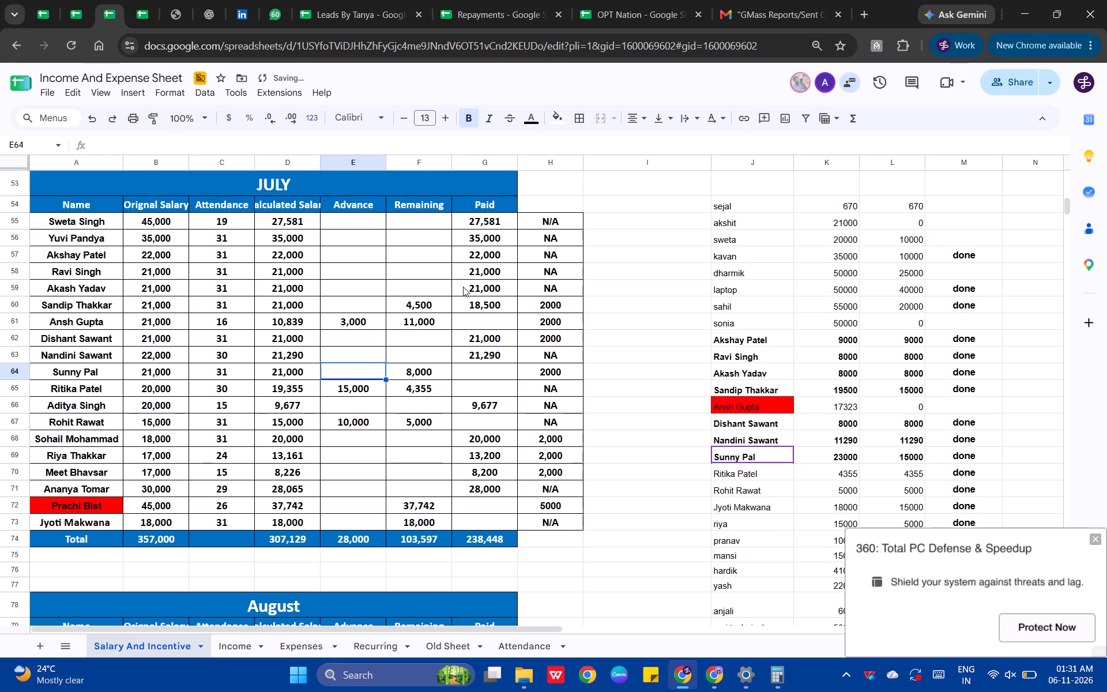
type("15000")
key("Return")
Enter 19355 as the July Paid amount in G65.
key("Down")
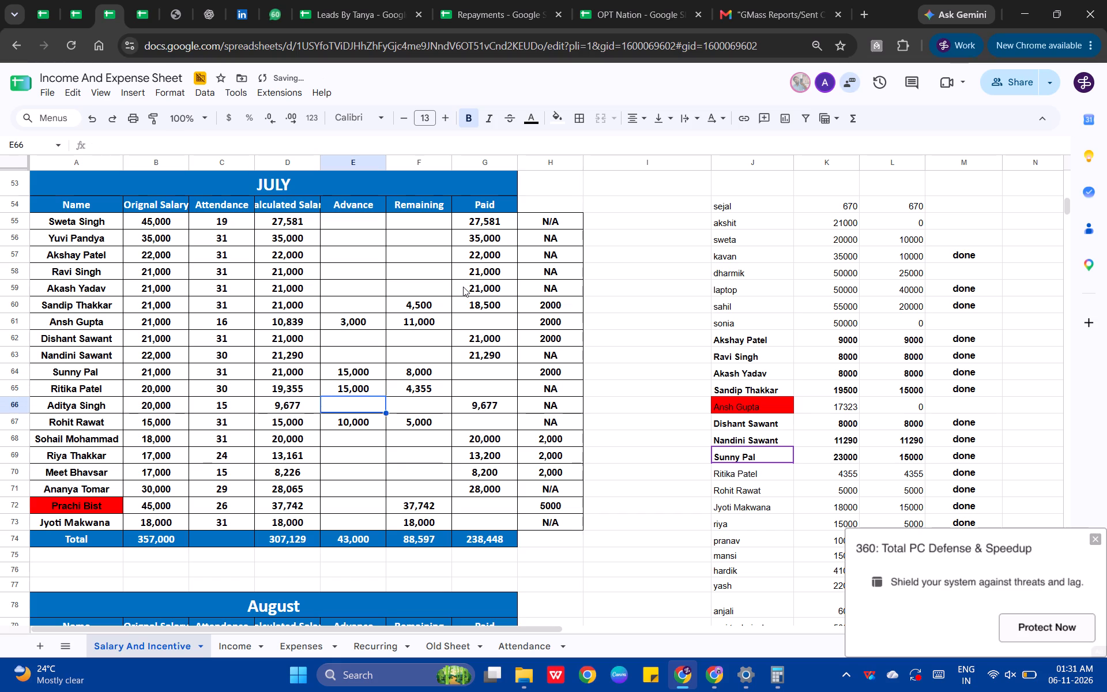
key("Up")
key("Right")
key("Right")
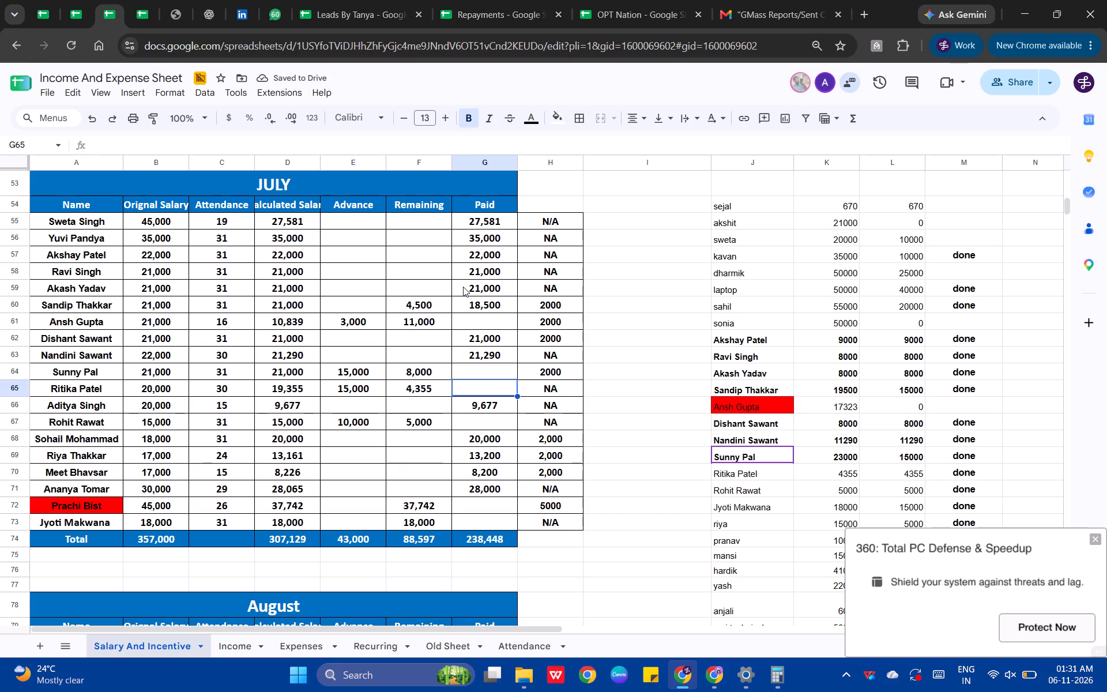
type("193")
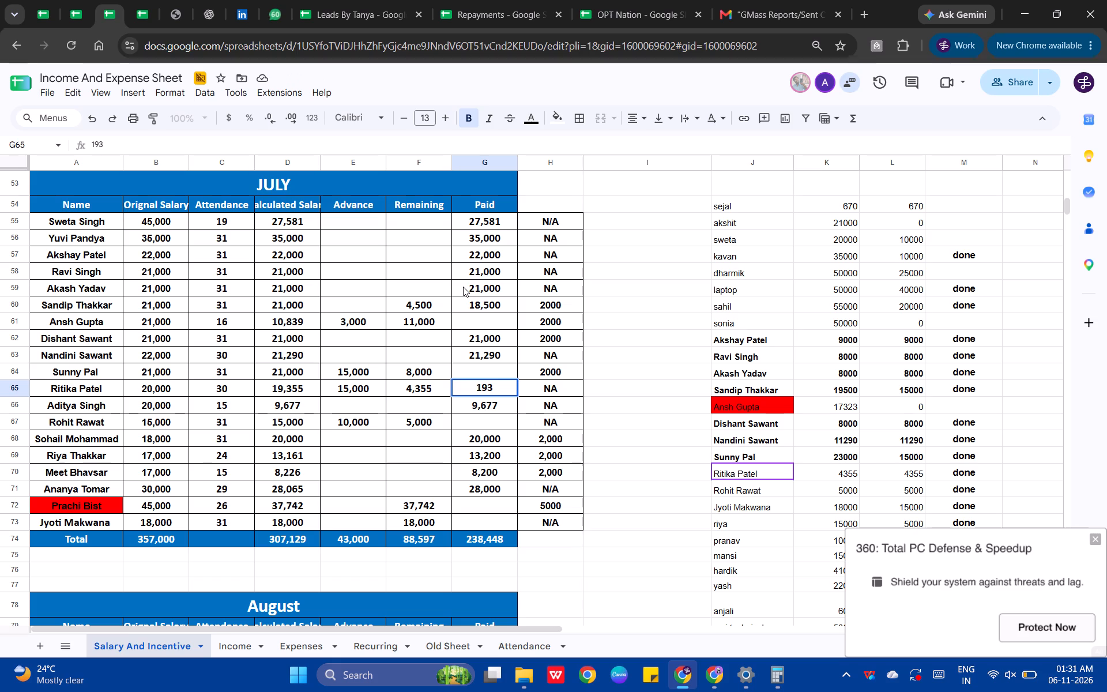
type("55")
key("Return")
Enter 15000 as the July Paid amount in G67 and clear that row's Advance and Remaining amounts.
key("Left")
key("Right")
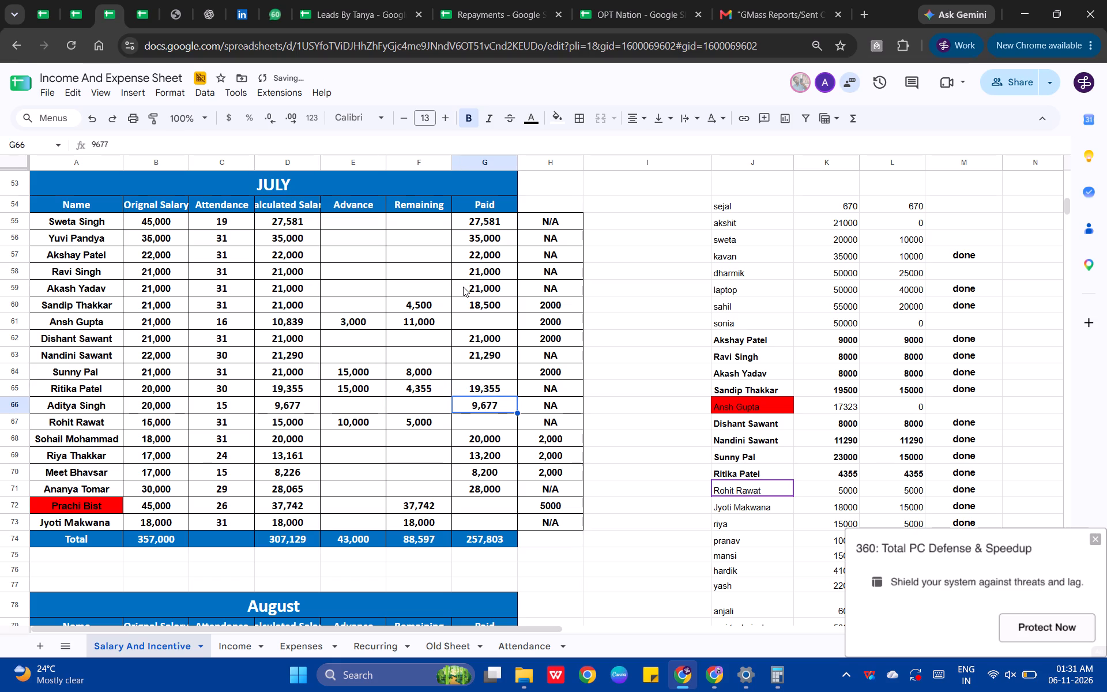
key("Up")
key("Down")
key("Left")
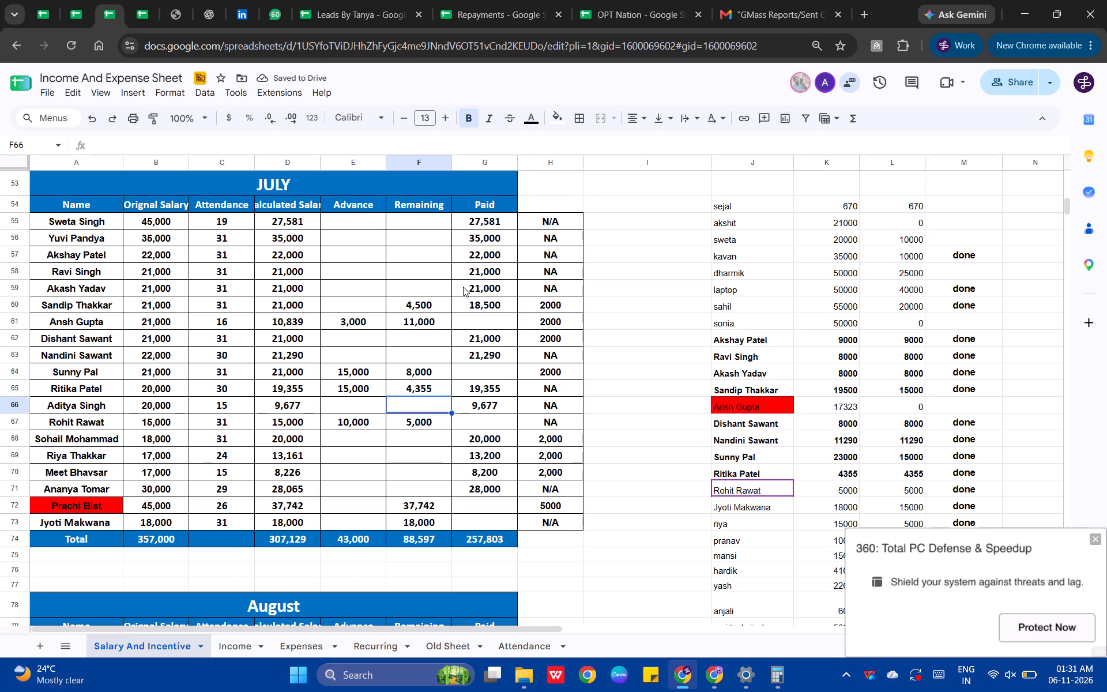
key("Left")
key("Right")
key("Right")
key("Down")
key("Left")
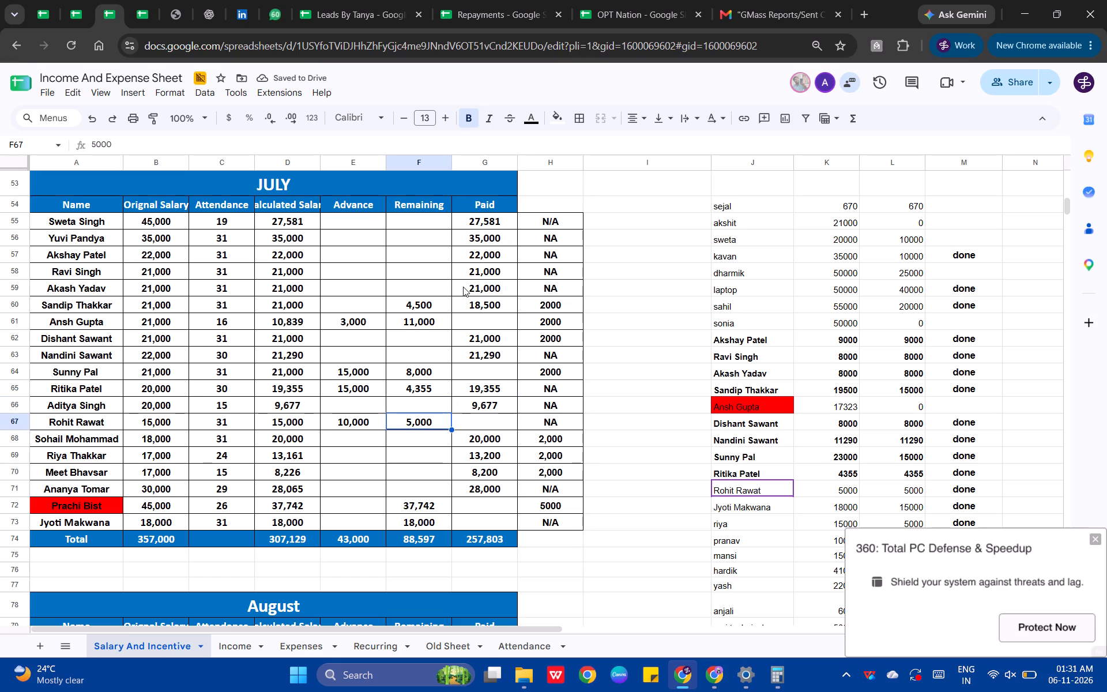
key("Left")
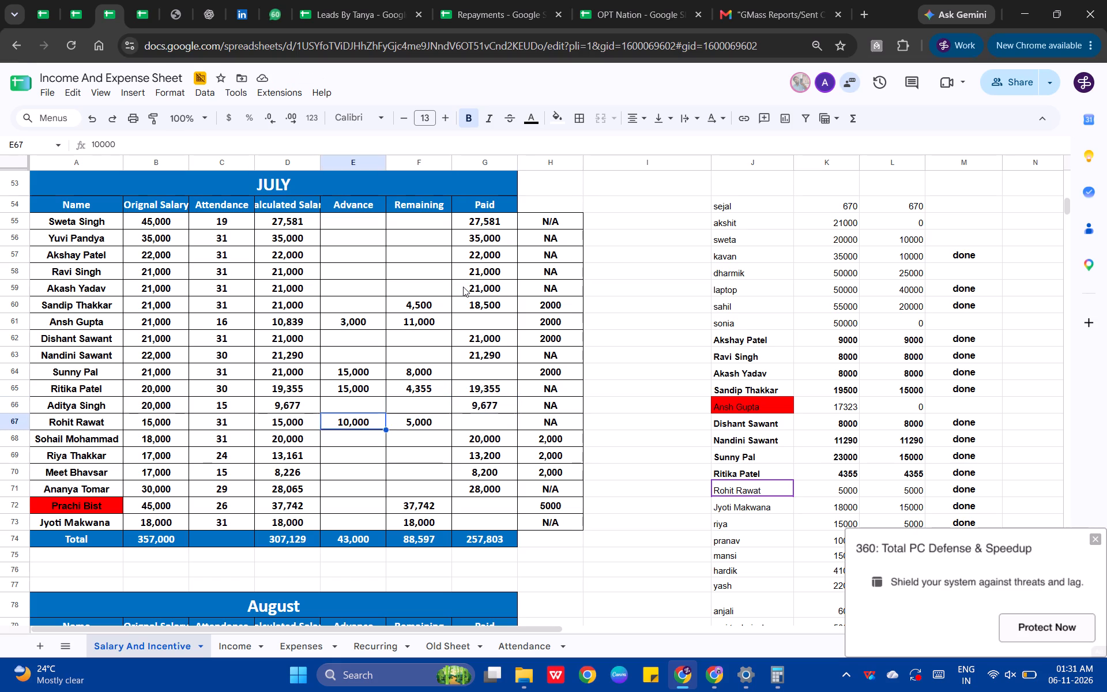
key("Left")
key("Right")
key("Right")
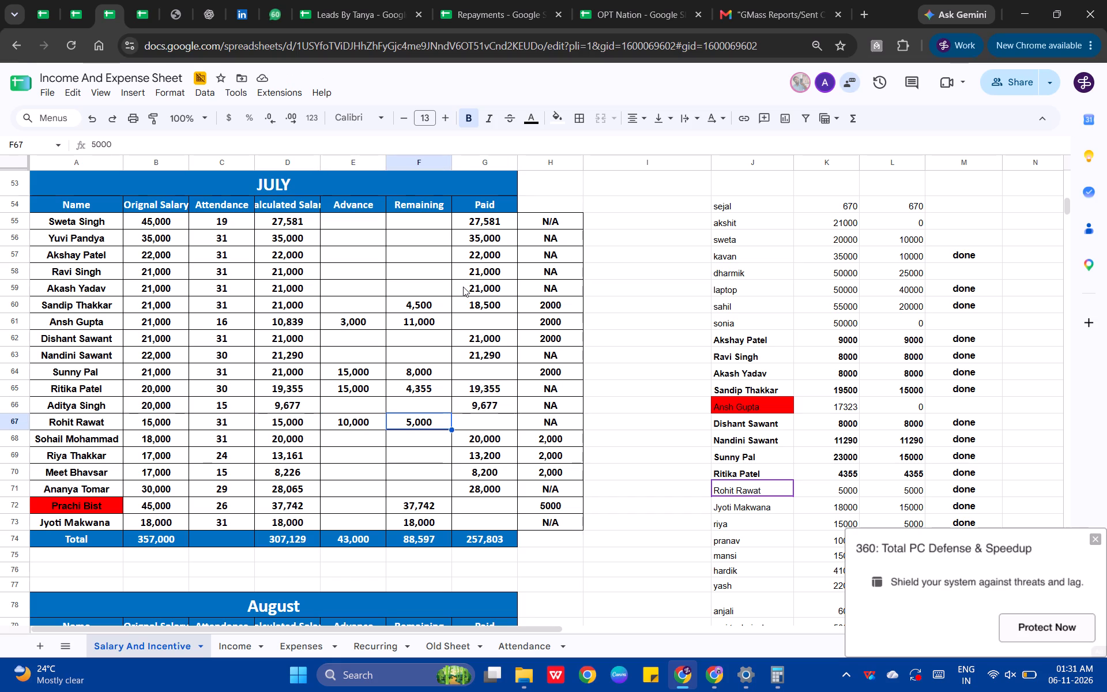
key("Right")
type("15000")
key("Left")
key("shift+Left")
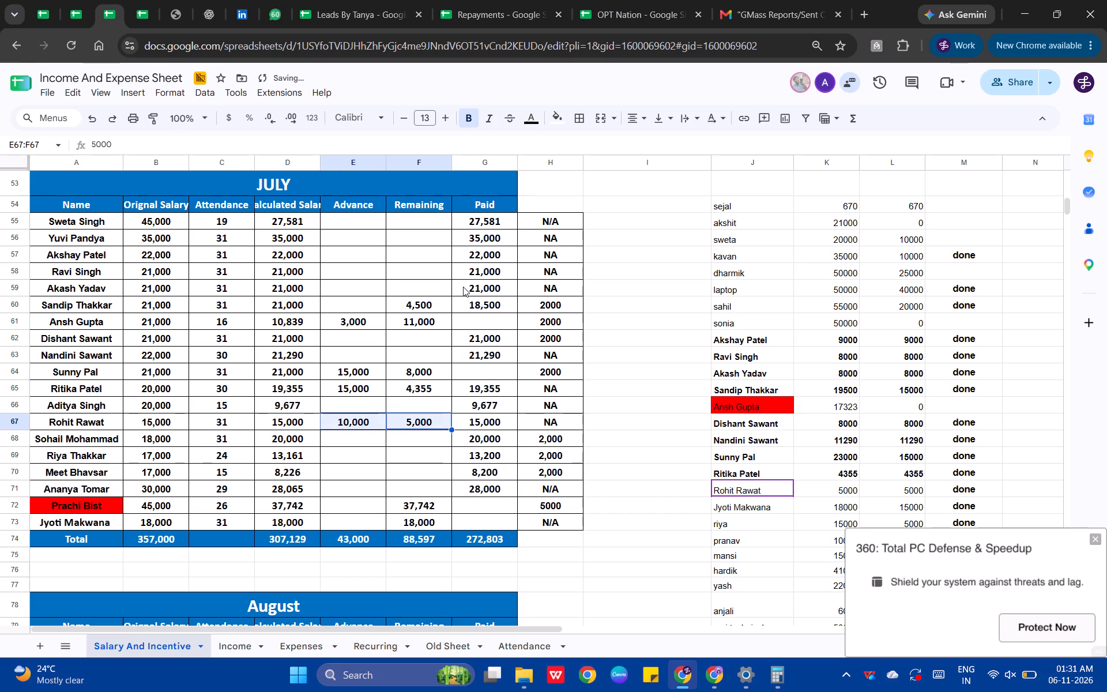
key("Delete")
Examine the Paid column in the remaining July rows and in the June table and the table above it.
key("Down")
key("Right")
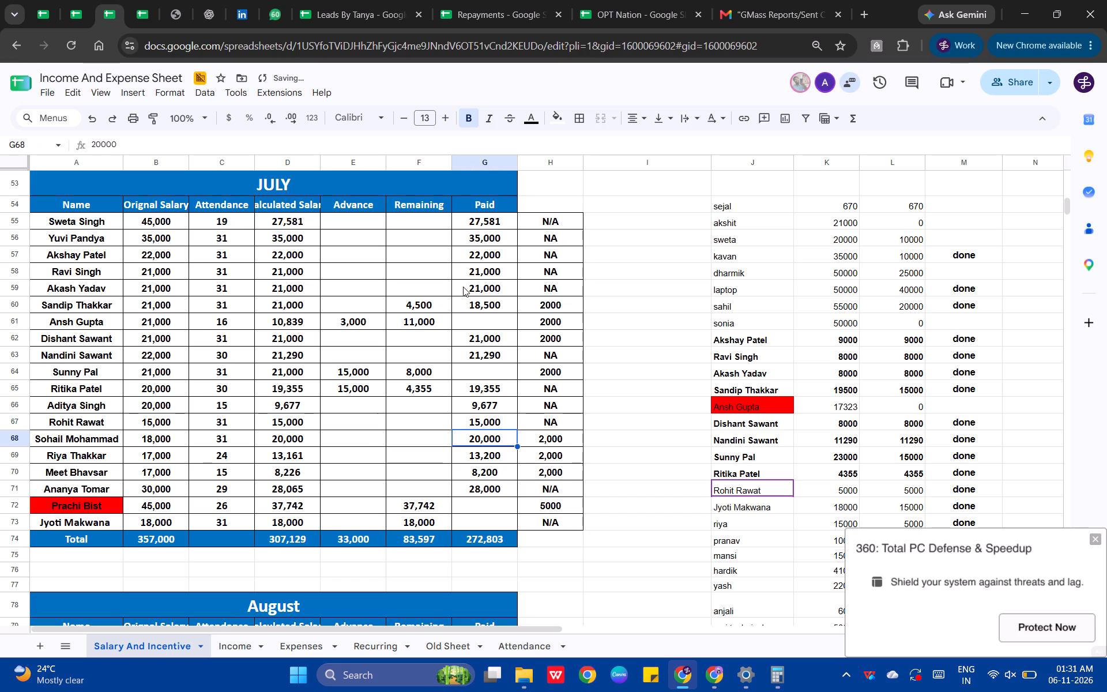
key("Down")
key("Down")
key("Down")
key("Down")
key("Down")
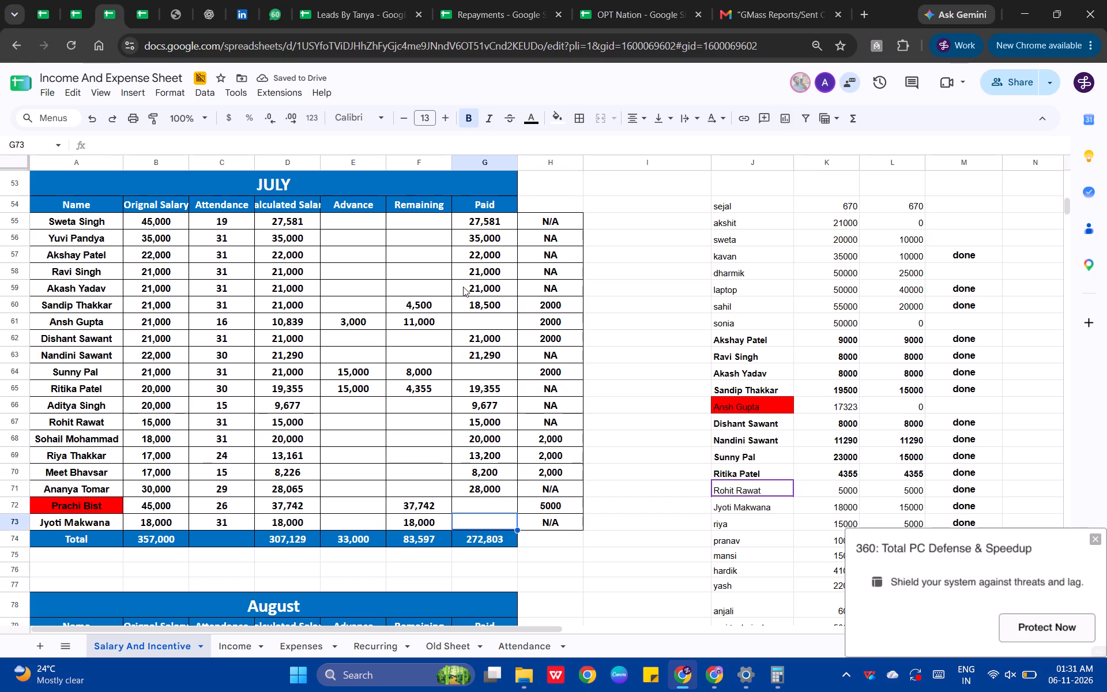
key("Up")
key("Up")
key("Up")
key("Up")
key("Up")
key("Up")
key("Up")
key("Up")
key("Up")
key("Up")
key("Up")
key("Up")
key("Up")
key("Up")
key("Up")
key("Up")
key("Up")
key("Up")
key("Up")
key("Up")
key("Up")
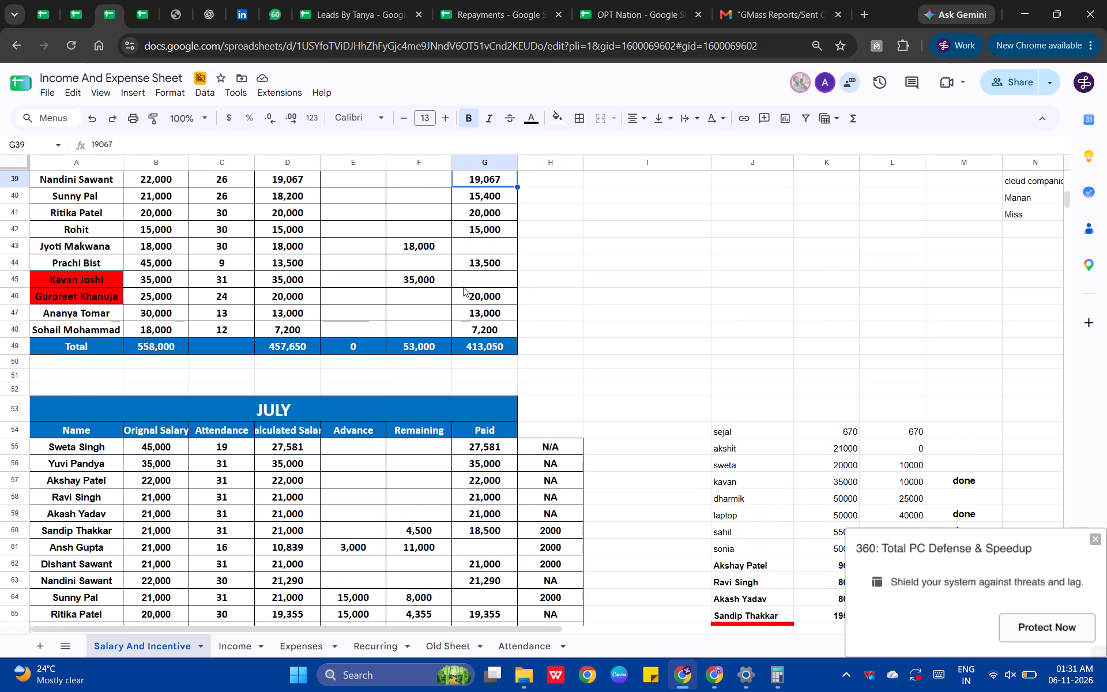
key("Up")
key("Down")
key("Down")
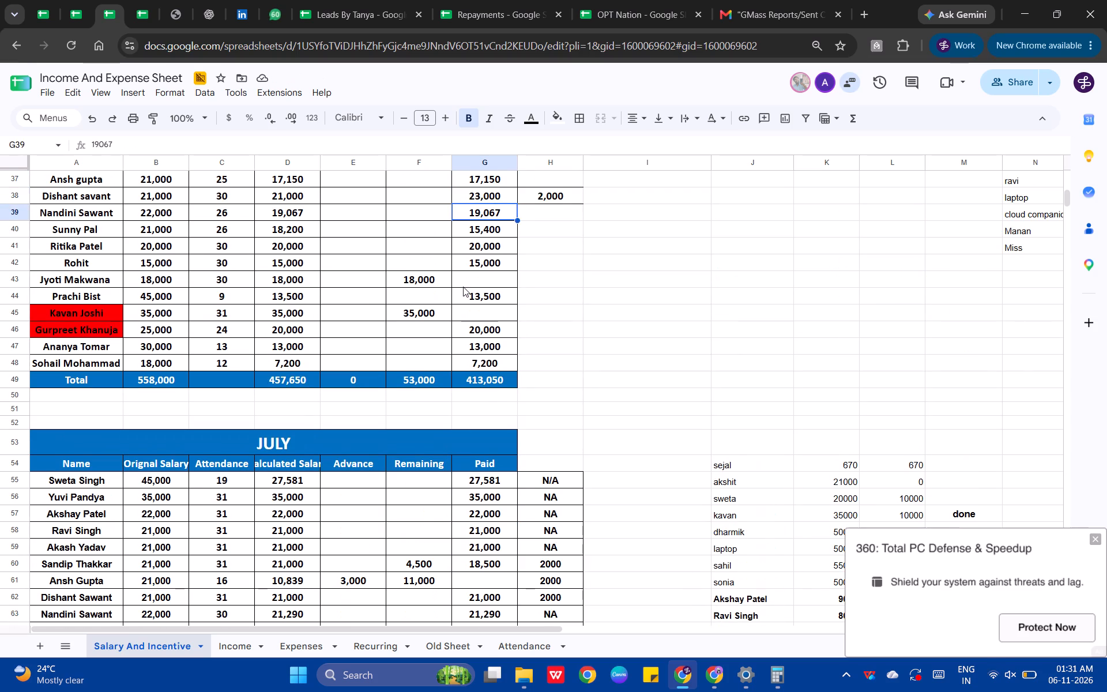
key("Up")
key("Up")
key("Up")
key("Up")
key("Up")
key("Up")
key("Up")
key("Up")
key("Up")
key("Up")
key("Up")
key("Up")
key("Up")
key("Up")
key("Up")
key("Up")
key("Up")
key("Up")
key("Up")
key("Up")
key("Up")
key("Up")
key("Up")
key("Up")
key("Up")
key("Up")
key("Up")
key("Up")
key("Up")
key("Up")
key("Up")
key("Up")
key("Up")
key("Up")
key("Up")
key("Up")
key("Up")
key("Up")
key("Up")
key("Up")
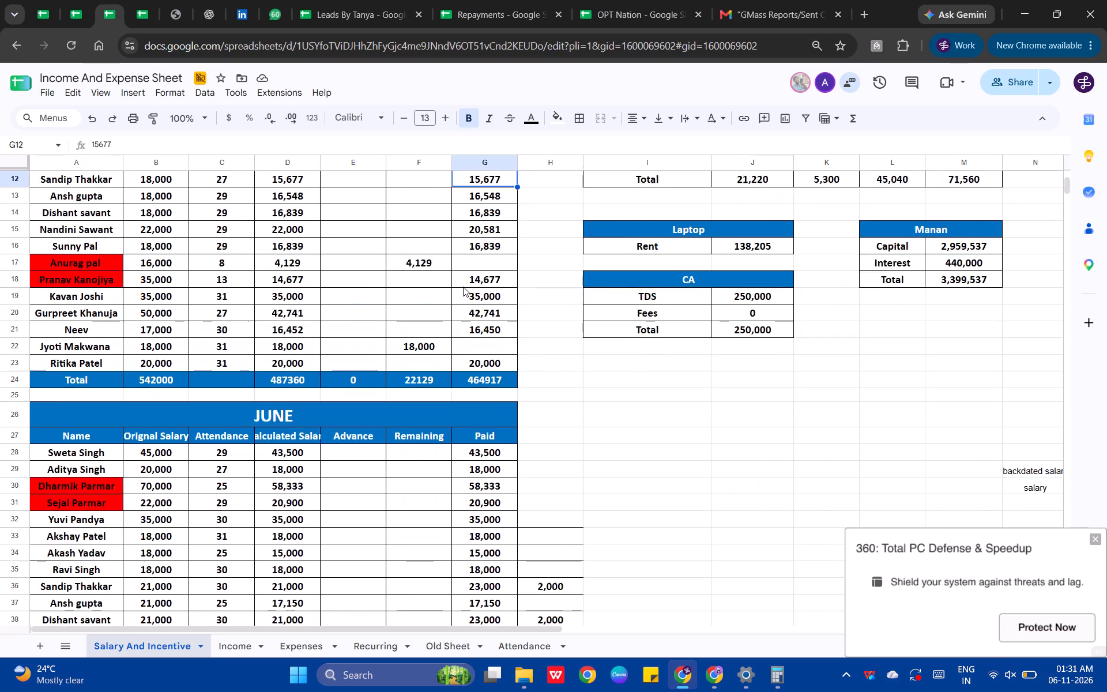
Copy the 18,000 Remaining amount in F22 of the May table into the same row's Paid cell, G22.
key("Down")
key("Down")
key("Down")
key("Down")
key("Down")
key("Down")
key("Down")
key("Down")
key("Down")
key("Down")
key("Down")
key("Down")
key("Down")
key("Down")
key("Down")
key("Down")
key("Down")
key("Down")
key("Down")
key("Down")
key("Up")
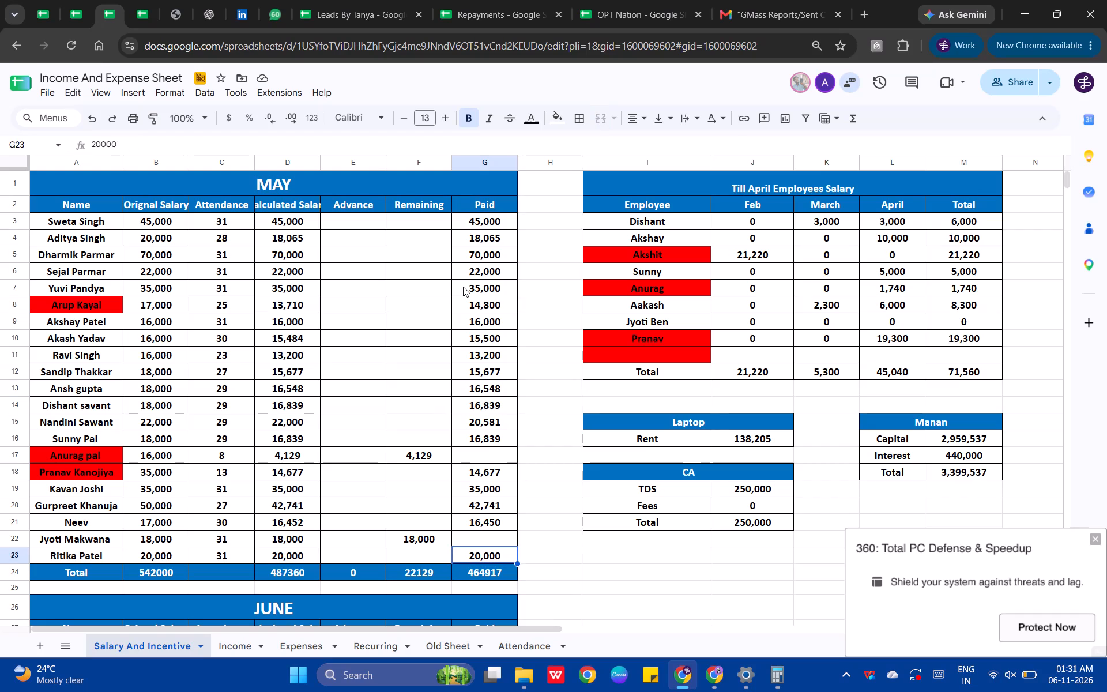
key("Up")
key("Left")
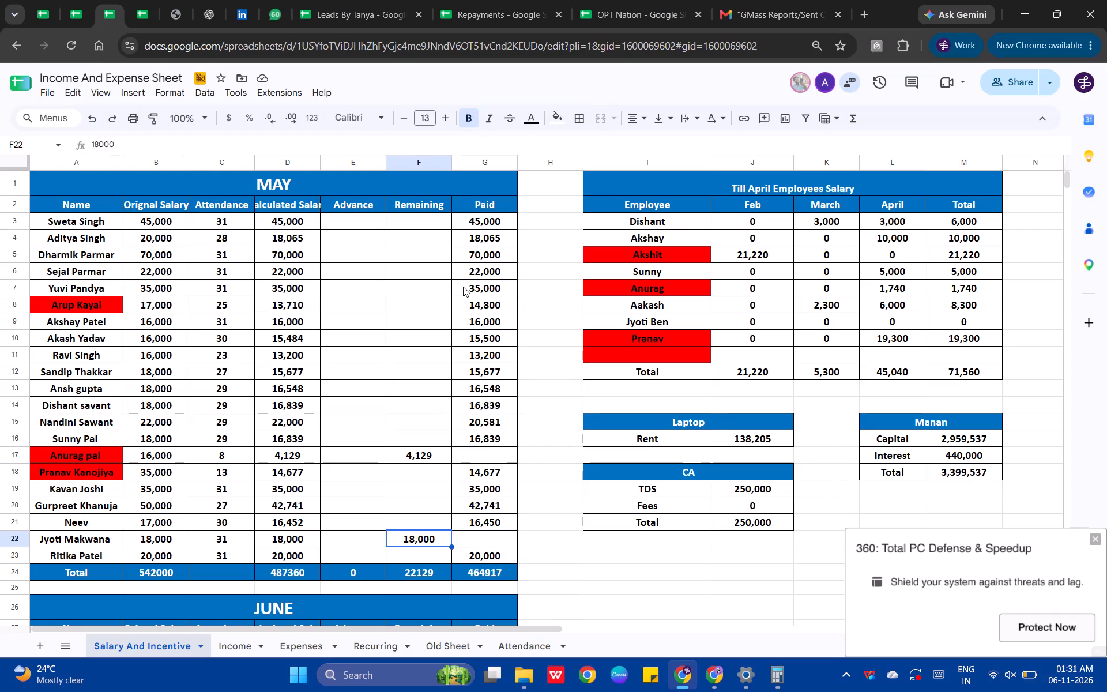
key("ctrl+c")
key("Right")
key("ctrl+v")
Clear the May Remaining amount in F22.
key("Down")
key("Down")
key("Down")
key("Down")
key("Down")
key("Up")
key("Left")
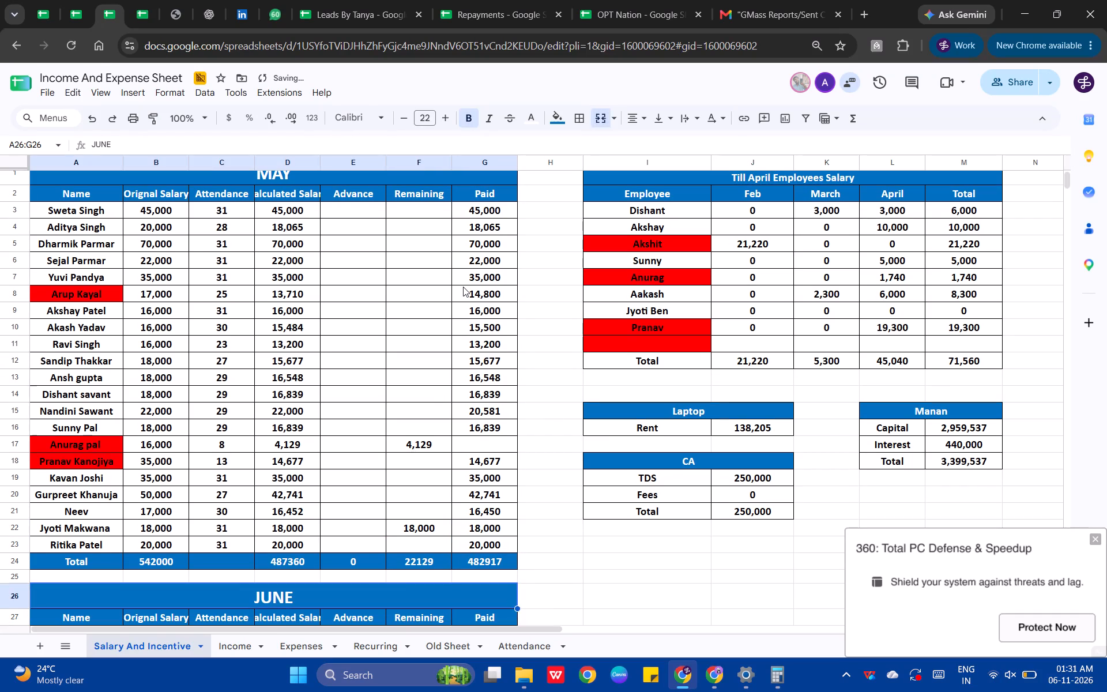
key("Up")
key("Up")
key("Up")
key("Right")
key("Right")
key("Right")
key("Right")
key("Up")
key("Right")
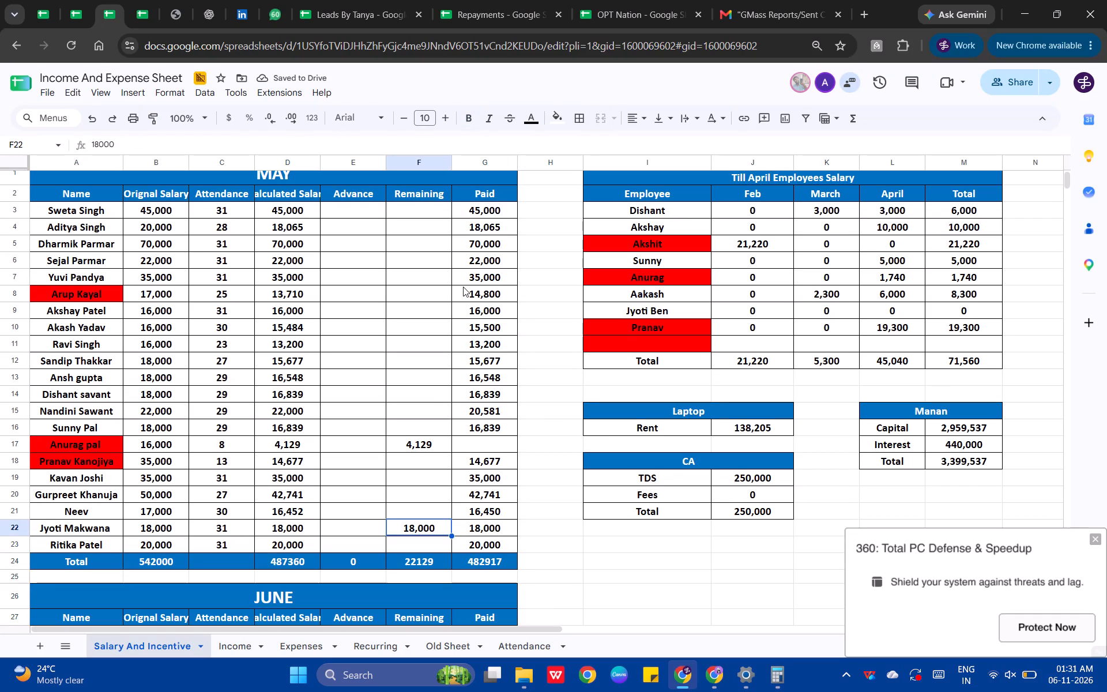
key("Delete")
Move the 18,000 Remaining amount in F43 of the June table to the same row's Paid cell, G43.
key("Down")
key("Down")
key("Down")
key("Down")
key("Down")
key("Down")
key("Down")
key("Down")
key("Down")
key("Down")
key("Down")
key("Down")
key("Down")
key("Down")
key("Down")
key("Down")
key("Down")
key("Down")
key("Down")
key("Down")
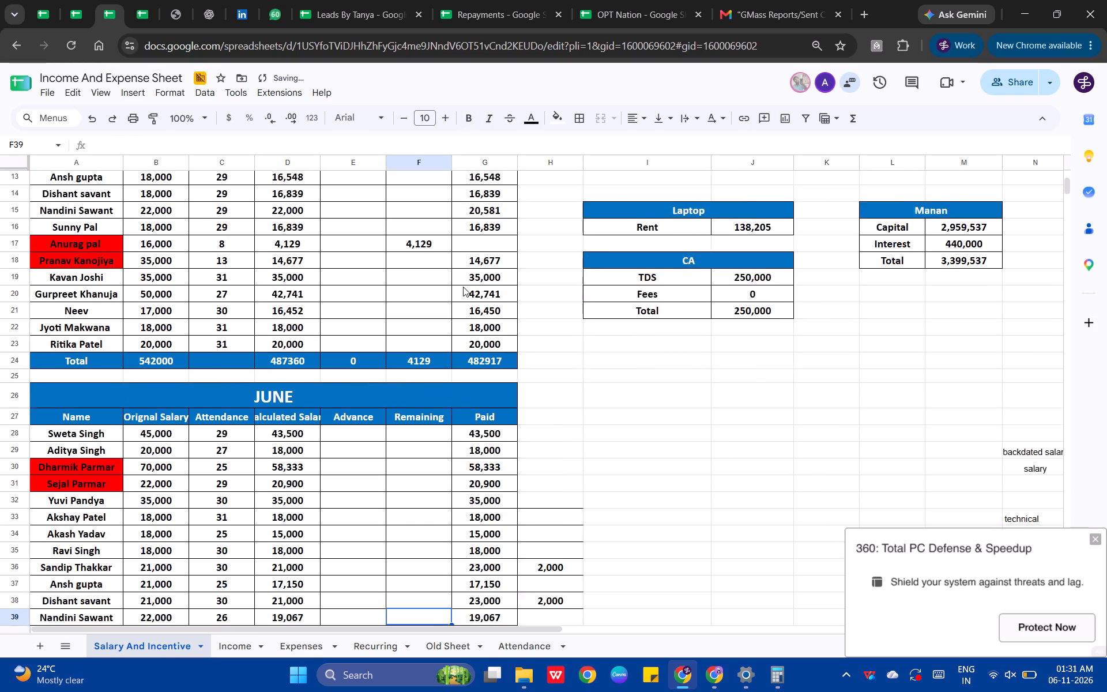
key("Up")
key("Up")
key("Up")
key("Up")
key("Up")
key("Up")
key("Up")
key("Up")
key("Up")
key("Up")
key("Up")
key("Up")
key("Down")
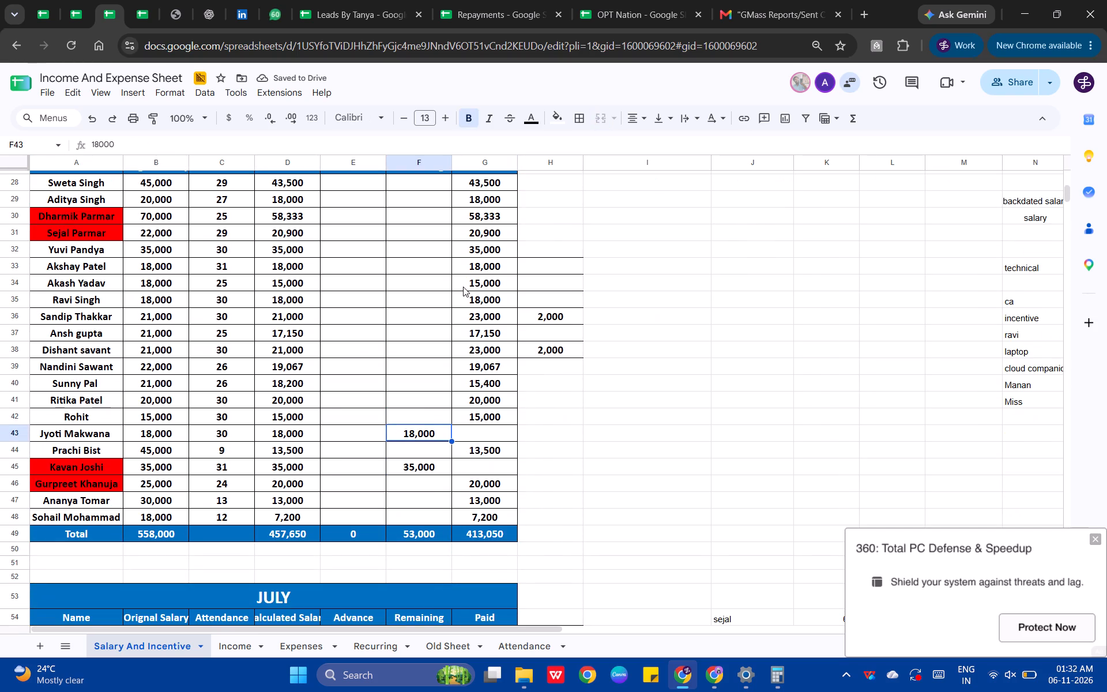
key("ctrl+x")
key("Right")
key("ctrl+v")
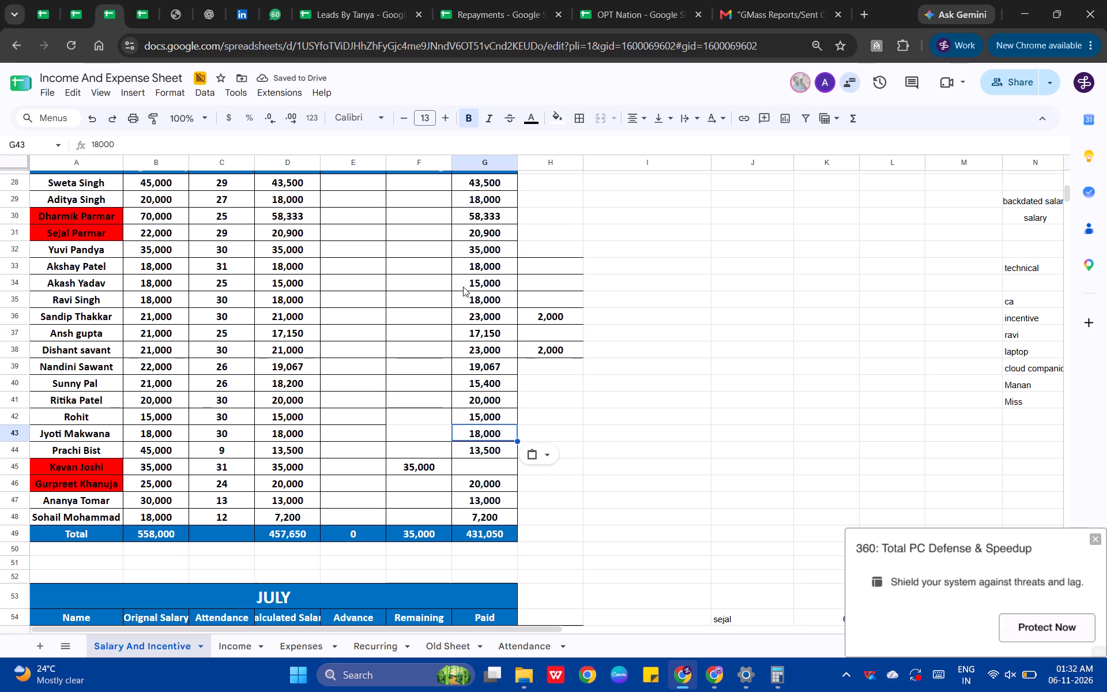
Examine the Paid column through the last June rows and the July table down to its Total row.
key("Down")
key("Down")
key("Down")
key("Down")
key("Down")
key("Down")
key("Down")
key("Down")
key("Down")
key("Down")
key("Down")
key("Down")
key("Down")
key("Down")
key("Down")
key("Down")
key("Down")
key("Down")
key("Down")
key("Down")
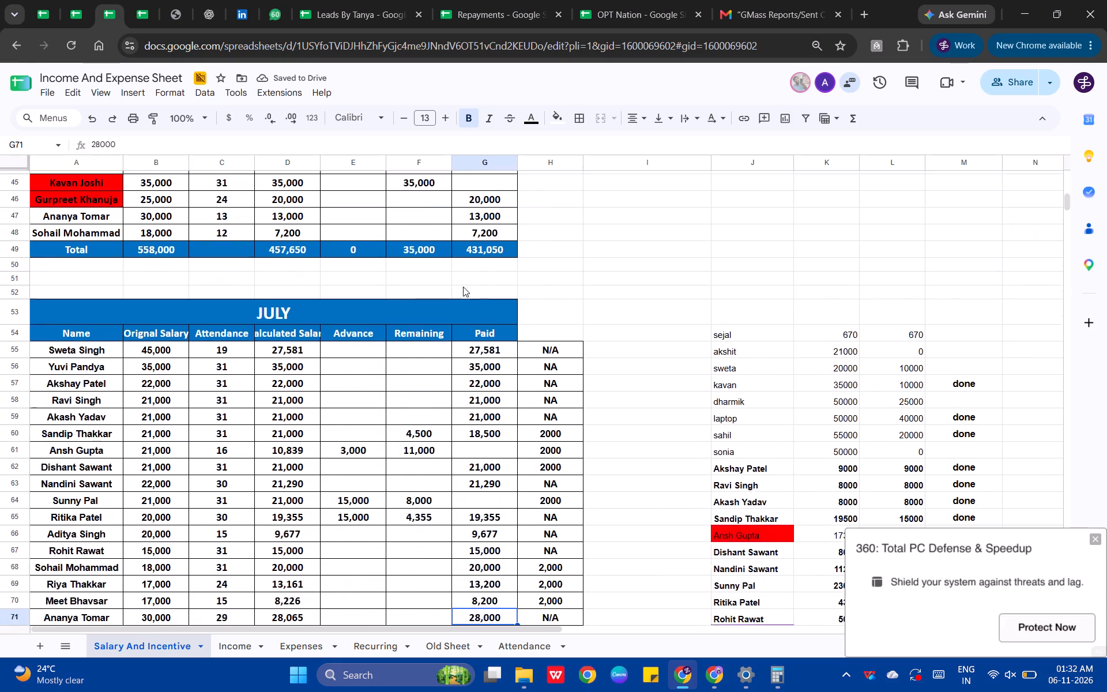
key("Up")
key("Up")
key("Up")
key("Up")
key("Up")
key("Up")
key("Up")
key("Up")
key("Up")
key("Up")
key("Up")
key("Up")
key("Up")
key("Up")
key("Up")
key("Down")
key("Down")
key("Up")
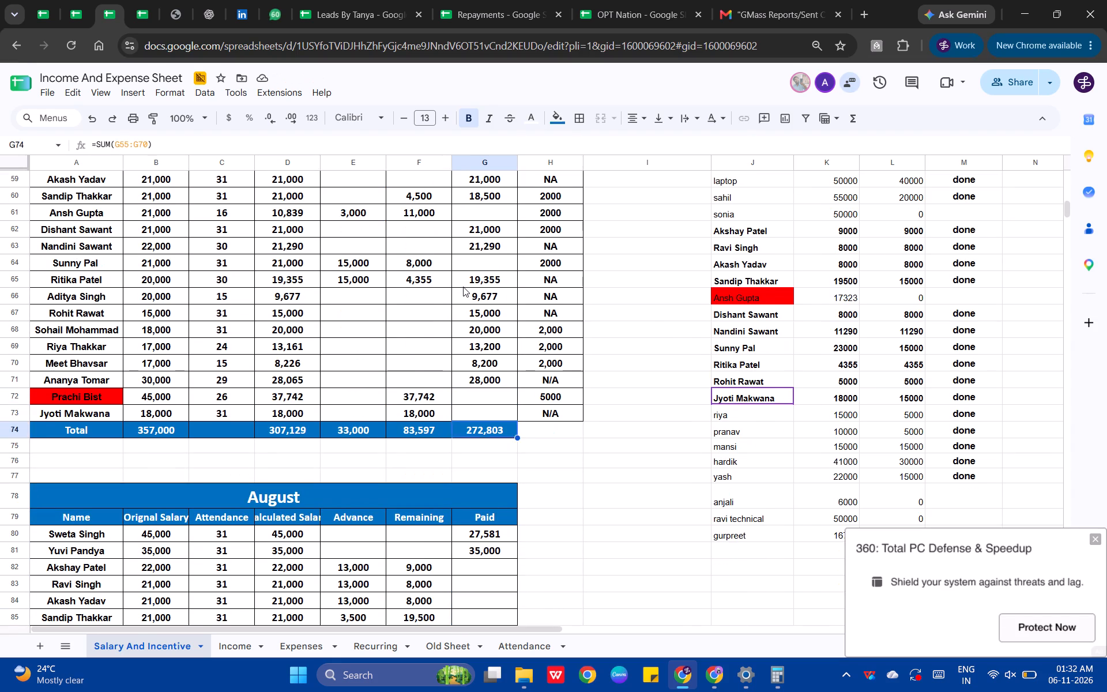
Examine the names and amounts in the lower part of the payment list beside the July table, from row 73 down.
key("Down")
key("Right")
key("Right")
key("Right")
key("Right")
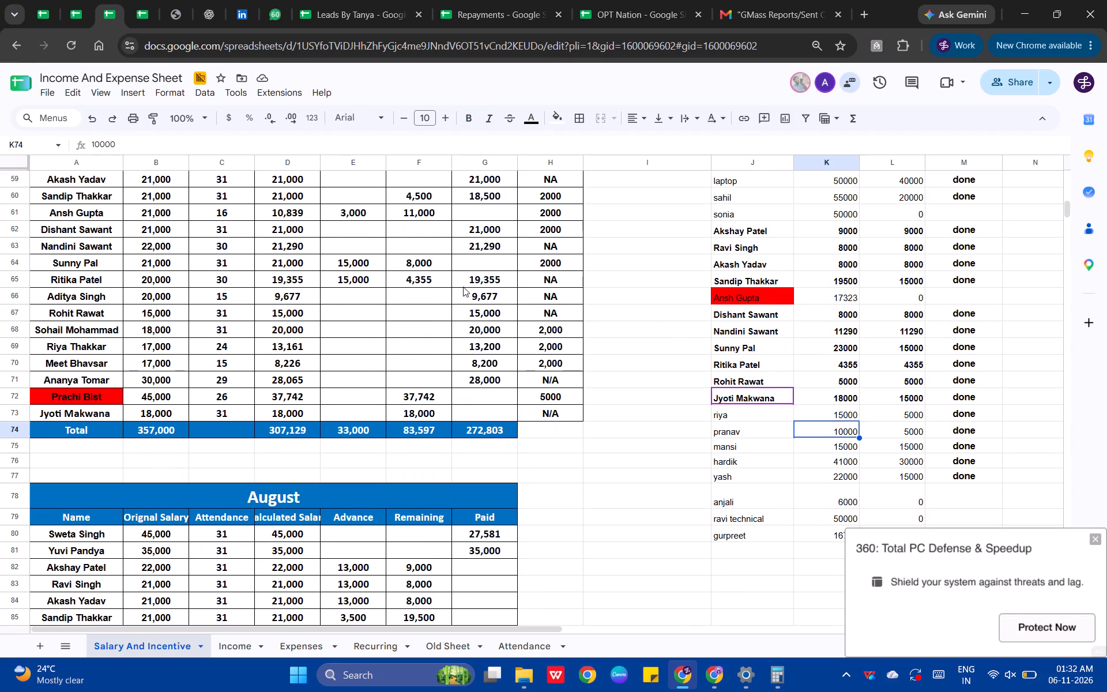
key("Up")
key("Right")
key("Left")
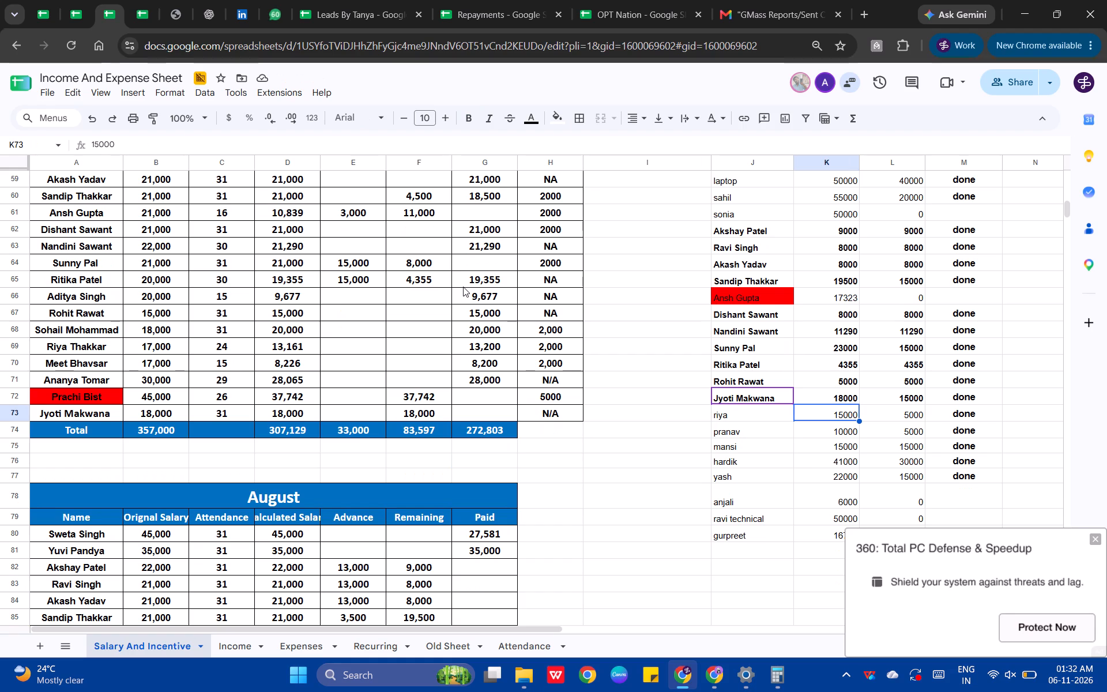
key("Right")
key("Left")
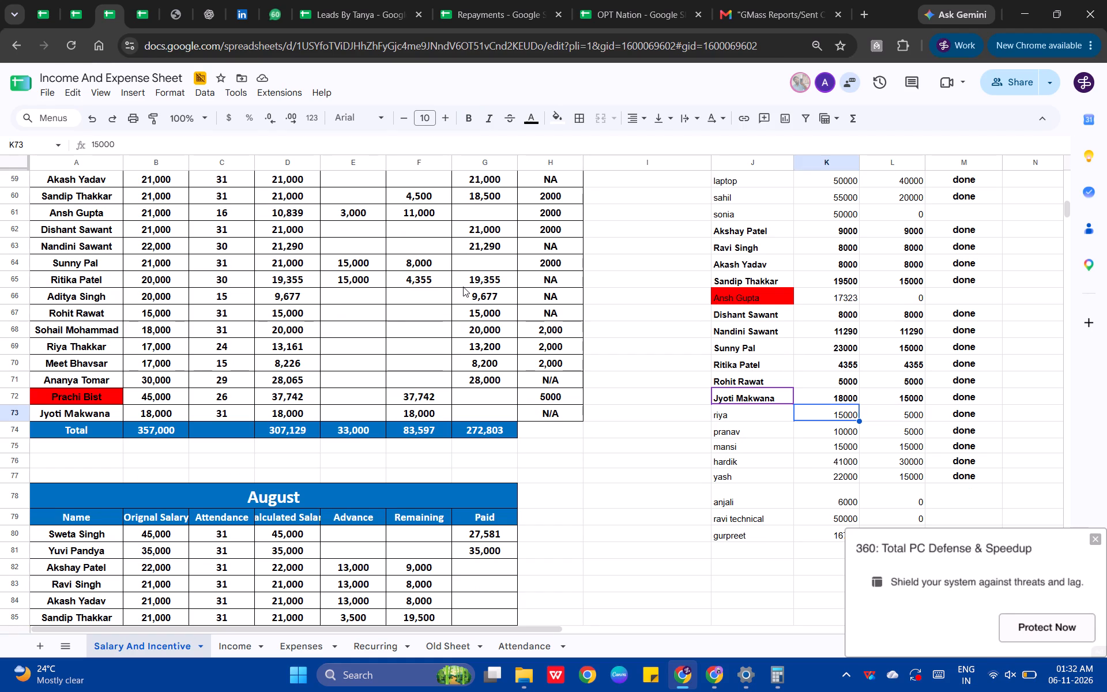
key("Up")
key("Down")
key("Right")
key("Left")
key("Left")
key("Left")
key("Right")
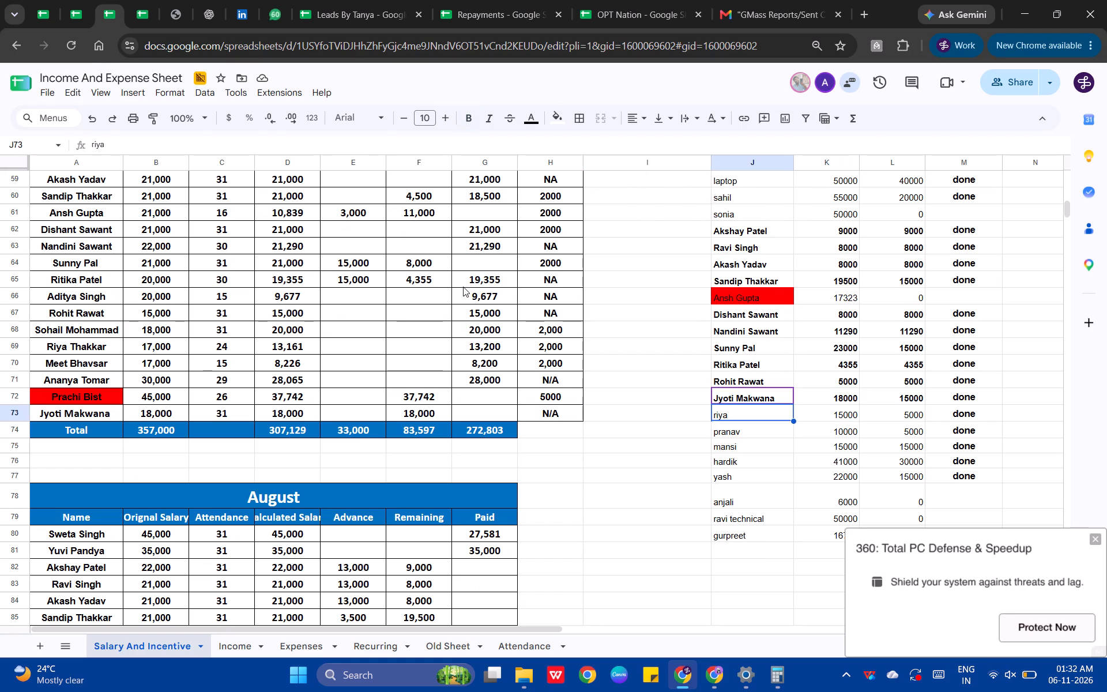
key("Right")
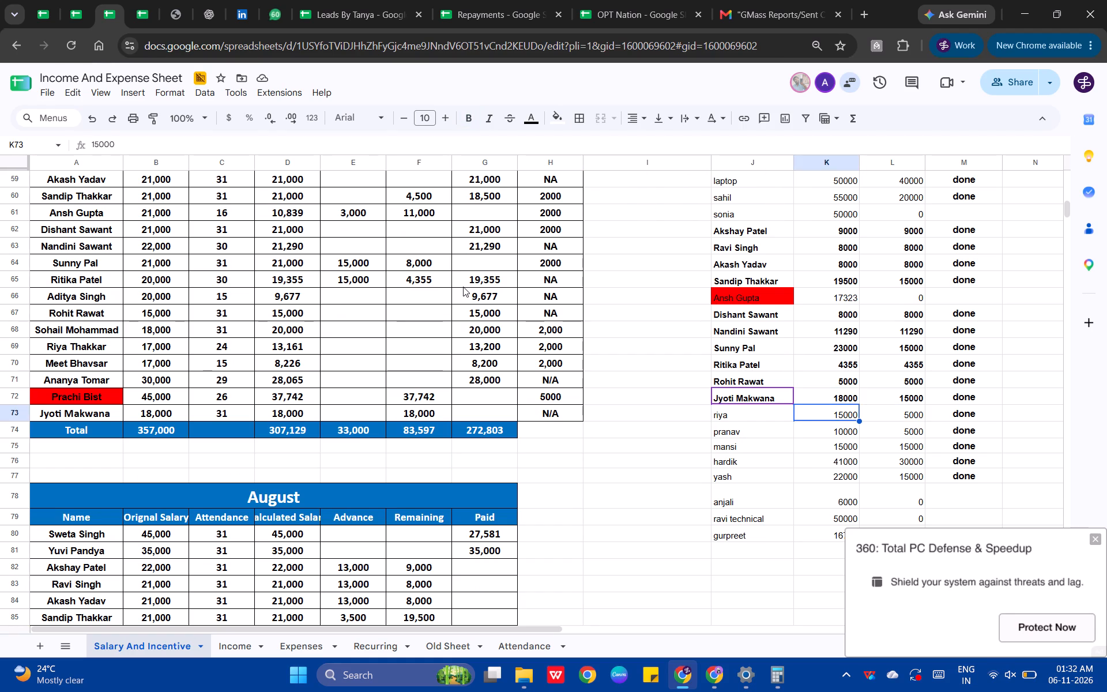
key("Down")
key("Left")
key("Right")
key("Right")
key("Left")
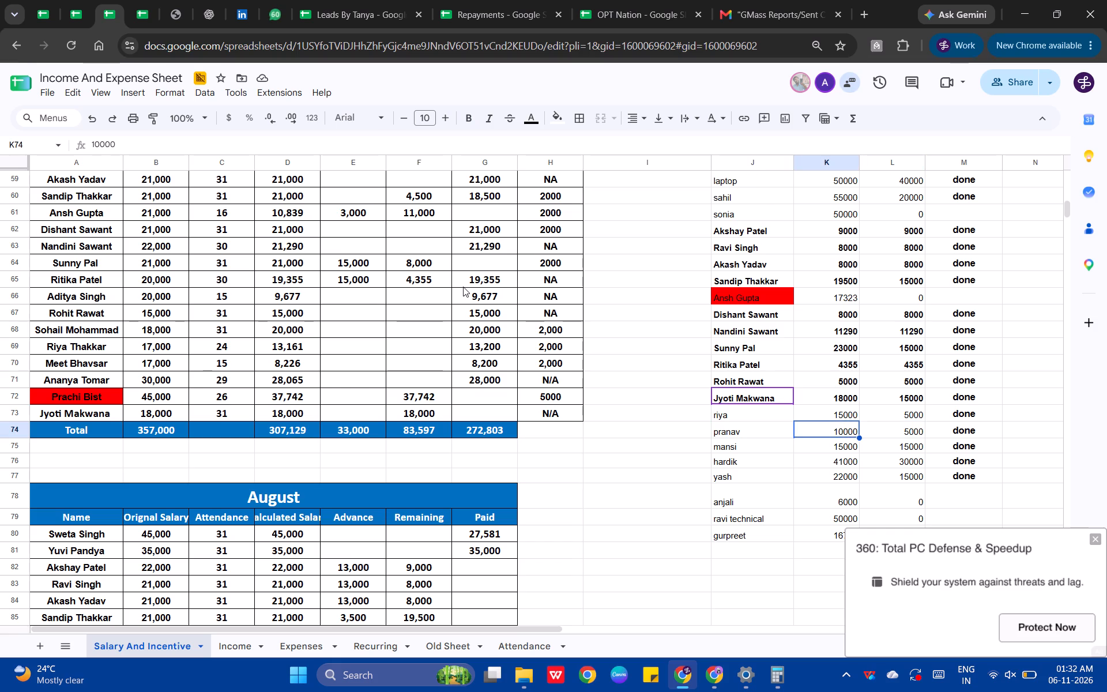
key("Left")
key("Right")
key("Down")
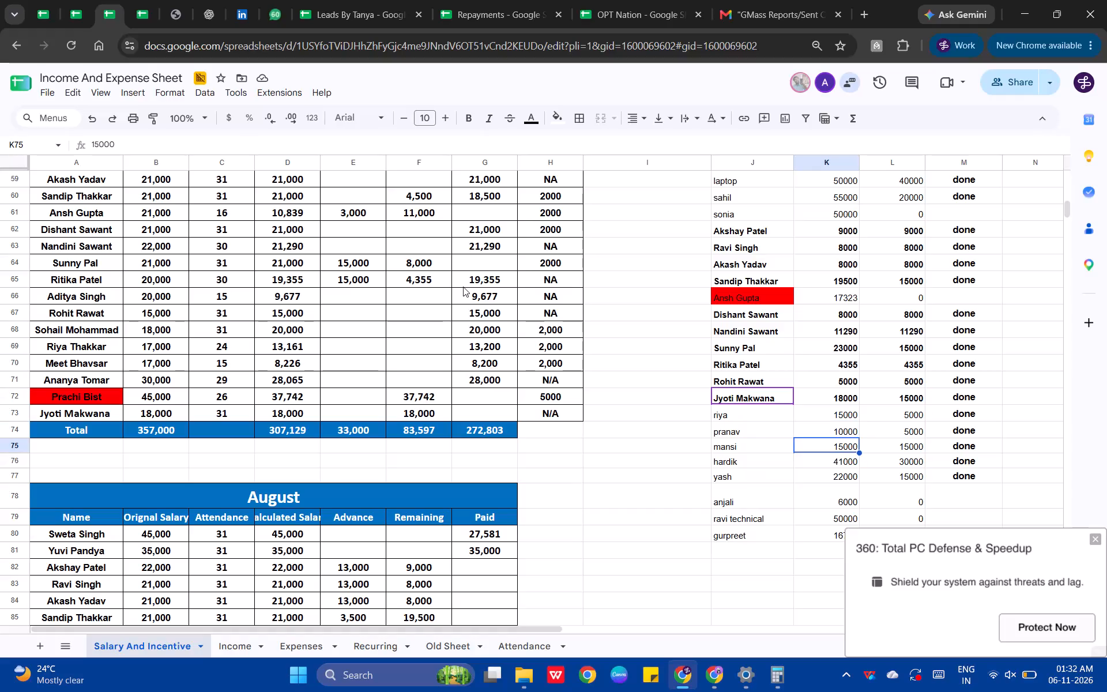
key("Down")
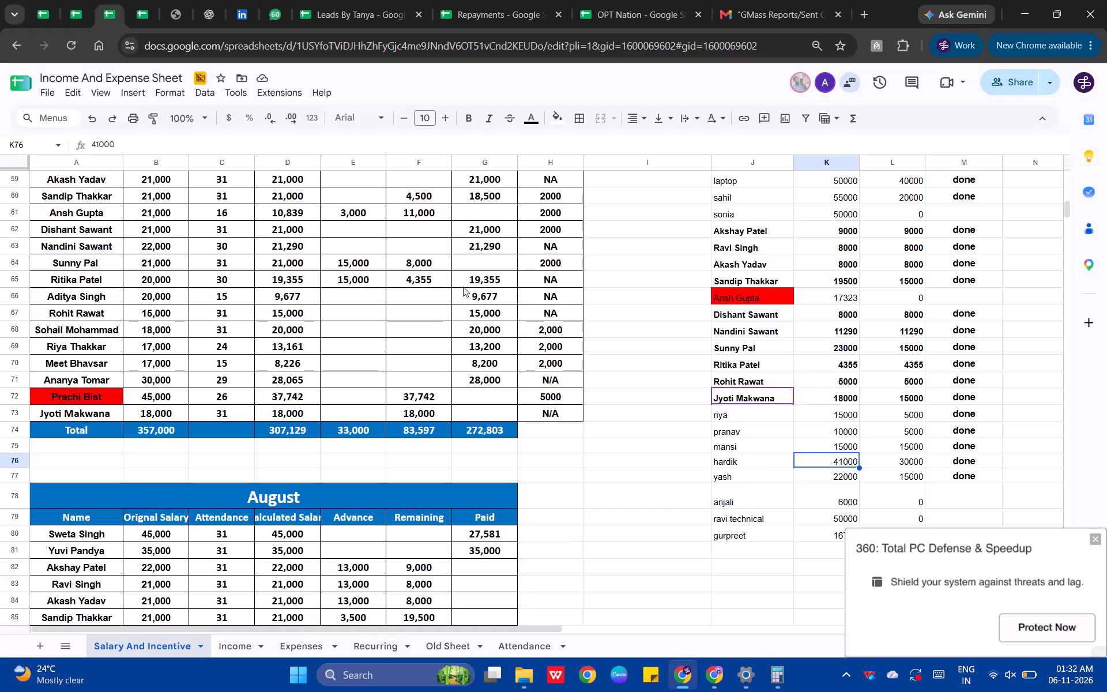
key("Down")
key("Up")
key("Down")
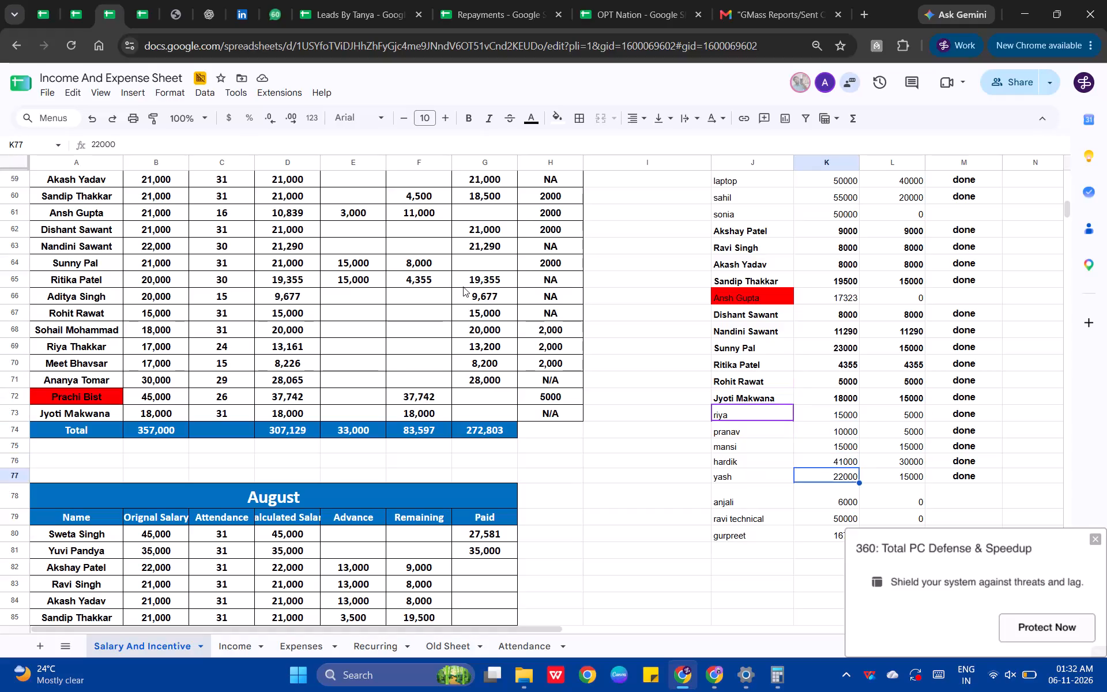
key("Up")
key("Down")
key("Down")
key("Down")
key("Down")
key("Down")
key("Down")
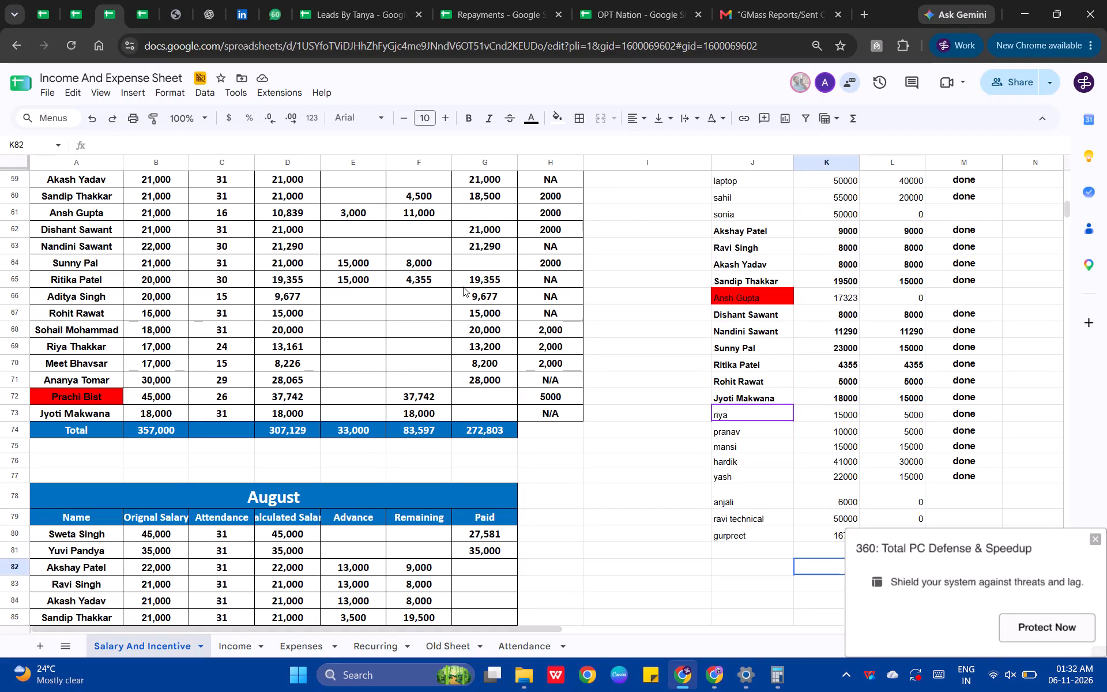
Dismiss the 360 Total PC Defense pop-up covering the sheet.
left_click(1091, 539)
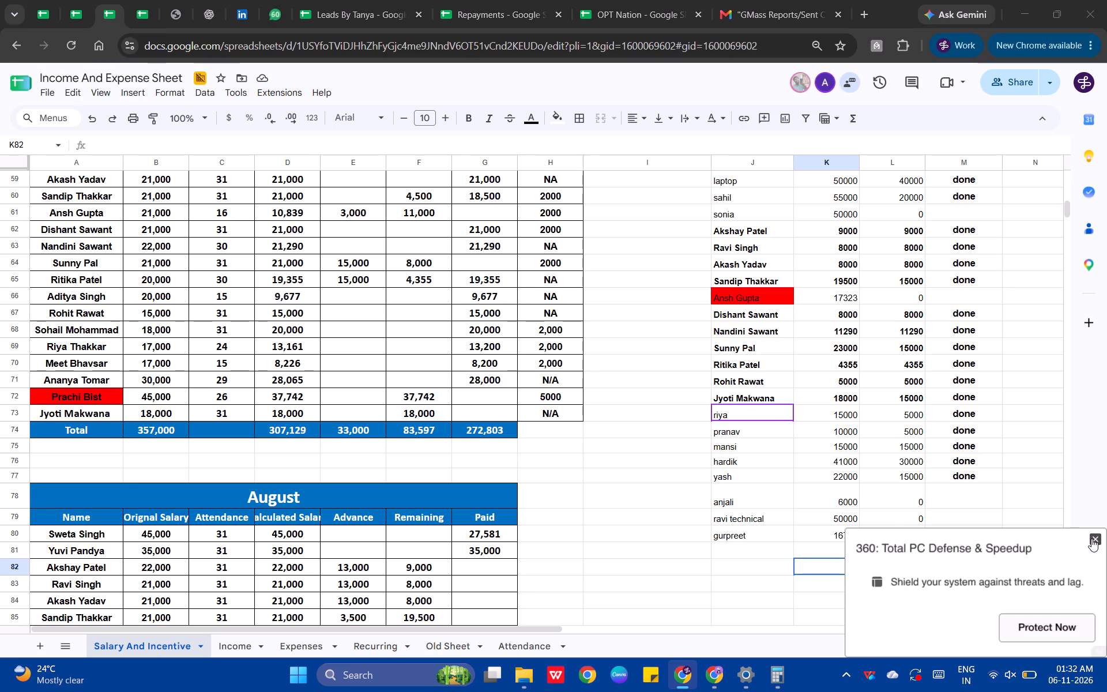
Review the July salary table alongside the adjacent payment list.
scroll(813, 483, "up", 1)
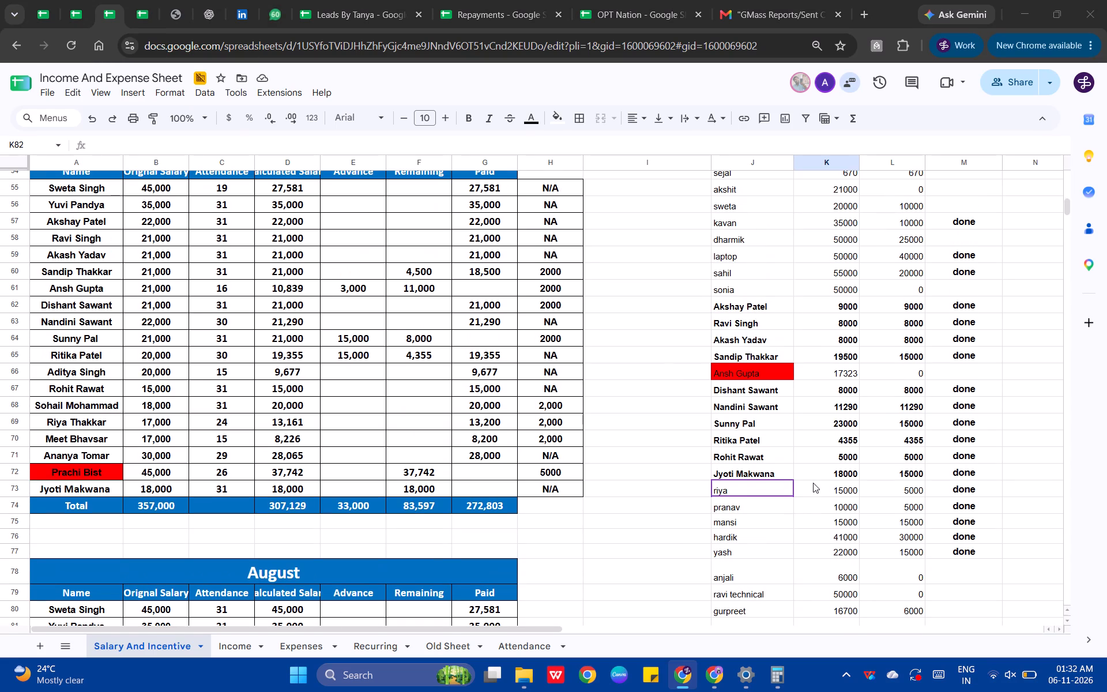
scroll(813, 483, "up", 2)
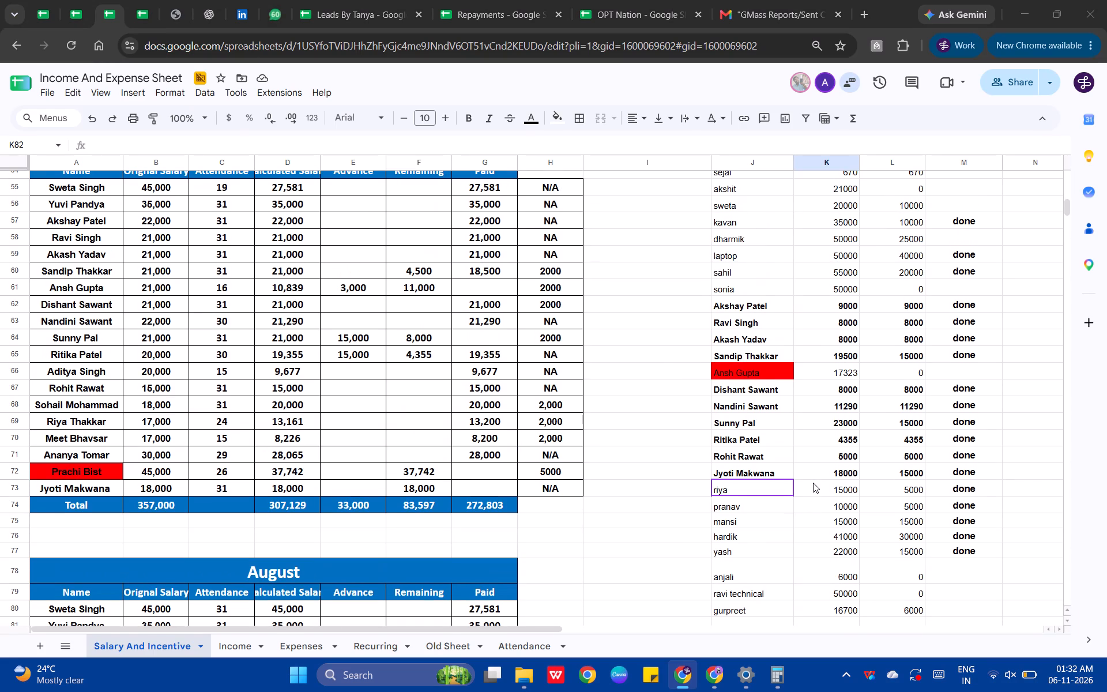
scroll(813, 483, "up", 1)
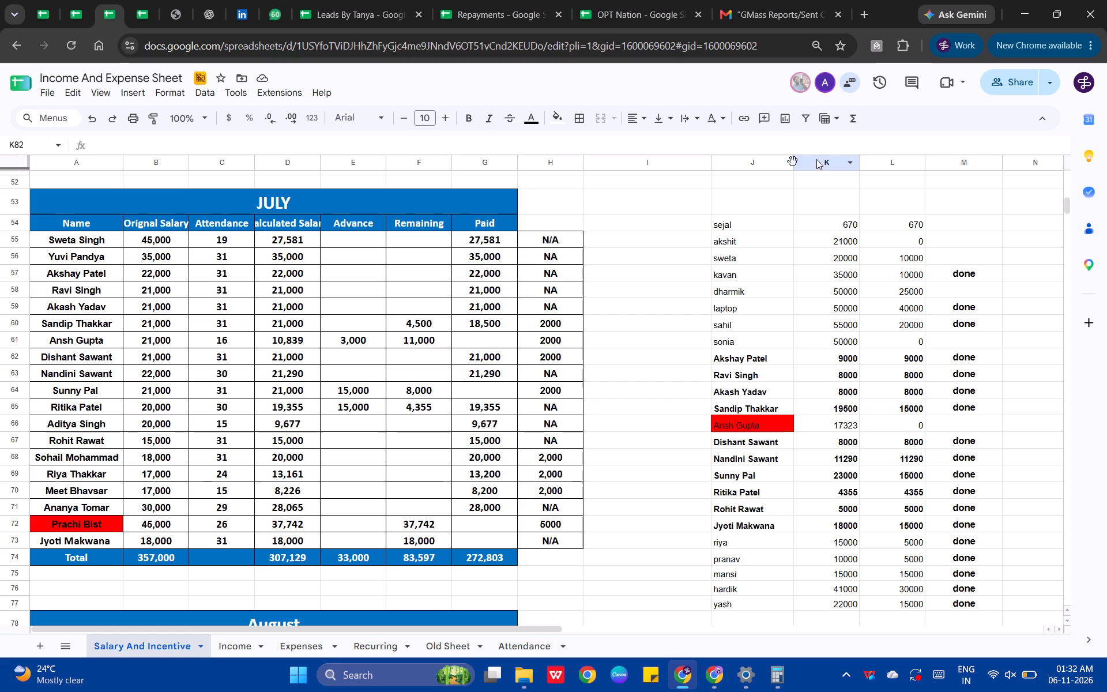
Move the payment notes block in L89:N105 beside the August table so that it starts at I83.
scroll(815, 492, "down", 4)
scroll(815, 492, "up", 1)
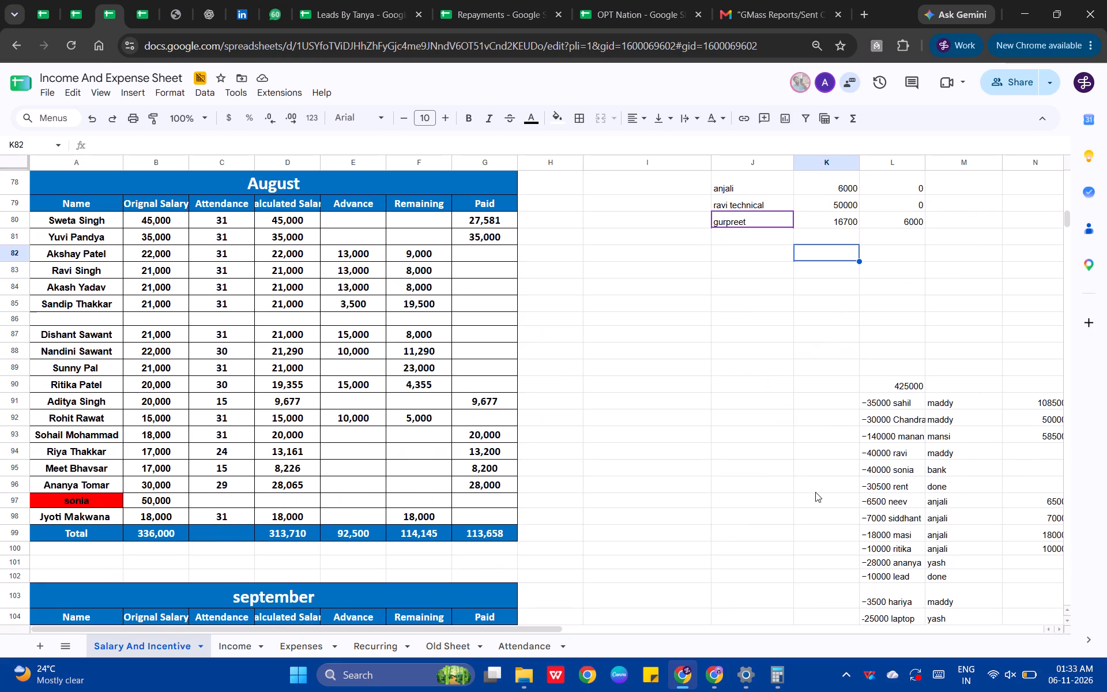
scroll(815, 492, "up", 1)
scroll(815, 492, "down", 1)
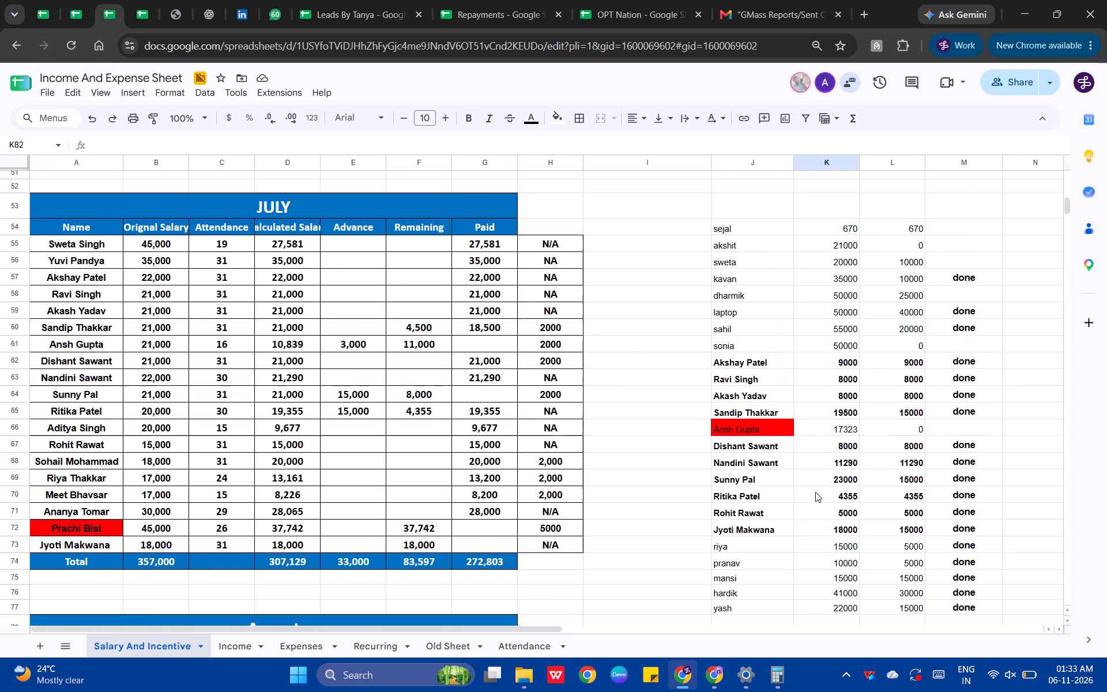
scroll(815, 492, "down", 3)
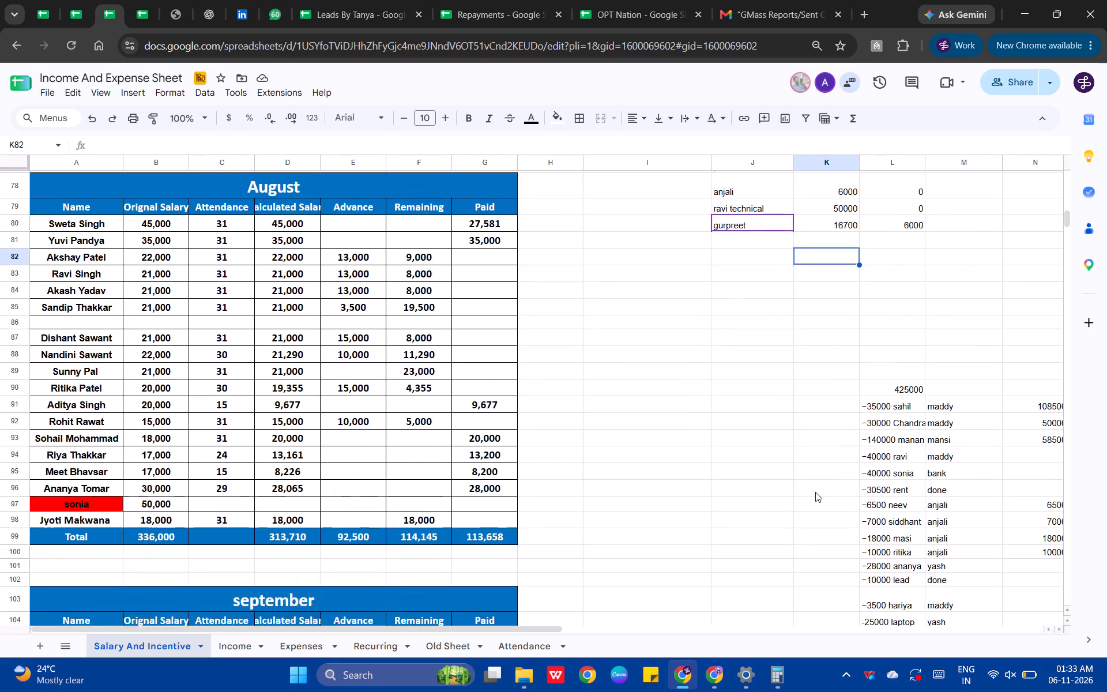
scroll(815, 492, "down", 1)
left_click_drag(874, 362, 1028, 602)
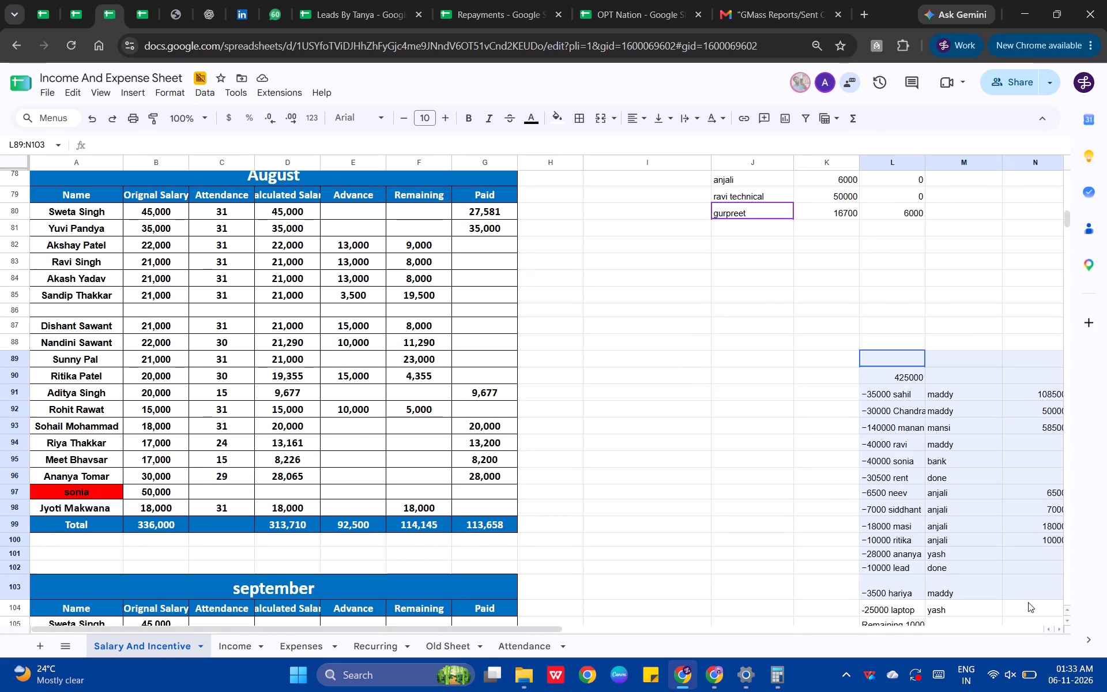
left_click_drag(1028, 602, 1065, 578)
key("ctrl+x")
key("Left")
key("Left")
key("Left")
key("Up")
key("Up")
key("Up")
key("Up")
key("Up")
key("Up")
key("Up")
key("Up")
key("Up")
key("Up")
key("Up")
key("Up")
key("Up")
key("Up")
key("Up")
key("Up")
key("Up")
key("Up")
key("Up")
key("Up")
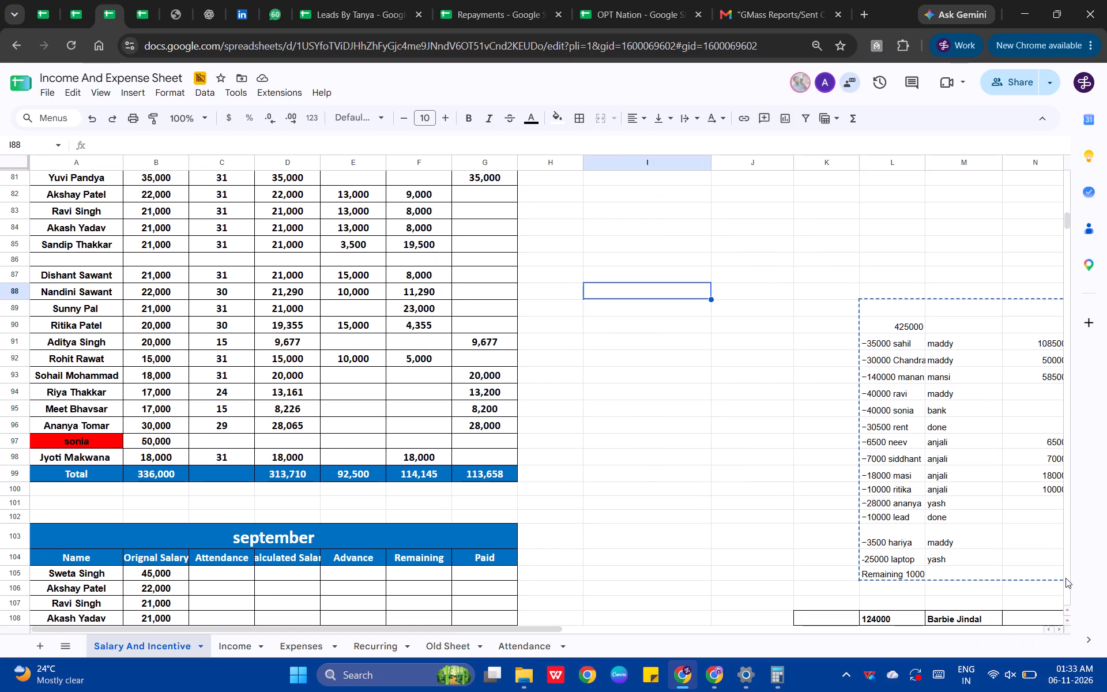
key("Down")
key("Down")
key("Down")
key("Down")
key("Down")
key("Down")
key("Down")
key("Down")
key("Down")
key("Down")
key("Down")
key("Down")
key("Down")
key("Down")
key("Down")
key("Down")
key("Down")
key("Down")
key("Up")
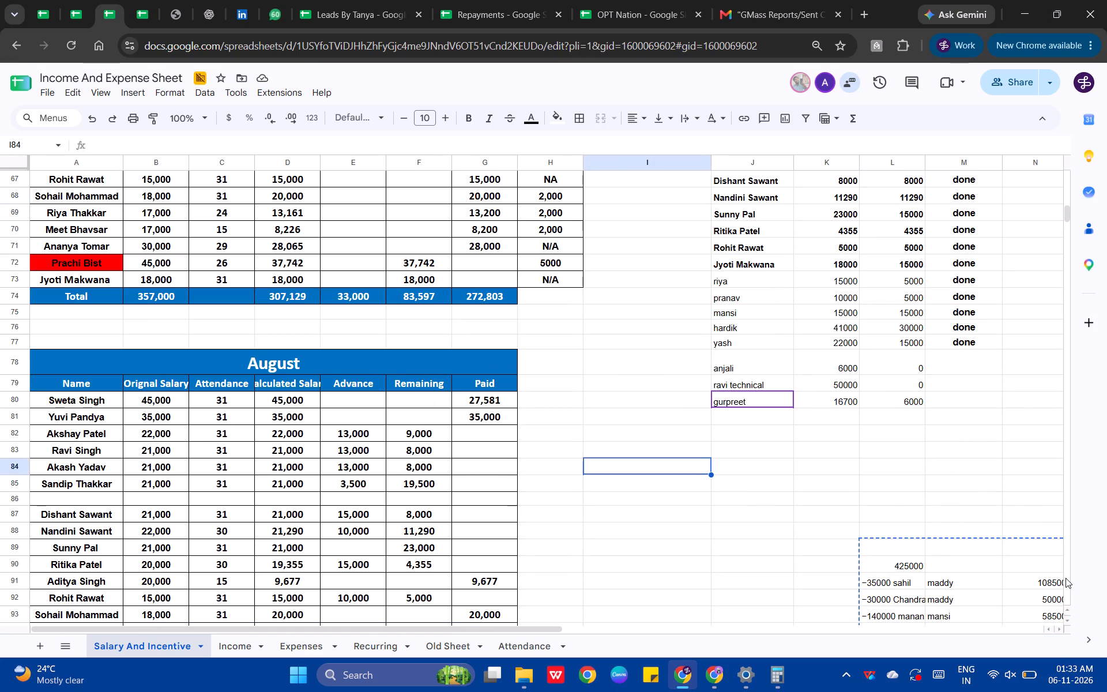
key("Right")
key("Up")
key("Left")
key("ctrl+v")
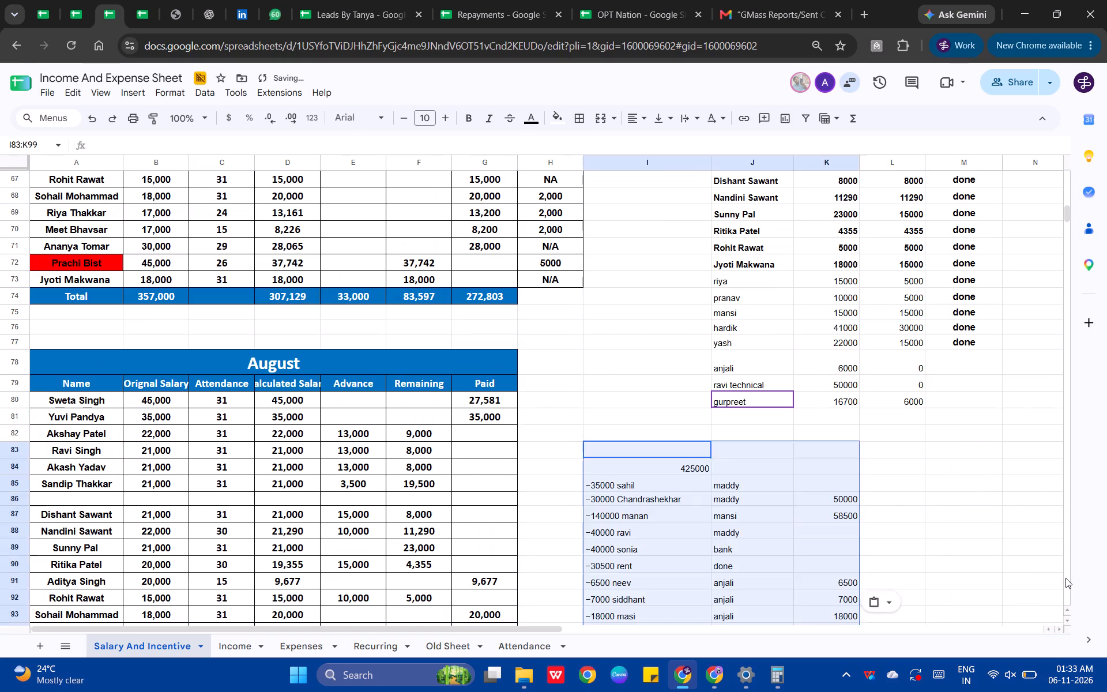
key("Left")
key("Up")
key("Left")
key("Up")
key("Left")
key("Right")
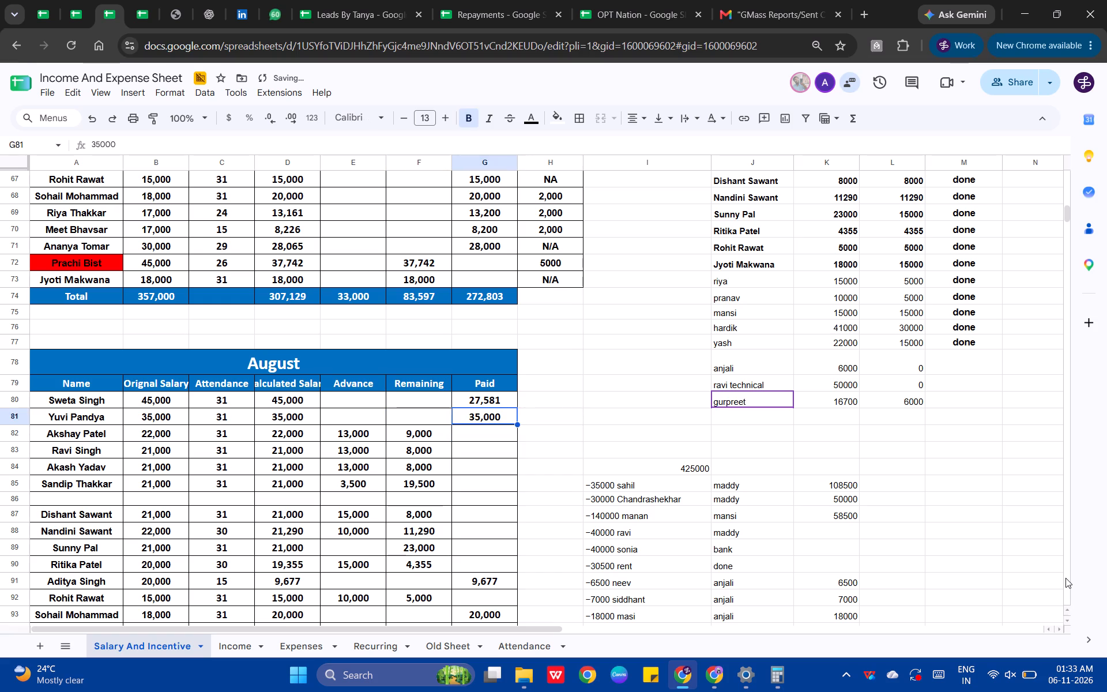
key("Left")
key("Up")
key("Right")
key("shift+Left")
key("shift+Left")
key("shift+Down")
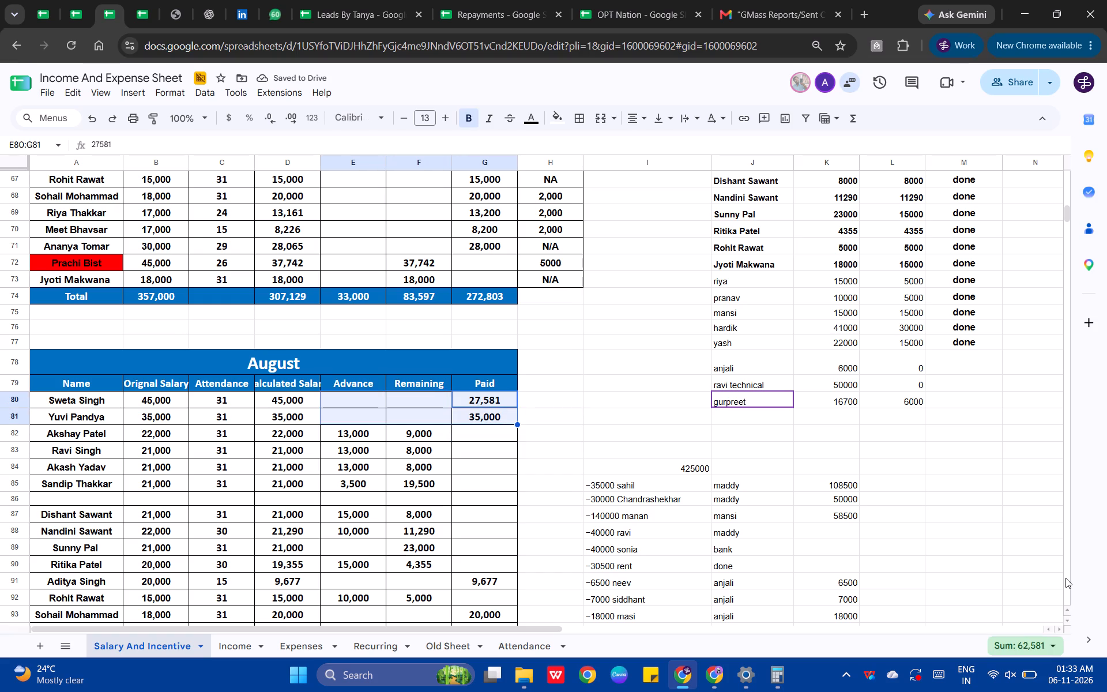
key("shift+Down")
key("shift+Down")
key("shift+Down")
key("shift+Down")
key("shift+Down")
Clear the Calculated Salary, Advance, Remaining and Paid values for all August employee rows, D80:G98.
key("Left")
key("Left")
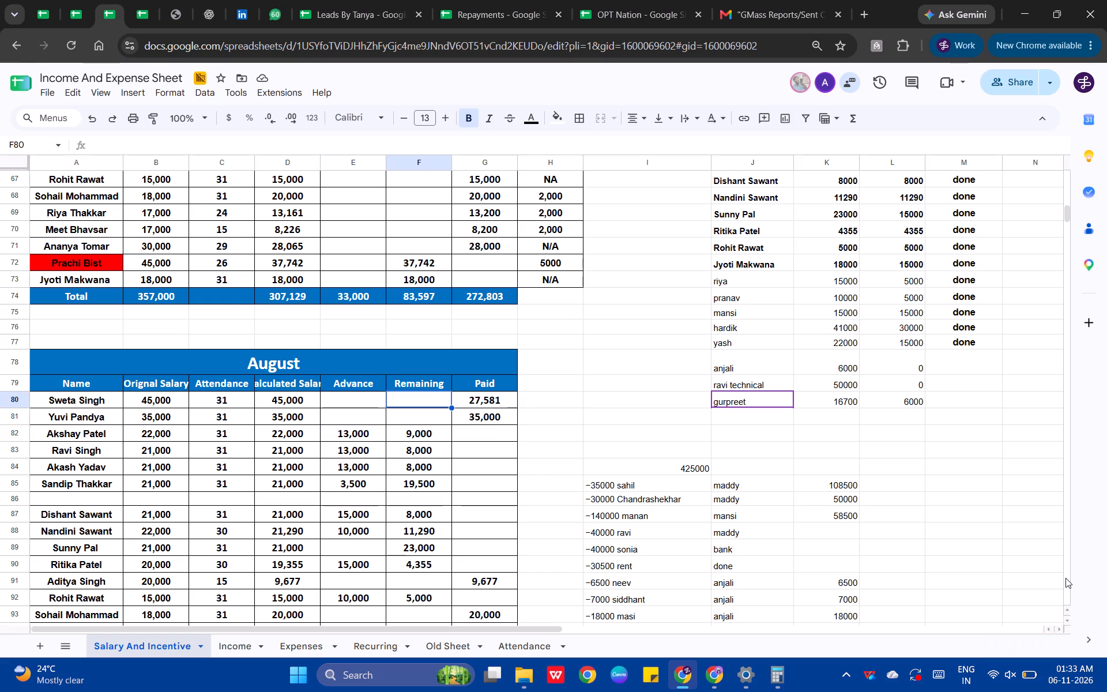
key("Left")
key("shift+Right")
key("shift+Right")
key("shift+Right")
key("shift+Down")
key("shift+Down")
key("shift+Down")
key("shift+Down")
key("shift+Down")
key("shift+Down")
key("shift+Down")
key("shift+Down")
key("shift+Down")
key("shift+Down")
key("shift+Down")
key("shift+Down")
key("shift+Down")
key("shift+Down")
key("shift+Down")
key("shift+Down")
key("shift+Down")
key("shift+Down")
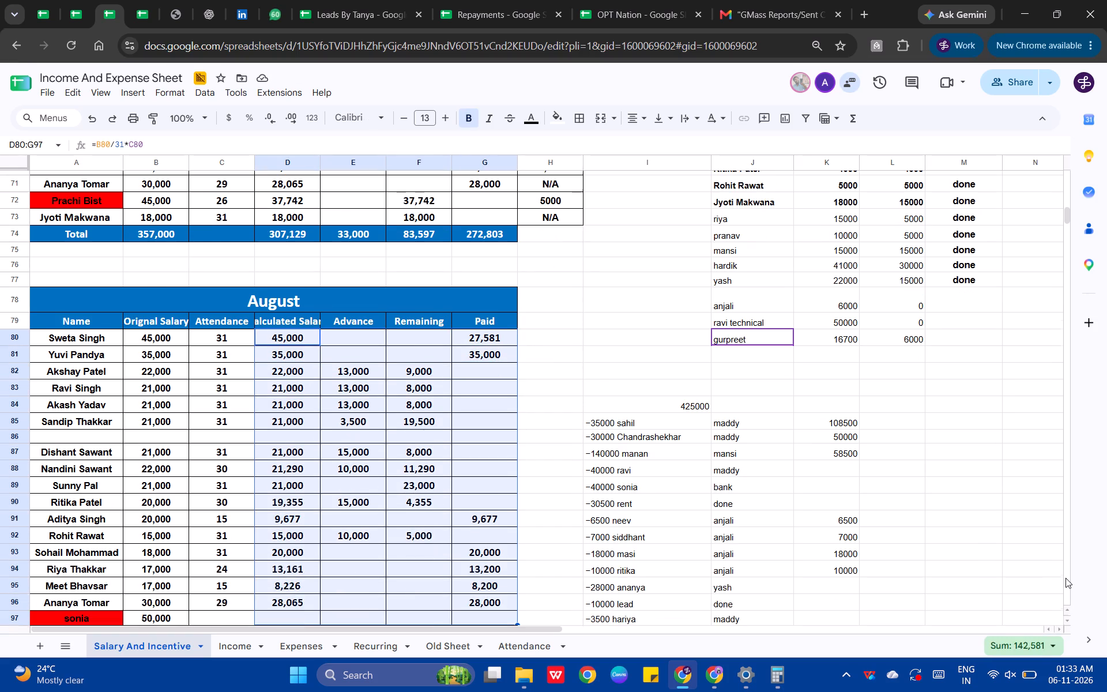
key("shift+Down")
key("shift+Down")
key("shift+Up")
key("shift+Up")
key("Delete")
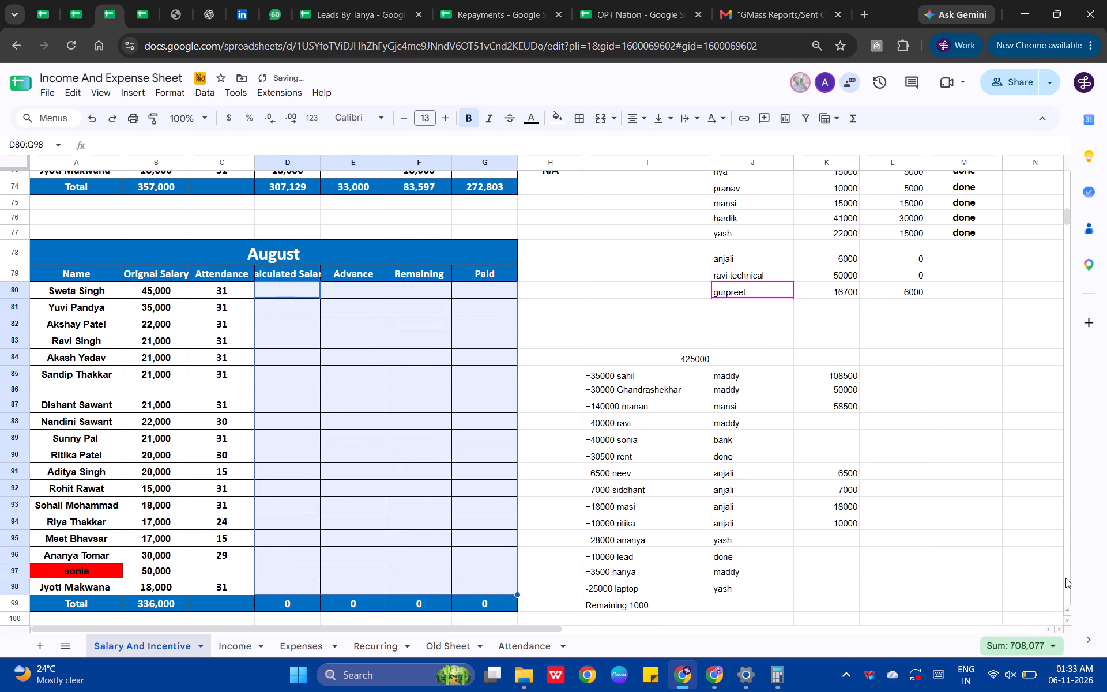
Review the names, original salaries and attendance in the August table down to row 97.
key("Right")
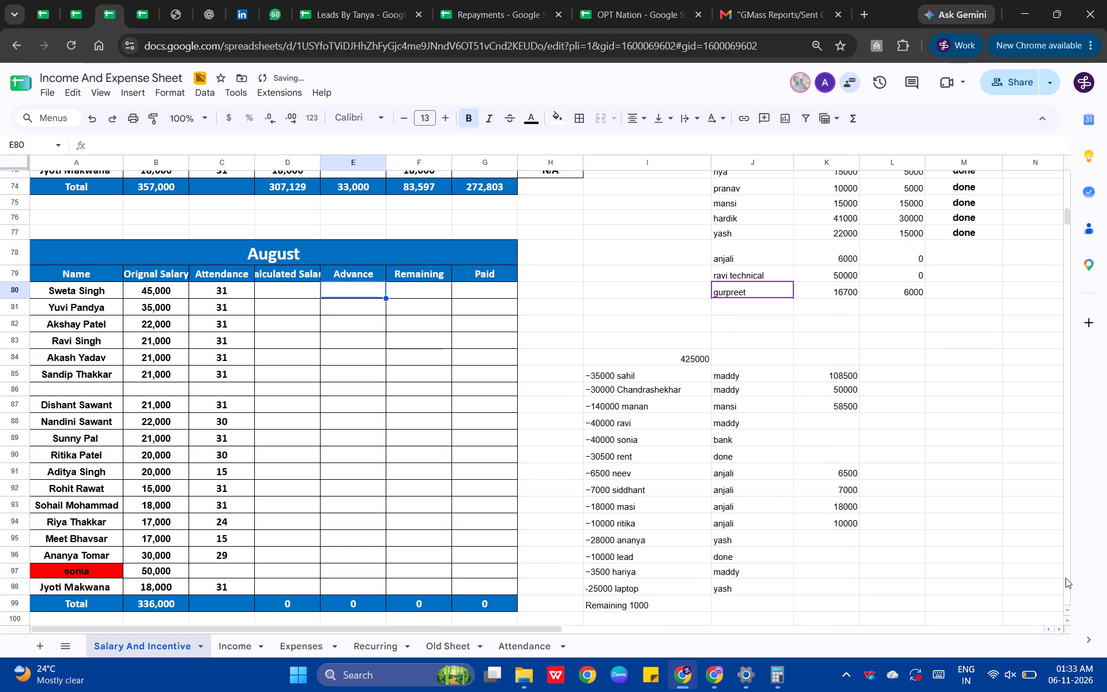
key("Down")
key("Down")
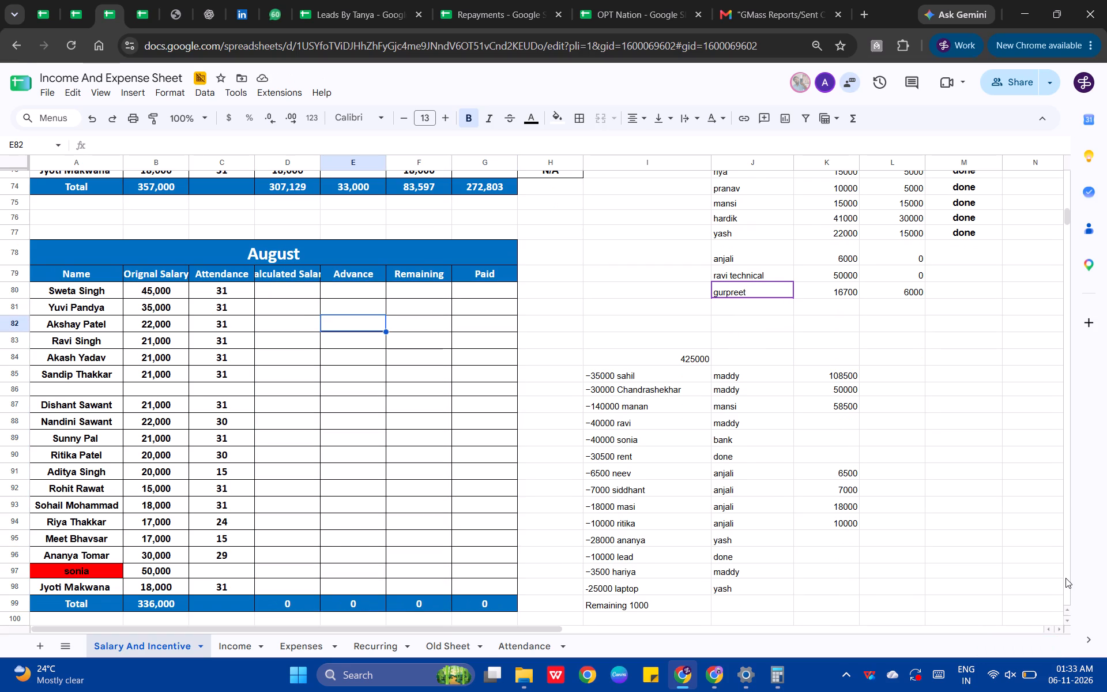
key("Down")
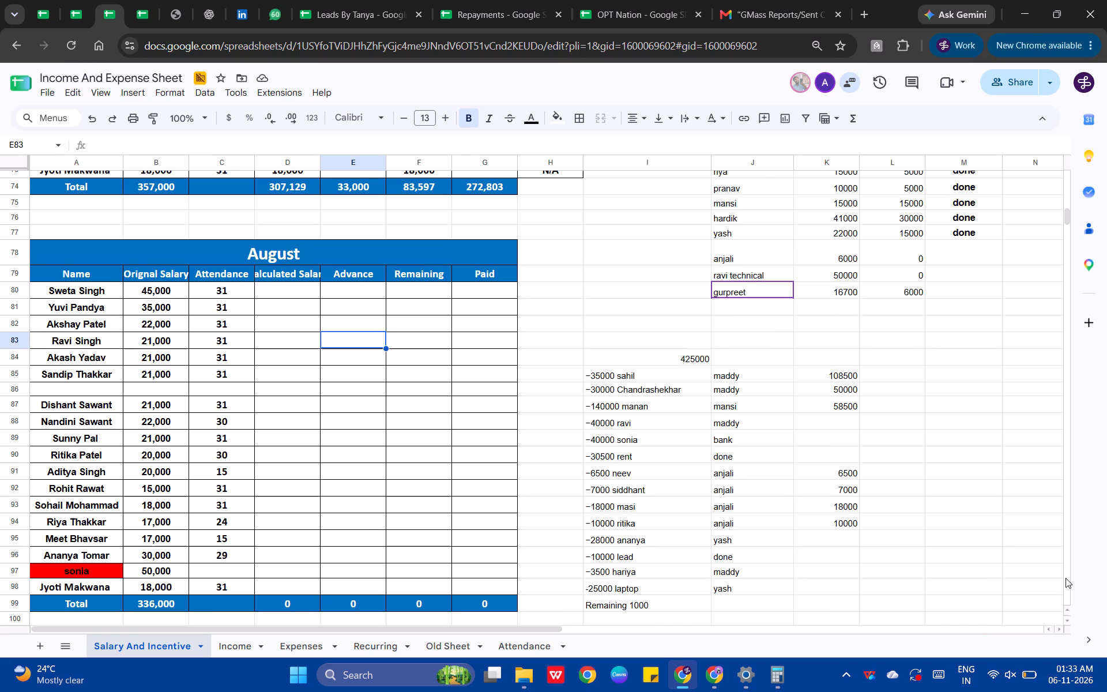
key("Down")
key("Down")
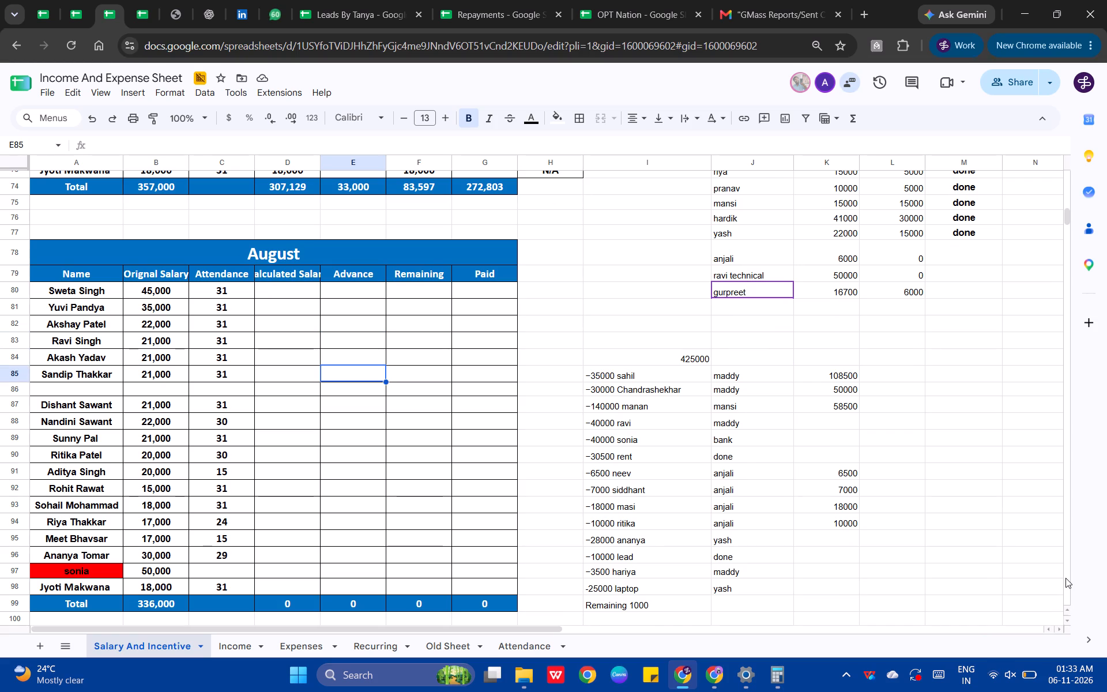
key("Left")
key("Down")
key("Down")
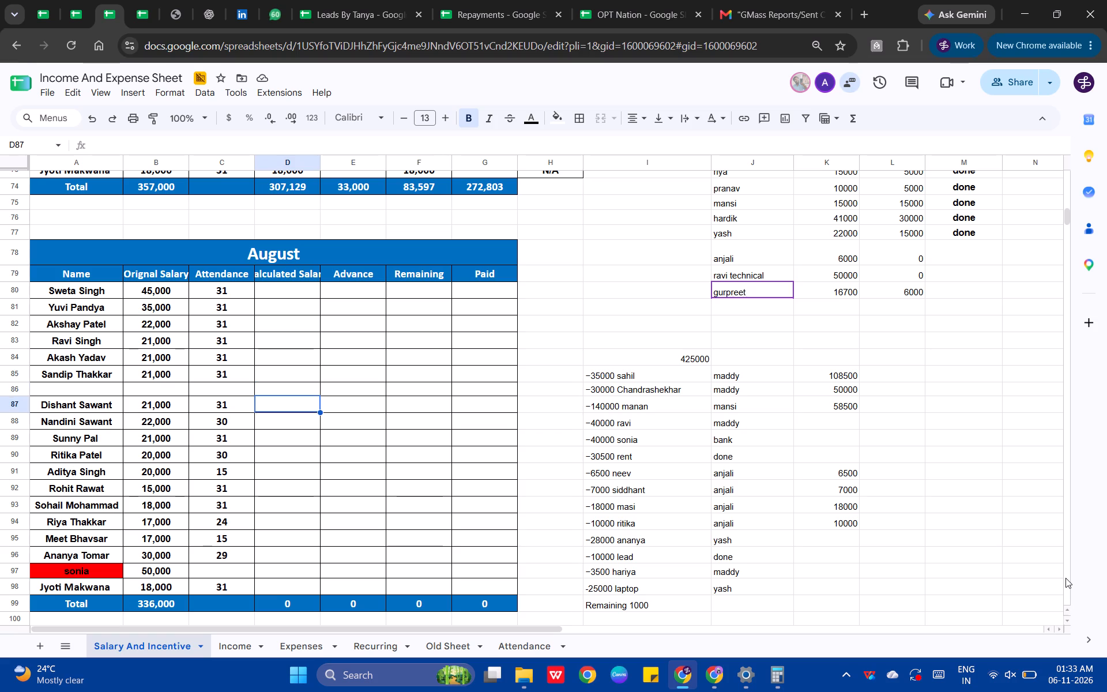
key("Down")
key("Down")
key("Down")
key("Down")
key("Down")
key("Down")
key("Down")
key("Down")
key("Down")
key("Down")
key("Up")
key("Left")
key("Right")
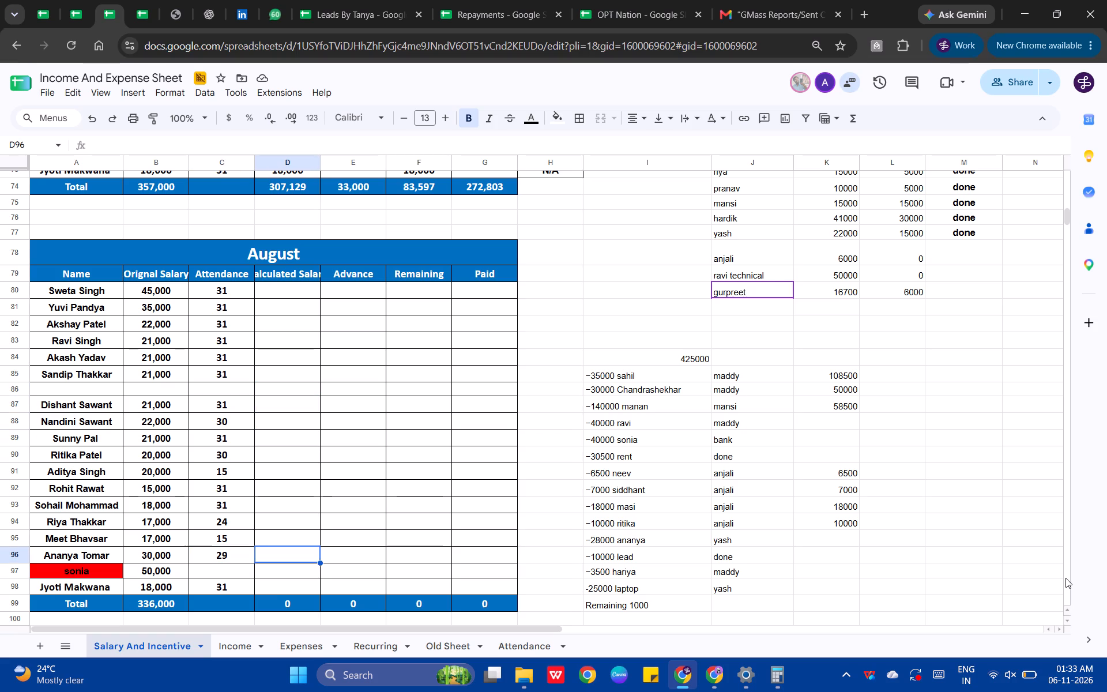
key("Left")
key("Right")
key("Down")
key("Right")
key("Left")
key("Left")
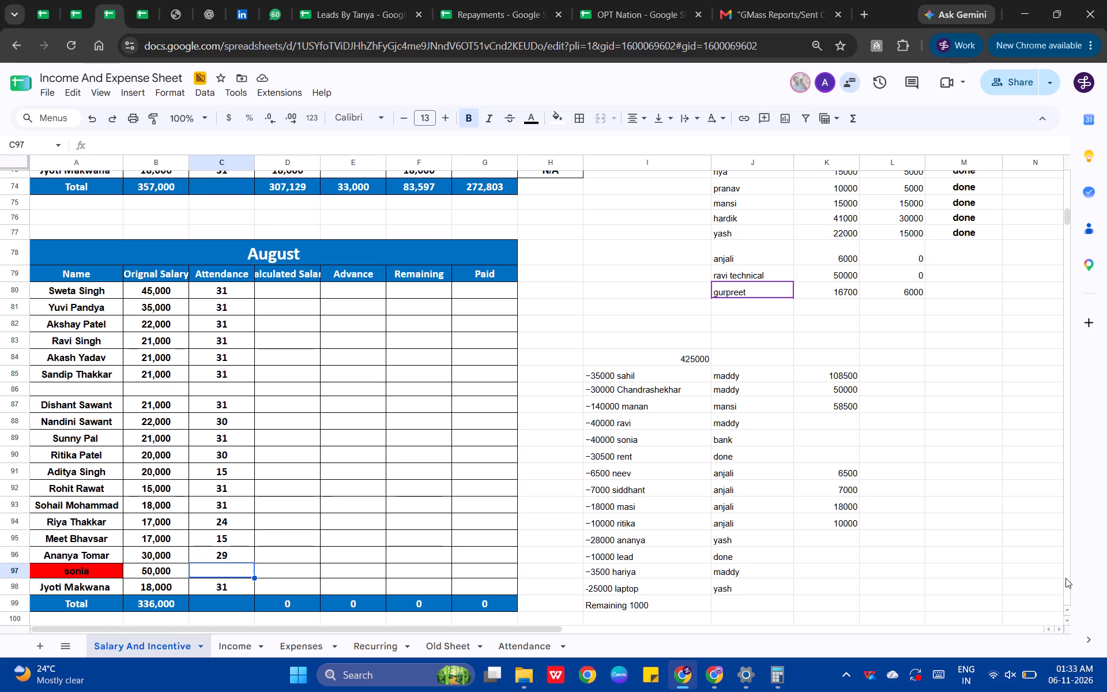
Examine the Calculated Salary column from the July table down through the August table's Total row.
key("Right")
key("Up")
key("Up")
key("Up")
key("Up")
key("Up")
key("Up")
key("Up")
key("Up")
key("Up")
key("Up")
key("Up")
key("Up")
key("Up")
key("Up")
key("Up")
key("Up")
key("Up")
key("Up")
key("Up")
key("Up")
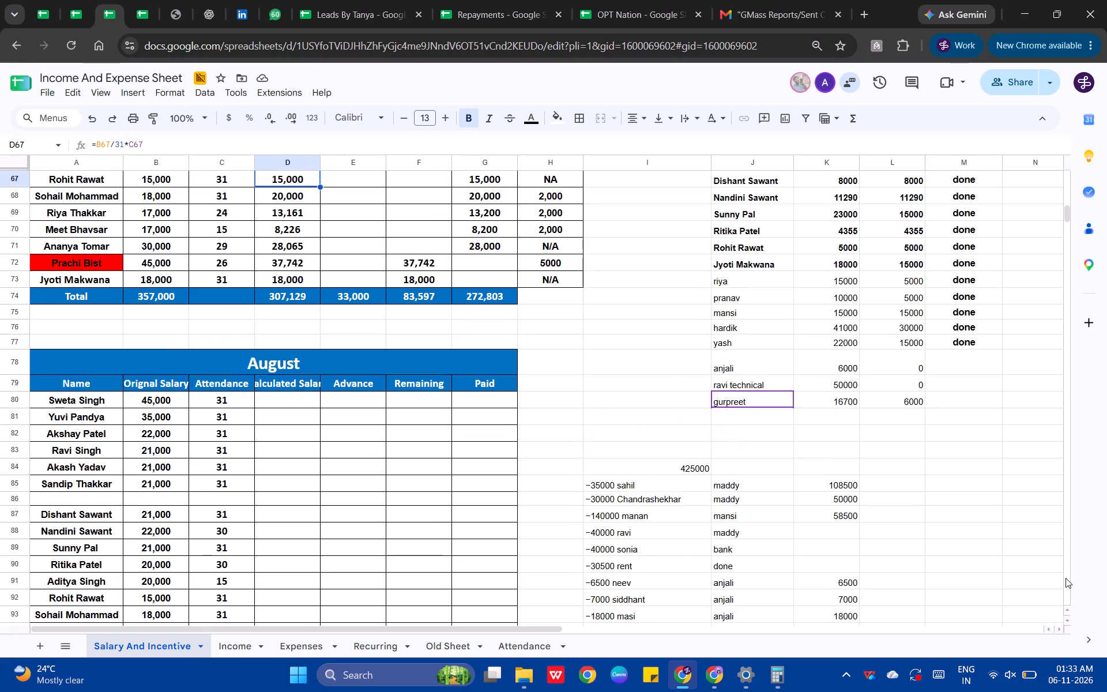
key("Down")
key("Down")
key("Down")
key("Down")
key("Down")
key("Down")
key("Down")
key("Down")
key("Down")
key("Down")
key("Down")
key("Down")
key("Down")
key("Down")
key("Down")
key("Down")
key("Down")
key("Down")
key("Down")
key("Down")
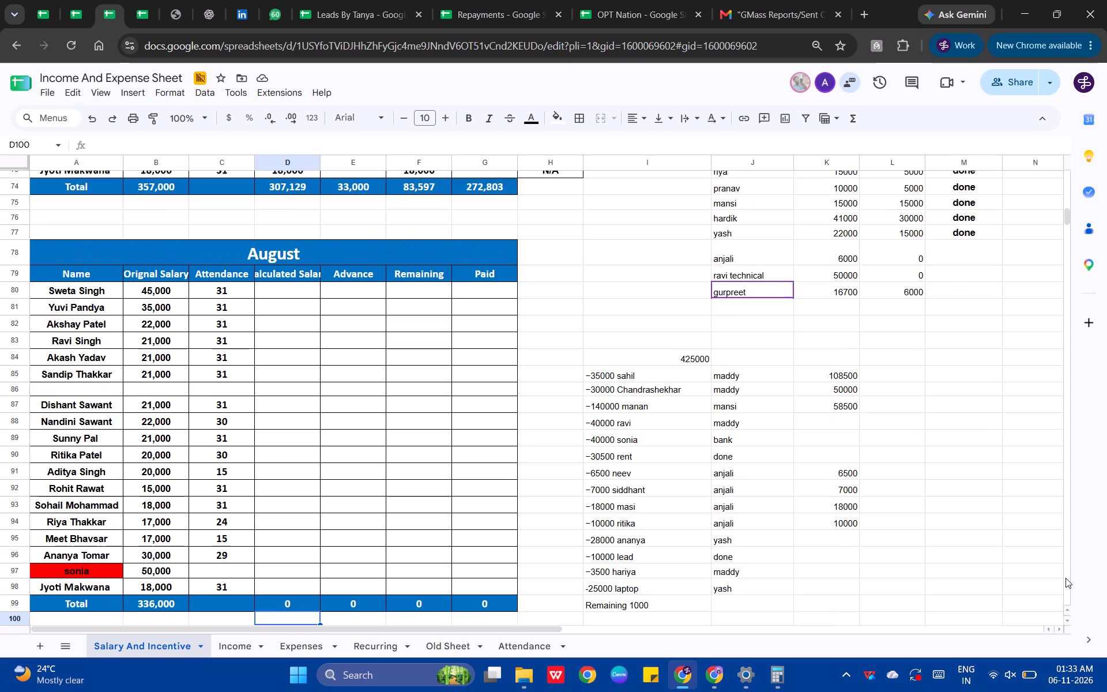
key("Down")
Check rows 96 and 97 of the August table across the Attendance, Calculated Salary, Advance, Remaining and Paid columns.
key("Up")
key("Up")
key("Up")
key("Up")
key("Up")
key("Left")
key("Down")
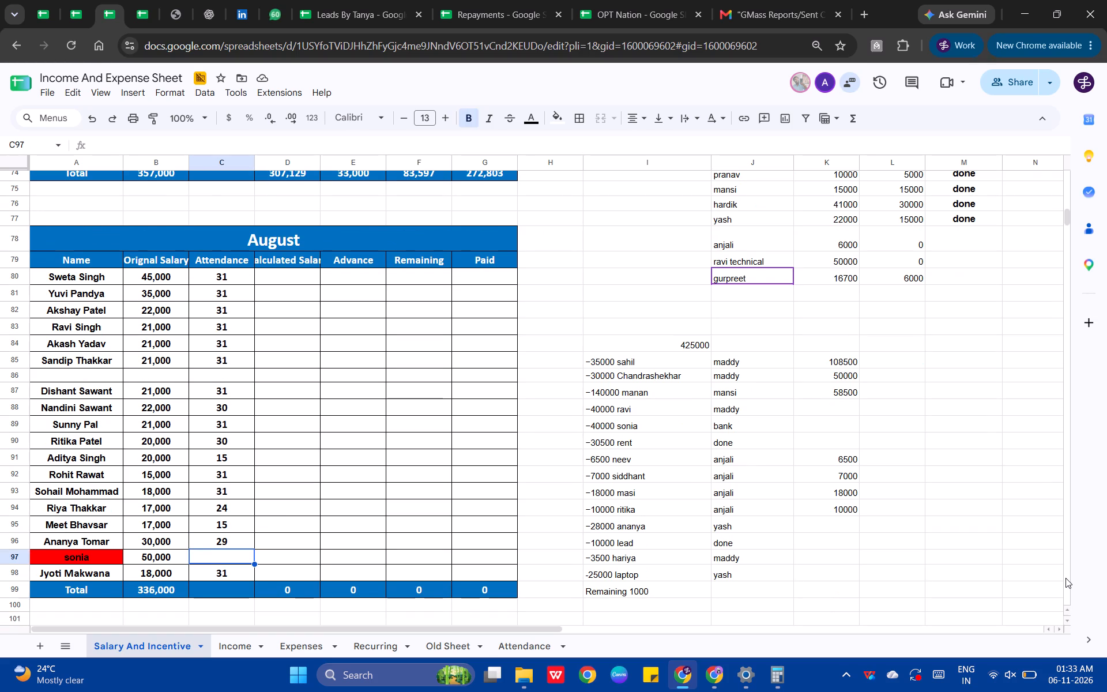
key("Right")
key("Left")
key("Right")
key("Right")
key("Right")
key("Right")
key("Left")
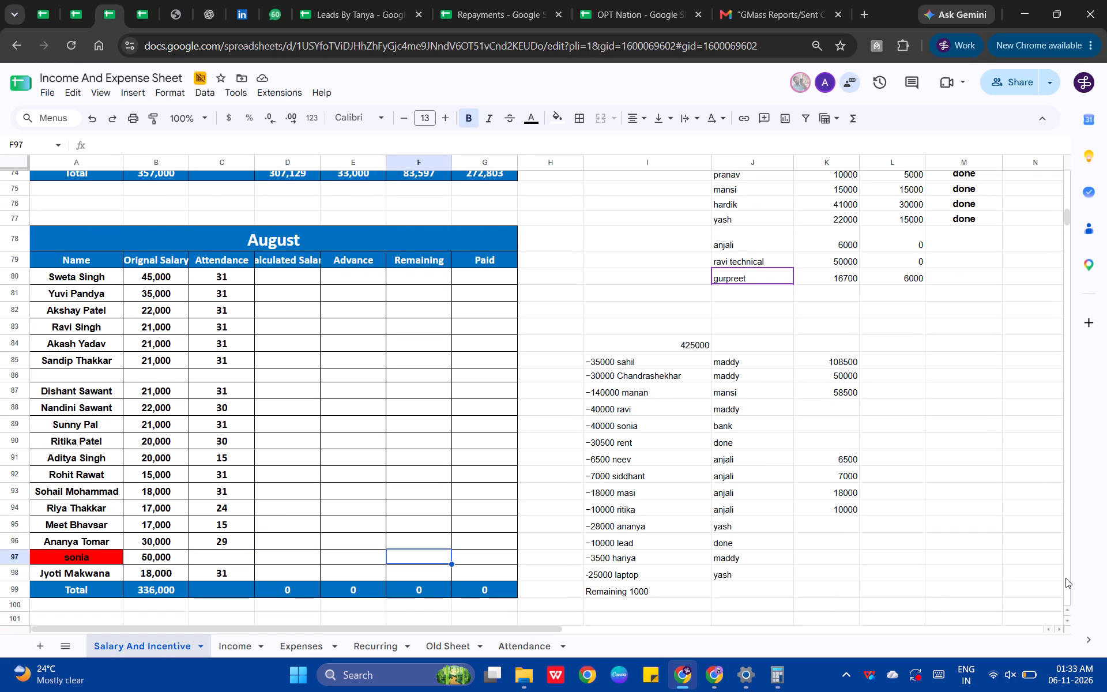
key("Left")
key("Left")
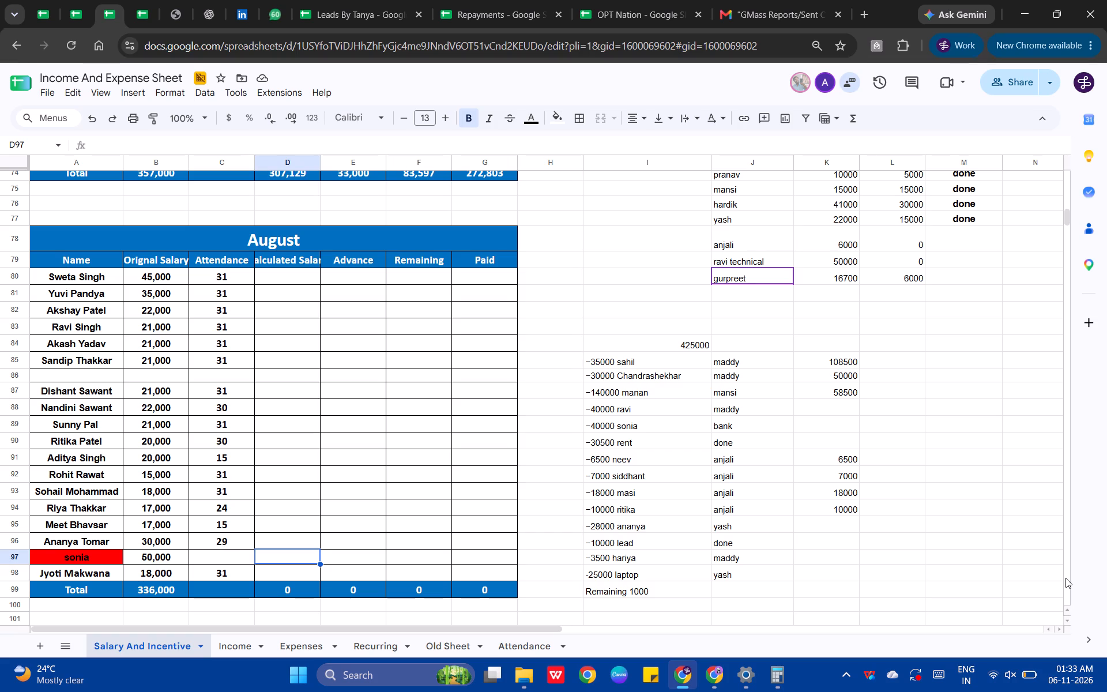
key("Up")
key("Right")
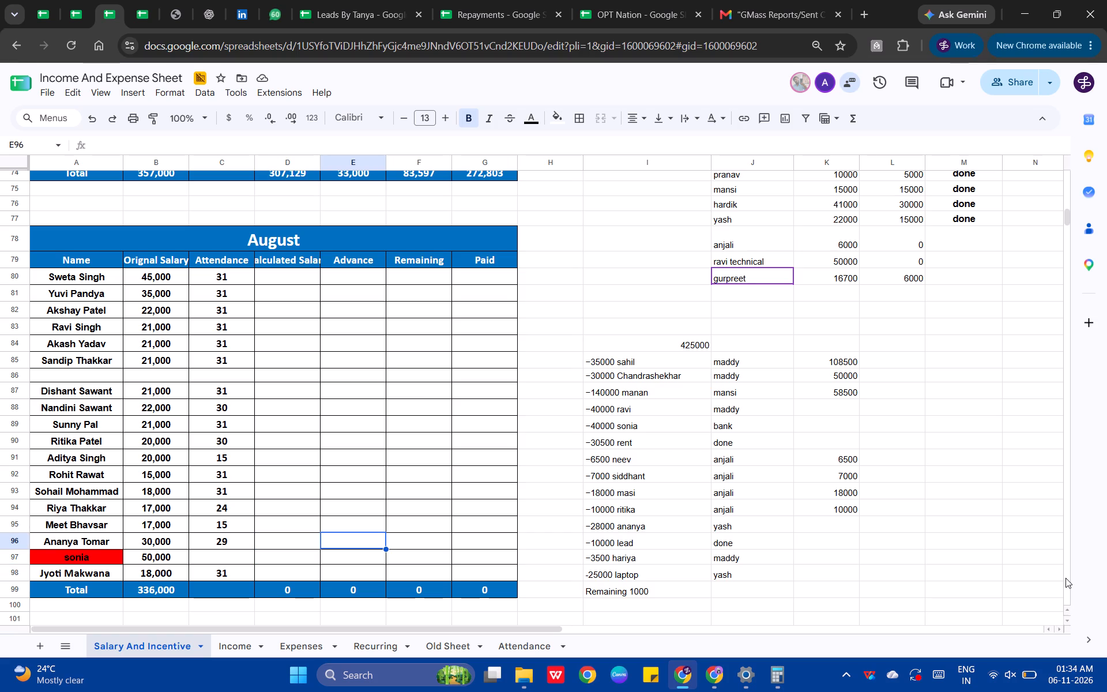
key("Left")
key("Left")
key("Right")
key("Right")
Enter an advance of 10000 for Ritika in the August table, cell E90.
key("Left")
key("Up")
key("Up")
key("Up")
key("Up")
key("Up")
key("Up")
key("Up")
key("Up")
key("Up")
key("Up")
key("Up")
key("Up")
key("Up")
key("Up")
key("Up")
key("Up")
key("Up")
key("Down")
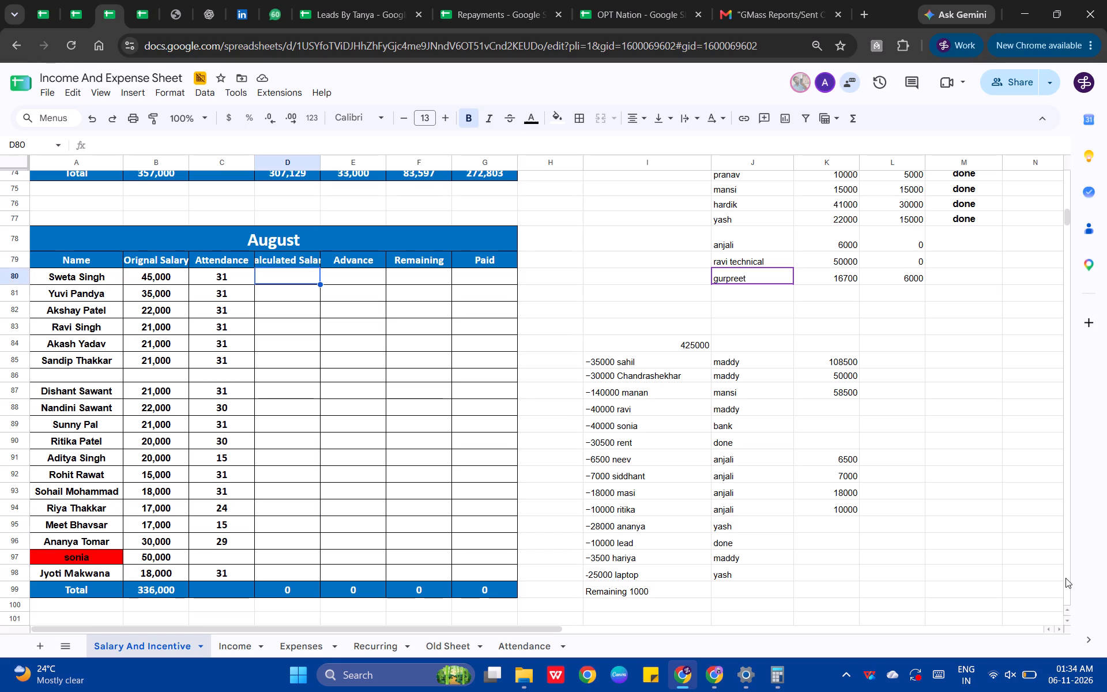
key("Down")
key("Down")
key("Down")
key("Down")
key("Down")
key("Down")
key("Down")
key("Down")
key("Down")
key("Down")
key("Right")
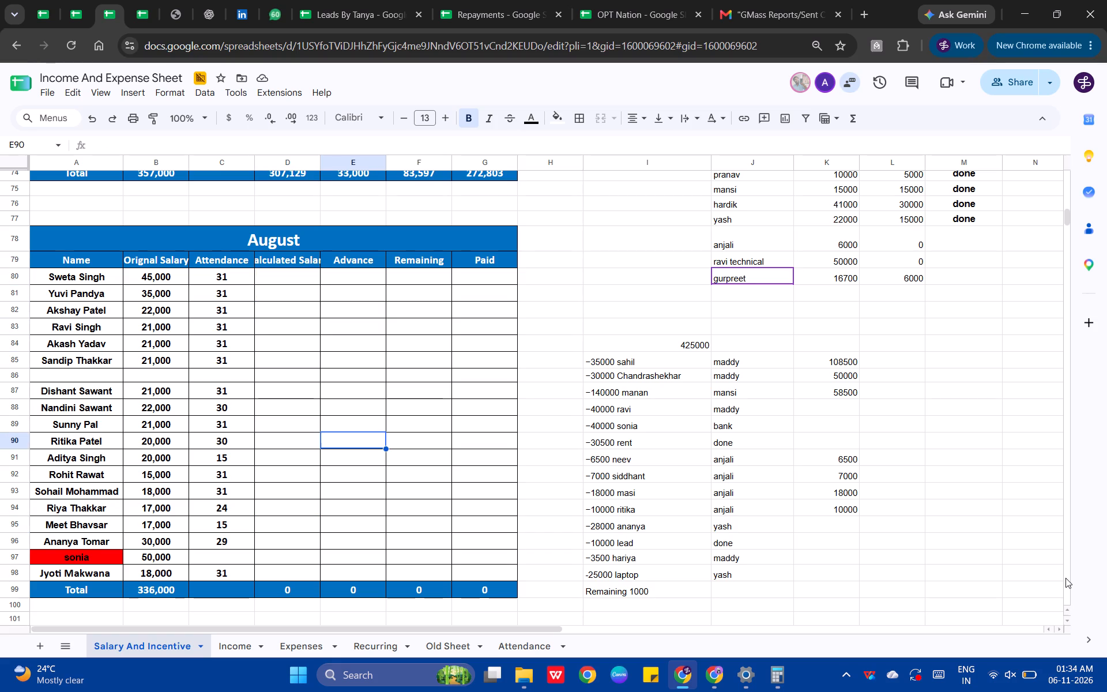
type("10000")
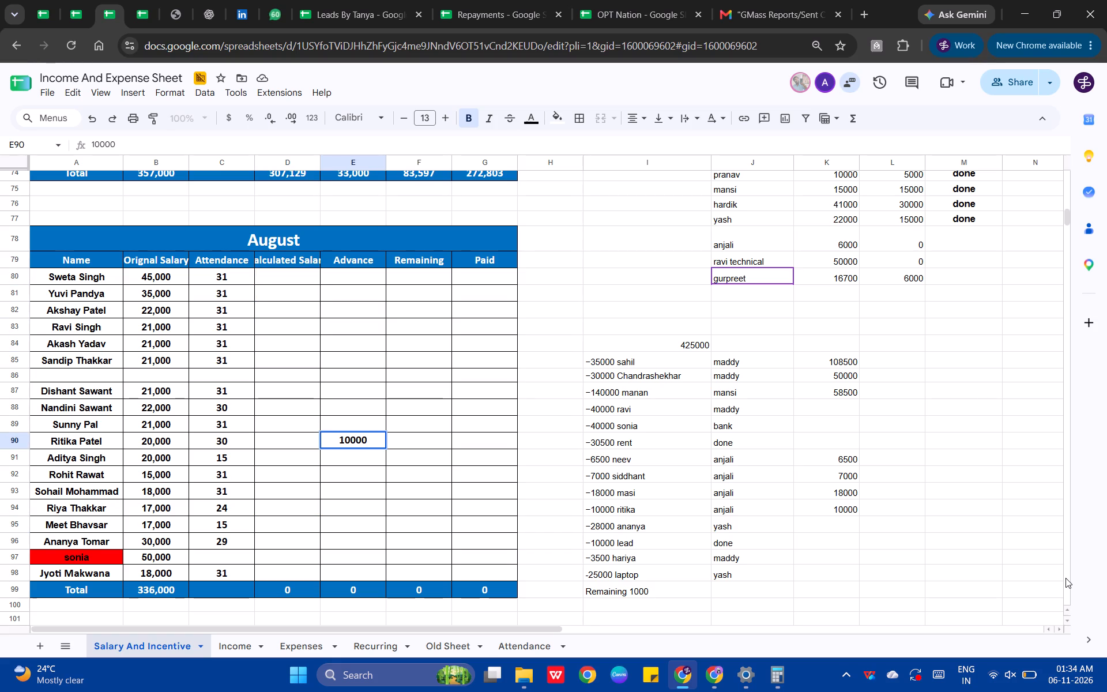
key("Down")
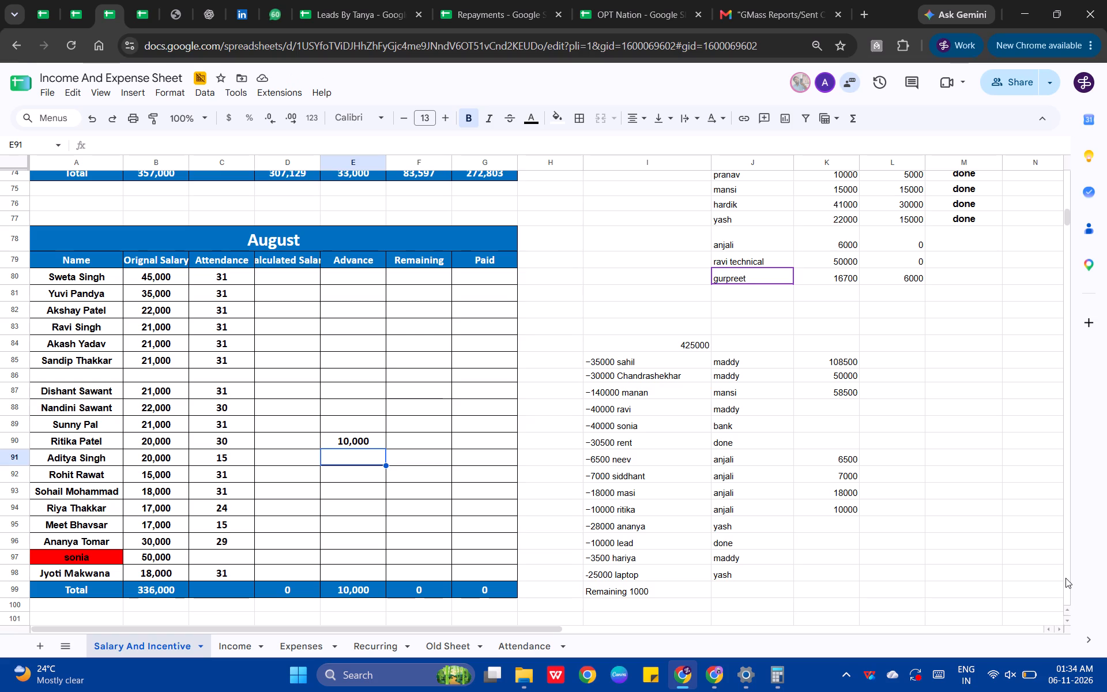
Review the Advance column in the July, June and May salary tables.
key("Up")
key("Up")
key("Up")
key("Up")
key("Up")
key("Up")
key("Up")
key("Up")
key("Up")
key("Up")
key("Up")
key("Up")
key("Up")
key("Up")
key("Up")
key("Up")
key("Up")
key("Up")
key("Up")
key("Up")
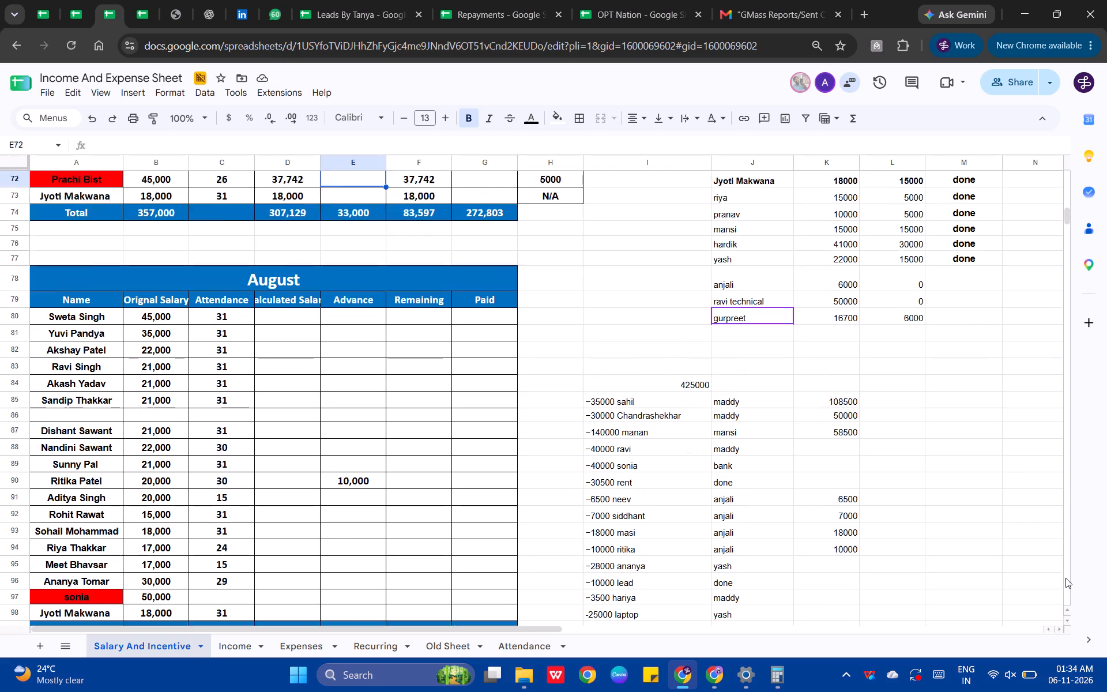
key("Down")
key("Down")
key("Down")
key("Down")
key("Down")
key("Down")
key("Down")
key("Down")
key("Down")
key("Down")
key("Down")
key("Down")
key("Down")
key("Down")
key("Down")
key("Down")
key("Down")
key("Down")
key("Down")
key("Down")
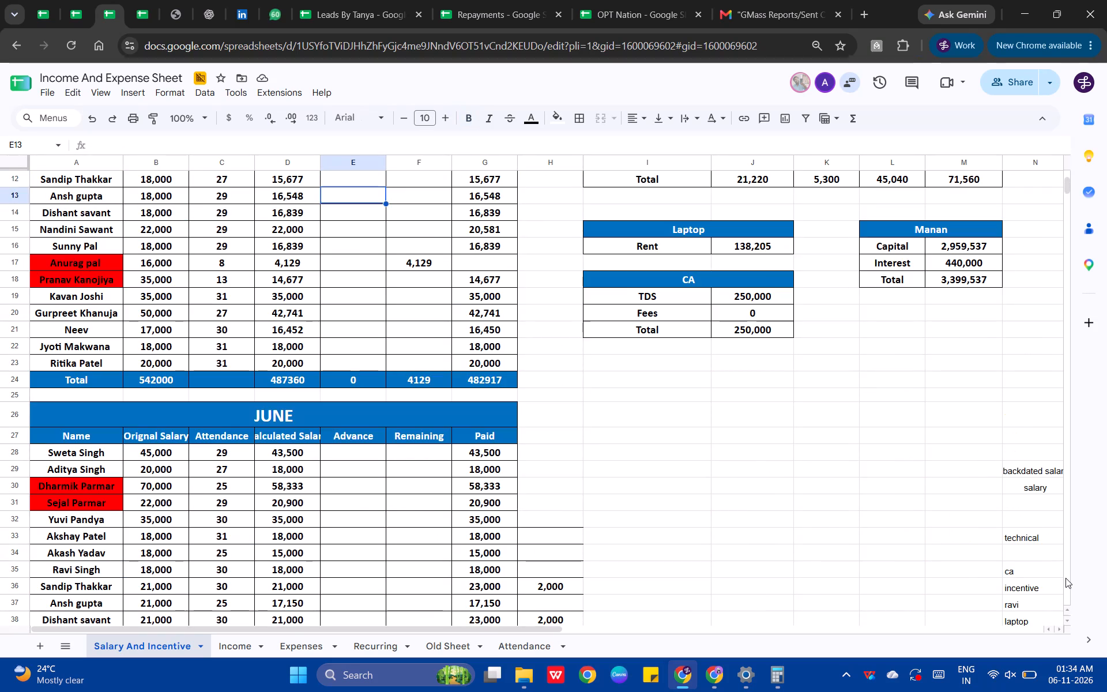
key("Up")
key("Up")
key("Up")
key("Up")
key("Up")
key("Up")
key("Up")
key("Up")
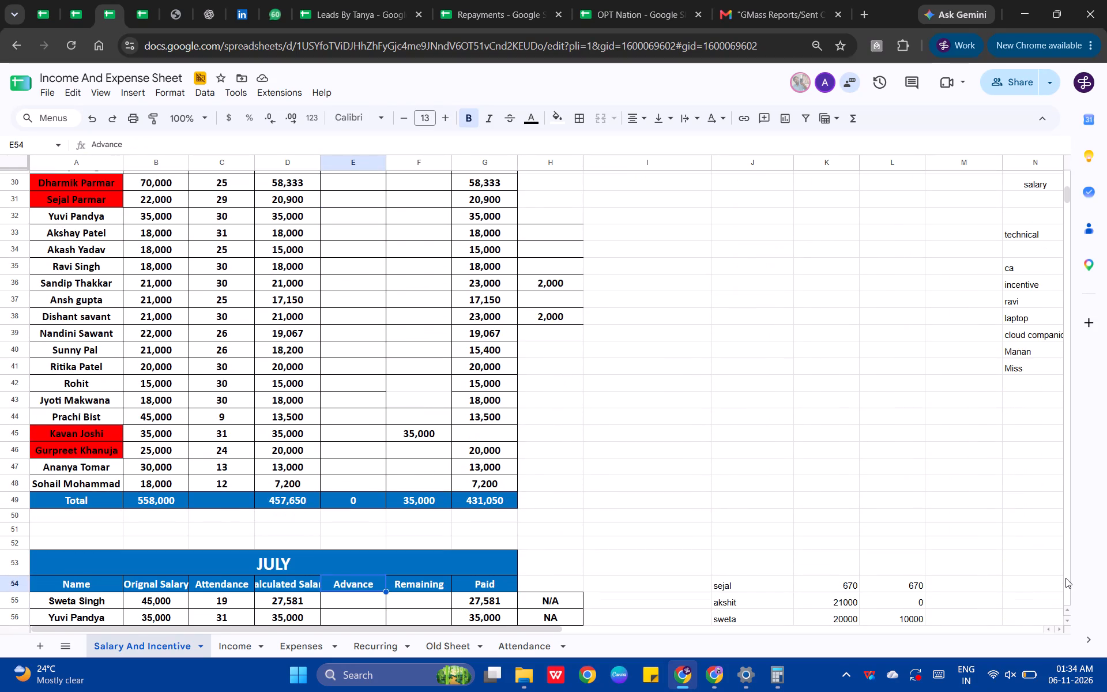
Review the Advance column from the July table's header up through the June and May tables.
key("Down")
key("Up")
key("Down")
key("Up")
key("Up")
key("Up")
key("Up")
key("Up")
key("Up")
key("Up")
key("Up")
key("Up")
key("Up")
key("Up")
key("Up")
key("Up")
key("Up")
key("Up")
key("Up")
key("Up")
key("Up")
key("Up")
key("Up")
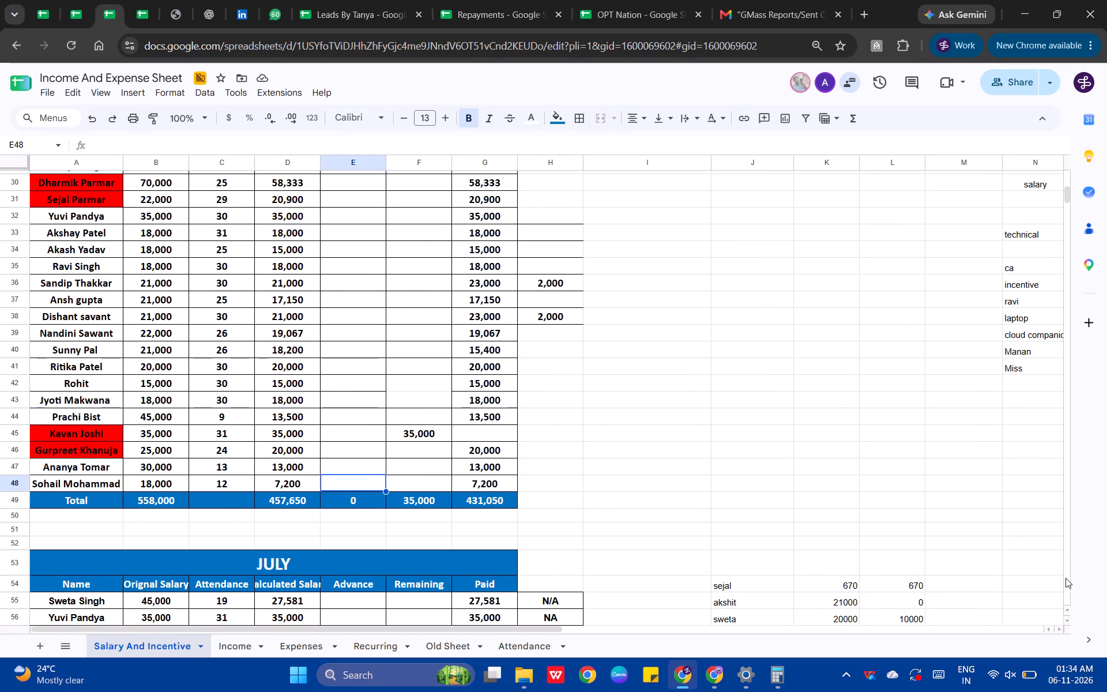
Examine the Advance column from the May table down through the June table and into July.
key("Down")
key("Down")
key("Down")
key("Down")
key("Down")
key("Down")
key("Down")
key("Down")
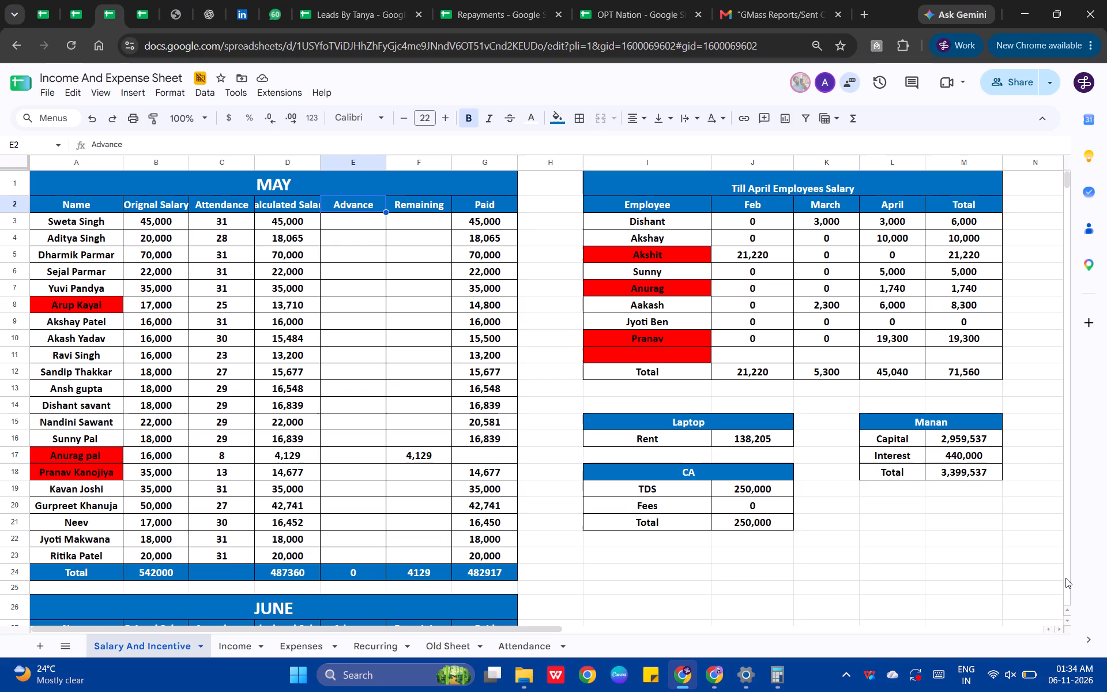
key("Down")
key("Down")
key("Down")
key("Down")
key("Down")
key("Down")
key("Down")
key("Down")
key("Down")
key("Down")
key("Down")
key("Down")
key("Down")
key("Down")
key("Down")
key("Down")
key("Down")
key("Down")
key("Down")
key("Down")
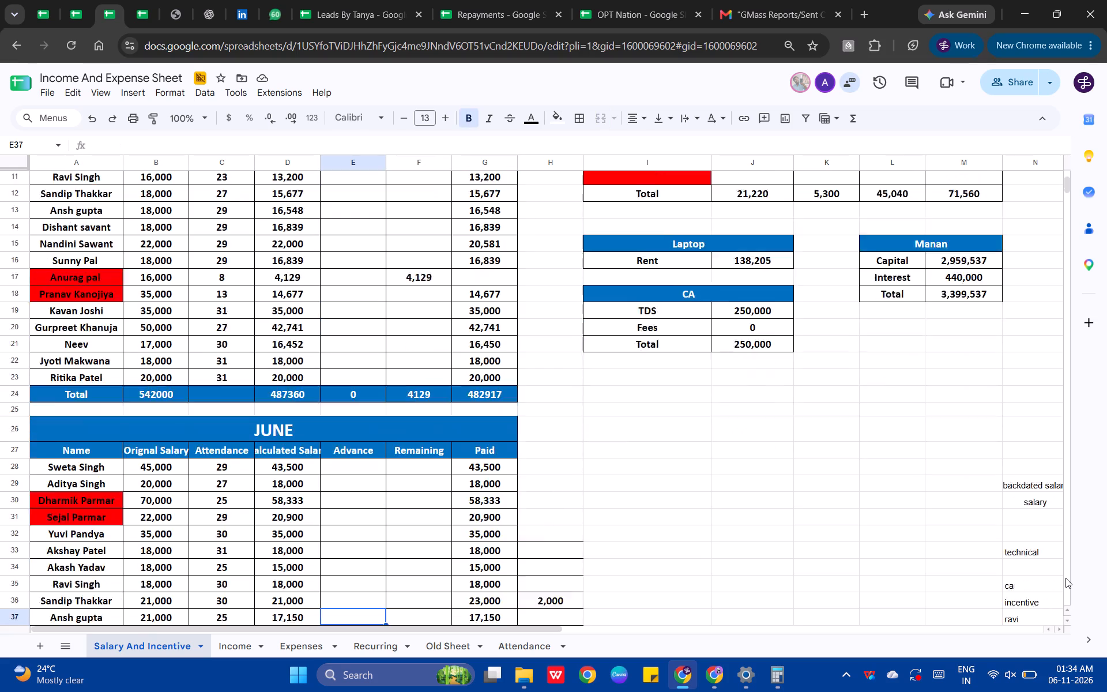
key("Up")
key("Up")
key("Up")
key("Up")
key("Up")
key("Up")
key("Up")
key("Up")
key("Up")
key("Up")
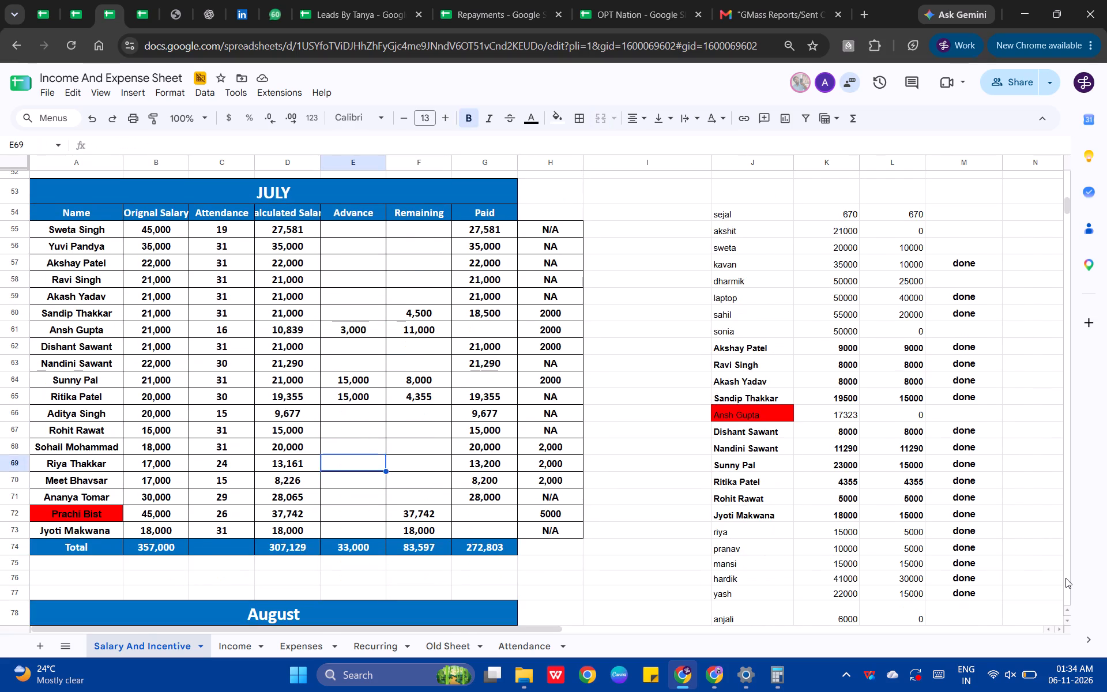
Check the Advance column from the July table down through the August table to the September header row.
key("Down")
key("Down")
key("Down")
key("Down")
key("Down")
key("Down")
key("Down")
key("Down")
key("Down")
key("Down")
key("Down")
key("Down")
key("Down")
key("Down")
key("Down")
key("Up")
key("Down")
key("Down")
key("Down")
key("Down")
key("Down")
key("Down")
key("Down")
key("Down")
key("Down")
key("Down")
key("Down")
key("Down")
key("Down")
key("Down")
key("Down")
key("Down")
key("Down")
key("Down")
key("Down")
key("Down")
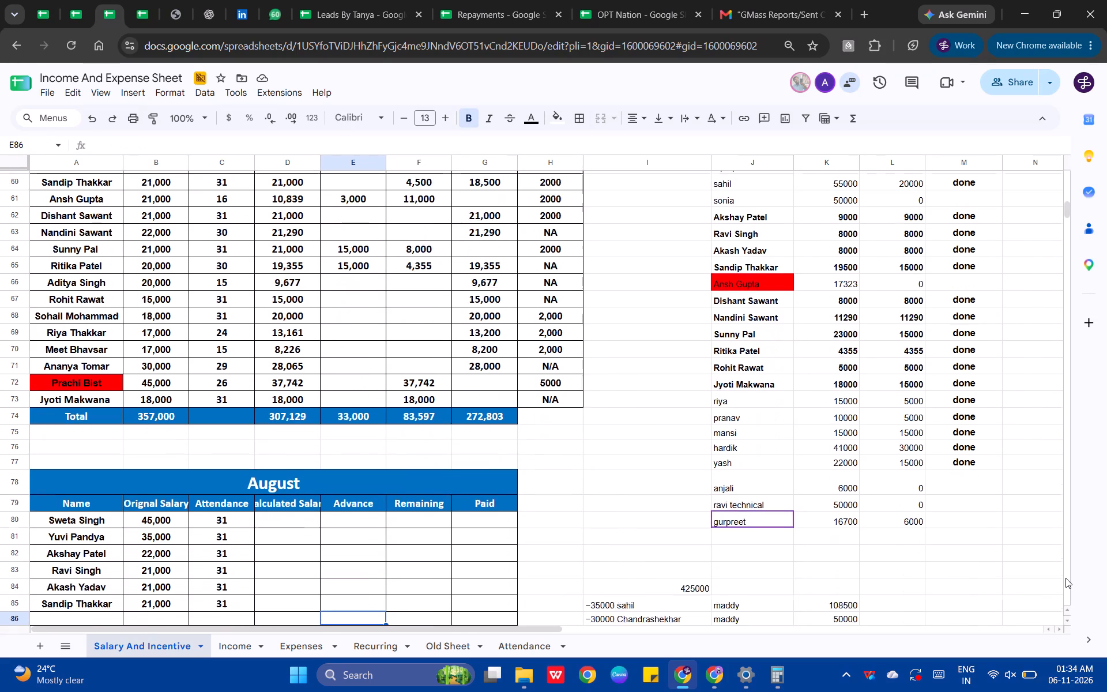
key("Down")
key("Up")
key("Up")
key("Up")
key("Up")
key("Up")
key("Up")
key("Up")
key("Up")
key("Up")
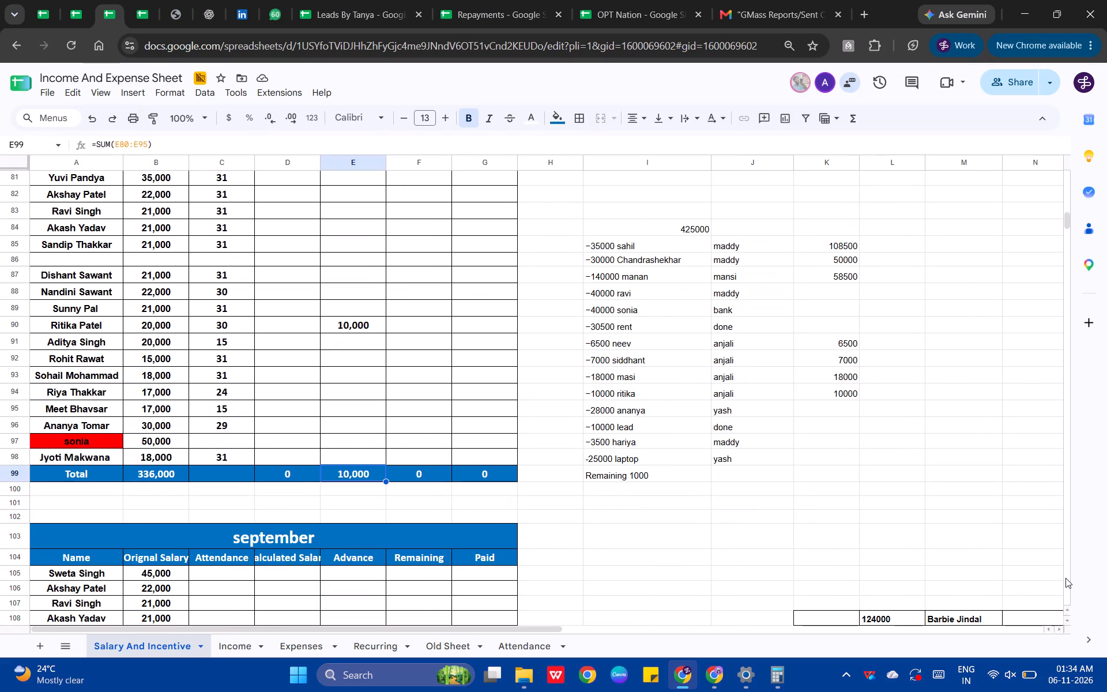
key("Down")
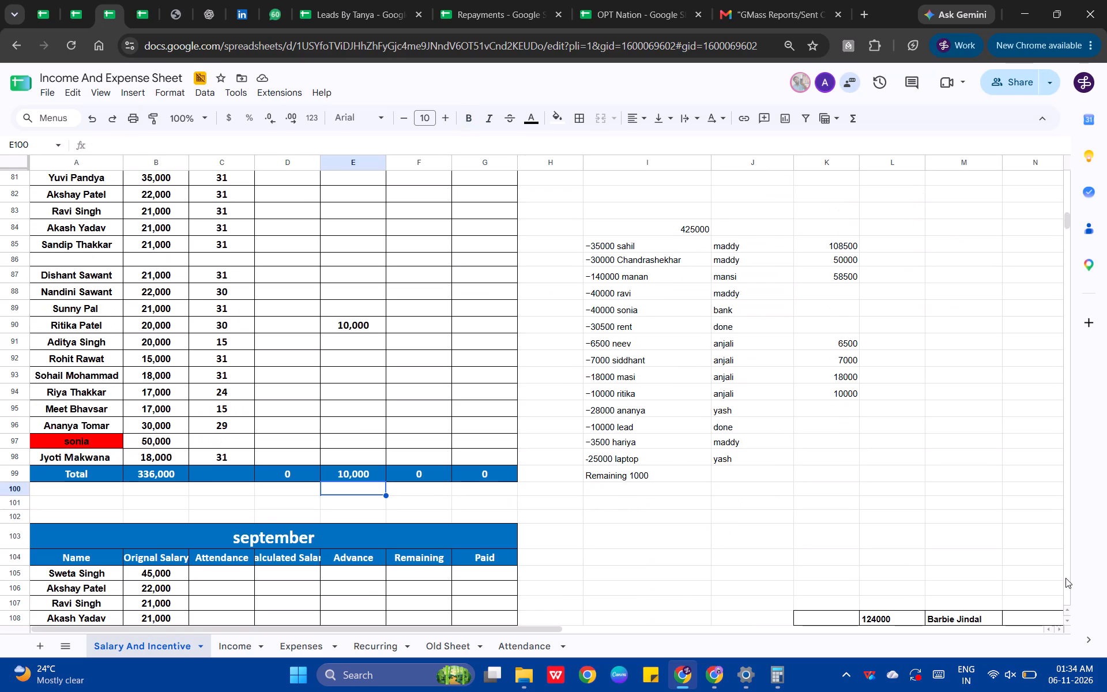
key("Down")
key("Down")
key("Down")
key("Down")
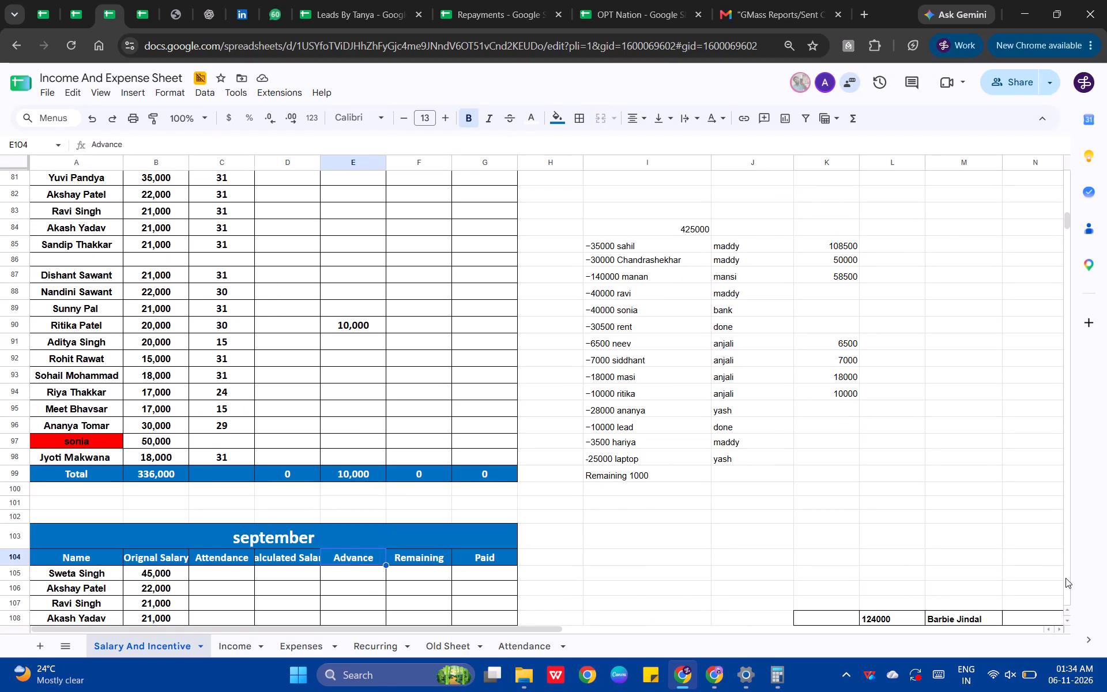
Recheck the Advance column from the September header back up through the August, July and June tables.
key("Up")
key("Up")
key("Up")
key("Up")
key("Up")
key("Up")
key("Up")
key("Up")
key("Up")
key("Up")
key("Up")
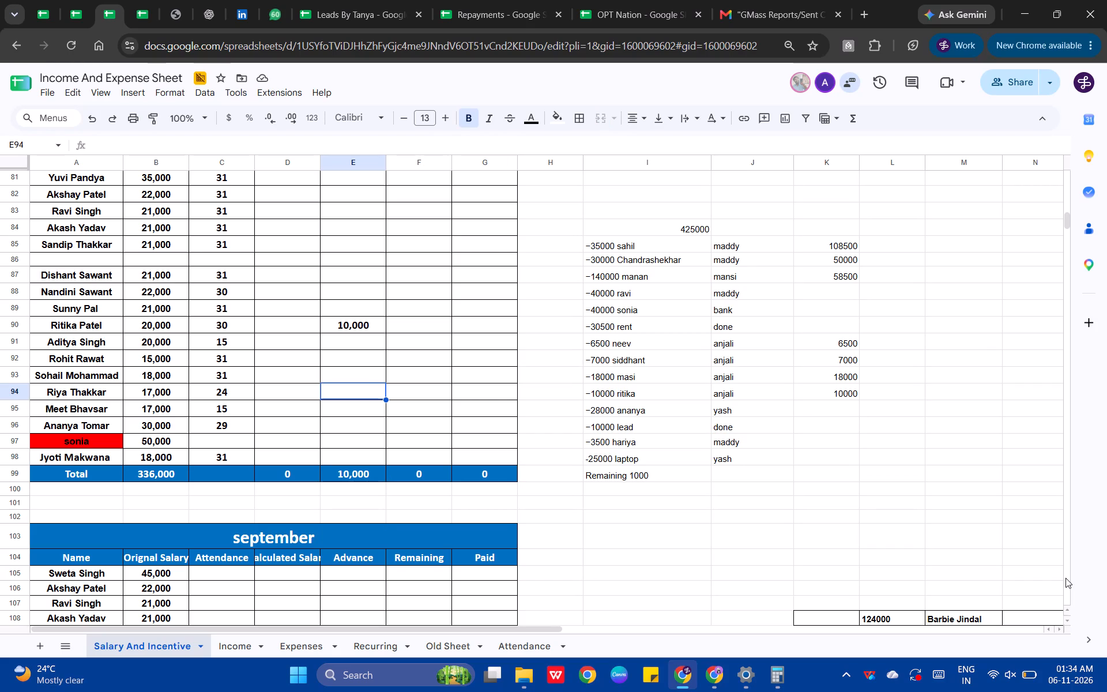
key("Down")
key("Down")
key("Down")
key("Down")
key("Up")
key("Up")
key("Up")
key("Up")
key("Up")
key("Up")
key("Up")
key("Up")
key("Up")
key("Up")
key("Up")
key("Up")
key("Up")
key("Up")
key("Up")
key("Up")
key("Up")
key("Up")
key("Up")
key("Up")
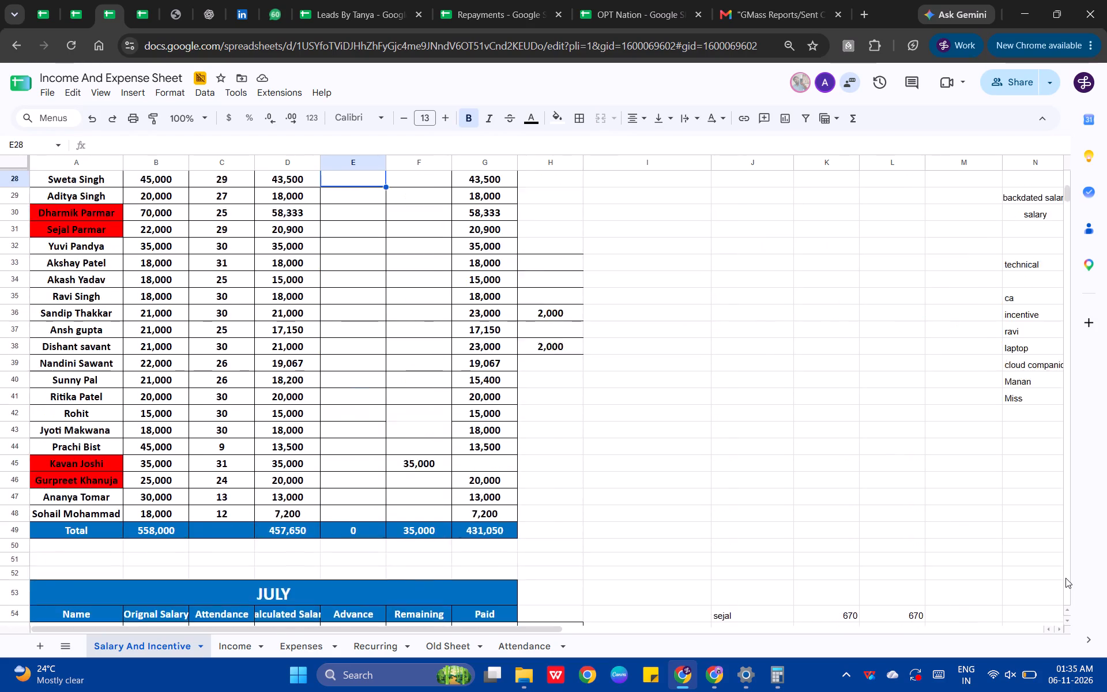
Examine the Till April Employees Salary table and the incentive, technical and overall total tables beside the May table.
key("Right")
key("Right")
key("Right")
key("Right")
key("Right")
key("Right")
key("Right")
key("Right")
key("Up")
key("Up")
key("Up")
key("Up")
key("Up")
key("Up")
key("Up")
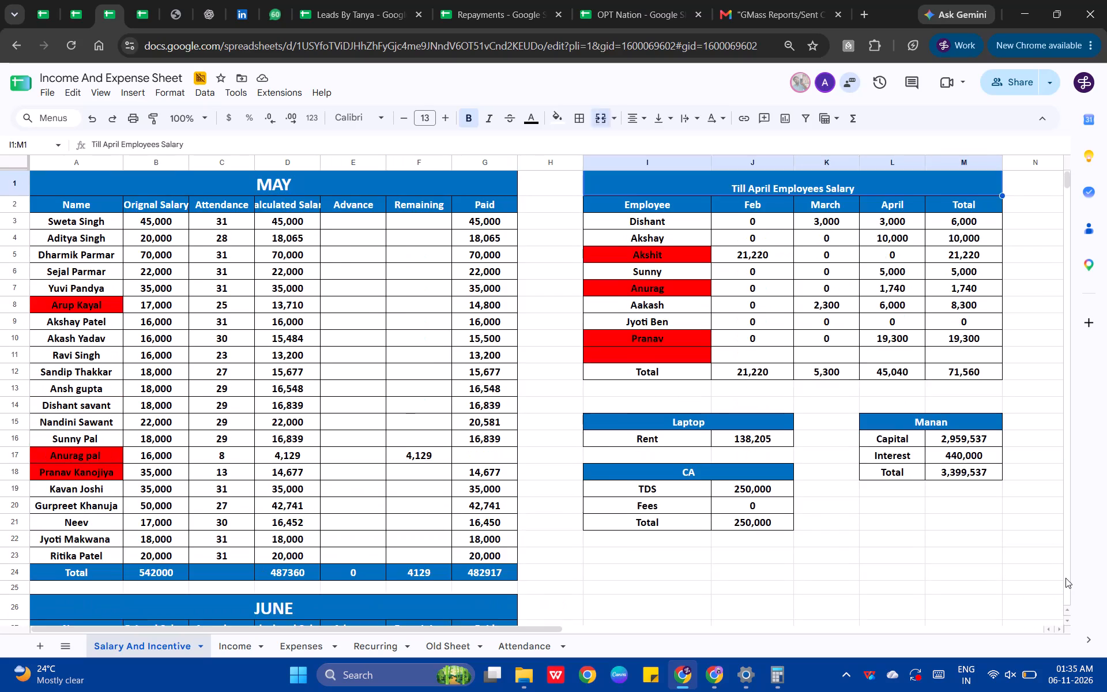
key("Right")
key("Right")
key("Right")
key("Right")
key("Right")
key("Right")
key("Right")
Review the Name column from the May table down through June, July and August to the September header.
key("Left")
key("Left")
key("Left")
key("Left")
key("Left")
key("Left")
key("Left")
key("Left")
key("Left")
key("Left")
key("Left")
key("Left")
key("Left")
key("Left")
key("Left")
key("Left")
key("Left")
key("Left")
key("Left")
key("Left")
key("Left")
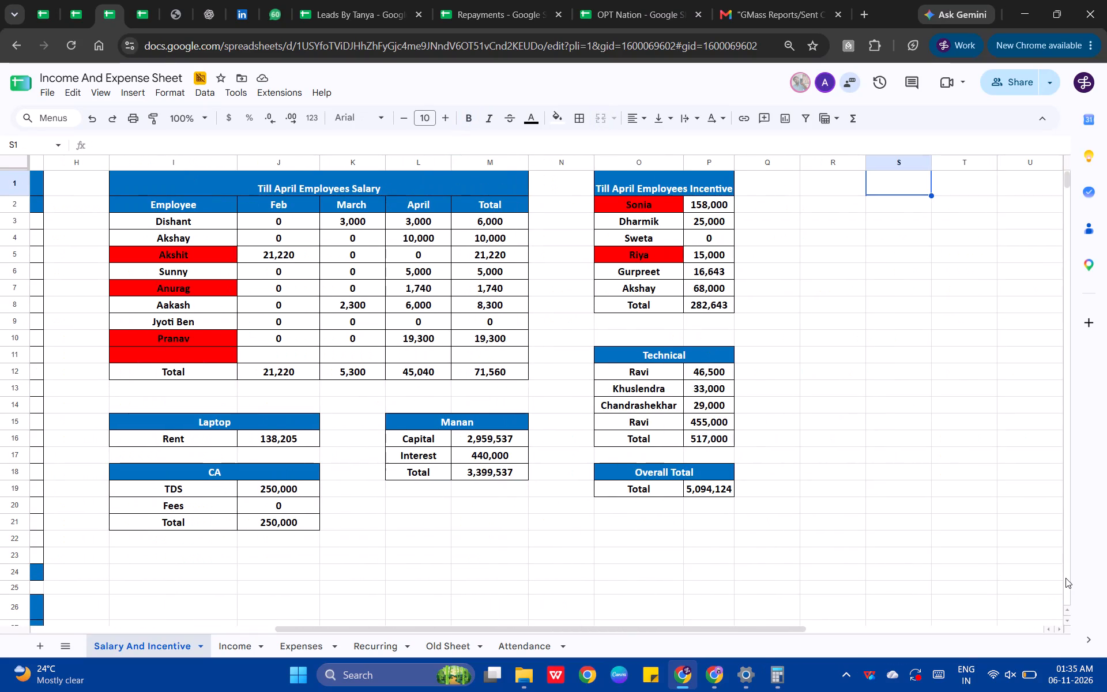
key("Down")
key("Down")
key("Down")
key("Down")
key("Down")
key("Down")
key("Down")
key("Down")
key("Down")
key("Down")
key("Down")
key("Down")
key("Down")
key("Down")
key("Down")
key("Down")
key("Down")
key("Down")
key("Down")
key("Down")
key("Down")
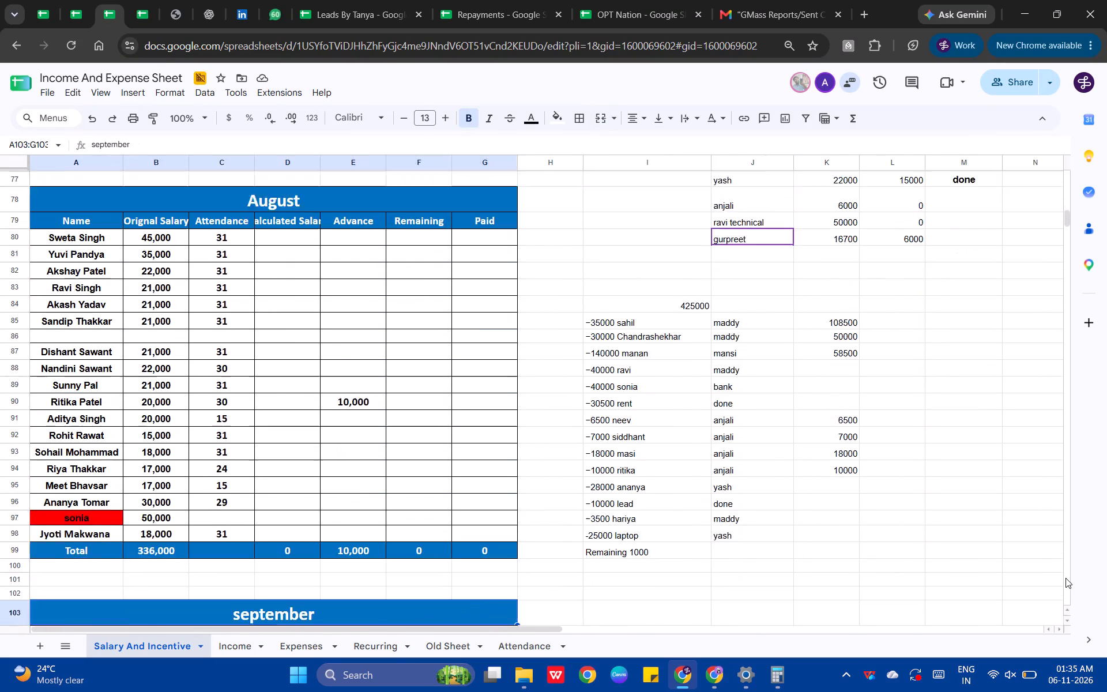
Check the bottom rows of the August table, continuing down through the September and October tables.
key("Up")
key("Up")
key("Up")
key("Up")
key("Up")
key("Up")
key("Up")
key("Up")
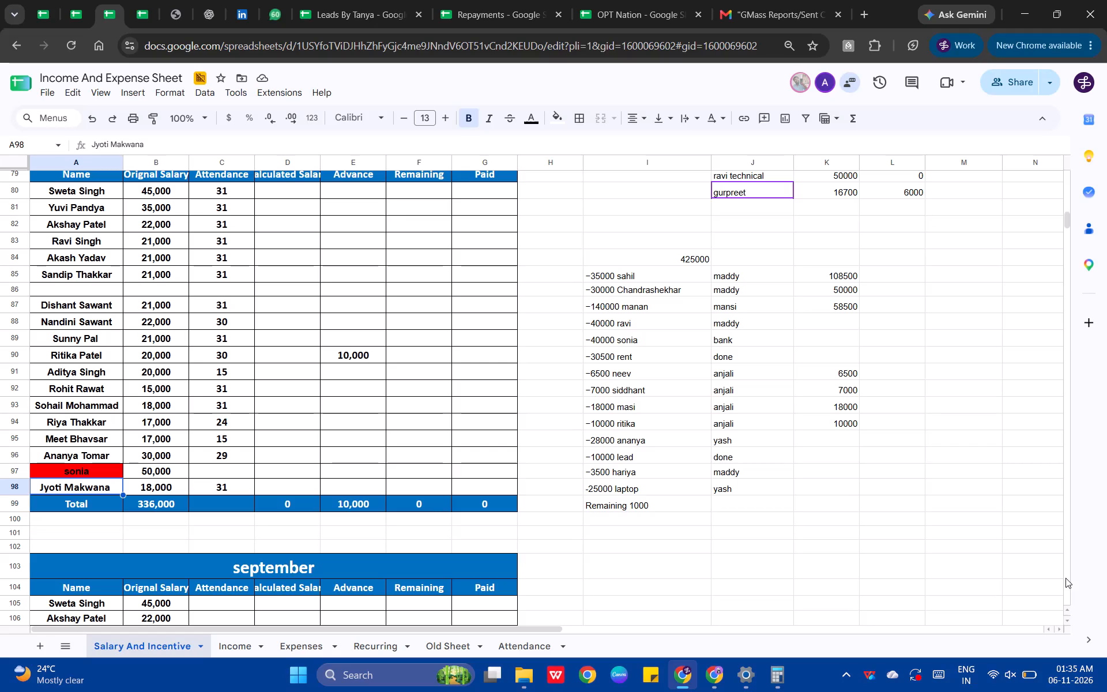
key("Down")
key("Down")
key("Down")
key("Down")
key("Down")
key("Down")
key("Down")
key("Down")
key("Down")
key("Down")
key("Down")
key("Down")
key("Down")
key("Down")
key("Down")
key("Down")
key("Down")
key("Down")
key("Down")
key("Down")
key("Down")
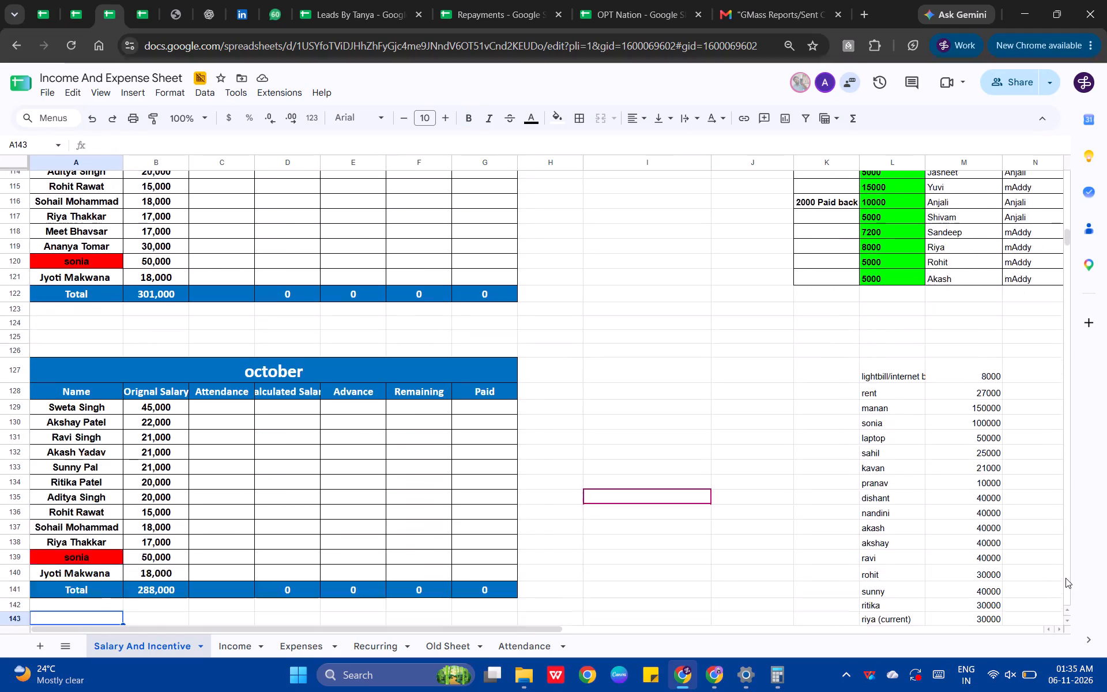
Recheck the October and September tables from below October's total up to the last employee row of August.
key("Up")
key("Up")
key("Up")
key("Up")
key("Up")
key("Up")
key("Up")
key("Up")
key("Up")
key("Up")
key("Up")
key("Up")
key("Up")
key("Up")
key("Up")
key("Up")
key("Up")
key("Up")
key("Up")
key("Up")
key("Up")
key("Up")
key("Up")
key("Up")
key("Up")
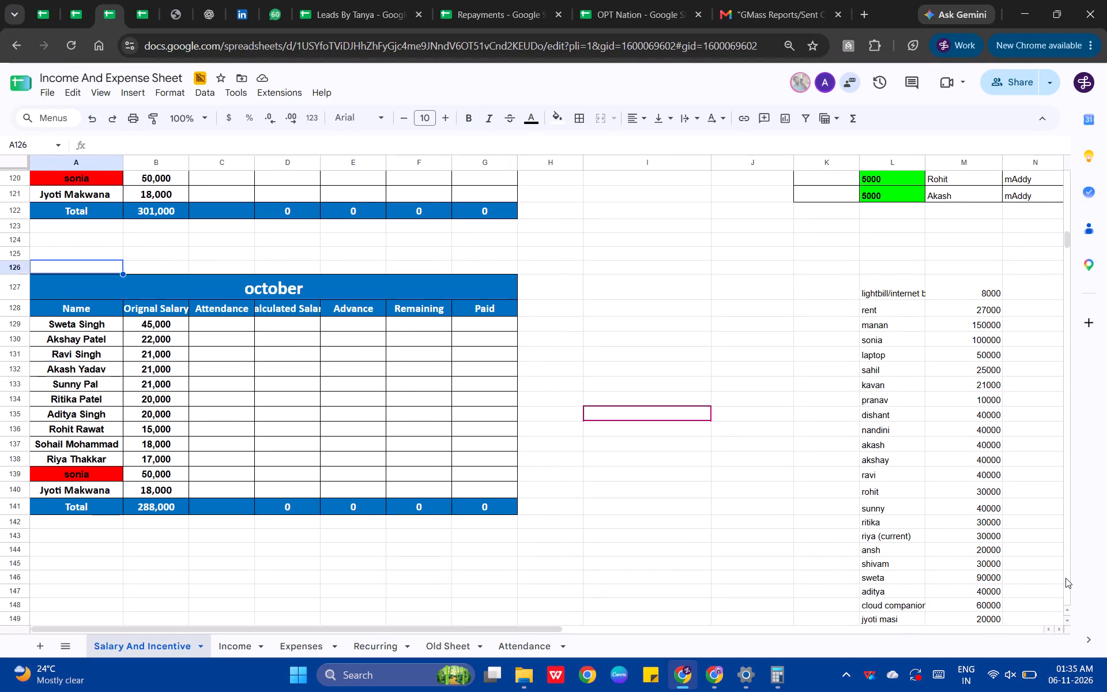
key("Up")
key("Up")
key("Up")
key("Up")
key("Up")
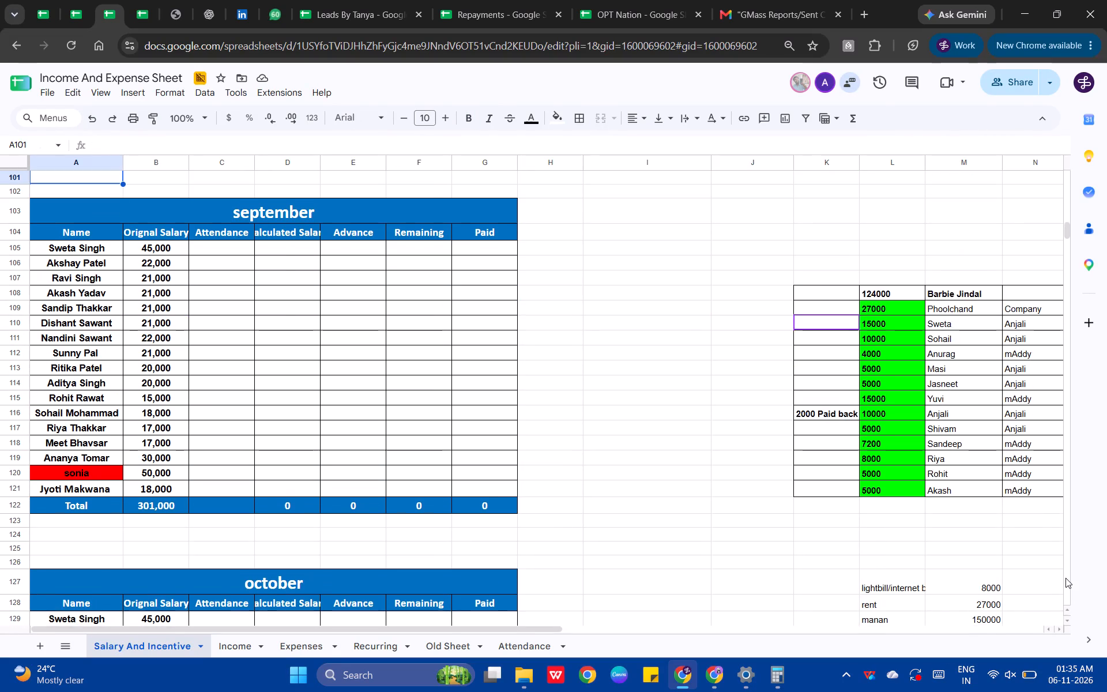
key("Up")
key("Up")
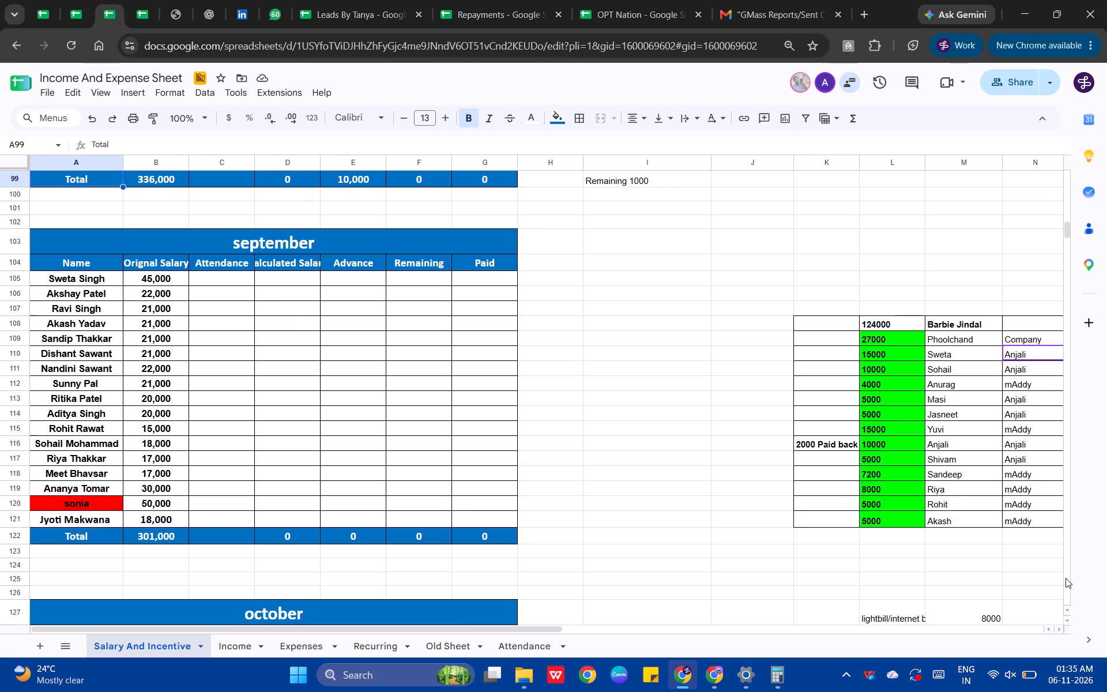
key("Up")
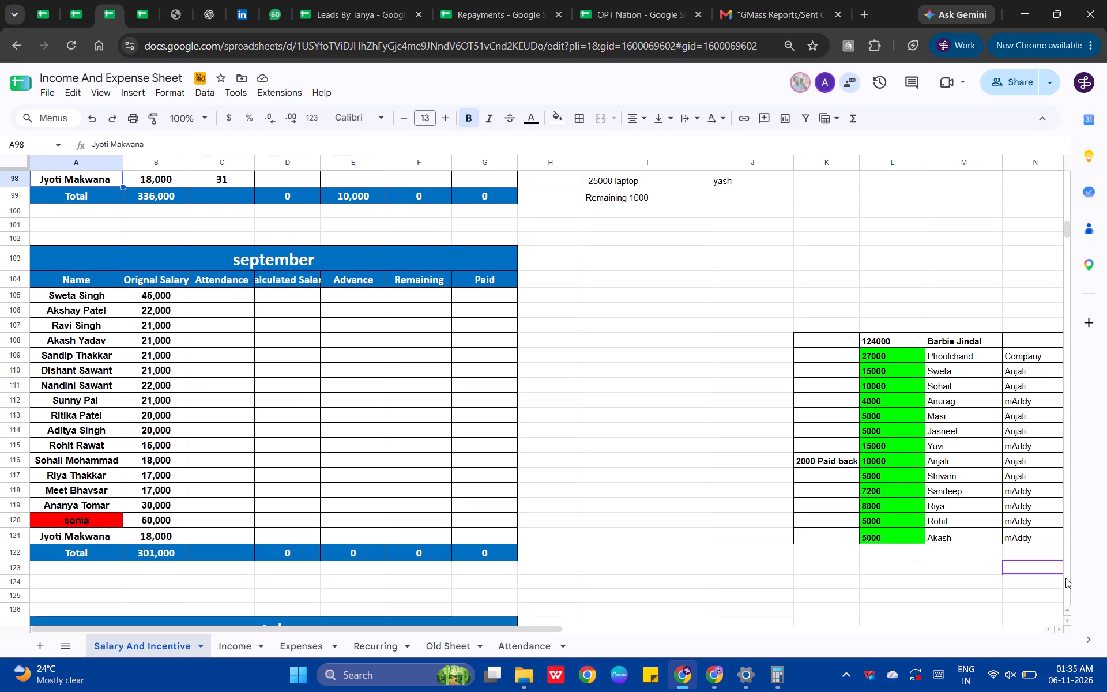
Review the August table's employee rows from the last one up to the first ones.
key("Up")
key("Up")
key("Up")
key("Up")
key("Up")
key("Up")
key("Up")
key("Up")
key("Up")
key("Up")
key("Up")
key("Up")
key("Up")
key("Up")
key("Up")
key("Up")
key("Up")
key("Up")
key("Down")
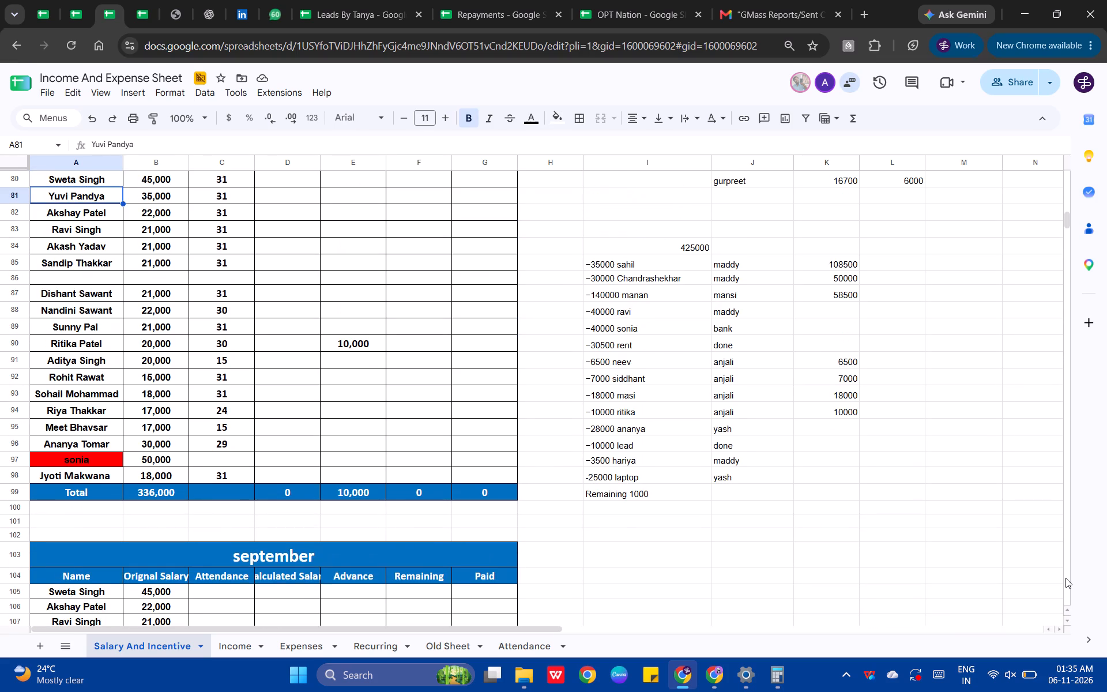
Review the Name column from the end of July's table down through August's employee rows to sonia.
key("Up")
key("Up")
key("Up")
key("Up")
key("Up")
key("Up")
key("Up")
key("Up")
key("Up")
key("Up")
key("Down")
key("Down")
key("Down")
key("Down")
key("Down")
key("Down")
key("Down")
key("Down")
key("Down")
key("Down")
key("Down")
key("Down")
key("Down")
key("Down")
key("Down")
key("Down")
key("Down")
key("Down")
key("Down")
key("Down")
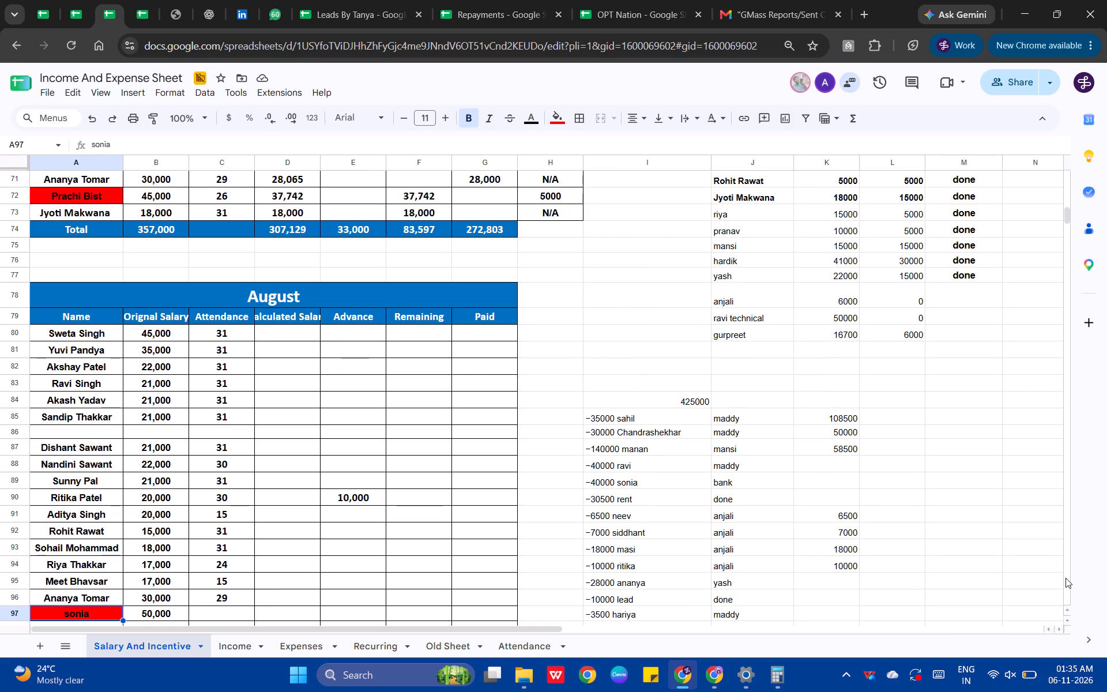
Enter an advance of 10000 for Sohail in the August table.
key("Right")
key("Up")
key("Up")
key("Up")
key("Right")
key("Right")
key("Up")
key("Right")
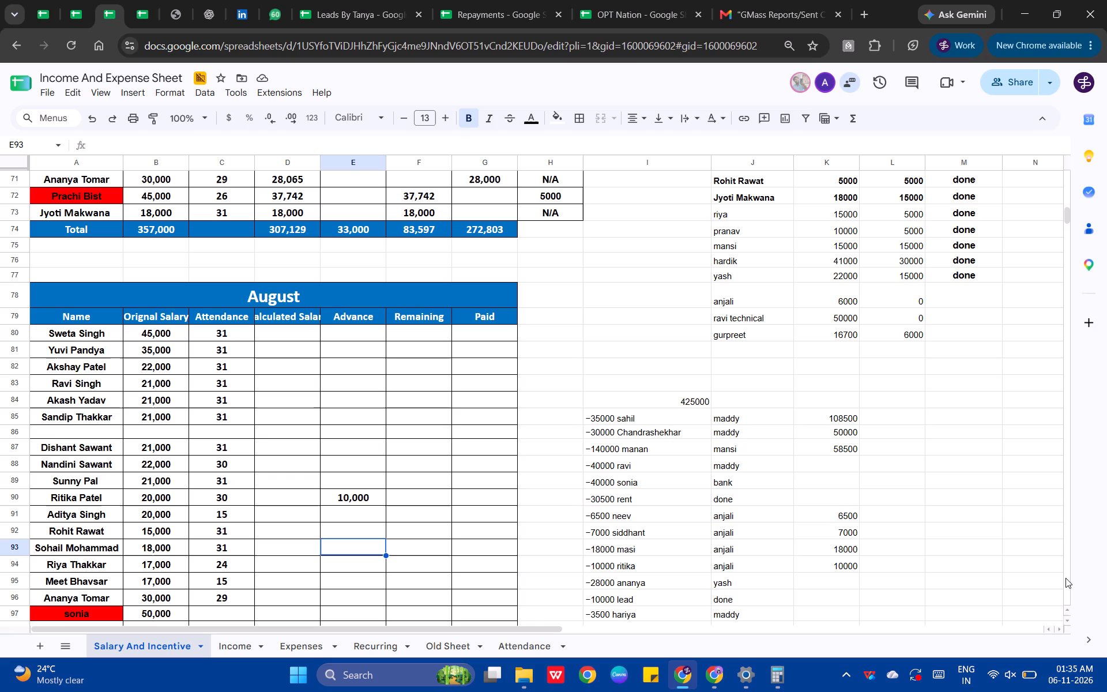
type("1000")
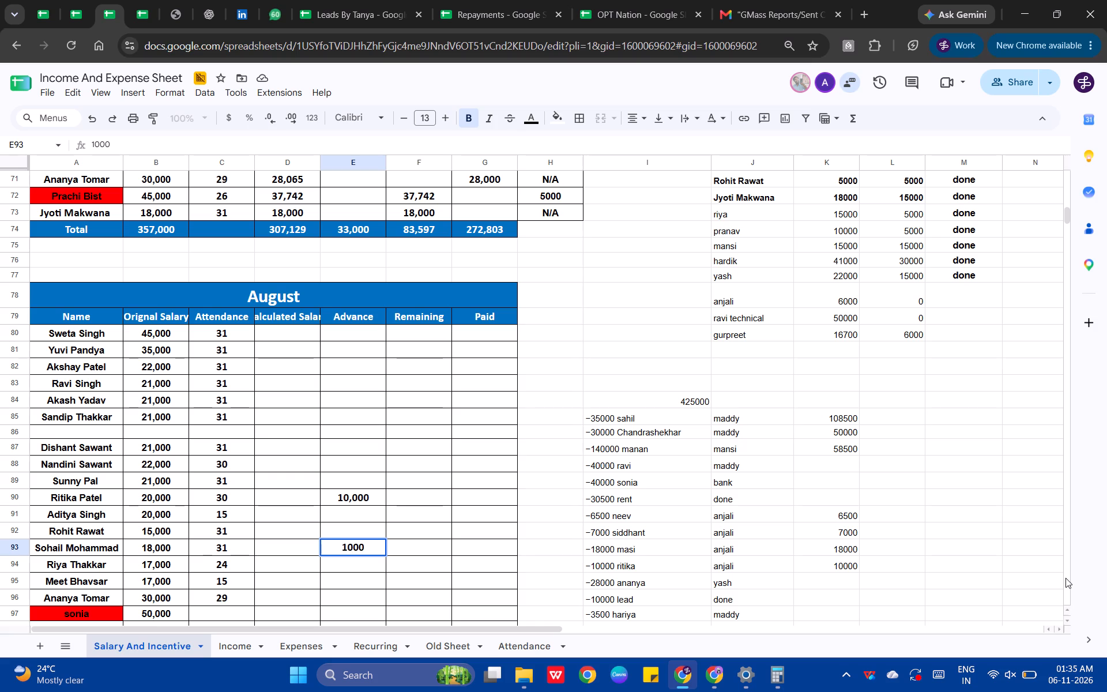
key("0")
key("Up")
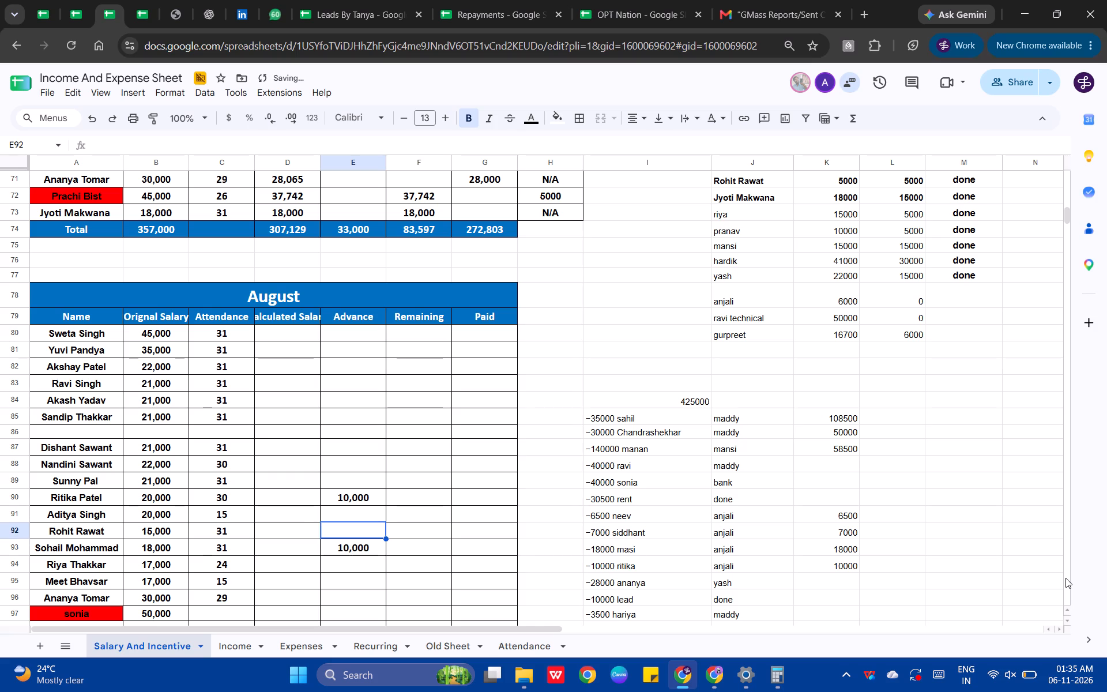
Check the August Advance column upward from Rohit's row, then the blank column beside the table at Akash's row.
key("Up")
key("Up")
key("Up")
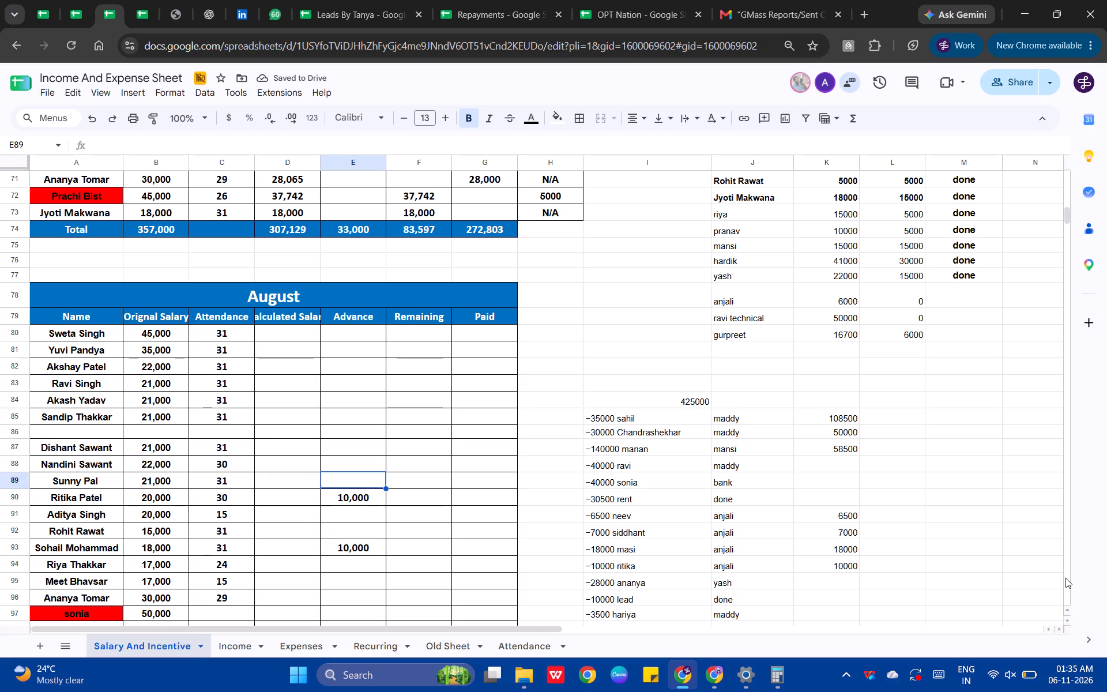
key("Down")
key("Up")
key("Down")
key("Down")
key("Up")
key("Down")
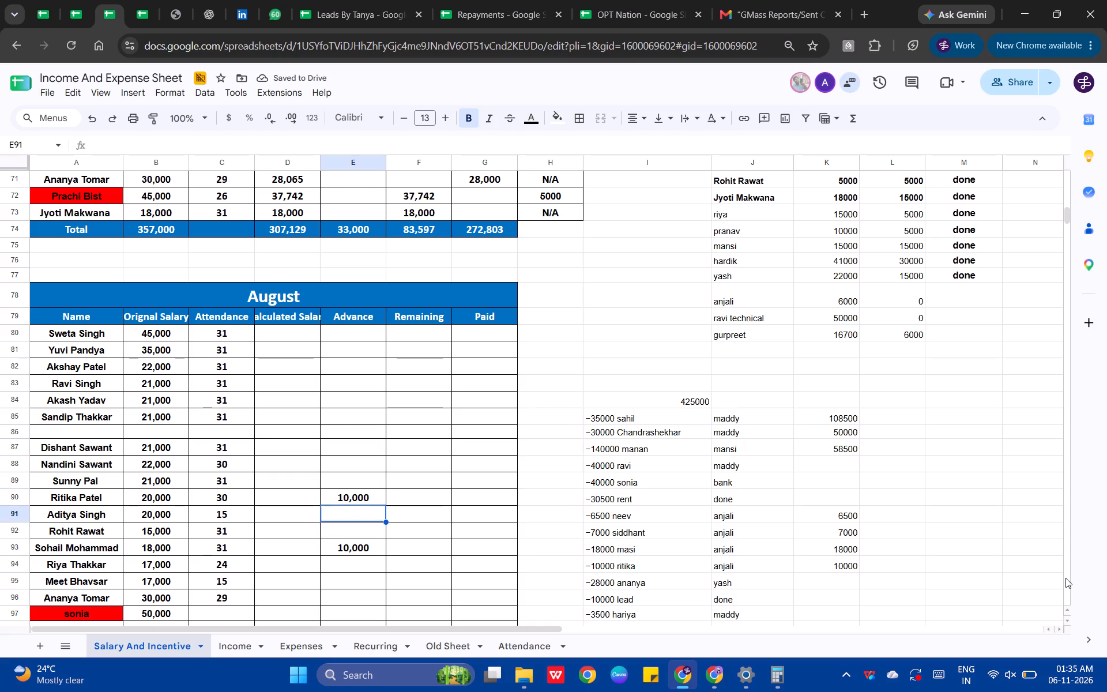
key("Down")
key("Up")
key("Up")
key("Up")
key("Up")
key("Up")
key("Up")
key("Up")
key("Up")
key("Right")
key("Right")
key("Right")
key("Right")
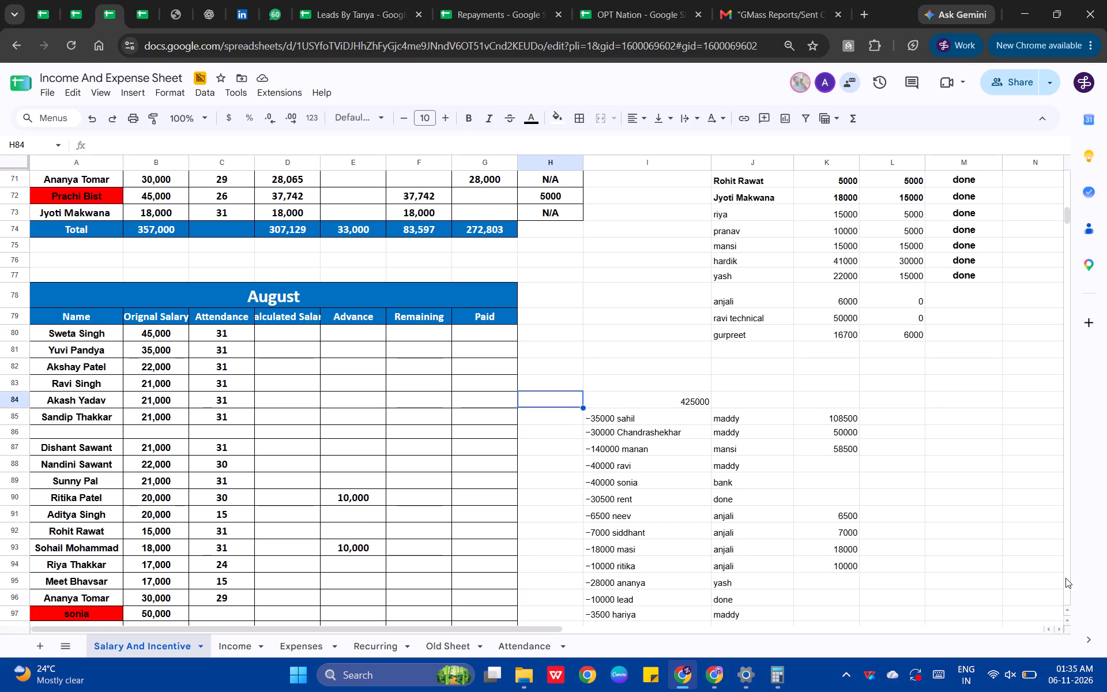
Review the area between the monthly tables and side lists, from August up to the Till April Employees Salary heading.
key("shift+Up")
key("shift+Up")
key("shift+Up")
key("shift+Up")
key("shift+Up")
key("shift+Up")
key("shift+Up")
key("shift+Up")
key("shift+Up")
key("shift+Up")
key("shift+Up")
key("shift+Up")
key("shift+Up")
key("shift+Up")
key("shift+Up")
key("shift+Up")
key("shift+Up")
key("shift+Up")
key("shift+Up")
key("shift+Up")
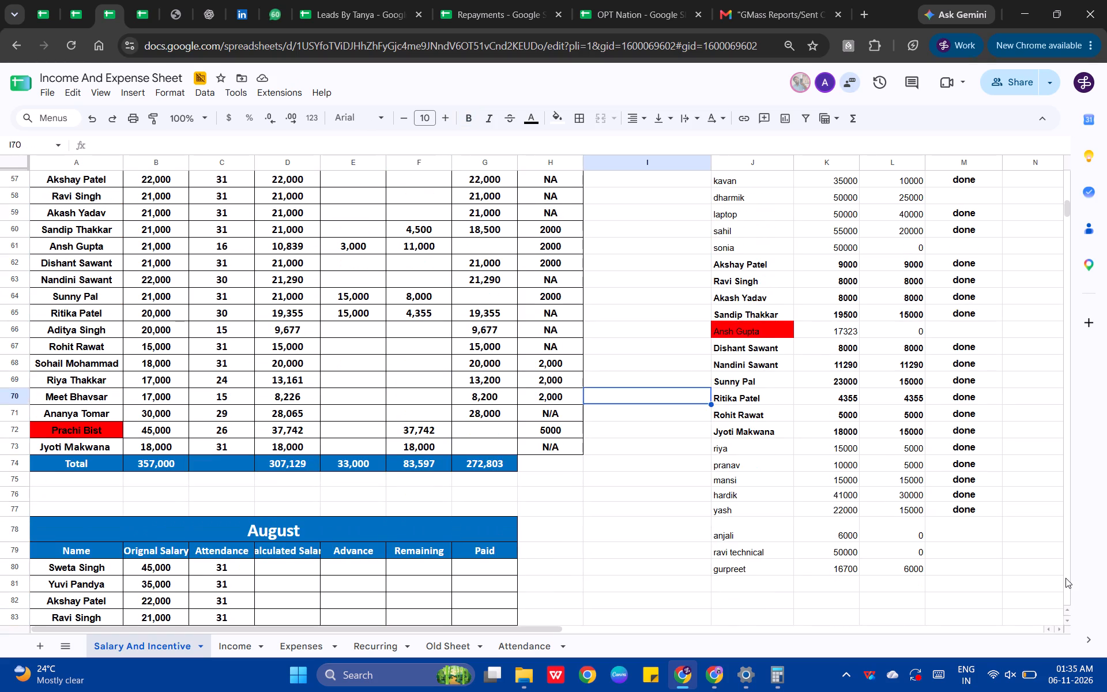
key("Up")
key("Up")
key("Up")
key("Up")
key("Up")
key("Up")
key("ctrl+Up")
key("ctrl+Up")
key("ctrl+Up")
key("ctrl+Up")
key("ctrl+Up")
key("ctrl+Up")
key("ctrl+Up")
key("ctrl+Up")
key("ctrl+Up")
key("ctrl+Up")
key("ctrl+Up")
key("ctrl+Up")
key("ctrl+Up")
key("ctrl+Up")
key("ctrl+Up")
key("ctrl+Up")
key("ctrl+Up")
key("ctrl+Up")
key("ctrl+Up")
key("ctrl+Up")
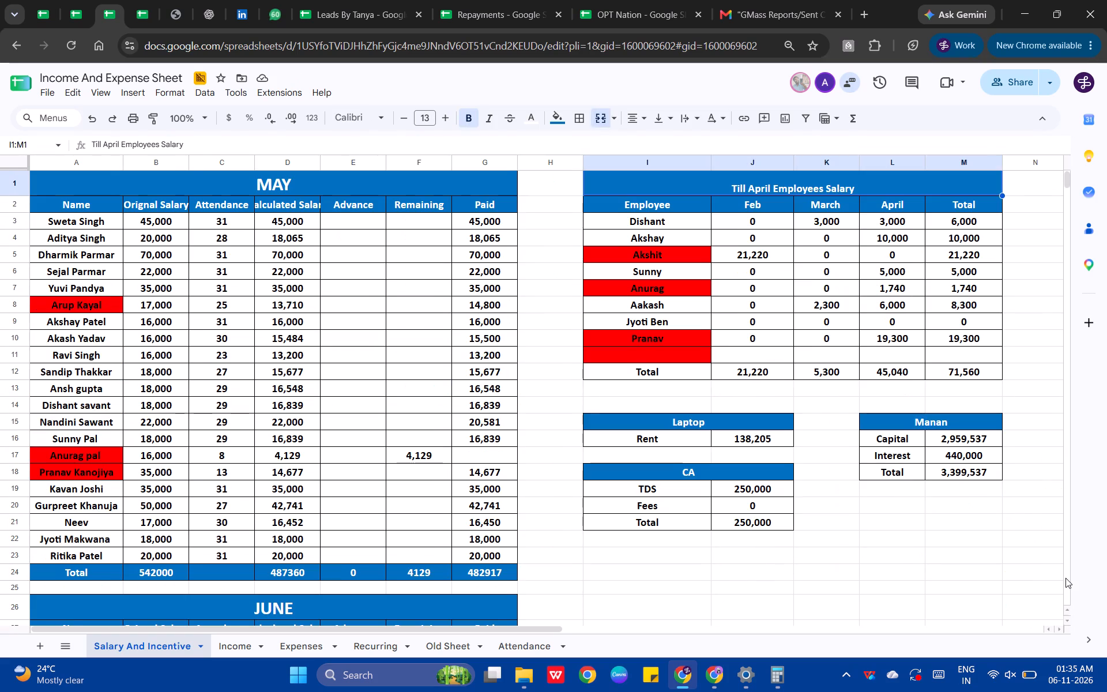
Set Anurag's Total and April amounts to 0 in the Till April Employees Salary table.
key("Right")
key("Down")
key("Left")
key("Left")
key("Right")
key("Left")
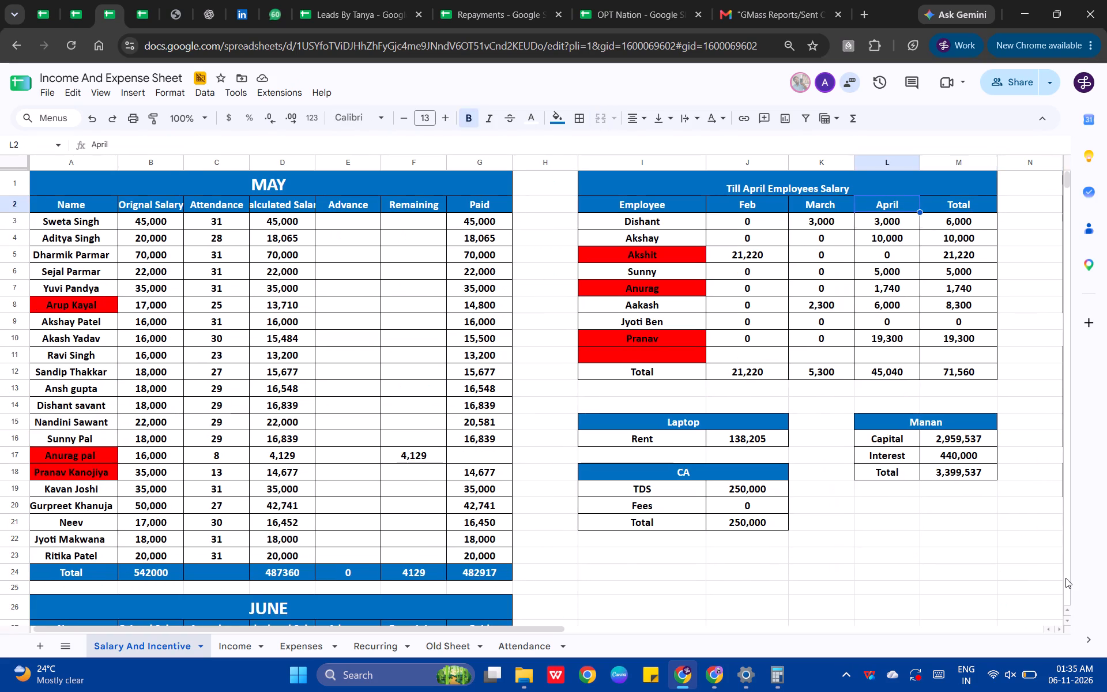
key("Left")
key("Left")
key("Down")
key("Down")
key("Down")
key("Down")
key("Right")
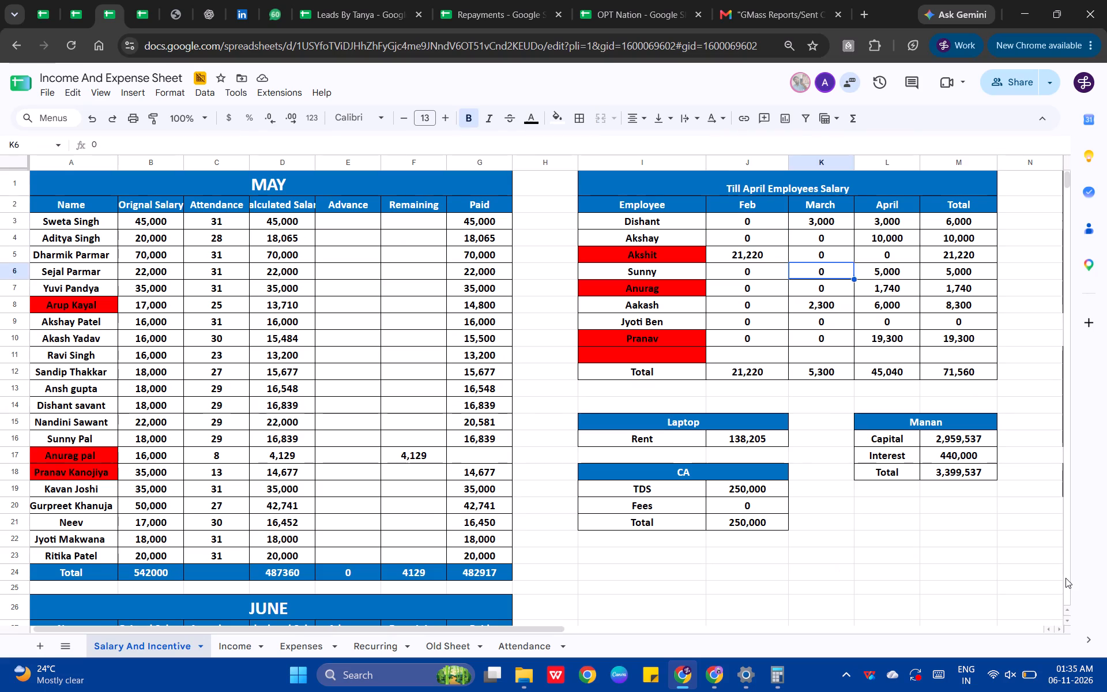
key("Right")
key("Right")
key("Down")
key("0")
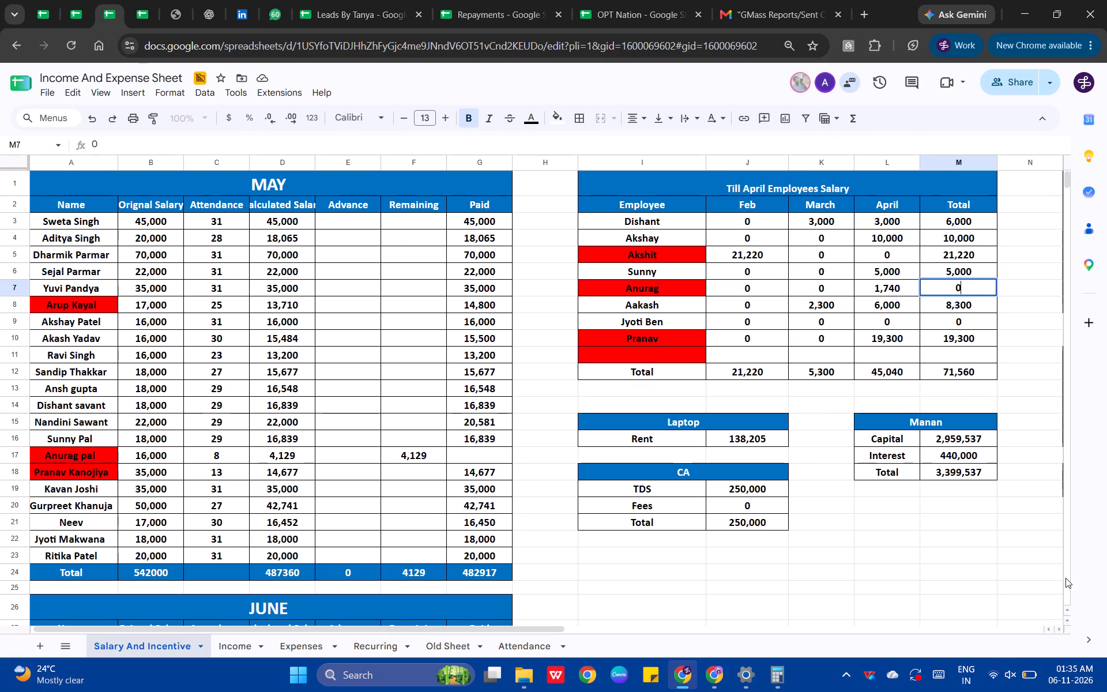
key("Left")
key("0")
key("Down")
Review the side tables and payment list from the April column down to just below gurpreet's row.
key("Down")
key("Down")
key("Down")
key("Down")
key("Down")
key("Down")
key("Down")
key("Down")
key("Down")
key("Down")
key("Down")
key("Down")
key("Down")
key("Down")
key("Down")
key("Down")
key("Down")
key("Down")
key("Down")
key("Down")
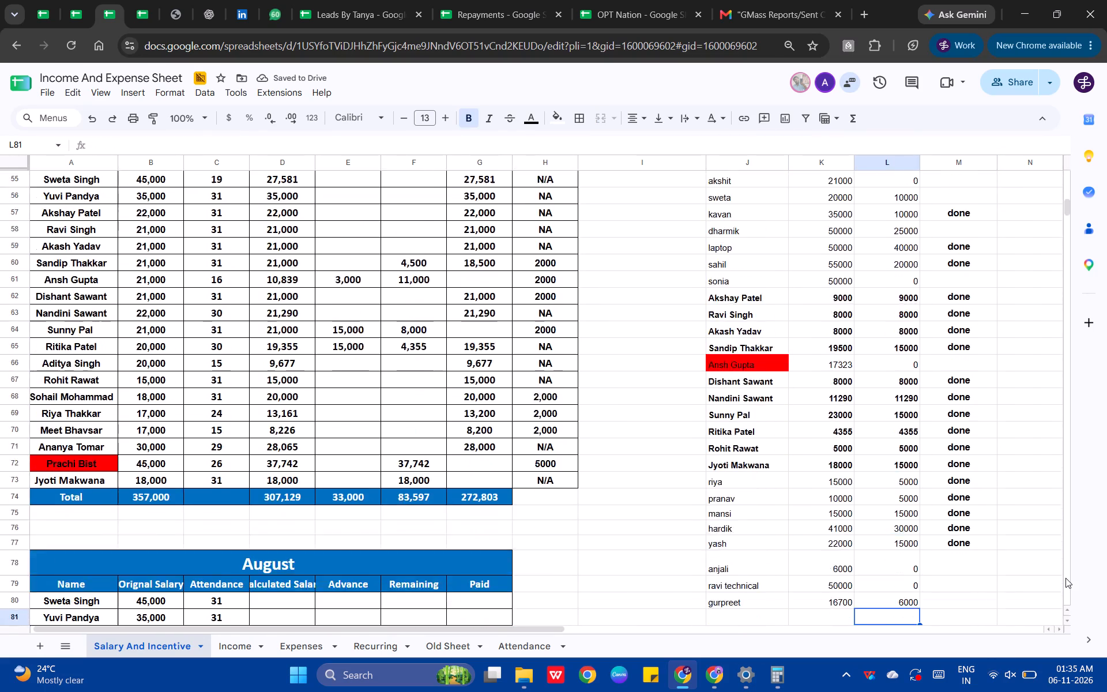
Enter an Advance of 15000 in Yuvi's row of the August salary table.
key("Left")
key("Left")
key("Left")
key("Left")
key("Left")
key("Left")
key("Left")
key("Left")
key("Up")
key("Up")
key("Up")
key("Up")
key("Up")
key("Up")
key("Up")
key("Up")
key("Up")
key("Up")
key("Up")
key("Up")
key("Up")
key("Up")
key("Up")
key("Up")
key("Up")
key("Up")
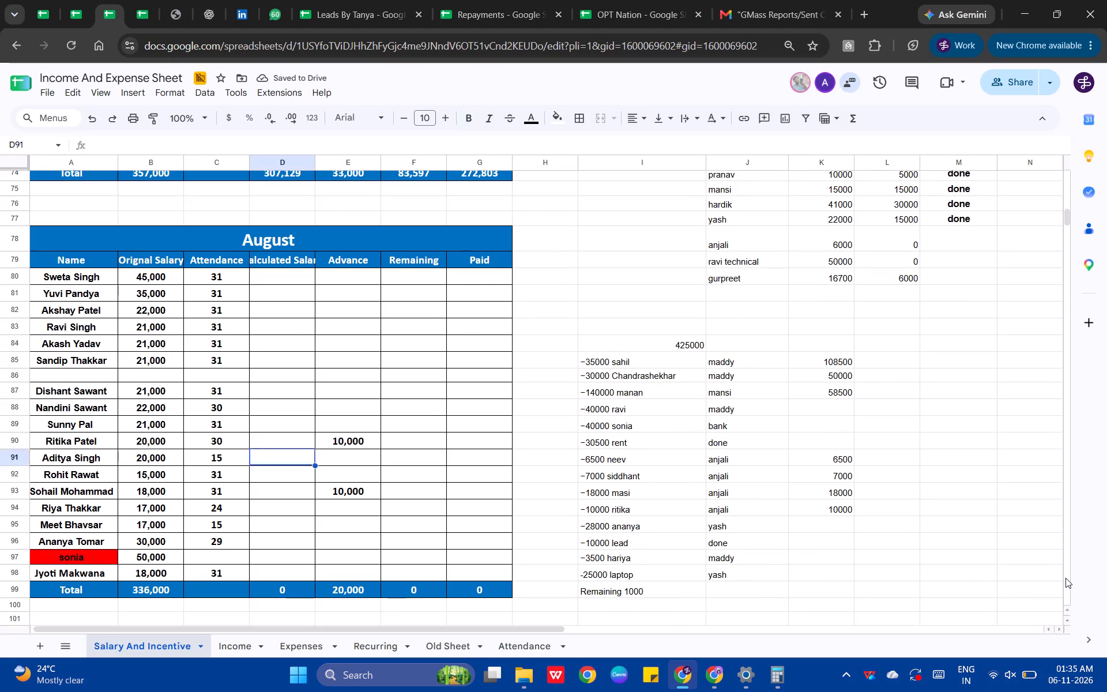
key("Down")
key("Up")
key("Up")
key("Right")
key("Up")
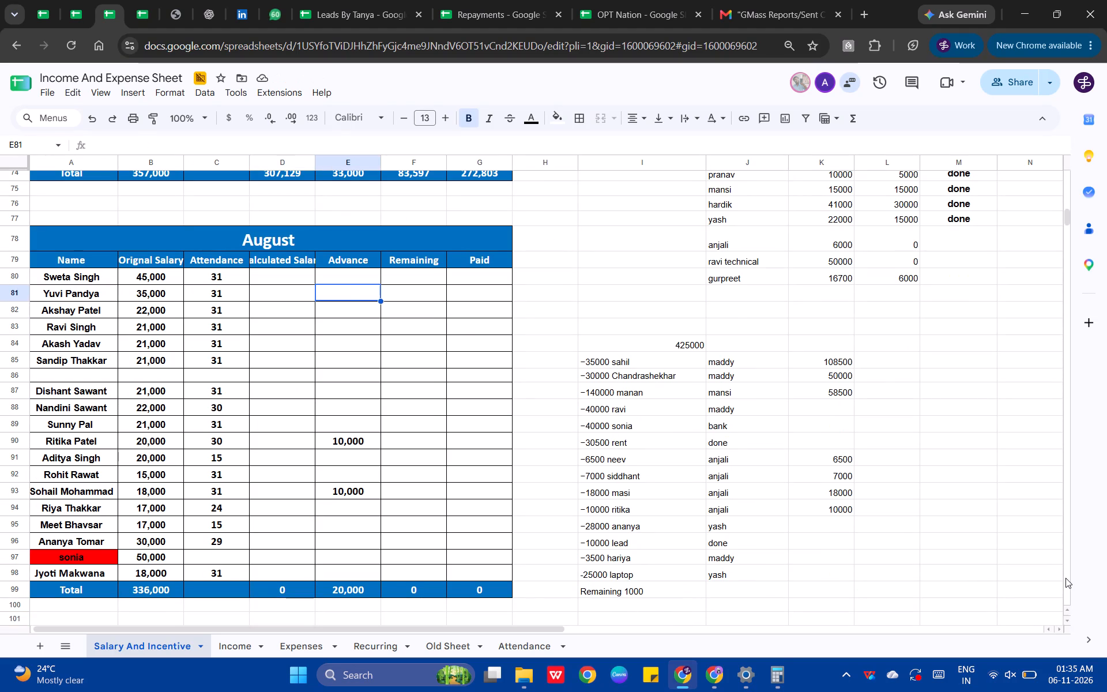
type("15000")
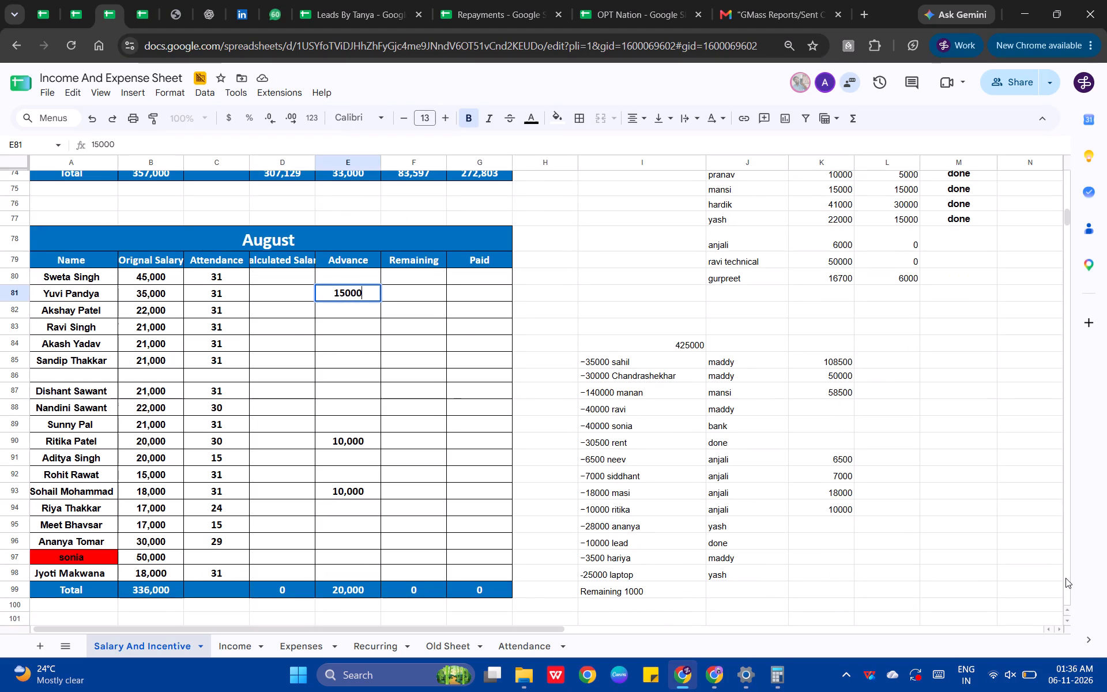
key("Up")
In the monthly table directly above August, set Jyoti's Advance to 5000 and Remaining to 13000.
key("Up")
key("Up")
key("Up")
key("Up")
key("Up")
key("Up")
key("Up")
key("Up")
key("Up")
key("Up")
key("Up")
key("Up")
key("Up")
key("Up")
key("Up")
key("Up")
key("Up")
key("Up")
key("Up")
key("Down")
key("Down")
key("Down")
key("Down")
key("Down")
key("Down")
key("Down")
key("Down")
key("Down")
key("Down")
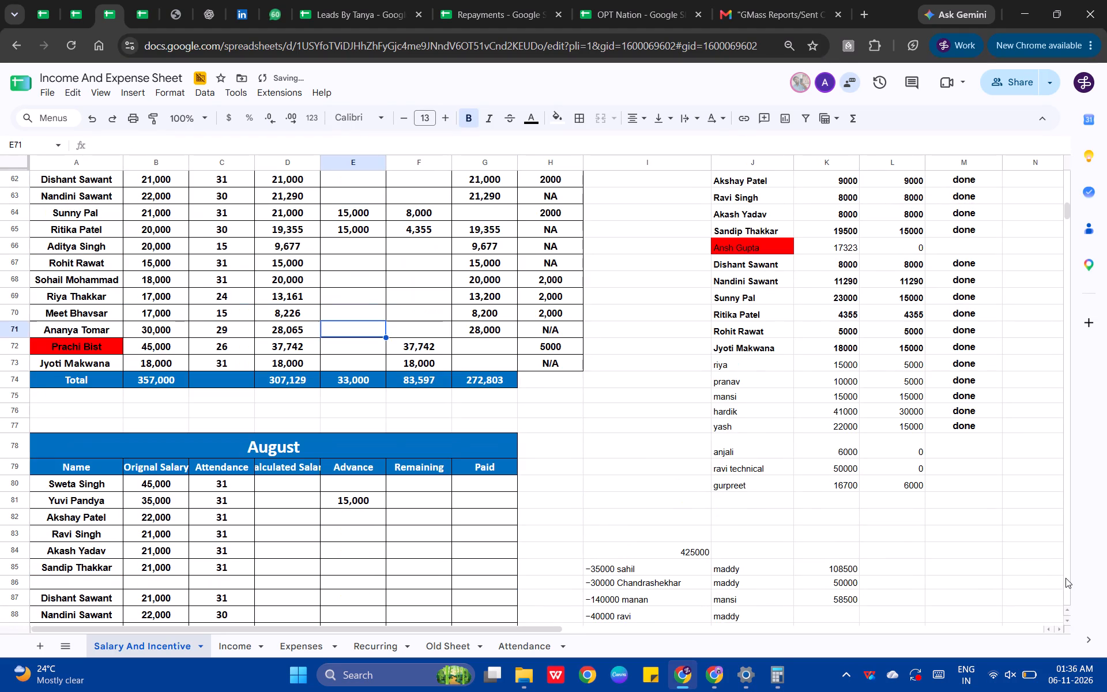
key("Down")
key("Right")
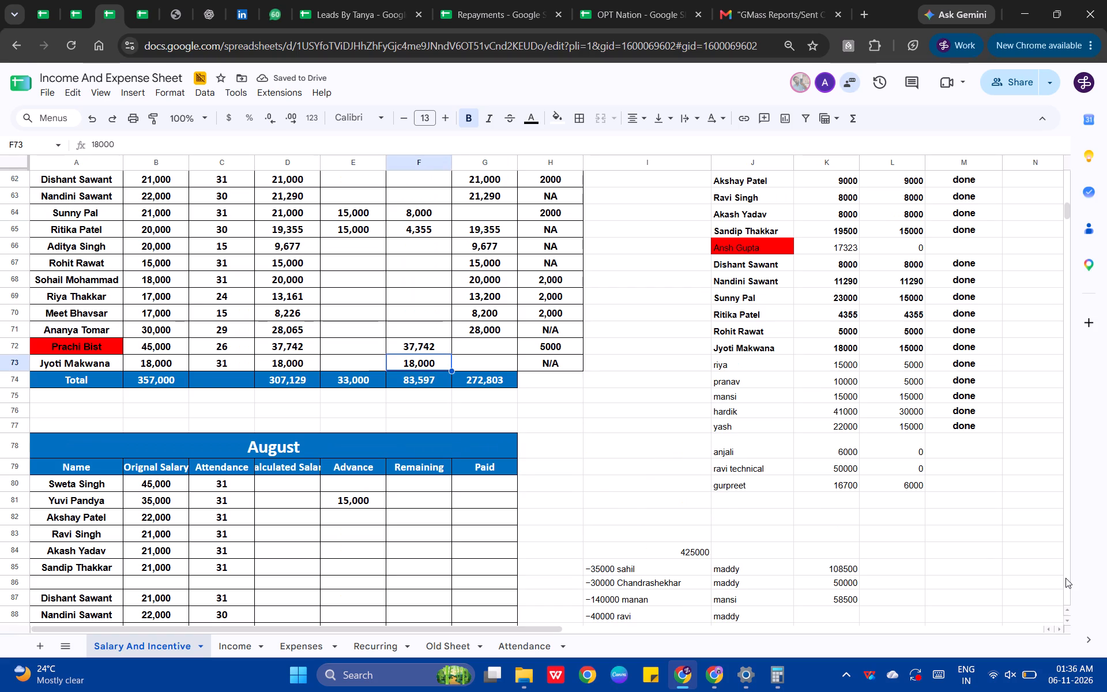
key("Up")
key("Left")
key("Down")
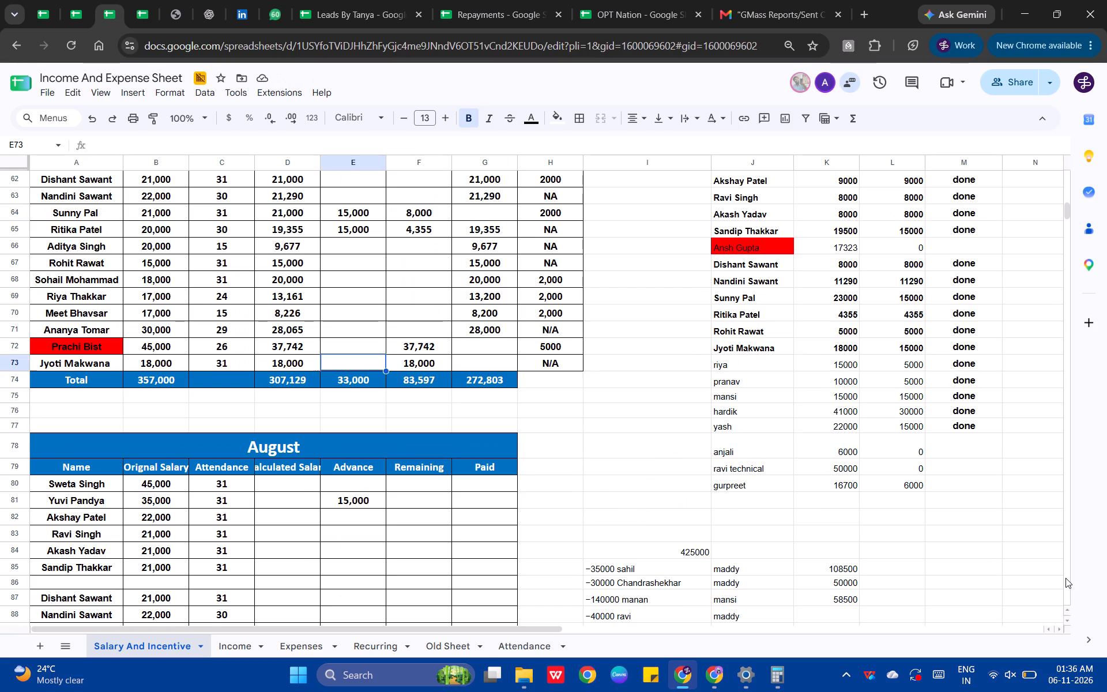
key("Up")
key("Down")
type("5000")
key("Right")
key("Up")
key("Down")
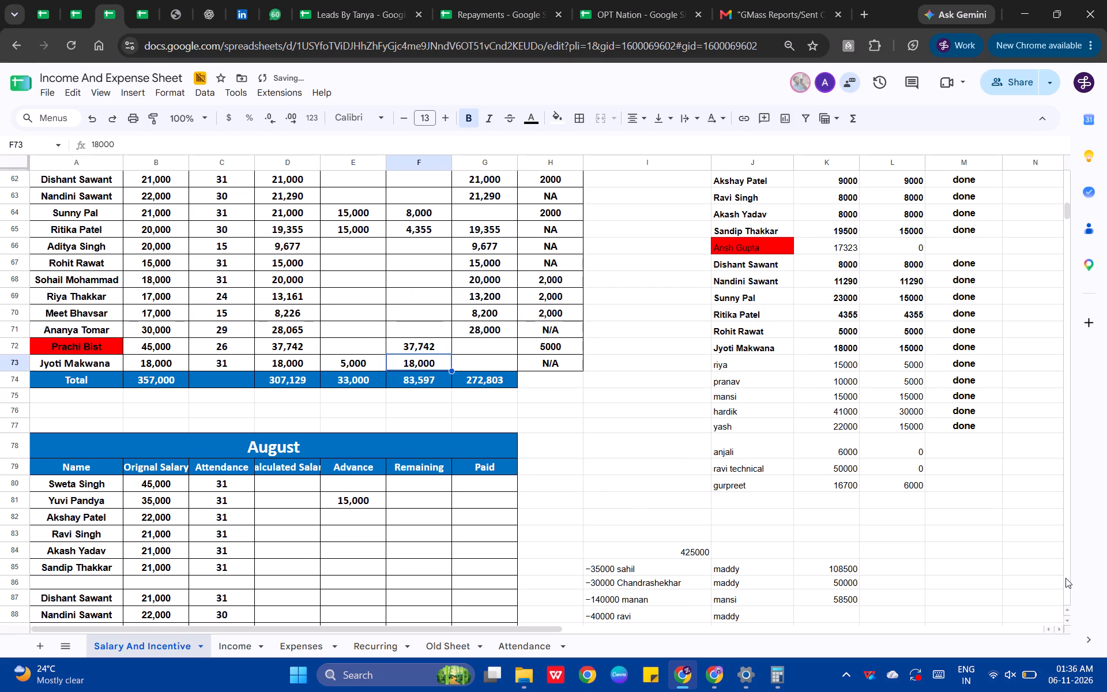
type("13000")
key("Return")
Review August's Remaining column down to the rows around sonia, and the Advance entries around Sohail's and Meet's rows.
key("Down")
key("Down")
key("Down")
key("Down")
key("Down")
key("Down")
key("Down")
key("Down")
key("Down")
key("Down")
key("Down")
key("Down")
key("Down")
key("Down")
key("Down")
key("Down")
key("Down")
key("Down")
key("Down")
key("Down")
key("Down")
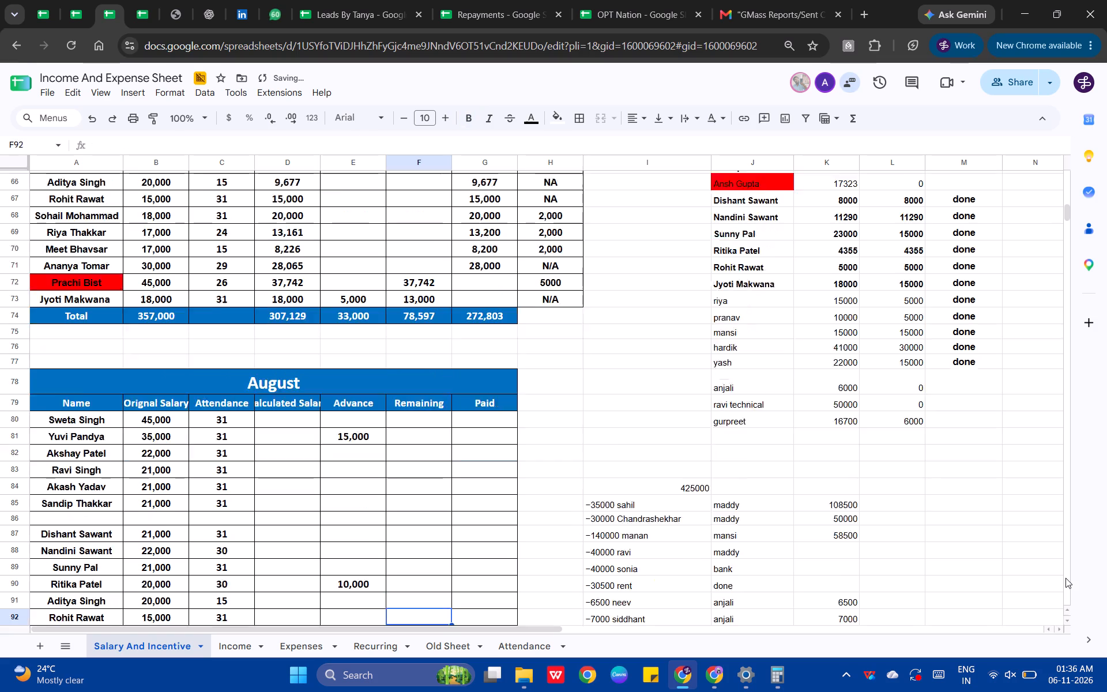
key("Up")
key("Up")
key("Up")
key("Up")
key("Up")
key("Up")
key("Up")
key("Up")
key("Up")
key("Up")
key("Up")
key("Up")
key("Up")
key("Up")
key("Up")
key("Up")
key("Up")
key("Up")
key("Down")
key("Down")
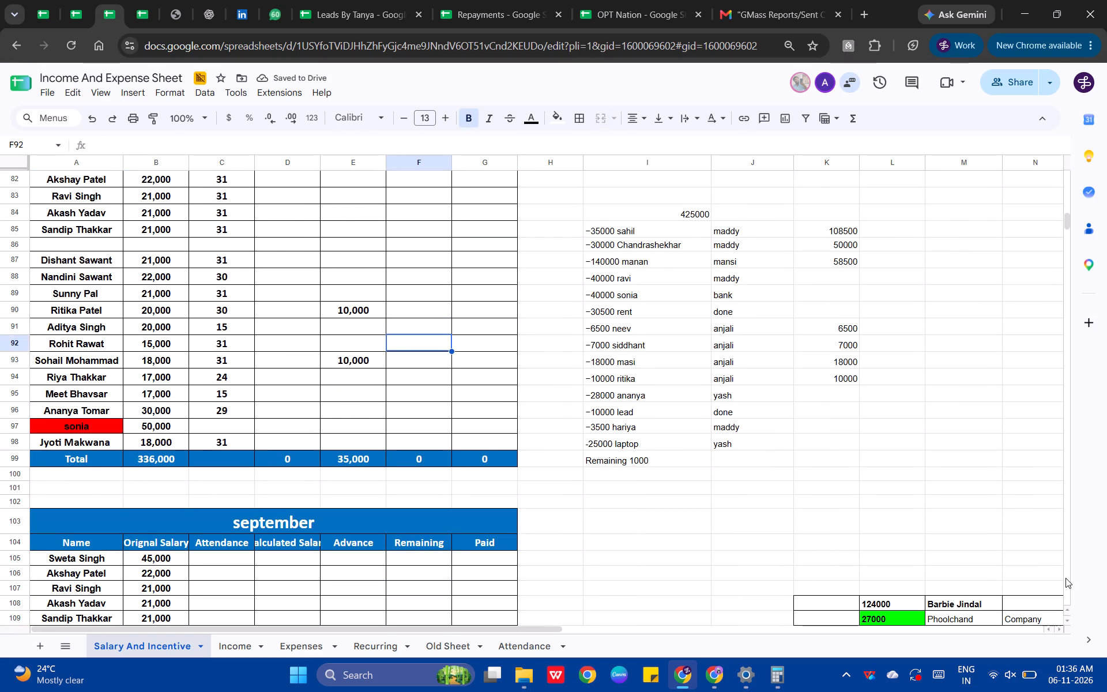
key("Down")
key("Down")
key("Down")
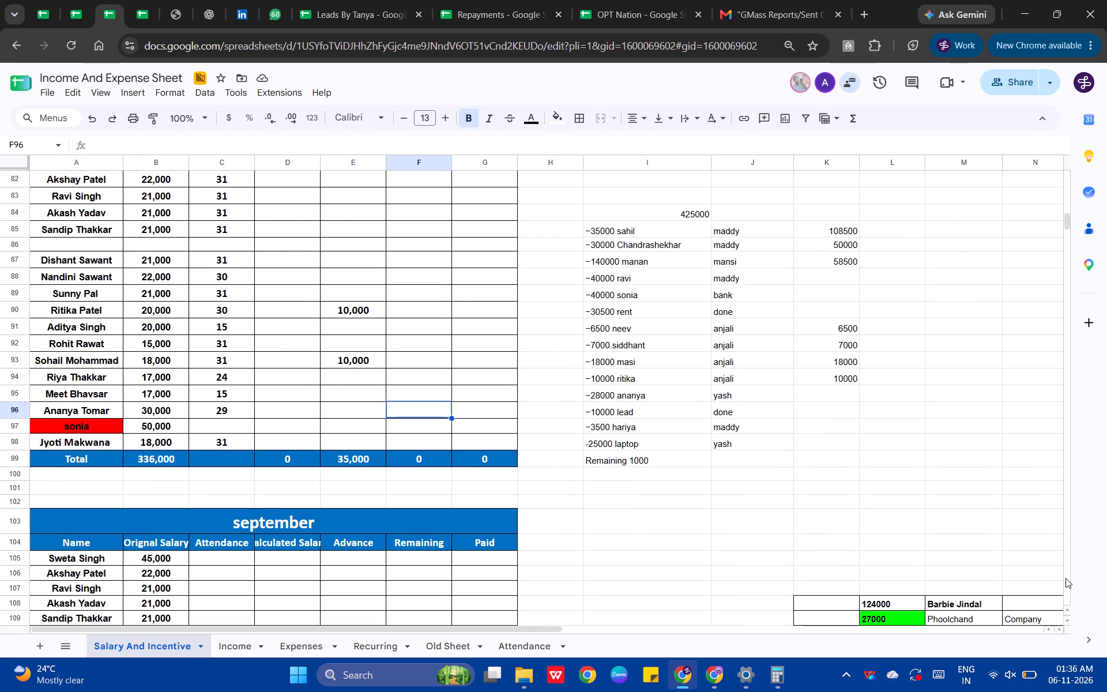
key("Down")
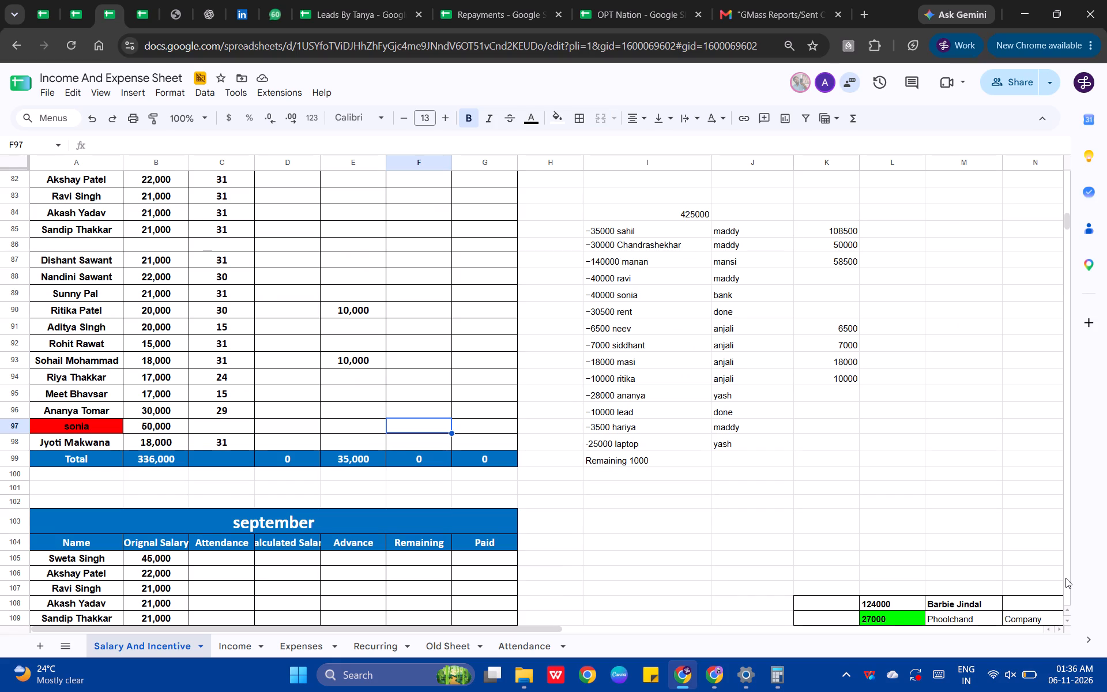
key("Down")
key("Up")
key("Up")
key("Up")
key("Down")
key("Up")
key("Down")
key("Left")
key("Up")
key("Up")
key("Up")
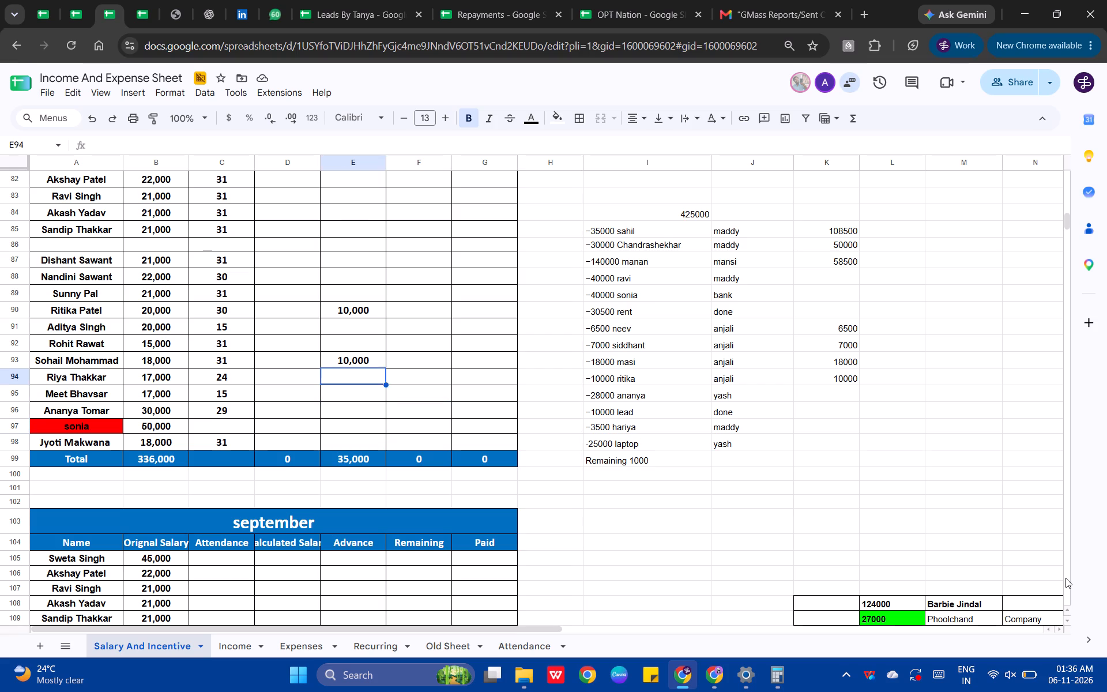
key("Up")
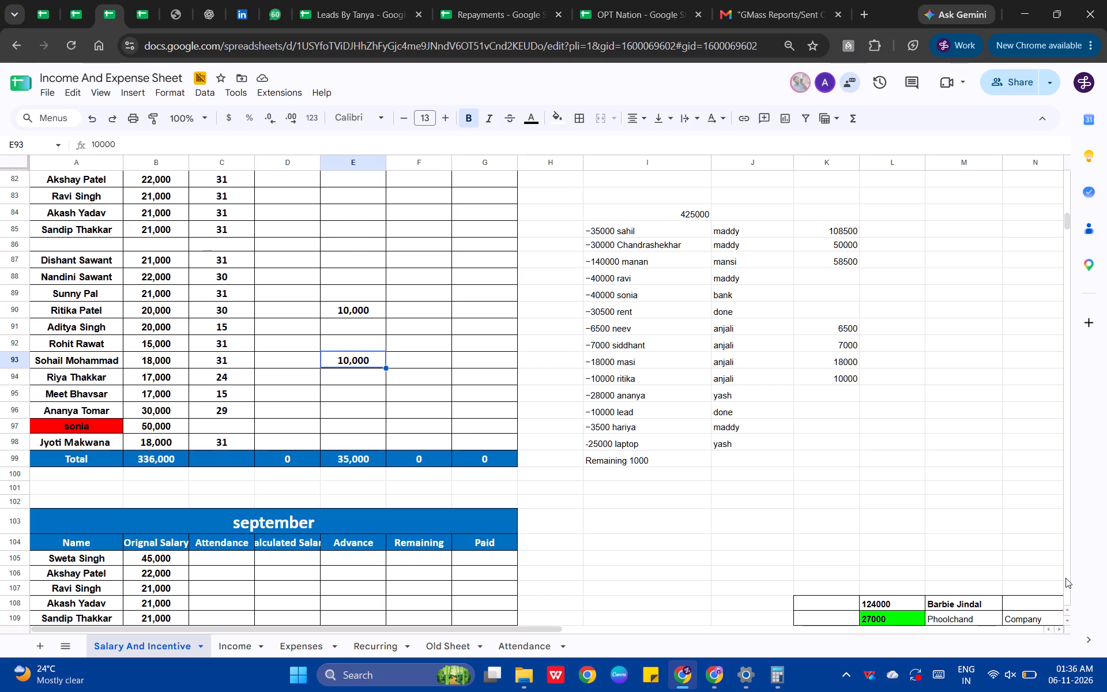
key("Down")
key("Down")
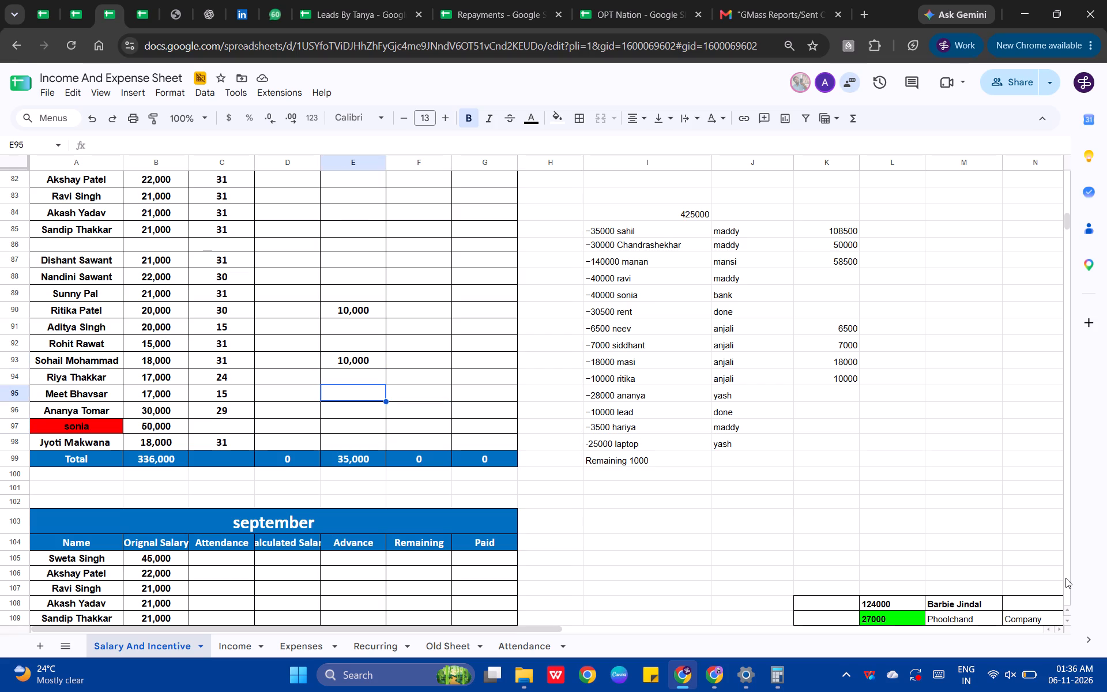
Review the August table's Advance column and continue down through the September table to the October heading.
key("Up")
key("Up")
key("Up")
key("Up")
key("Up")
key("Up")
key("Up")
key("Up")
key("Up")
key("Down")
key("Down")
key("Down")
key("Down")
key("Down")
key("Down")
key("Down")
key("Down")
key("Down")
key("Down")
key("Down")
key("Down")
key("Down")
key("Down")
key("Down")
key("Down")
key("Down")
key("Down")
key("Down")
key("Down")
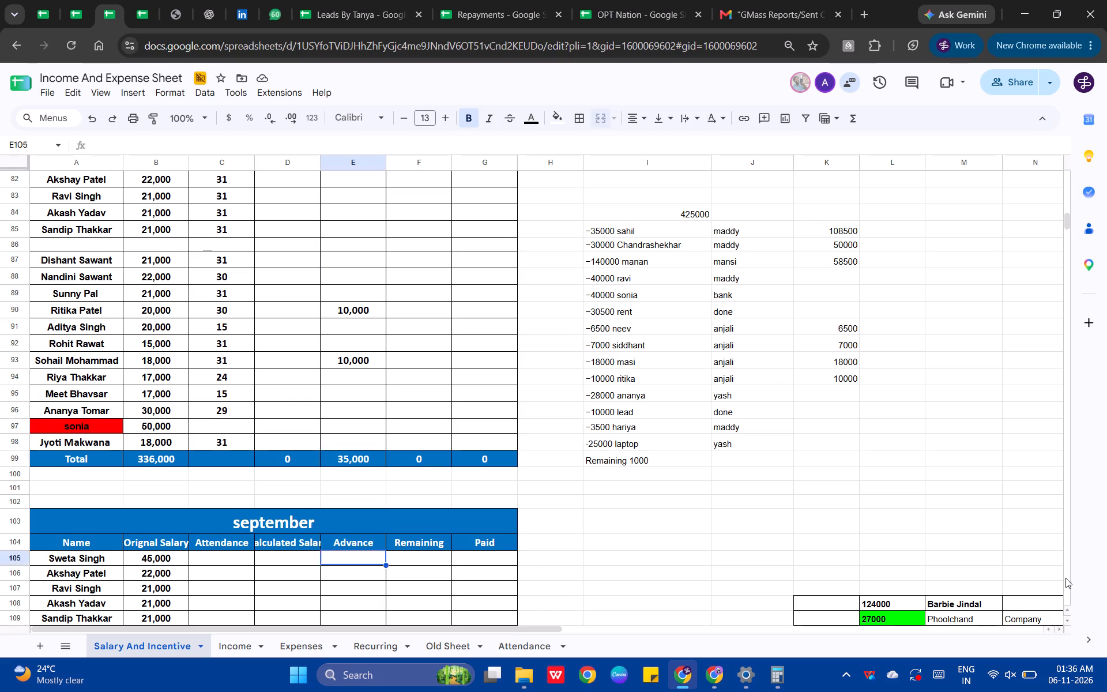
key("Up")
Examine the green-highlighted advance list beside the September table, checking the entries from Sweta and Sohail down to Yuvi.
key("Right")
key("Right")
key("Right")
key("Right")
key("Right")
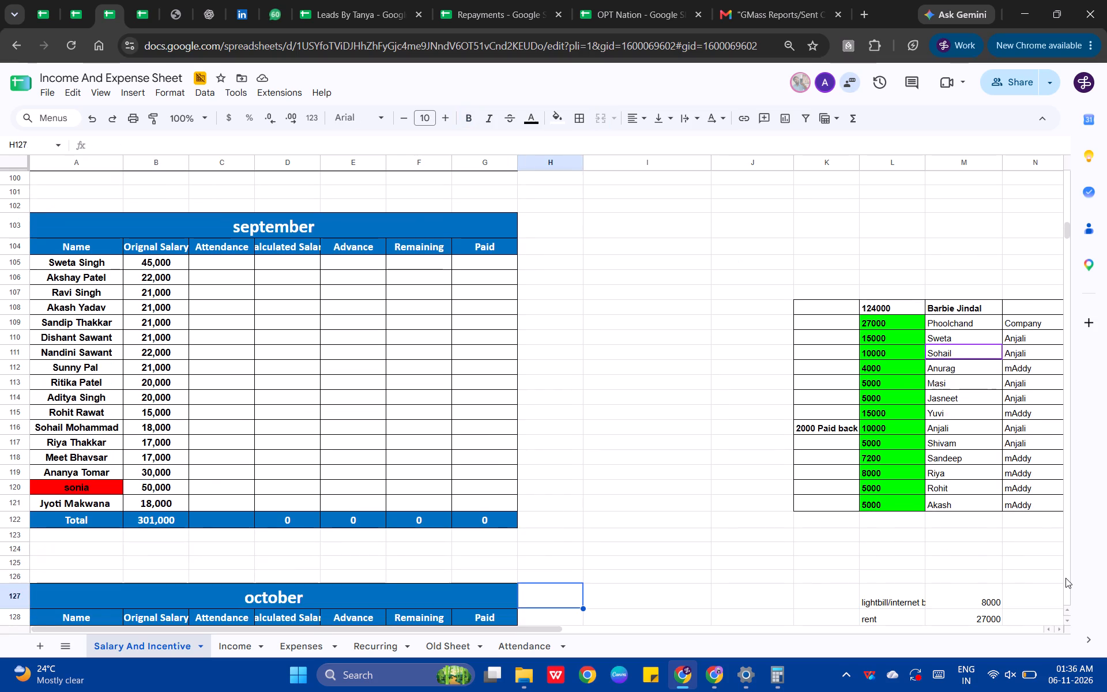
key("Right")
key("Up")
key("Up")
key("Up")
key("Up")
key("Up")
key("Up")
key("Up")
key("Up")
key("Up")
key("Up")
key("Up")
key("Up")
key("Up")
key("Up")
key("Up")
key("Up")
key("Up")
key("Up")
key("Up")
key("Up")
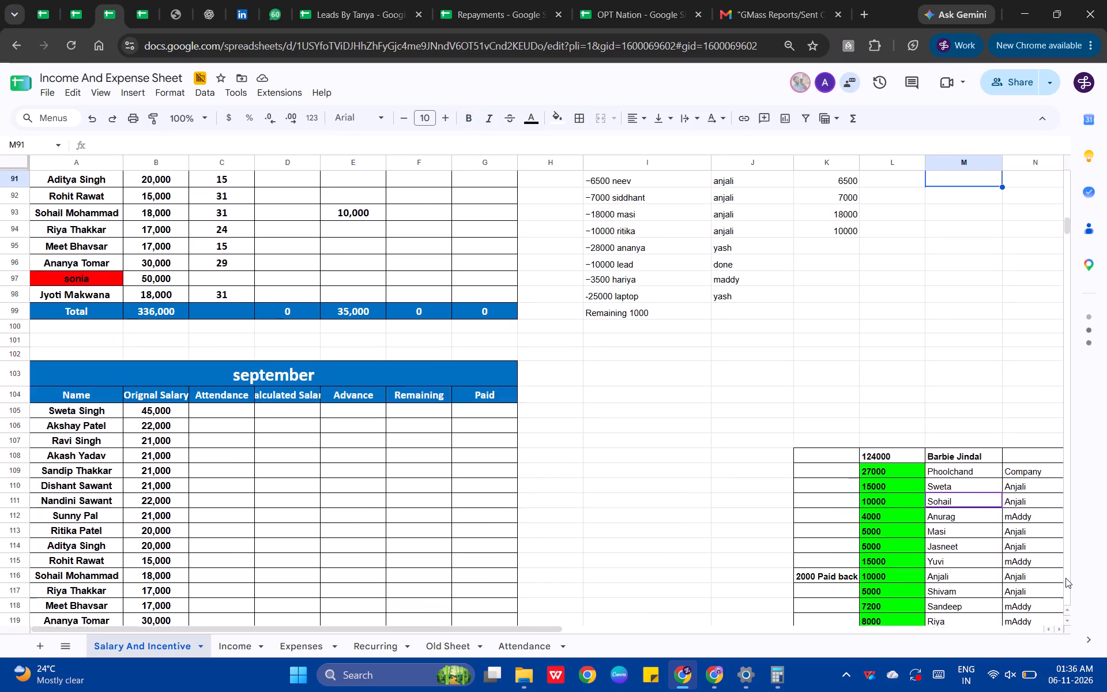
key("Down")
key("Down")
key("Down")
key("Down")
key("Down")
key("Down")
key("Down")
key("Down")
key("Down")
key("Down")
key("Down")
key("Down")
key("Down")
key("Down")
key("Down")
key("Down")
key("Down")
key("Down")
key("Down")
key("Down")
key("Down")
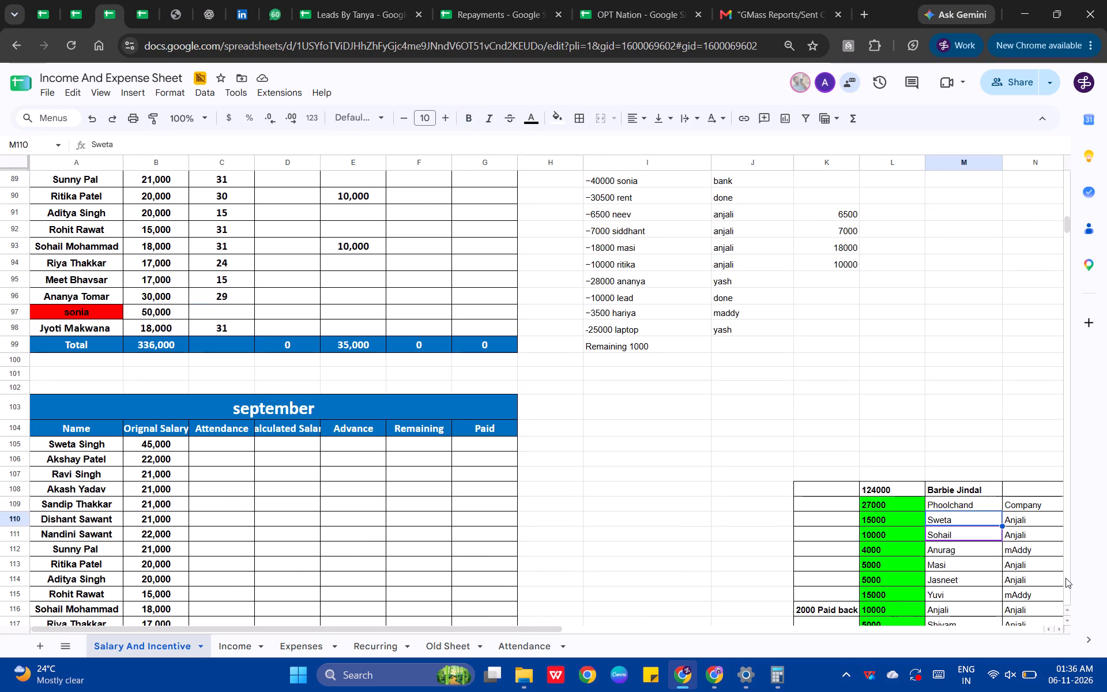
key("Down")
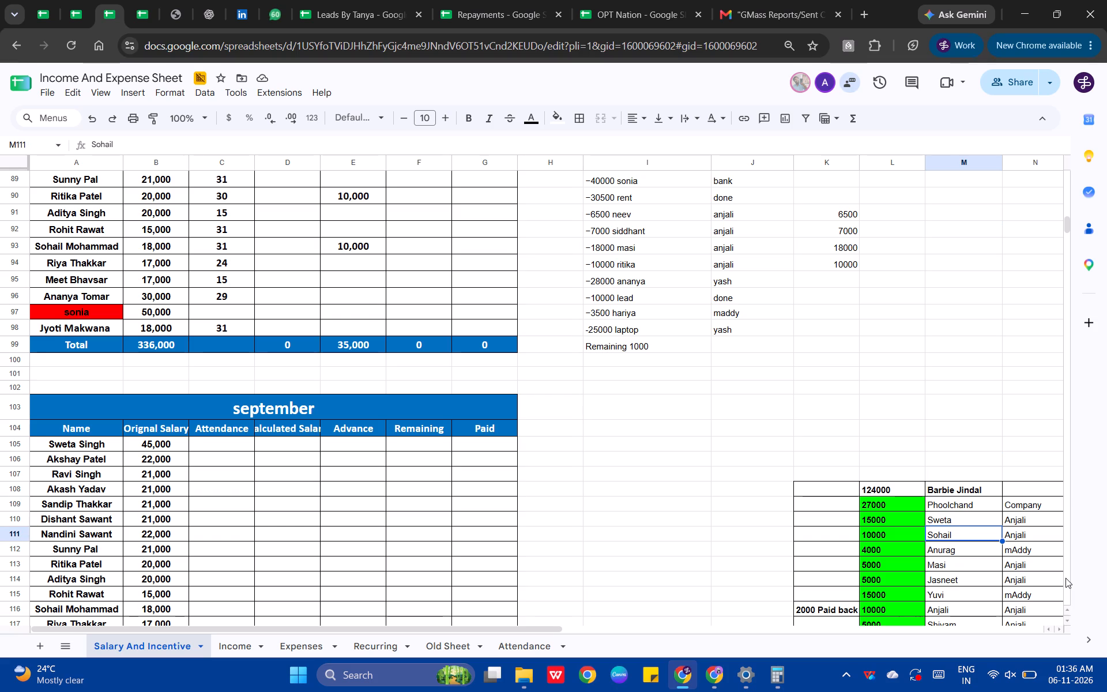
key("Down")
key("Down")
key("Down")
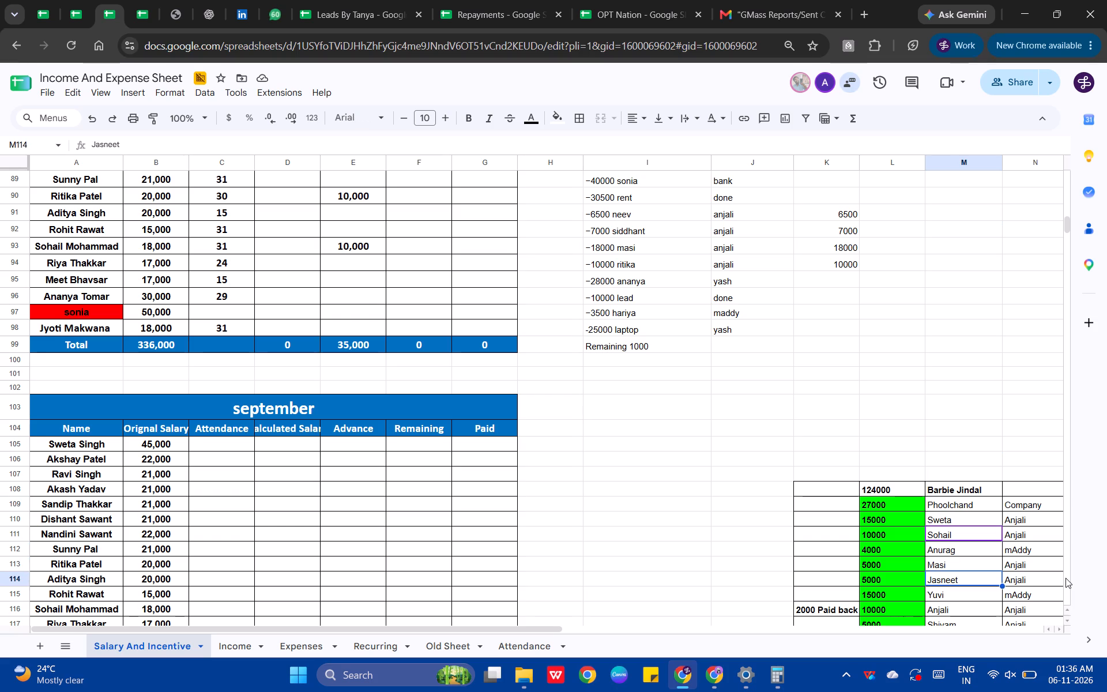
key("Up")
key("Up")
key("Down")
key("Down")
key("Down")
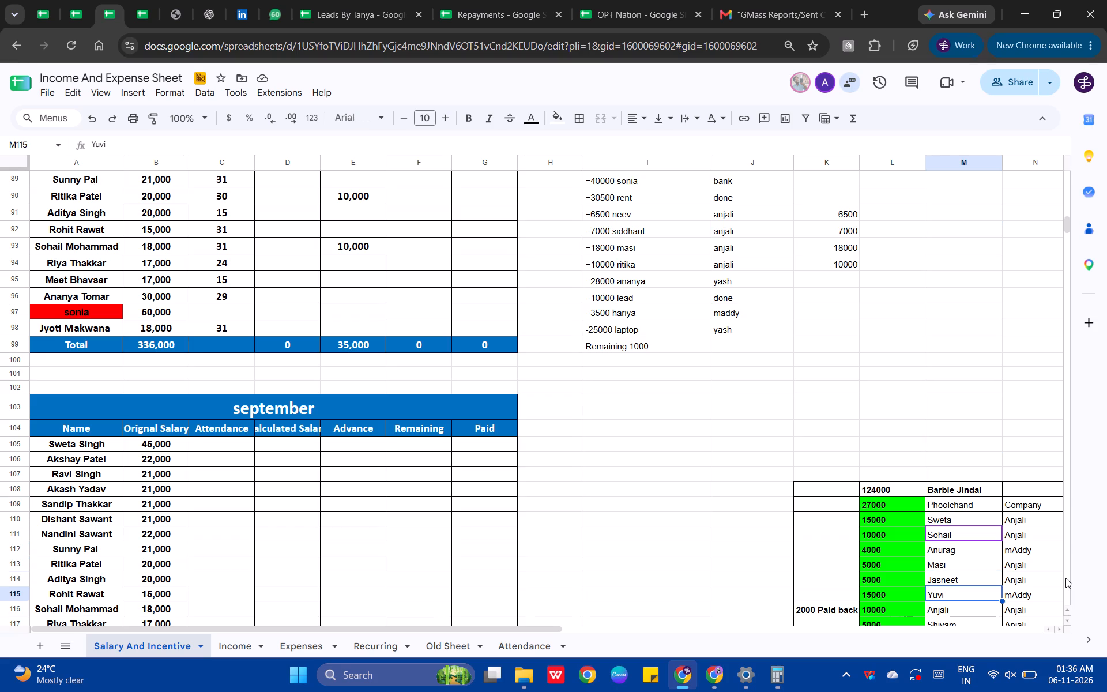
Compare the payment list beside August with the August advances and the green-highlighted list beside September.
key("Left")
key("Left")
key("Left")
key("Up")
key("Up")
key("Up")
key("Up")
key("Up")
key("Up")
key("Up")
key("Up")
key("Up")
key("Up")
key("Up")
key("Up")
key("Up")
key("Up")
key("Up")
key("Up")
key("Up")
key("Up")
key("Up")
key("Up")
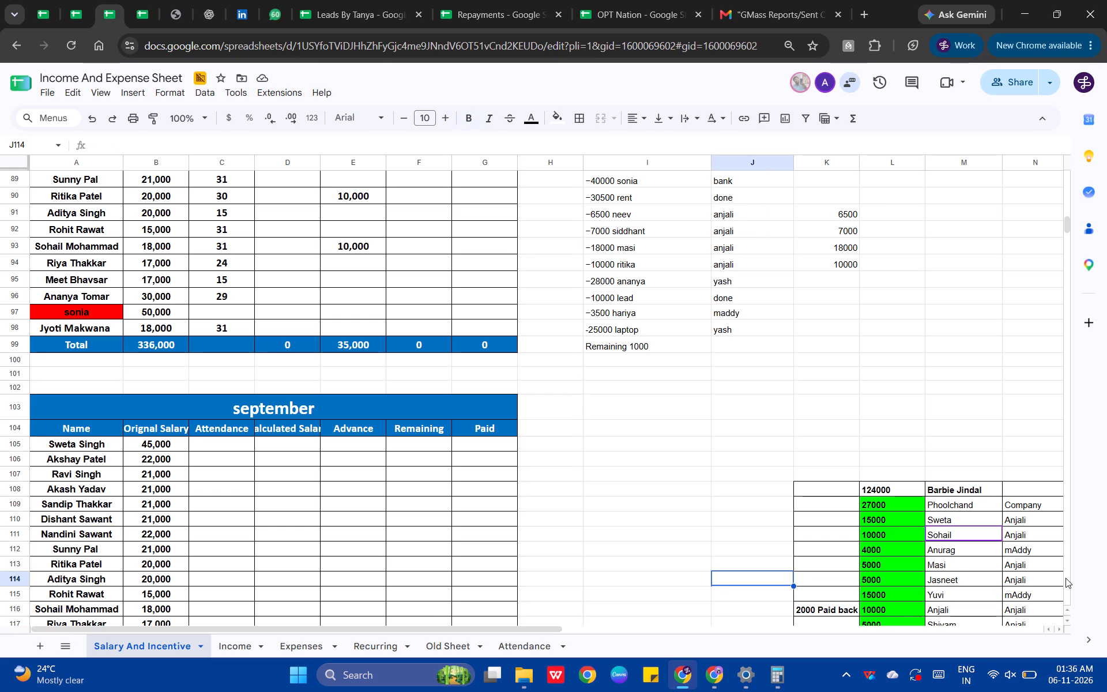
key("Left")
key("Down")
key("Down")
key("Down")
key("Down")
key("Down")
key("Down")
key("Down")
key("Down")
key("Down")
key("Down")
key("Down")
key("Down")
key("Down")
key("Down")
key("Down")
key("Down")
key("Down")
key("Down")
key("Down")
key("Down")
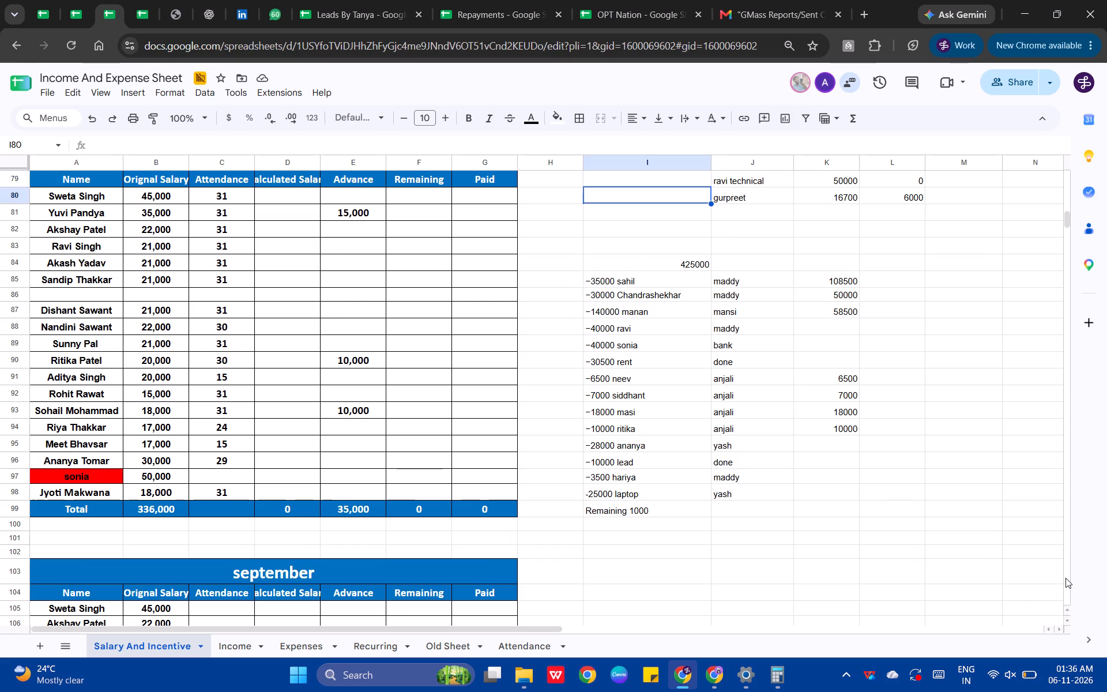
key("Down")
key("Up")
key("Up")
key("Up")
key("Up")
key("Up")
key("Up")
key("Up")
key("Up")
key("Up")
key("Up")
key("Up")
key("Up")
key("Up")
key("Up")
key("Up")
key("Up")
key("Up")
key("Up")
key("Up")
key("Up")
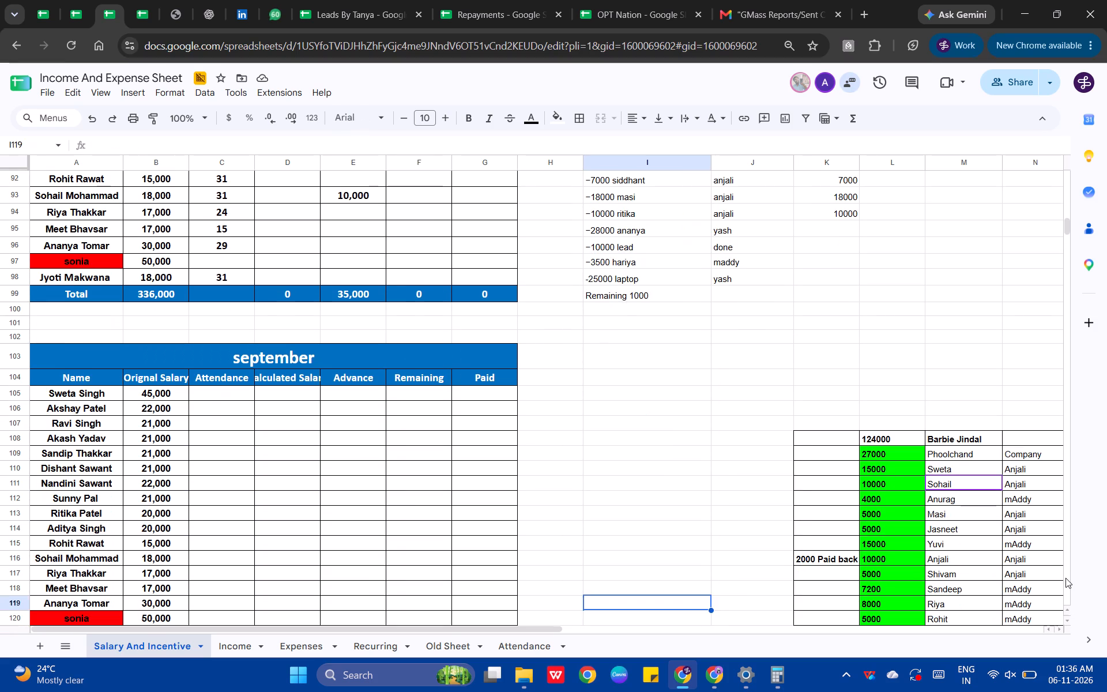
key("Down")
key("Down")
key("Down")
key("Down")
key("Down")
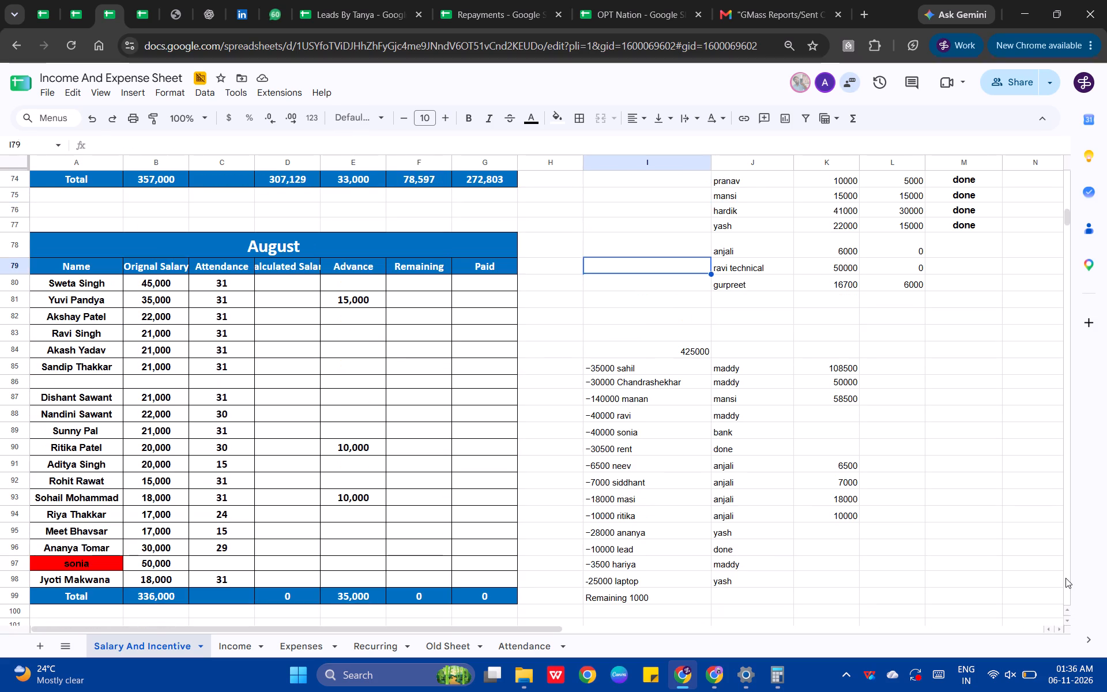
Review the August table's Advance column from the heading down to Nandini's row and back up to Sandip's row.
key("Left")
key("Left")
key("Left")
key("Left")
key("Down")
key("Down")
key("Down")
key("Down")
key("Down")
key("Down")
key("Down")
key("Down")
key("Down")
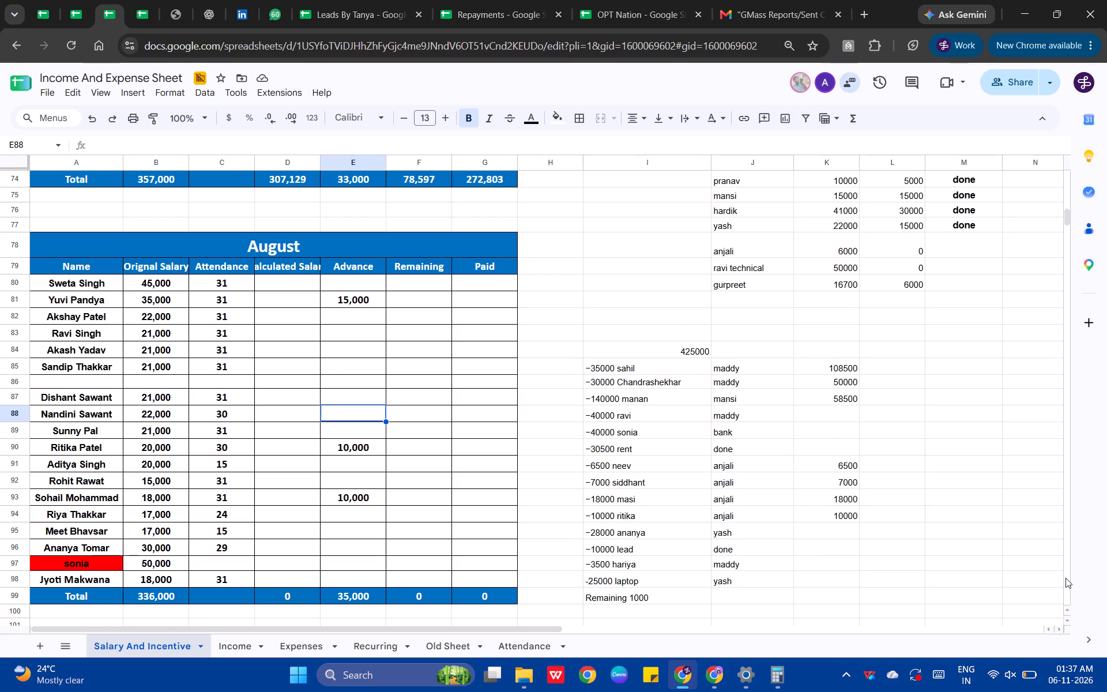
key("Up")
key("Up")
key("Up")
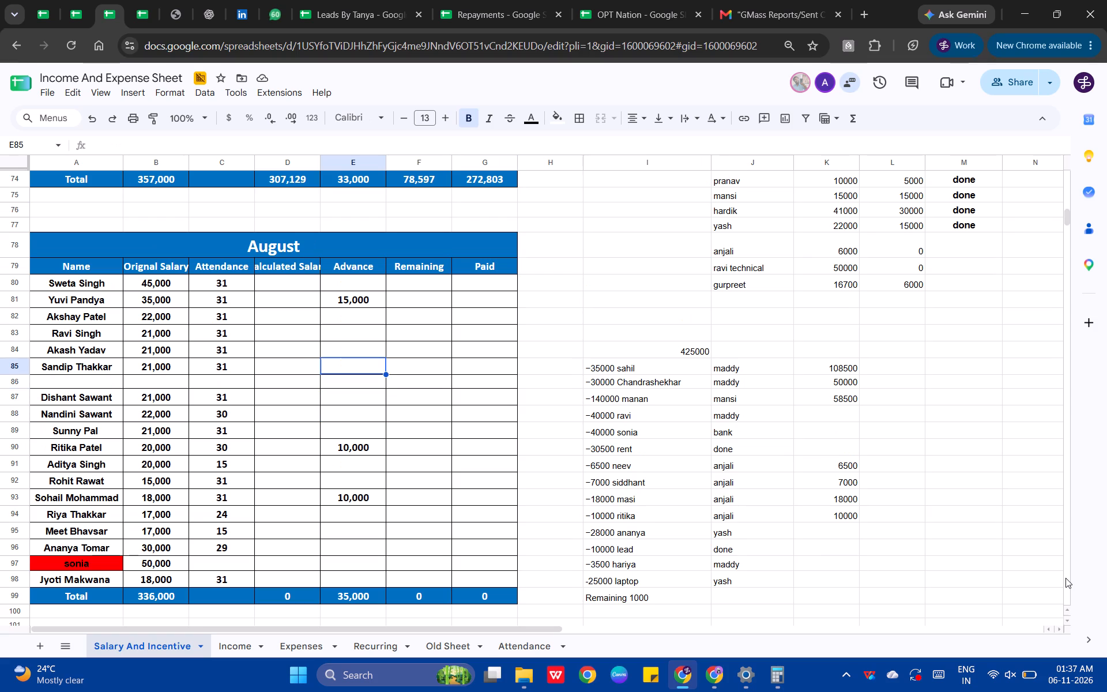
Examine the lower entries of the green-highlighted advance list beside September, around Sandeep, Riya, Rohit and Akash.
key("Right")
key("Down")
key("Down")
key("Down")
key("Down")
key("Down")
key("Down")
key("Down")
key("Down")
key("Down")
key("Down")
key("Down")
key("Down")
key("Down")
key("Down")
key("Down")
key("Down")
key("Down")
key("Down")
key("Down")
key("Down")
key("Right")
key("Right")
key("Right")
key("Right")
key("Right")
key("Right")
key("Right")
key("Right")
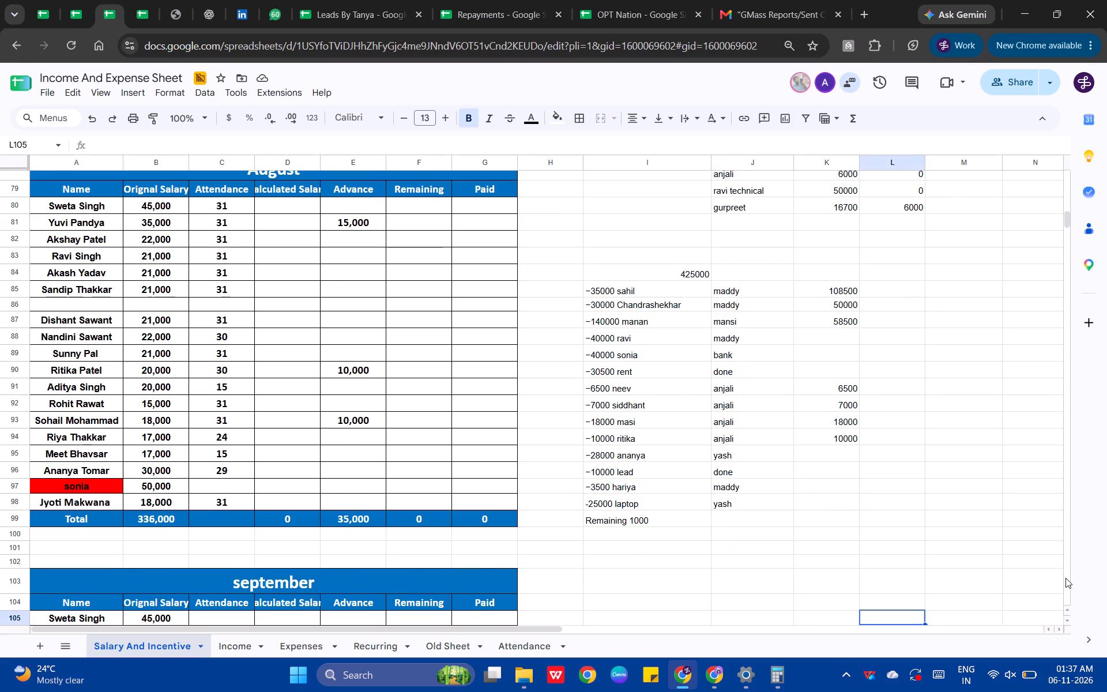
key("Down")
key("Down")
key("Down")
key("Down")
key("Down")
key("Down")
key("Down")
key("Down")
key("Down")
key("Down")
key("Down")
key("Down")
key("Down")
key("Down")
key("Down")
key("Down")
key("Down")
key("Down")
key("Down")
key("Down")
key("Up")
key("Up")
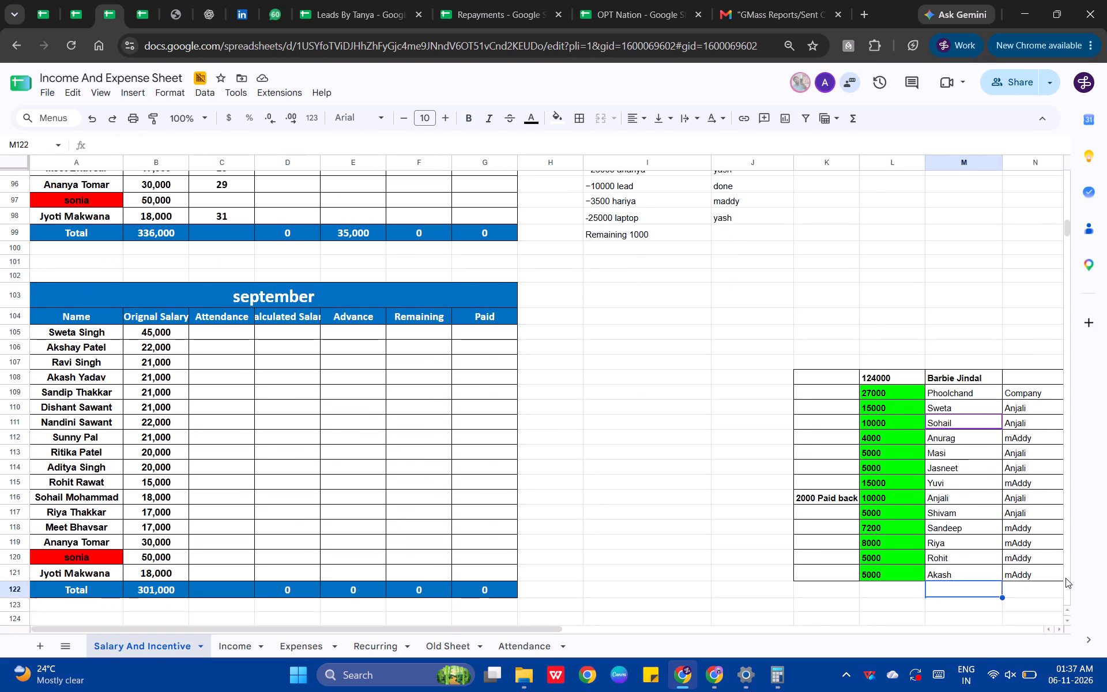
key("Up")
key("Up")
key("Up")
key("Up")
key("Left")
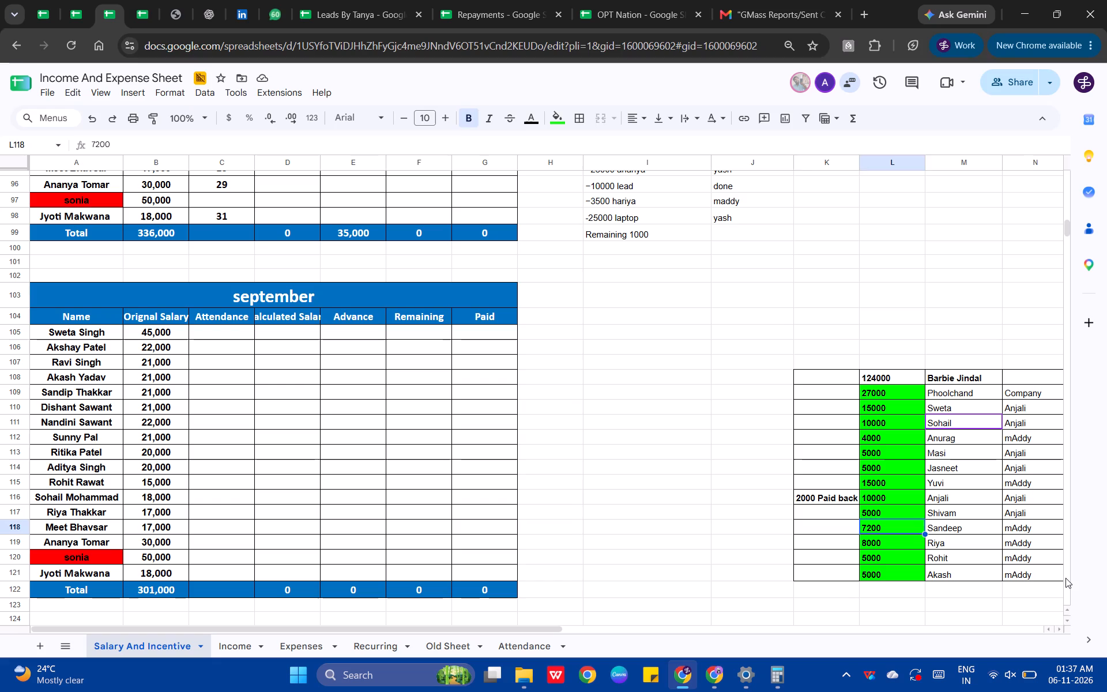
key("Left")
key("Right")
key("Down")
key("Down")
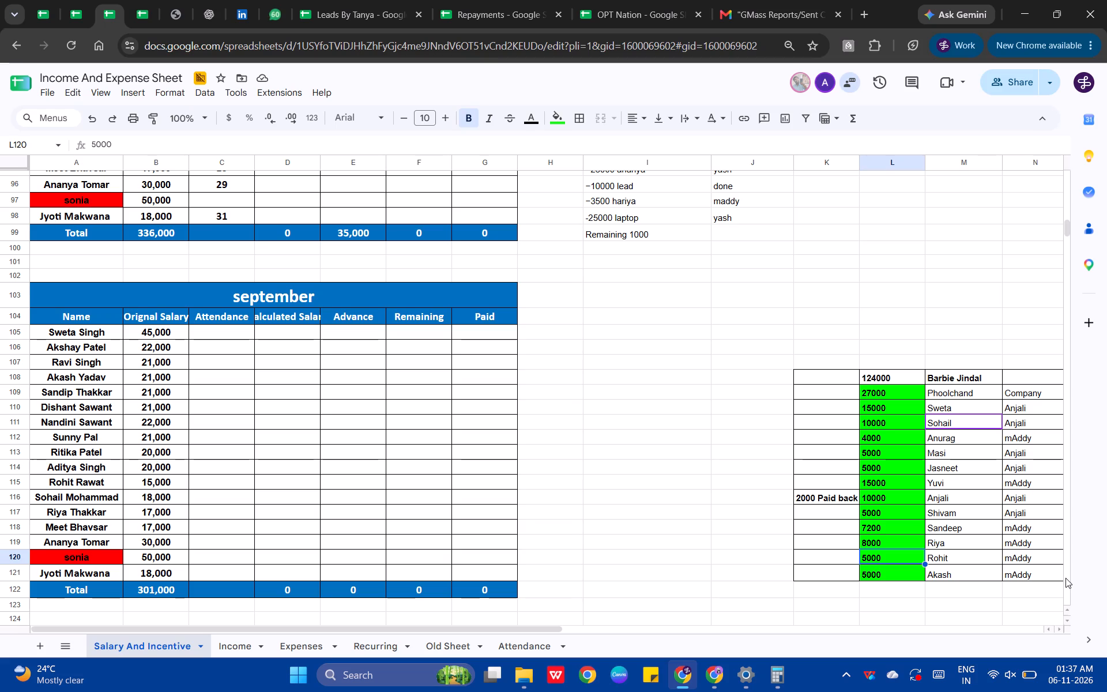
key("Up")
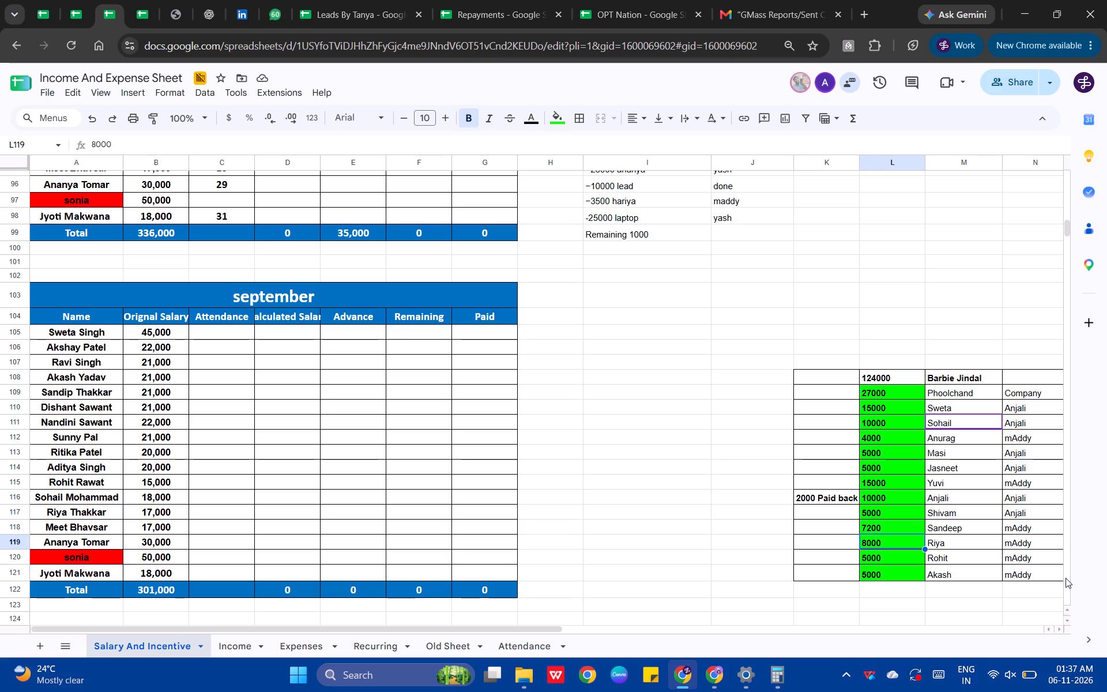
Select the green-highlighted advance amounts from Shivam's entry down to Akash's to check them together.
key("Up")
key("Up")
key("Down")
key("Up")
key("shift+Down")
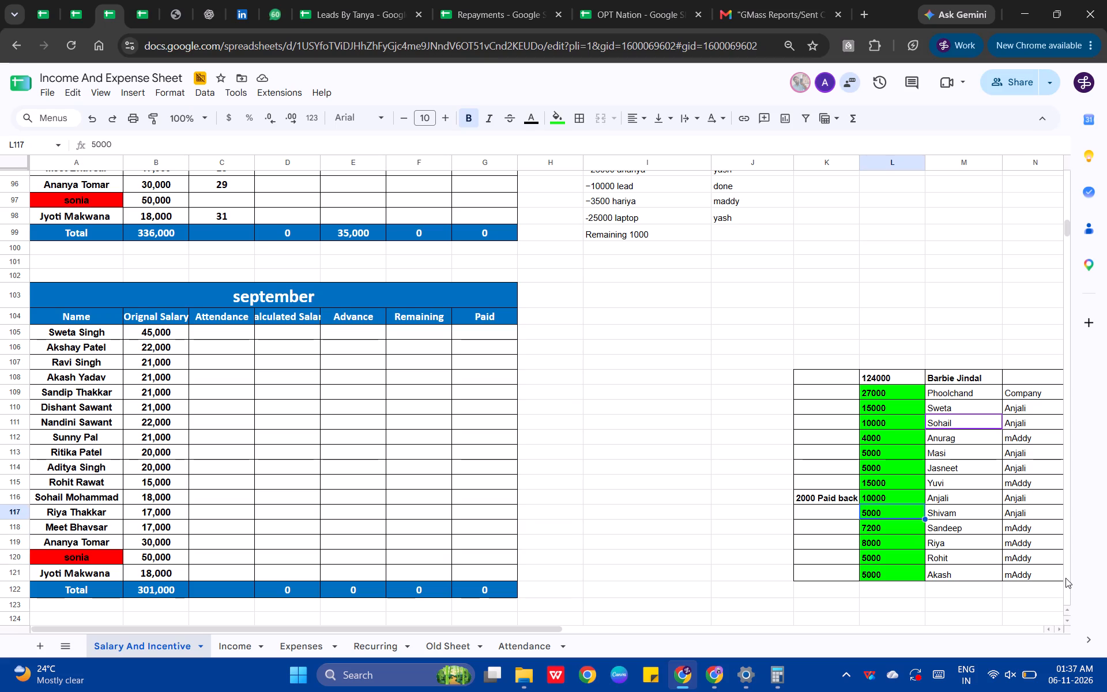
key("shift+Down")
key("shift+Down")
key("shift+Down")
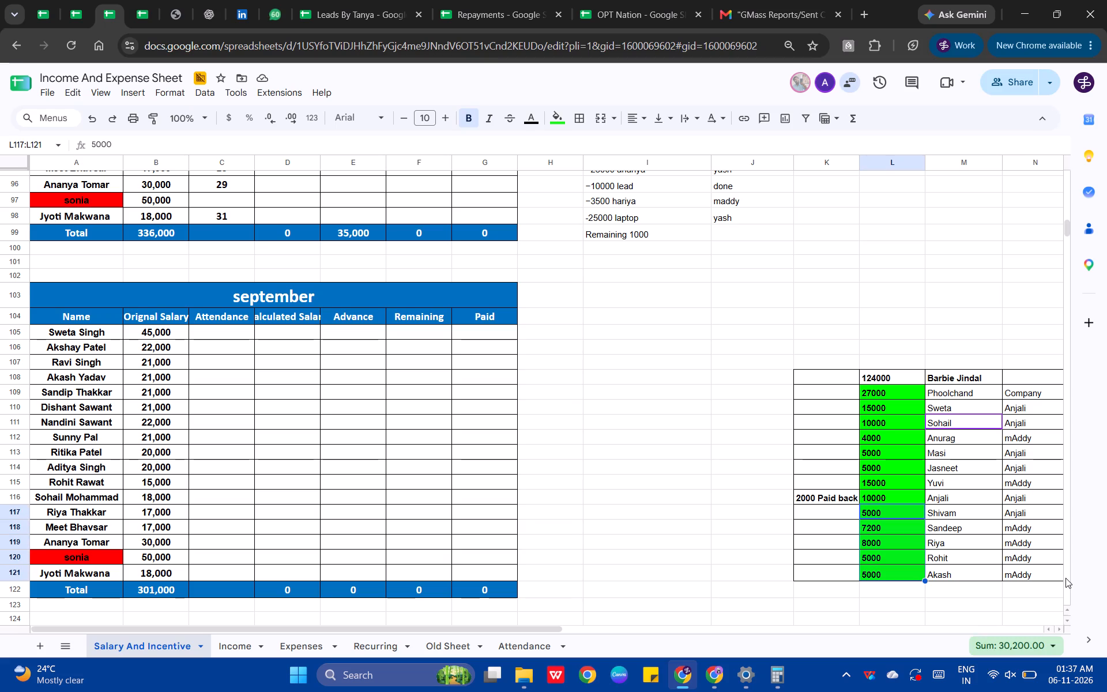
Enter an advance of 5000 for Akash in the August table.
key("Left")
key("Left")
key("Left")
key("Left")
key("Left")
key("Up")
key("Up")
key("Up")
key("Up")
key("Up")
key("Up")
key("Up")
key("Up")
key("Up")
key("Up")
key("Up")
key("Up")
key("Up")
key("Up")
key("Up")
key("Up")
key("Up")
key("Up")
key("Up")
key("Up")
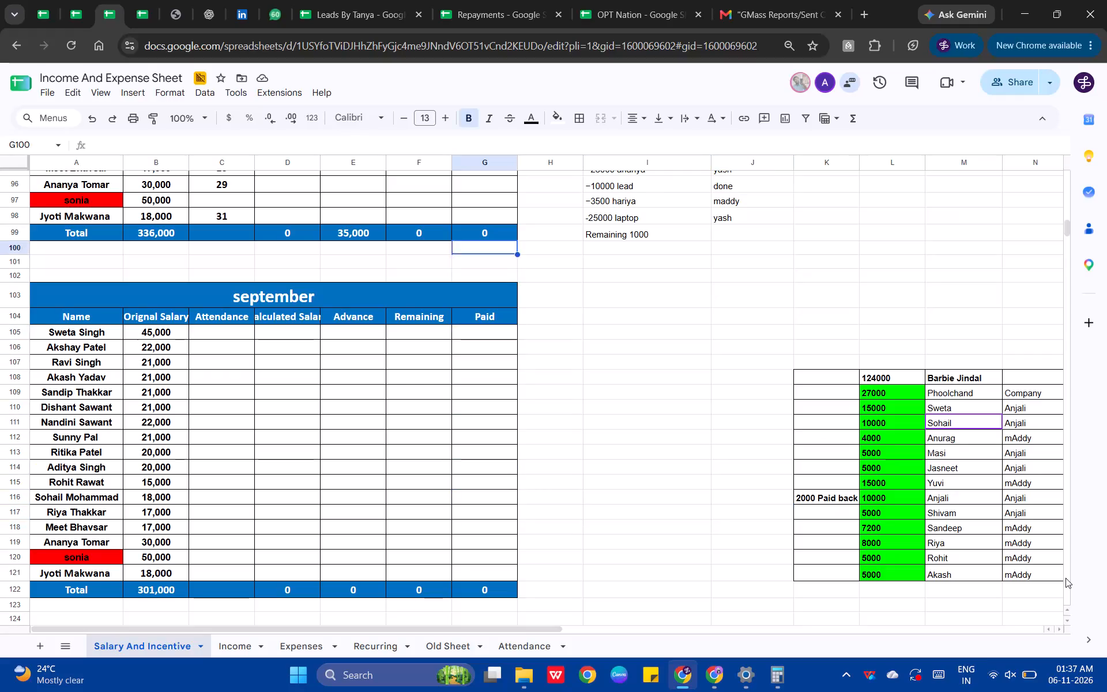
key("Left")
key("Left")
key("Up")
key("Up")
key("Up")
key("Up")
key("Up")
key("Up")
key("Up")
key("Up")
key("Up")
key("Up")
key("Up")
key("Up")
key("Up")
key("Up")
key("Up")
key("Up")
key("Up")
key("Up")
key("Up")
key("Up")
key("Down")
key("Down")
key("Down")
key("Down")
key("Down")
key("Down")
key("Down")
key("Down")
key("Down")
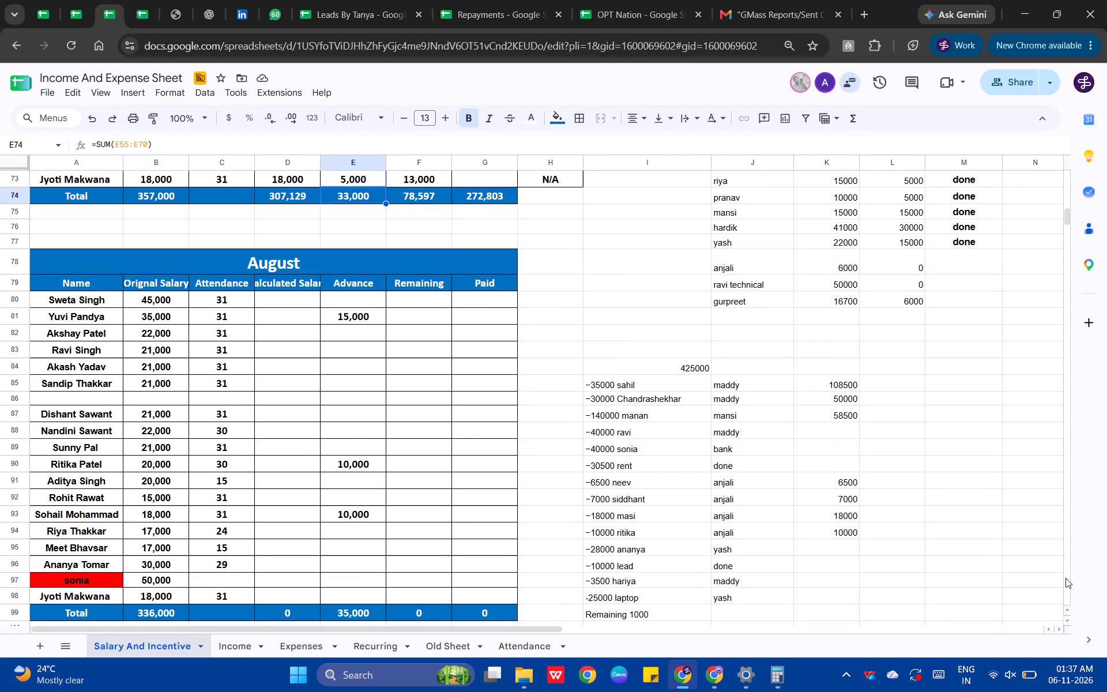
key("Down")
key("Up")
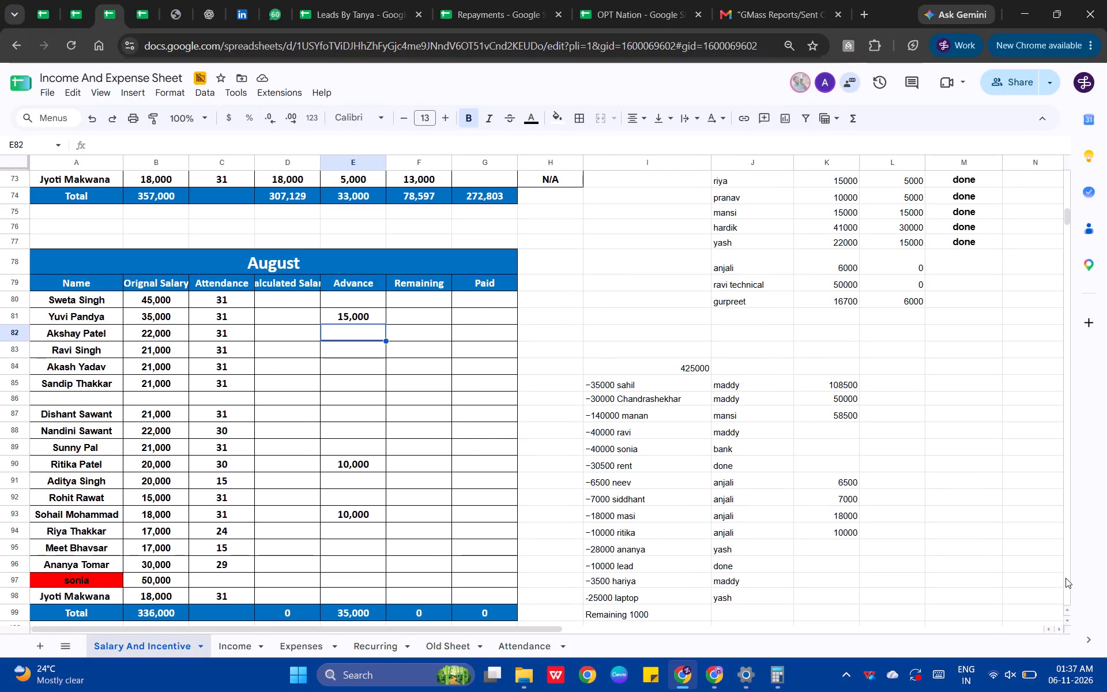
key("Down")
key("Down")
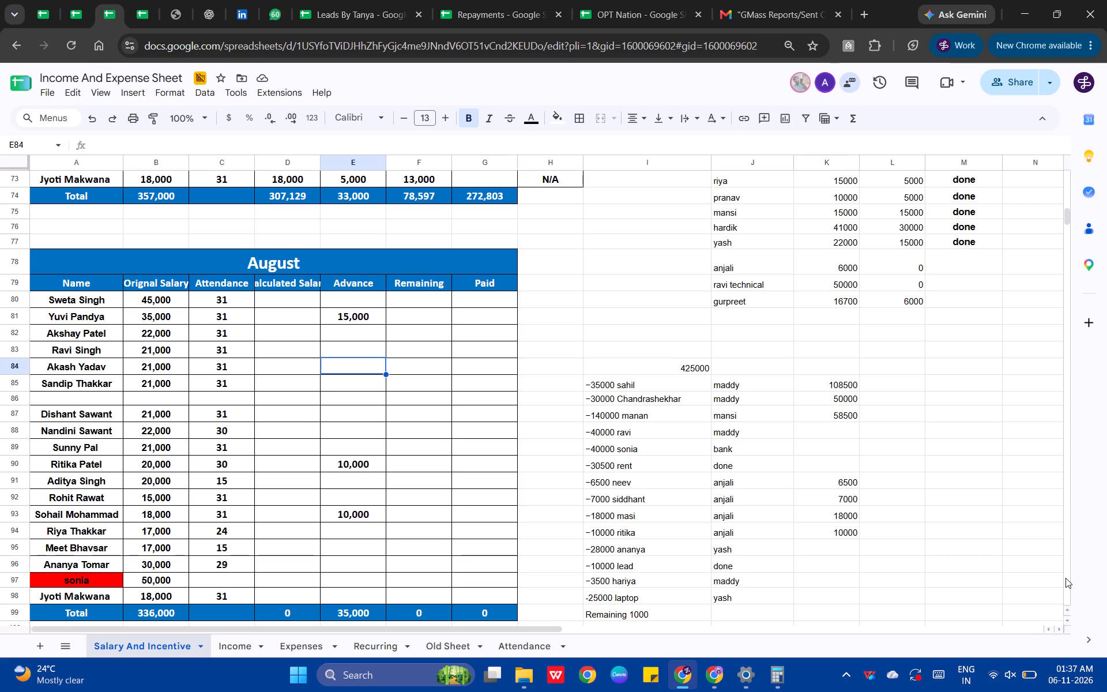
type("5000")
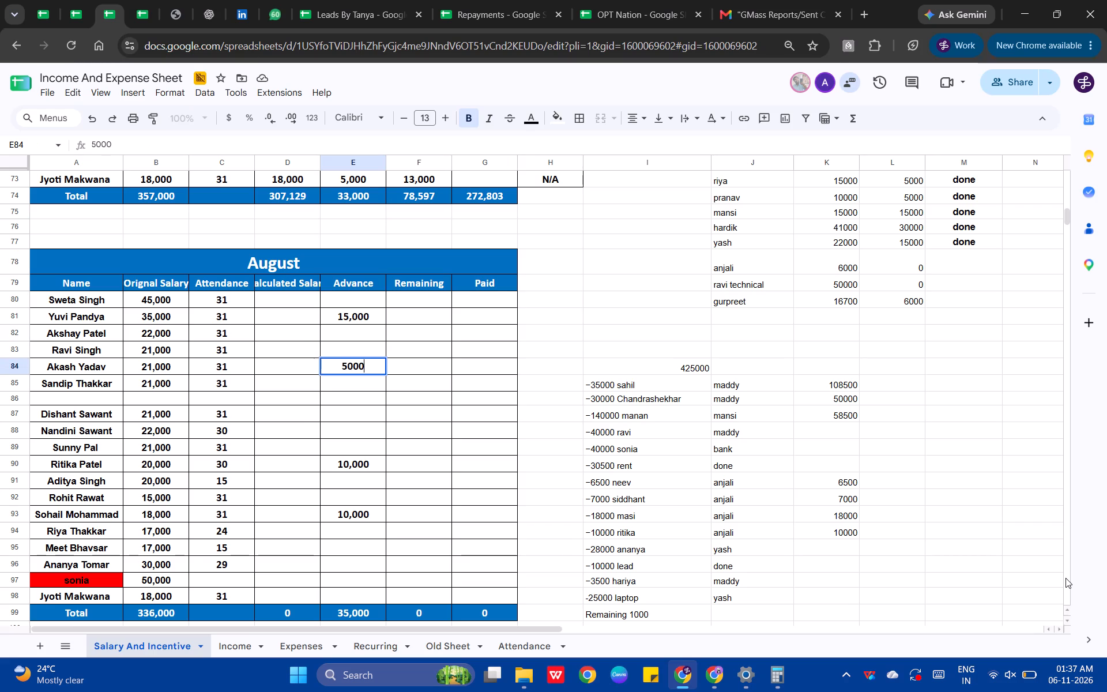
key("Down")
Enter an advance of 5000 for Rohit in the August table.
key("Down")
key("Down")
key("Down")
key("Down")
key("Down")
key("Down")
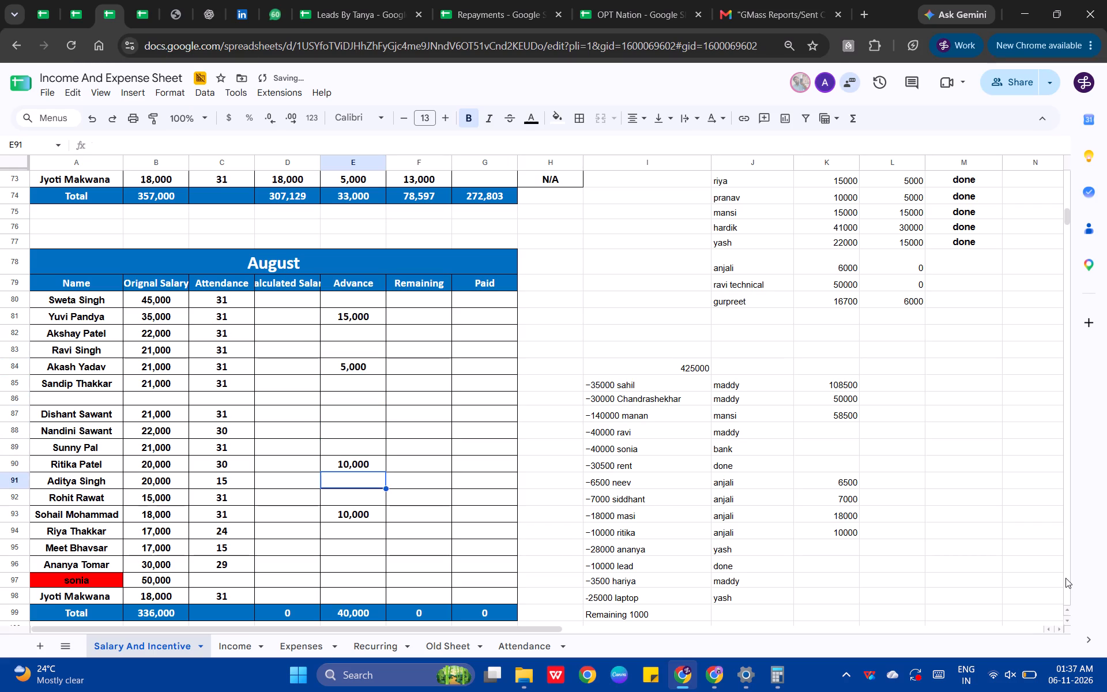
key("Down")
type("5000")
key("Up")
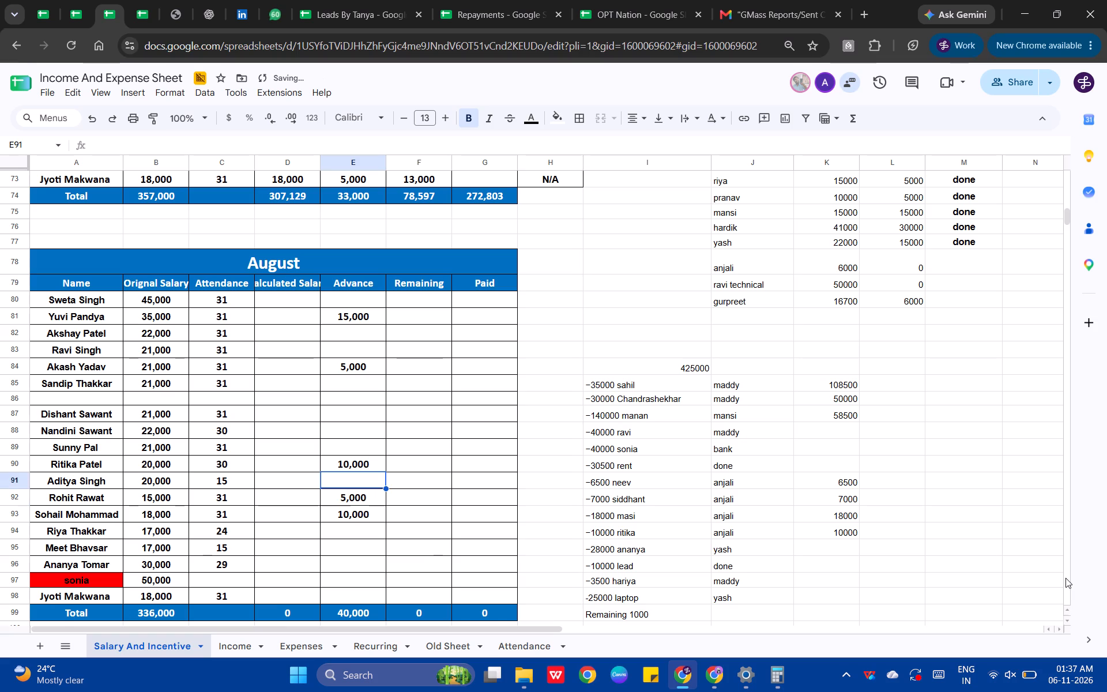
Enter an advance of 8000 for Riya in the August table.
key("Up")
key("Up")
key("Up")
key("Up")
key("Up")
key("Up")
key("Up")
key("Up")
key("Up")
key("Up")
key("Up")
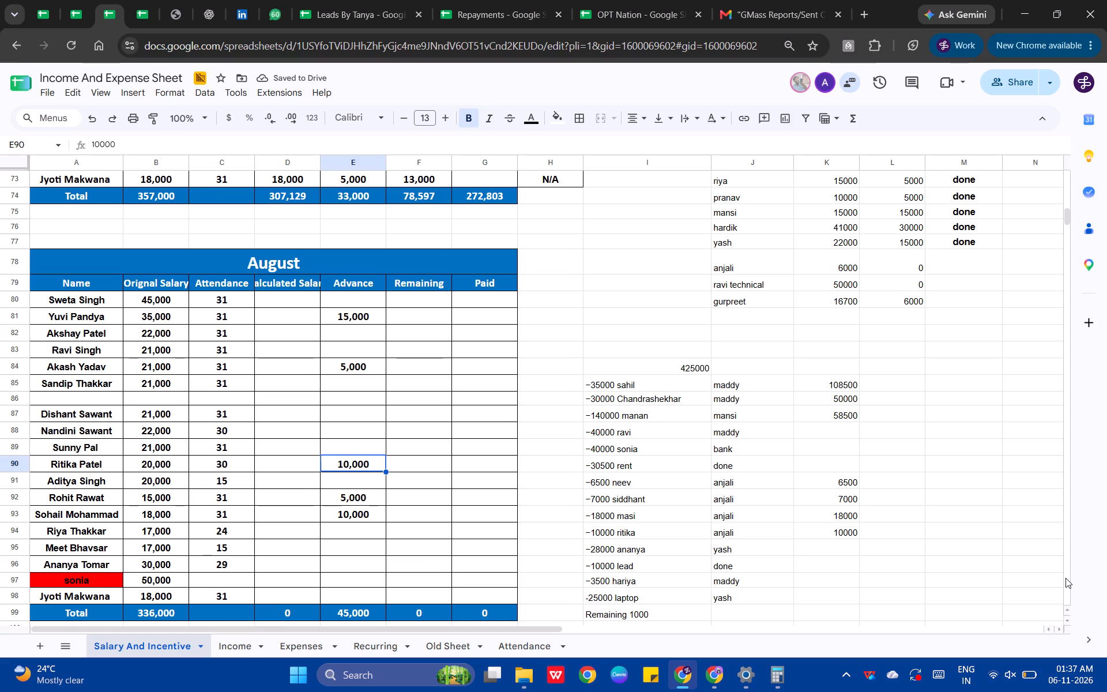
key("Down")
key("Down")
key("Down")
key("Down")
key("Down")
key("Down")
key("Down")
key("Down")
key("Down")
key("Down")
key("Down")
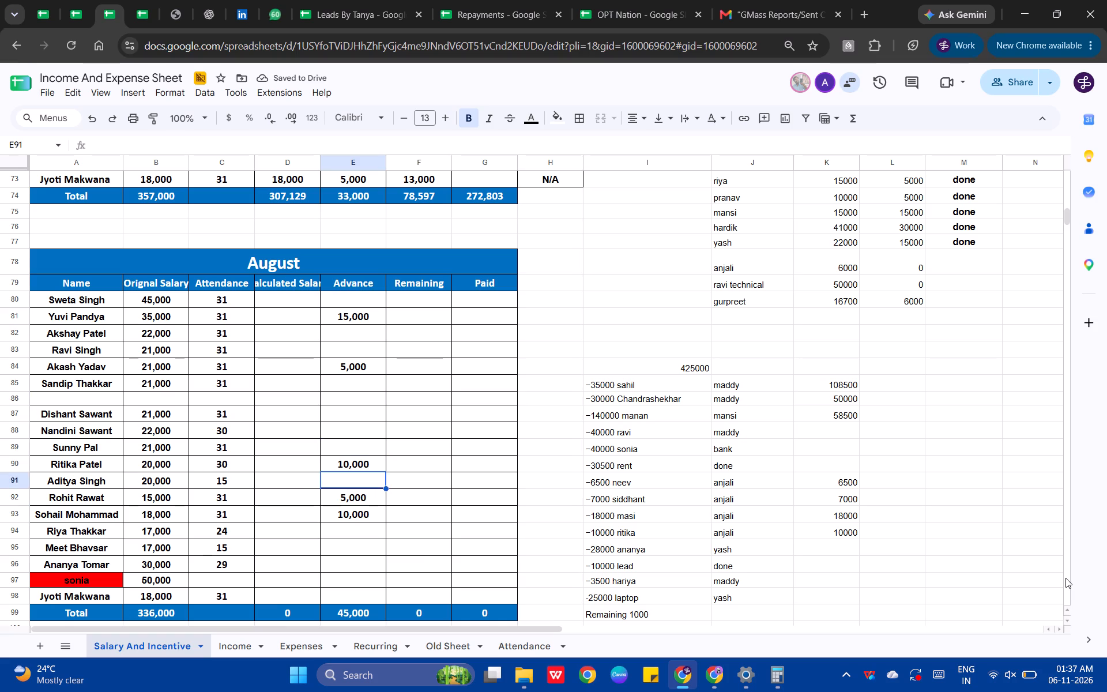
key("Down")
key("Down")
key("Down")
key("9")
key("BackSpace")
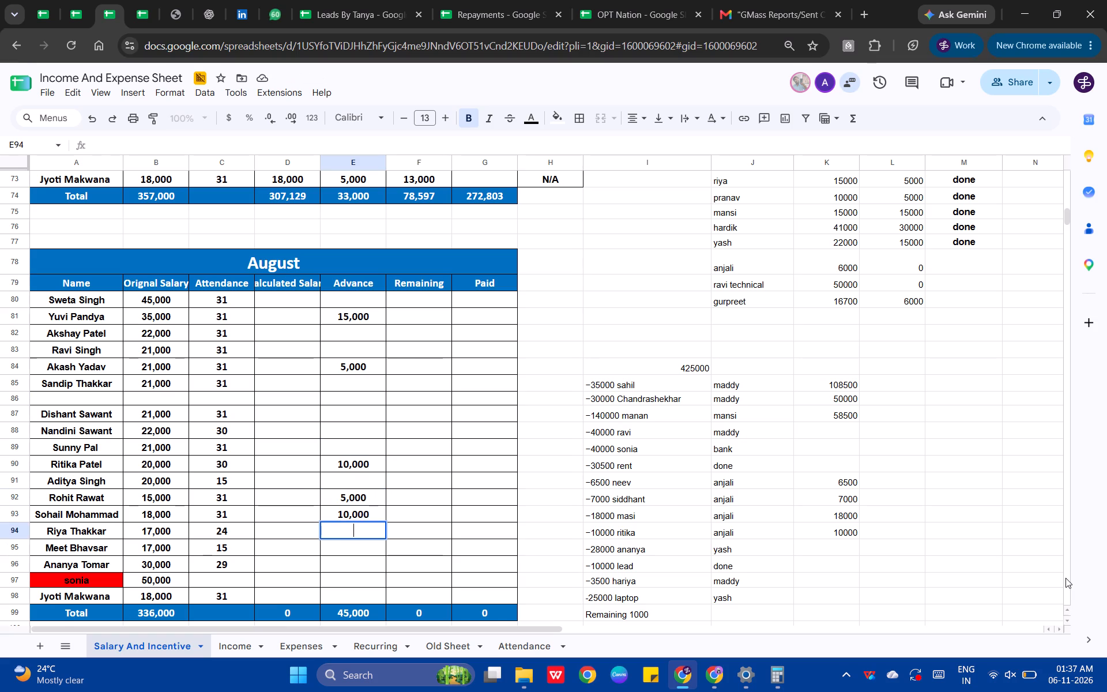
type("8000")
key("Down")
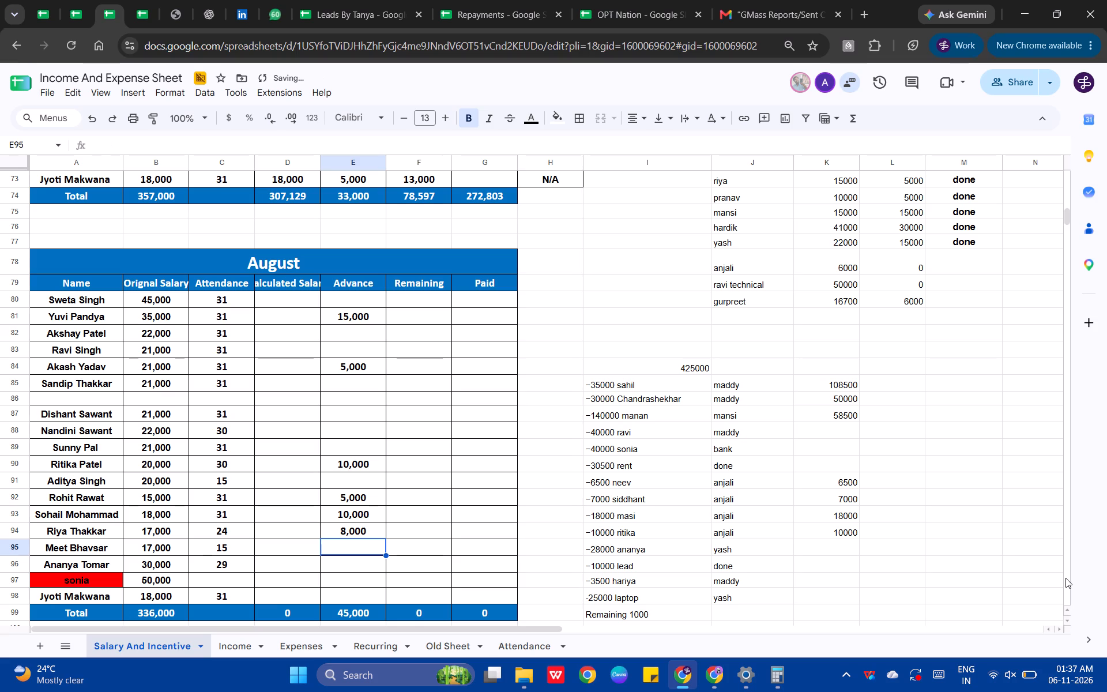
Enter an advance of 7200 for Sandip in the August table.
key("Up")
key("Up")
key("Up")
key("Up")
key("Up")
key("Up")
key("Up")
key("Up")
key("Up")
key("Up")
key("Up")
key("Up")
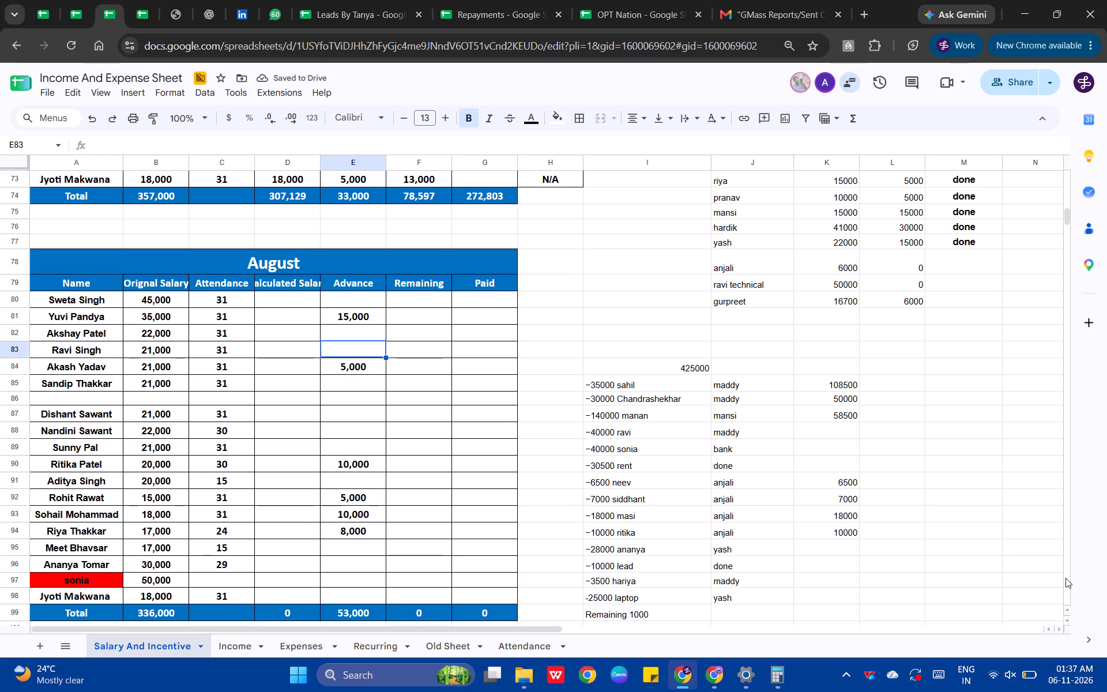
key("Down")
key("Down")
type("7200")
key("Down")
Fill the blank row below Sandip in the August table with the name shivam and an original salary of 15000.
key("Up")
key("Up")
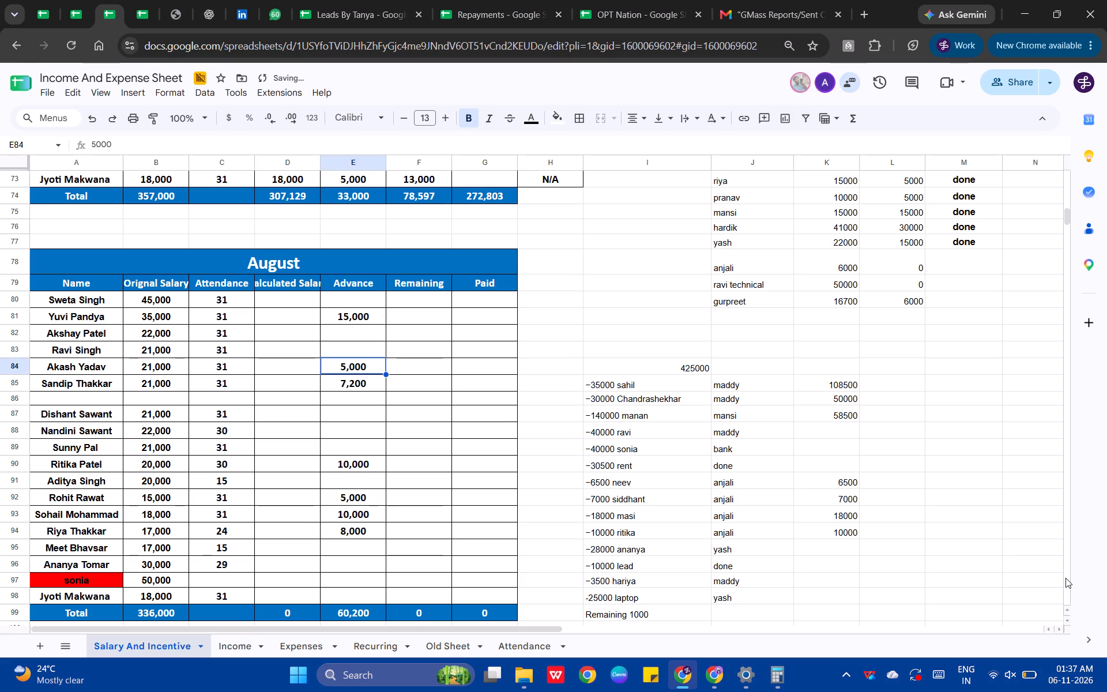
key("Down")
key("Down")
key("Down")
key("Down")
key("Down")
key("Down")
key("Down")
key("Down")
key("Down")
key("Down")
key("Down")
key("Down")
key("Down")
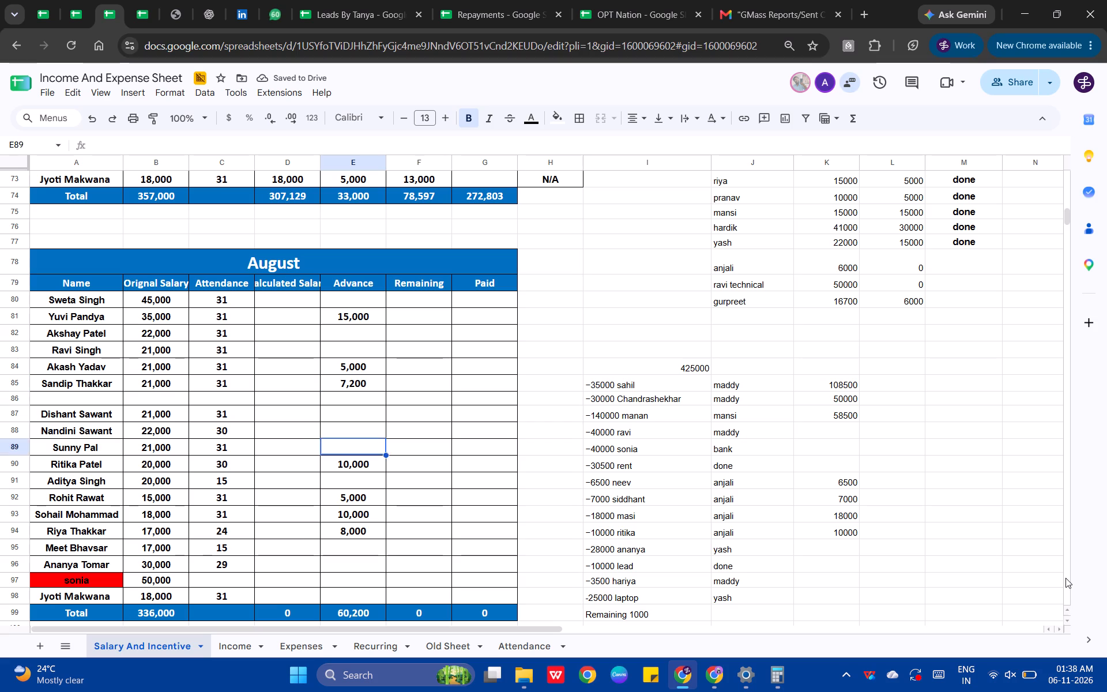
key("Up")
key("Up")
key("Up")
key("Up")
key("Up")
key("Up")
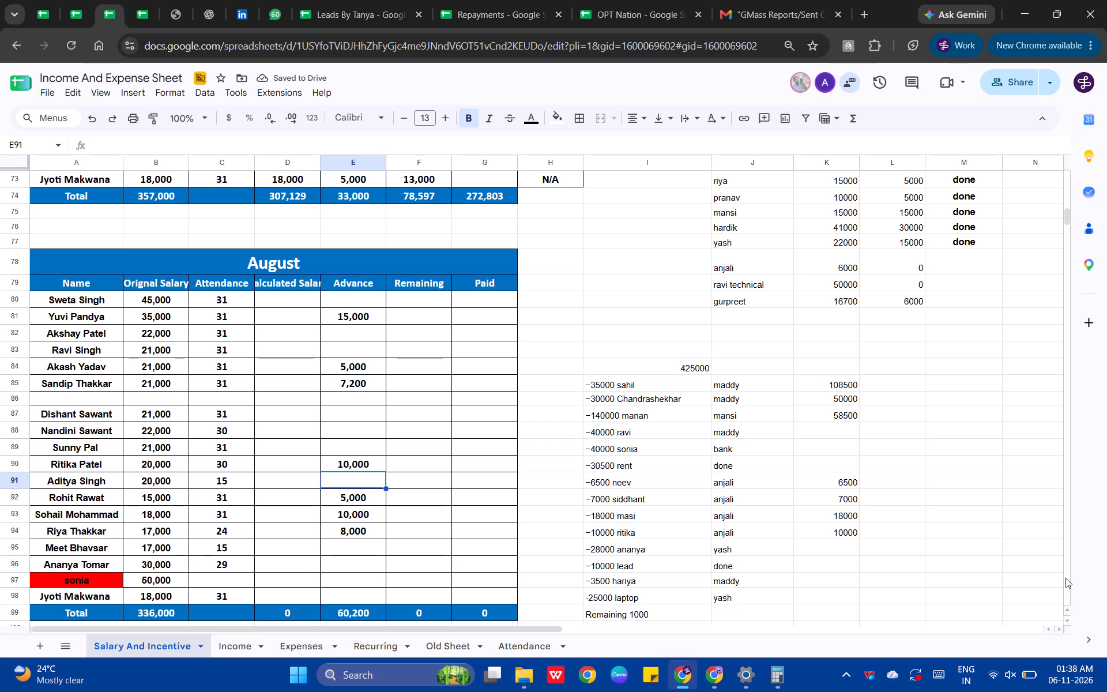
key("Down")
key("Up")
key("Up")
key("Up")
key("Up")
key("Up")
key("Up")
key("Left")
key("Left")
key("Up")
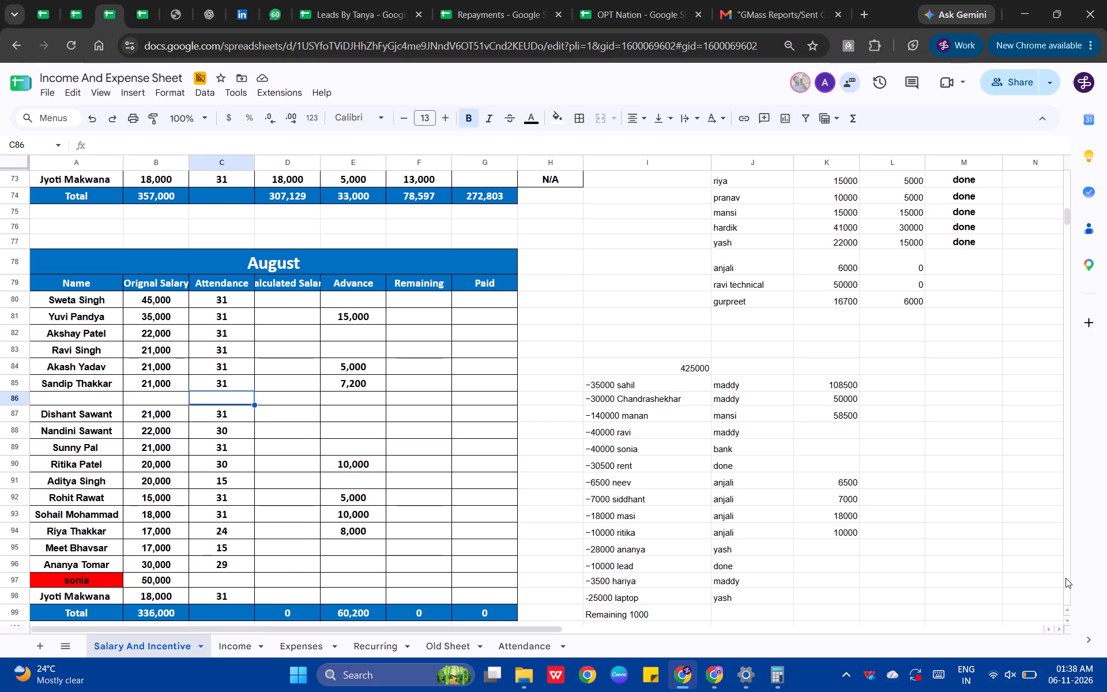
key("Left")
key("Left")
type("shivam")
key("Return")
key("Right")
key("Up")
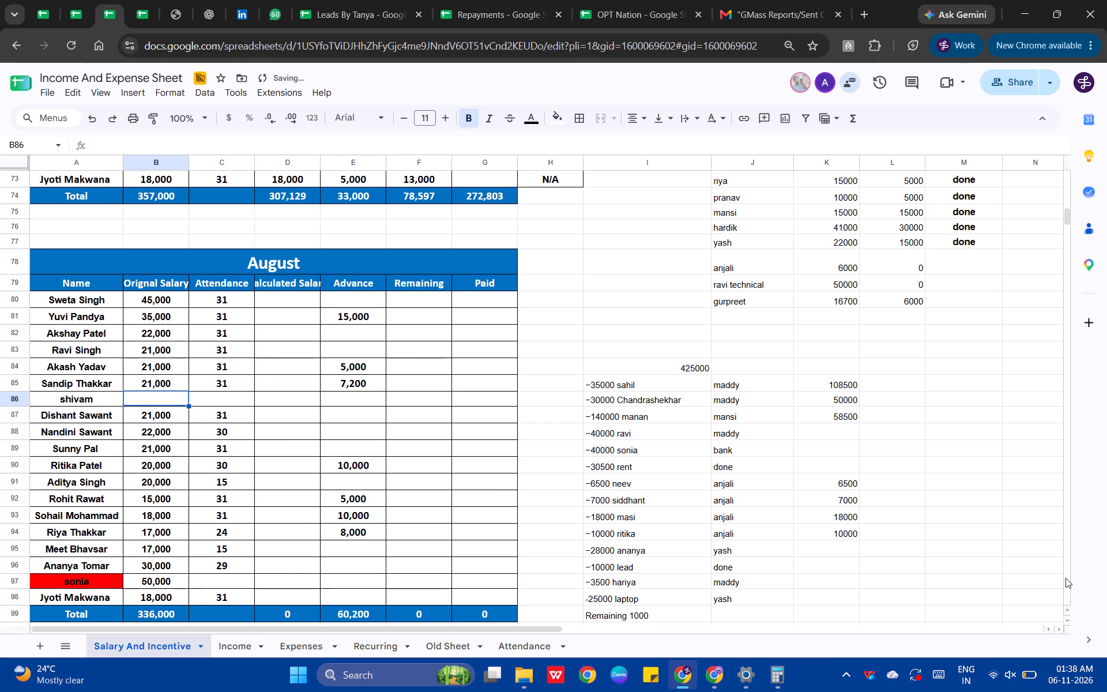
type("15000")
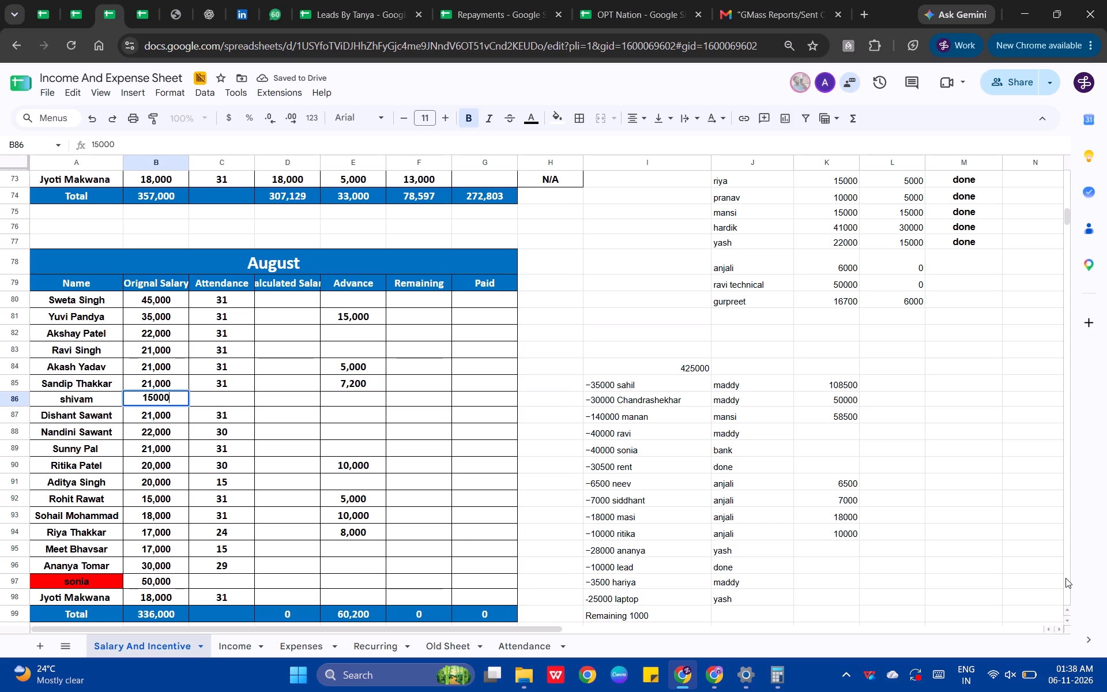
Enter an advance of 5000 for shivam in the August table.
key("Right")
key("Up")
key("Right")
key("Down")
key("Right")
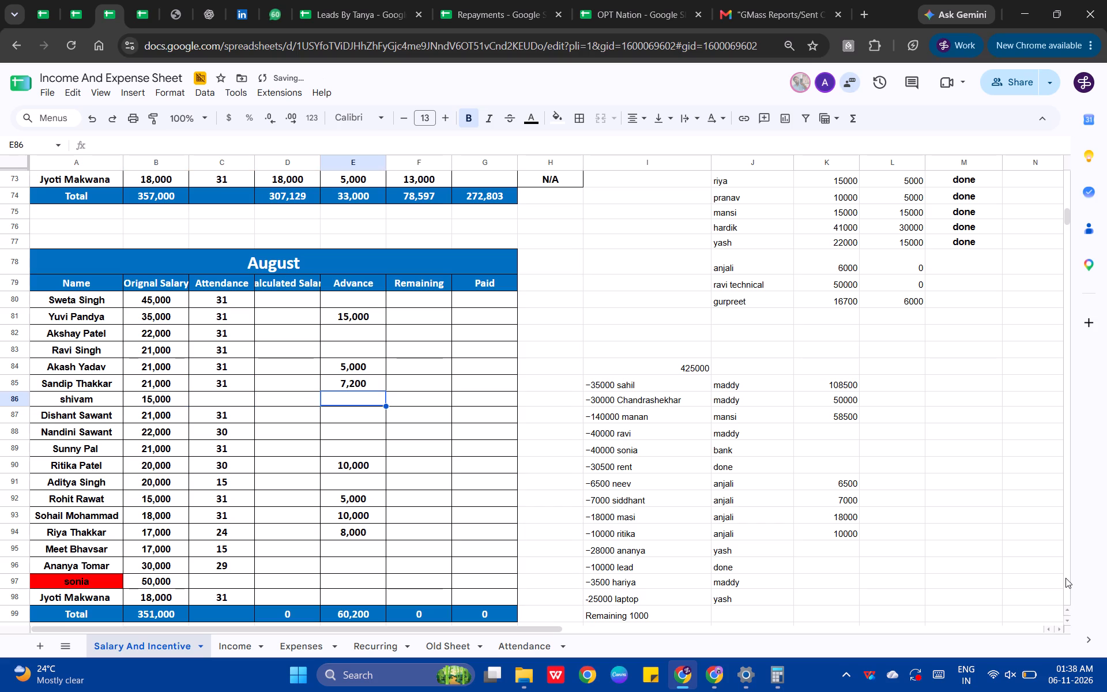
type("5000")
key("Return")
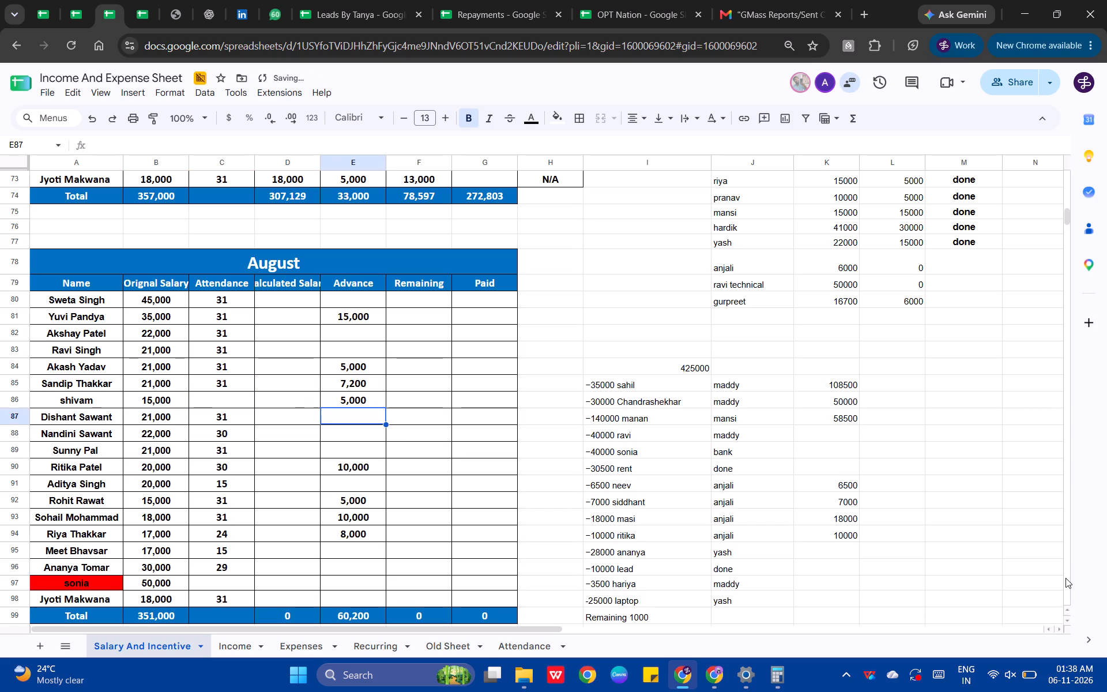
Examine the August rows from Dishant down to Jyoti for advances still missing.
key("Down")
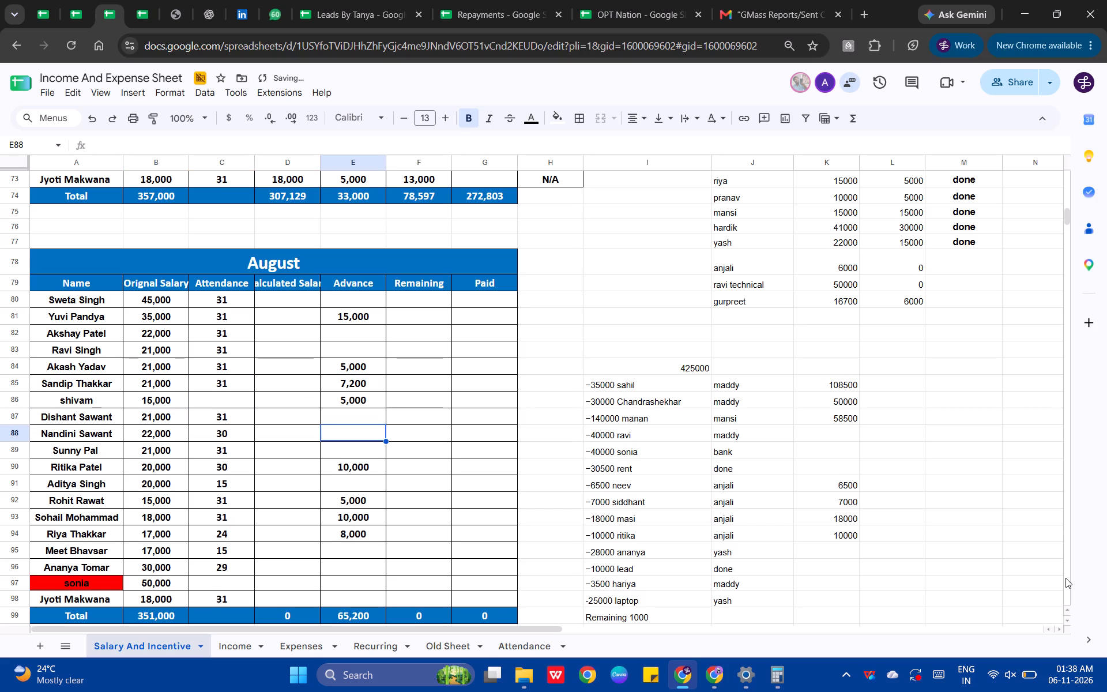
key("Down")
key("Down")
key("Down")
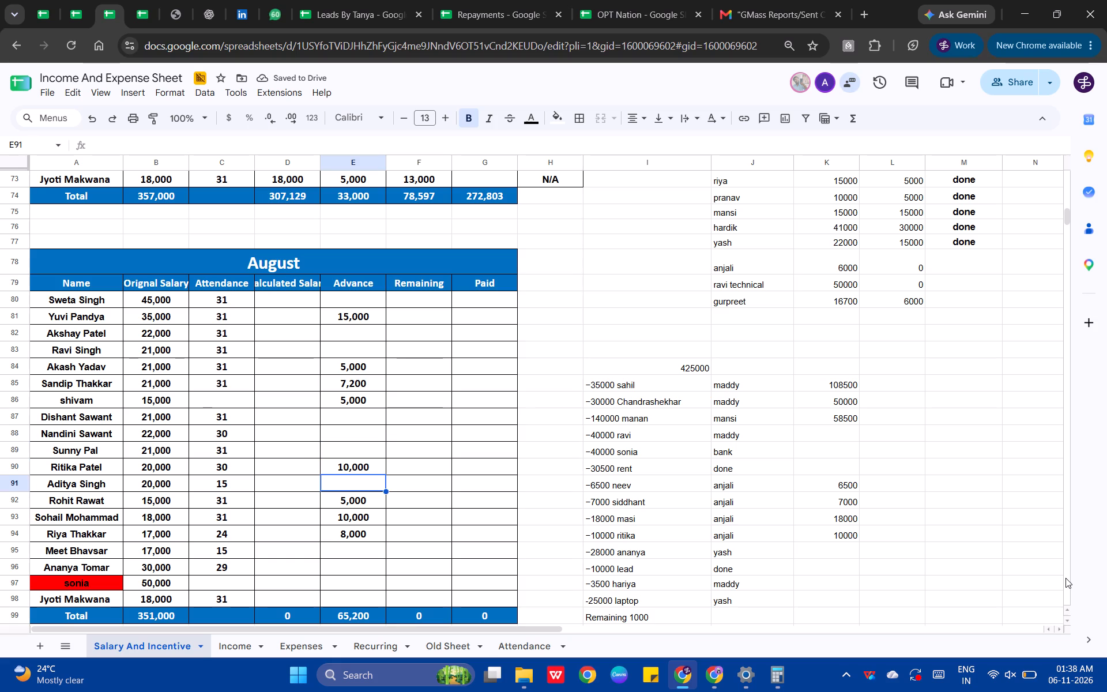
key("Down")
key("Down")
key("Down")
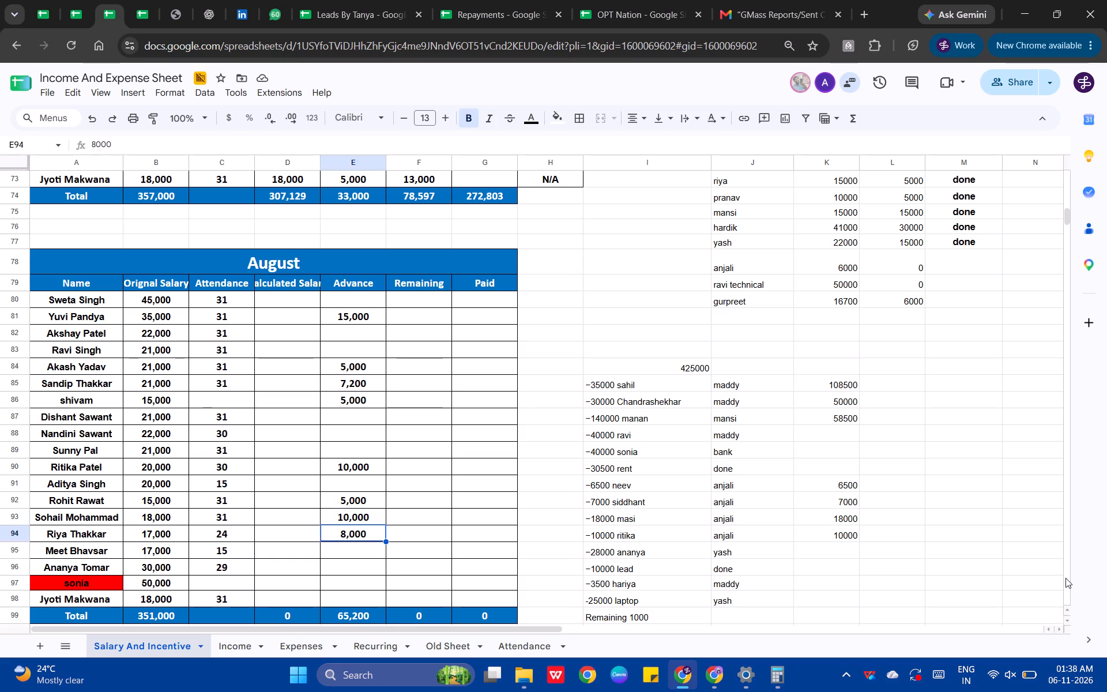
key("Down")
key("Down")
key("Up")
key("Down")
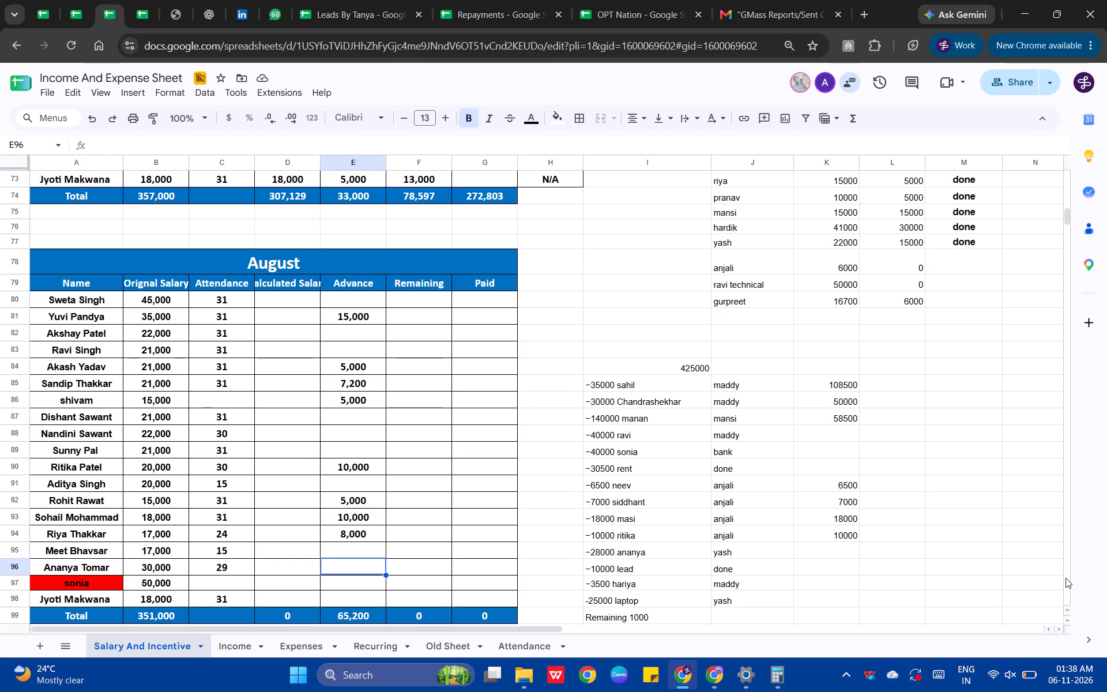
key("Down")
key("Down")
key("Up")
key("Up")
key("Up")
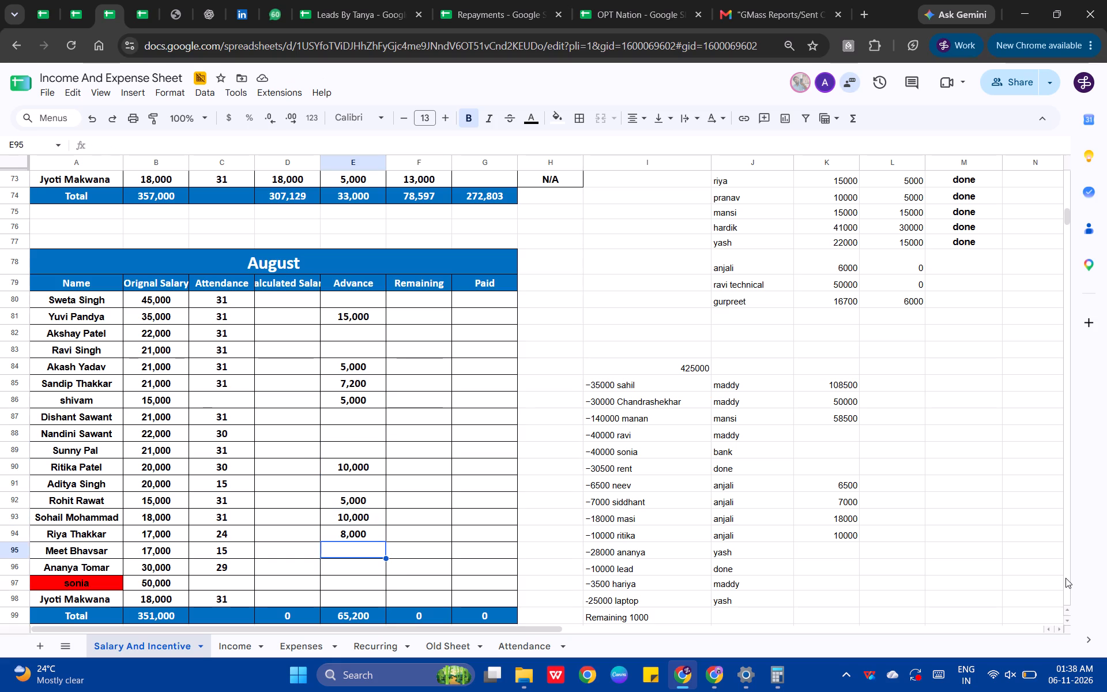
key("Down")
key("Down")
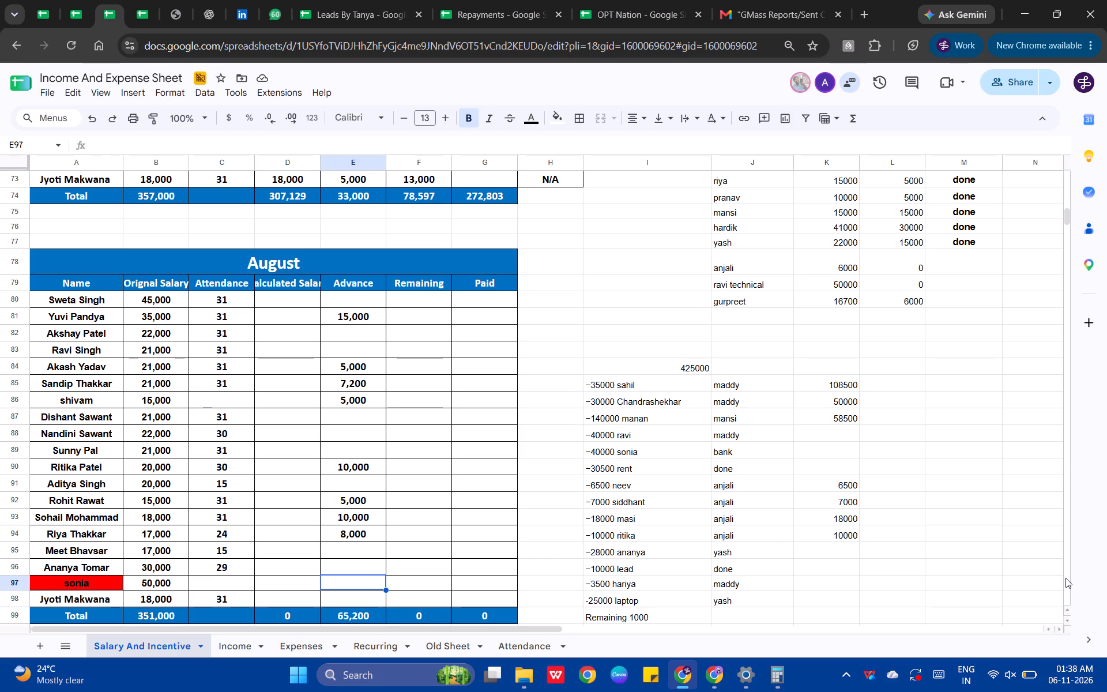
Check the green-highlighted advance list beside September against the advances recorded in the August table.
key("Down")
key("Down")
key("Down")
key("Down")
key("Down")
key("Down")
key("Down")
key("Down")
key("Down")
key("Down")
key("Down")
key("Down")
key("Down")
key("Down")
key("Down")
key("Down")
key("Down")
key("Down")
key("Down")
key("Down")
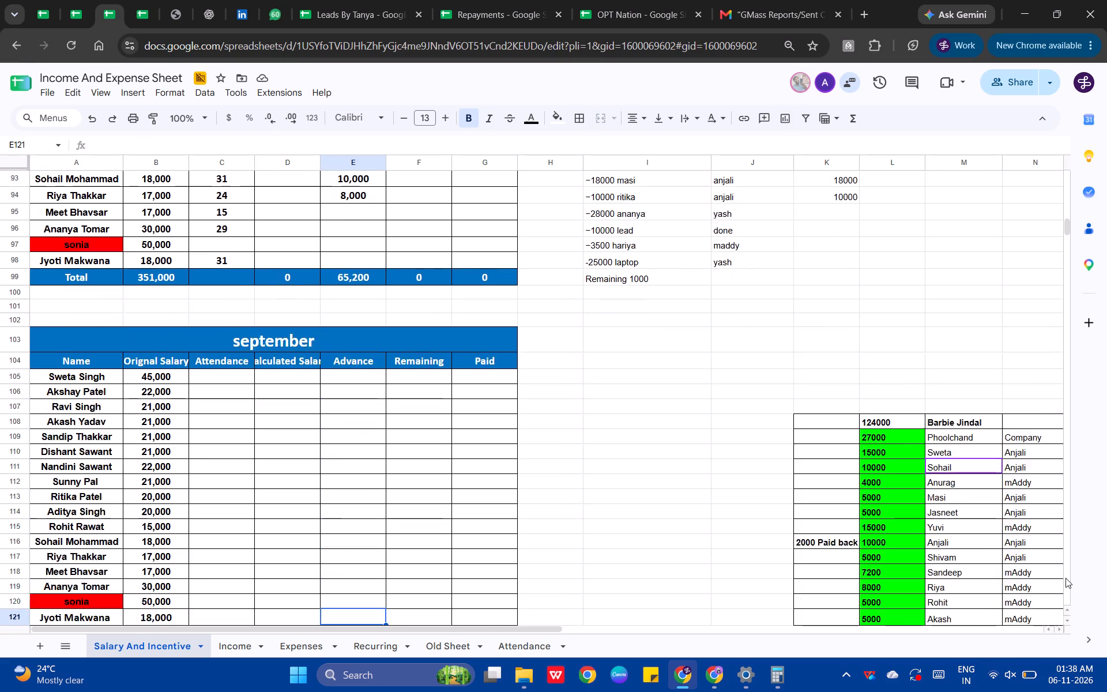
key("Down")
key("Down")
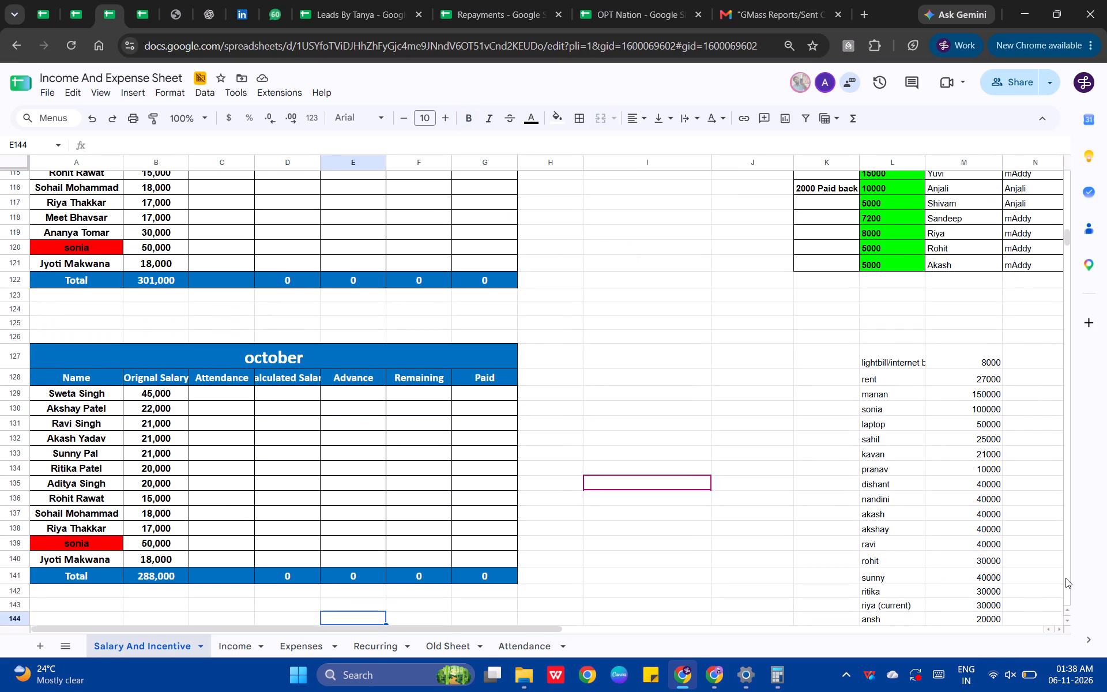
key("Up")
key("Up")
key("Up")
key("Up")
key("Up")
key("Up")
key("Up")
key("Up")
key("Up")
key("Up")
key("Up")
key("Up")
key("Up")
key("Up")
key("Up")
key("Up")
key("Up")
key("Up")
key("Up")
key("Up")
key("Up")
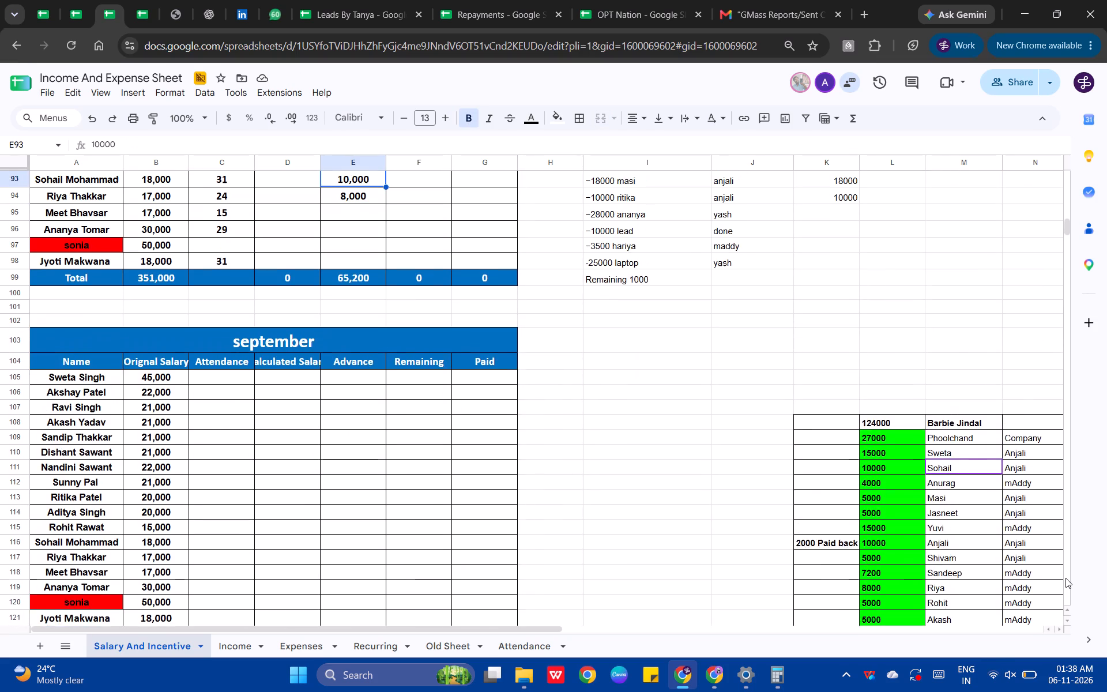
Review the August table's recorded advances from Sohail's row up to Sweta's, and recheck them against the green-highlighted side list.
key("Up")
key("Up")
key("Up")
key("Up")
key("Up")
key("Up")
key("Up")
key("Up")
key("Up")
key("Up")
key("Up")
key("Up")
key("Up")
key("Up")
key("Up")
key("Up")
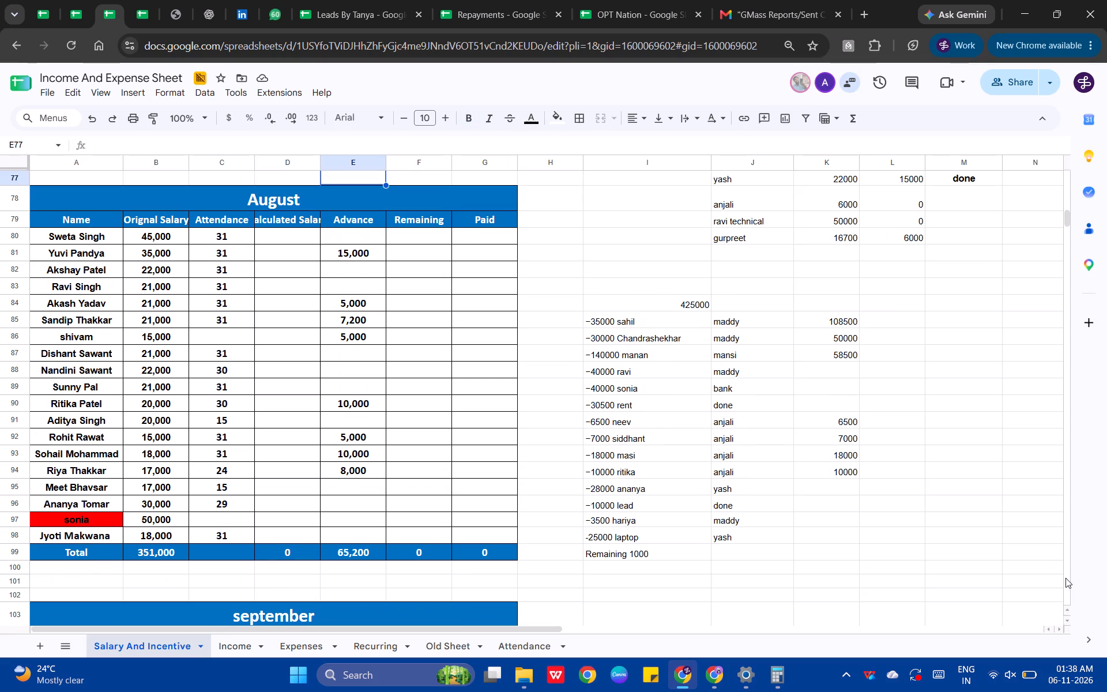
scroll(986, 582, "down", 2)
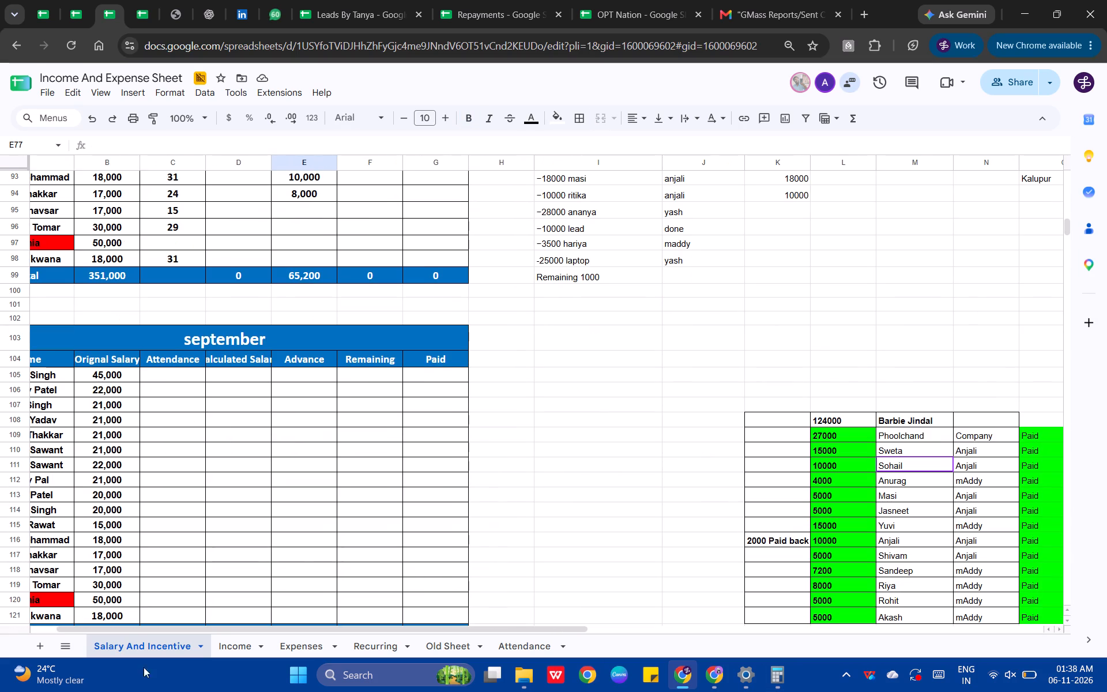
Examine the Expenses sheet's August and September 2026 entries for salary payments and the people named in their notes.
left_click(293, 650)
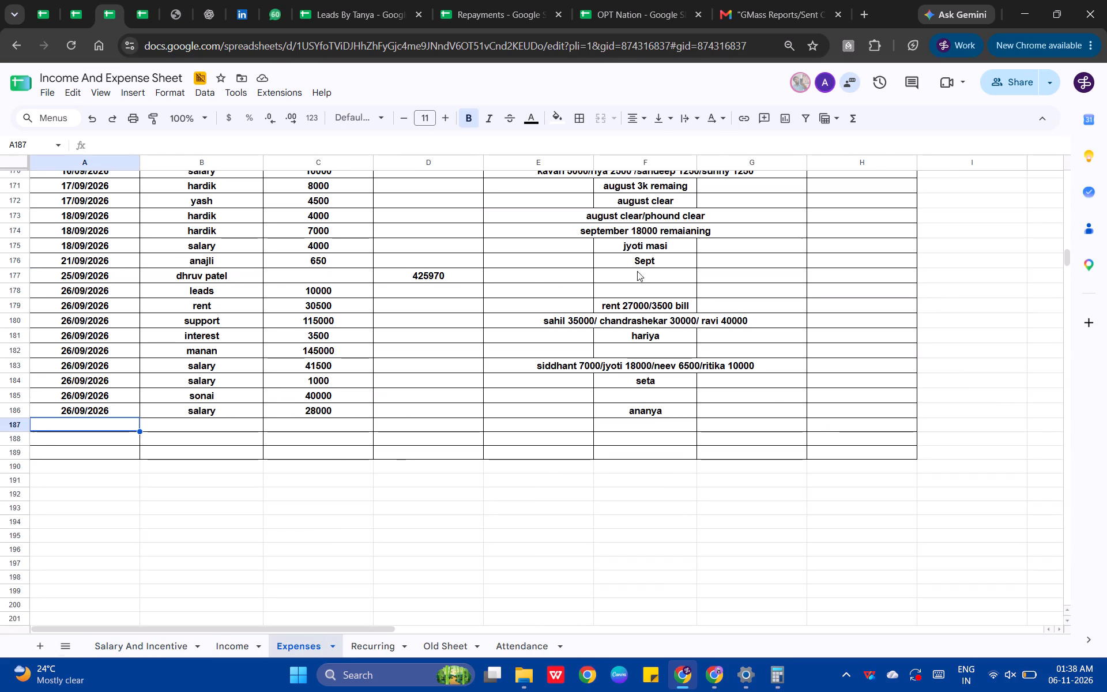
scroll(600, 326, "up", 7)
scroll(600, 326, "right", 1)
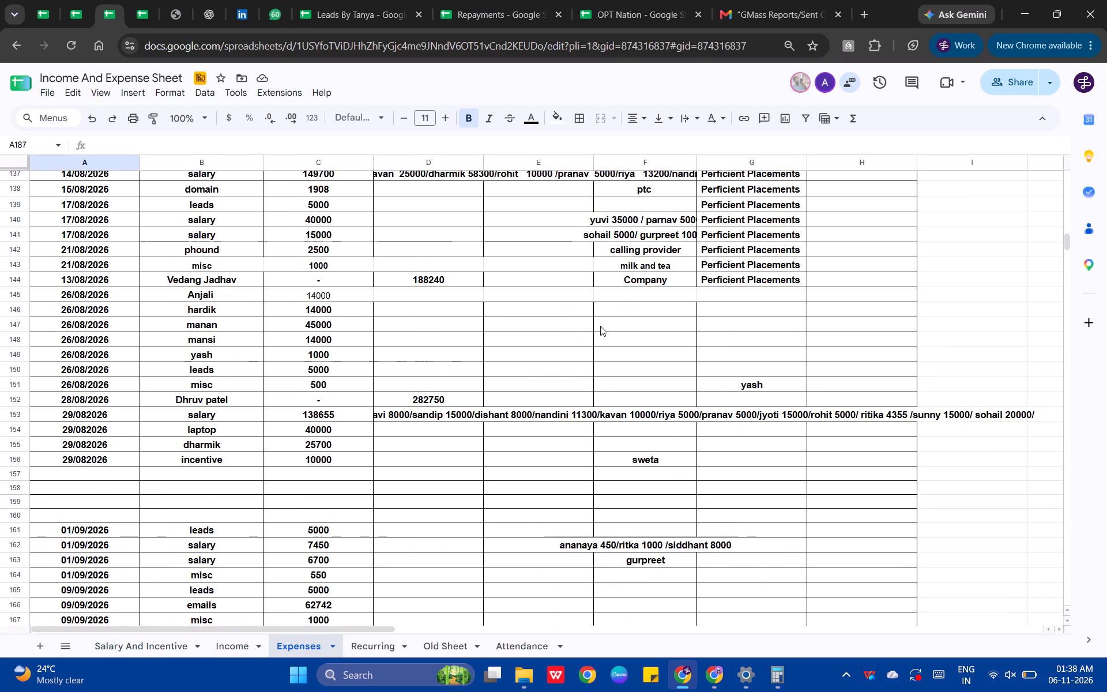
scroll(600, 326, "right", 5)
scroll(600, 326, "down", 1)
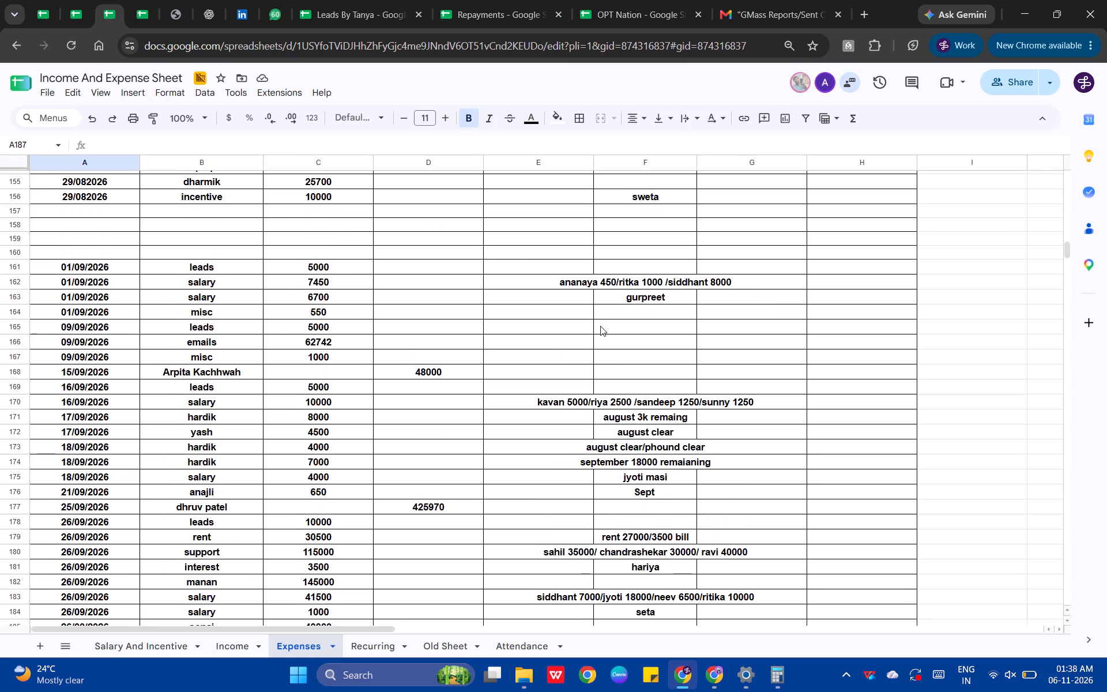
scroll(451, 343, "down", 2)
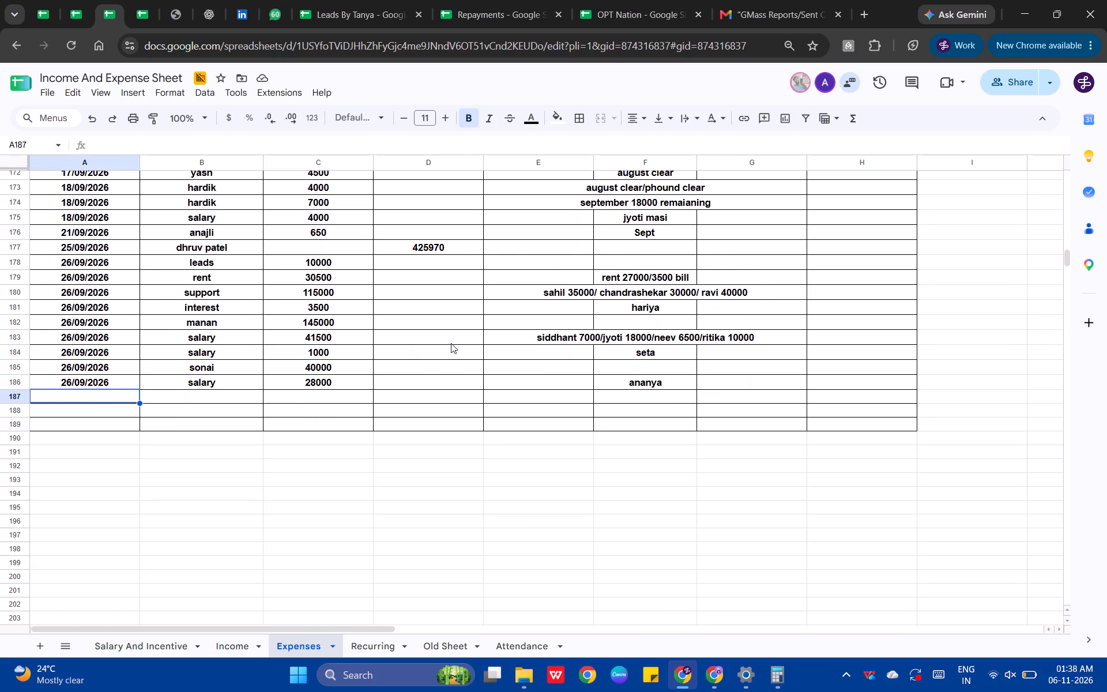
scroll(451, 343, "down", 1)
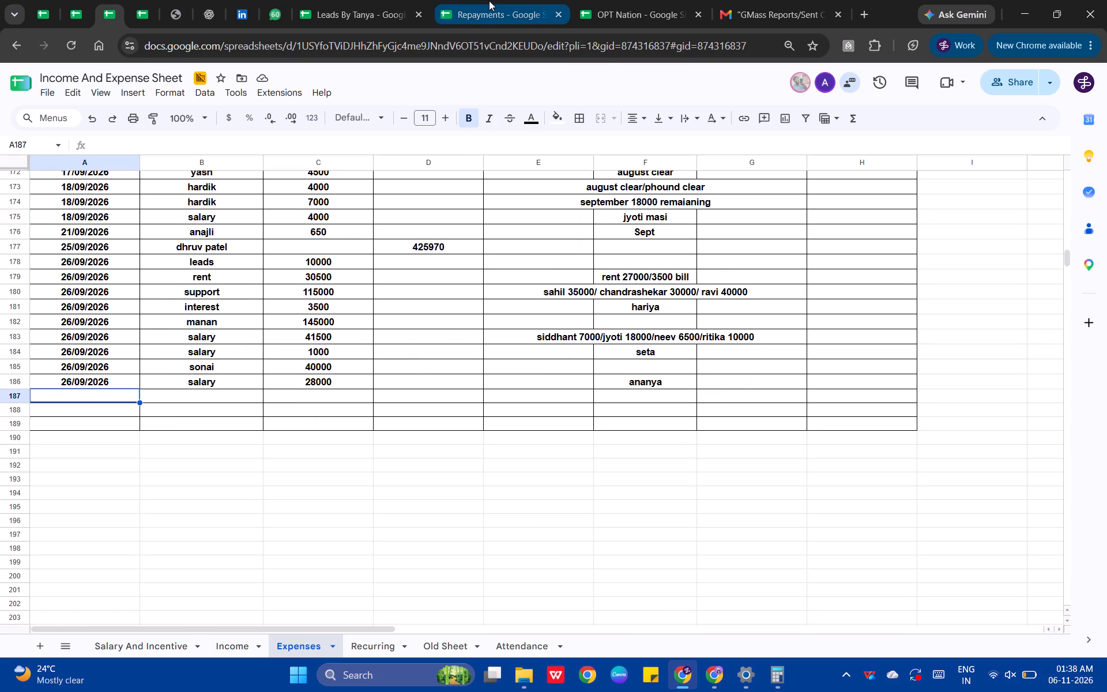
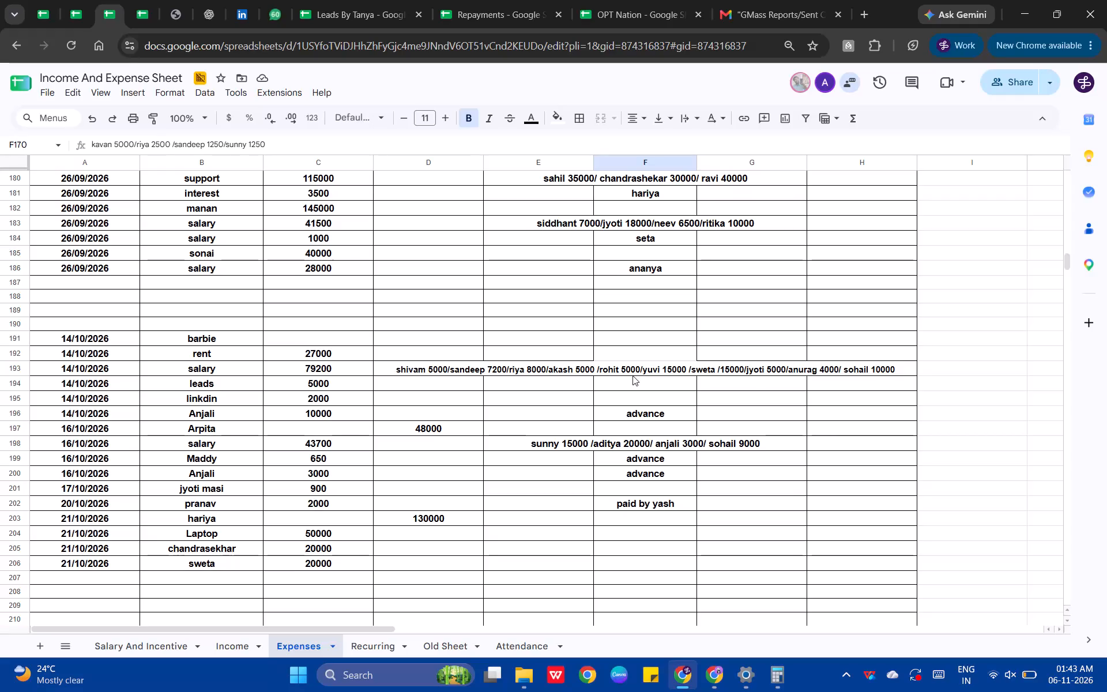
Review the September to November entries on the Expenses sheet.
scroll(632, 375, "down", 1)
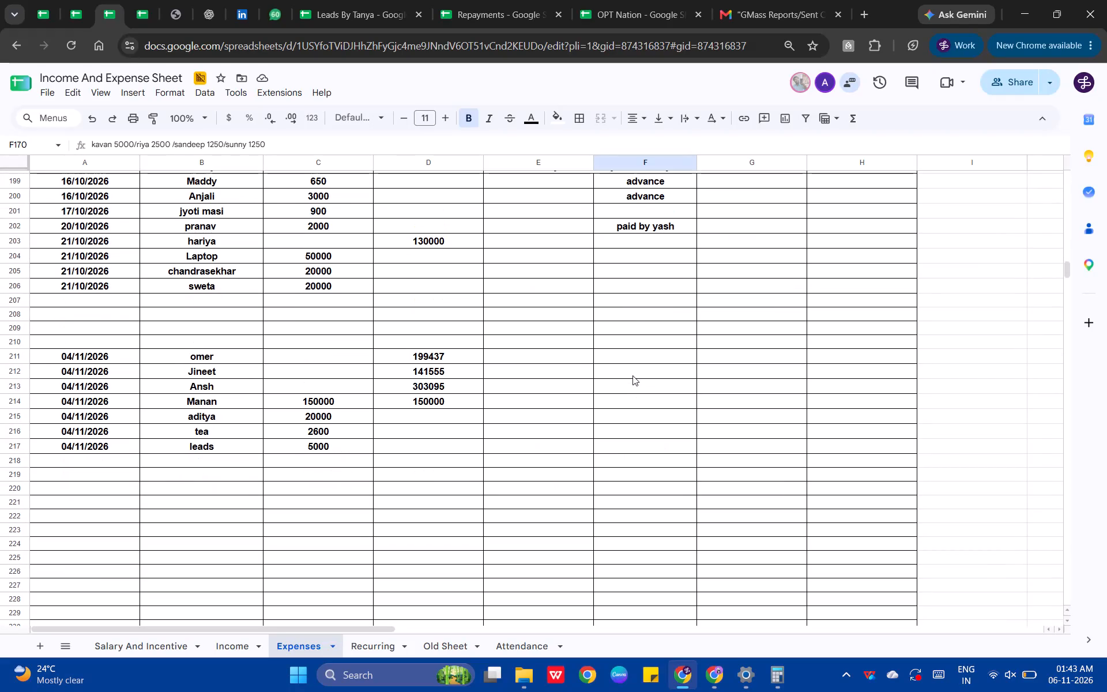
scroll(632, 375, "up", 4)
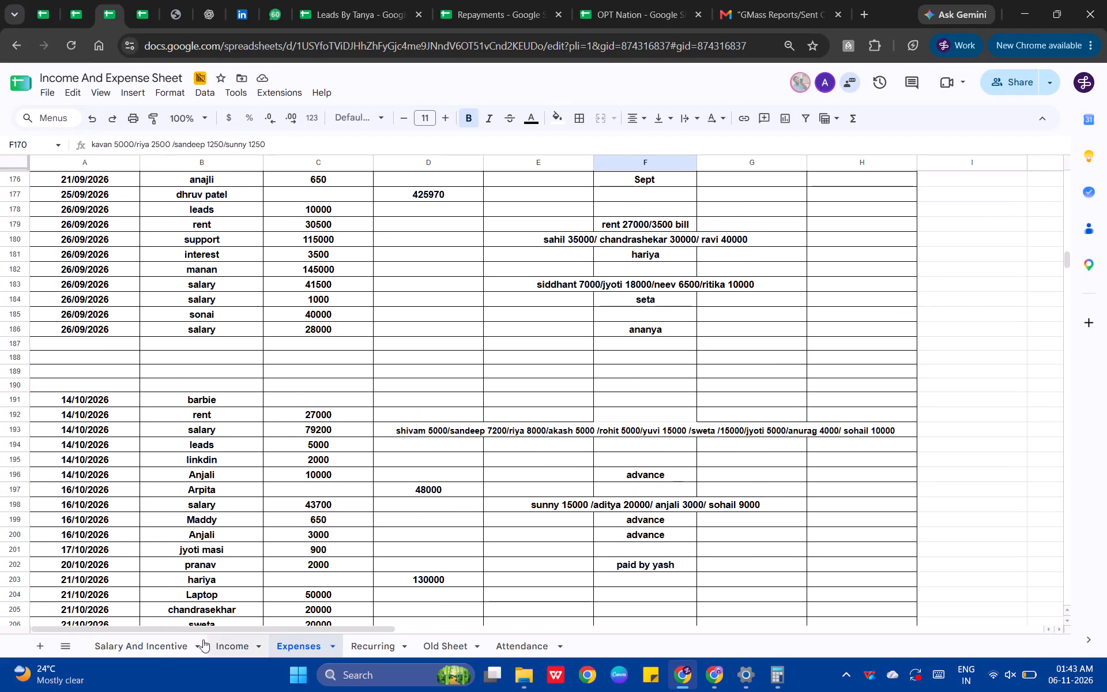
Examine the August salary table and the payment notes beside it on the Salary And Incentive sheet.
left_click(141, 653)
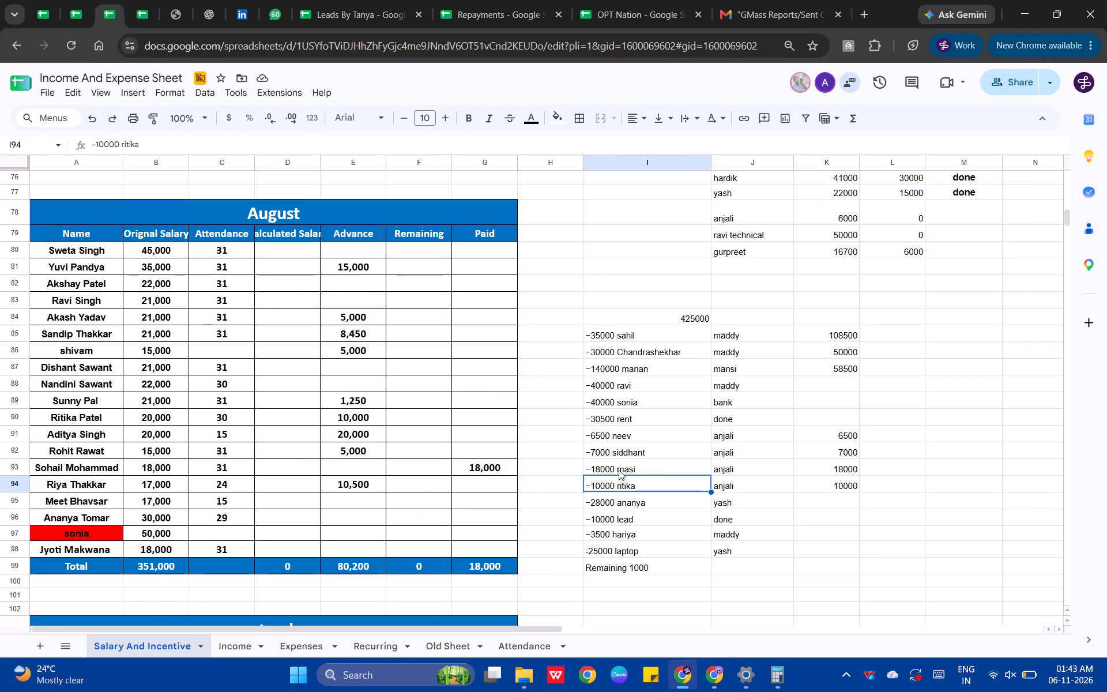
scroll(619, 470, "down", 2)
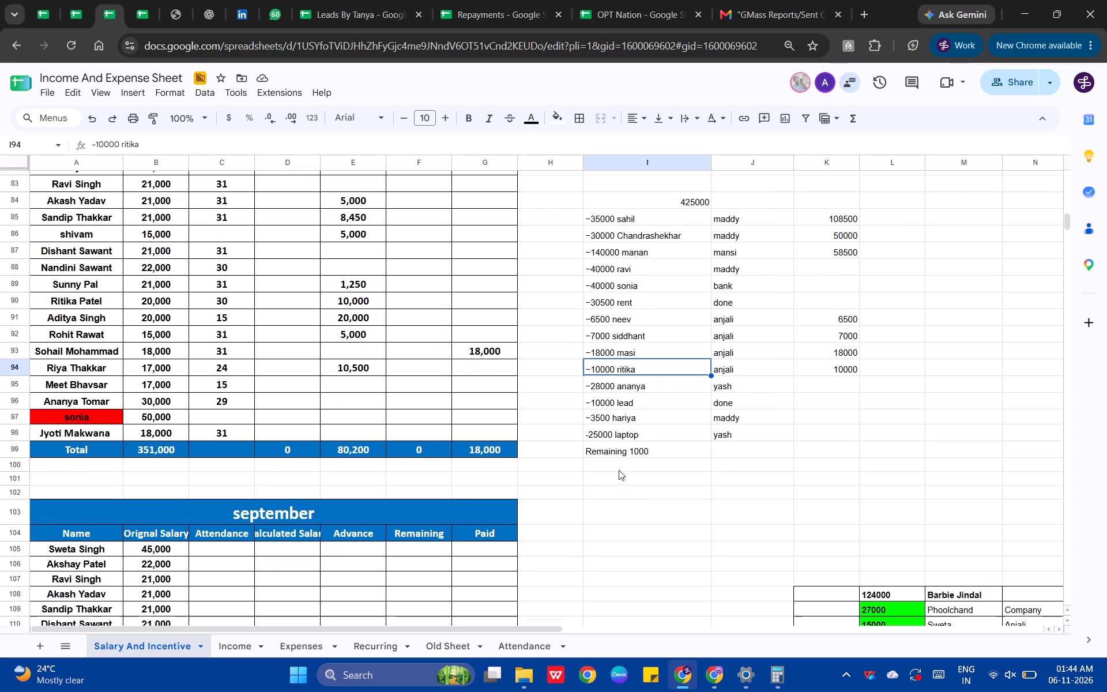
scroll(619, 470, "down", 2)
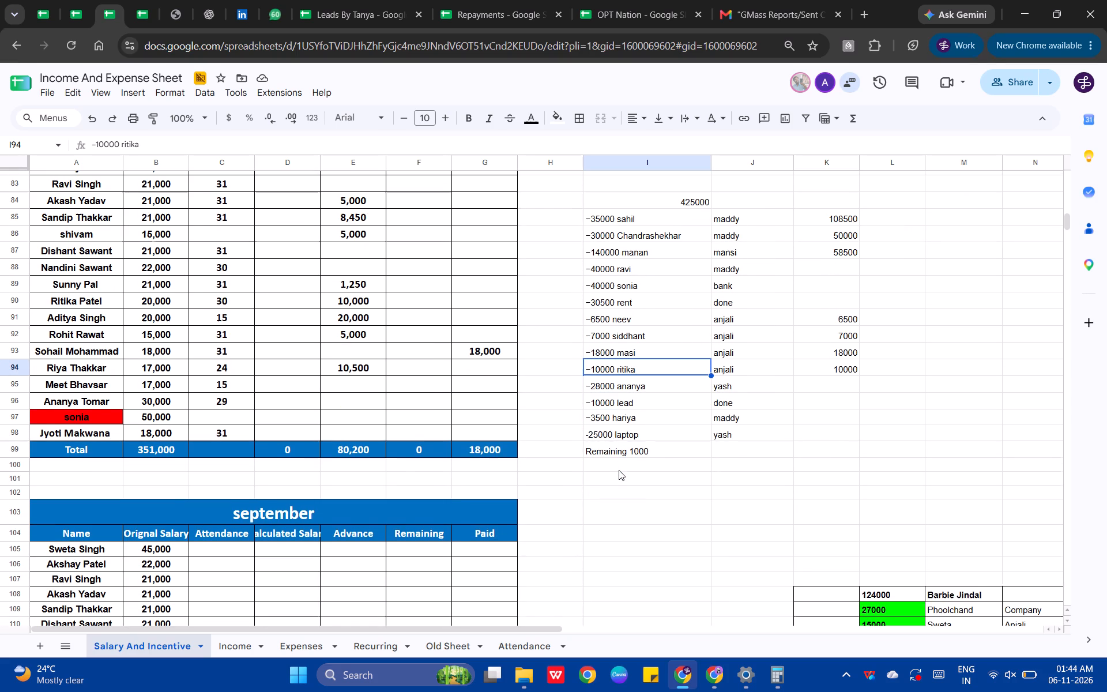
scroll(619, 470, "down", 7)
scroll(619, 470, "right", 1)
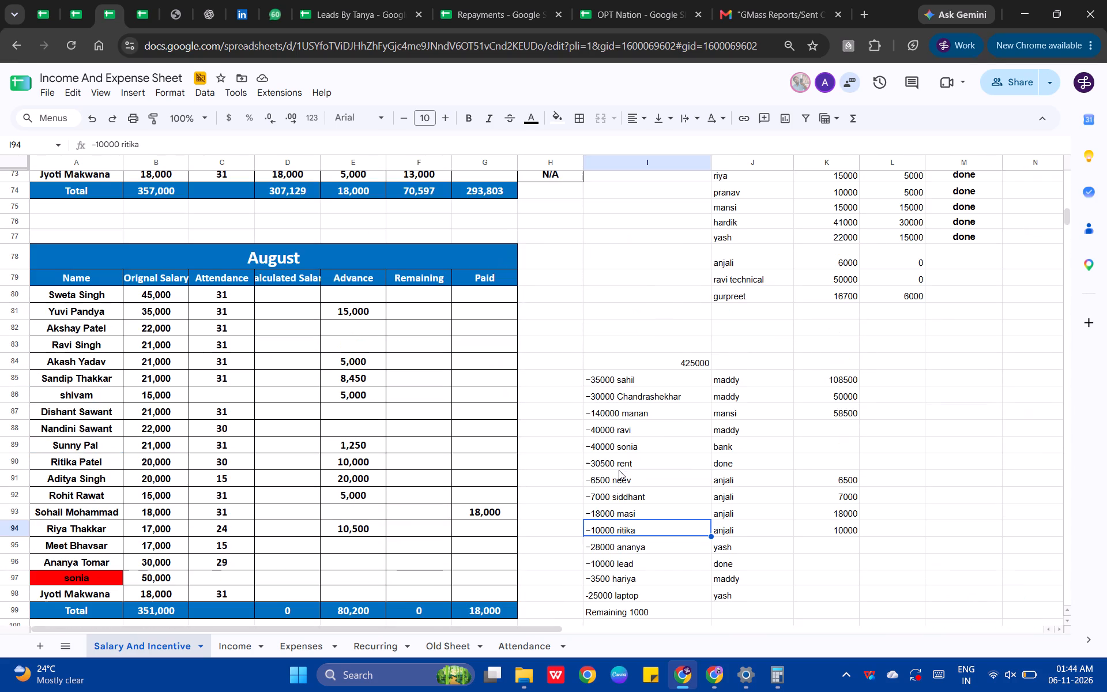
scroll(619, 470, "down", 1)
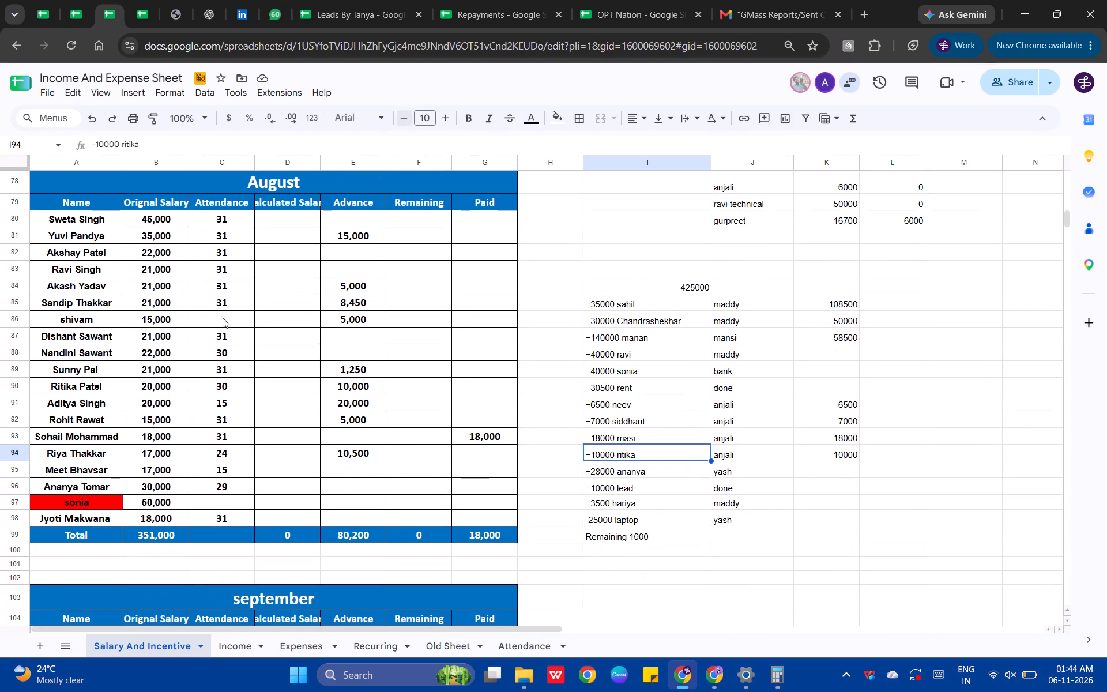
left_click(349, 219)
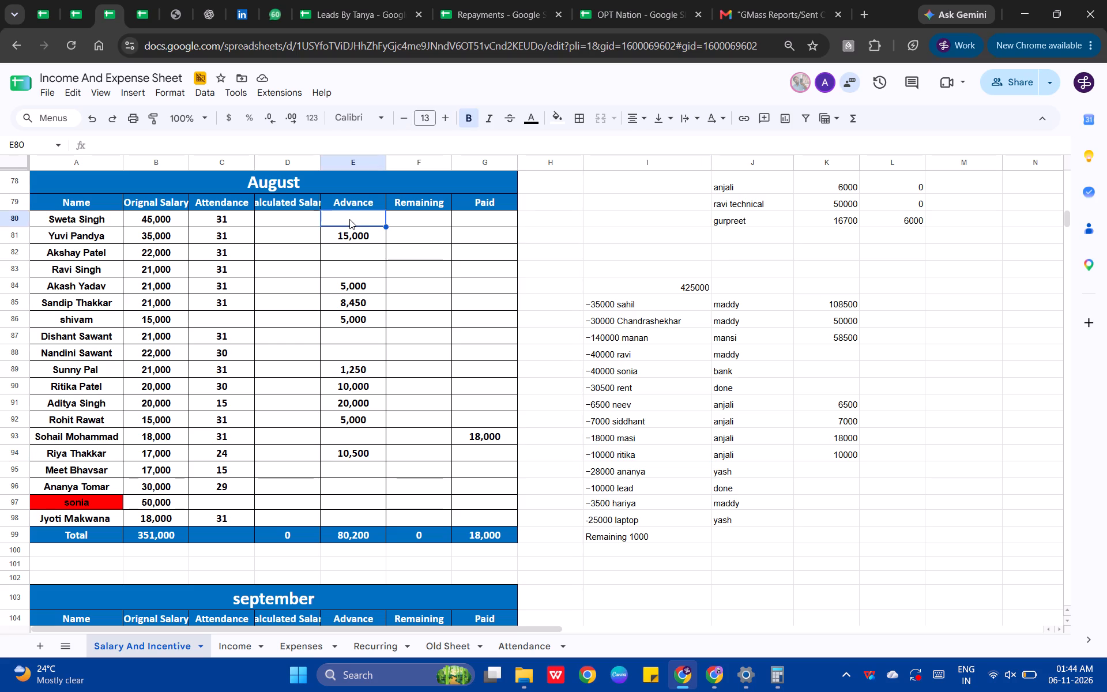
Check the July salary table and the payment list beside it, including sweta's entry, against the August Advance column.
scroll(349, 219, "up", 4)
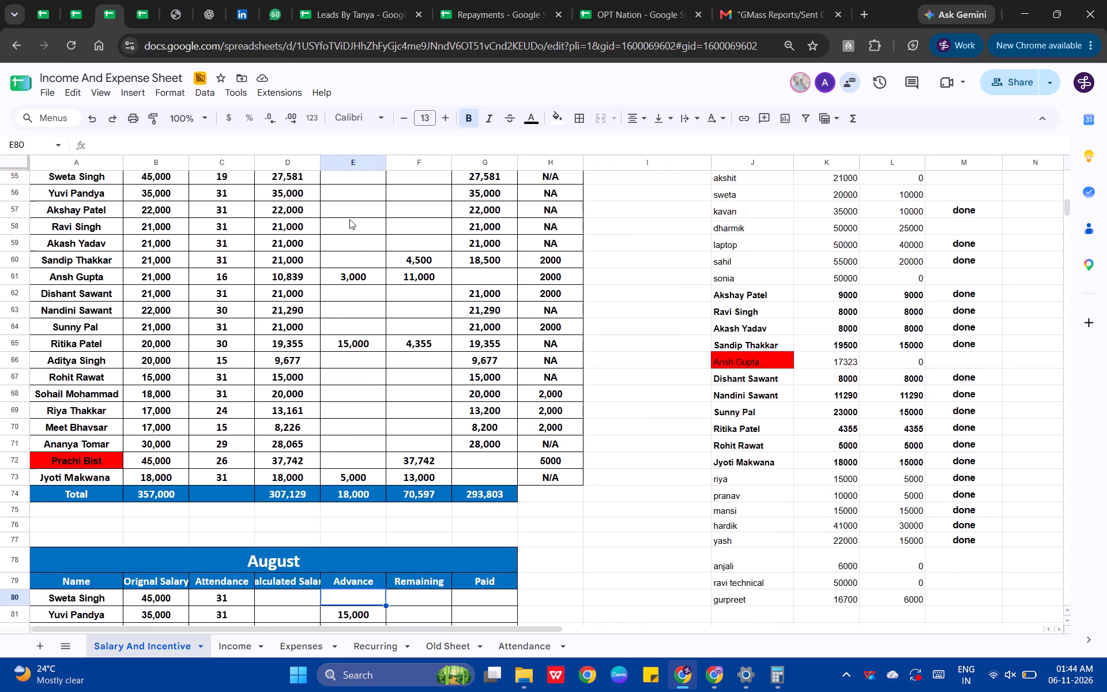
scroll(349, 219, "up", 2)
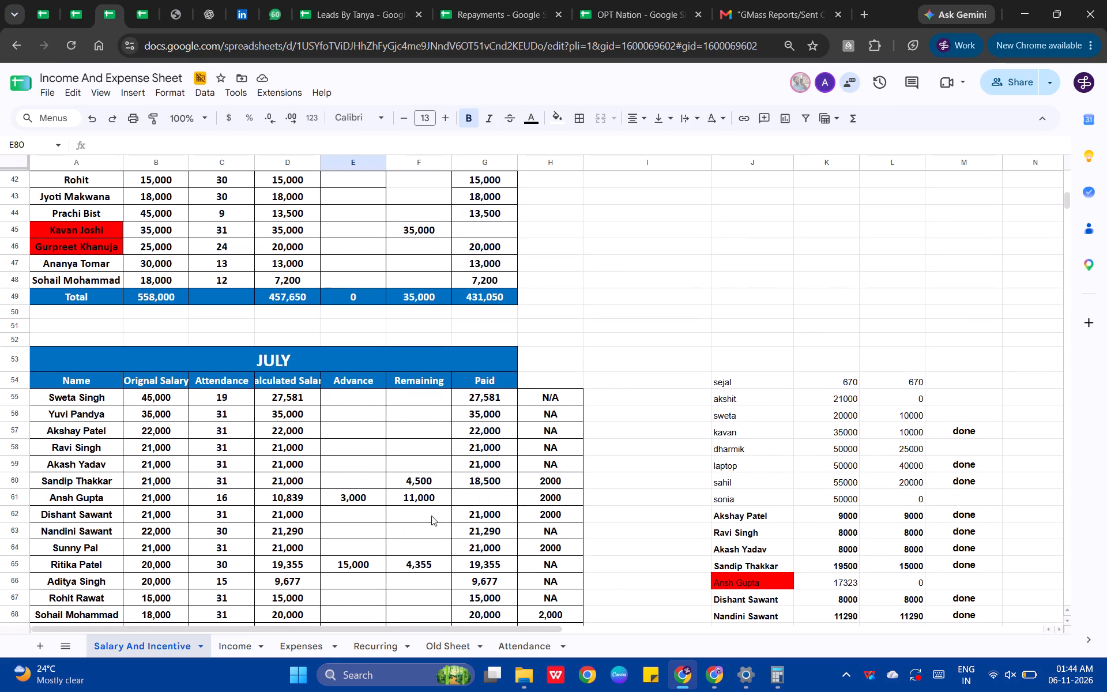
left_click(613, 399)
scroll(613, 399, "down", 4)
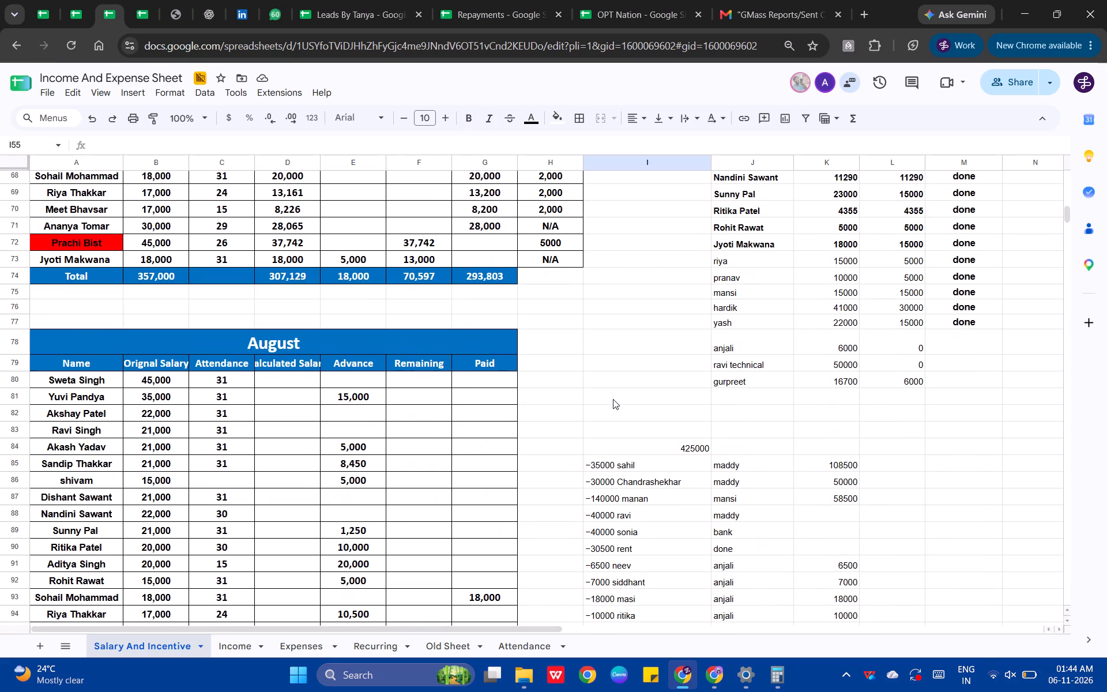
left_click(363, 390)
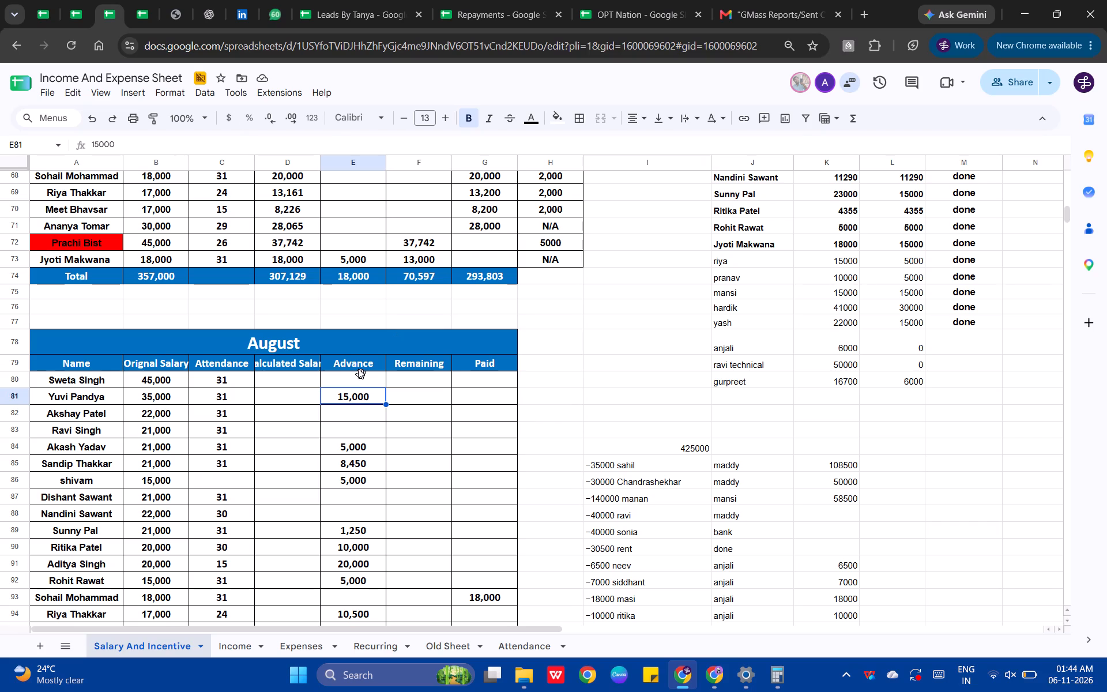
left_click(366, 383)
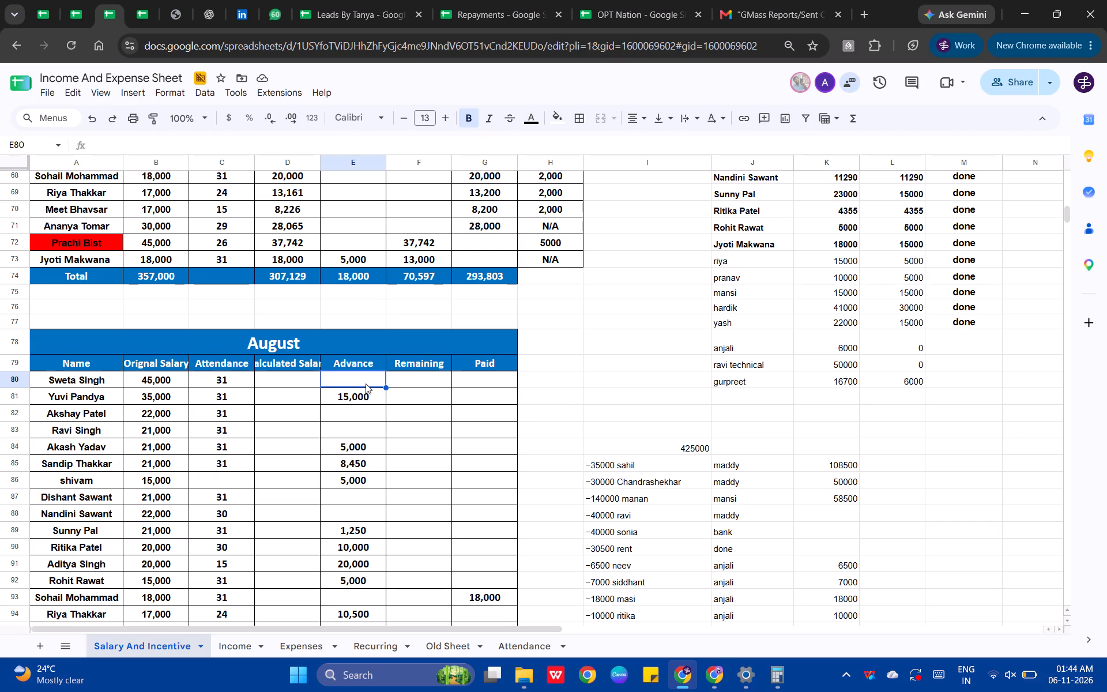
scroll(366, 383, "up", 5)
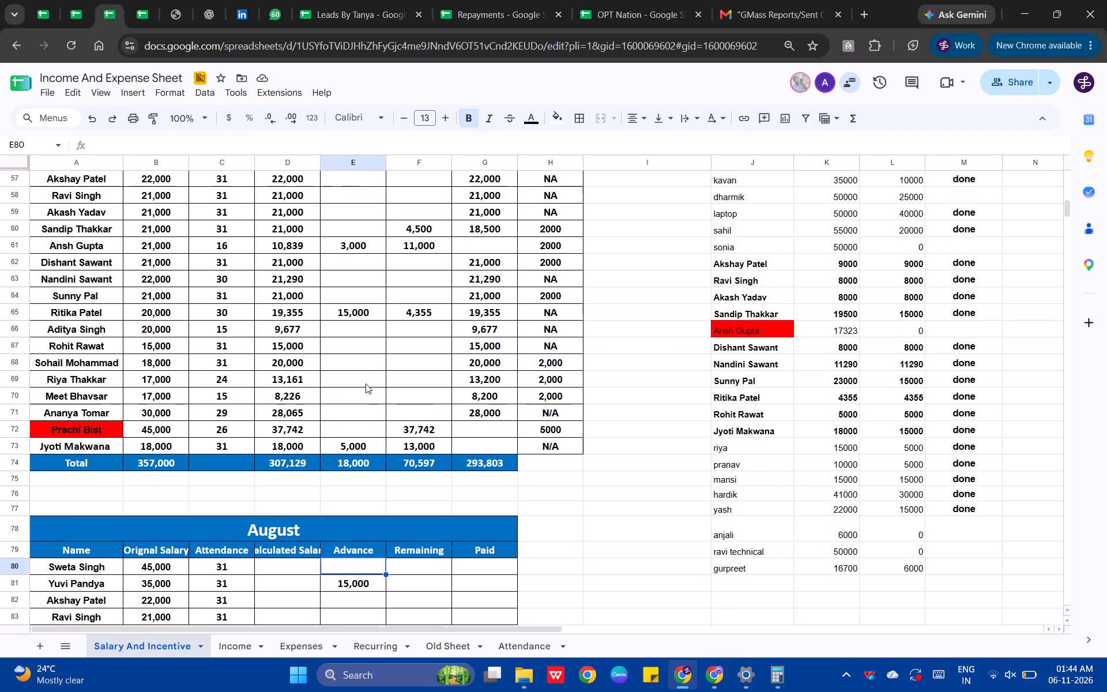
scroll(366, 383, "up", 1)
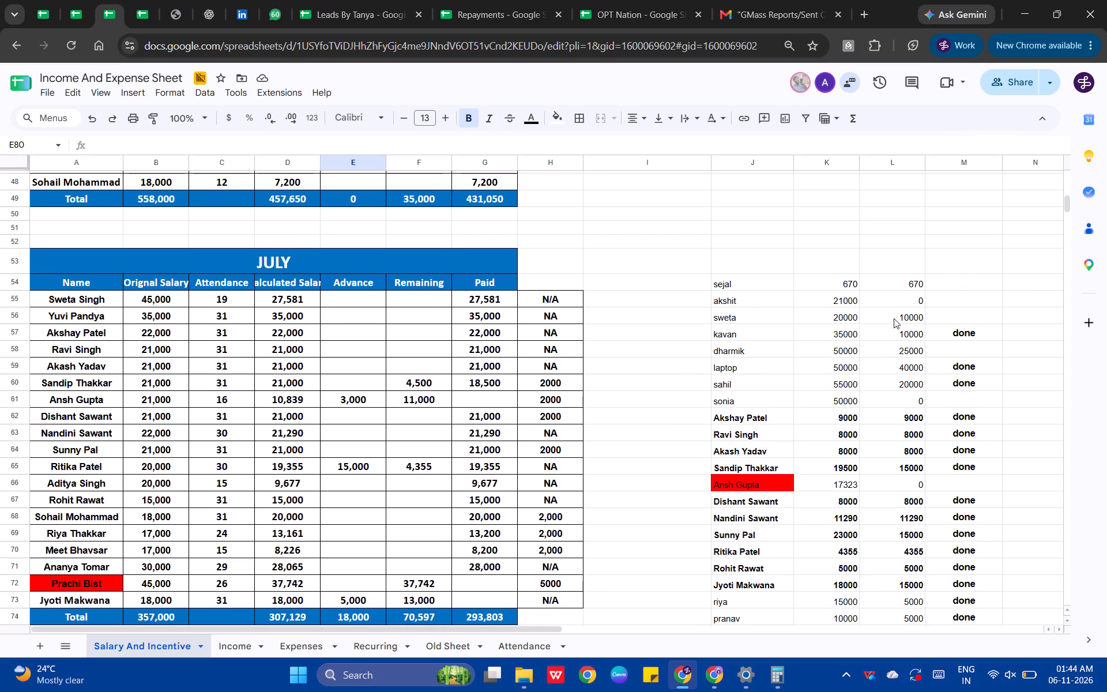
left_click(894, 318)
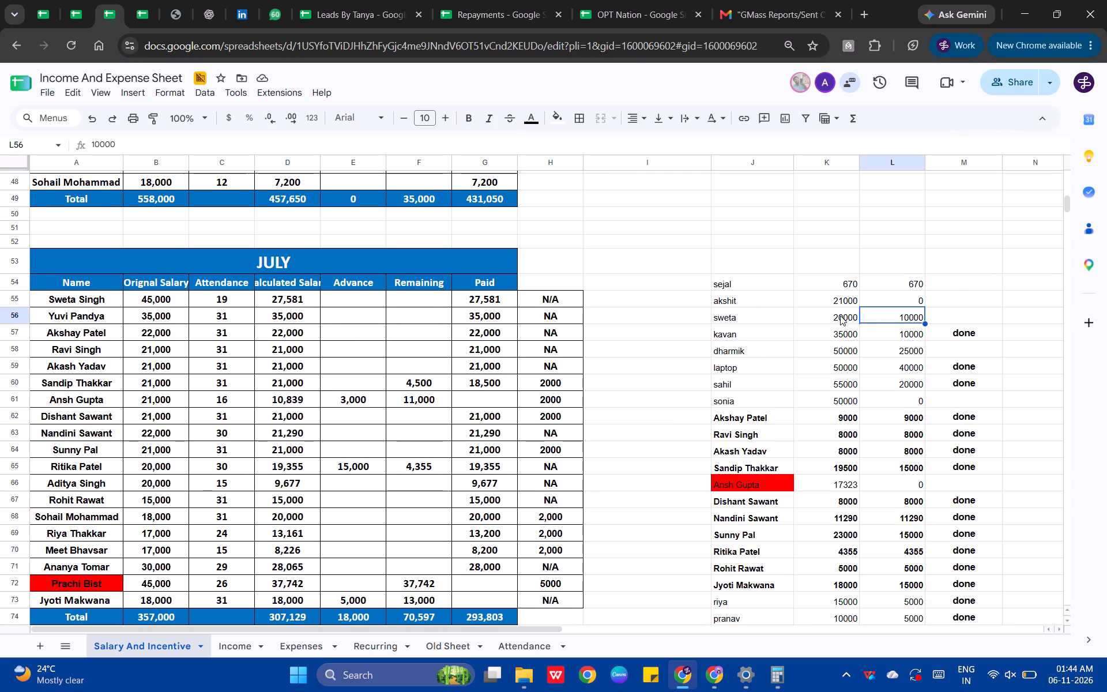
Examine the August salary table's Advance column, starting from its first employee row.
scroll(840, 315, "down", 1)
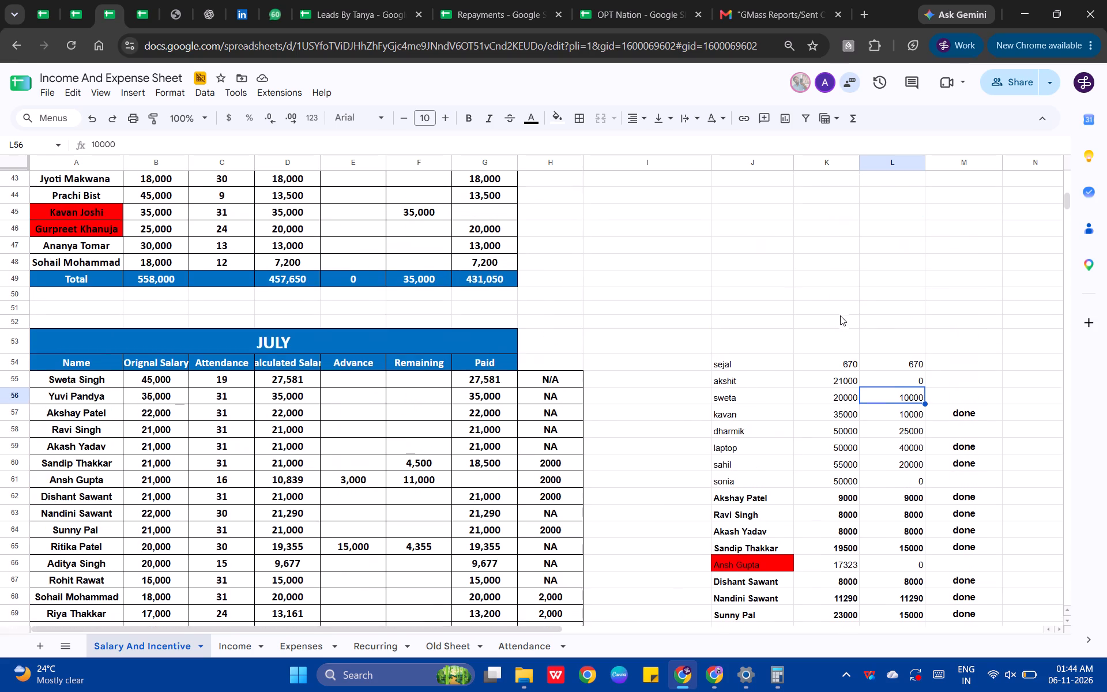
scroll(840, 315, "down", 4)
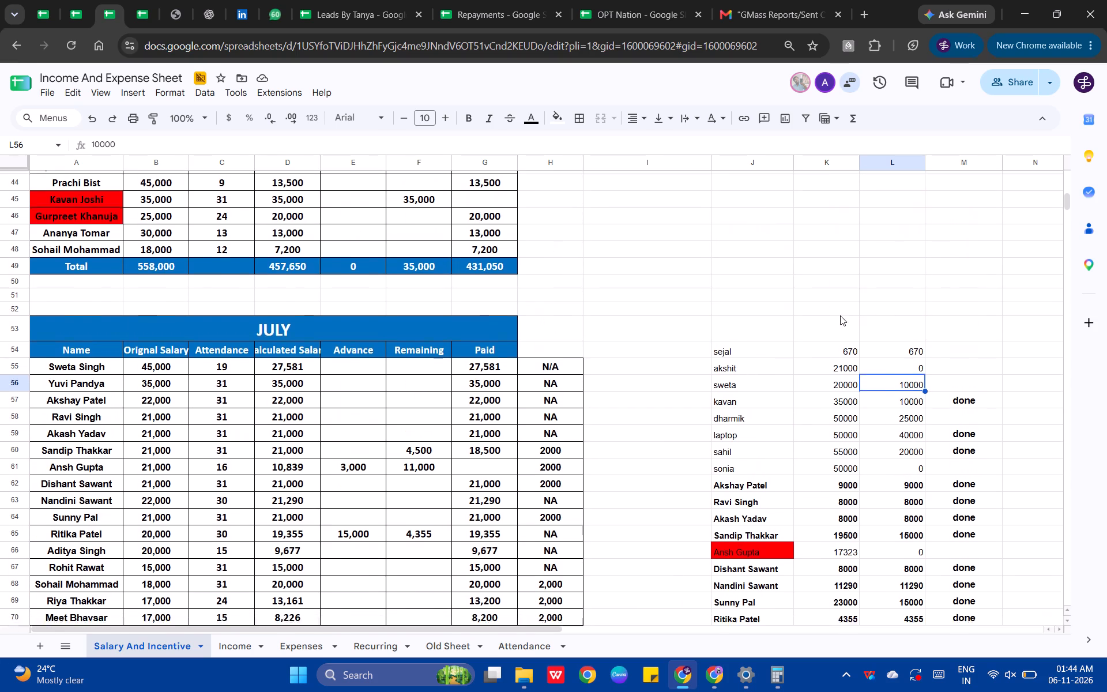
scroll(840, 315, "down", 1)
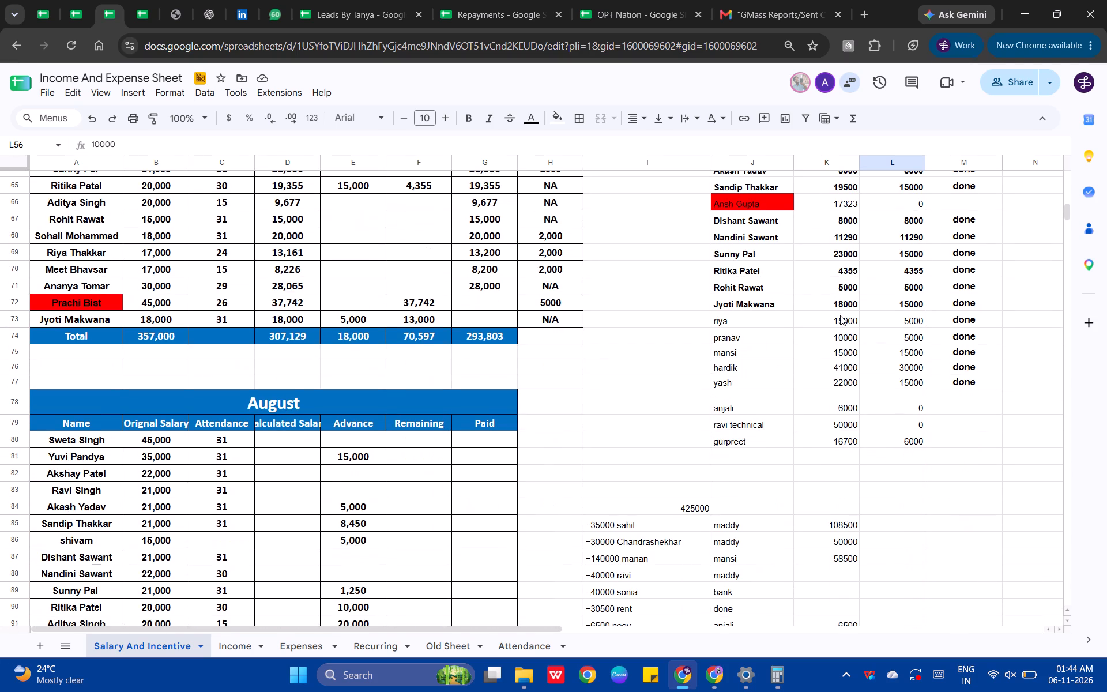
left_click(364, 438)
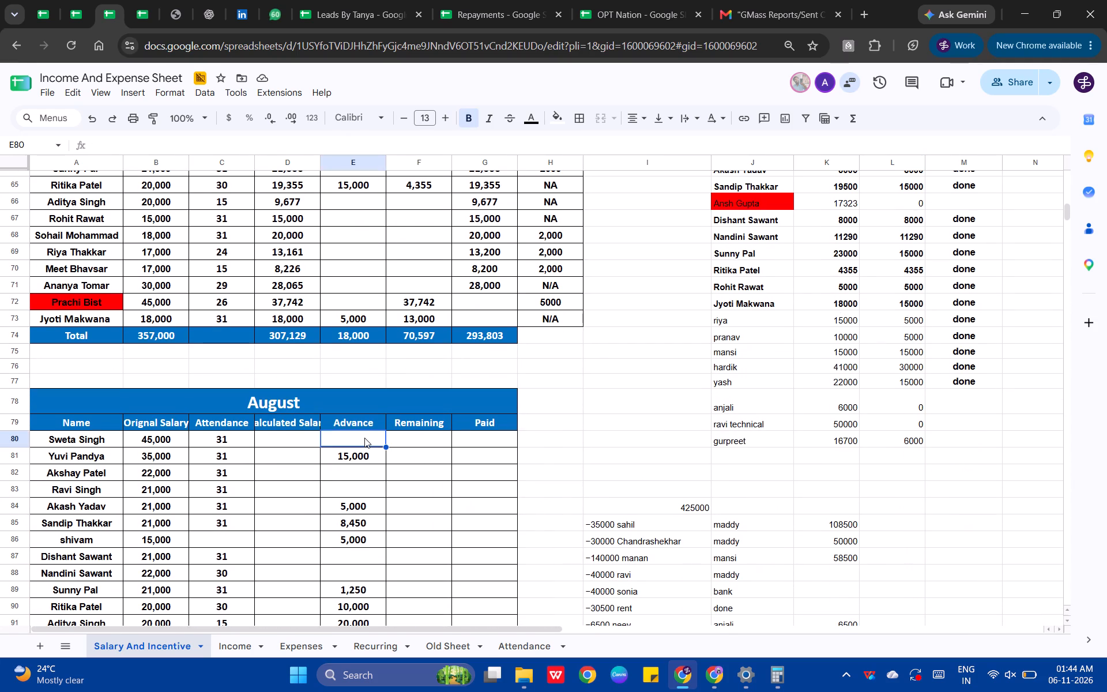
scroll(364, 438, "down", 1)
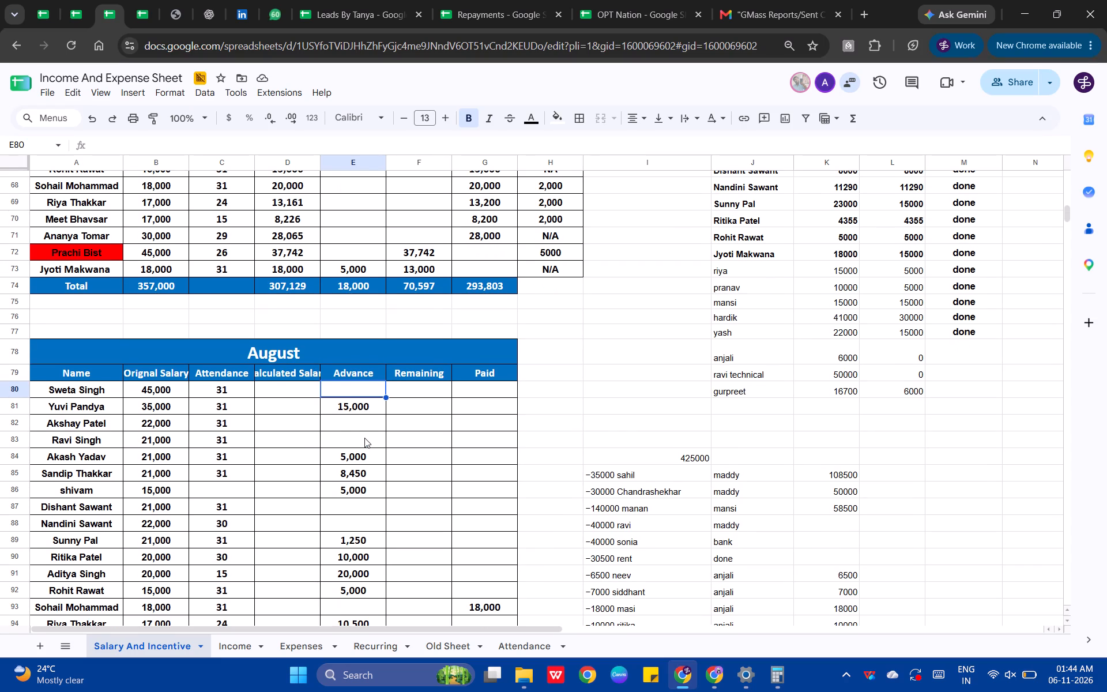
scroll(364, 438, "down", 1)
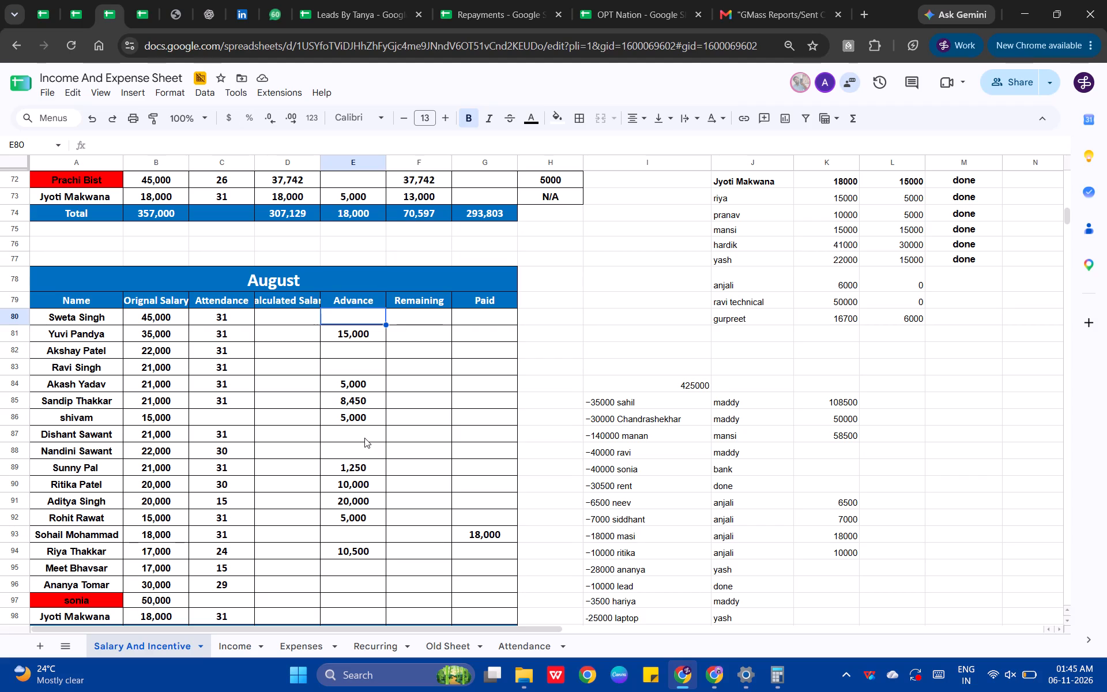
Compare the September salary table and its green-highlighted payment list with the August table and notes.
scroll(581, 379, "down", 2)
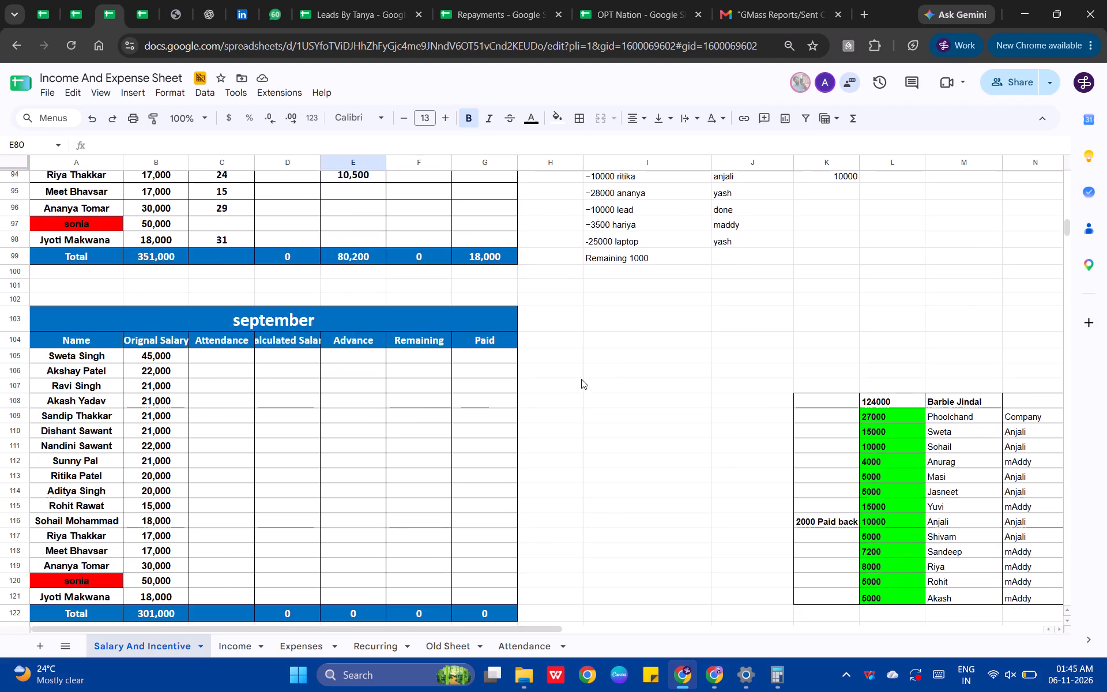
scroll(581, 379, "down", 2)
scroll(581, 379, "up", 4)
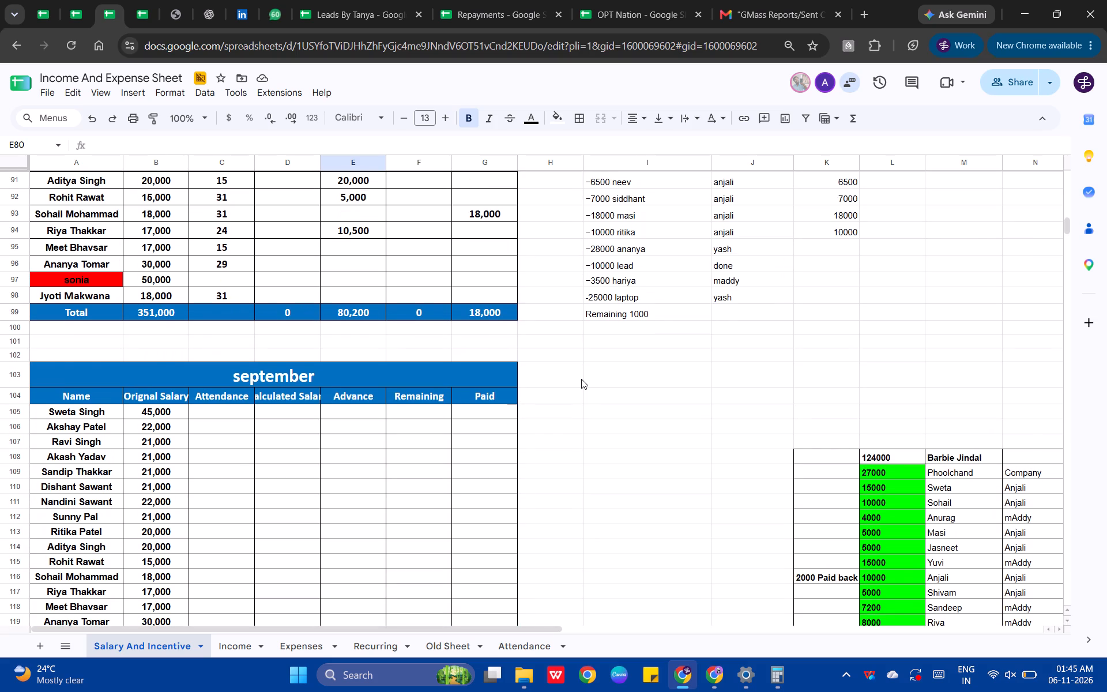
scroll(581, 379, "right", 1)
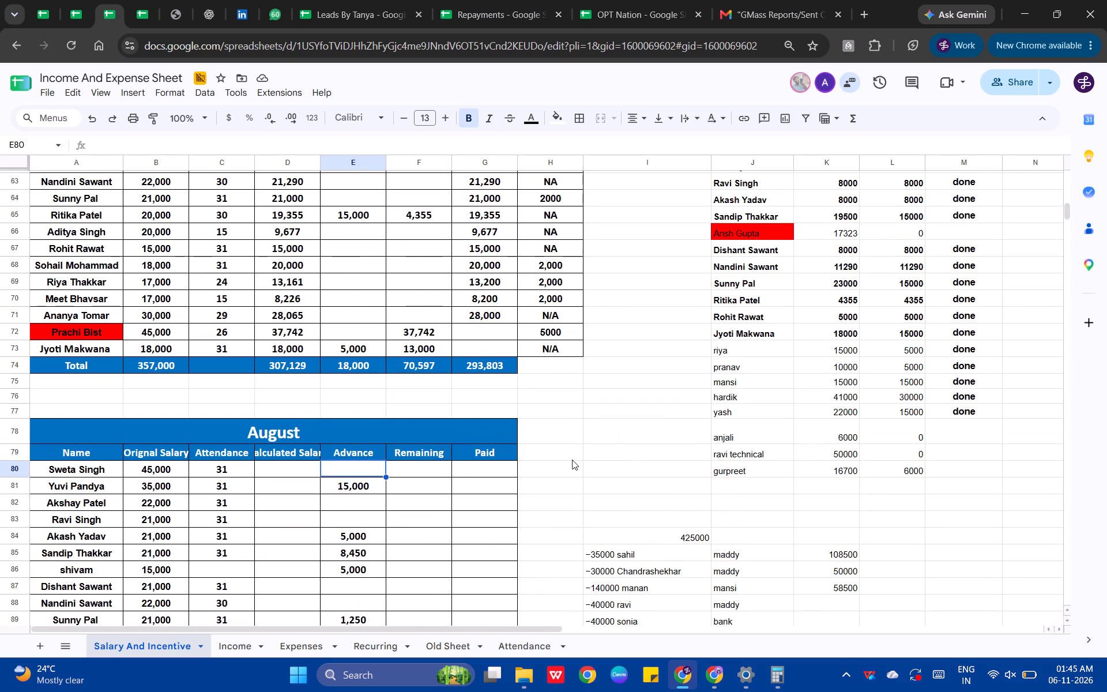
scroll(572, 460, "down", 3)
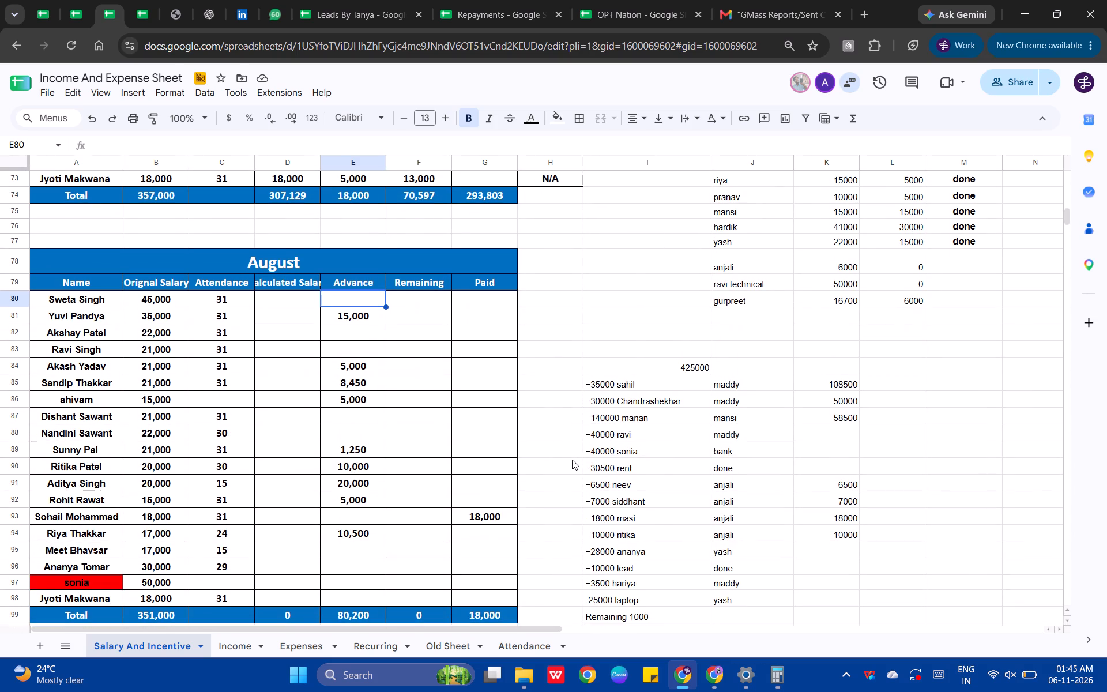
scroll(572, 460, "down", 1)
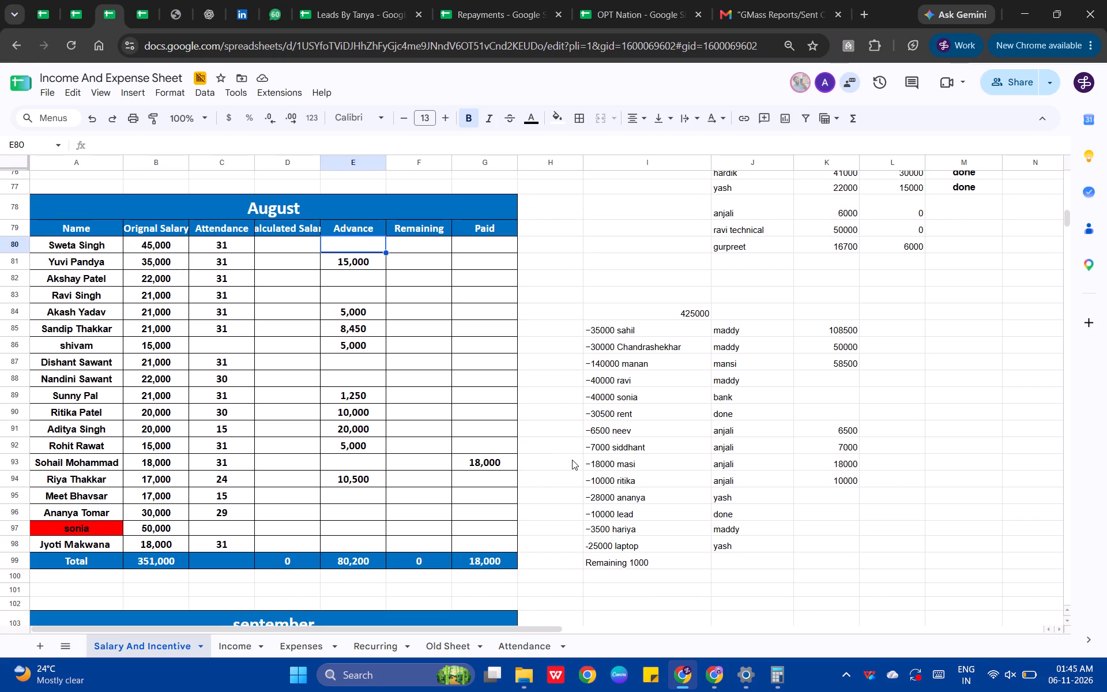
scroll(572, 460, "down", 1)
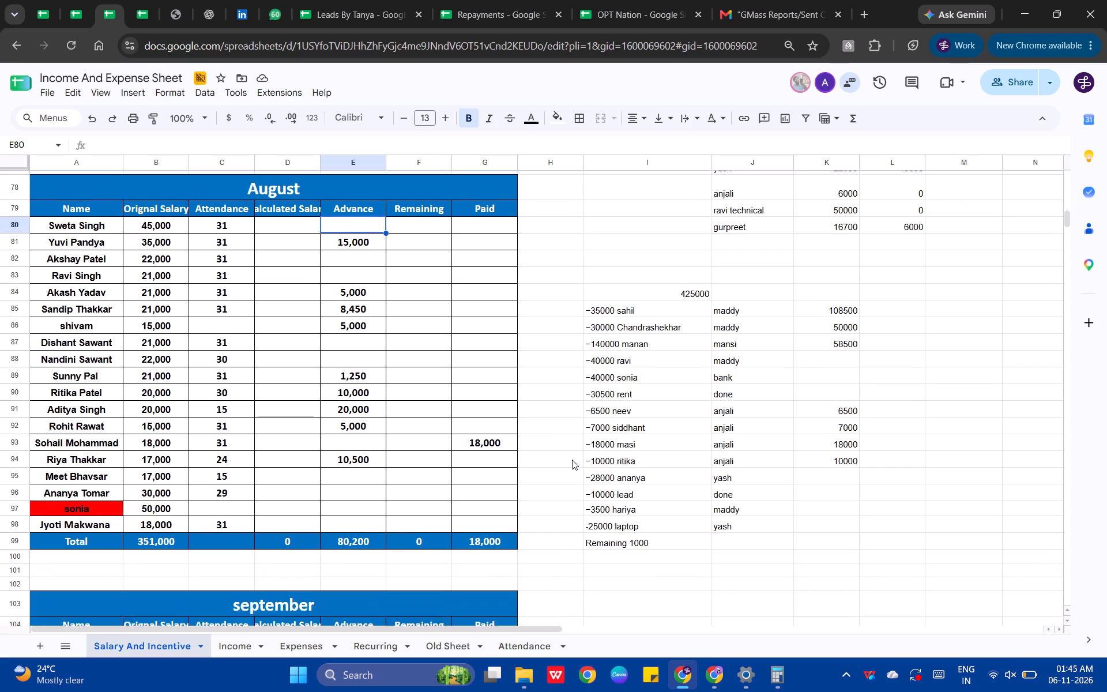
scroll(572, 460, "down", 5)
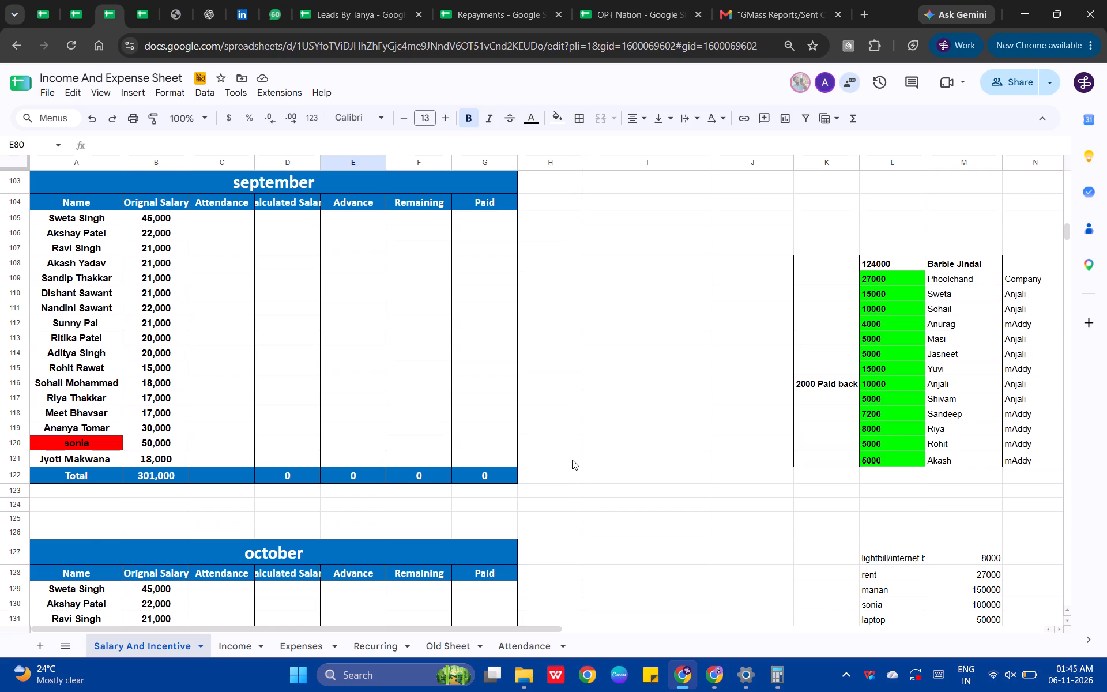
scroll(572, 460, "up", 6)
scroll(572, 460, "down", 1)
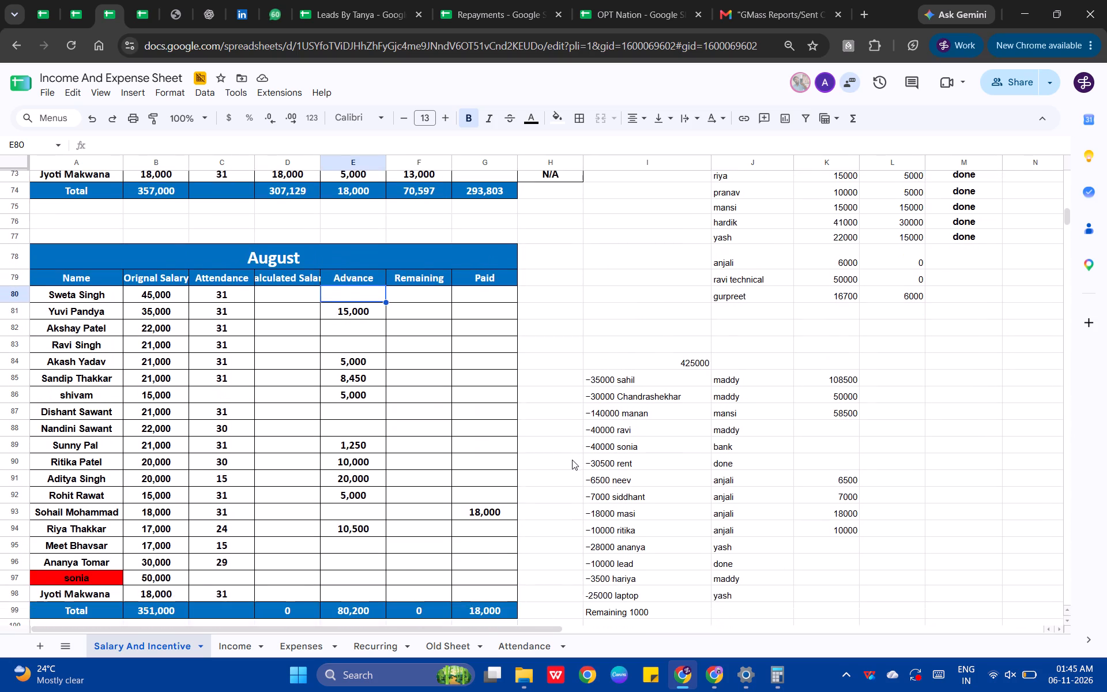
Select the August Advance cells E80:E95 to check their sum.
scroll(572, 460, "down", 1)
left_click_drag(331, 288, 339, 438)
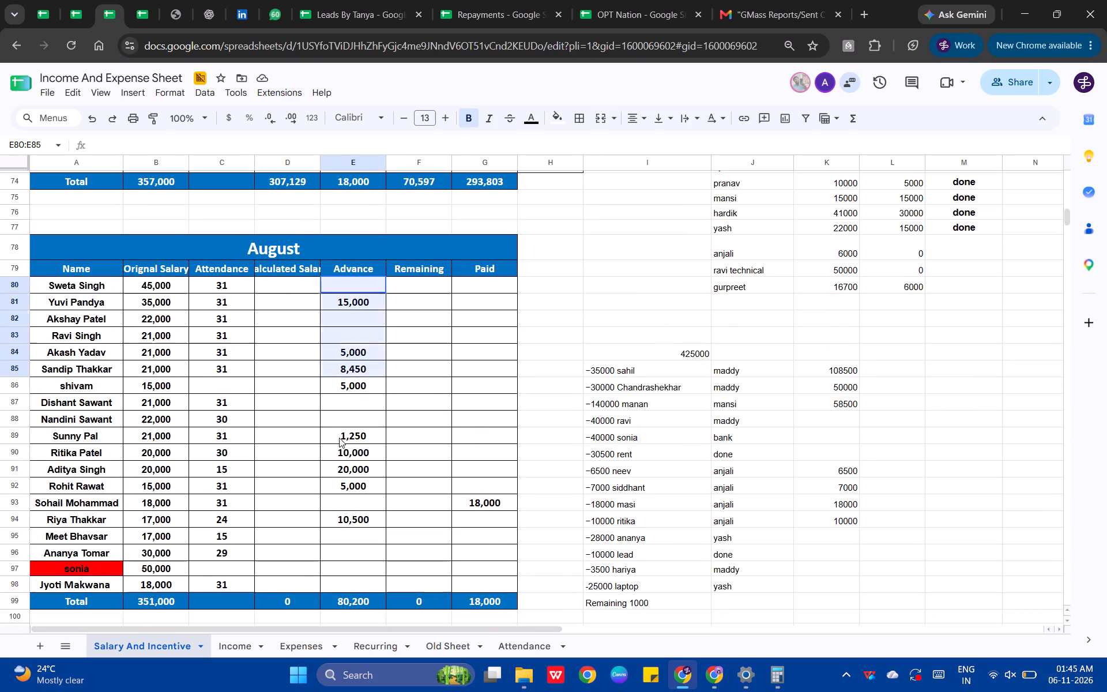
left_click_drag(339, 438, 370, 532)
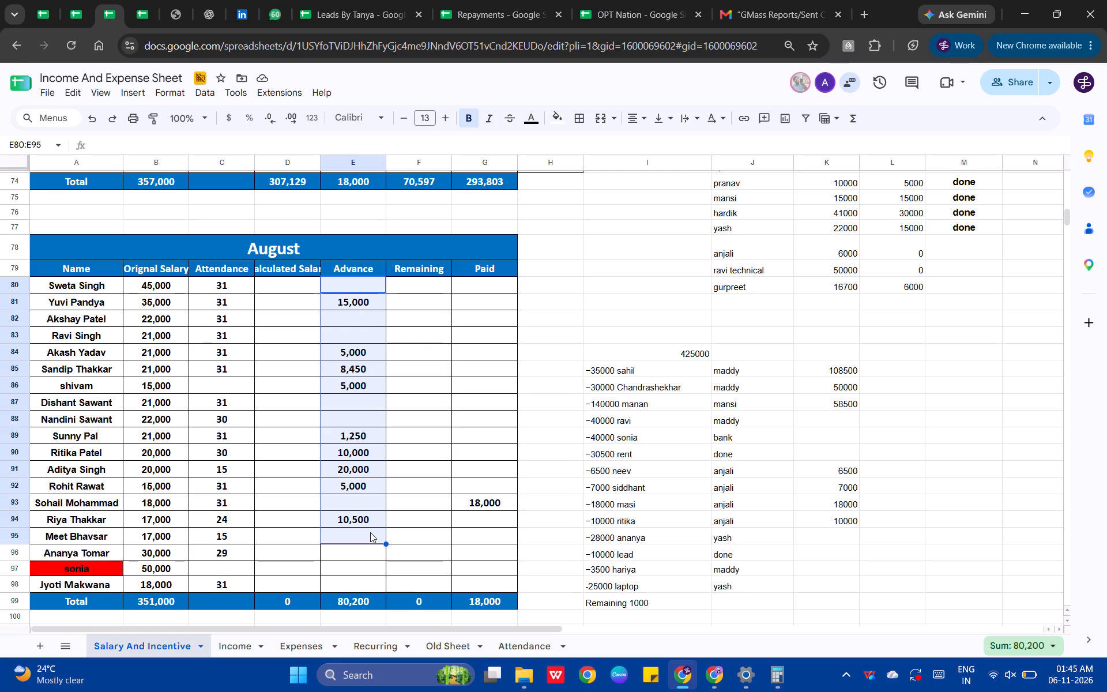
Look over the July, August and September salary tables and the payment lists beside them.
scroll(370, 532, "down", 1)
scroll(370, 532, "up", 2)
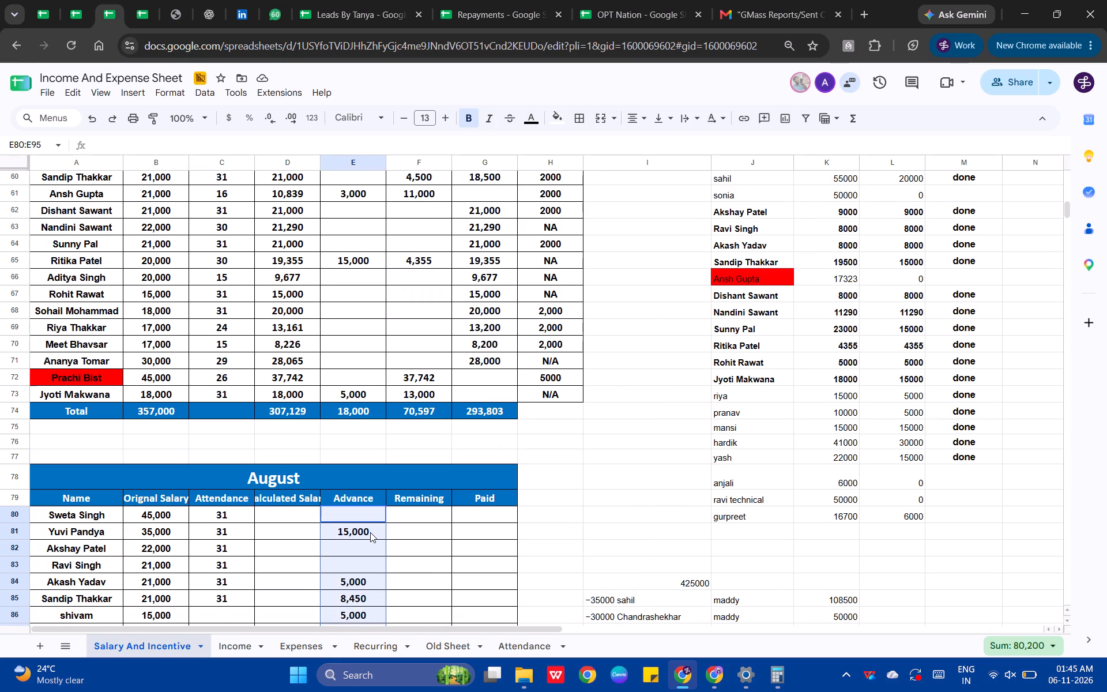
scroll(370, 532, "up", 1)
scroll(370, 532, "down", 5)
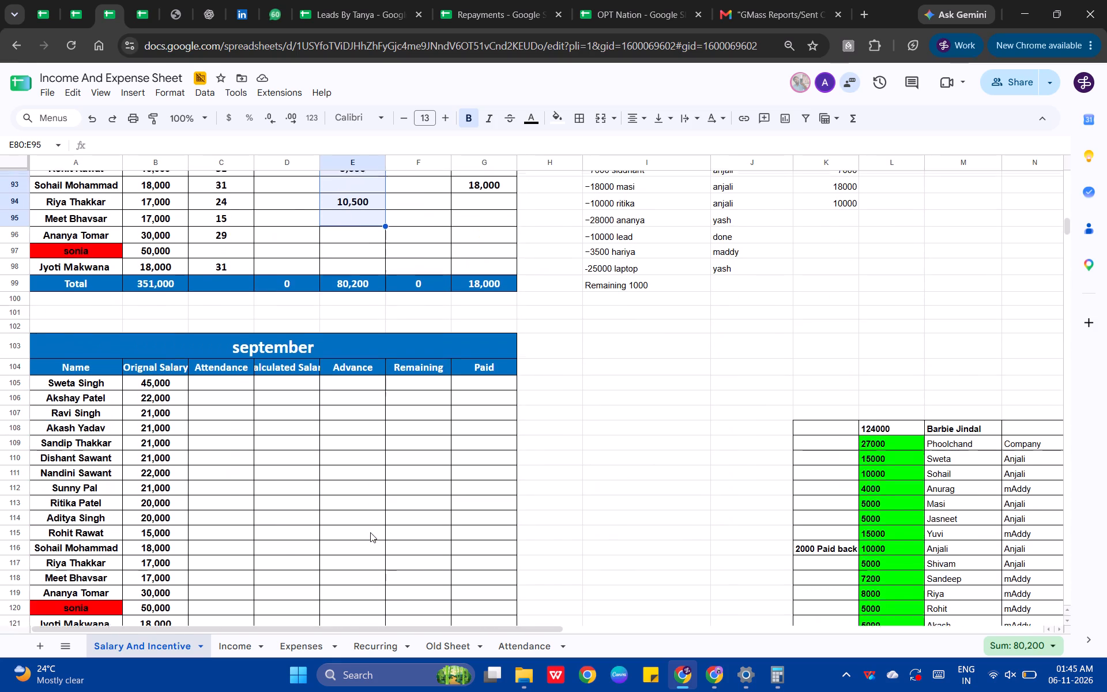
scroll(370, 532, "down", 1)
scroll(370, 532, "right", 1)
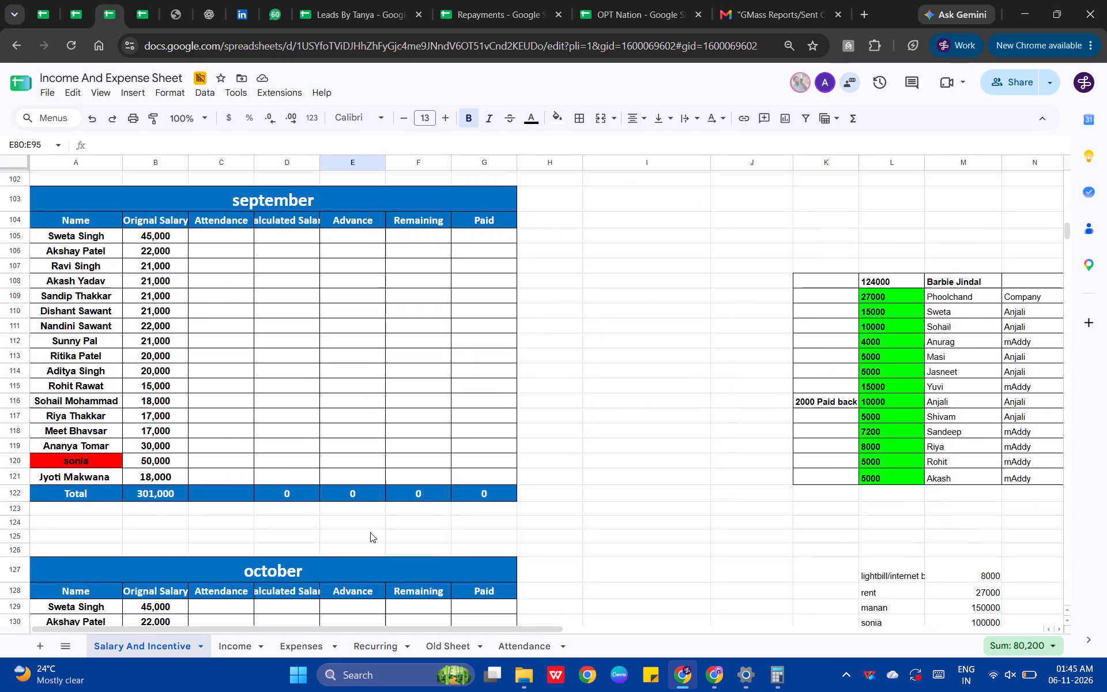
Examine the October salary table and the full list of expenses and amounts beside it, from lightbill/internet to hariya.
scroll(370, 532, "right", 1)
scroll(370, 532, "up", 1)
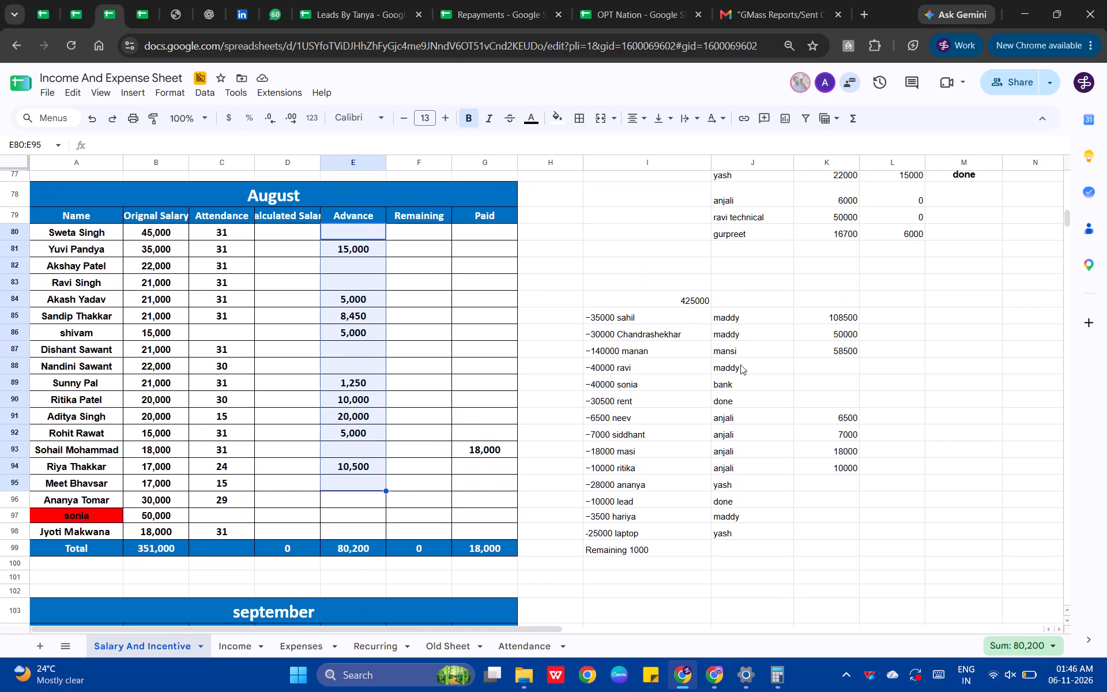
scroll(961, 529, "down", 6)
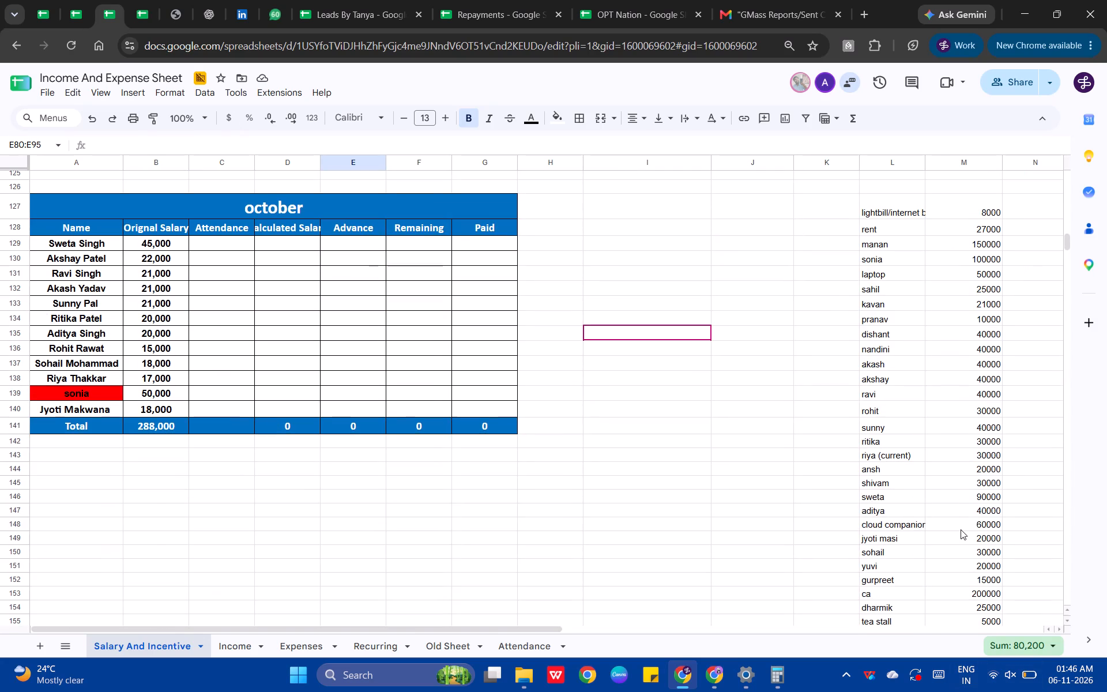
scroll(961, 529, "down", 3)
scroll(961, 531, "up", 1)
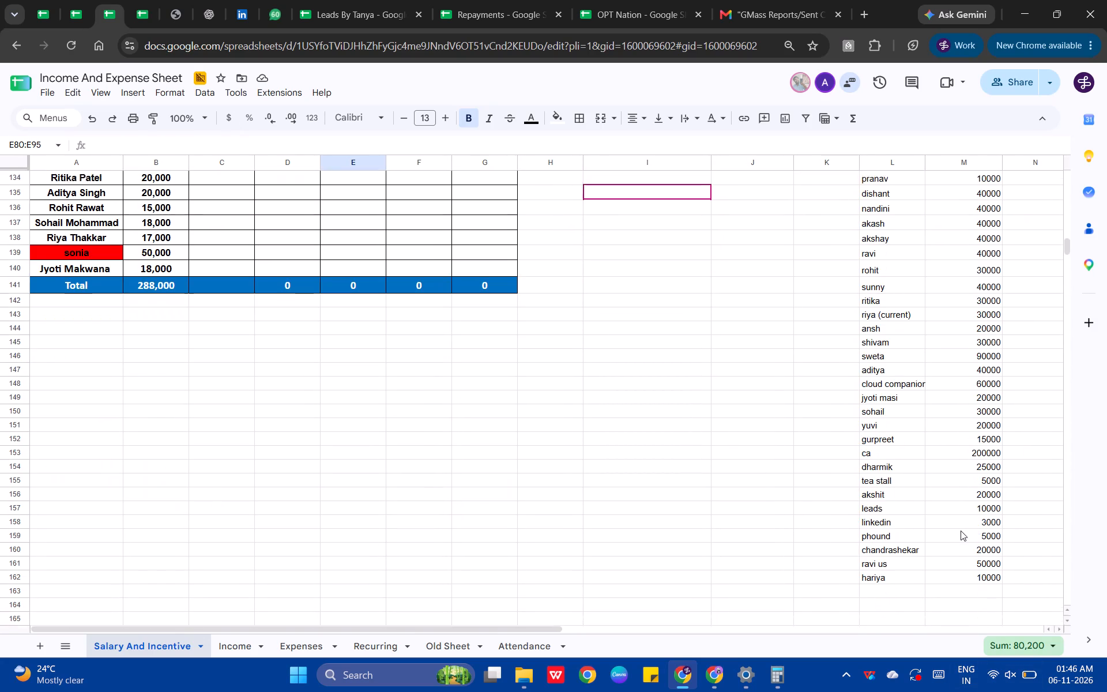
scroll(961, 531, "up", 2)
scroll(961, 531, "left", 3)
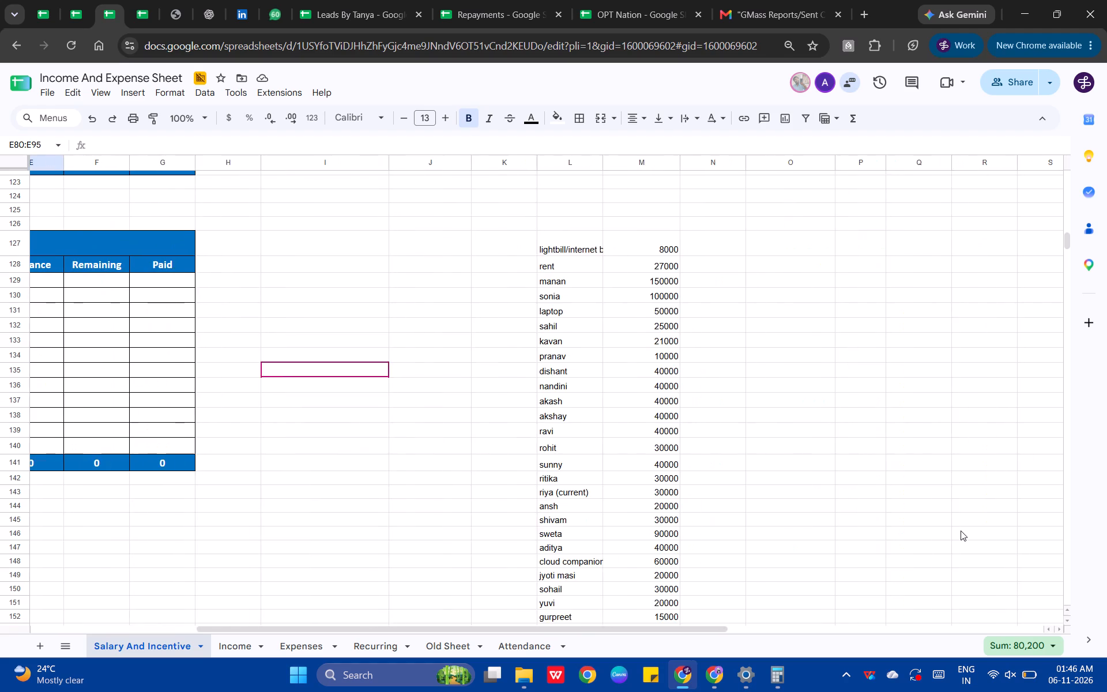
scroll(961, 531, "left", 1)
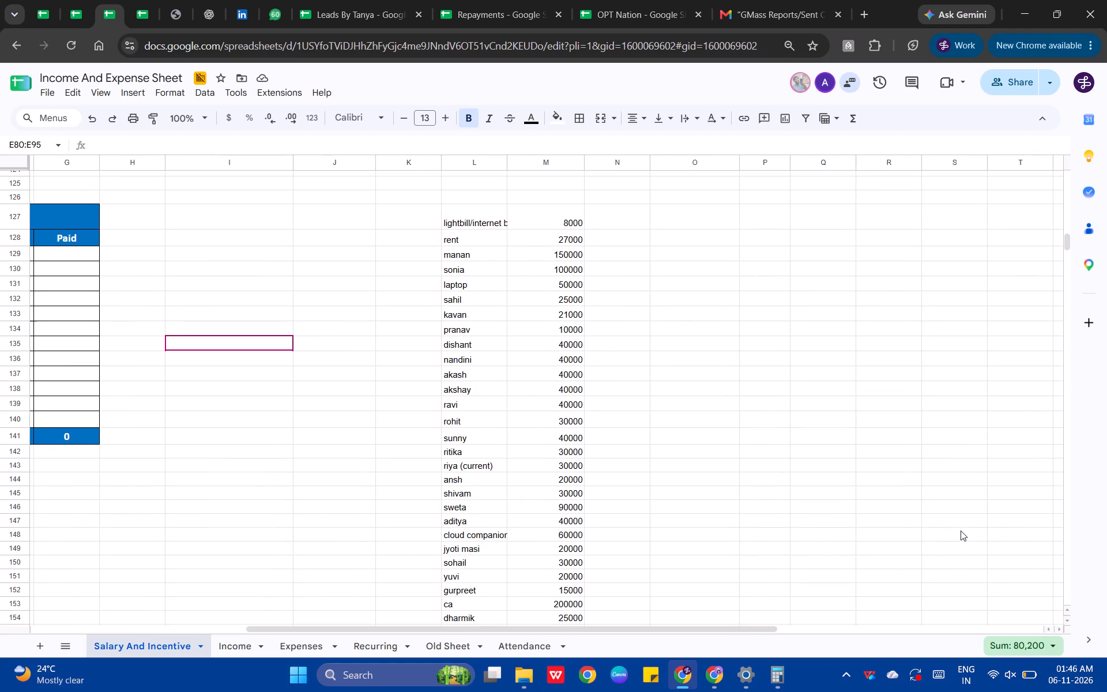
left_click(717, 252)
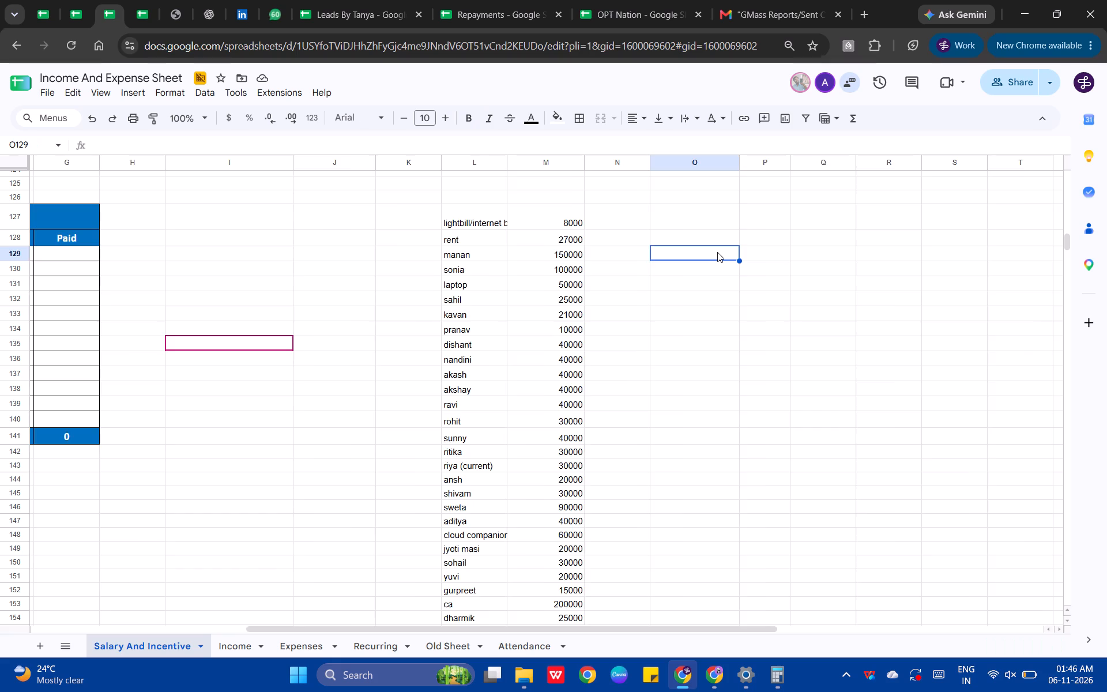
scroll(717, 252, "right", 2)
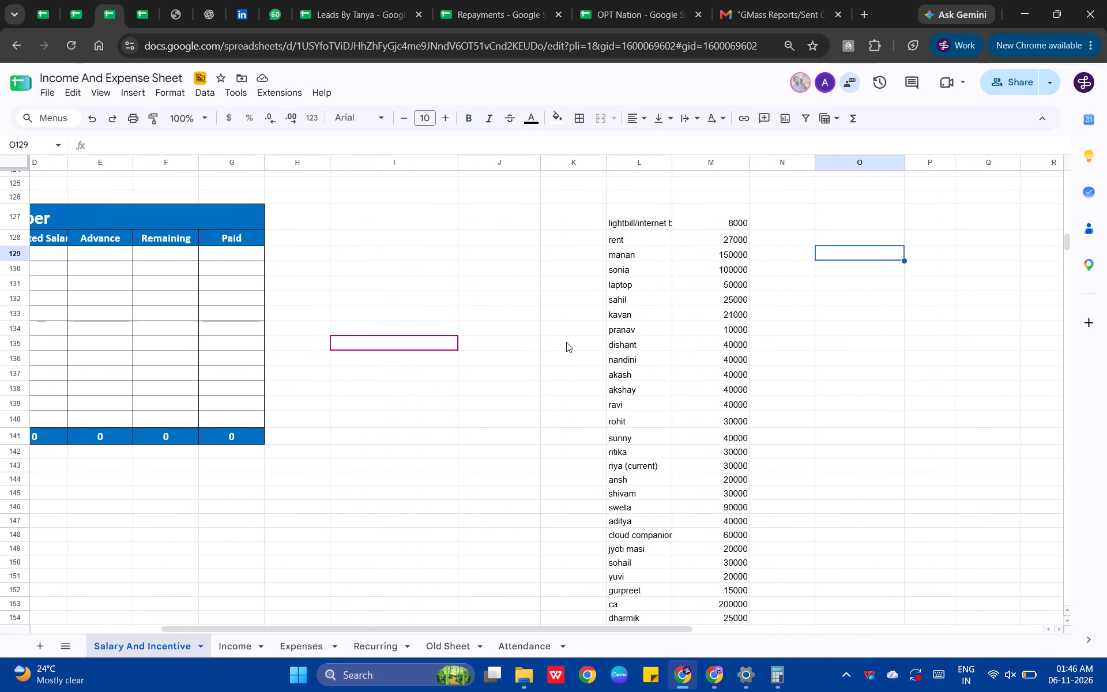
scroll(538, 389, "right", 6)
Review the September original salaries and green-highlighted payment list, along with the August salary table and the deduction notes beside it.
scroll(538, 389, "up", 4)
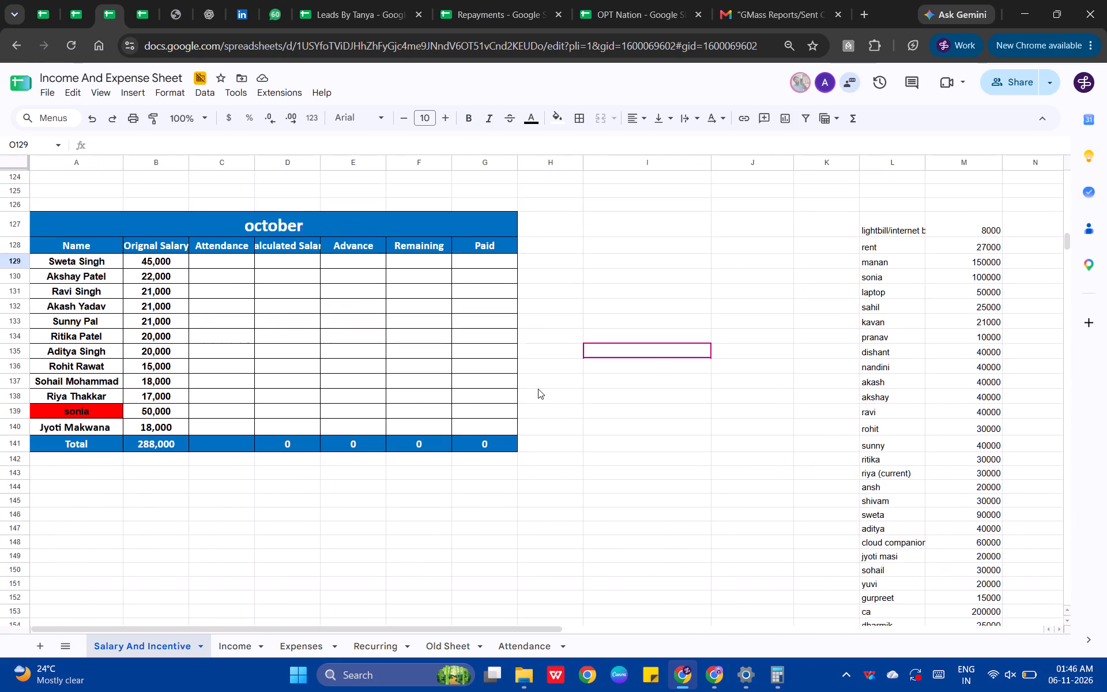
scroll(538, 389, "up", 4)
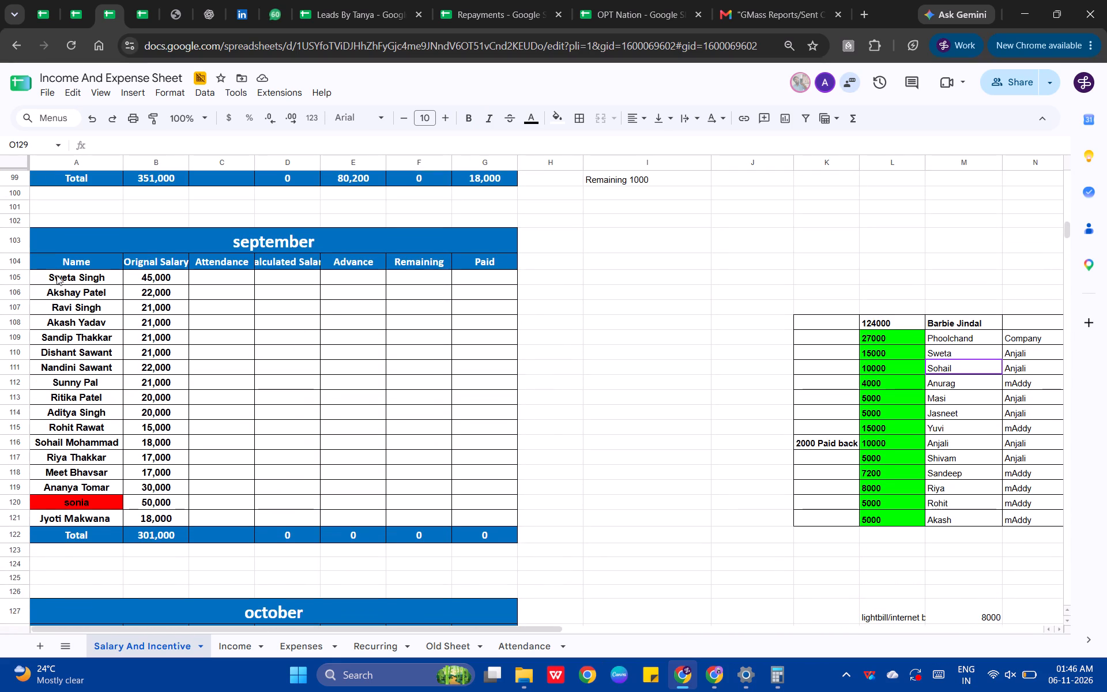
left_click(152, 295)
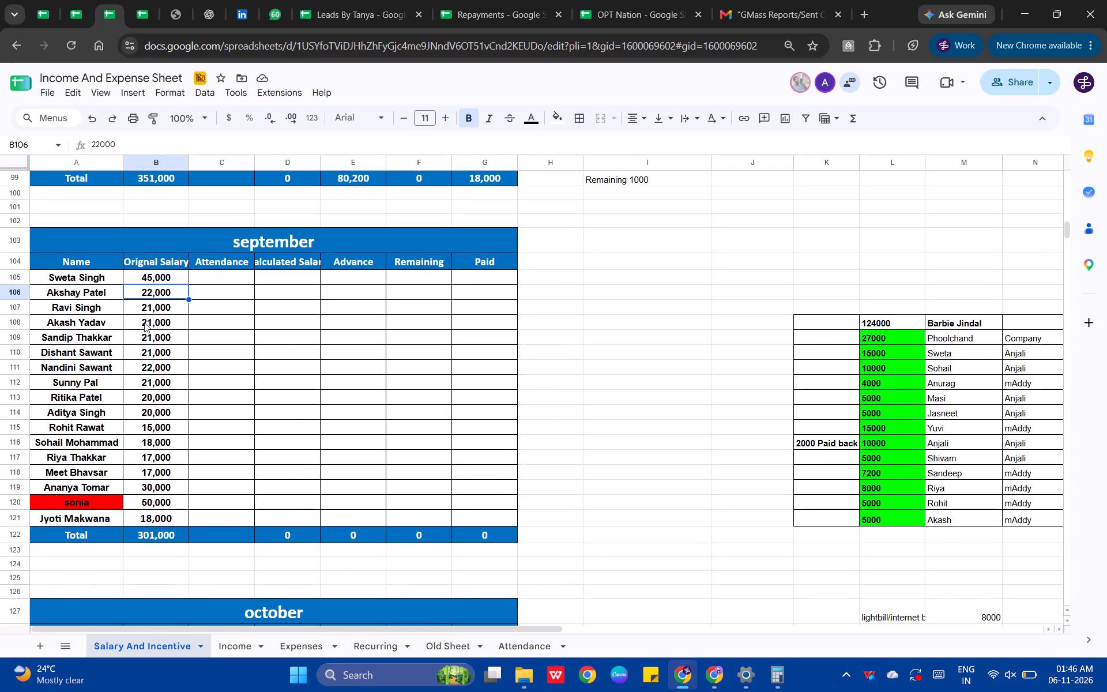
scroll(492, 440, "down", 2)
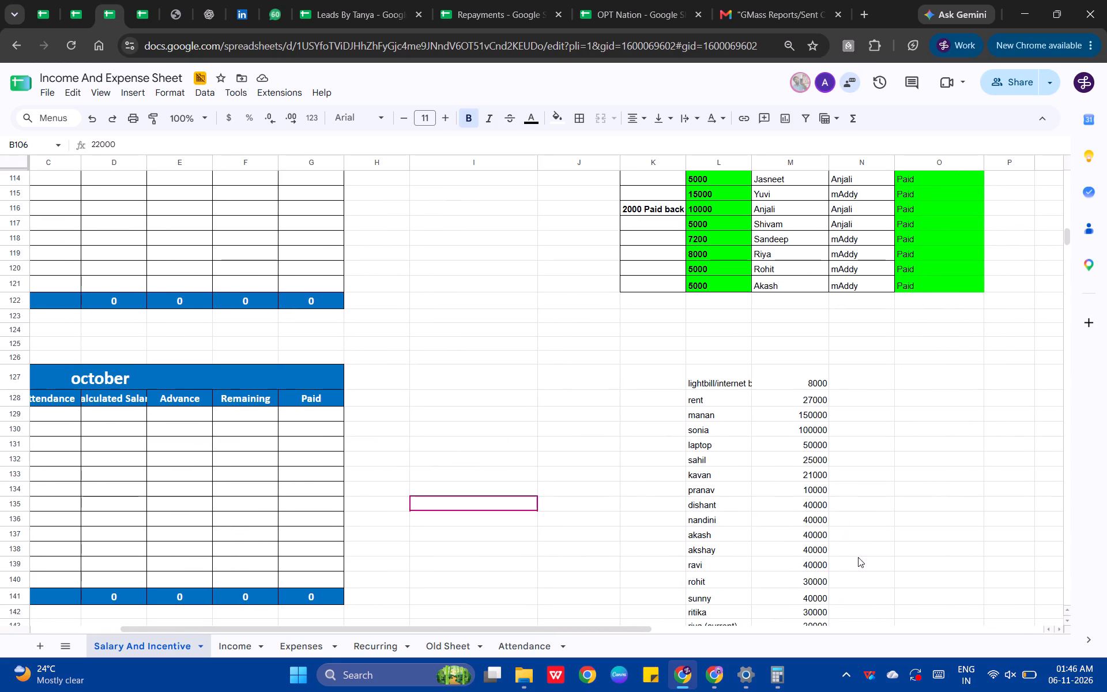
scroll(858, 557, "right", 16)
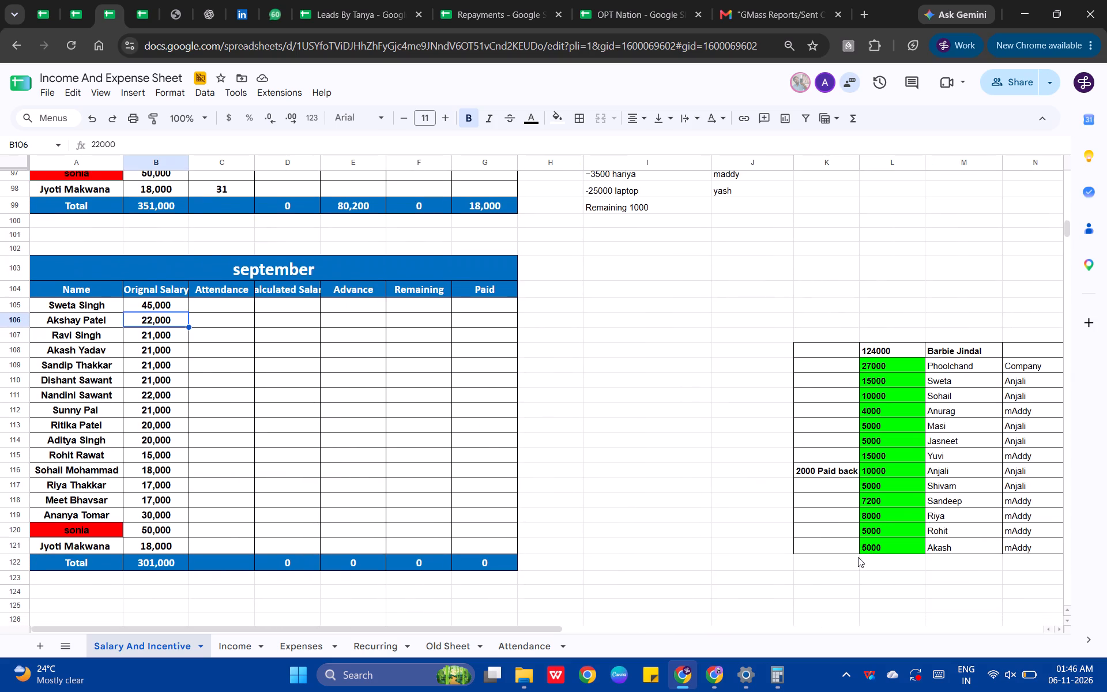
scroll(858, 557, "right", 2)
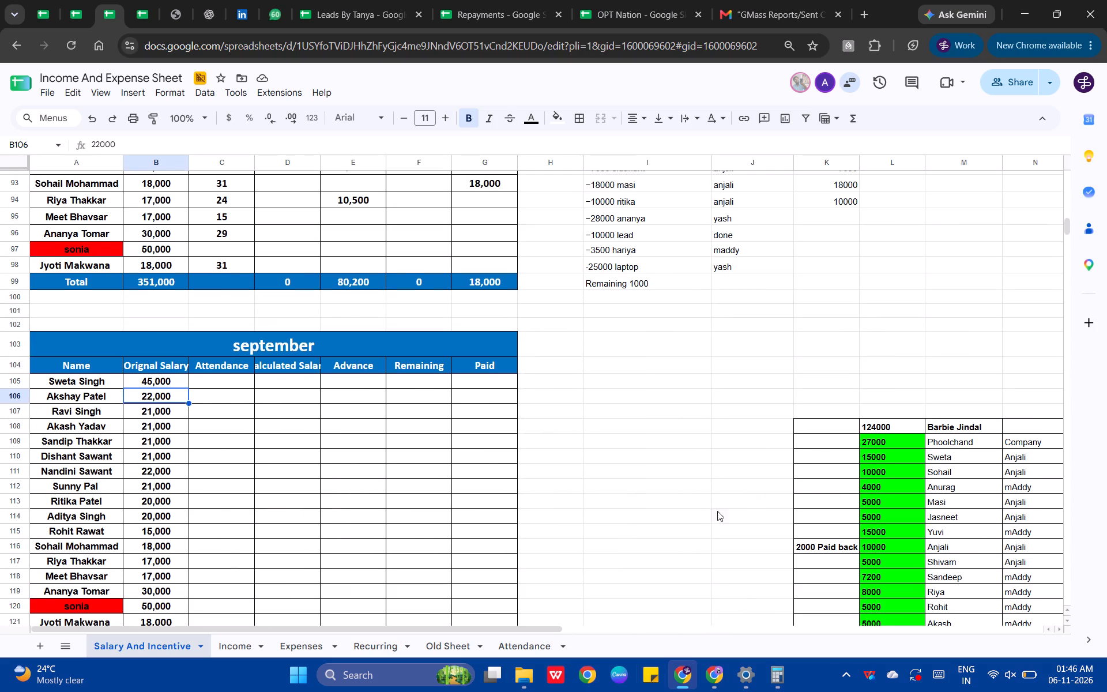
scroll(982, 253, "up", 2)
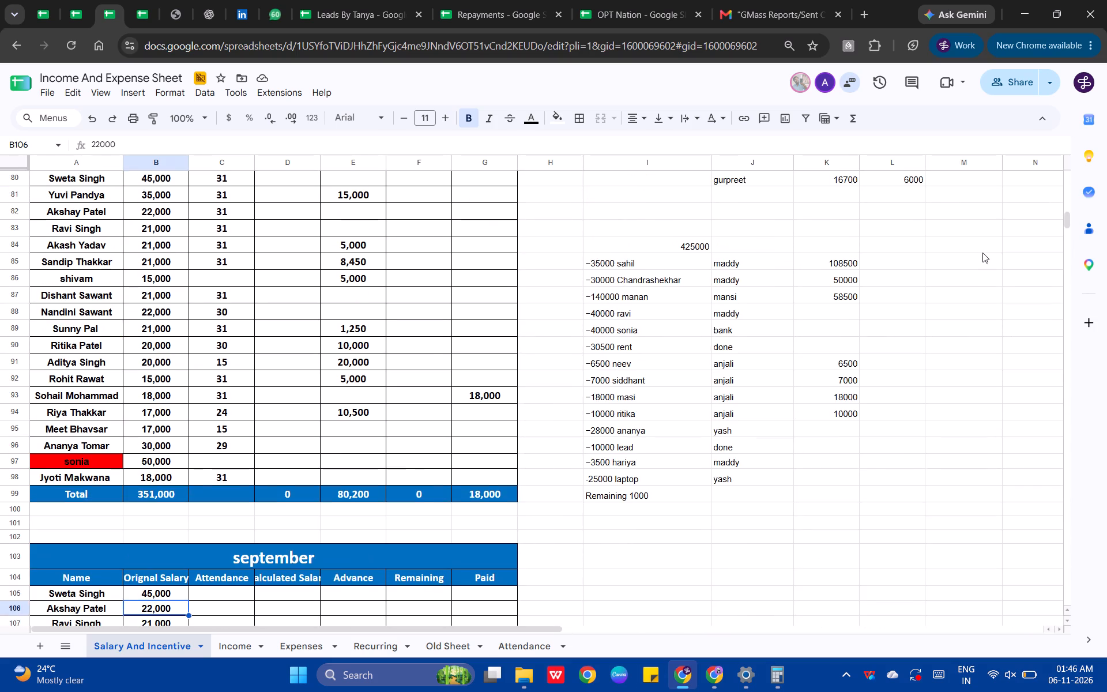
scroll(982, 253, "up", 1)
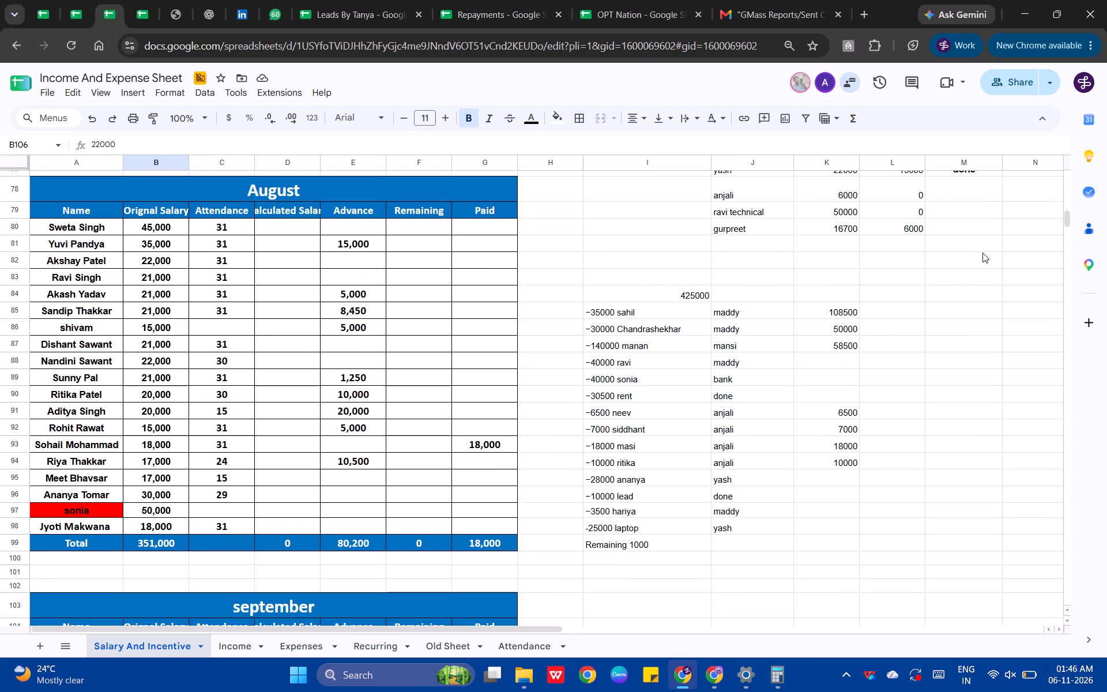